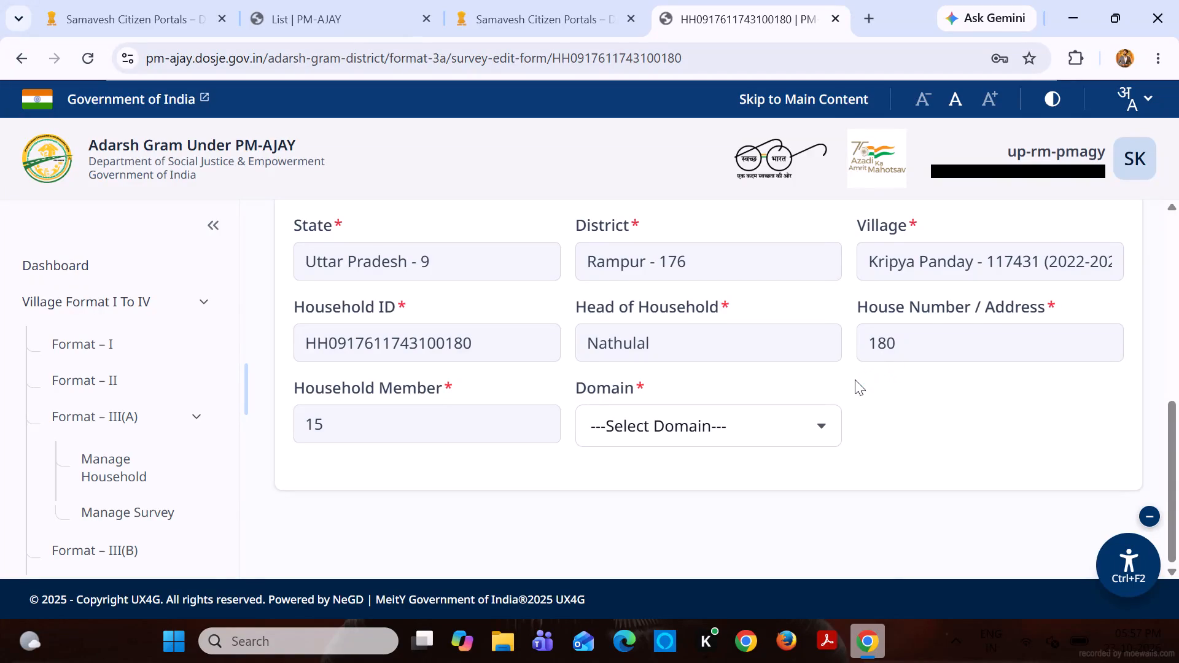
Return to the household list and open the survey of the household with house number 179 for editing.
scroll(906, 355, "up", 10)
left_click(1105, 253)
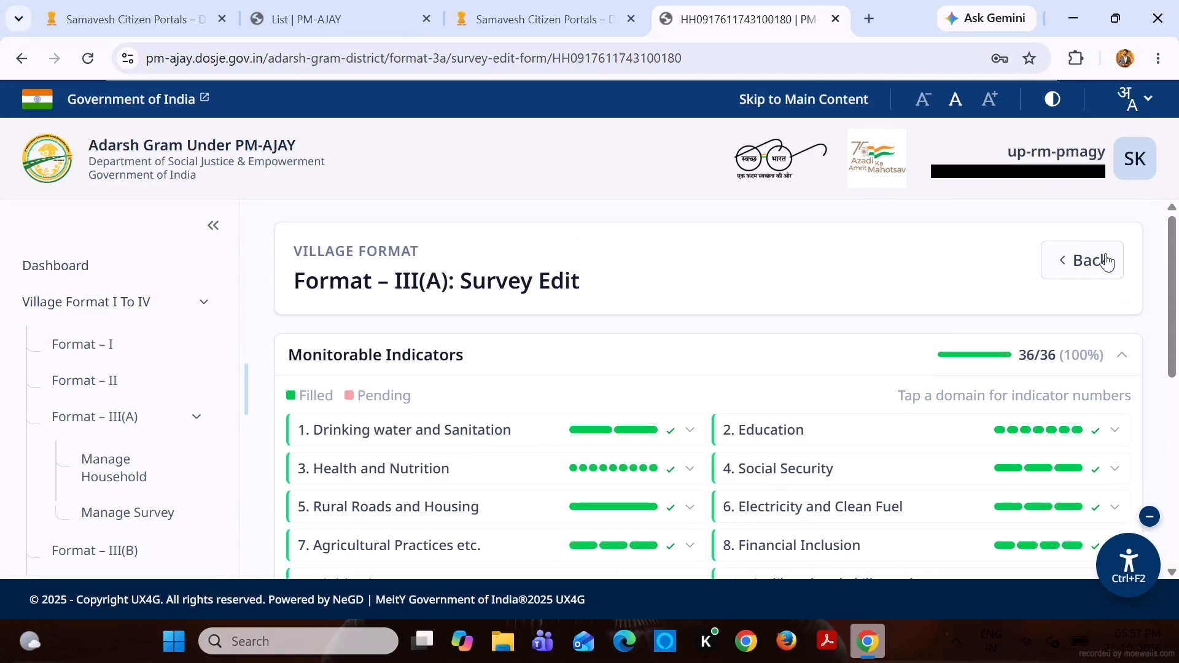
scroll(882, 452, "down", 5)
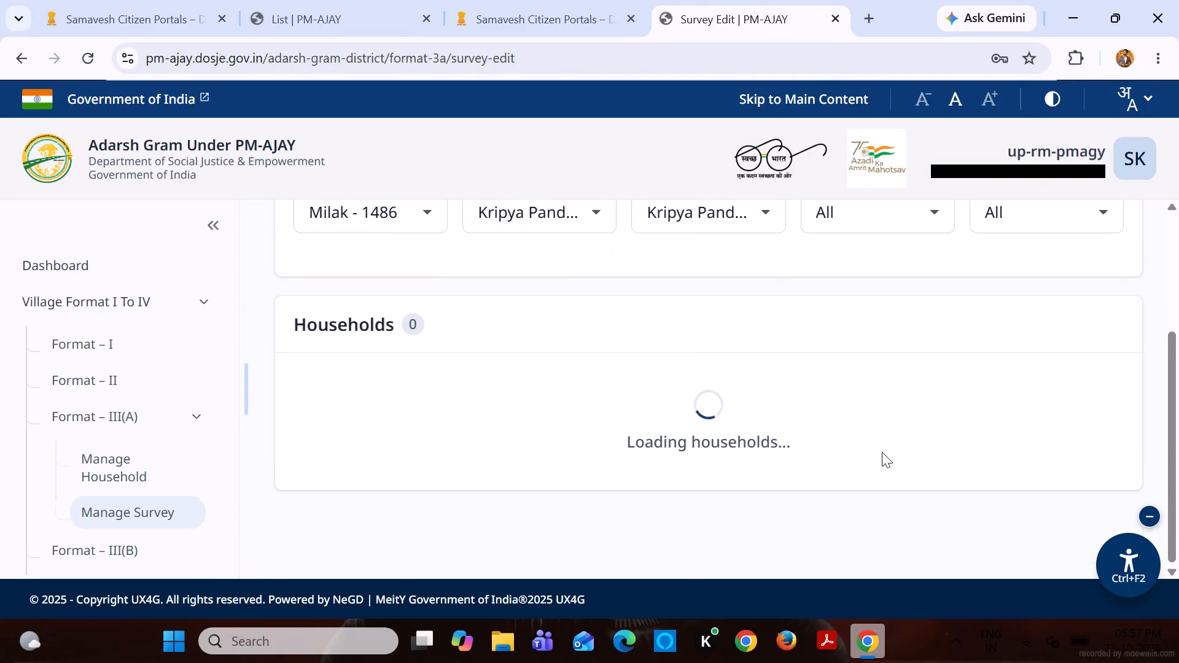
scroll(882, 452, "down", 12)
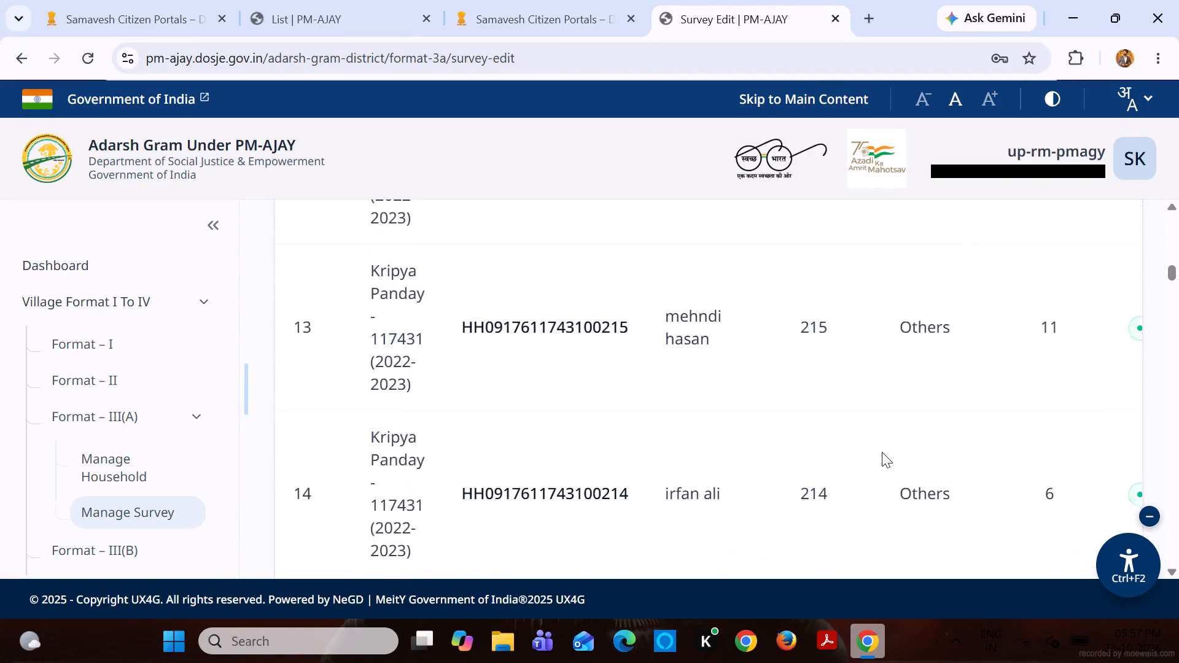
scroll(882, 452, "down", 12)
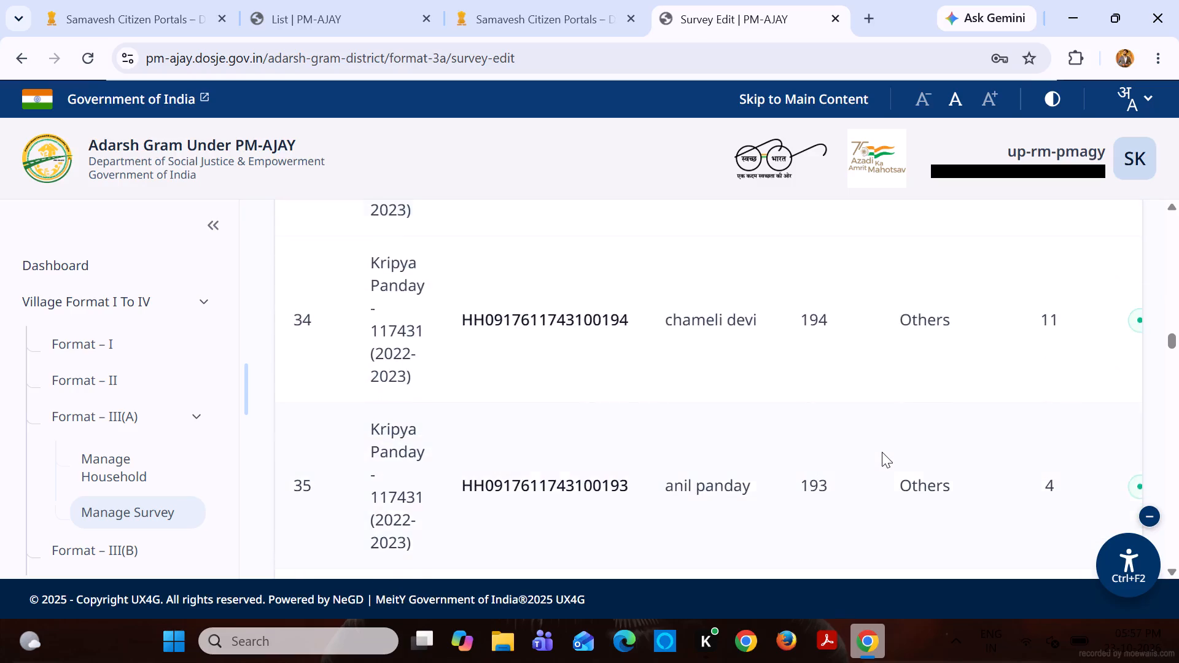
scroll(882, 452, "down", 9)
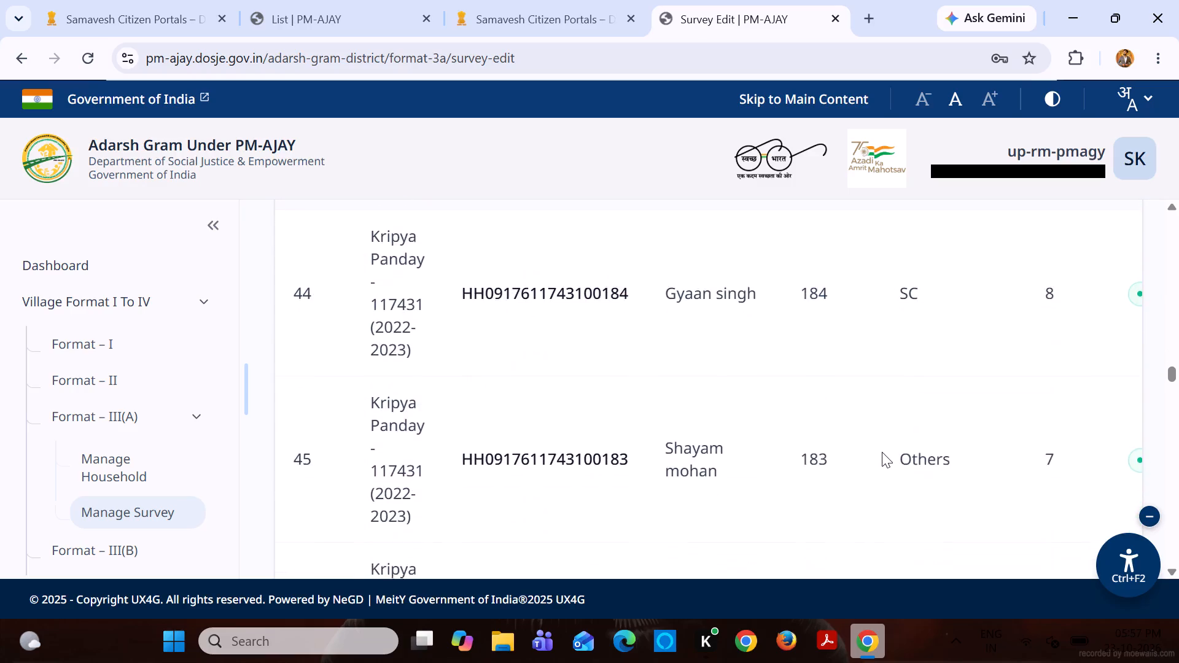
scroll(882, 452, "down", 9)
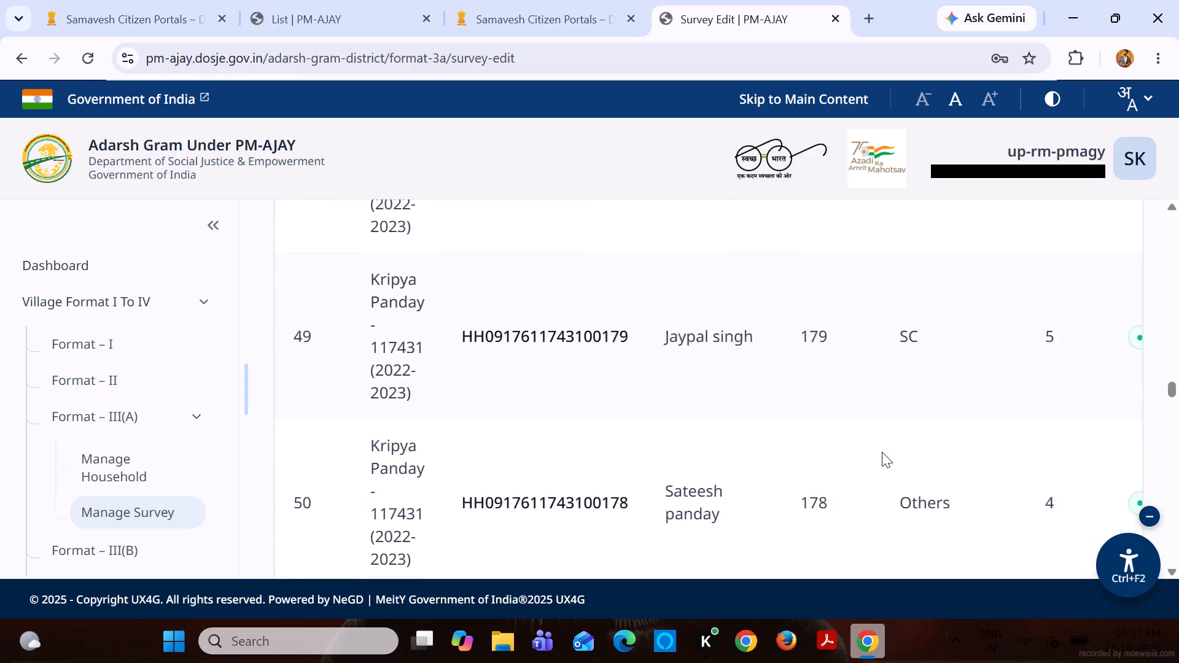
scroll(882, 452, "down", 1)
scroll(882, 452, "left", 4)
left_click(1103, 303)
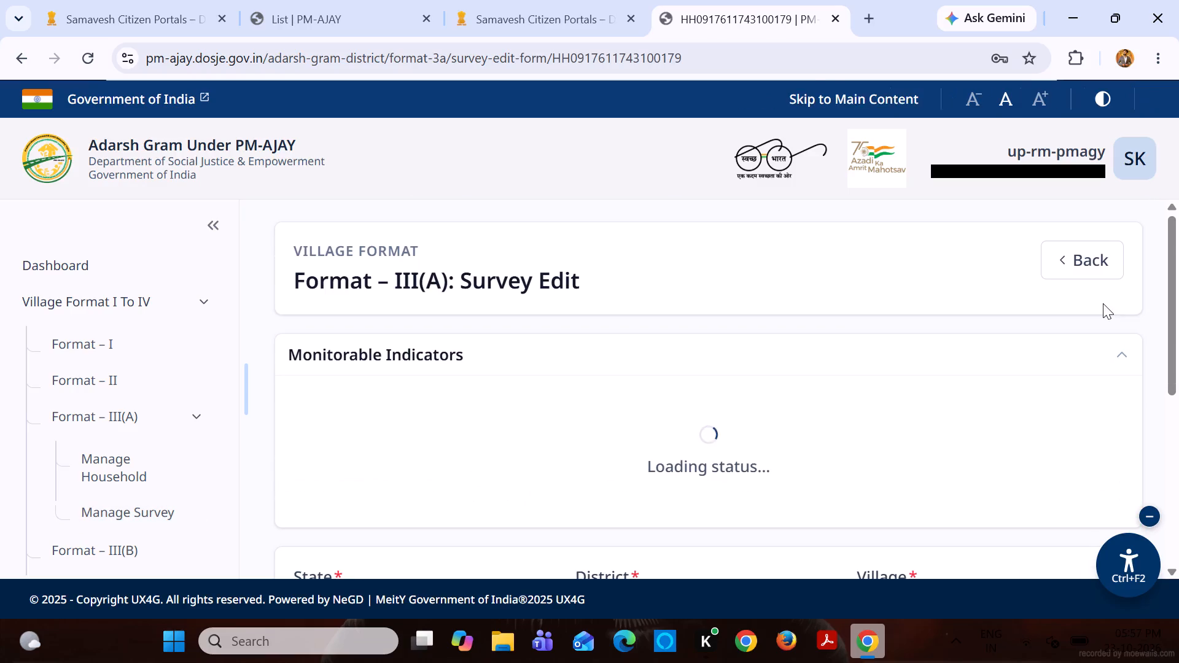
In domain 7 – Agricultural Practices etc., set indicator 7.1's household involvement in farming to No and save the survey answers.
scroll(893, 397, "down", 12)
left_click(798, 412)
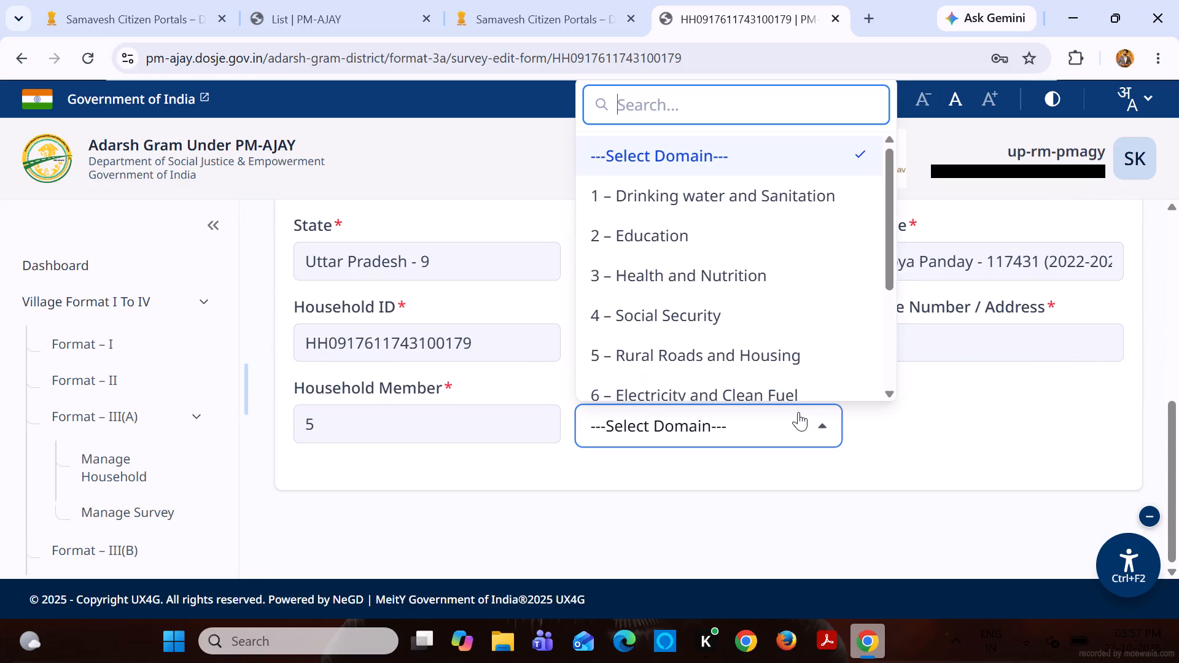
scroll(757, 368, "down", 1)
left_click(728, 284)
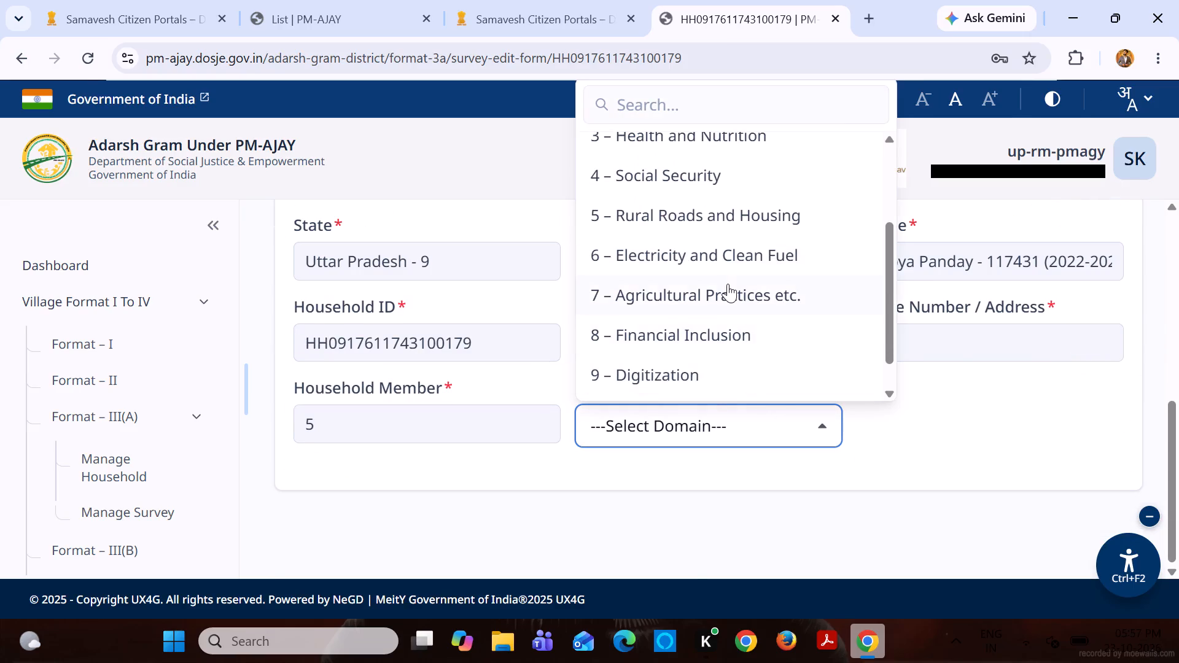
scroll(935, 379, "down", 5)
left_click_drag(1086, 282, 978, 382)
left_click(978, 382)
scroll(978, 382, "down", 7)
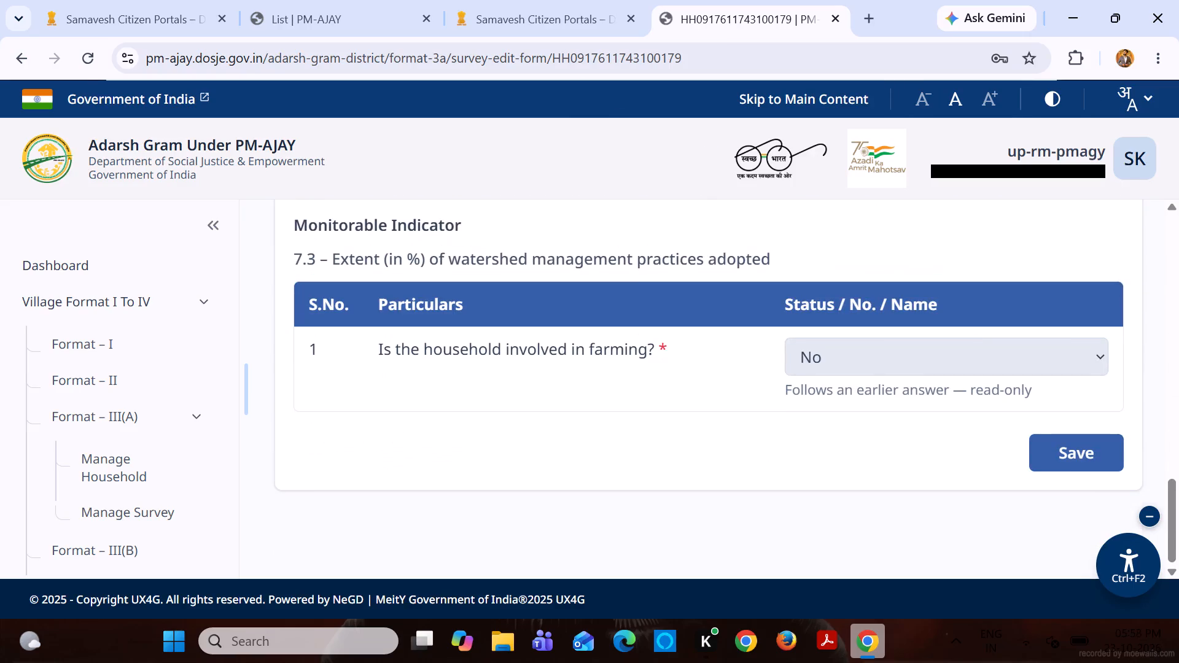
left_click(1065, 448)
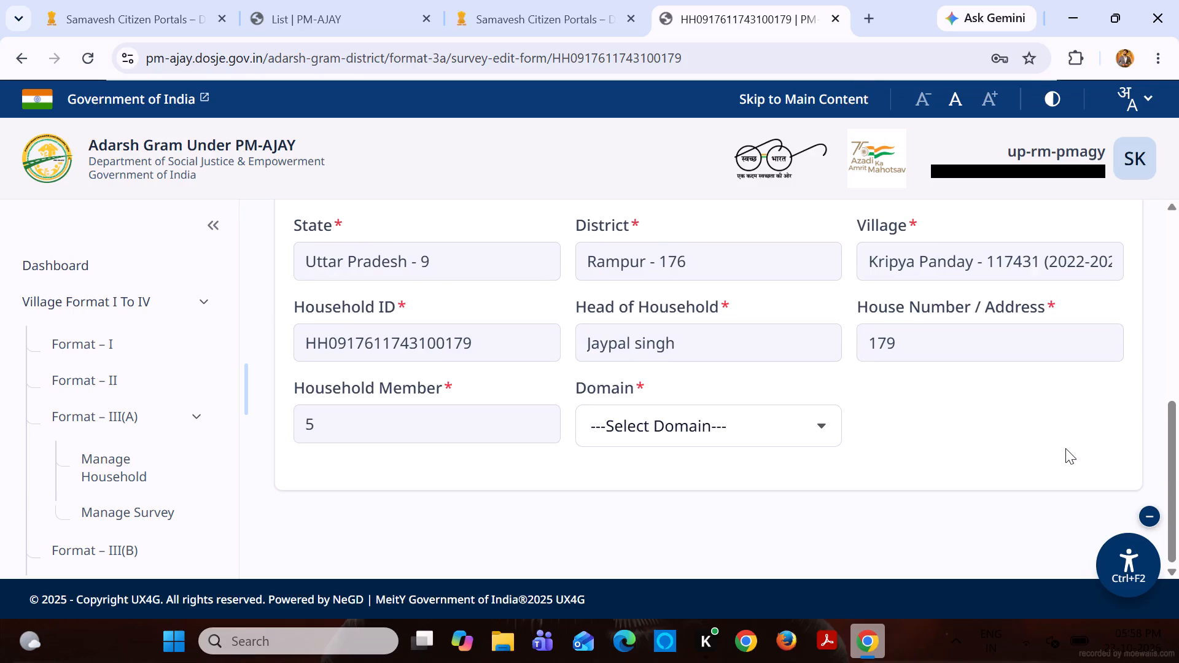
Return to the household list and open the survey of the household with house number 178 for editing.
scroll(999, 370, "up", 6)
left_click(1098, 261)
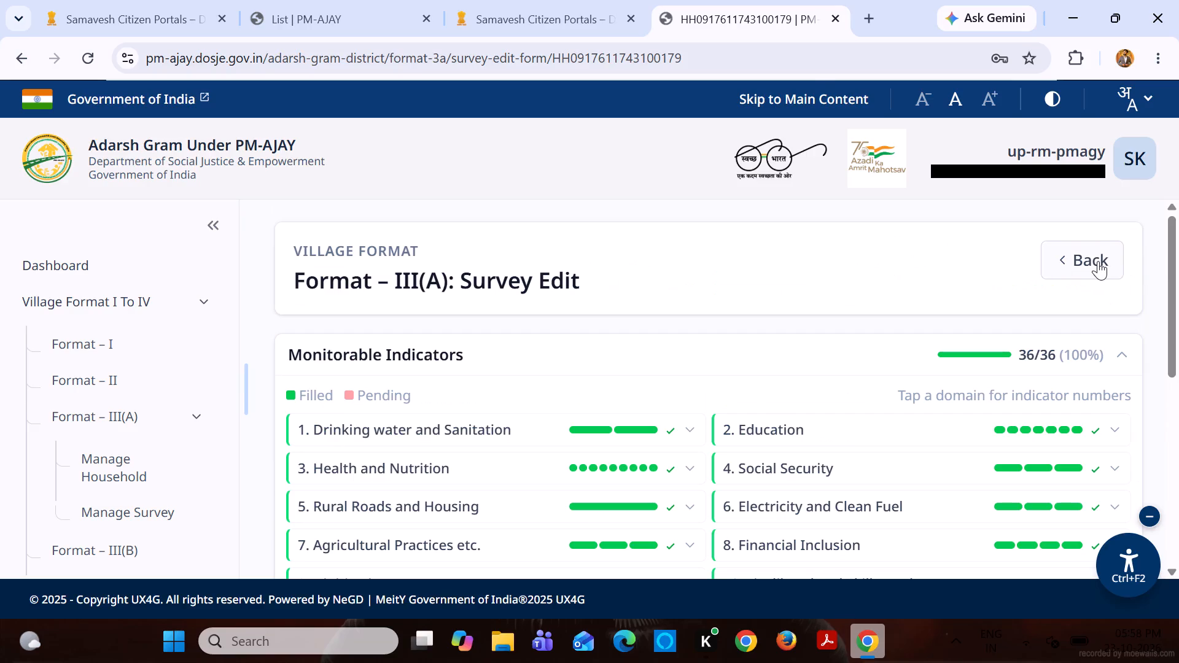
scroll(1032, 365, "down", 7)
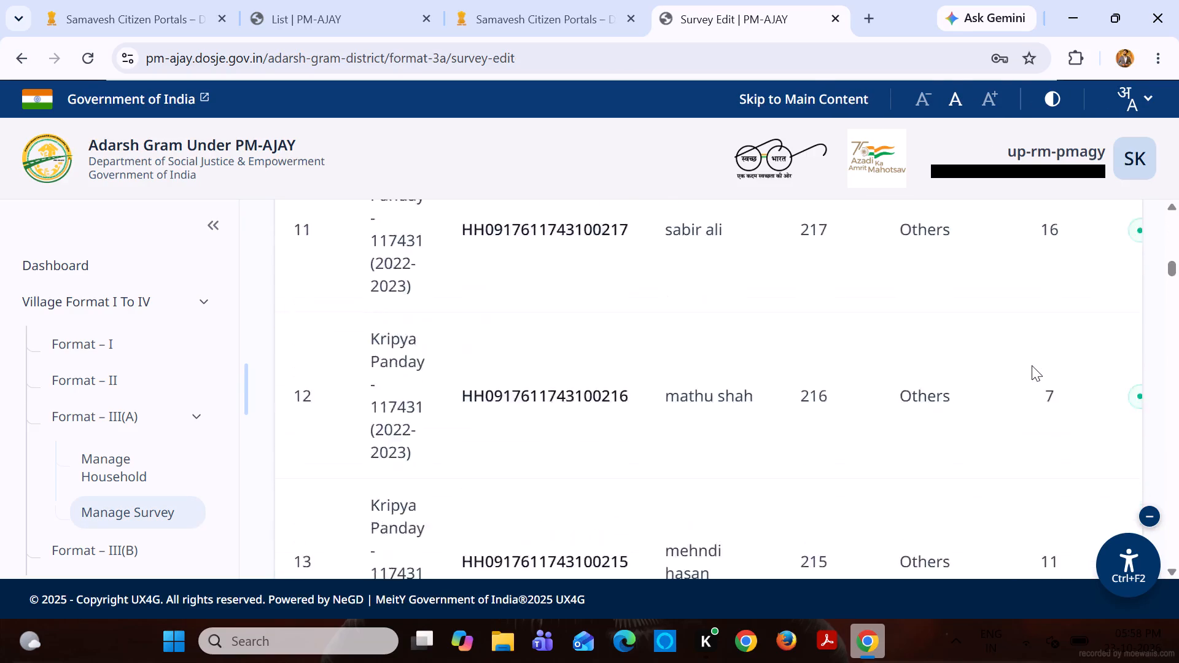
scroll(1032, 365, "down", 13)
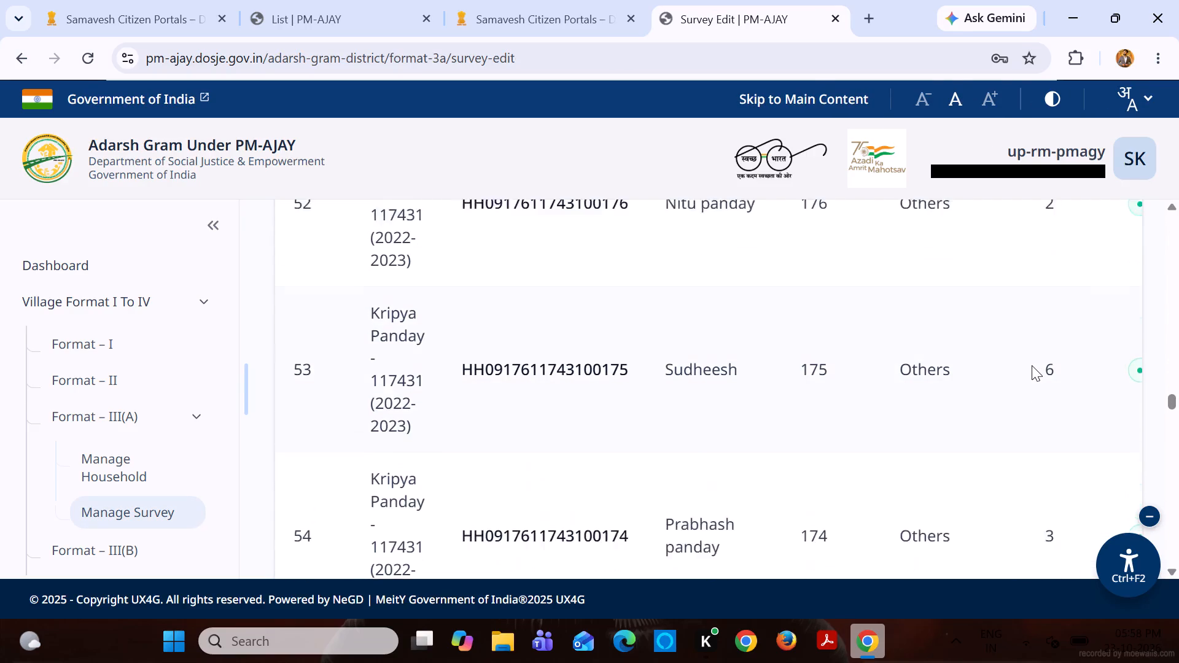
scroll(1032, 365, "down", 2)
scroll(1032, 365, "left", 3)
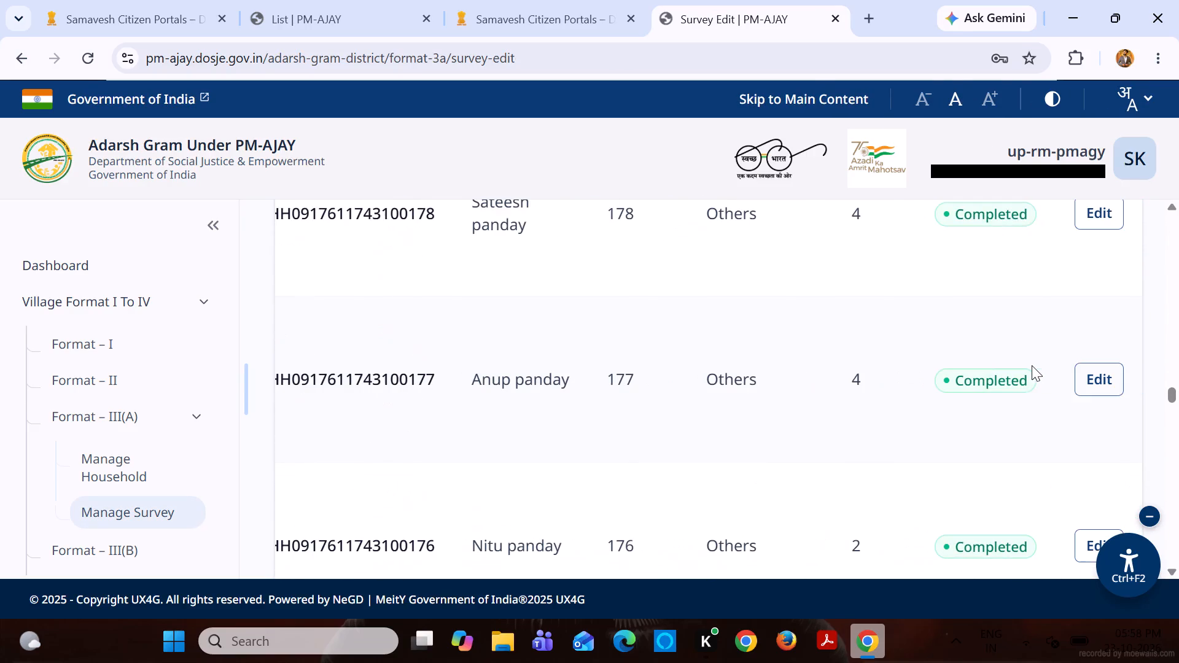
left_click(1100, 215)
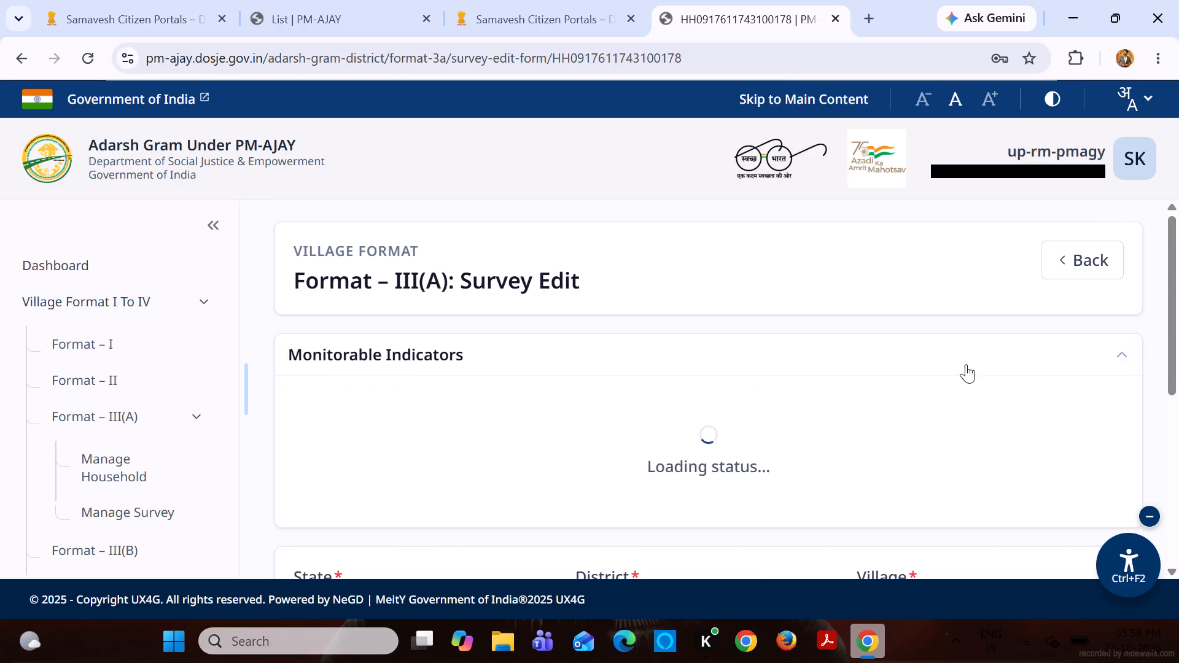
scroll(966, 364, "down", 9)
left_click(807, 417)
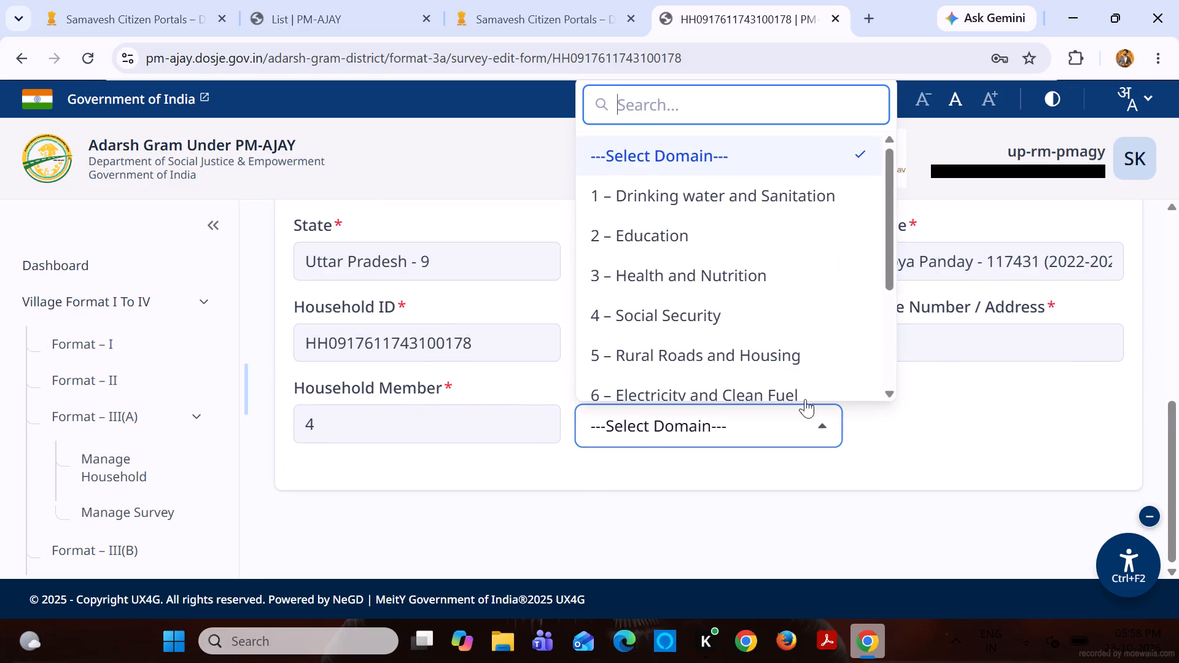
scroll(799, 343, "down", 1)
left_click(756, 326)
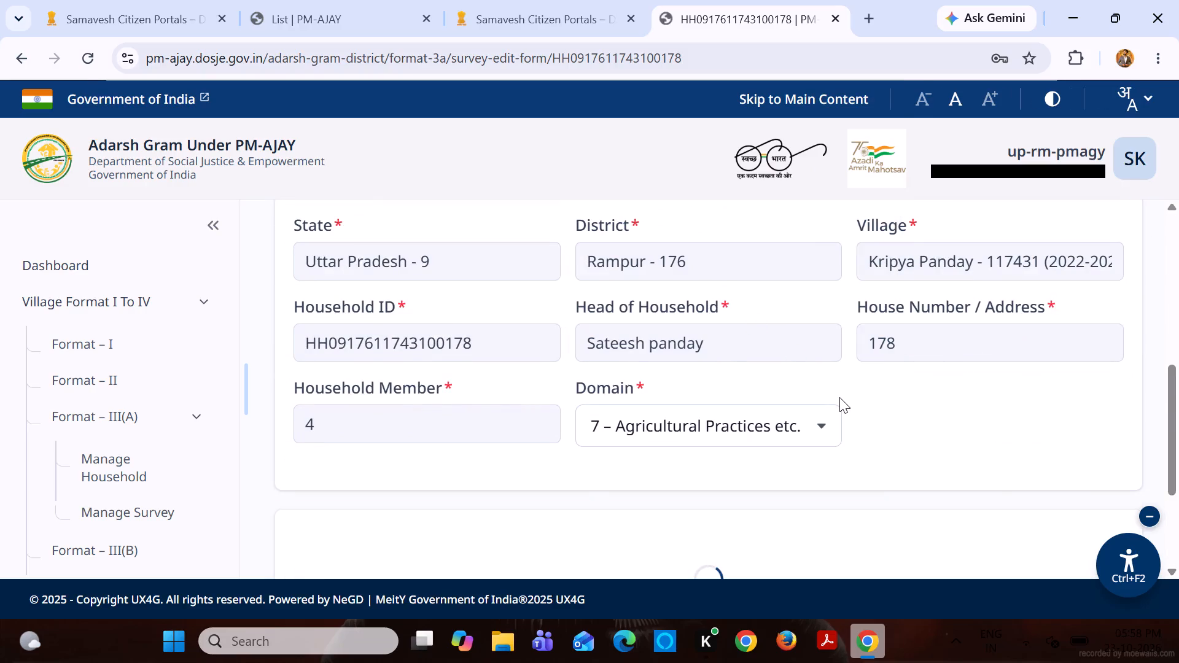
scroll(839, 397, "down", 5)
left_click_drag(1042, 318, 981, 409)
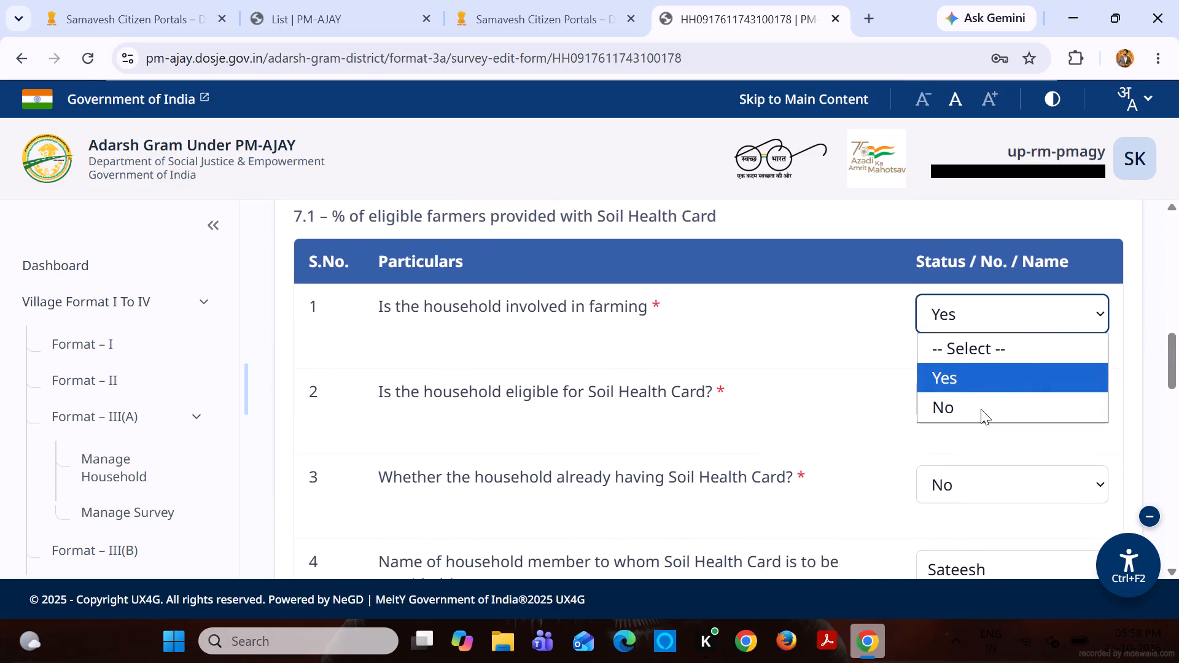
left_click(981, 409)
scroll(981, 409, "down", 9)
left_click(1035, 450)
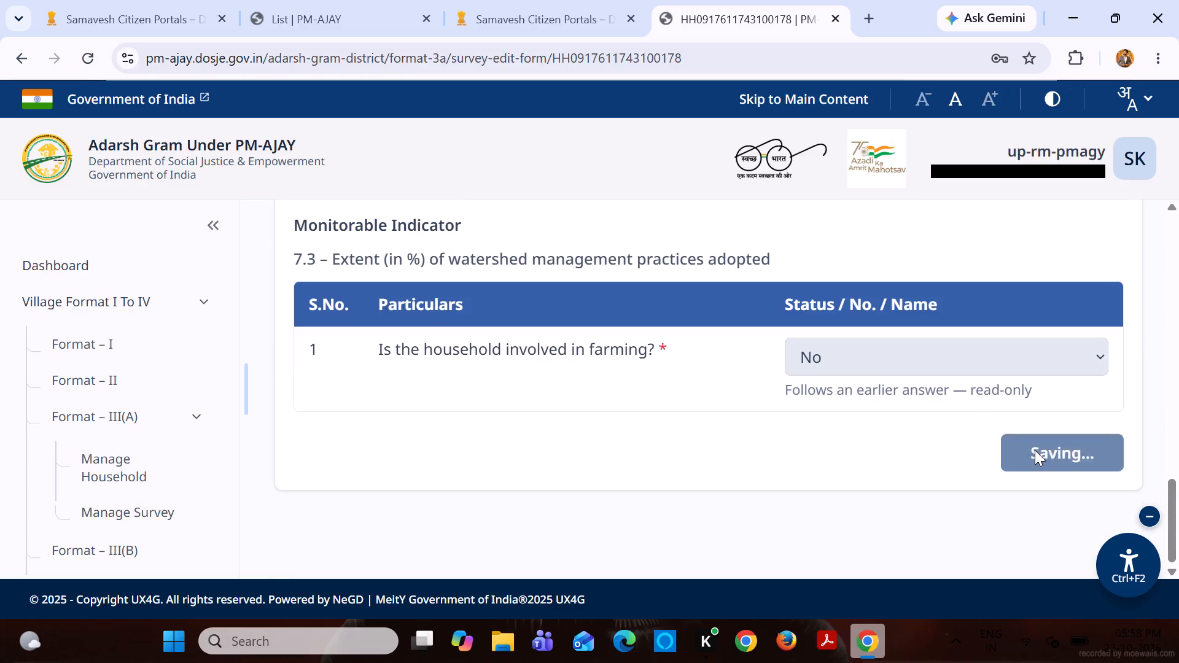
scroll(1005, 309, "up", 6)
left_click(1090, 253)
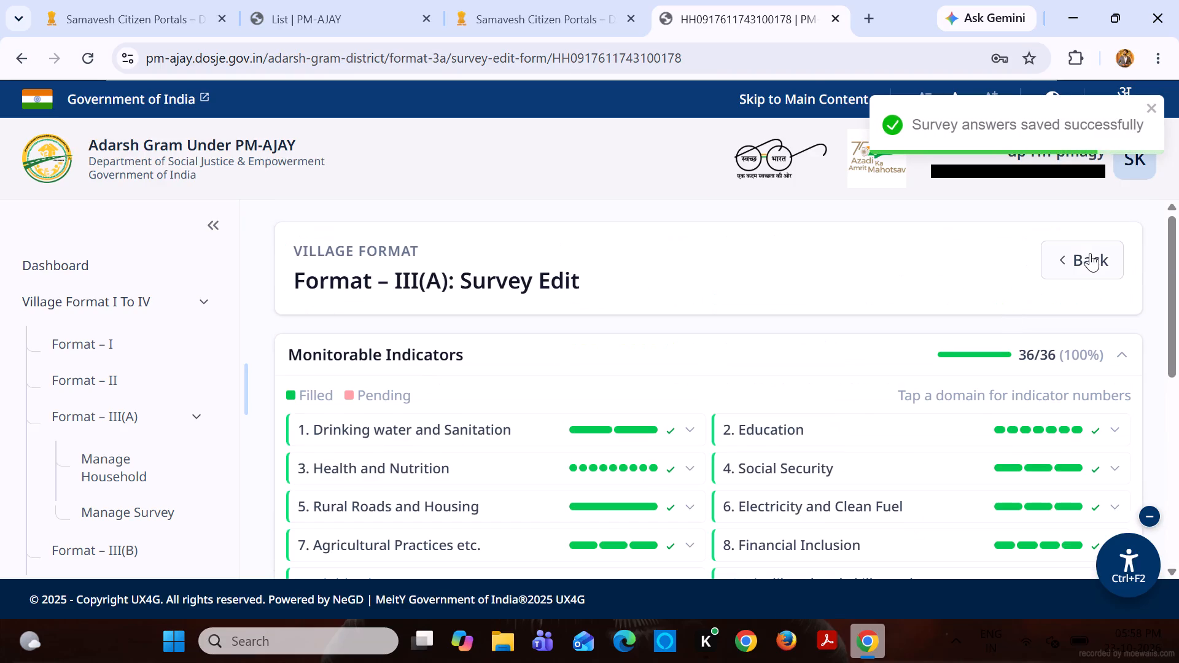
scroll(996, 385, "down", 13)
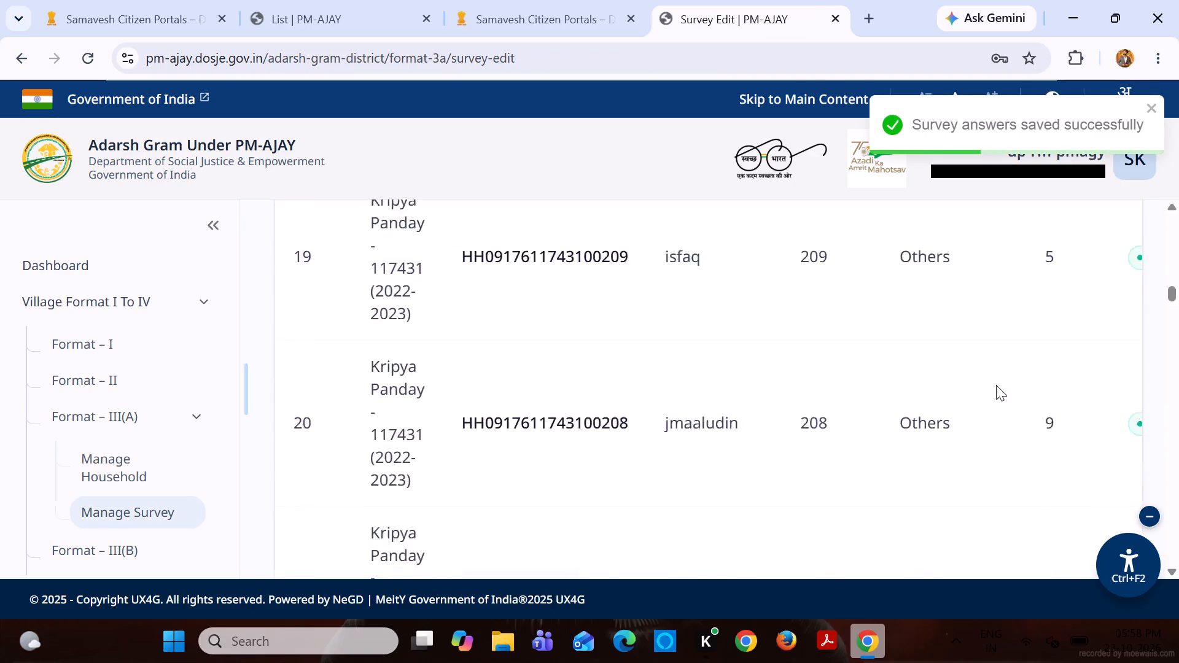
scroll(996, 385, "down", 8)
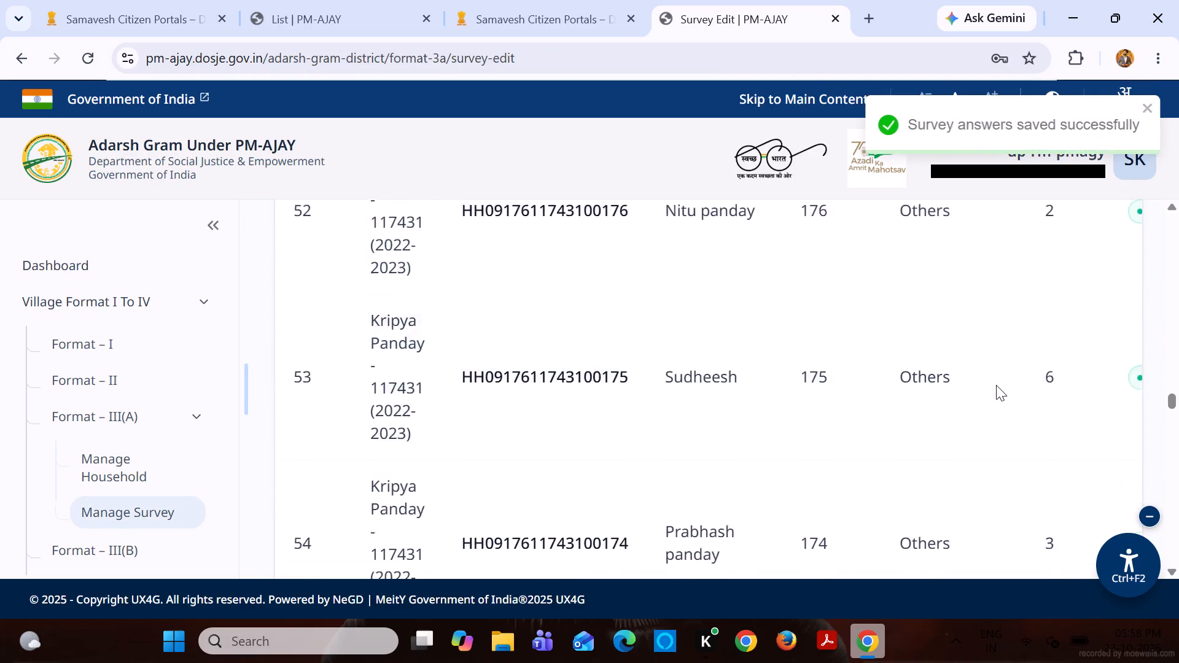
scroll(996, 385, "left", 4)
scroll(996, 385, "down", 3)
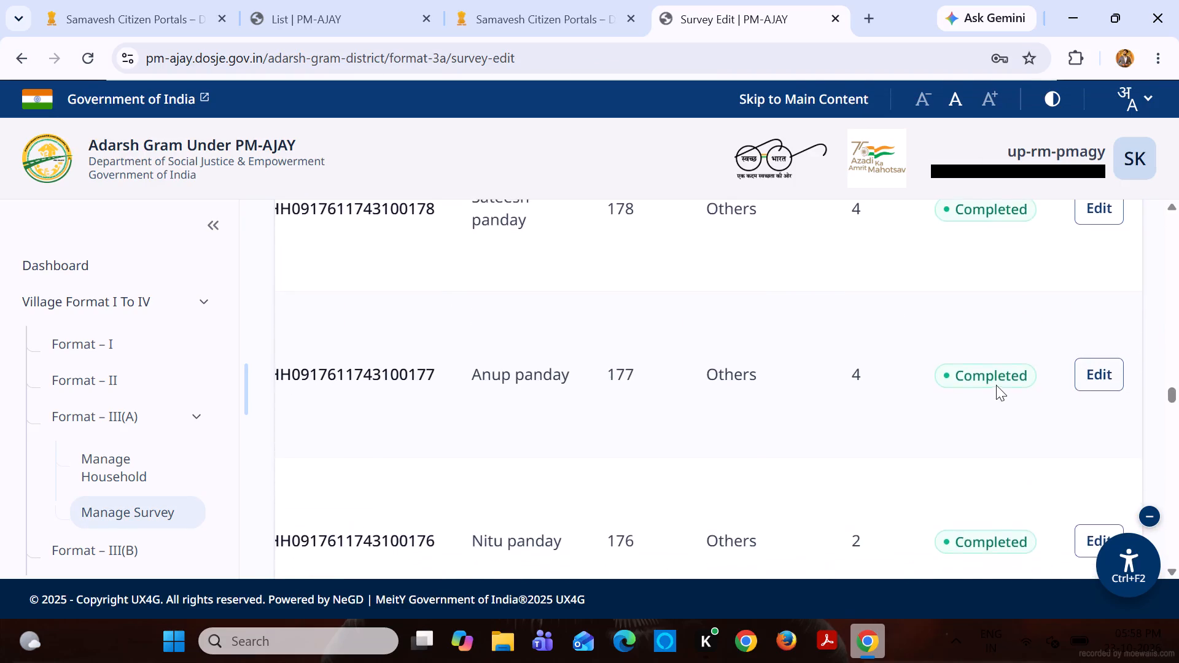
left_click(1111, 373)
For house number 177, set involvement in farming to No under domain 7 – Agricultural Practices etc. and save the answers.
scroll(931, 419, "down", 3)
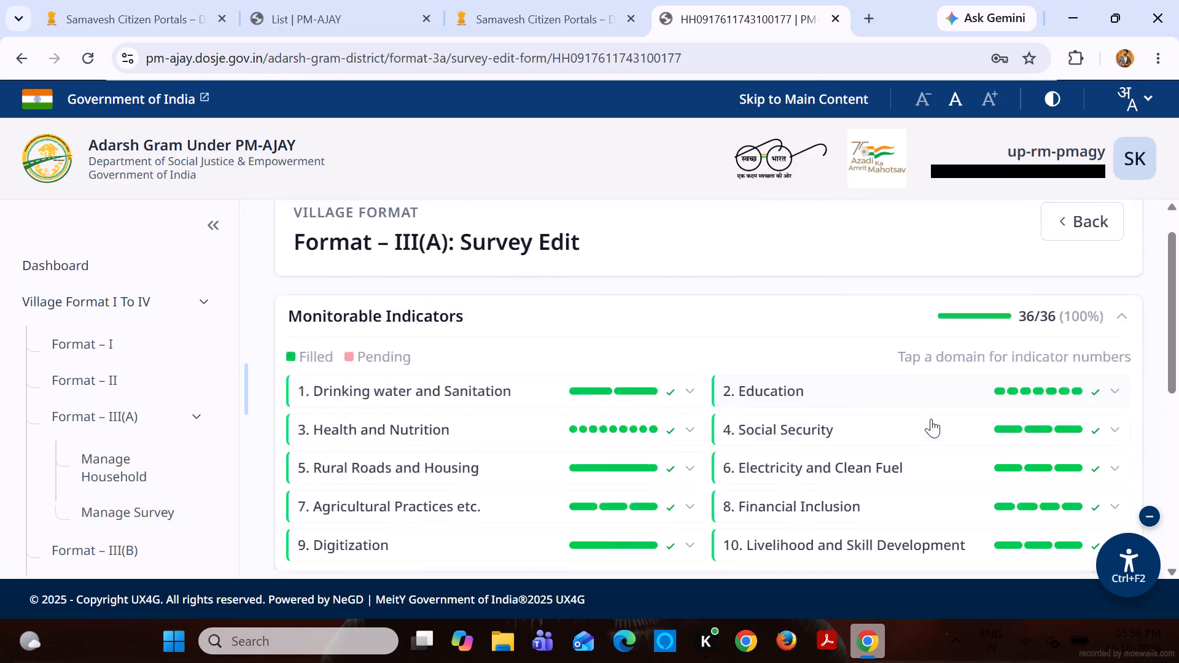
scroll(931, 419, "down", 7)
left_click(809, 409)
scroll(767, 289, "down", 2)
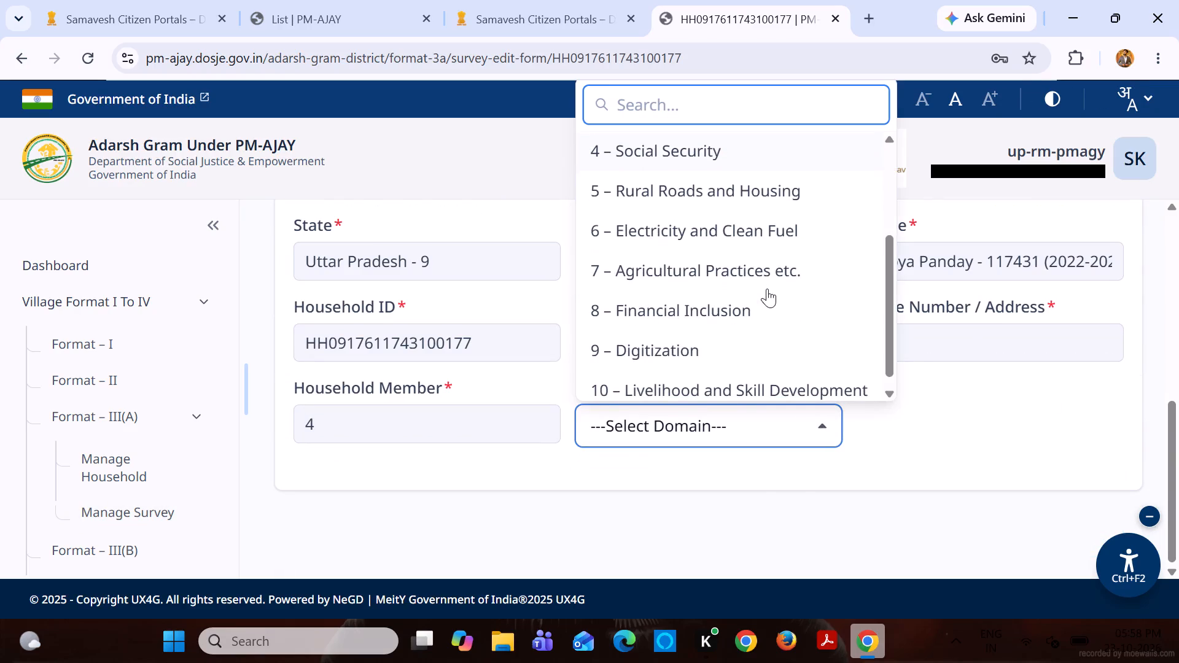
left_click(740, 278)
scroll(849, 423, "down", 3)
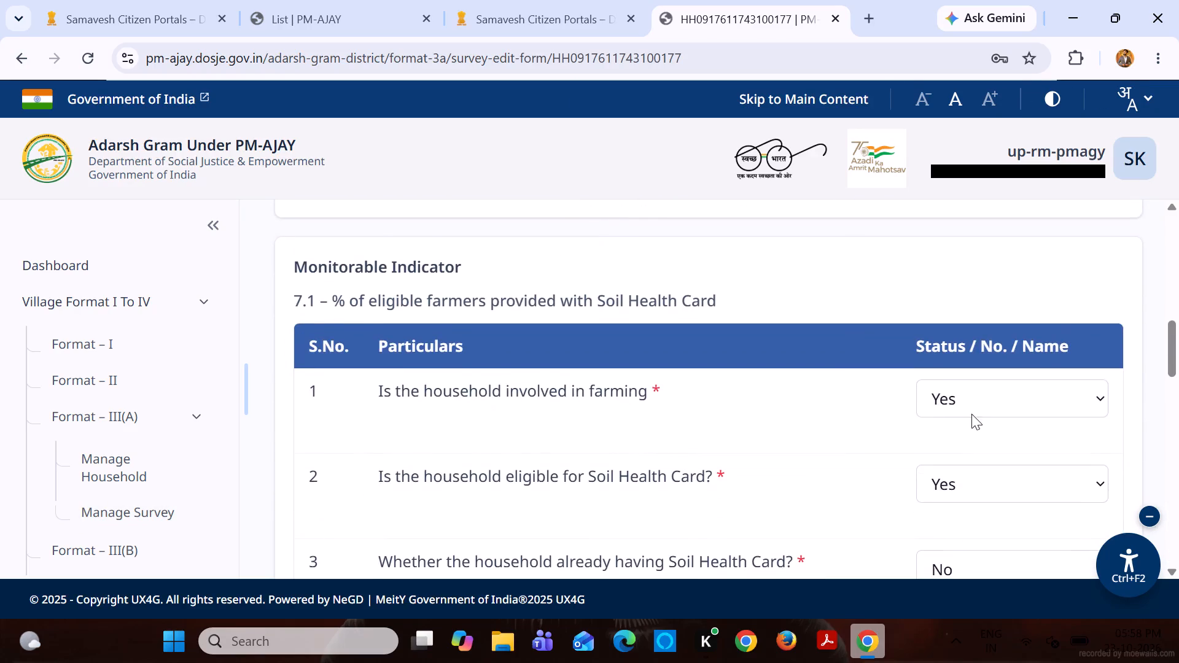
left_click_drag(981, 414, 968, 477)
left_click(968, 477)
scroll(968, 477, "down", 7)
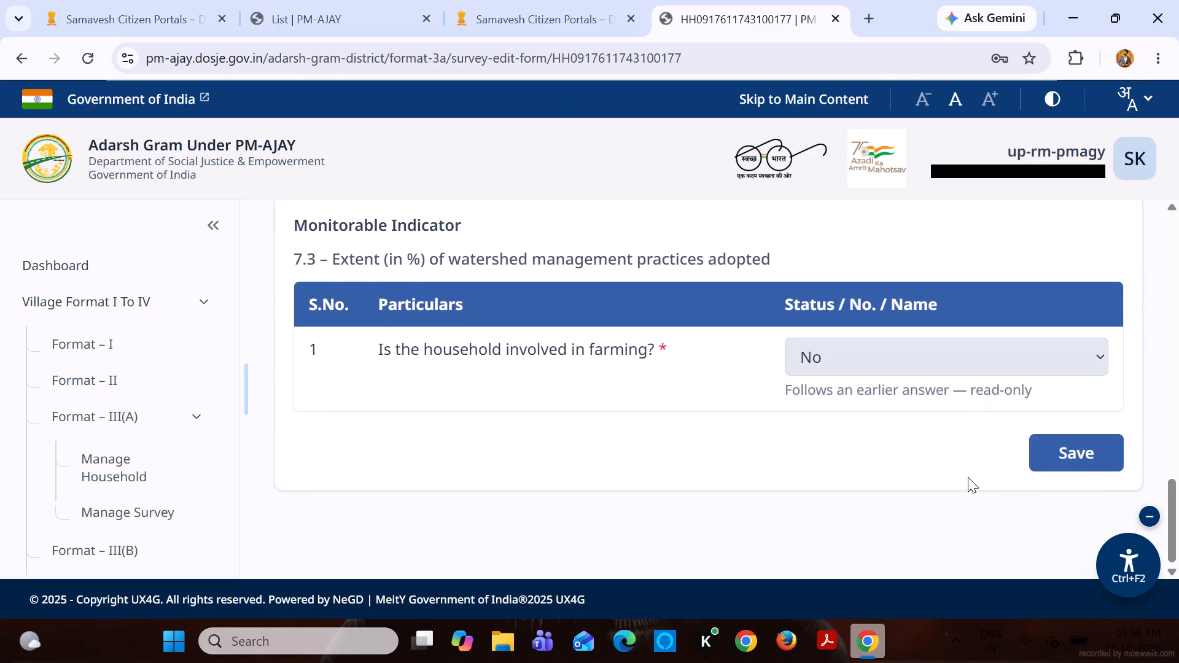
left_click(1038, 465)
Return to the household list and open the survey of the household with house number 176 for editing.
scroll(1006, 316, "up", 6)
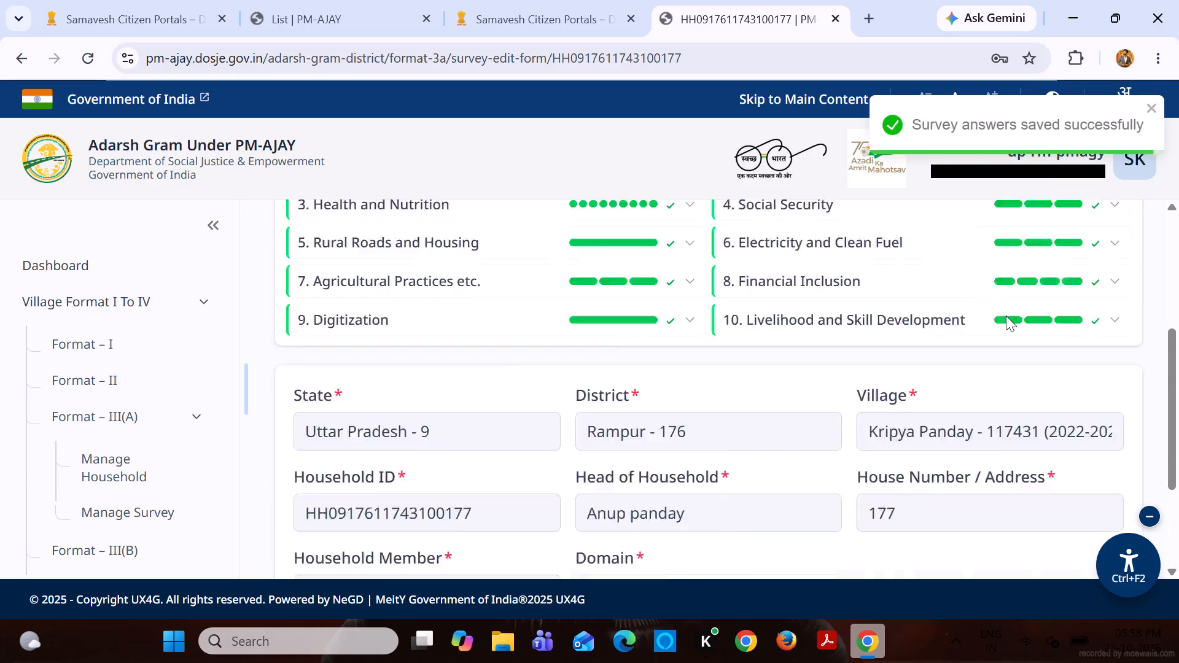
scroll(1006, 316, "up", 5)
left_click(1095, 239)
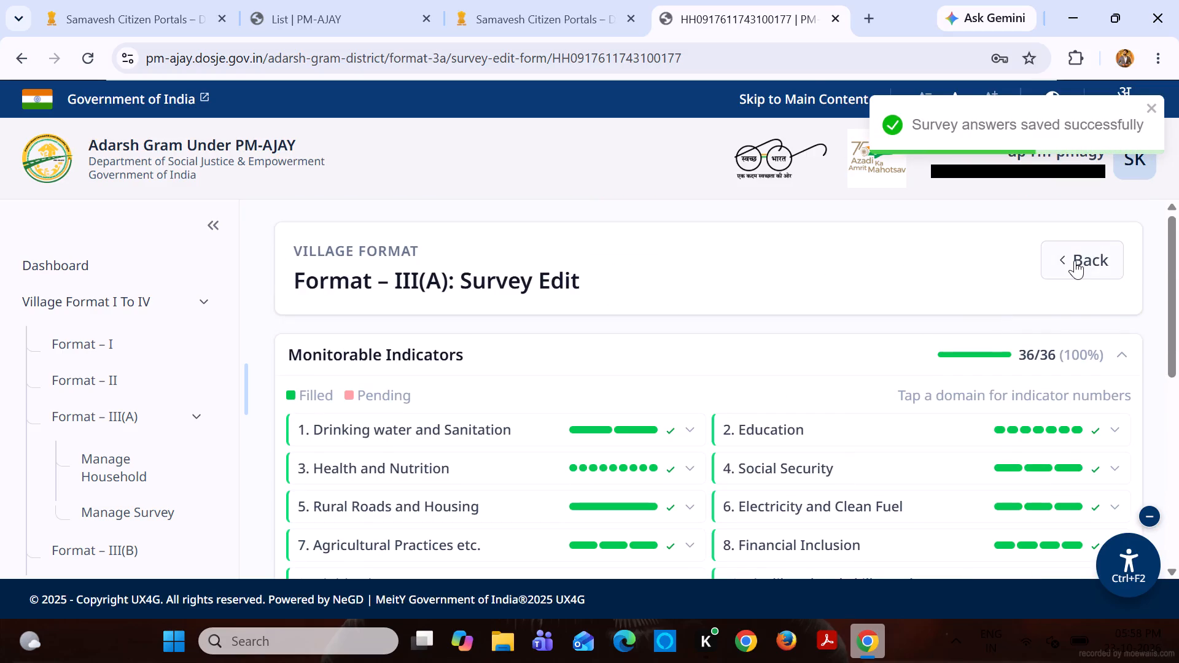
left_click(1075, 260)
scroll(1018, 360, "down", 11)
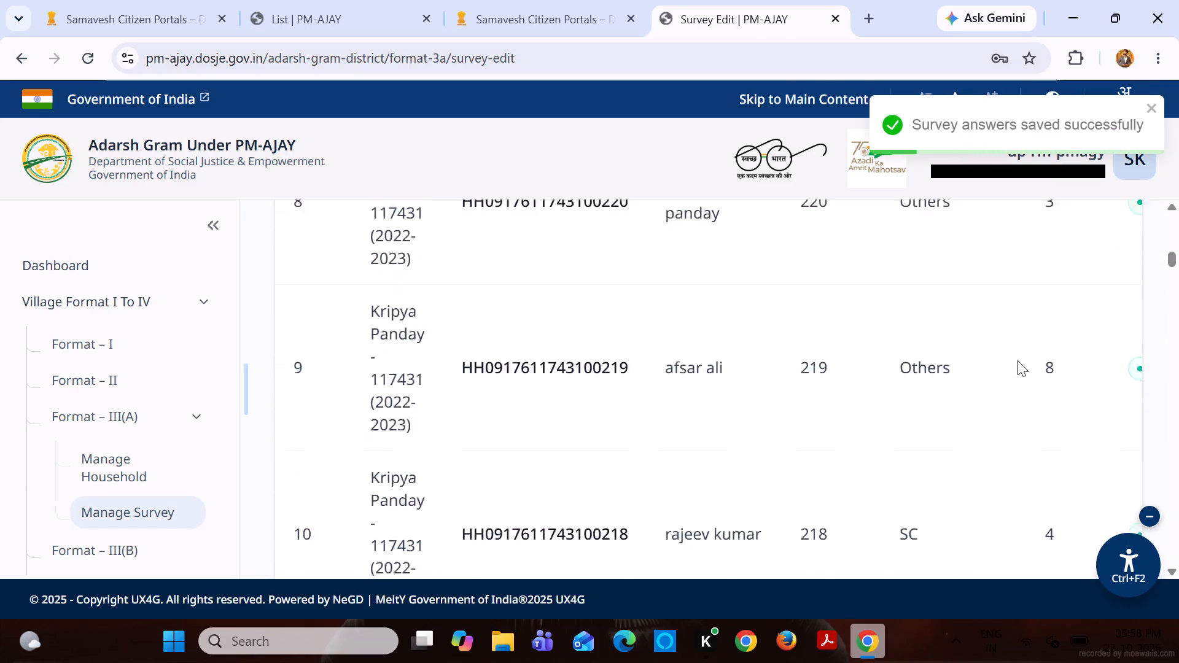
scroll(1018, 360, "down", 14)
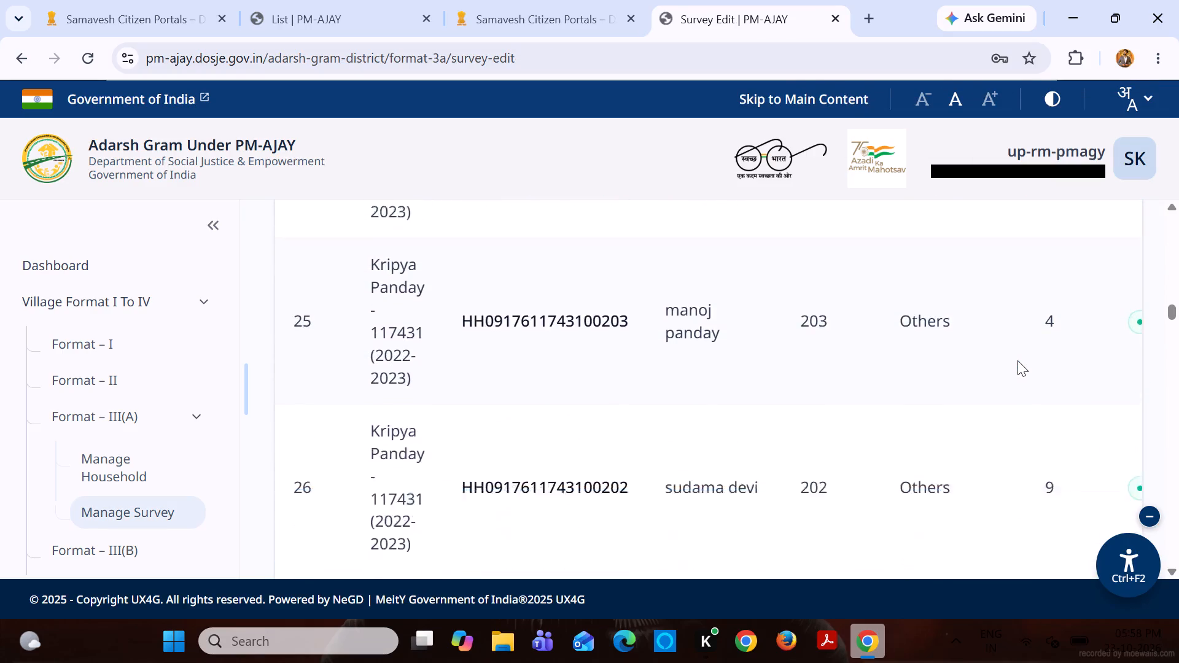
scroll(1018, 360, "down", 10)
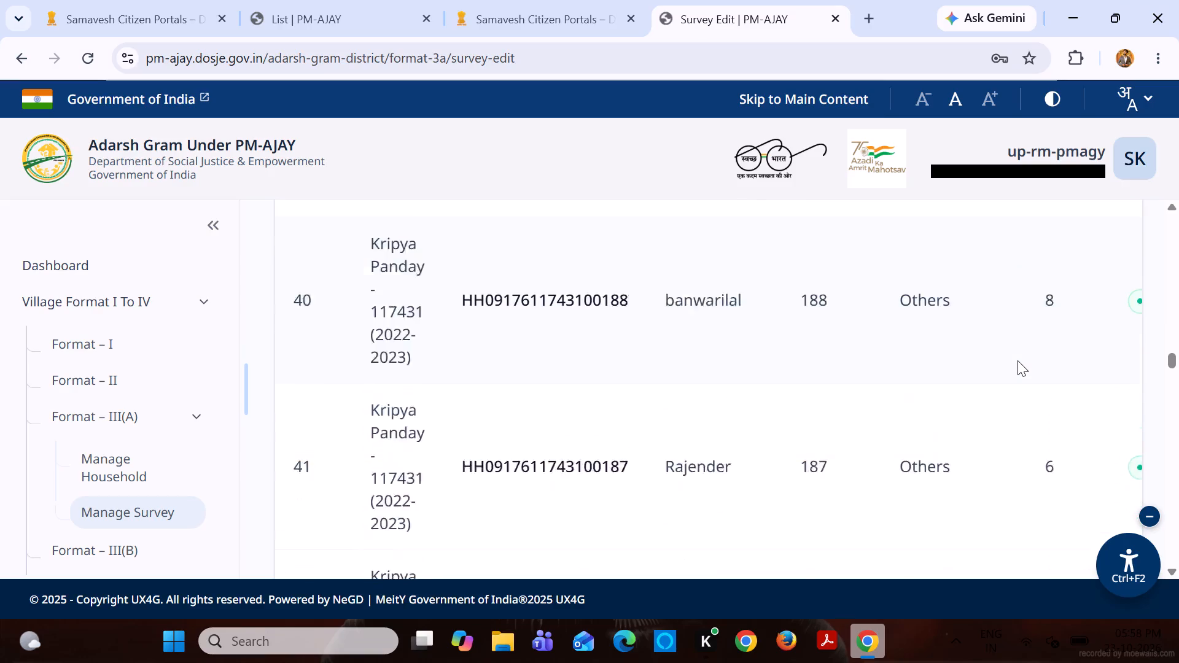
scroll(1018, 360, "down", 11)
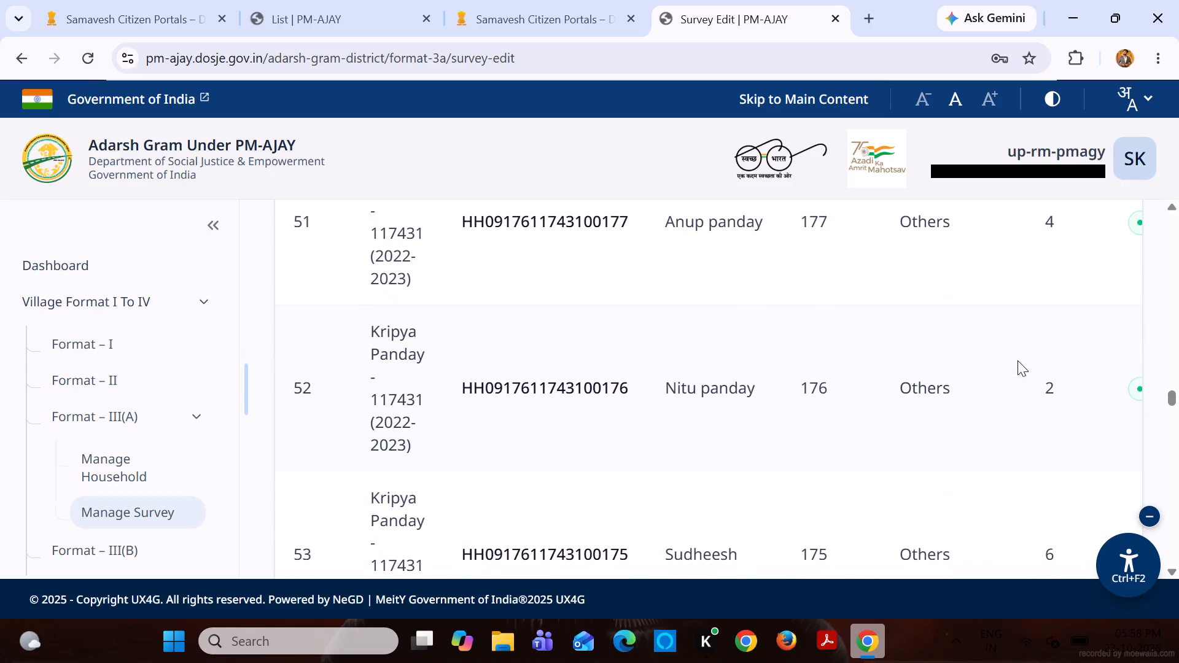
scroll(1018, 360, "left", 5)
left_click(1124, 371)
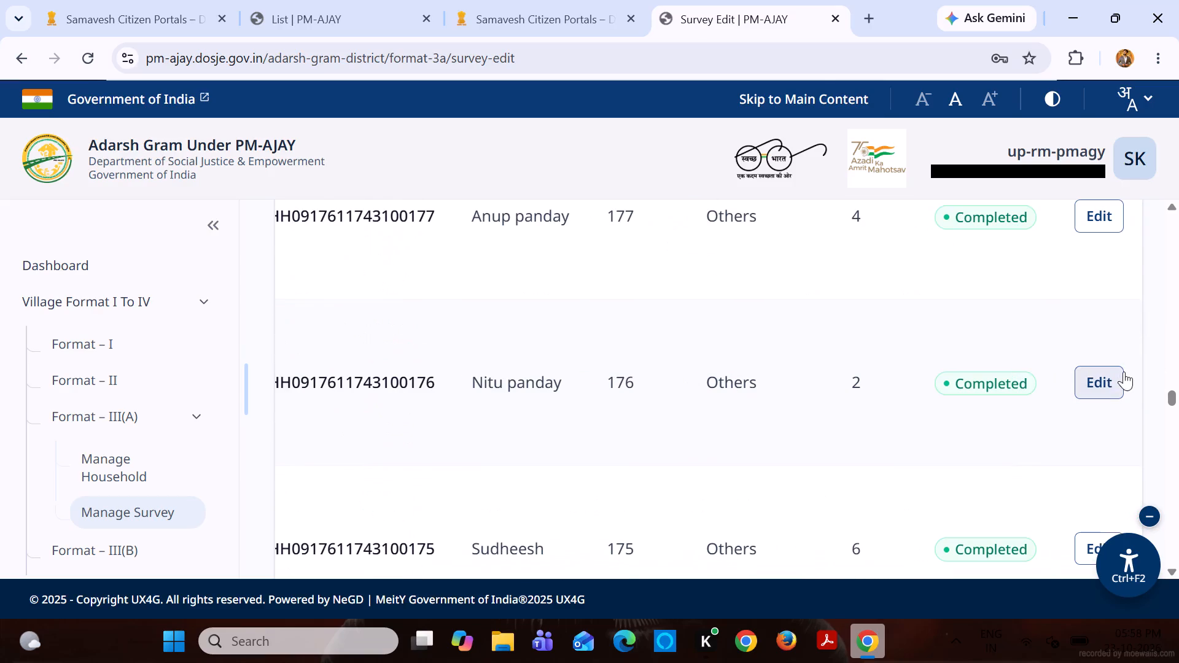
For house number 176, set involvement in farming to No under domain 7 – Agricultural Practices etc. and save the answers.
scroll(1022, 420, "down", 7)
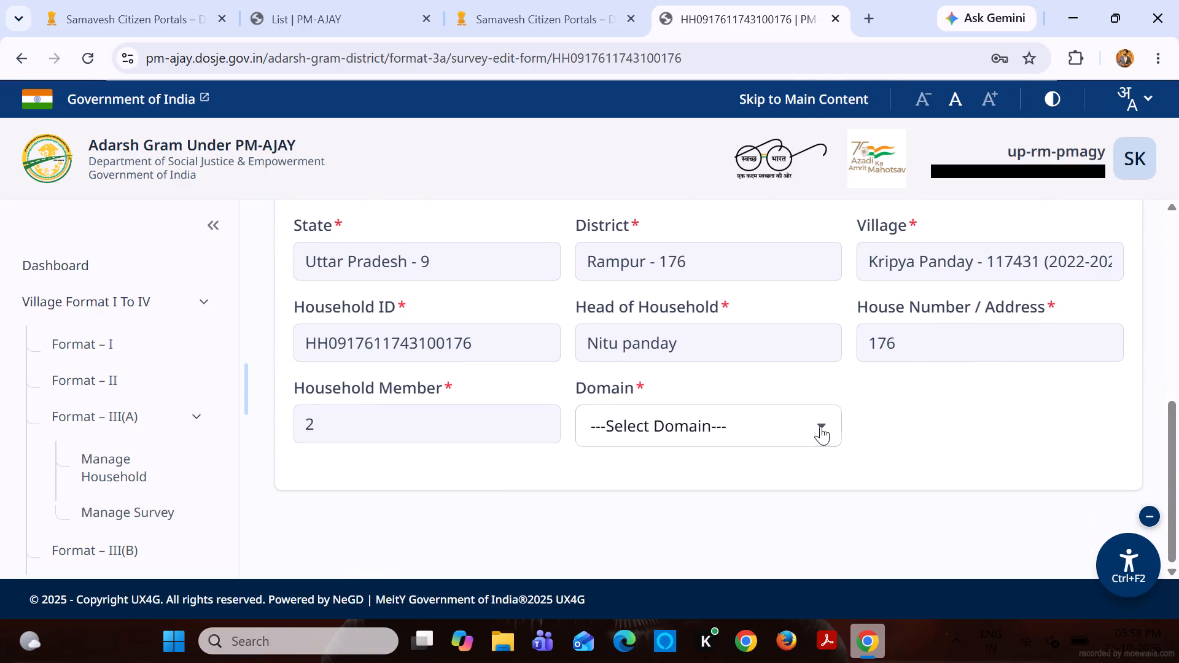
left_click(820, 426)
scroll(792, 308, "down", 3)
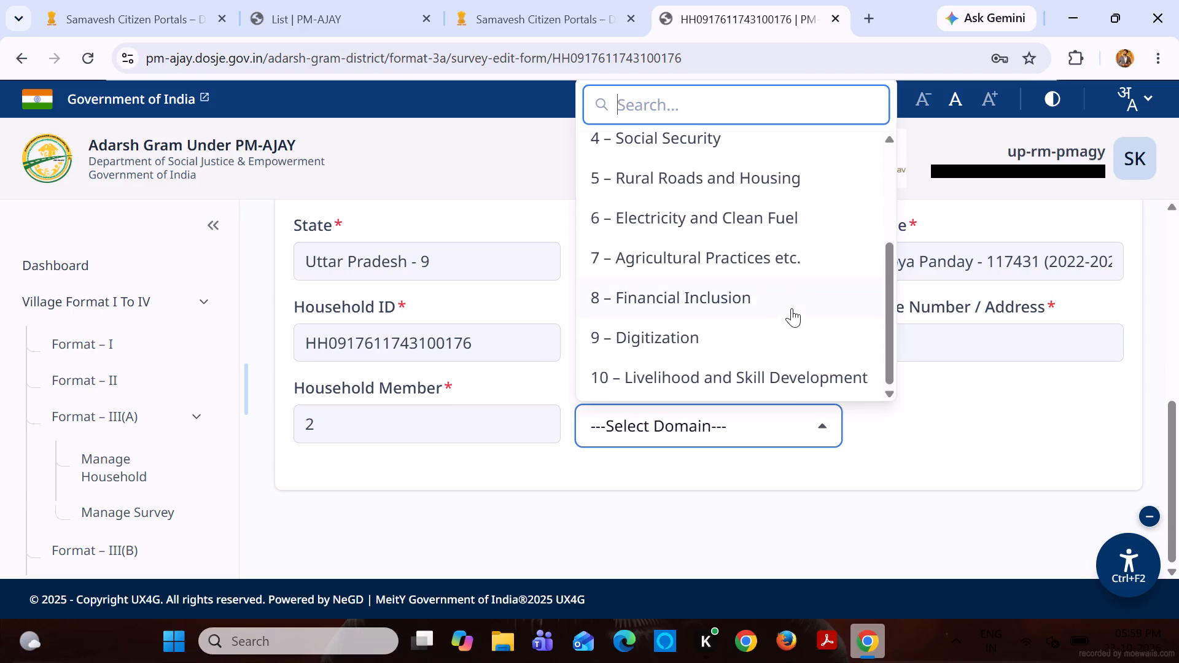
left_click(726, 262)
scroll(798, 402, "down", 4)
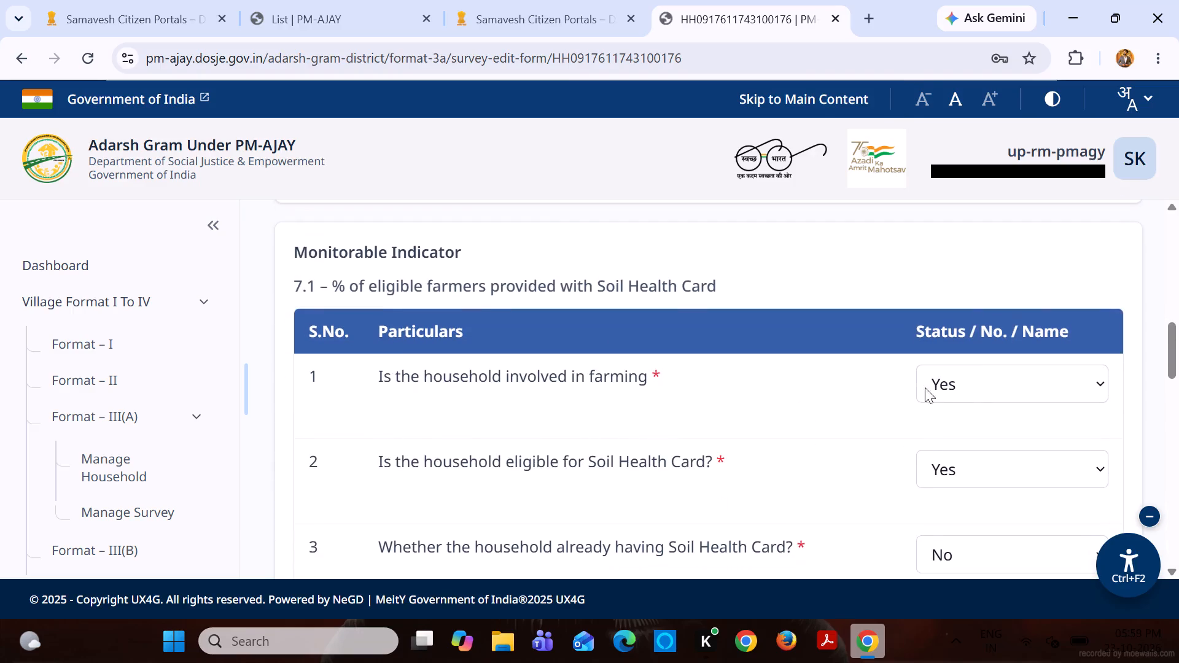
left_click(968, 383)
left_click(970, 466)
scroll(970, 466, "down", 6)
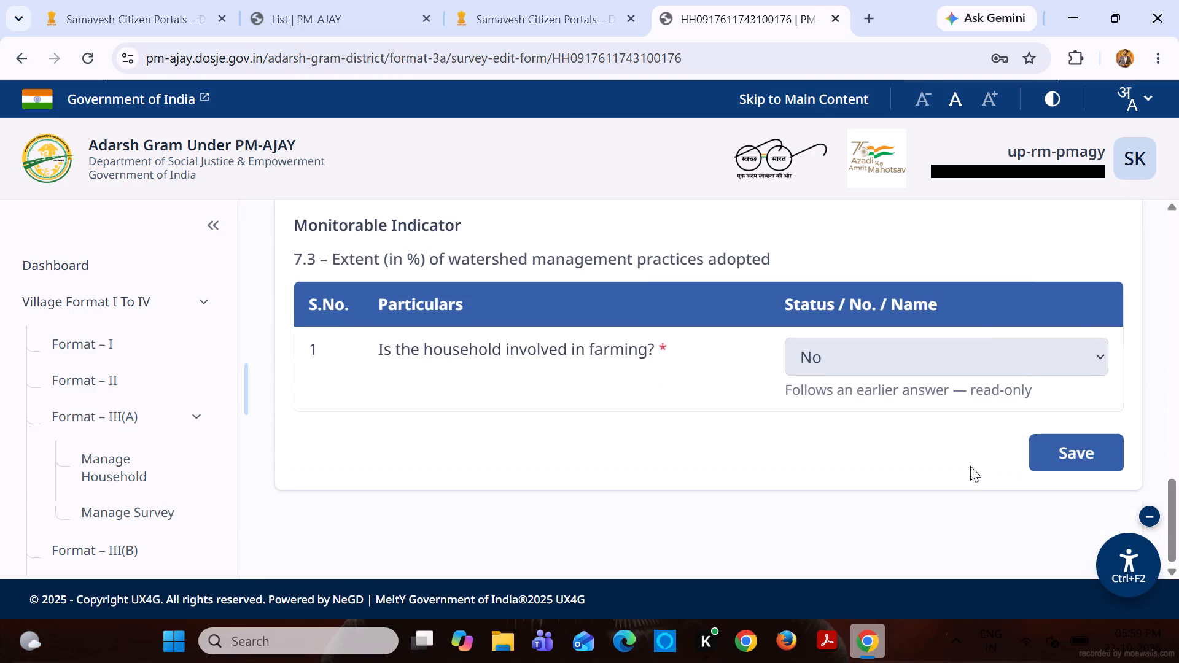
scroll(970, 466, "down", 2)
left_click(1045, 465)
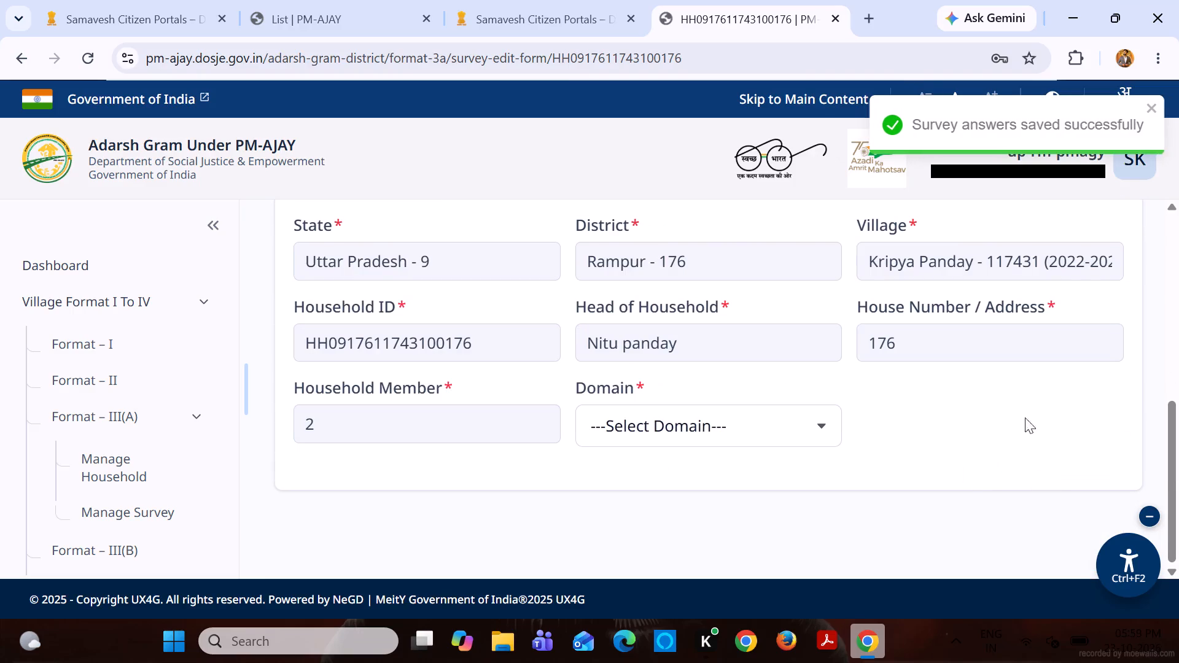
Return to the household list and open the survey of the household with house number 175 for editing.
scroll(1001, 381, "up", 9)
left_click(1090, 253)
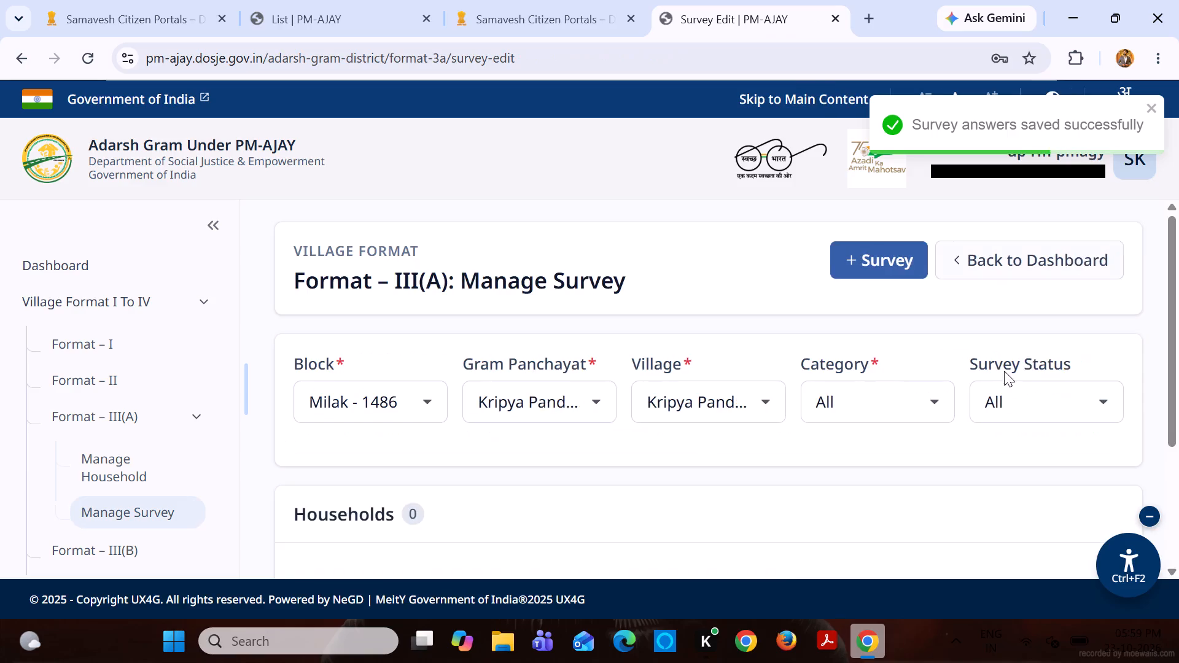
scroll(1002, 375, "down", 13)
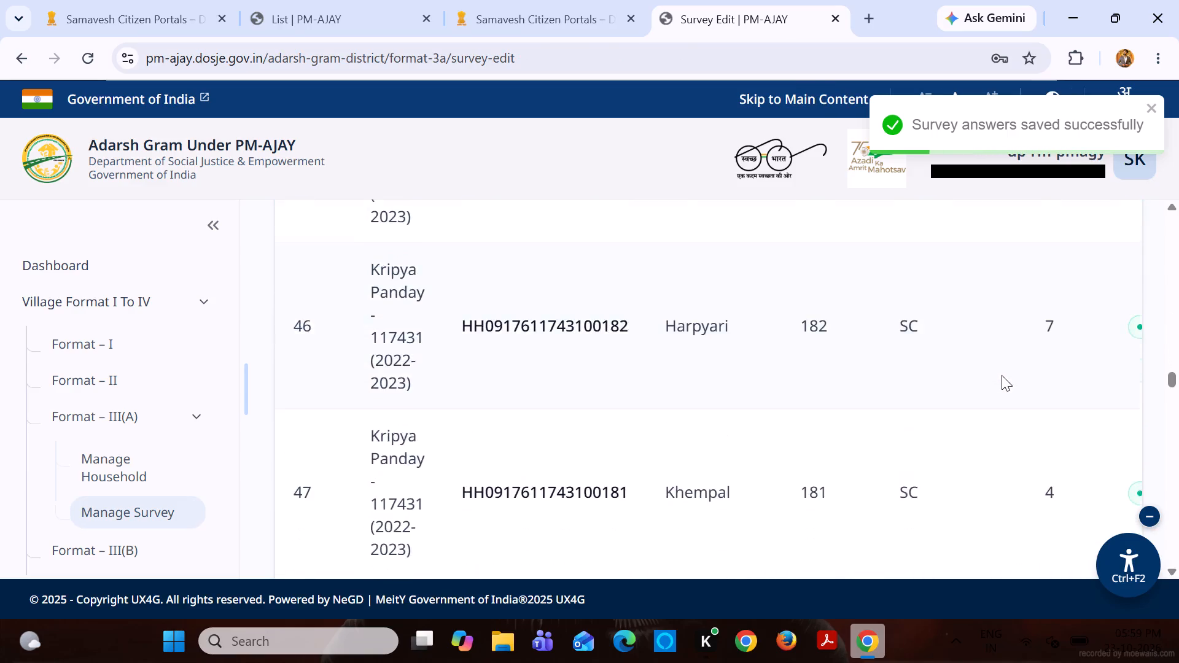
scroll(1002, 375, "down", 9)
scroll(1002, 375, "left", 2)
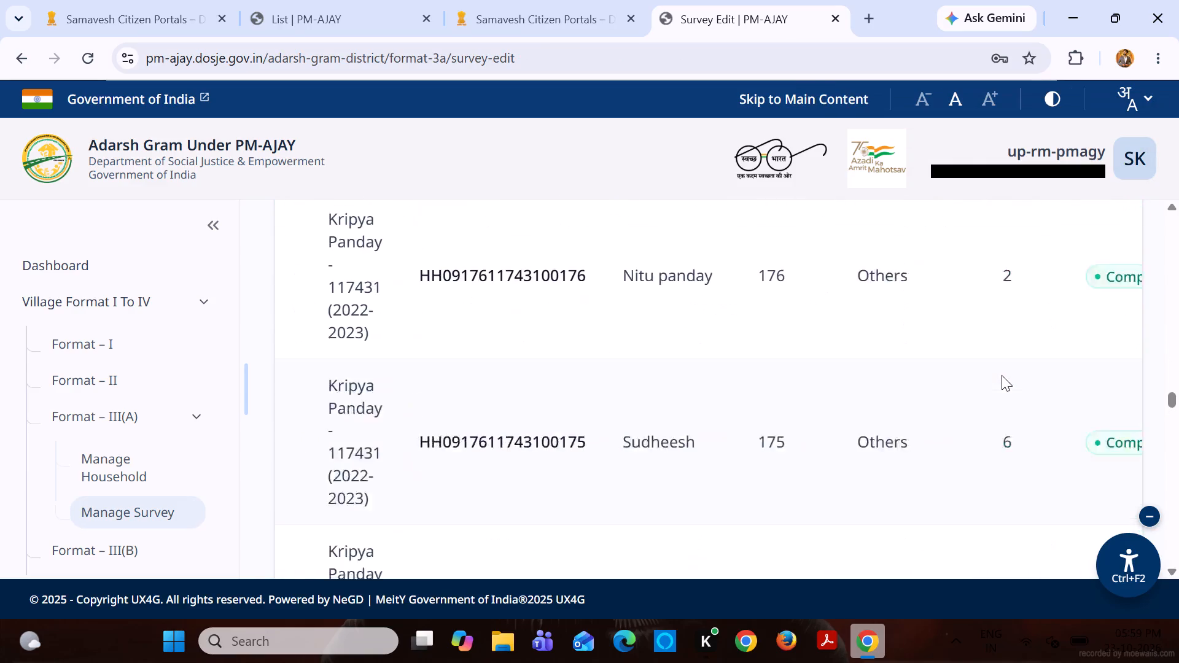
scroll(1002, 375, "left", 3)
left_click(1110, 435)
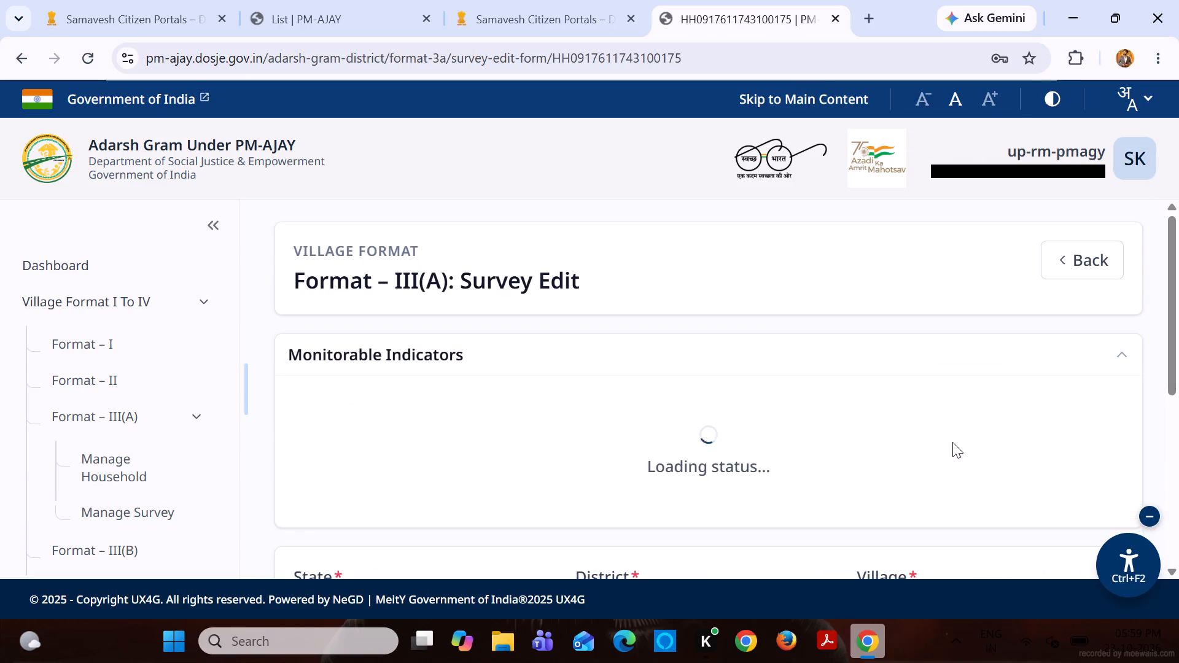
For house number 175, set involvement in farming to No under domain 7 – Agricultural Practices etc. and save the answers.
scroll(952, 442, "down", 13)
left_click(792, 428)
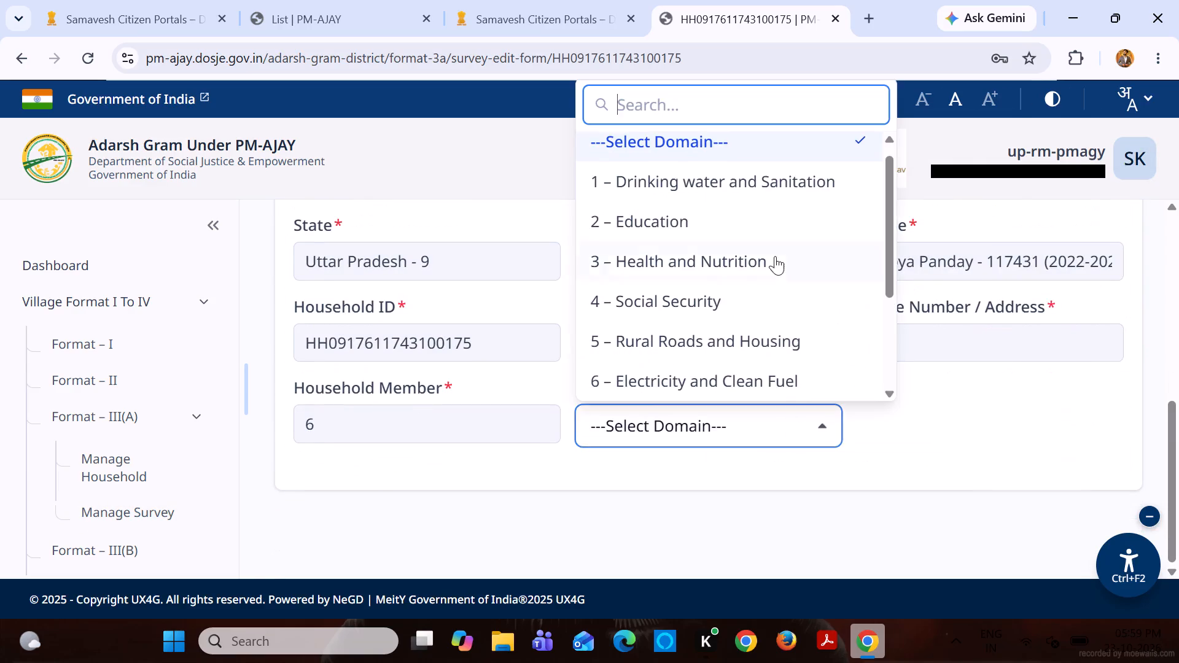
scroll(775, 256, "down", 2)
left_click(743, 254)
scroll(850, 349, "down", 1)
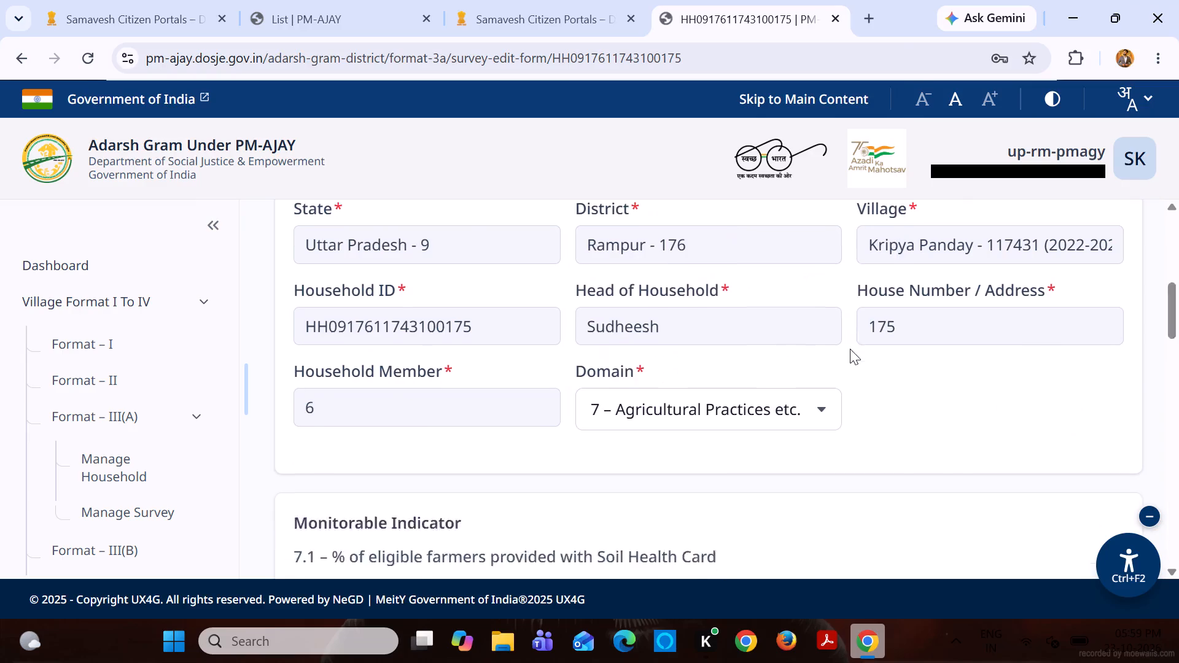
scroll(850, 349, "down", 2)
left_click_drag(999, 306, 987, 405)
left_click(987, 405)
scroll(987, 405, "down", 7)
left_click(1071, 449)
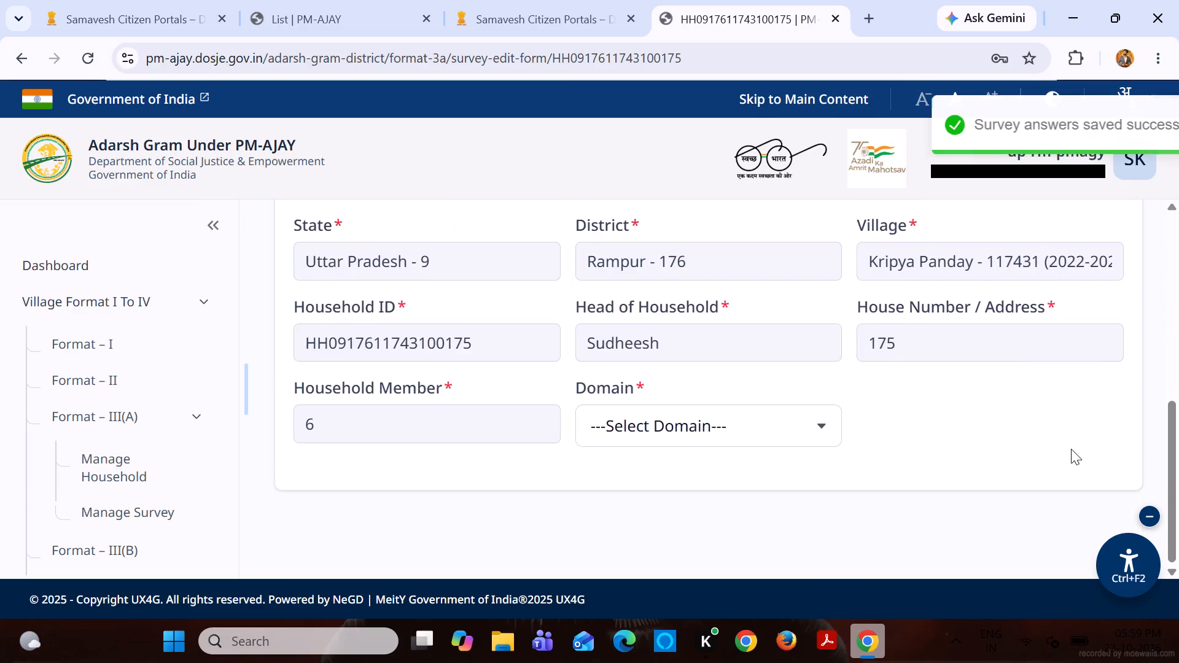
Return to the household list and open the survey of the household with house number 174 for editing.
scroll(960, 241, "up", 8)
left_click(1061, 240)
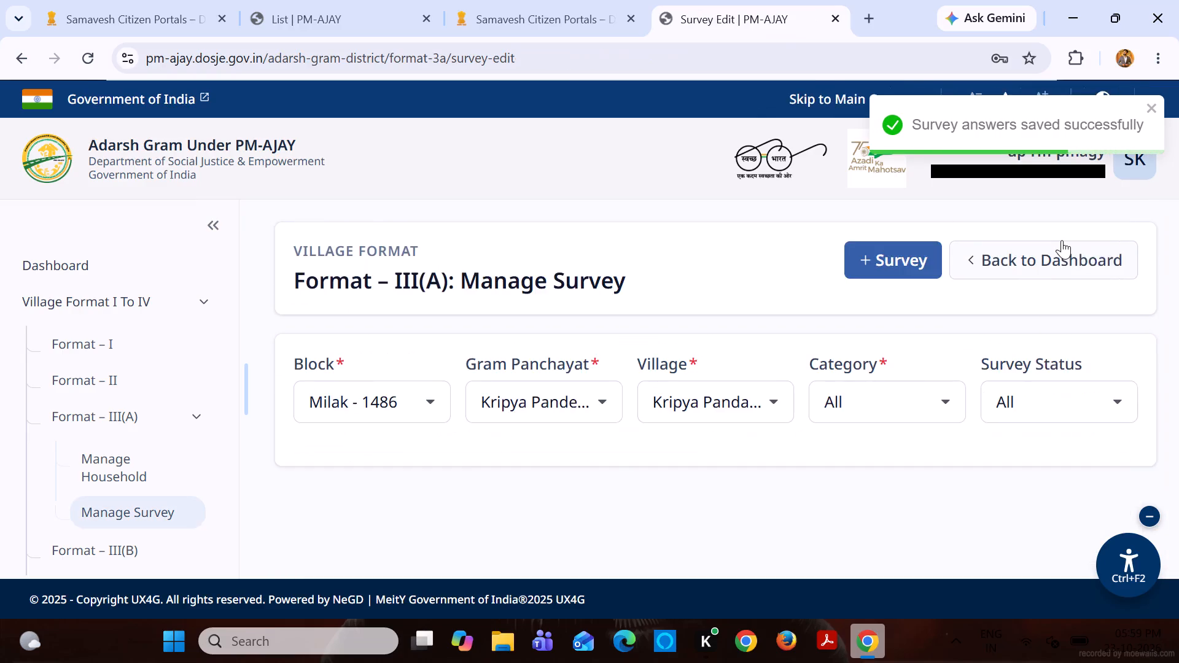
scroll(936, 386, "down", 14)
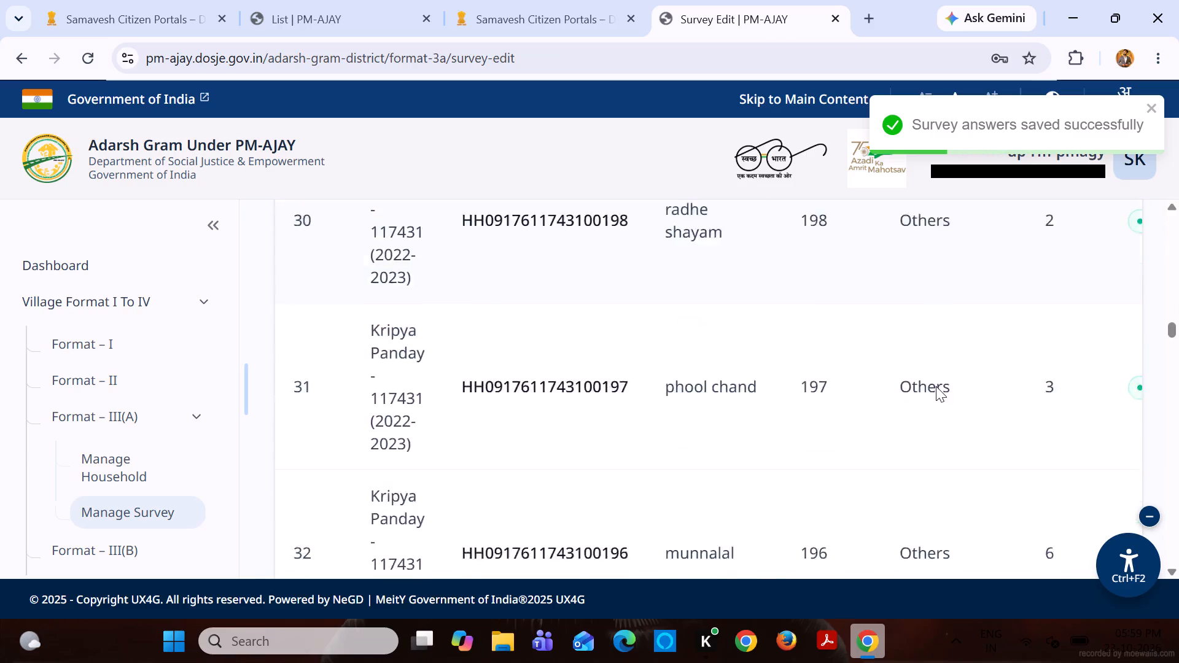
scroll(936, 386, "down", 9)
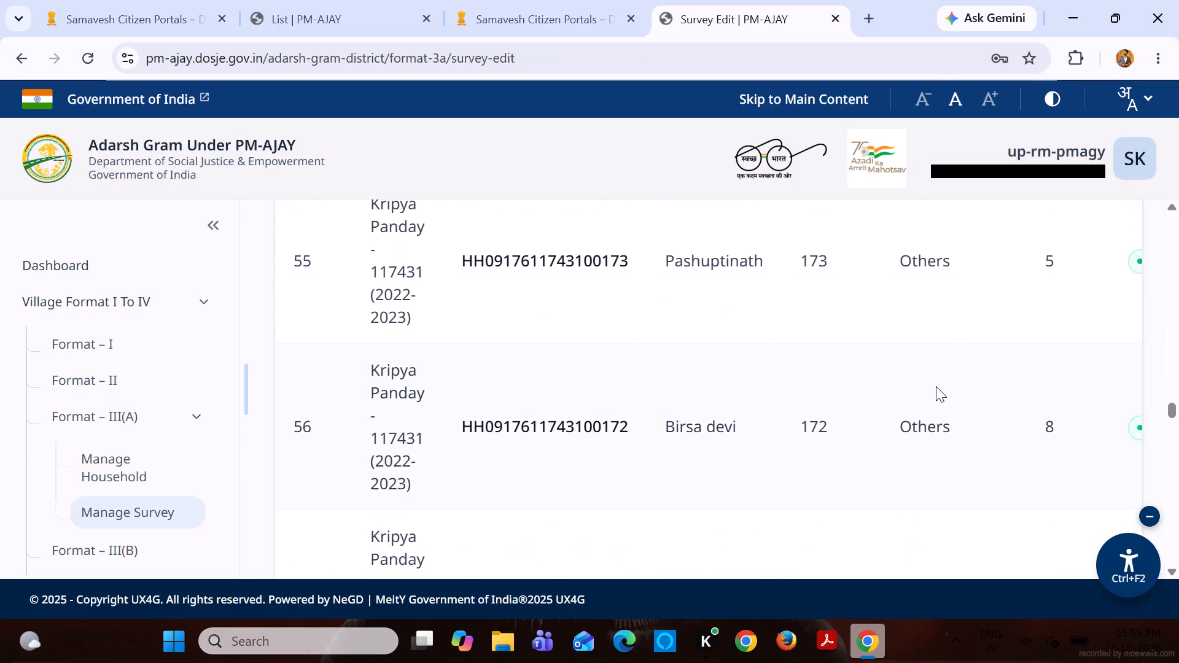
scroll(936, 386, "down", 1)
scroll(936, 386, "left", 6)
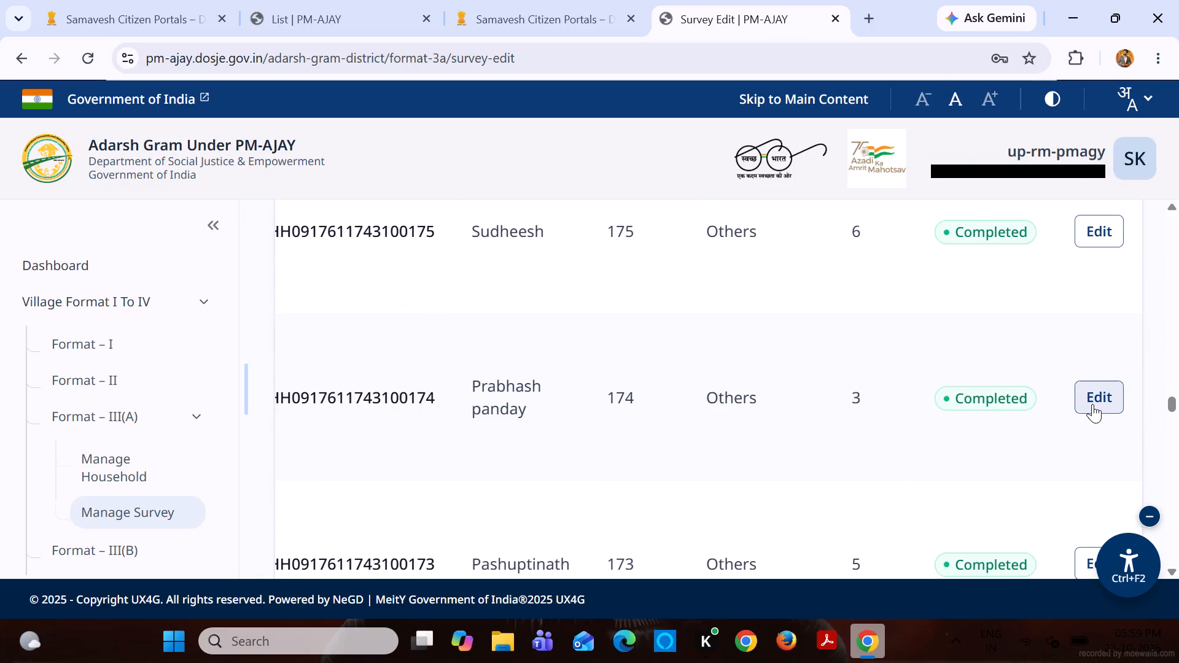
left_click(1092, 404)
For house number 174, set involvement in farming to No under domain 7 – Agricultural Practices etc. and save the answers.
scroll(928, 438, "down", 6)
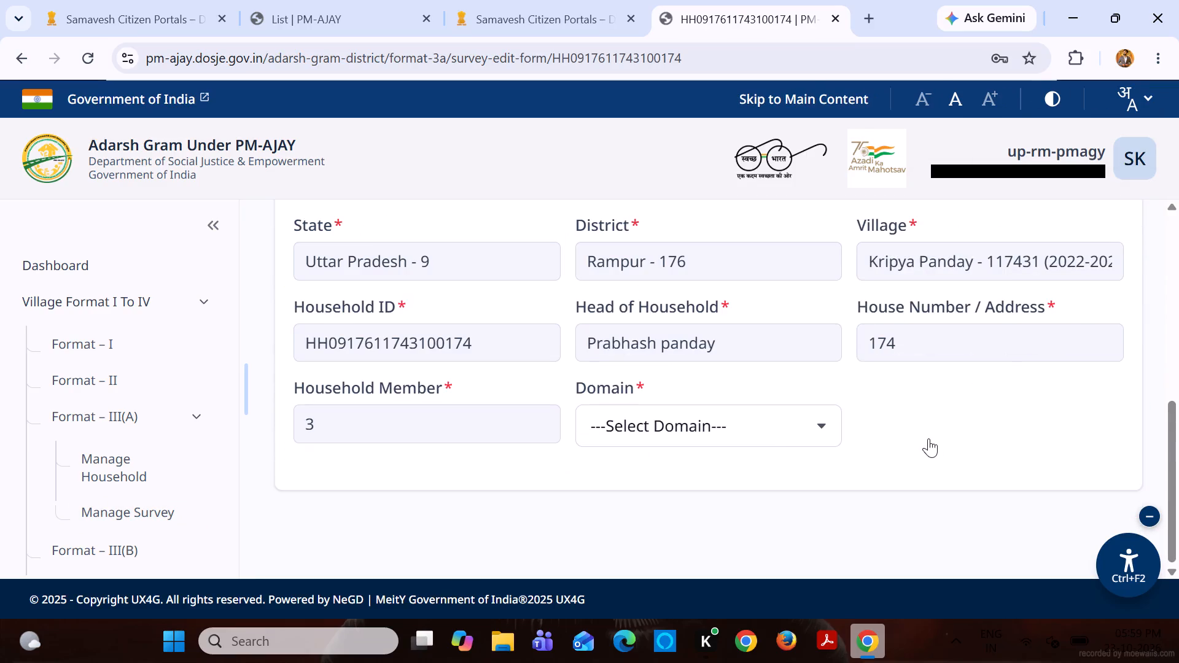
left_click(776, 438)
scroll(782, 319, "down", 1)
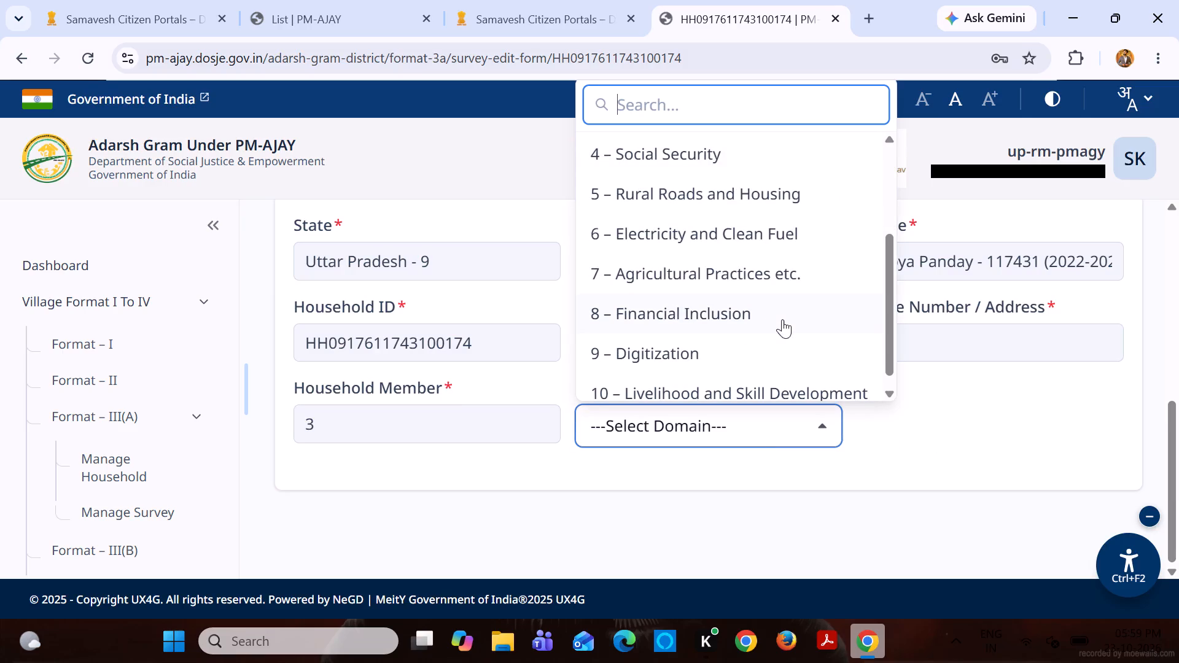
left_click(743, 280)
scroll(871, 427, "down", 5)
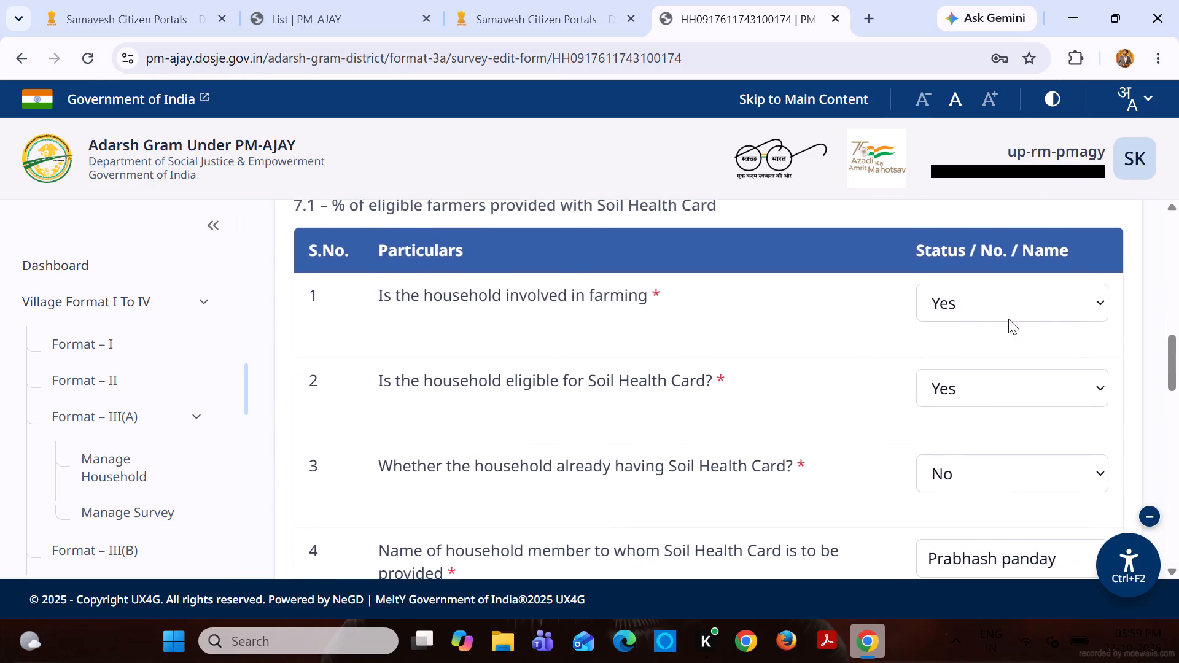
left_click_drag(1045, 310, 966, 389)
left_click(966, 389)
scroll(966, 389, "down", 7)
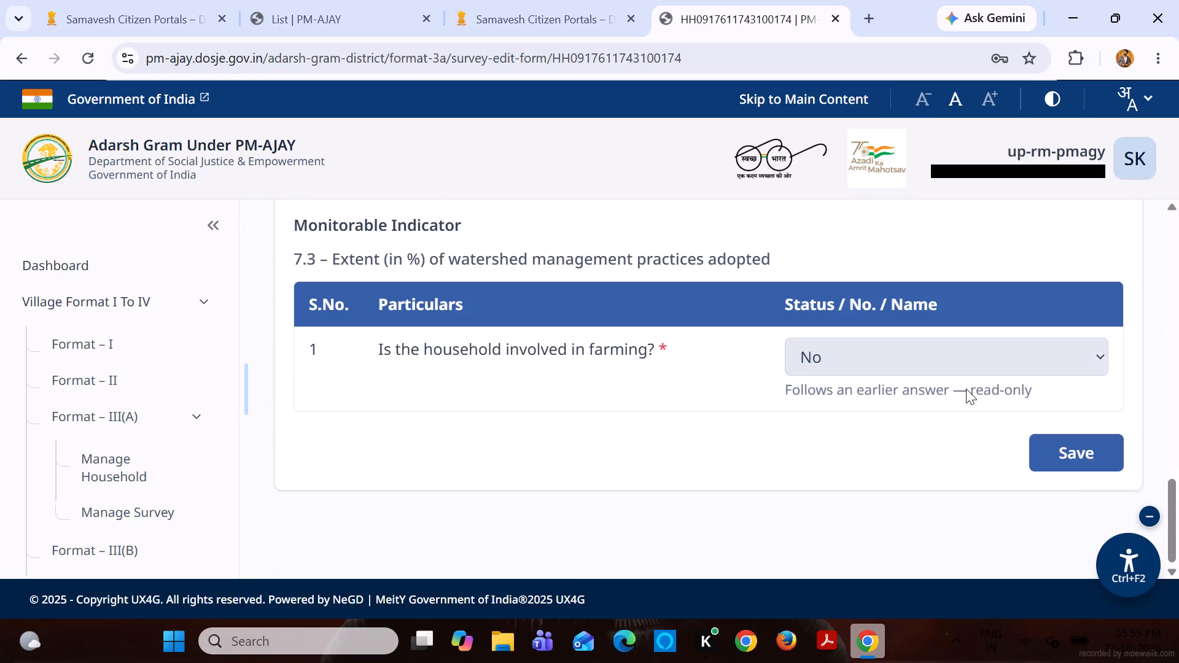
left_click(1072, 464)
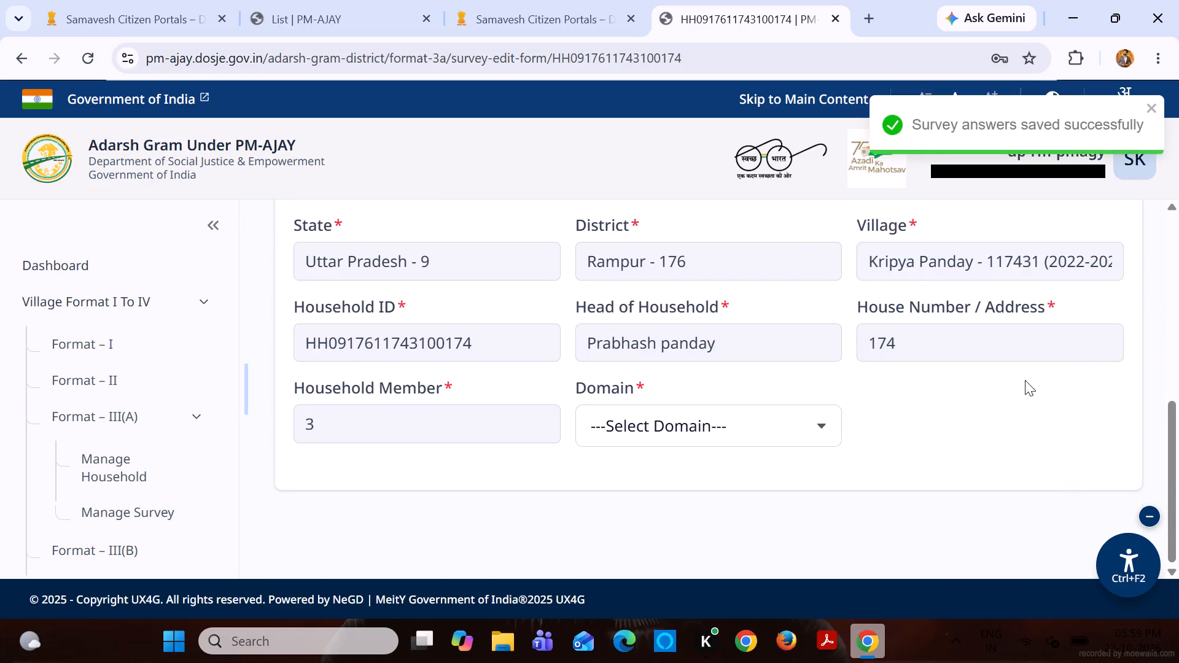
Return to the household list and open the survey of the household with house number 173 for editing.
scroll(1025, 380, "up", 7)
left_click(1076, 269)
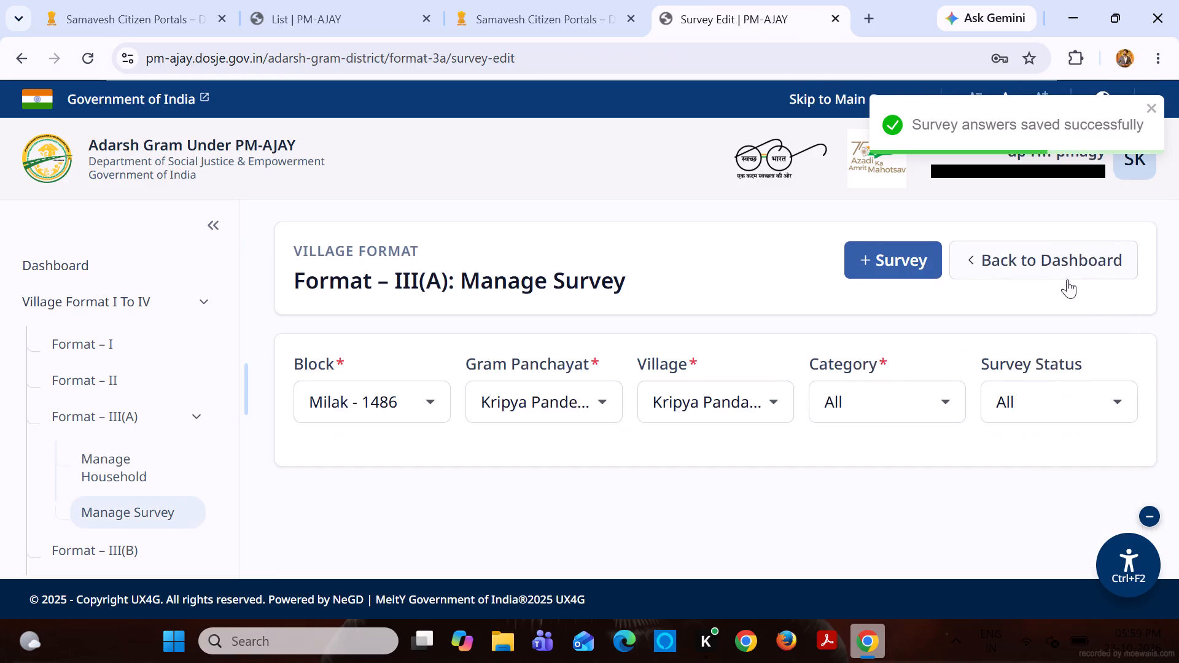
scroll(994, 393, "down", 19)
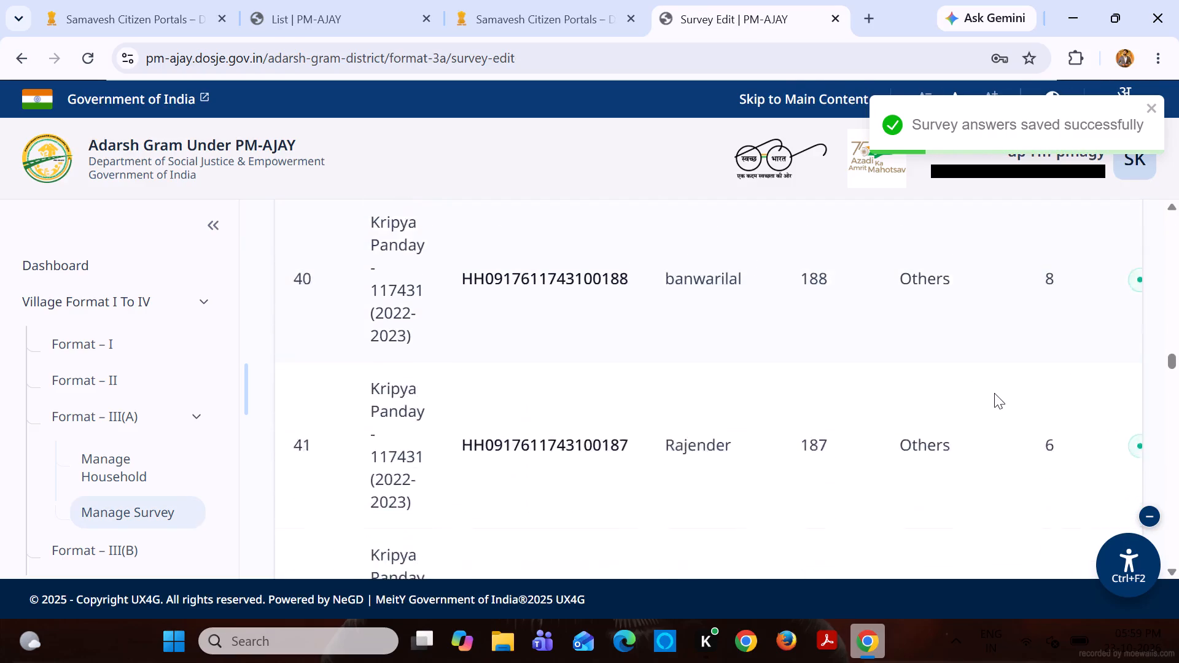
scroll(994, 393, "down", 4)
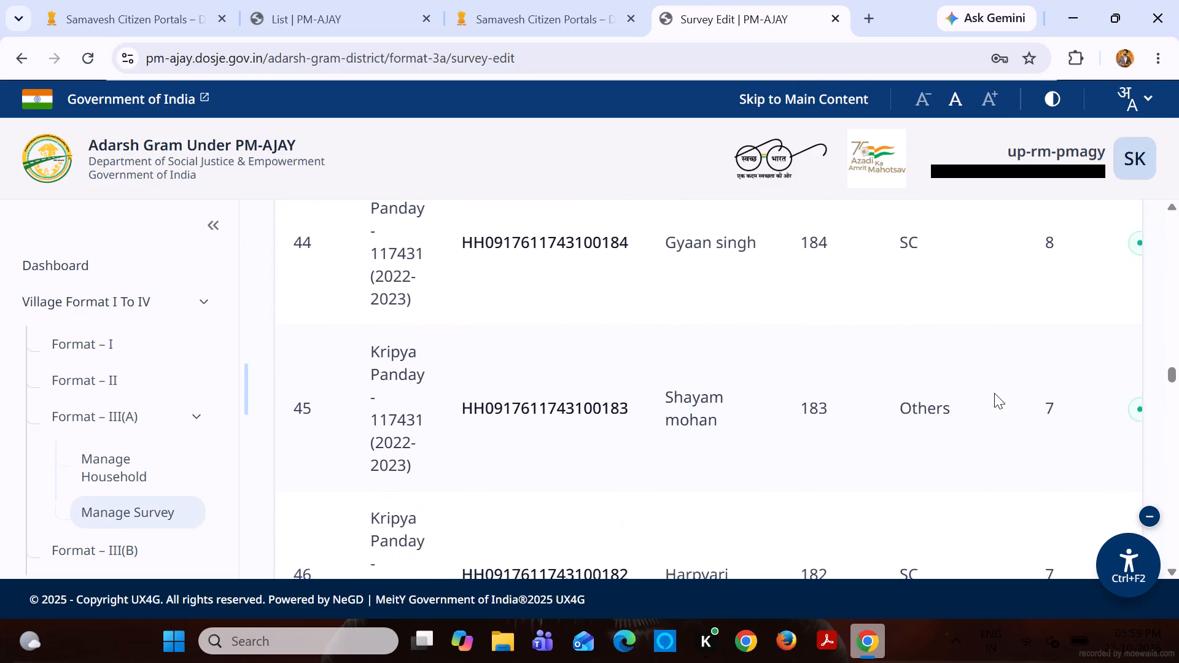
scroll(994, 393, "down", 9)
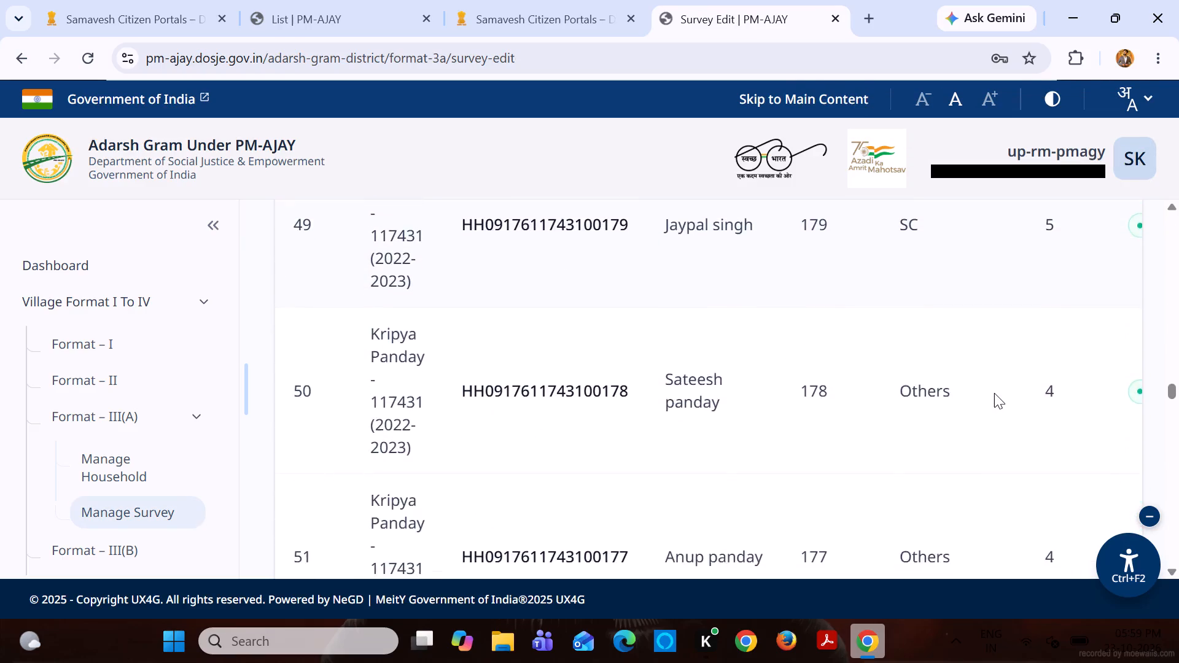
scroll(994, 393, "down", 6)
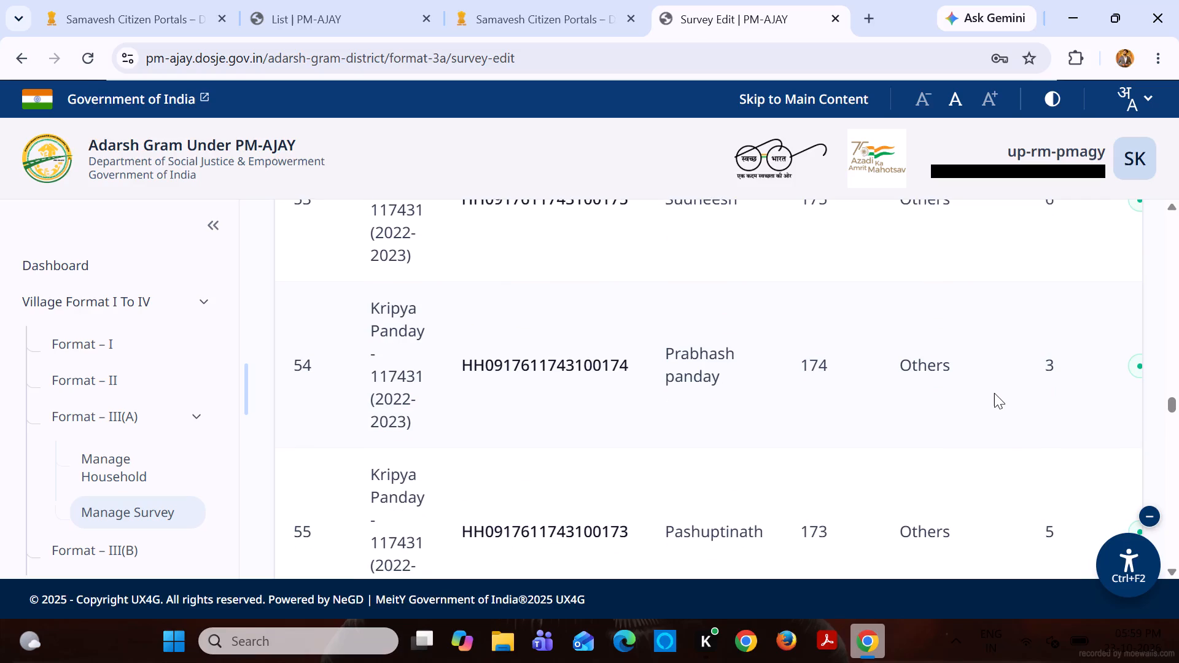
scroll(994, 393, "down", 1)
scroll(994, 393, "left", 5)
left_click(1103, 406)
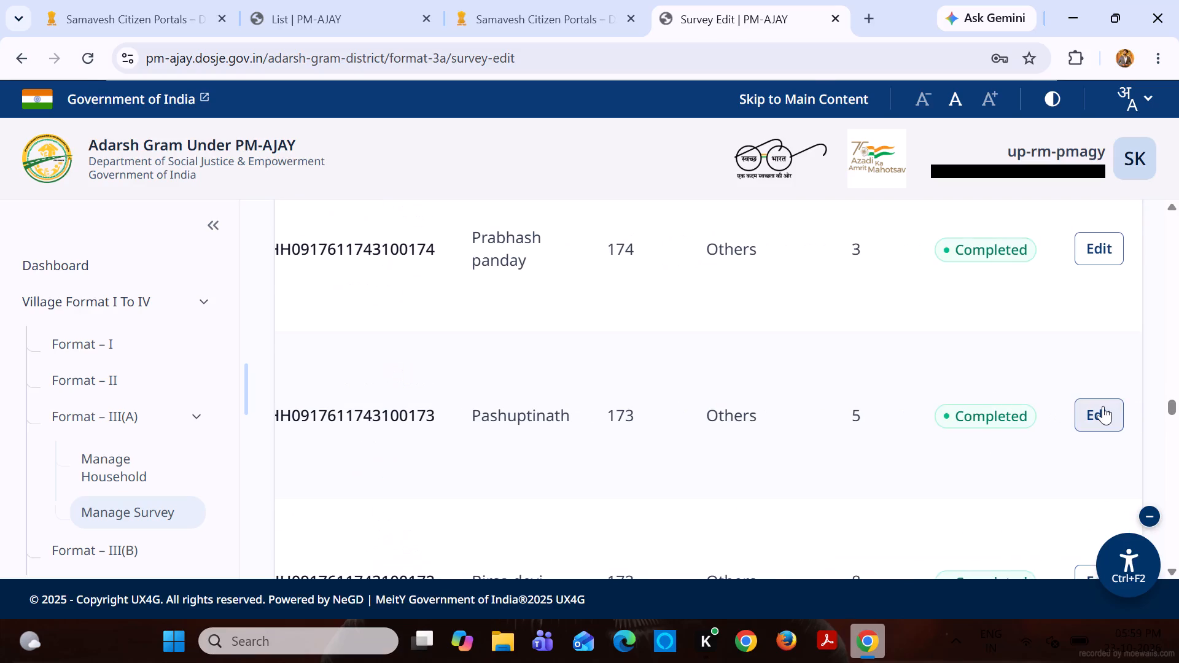
For house number 173, set involvement in farming to No under domain 7 – Agricultural Practices etc. and save the answers.
scroll(987, 430, "down", 8)
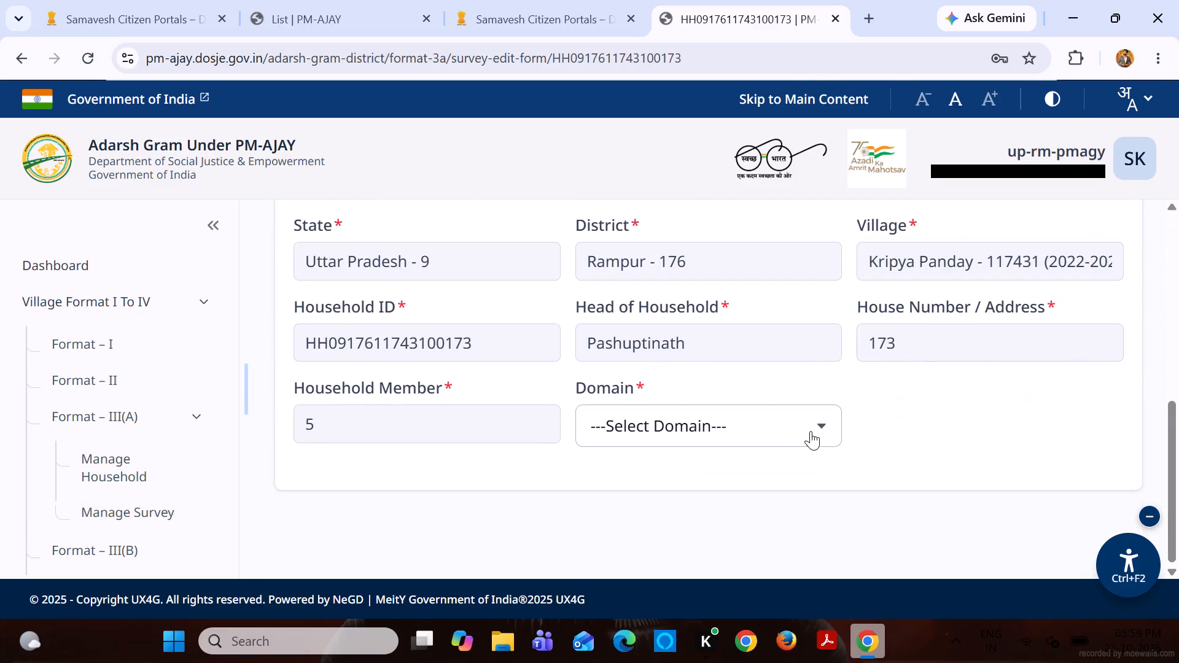
left_click(811, 431)
scroll(788, 341, "down", 2)
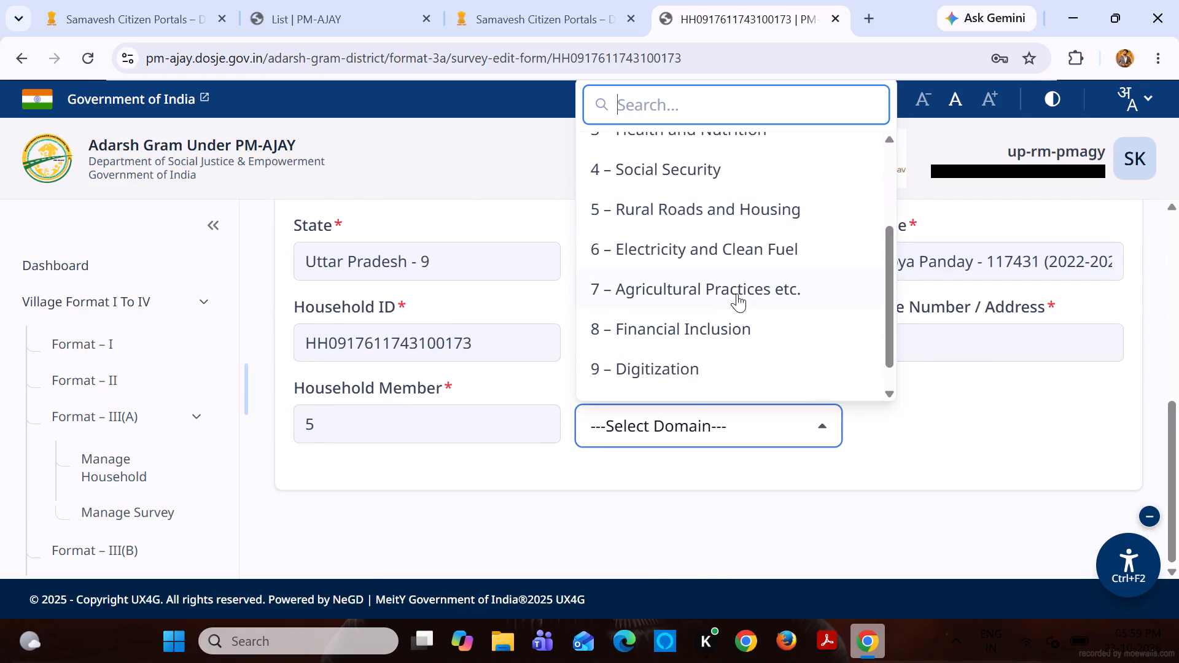
left_click(734, 292)
scroll(949, 460, "down", 3)
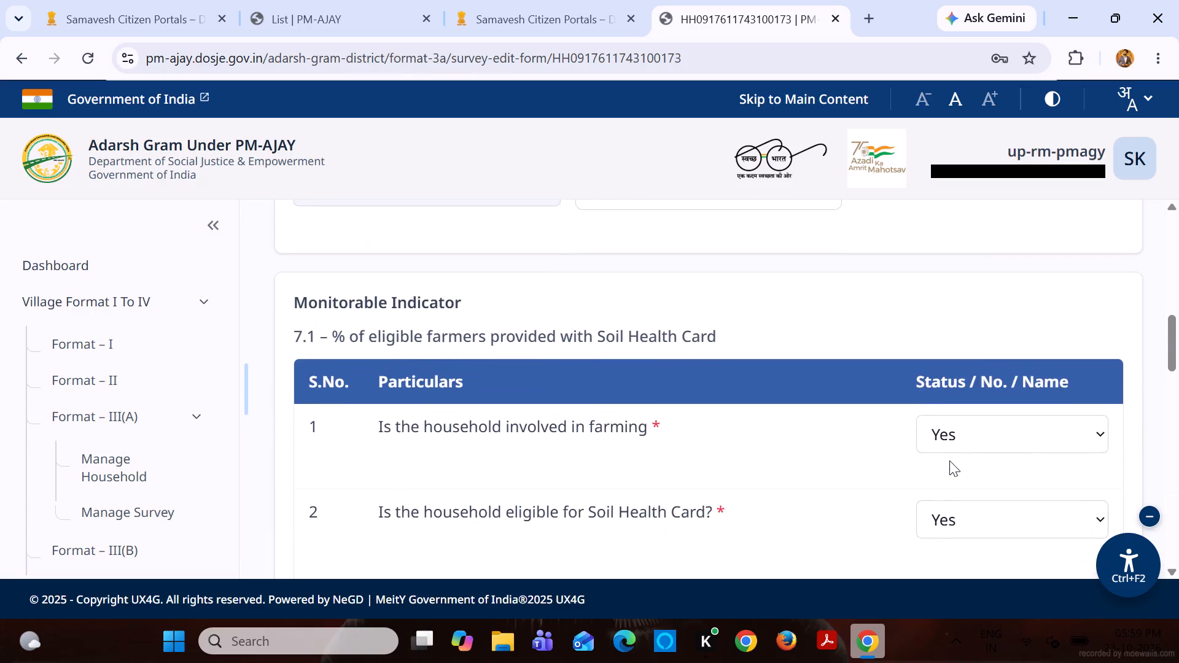
left_click_drag(1054, 422, 986, 514)
left_click(986, 514)
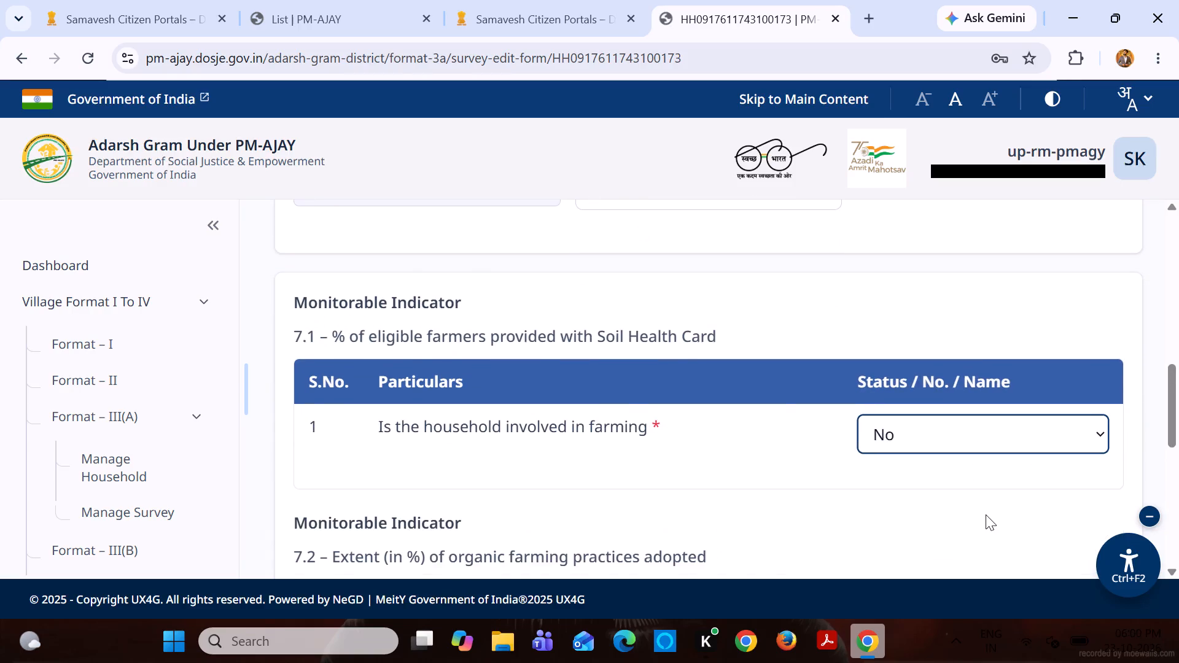
scroll(986, 514, "down", 5)
left_click(1074, 468)
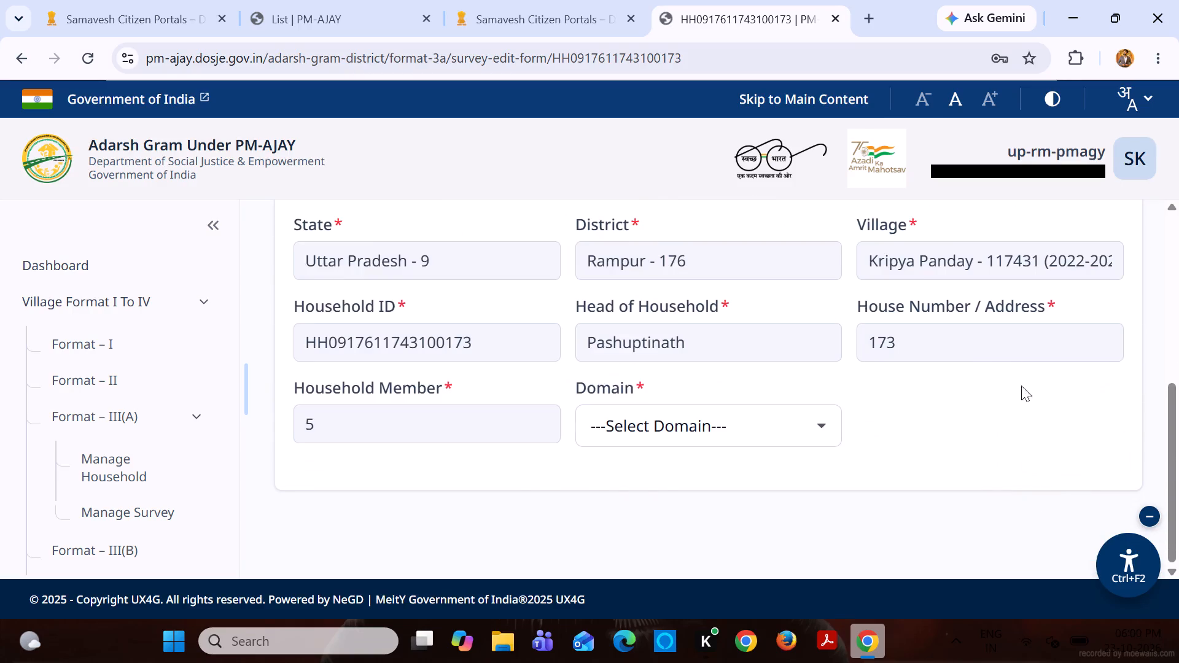
Return to the household list and open the survey of the household with house number 172 for editing.
scroll(976, 339, "up", 13)
left_click(1091, 242)
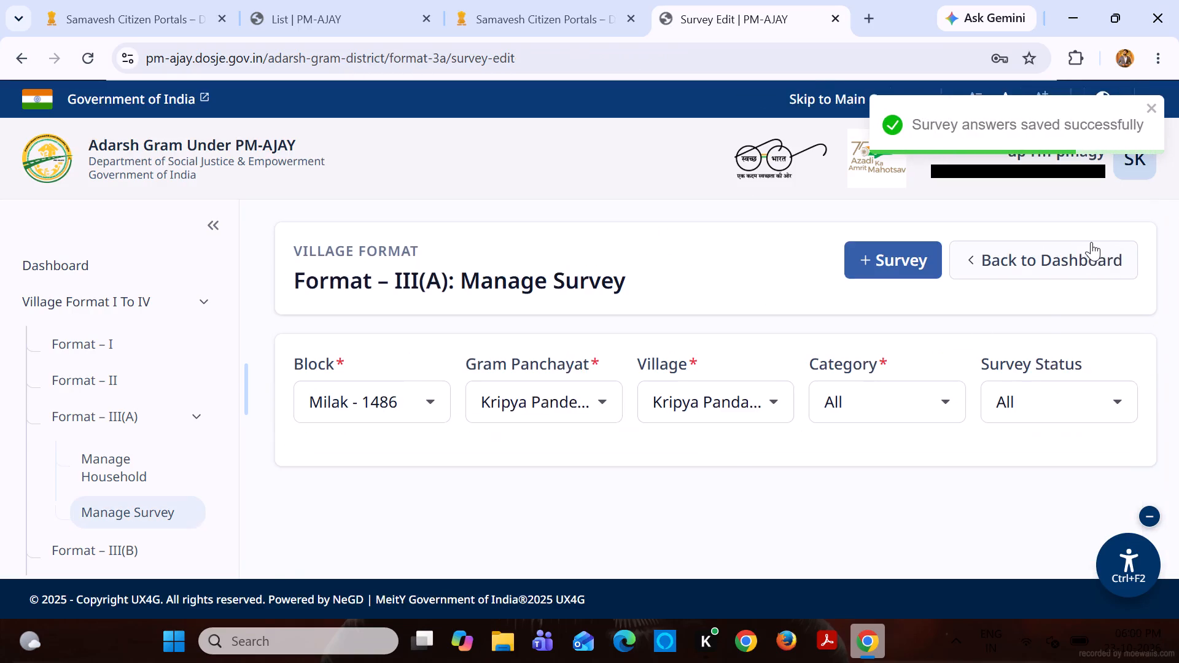
scroll(1011, 376, "down", 10)
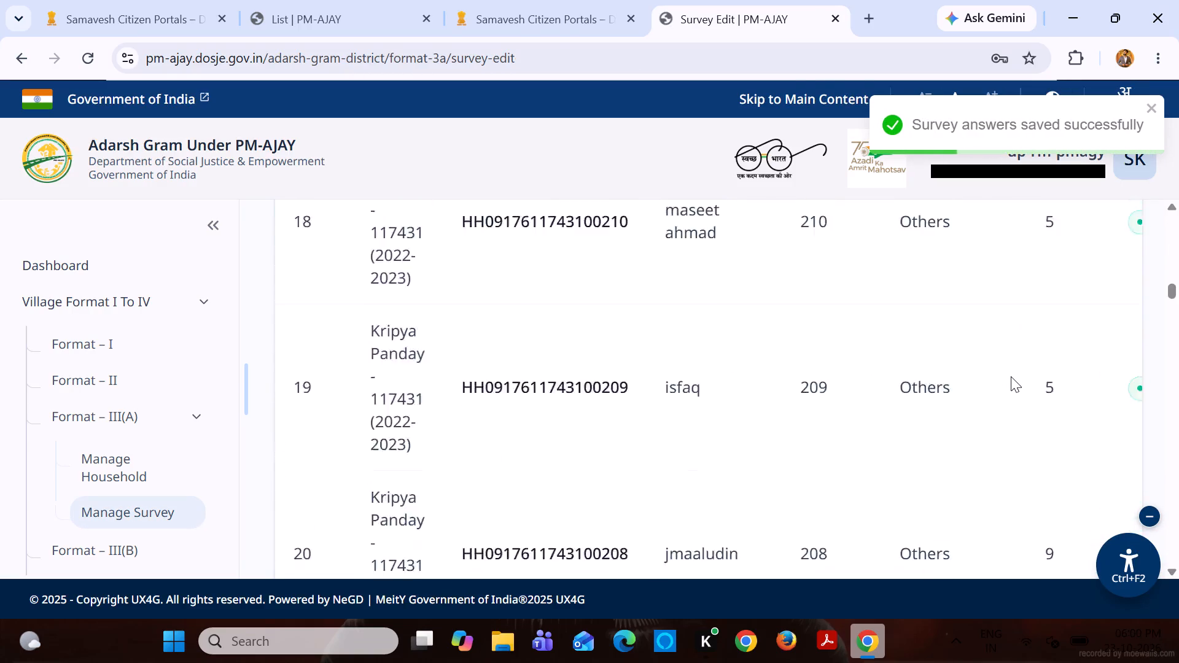
scroll(1011, 376, "down", 10)
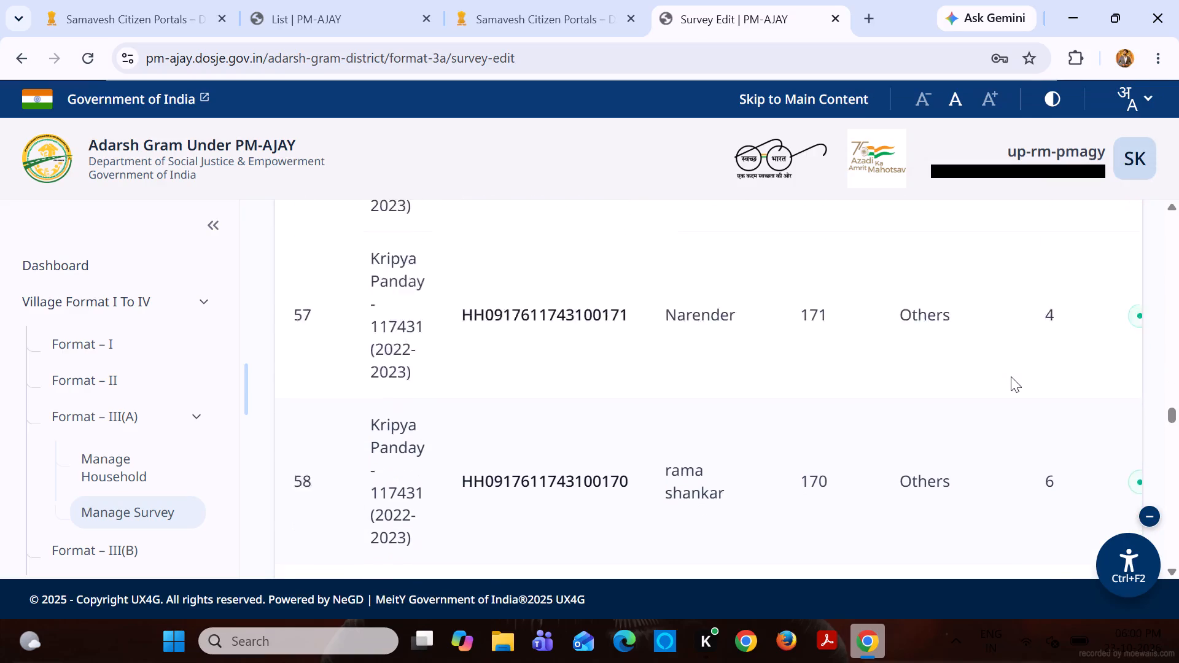
scroll(1011, 376, "down", 2)
scroll(1011, 376, "left", 6)
left_click(1110, 367)
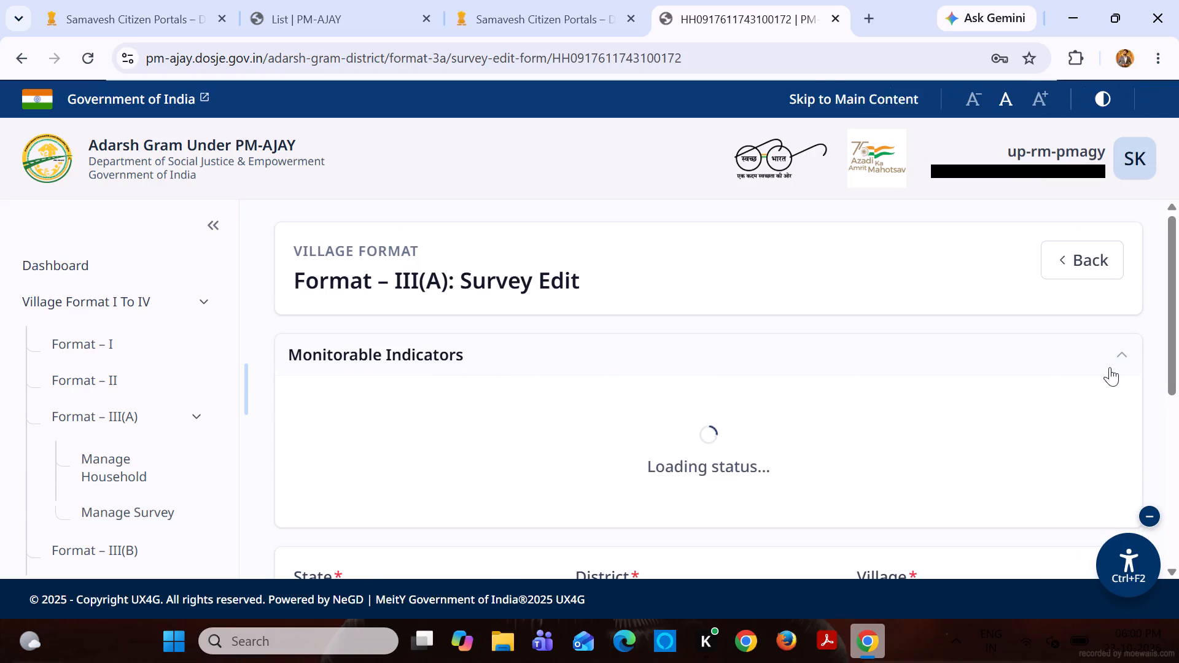
For house number 172, set involvement in farming to No under domain 7 – Agricultural Practices etc. and save the answers.
scroll(993, 409, "down", 8)
left_click(755, 414)
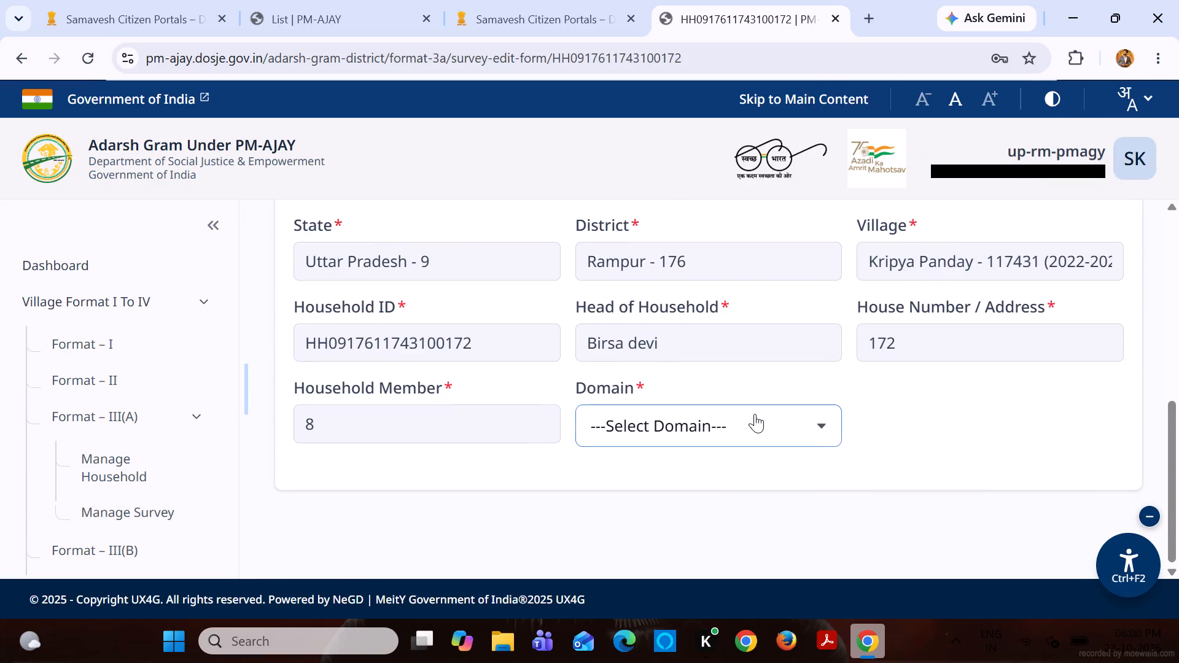
scroll(774, 272, "down", 2)
left_click(730, 271)
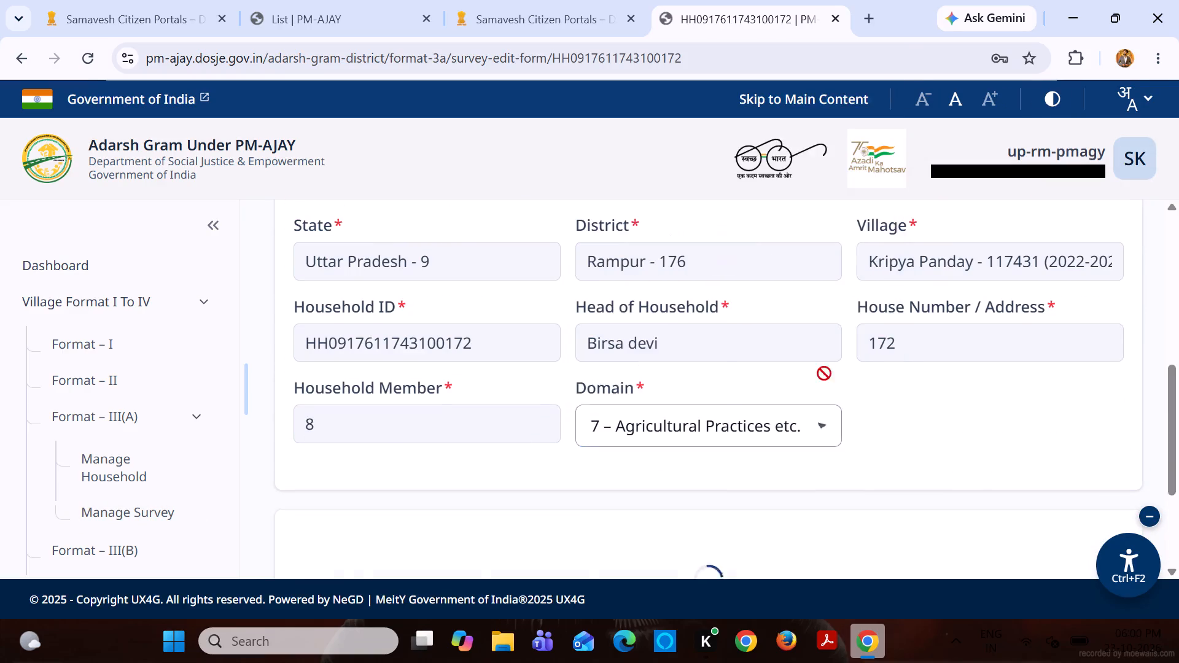
scroll(877, 444, "down", 3)
left_click_drag(1003, 384, 967, 481)
left_click(967, 481)
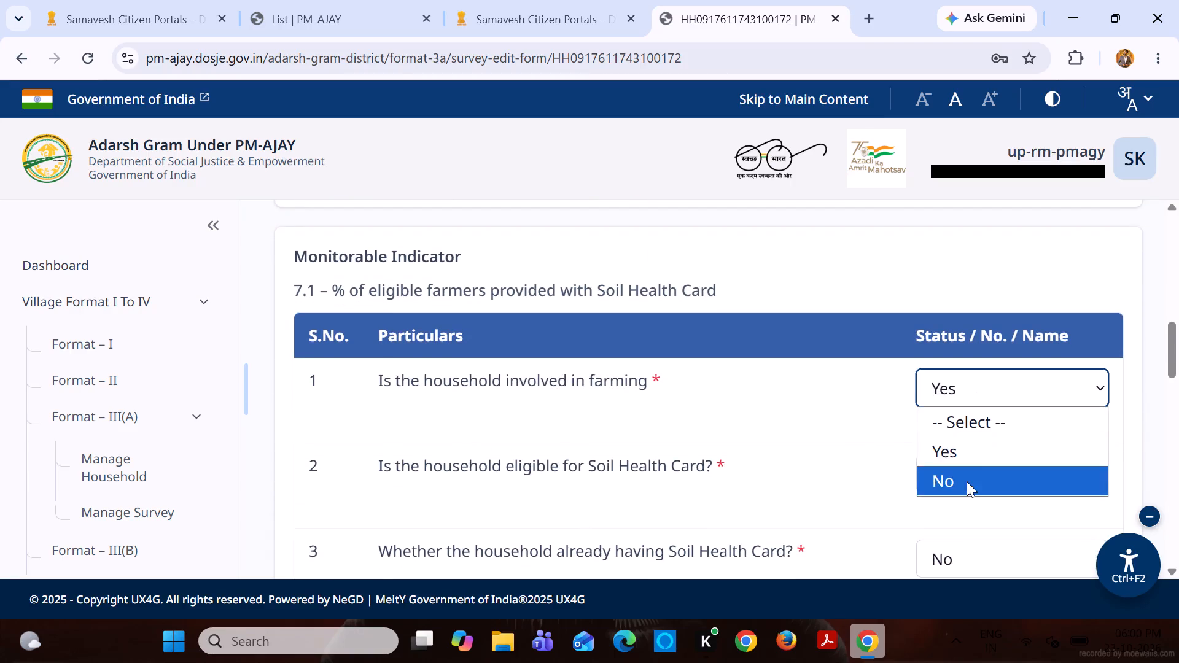
scroll(967, 481, "down", 7)
left_click(1079, 458)
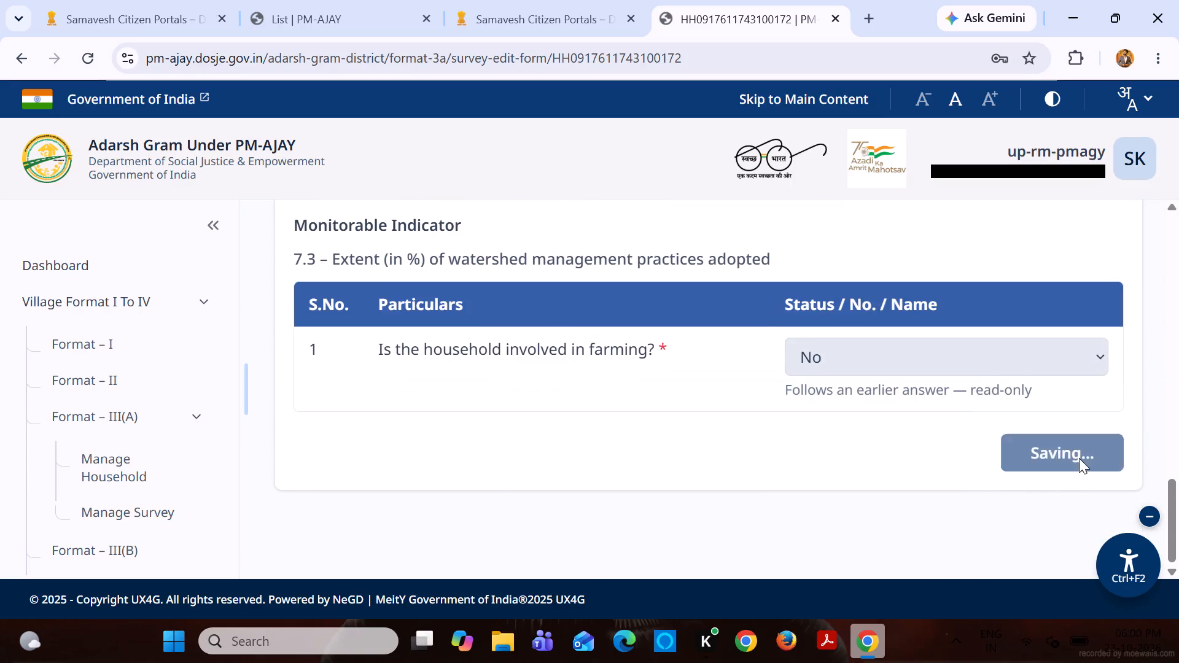
Return to the household list and open the survey of the household with house number 171 for editing.
scroll(925, 452, "up", 7)
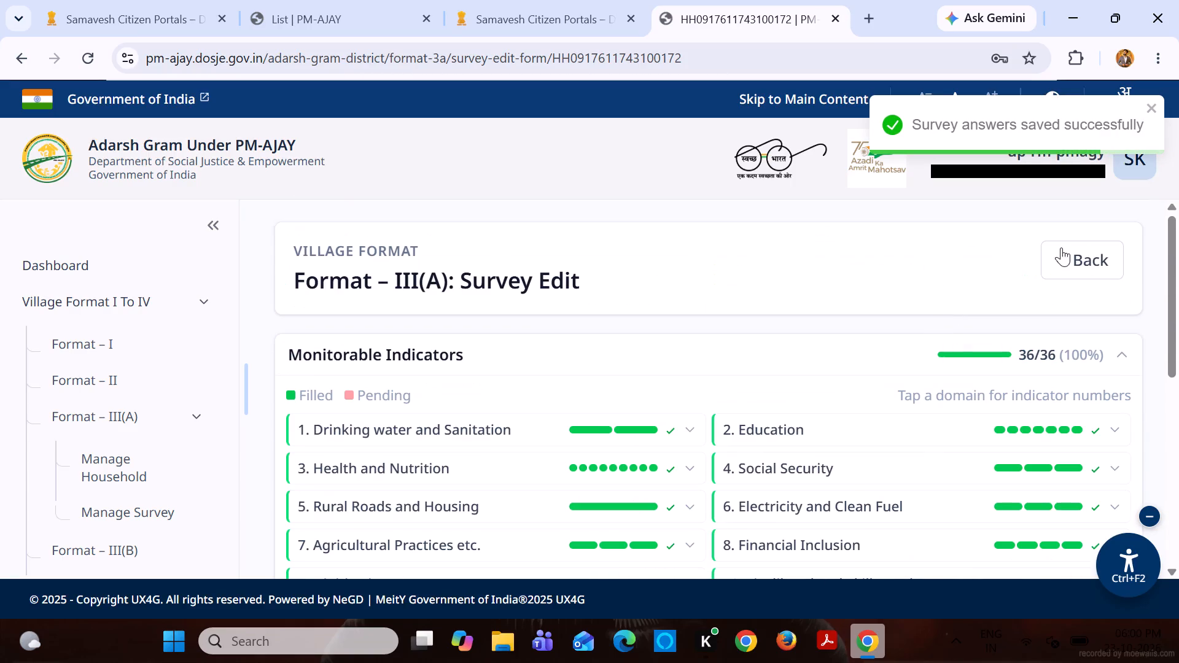
left_click(1073, 248)
scroll(954, 422, "down", 8)
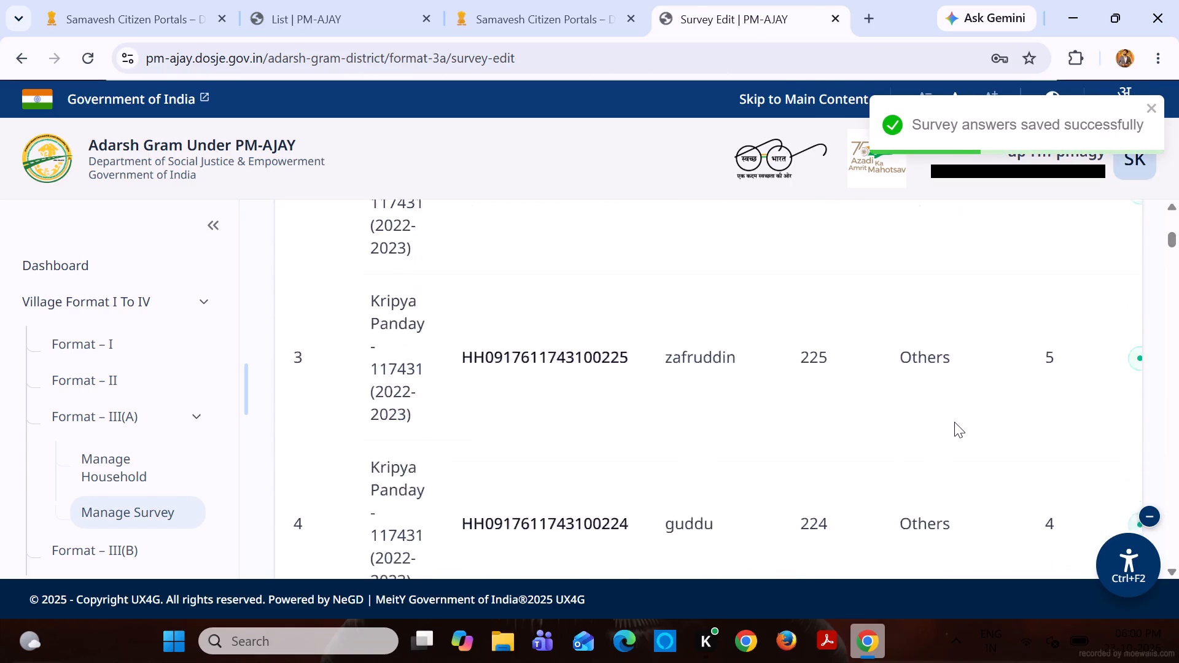
scroll(954, 422, "down", 15)
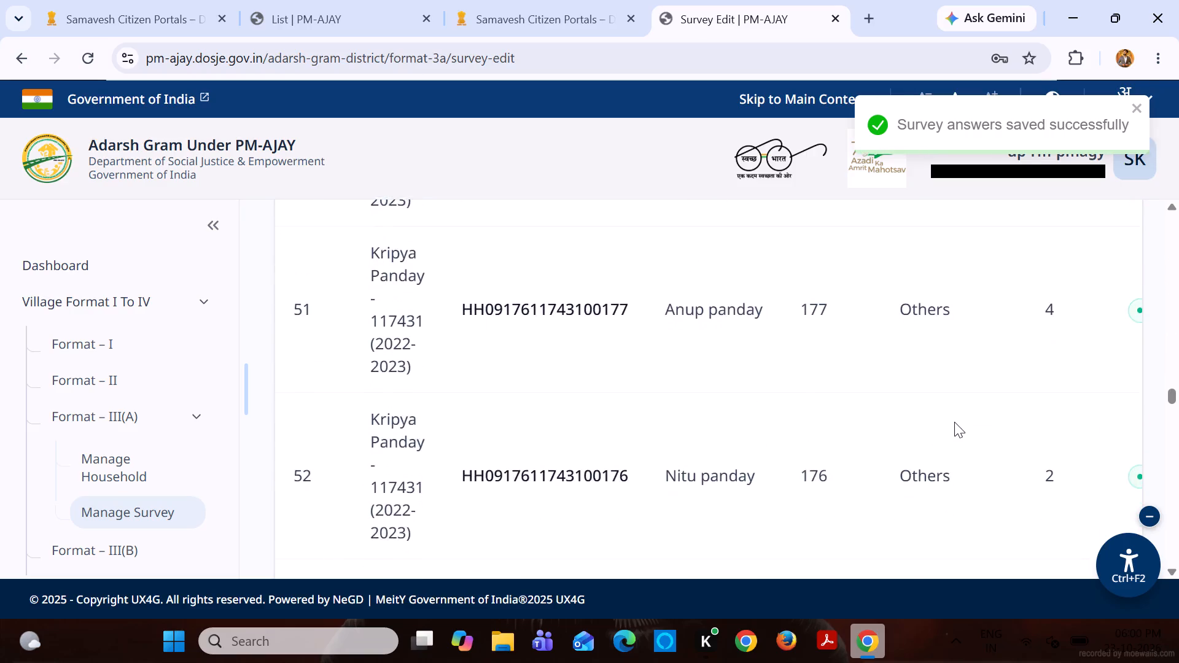
scroll(954, 422, "down", 2)
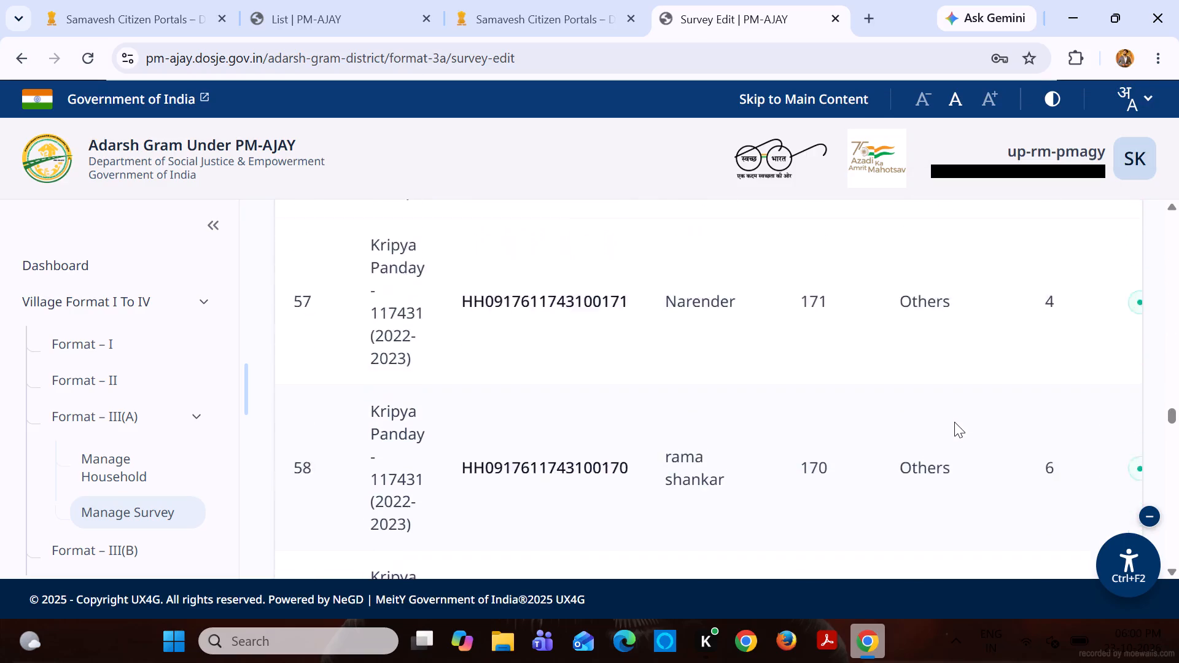
scroll(954, 422, "down", 1)
scroll(954, 422, "left", 5)
left_click(1103, 372)
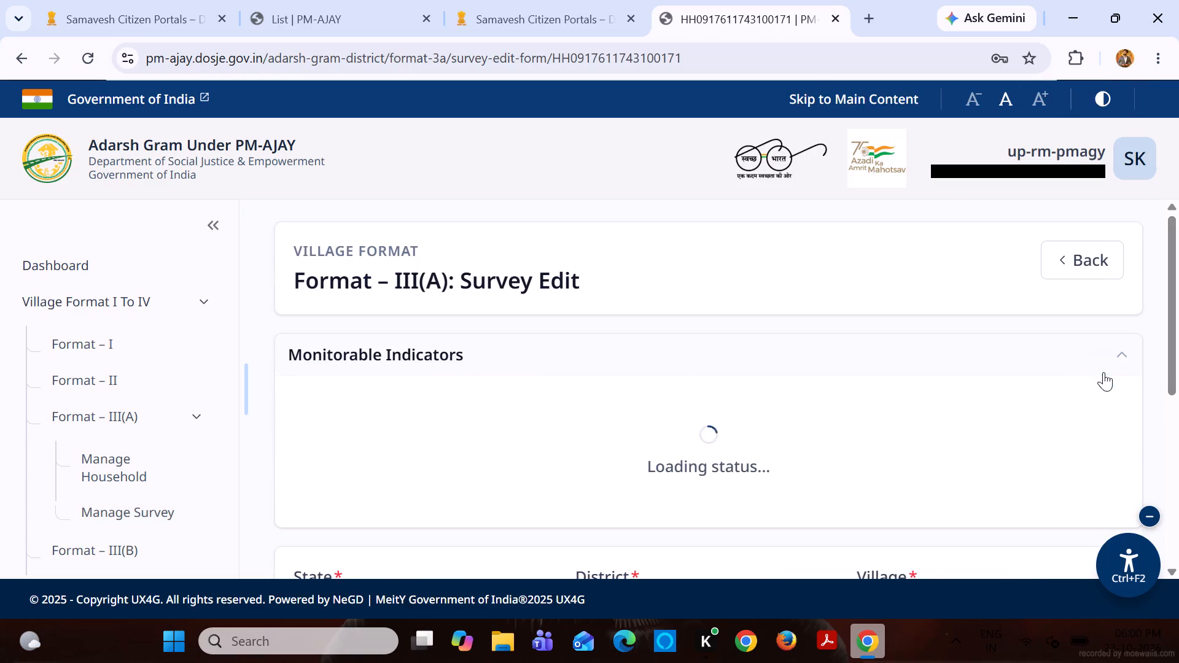
For house number 171, check involvement in farming under domain 7 – Agricultural Practices etc. and save the answers.
scroll(1000, 422, "down", 6)
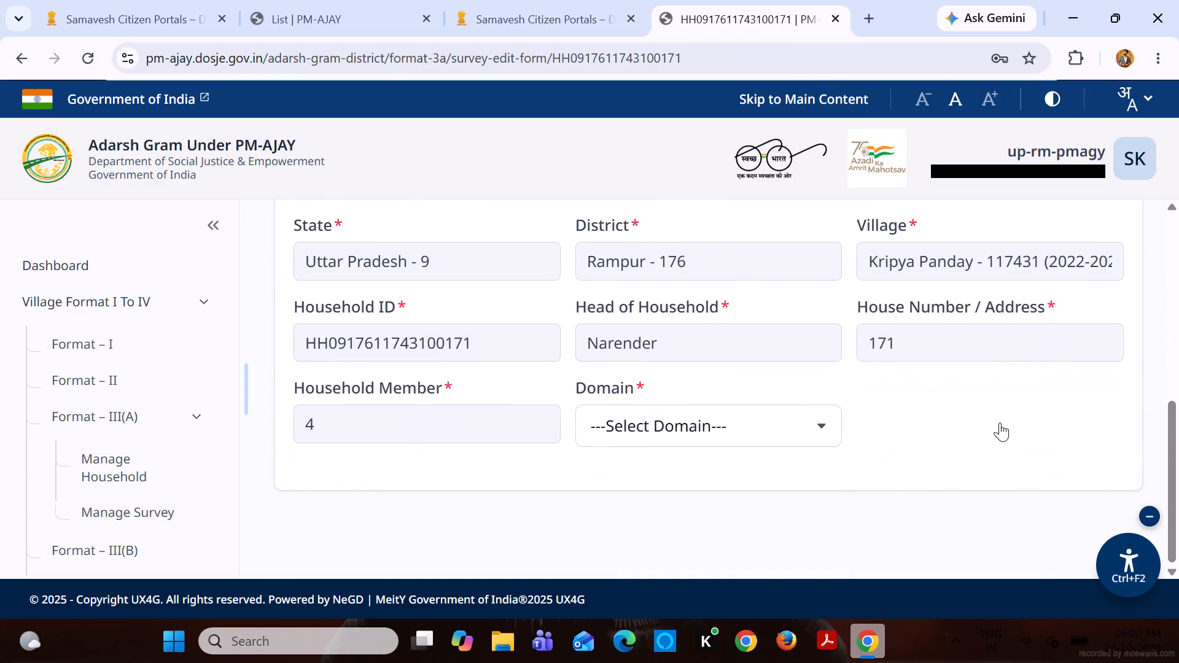
left_click(800, 418)
scroll(777, 311, "down", 1)
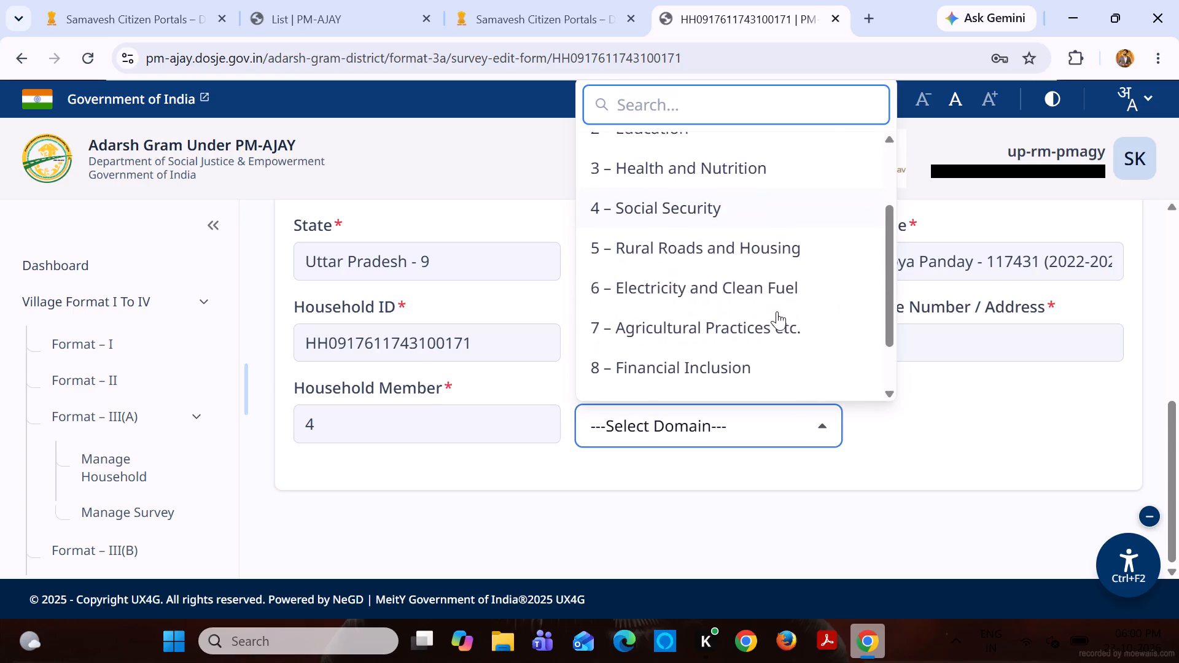
scroll(777, 311, "down", 1)
left_click(727, 322)
scroll(867, 400, "down", 2)
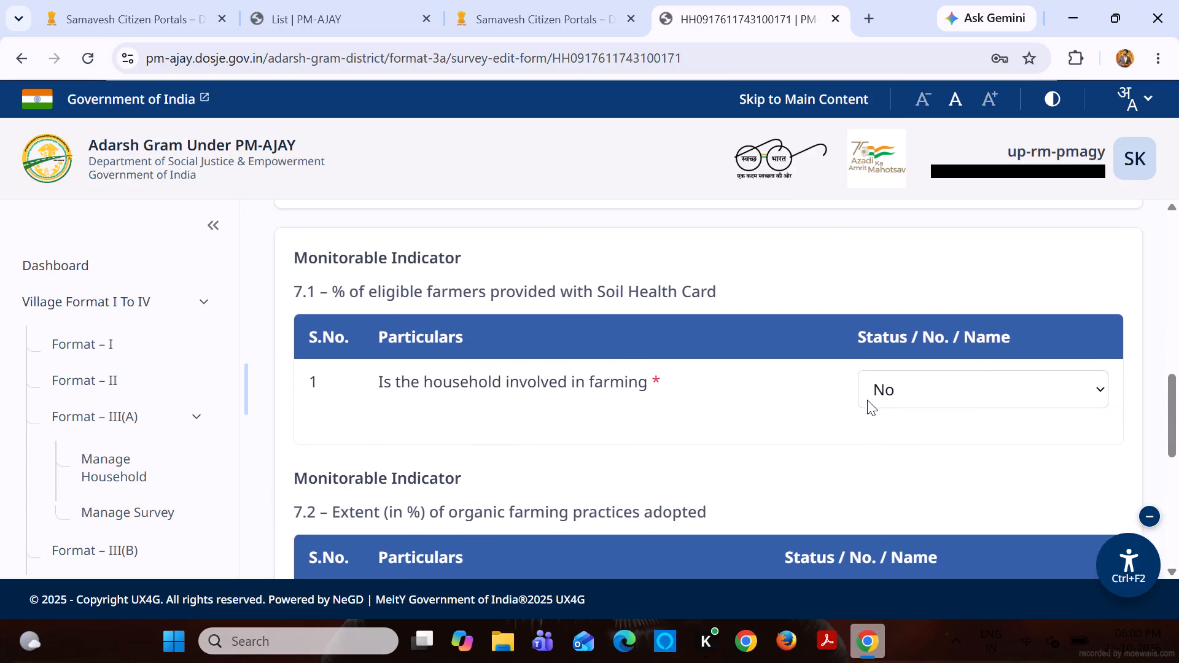
scroll(971, 382, "down", 7)
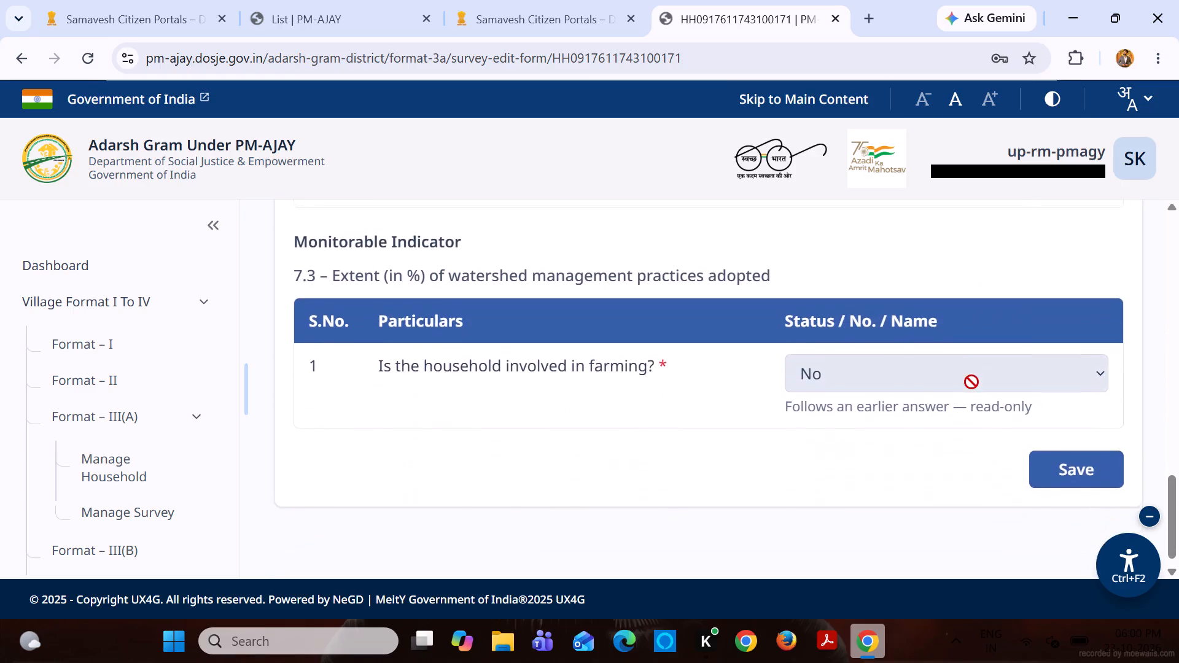
scroll(971, 382, "down", 1)
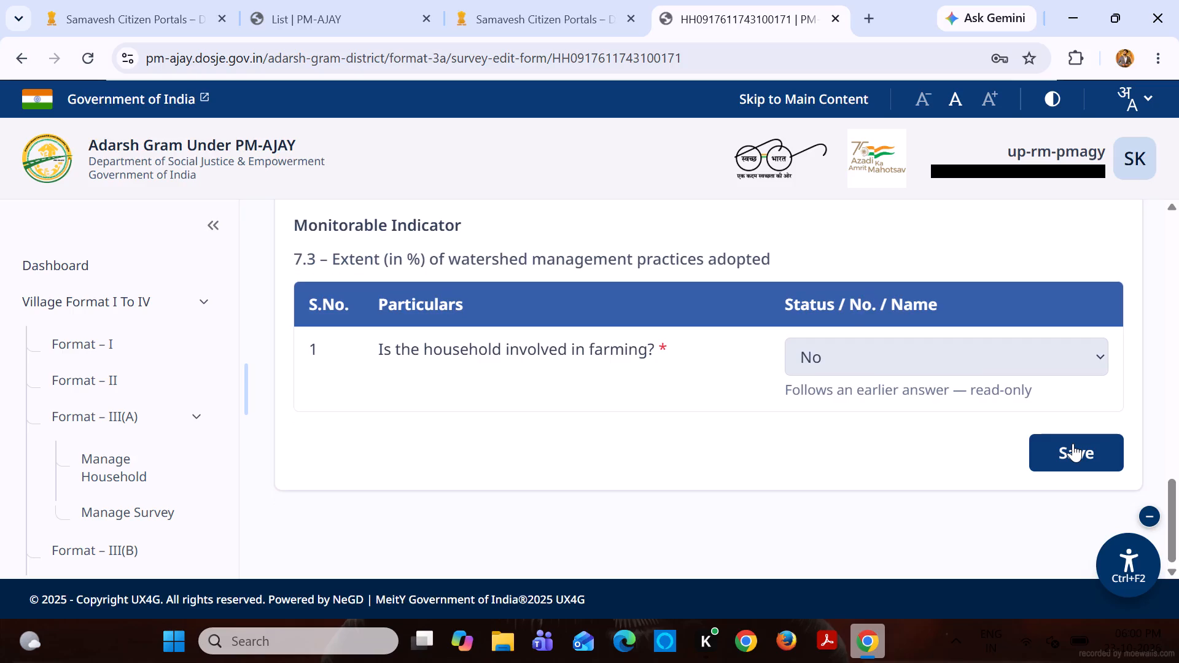
left_click(1073, 443)
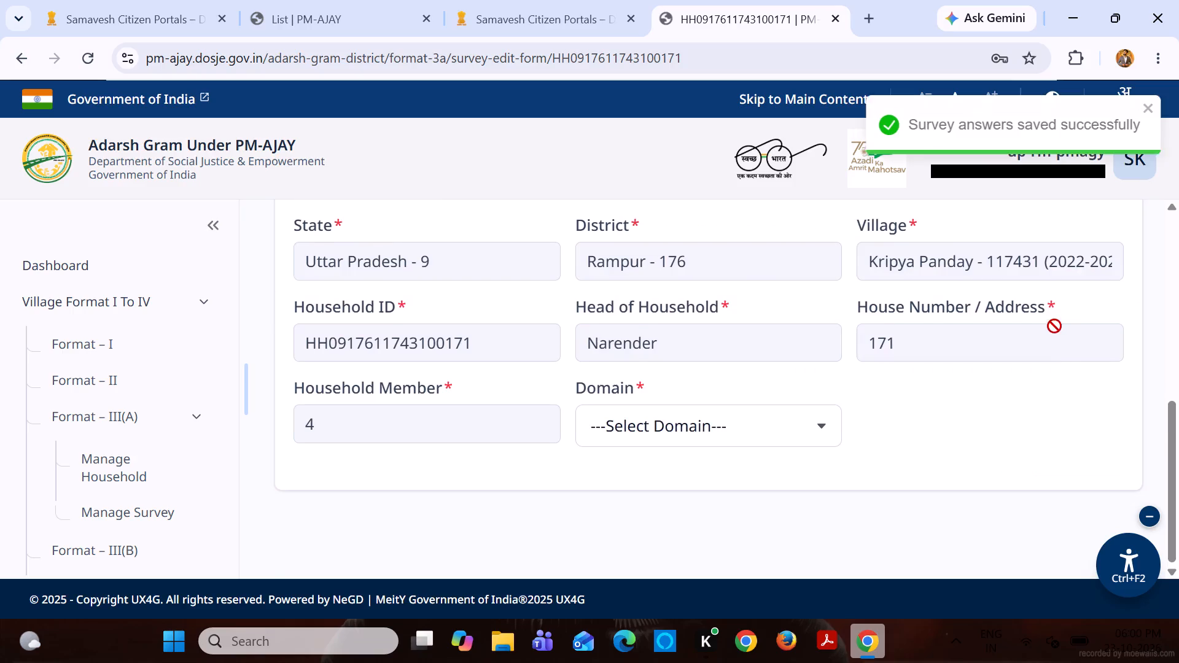
Return to the household list and open the survey of the household with house number 170 for editing.
scroll(1058, 301, "up", 7)
left_click(1095, 252)
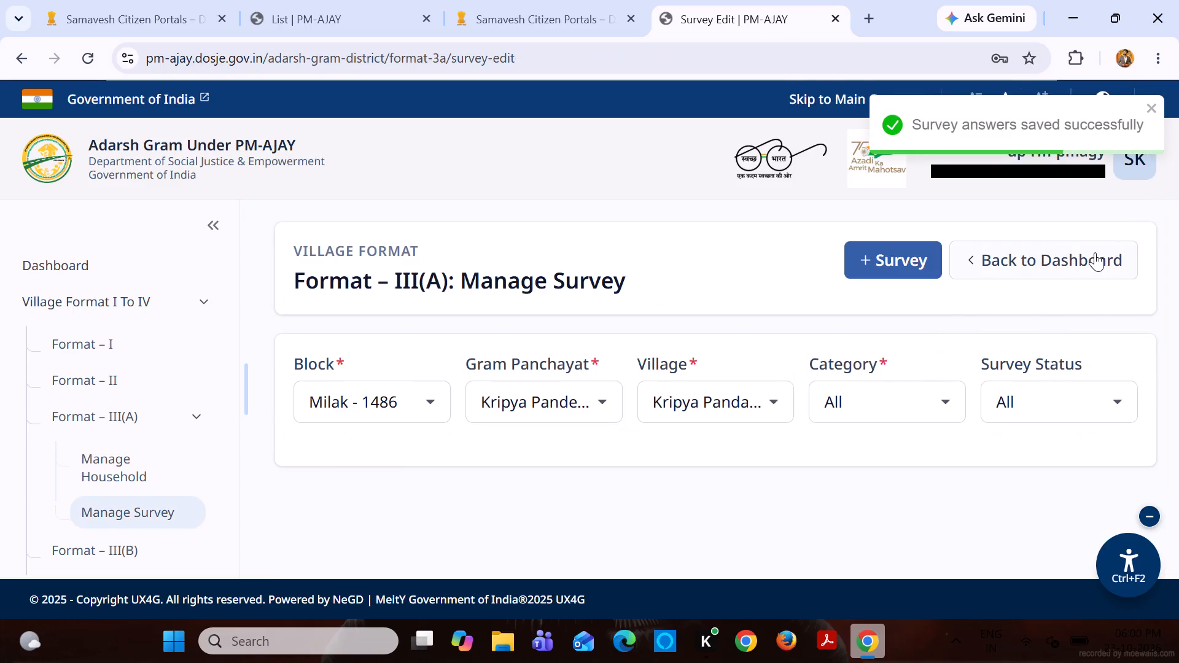
scroll(997, 381, "down", 20)
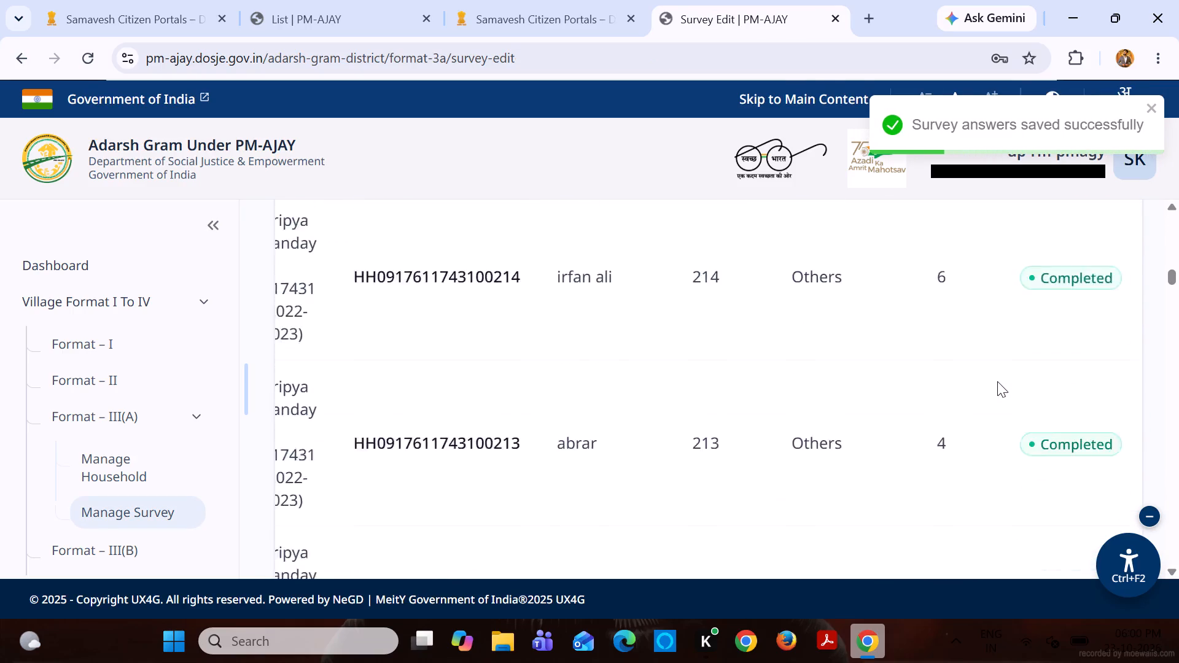
scroll(997, 381, "down", 4)
scroll(997, 381, "left", 6)
scroll(997, 381, "down", 7)
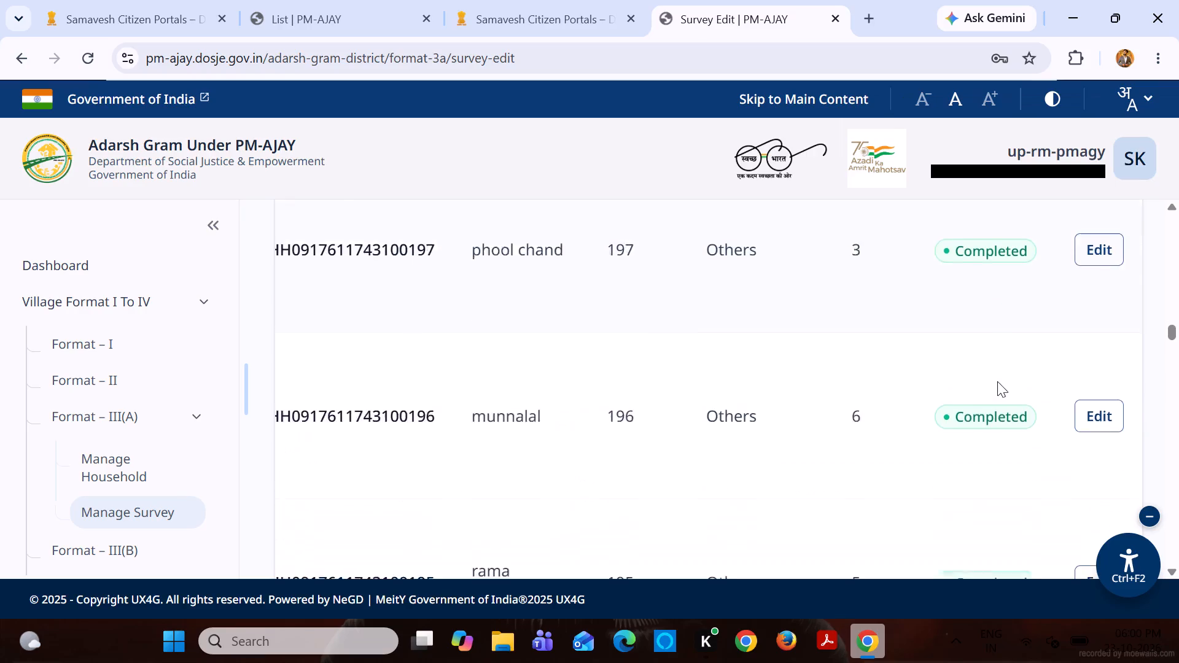
scroll(997, 381, "down", 17)
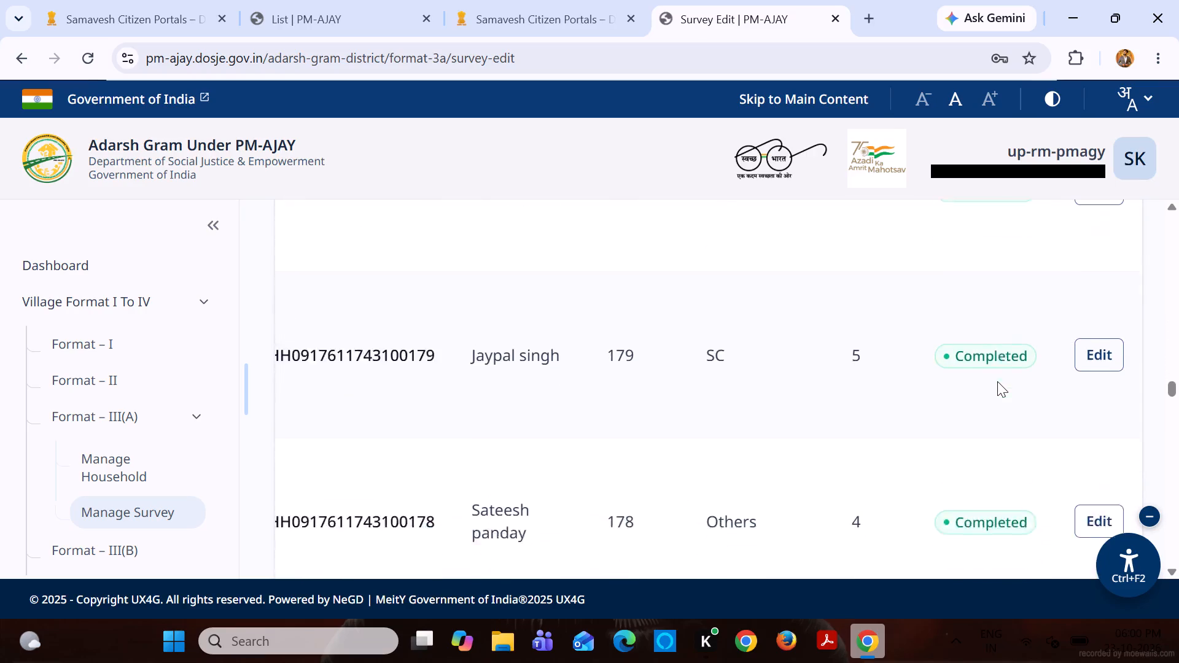
scroll(997, 381, "down", 8)
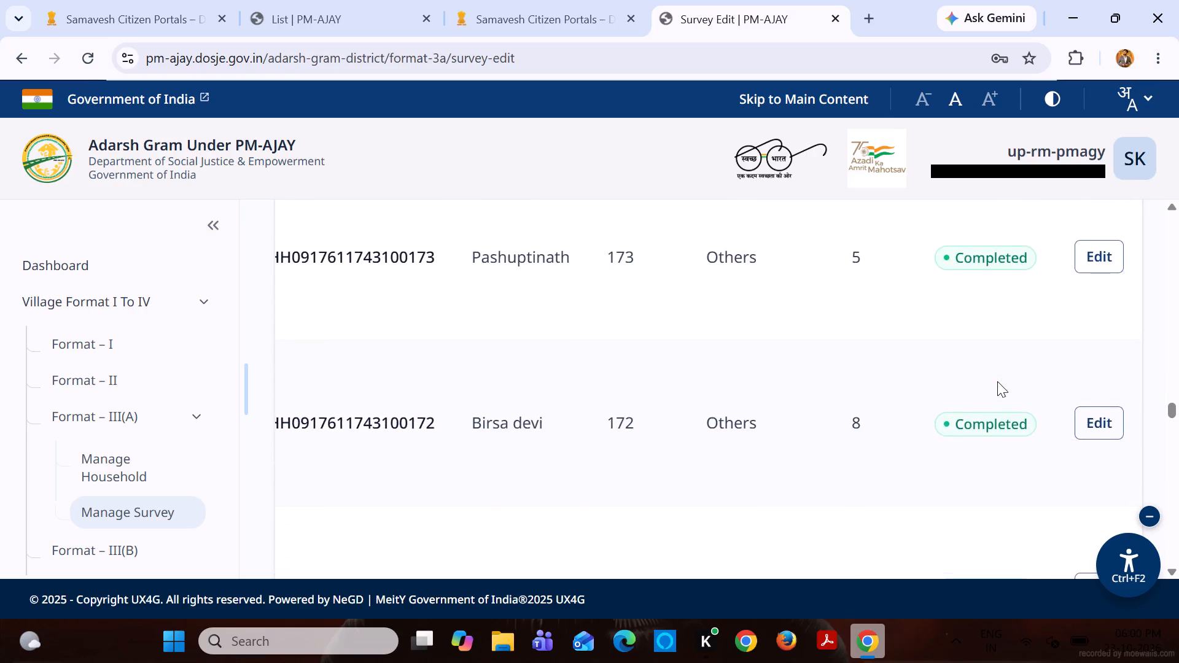
scroll(997, 381, "down", 3)
scroll(997, 381, "left", 4)
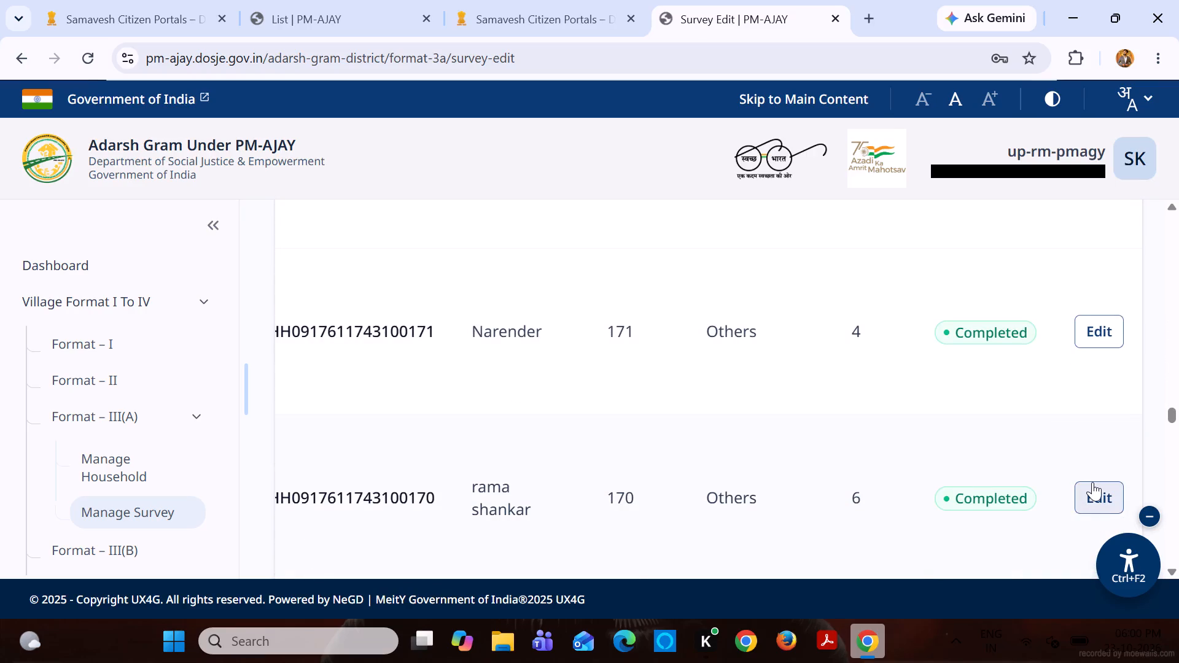
left_click(1092, 482)
For house number 170, set involvement in farming to No under domain 7 – Agricultural Practices etc. and save the answers.
scroll(984, 341, "down", 7)
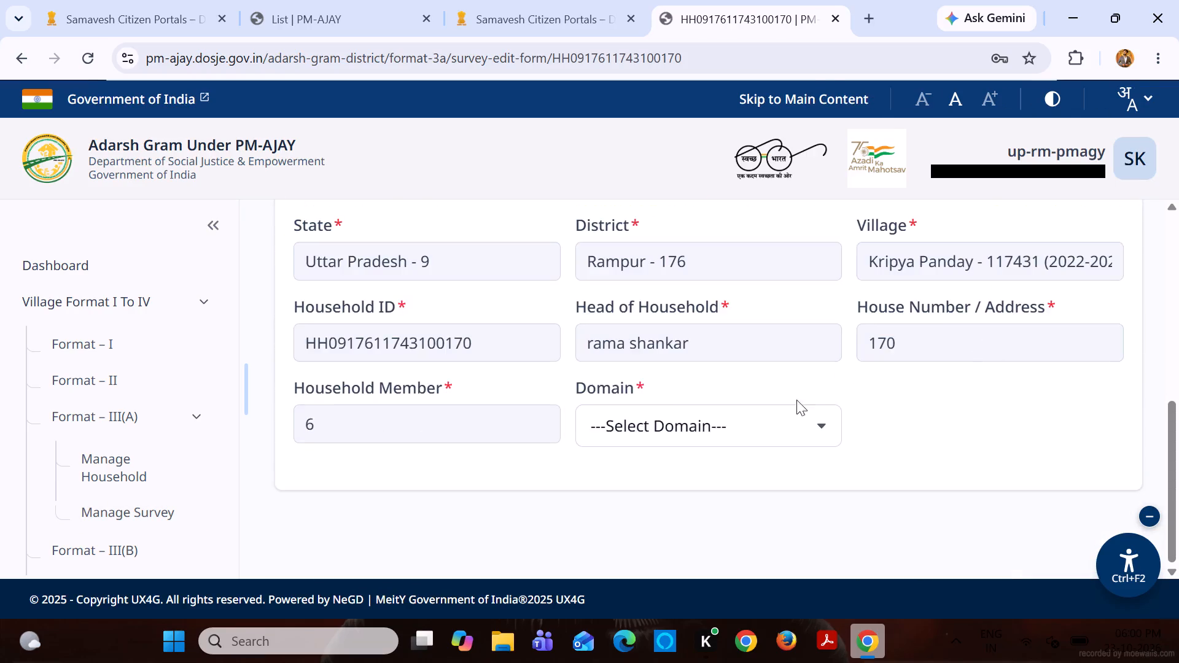
left_click(769, 434)
scroll(869, 287, "down", 2)
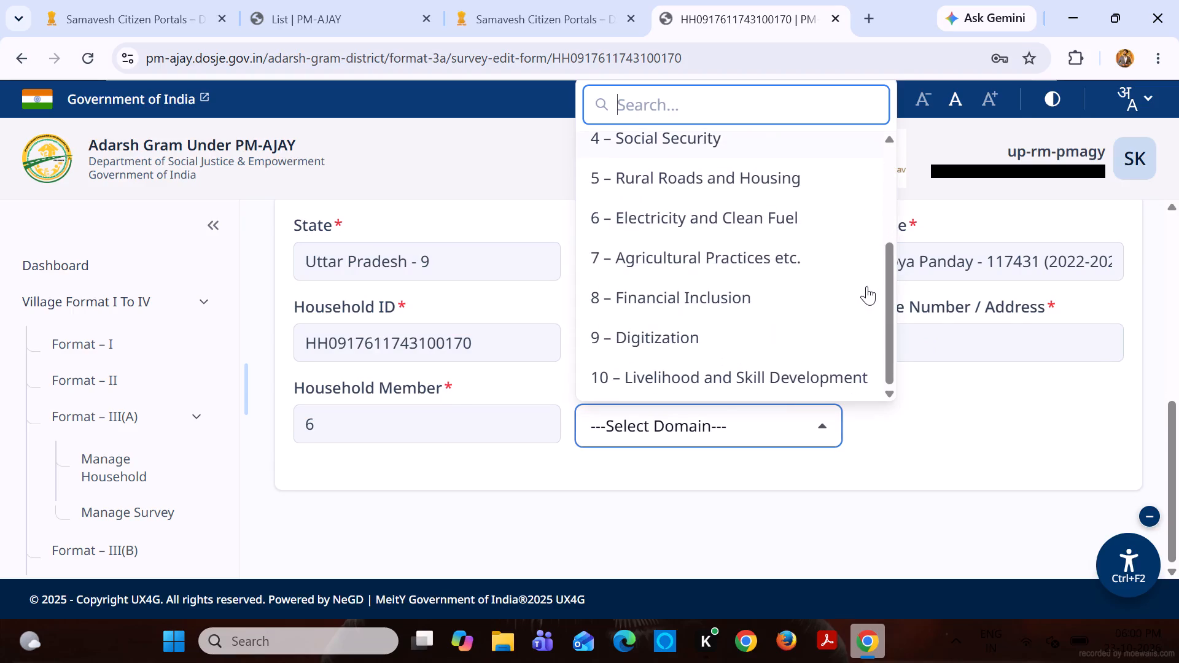
left_click(779, 275)
scroll(887, 414, "down", 3)
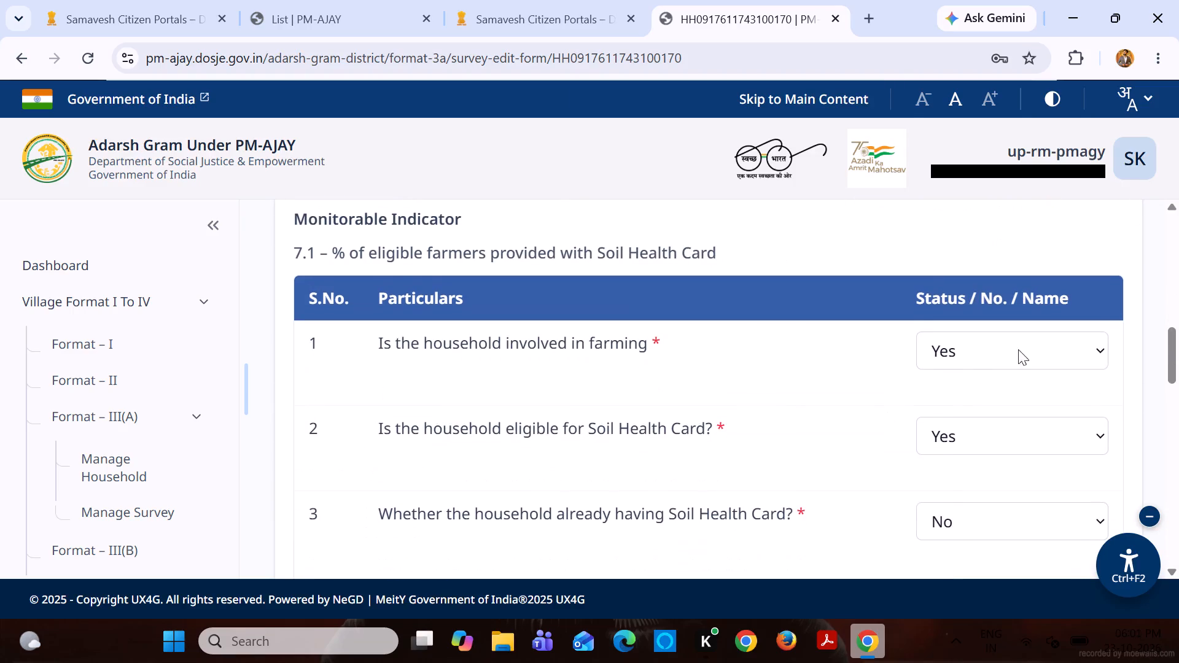
left_click(1041, 349)
left_click(976, 459)
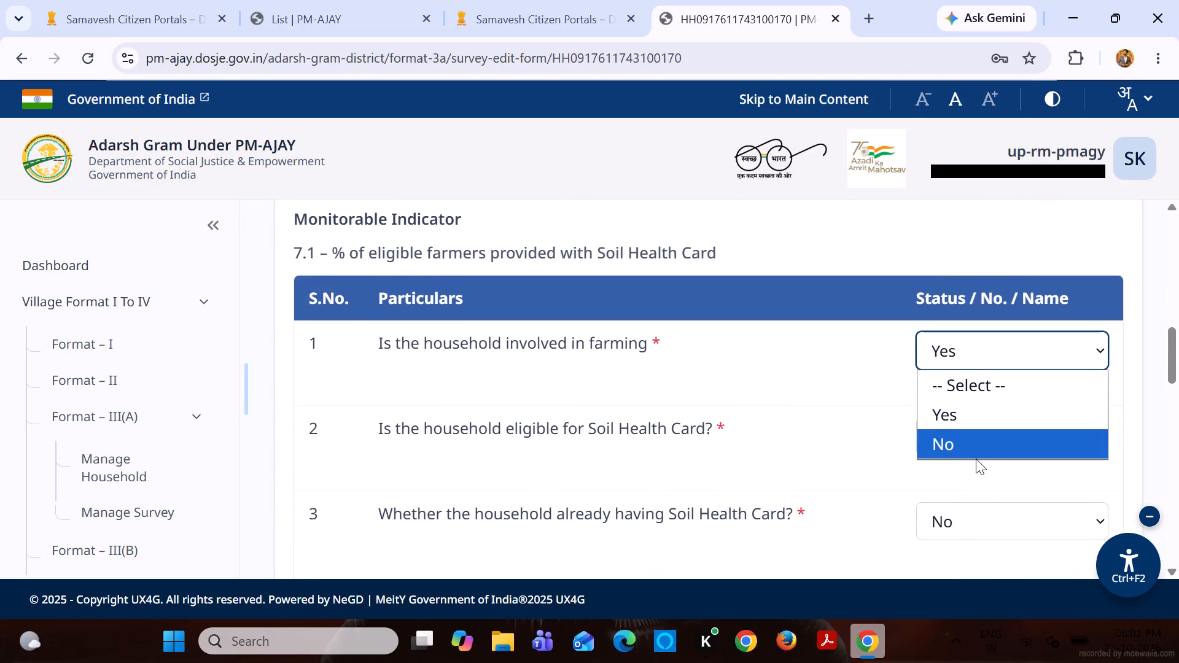
left_click(981, 451)
scroll(981, 451, "down", 8)
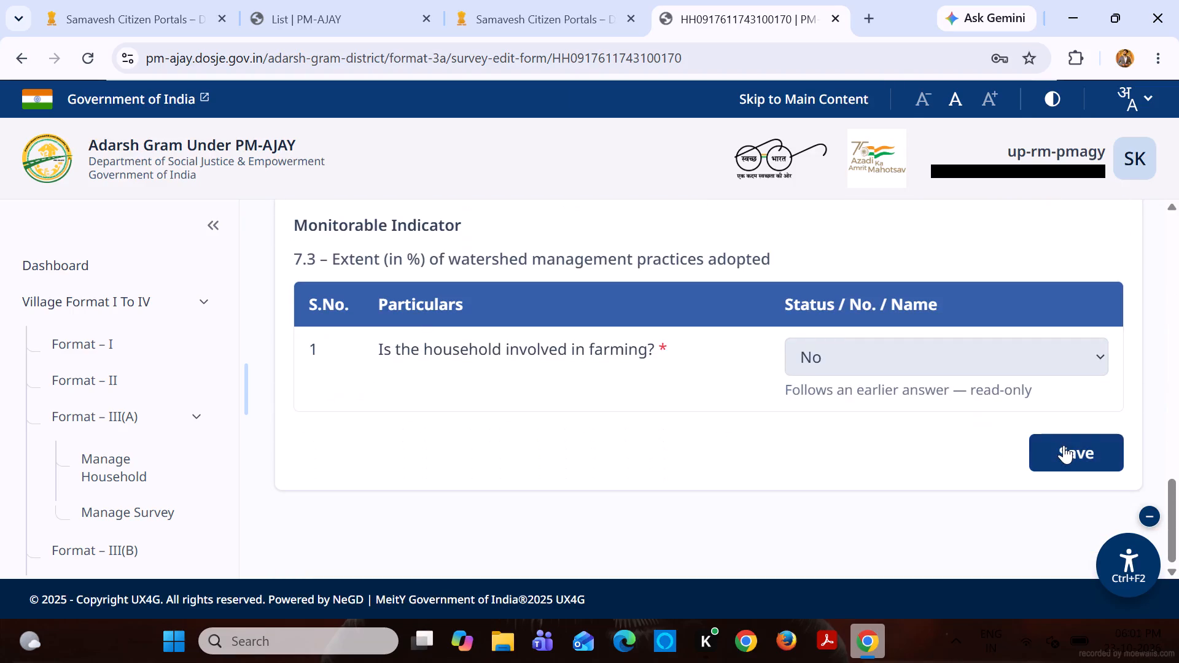
left_click(1064, 445)
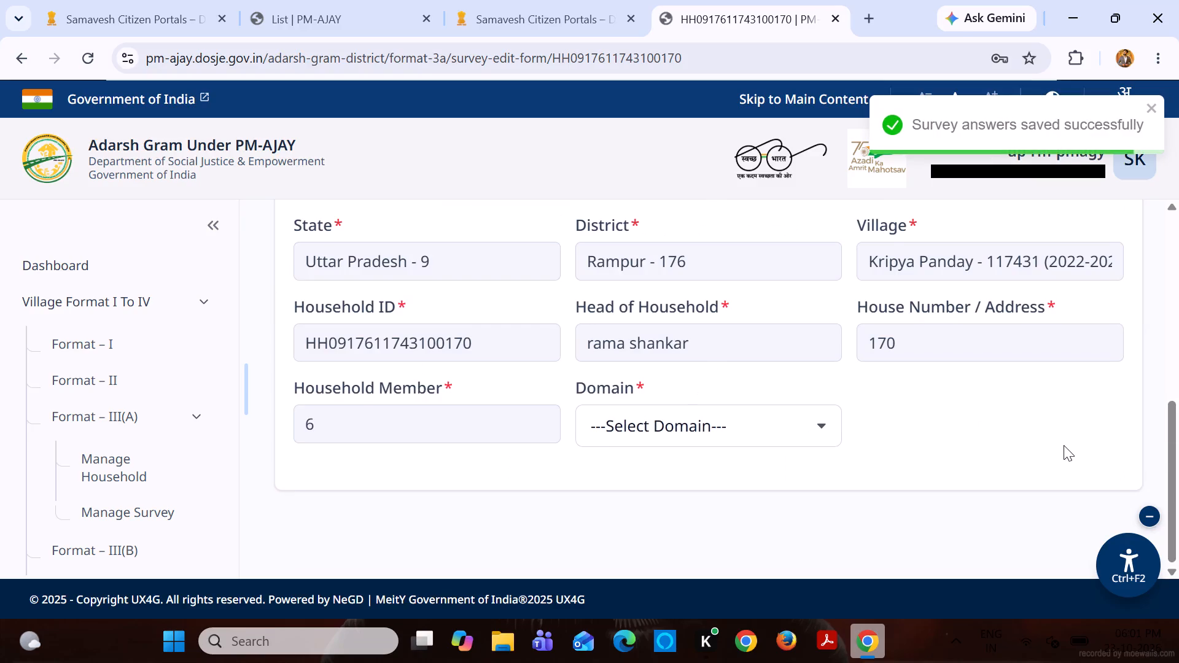
Return to the household list and open the survey of the household with house number 168 for editing.
scroll(981, 386, "up", 7)
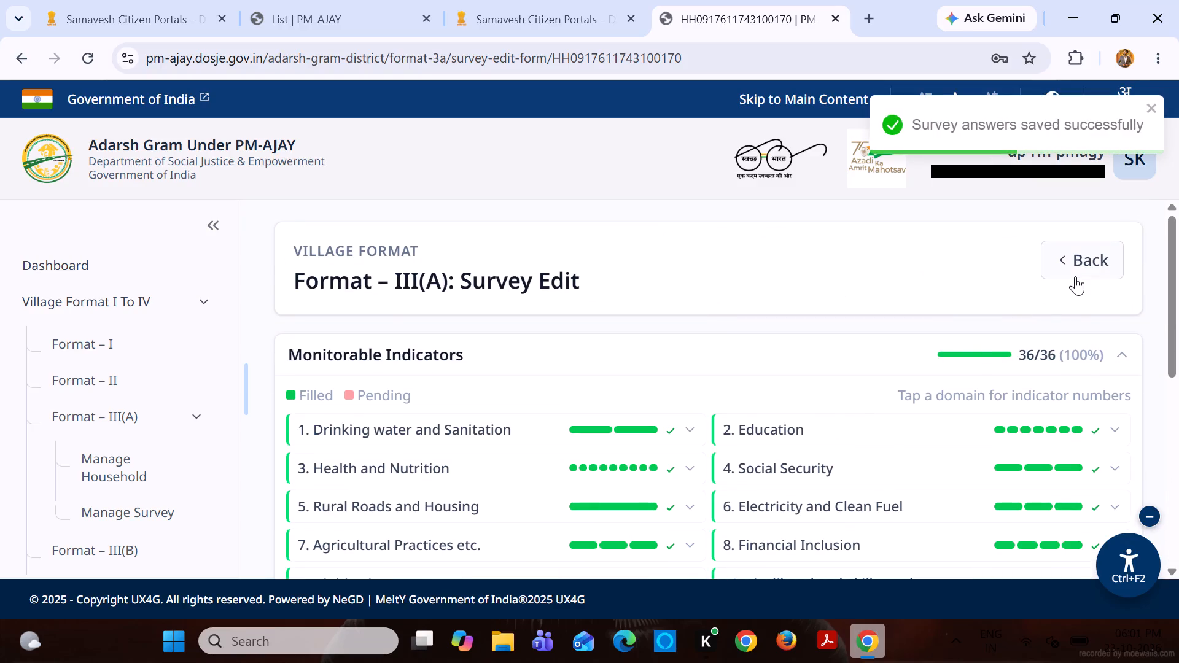
left_click(1075, 276)
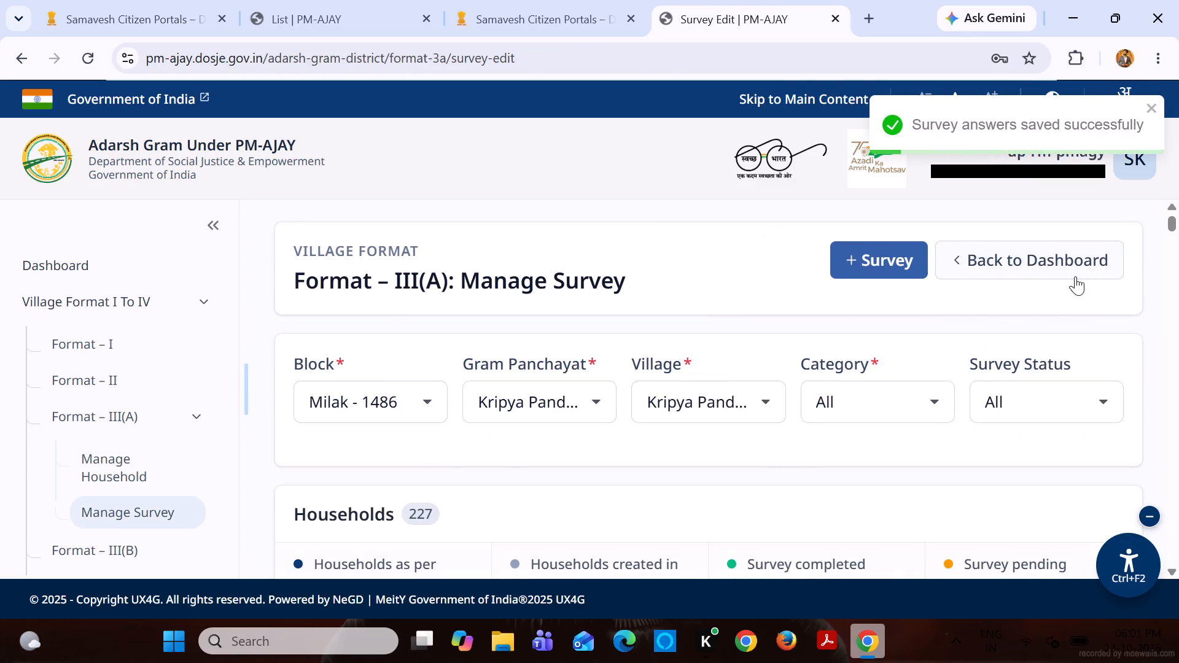
scroll(946, 362, "down", 12)
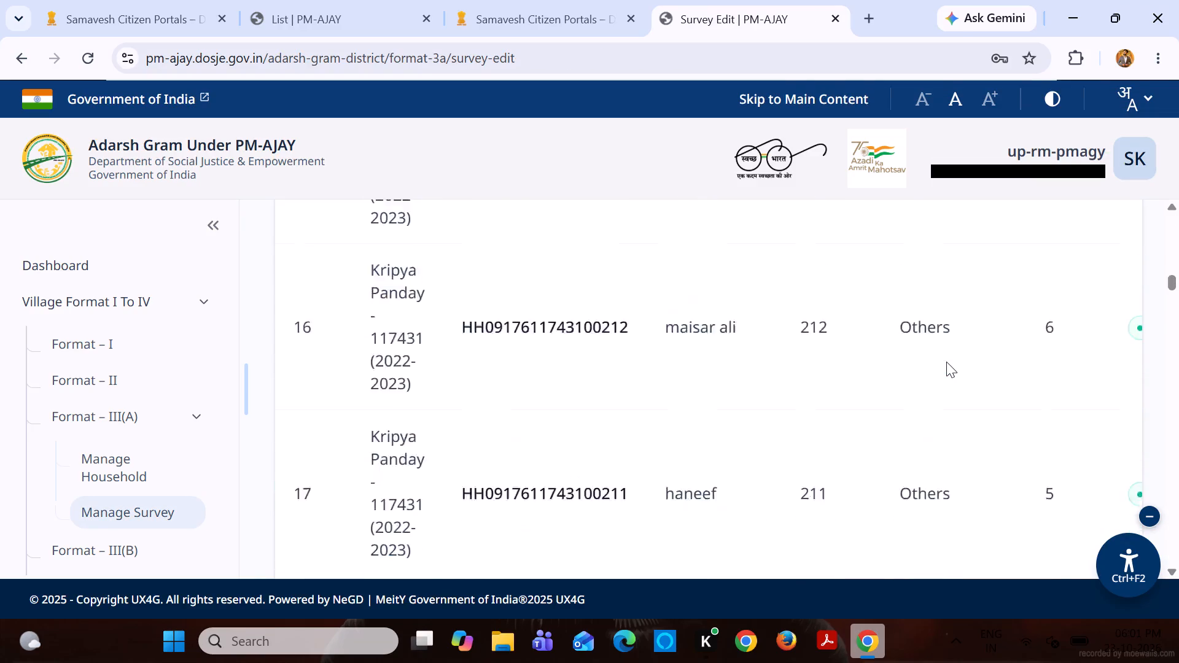
scroll(946, 362, "down", 16)
scroll(946, 362, "up", 1)
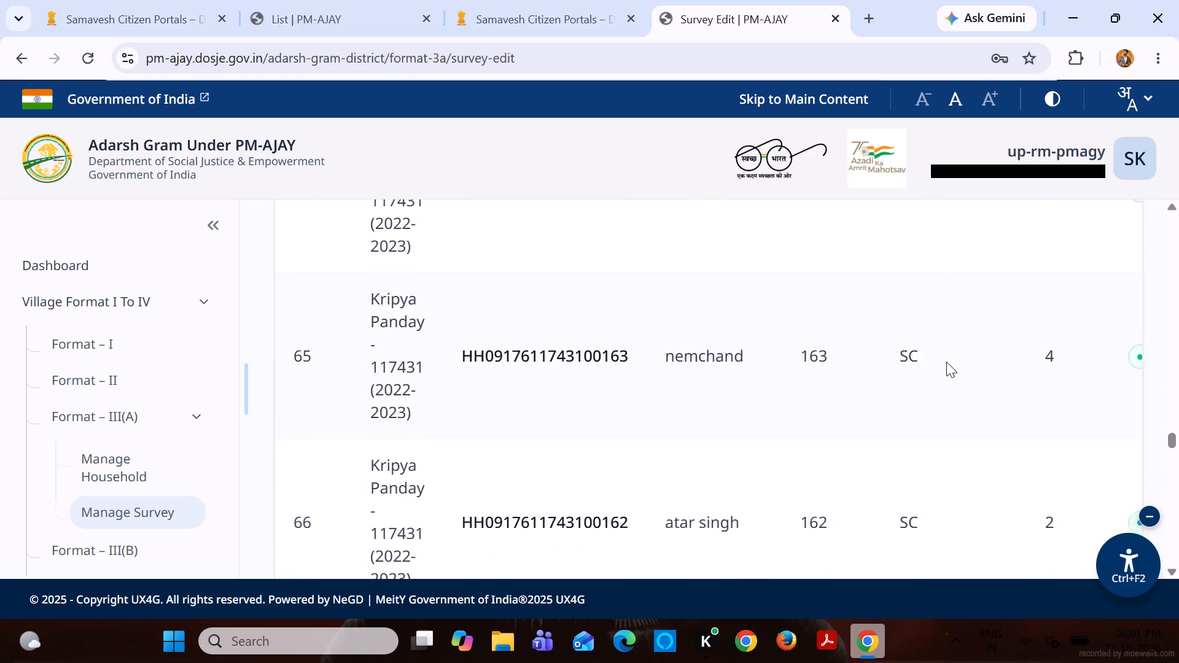
scroll(946, 362, "up", 1)
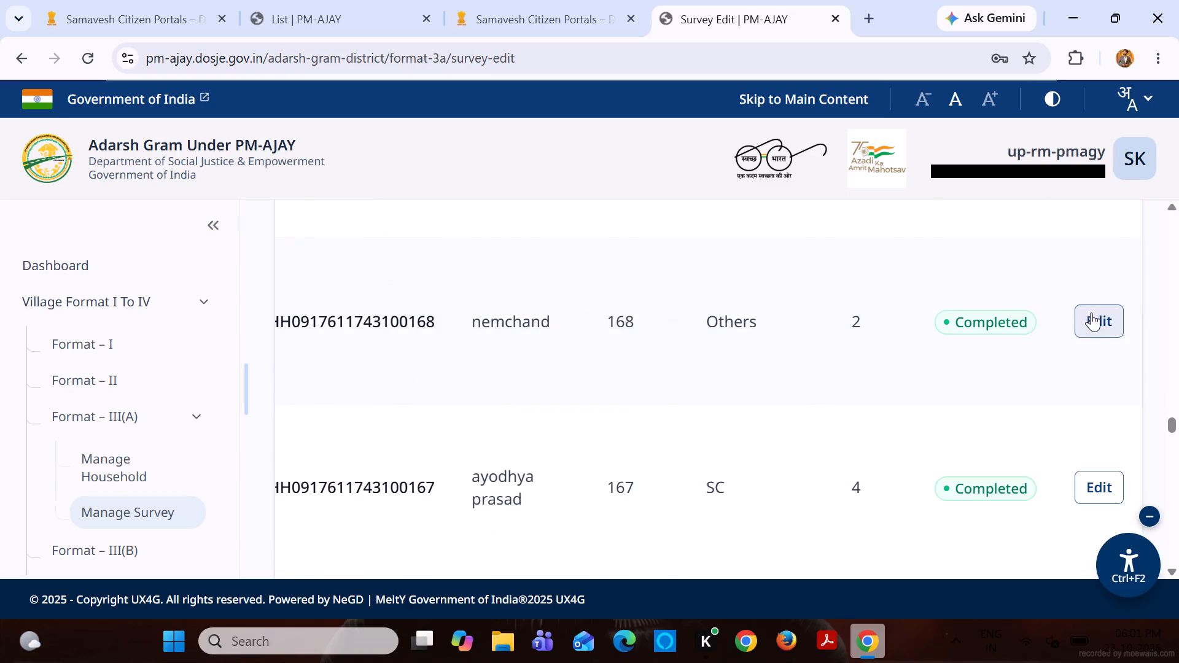
left_click(1093, 314)
For house number 168, set involvement in farming to No under domain 7 – Agricultural Practices etc. and save the answers.
scroll(969, 386, "down", 6)
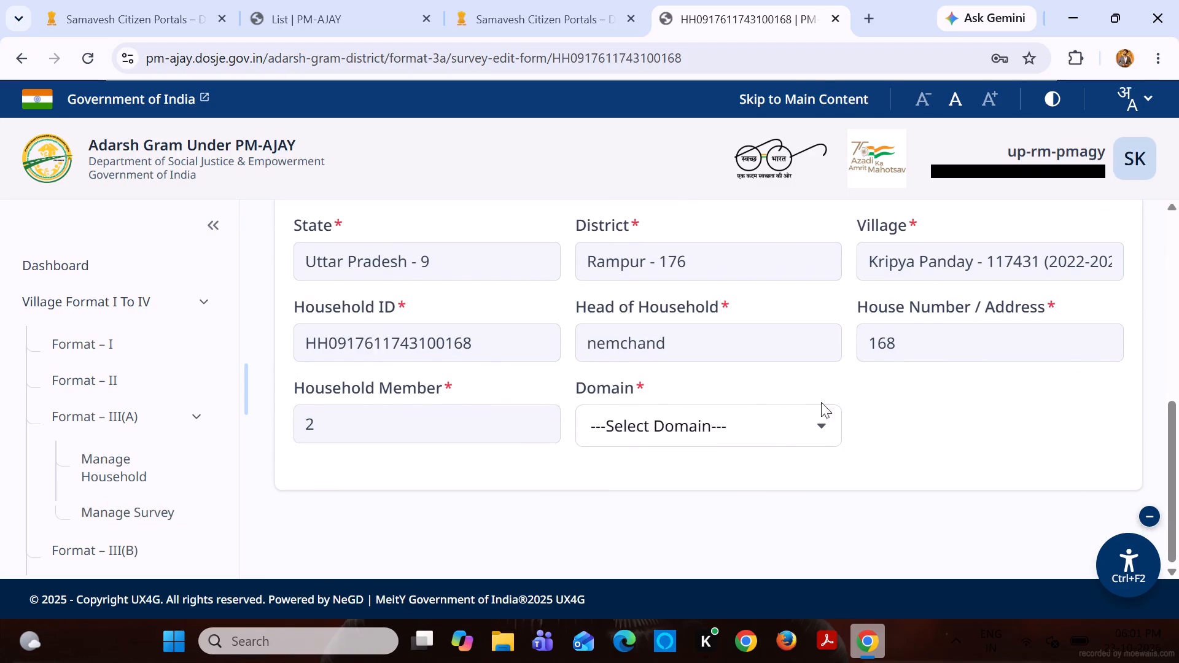
left_click(768, 429)
scroll(751, 358, "down", 1)
left_click(710, 314)
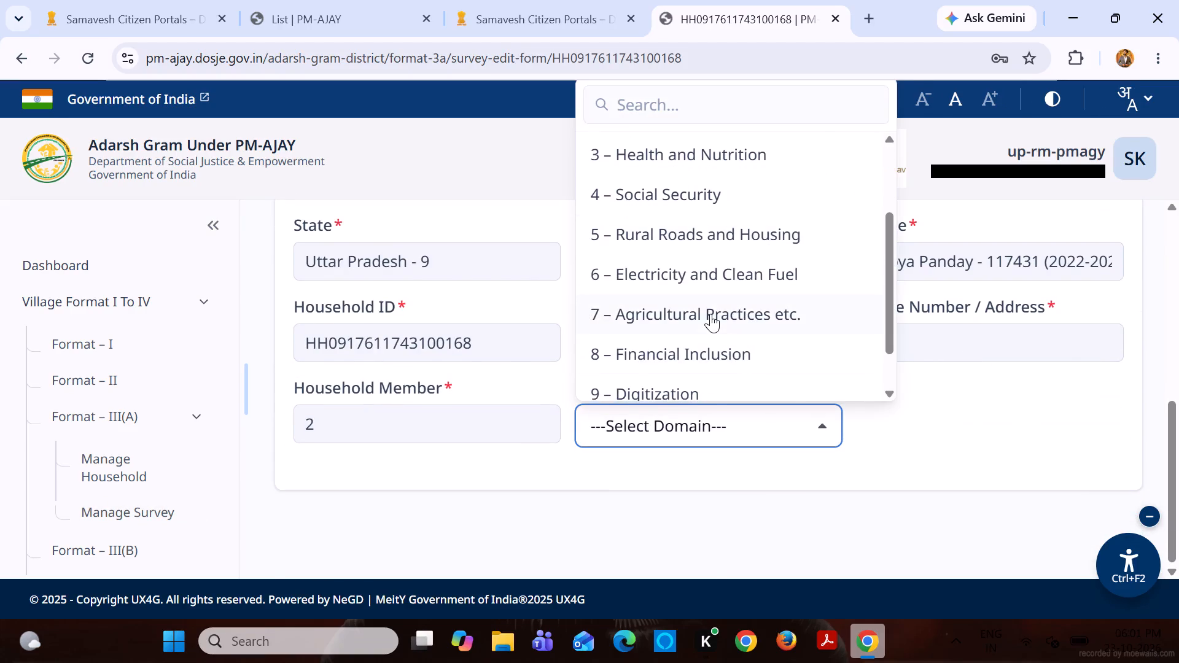
scroll(803, 404, "down", 4)
left_click(1002, 349)
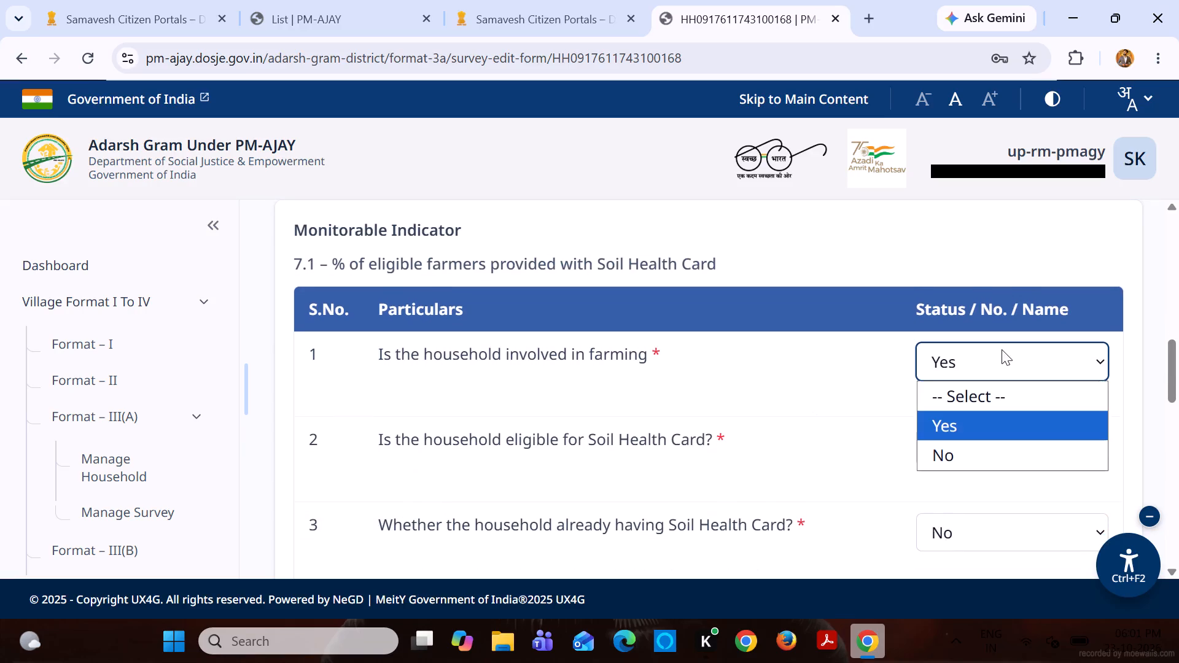
left_click(960, 445)
scroll(960, 445, "down", 7)
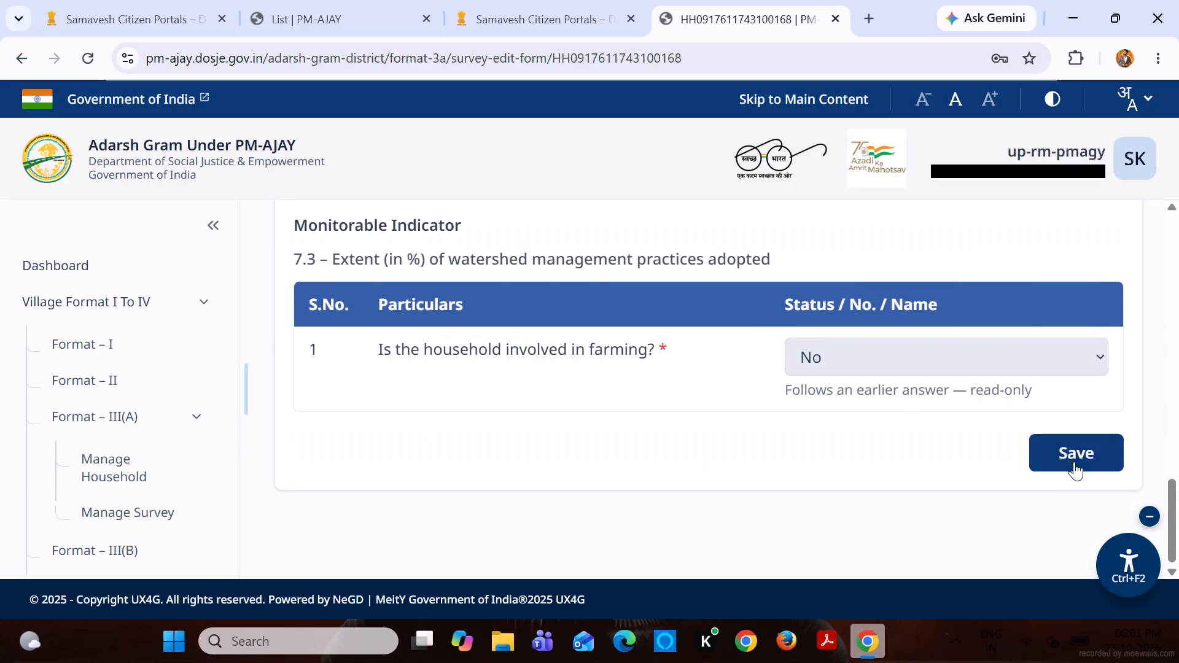
left_click(1074, 462)
scroll(994, 361, "up", 9)
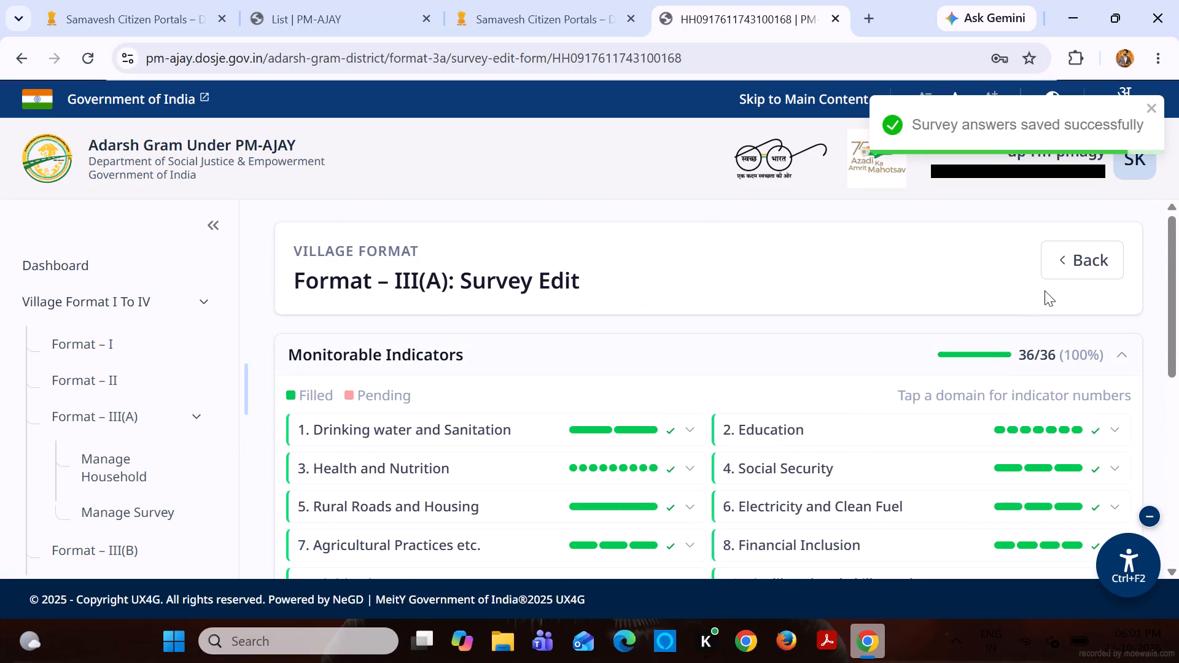
left_click(1086, 250)
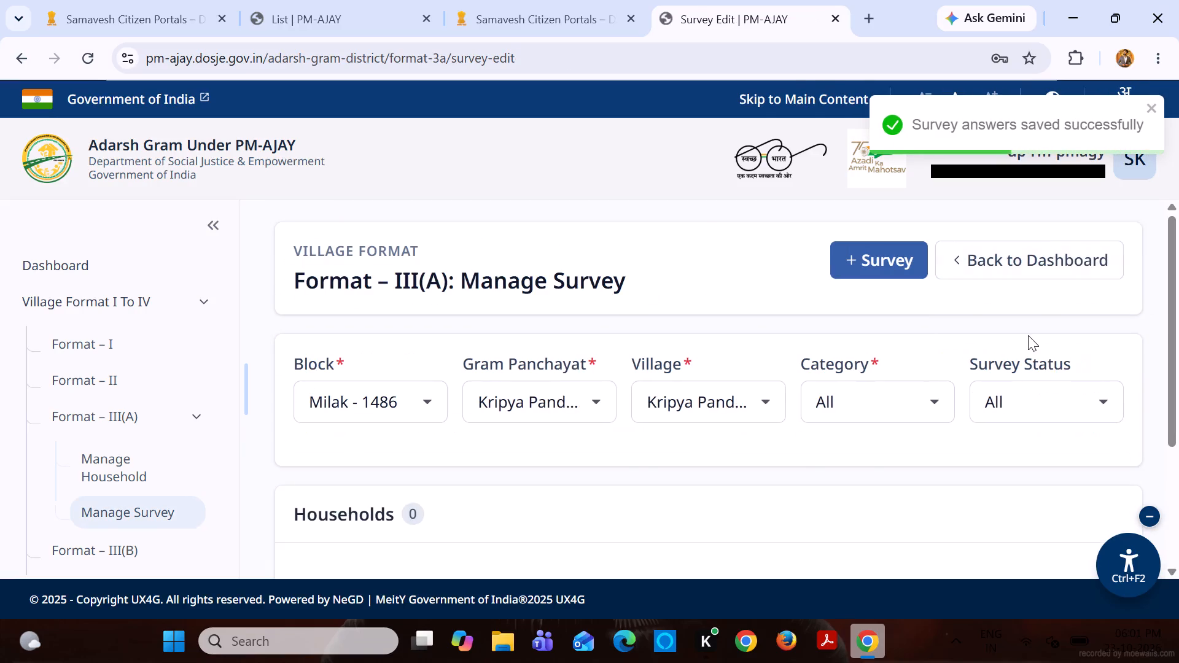
scroll(1028, 335, "down", 20)
scroll(1028, 335, "down", 8)
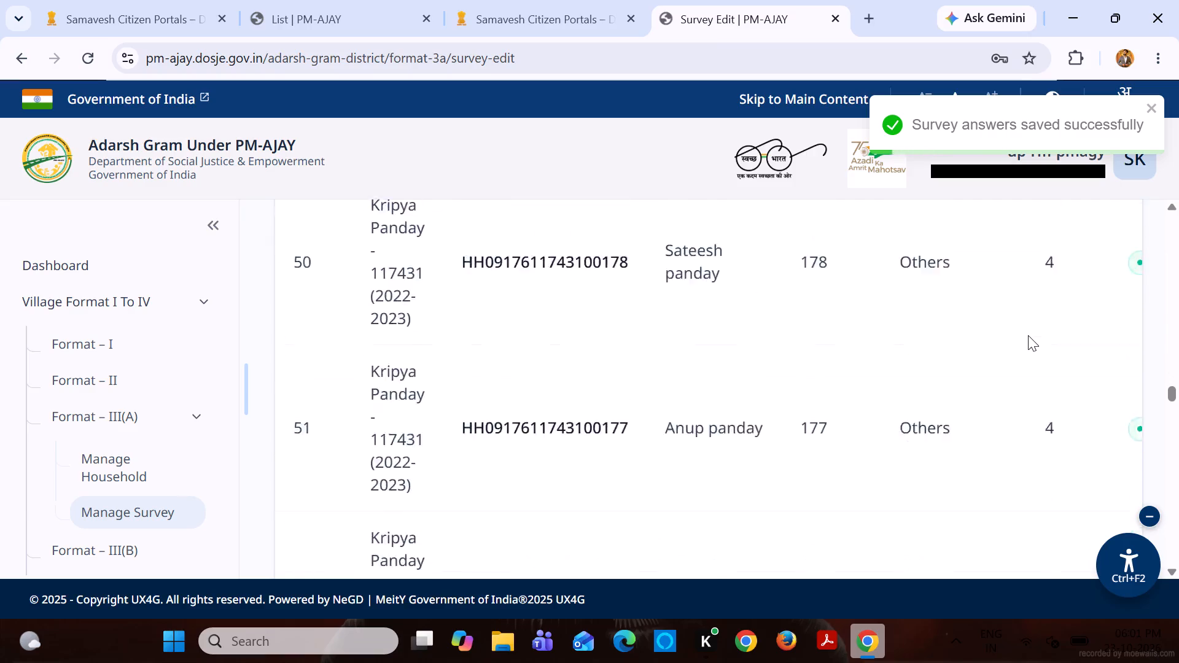
scroll(1028, 335, "down", 14)
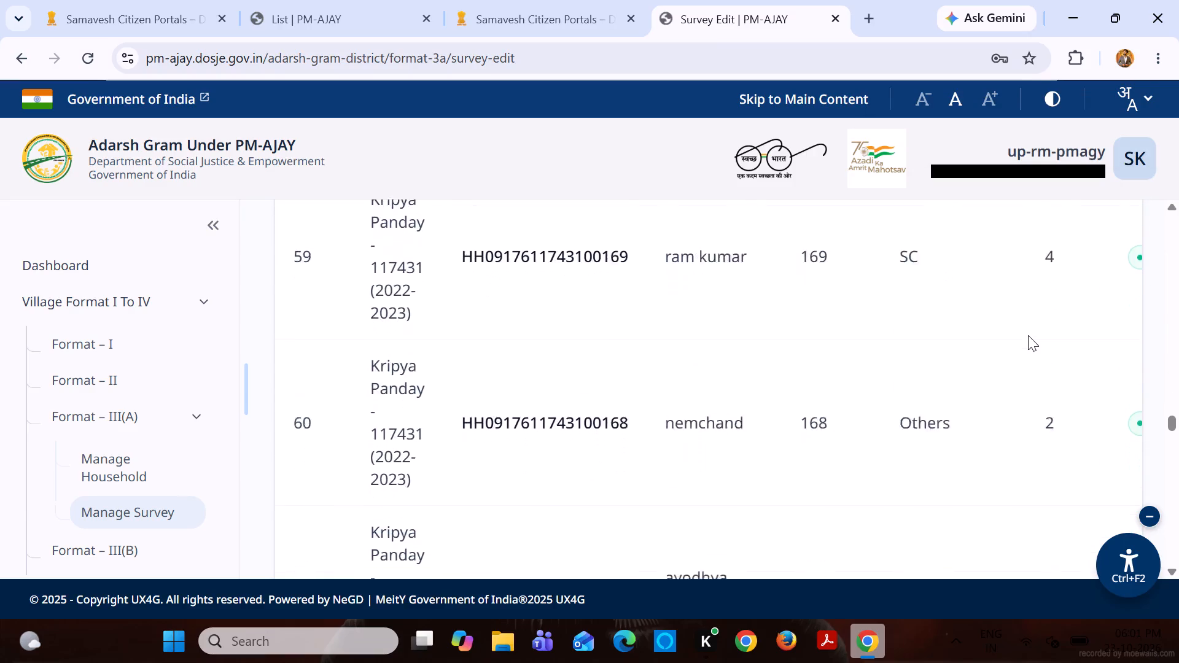
scroll(1028, 335, "down", 2)
scroll(1028, 335, "up", 2)
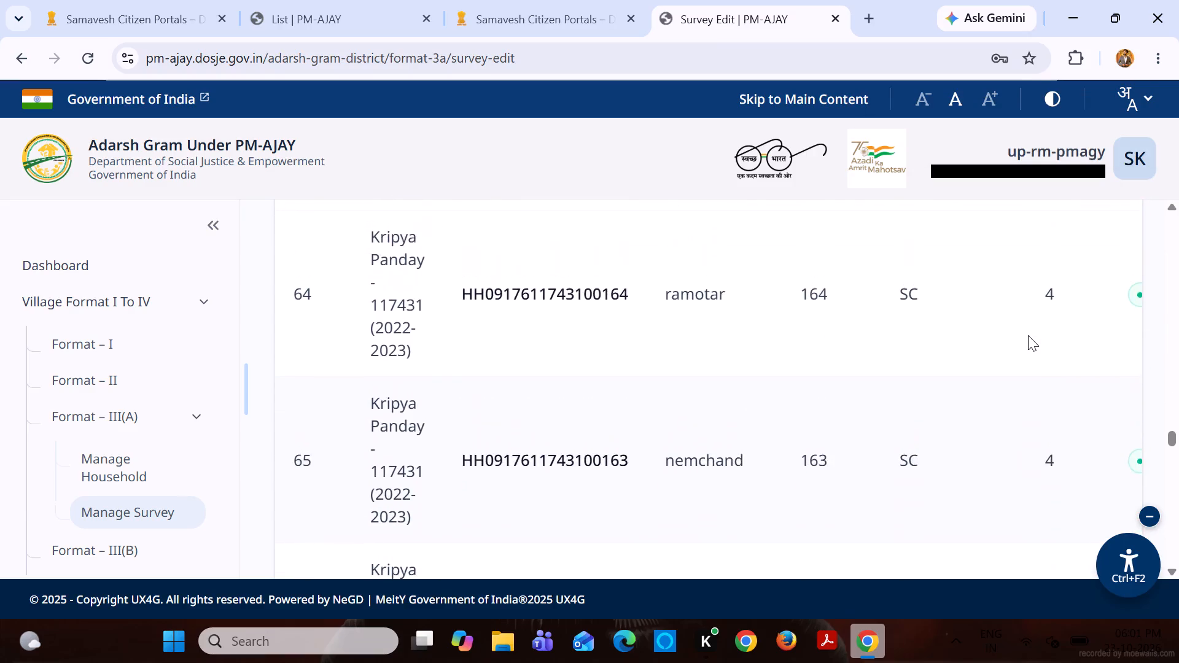
scroll(1028, 335, "up", 2)
left_click(1098, 298)
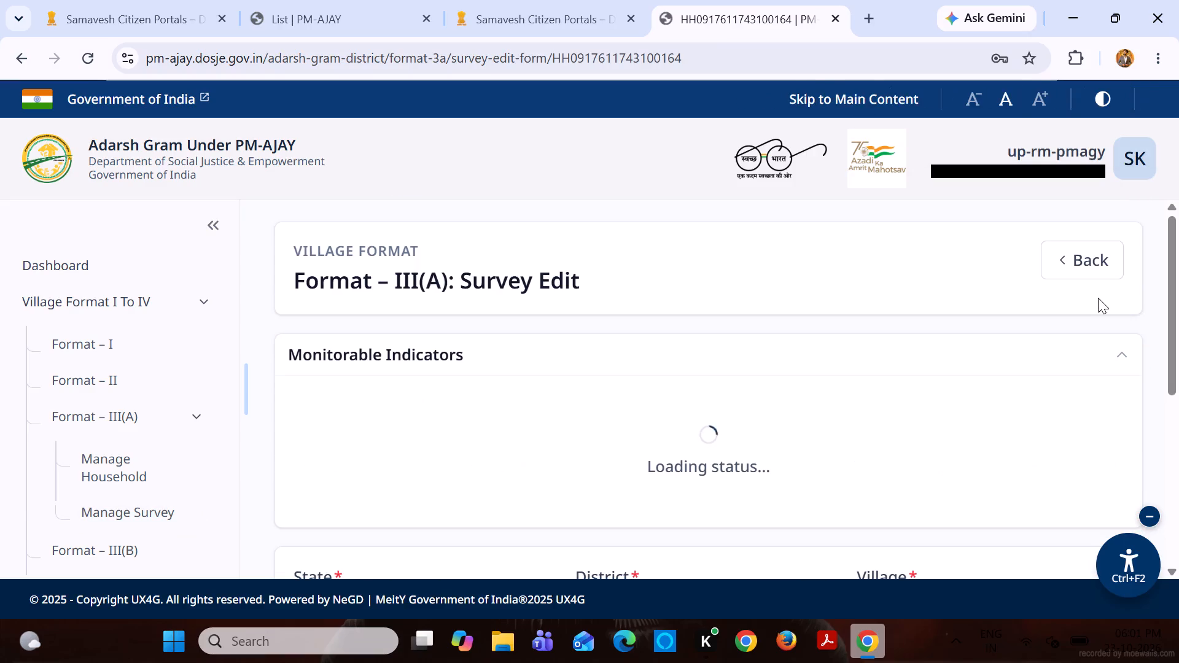
For house number 164, set involvement in farming to No under domain 7 – Agricultural Practices etc. and save the answers.
scroll(876, 453, "down", 7)
left_click(766, 451)
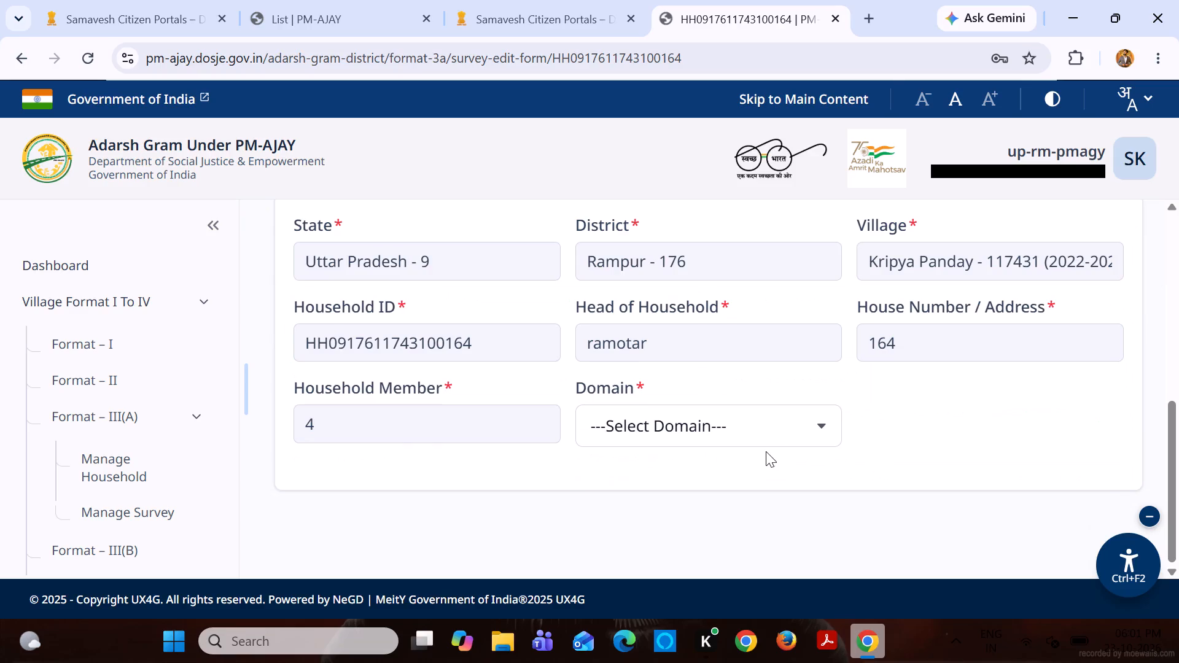
left_click(795, 413)
scroll(766, 310, "down", 1)
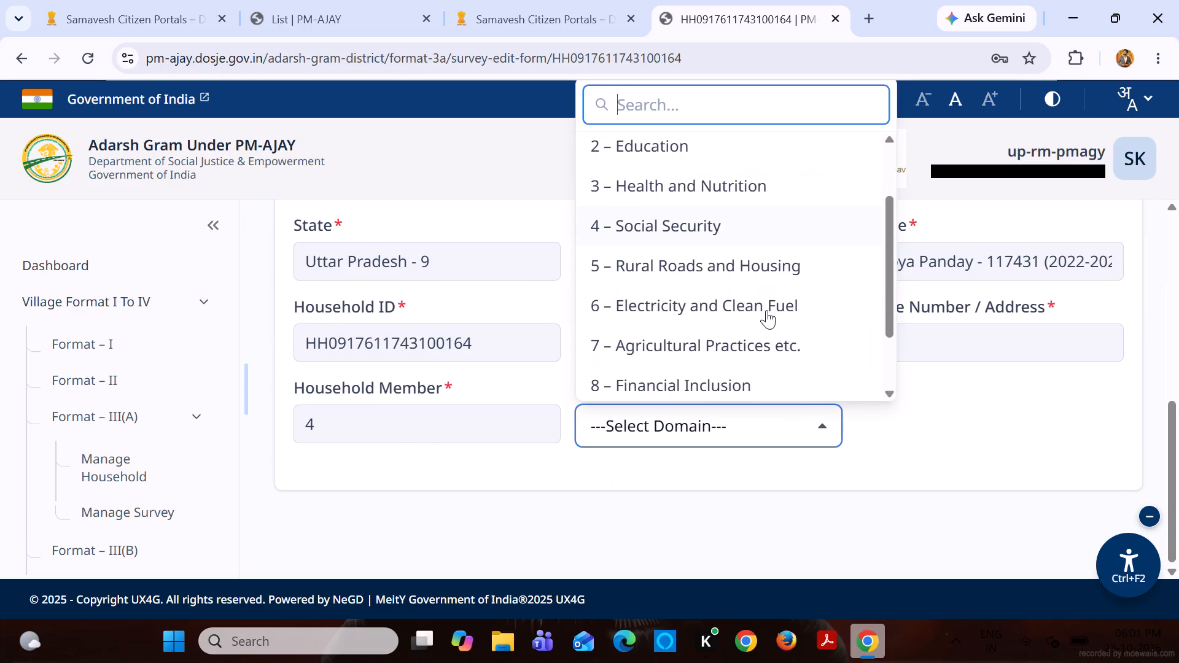
left_click(739, 325)
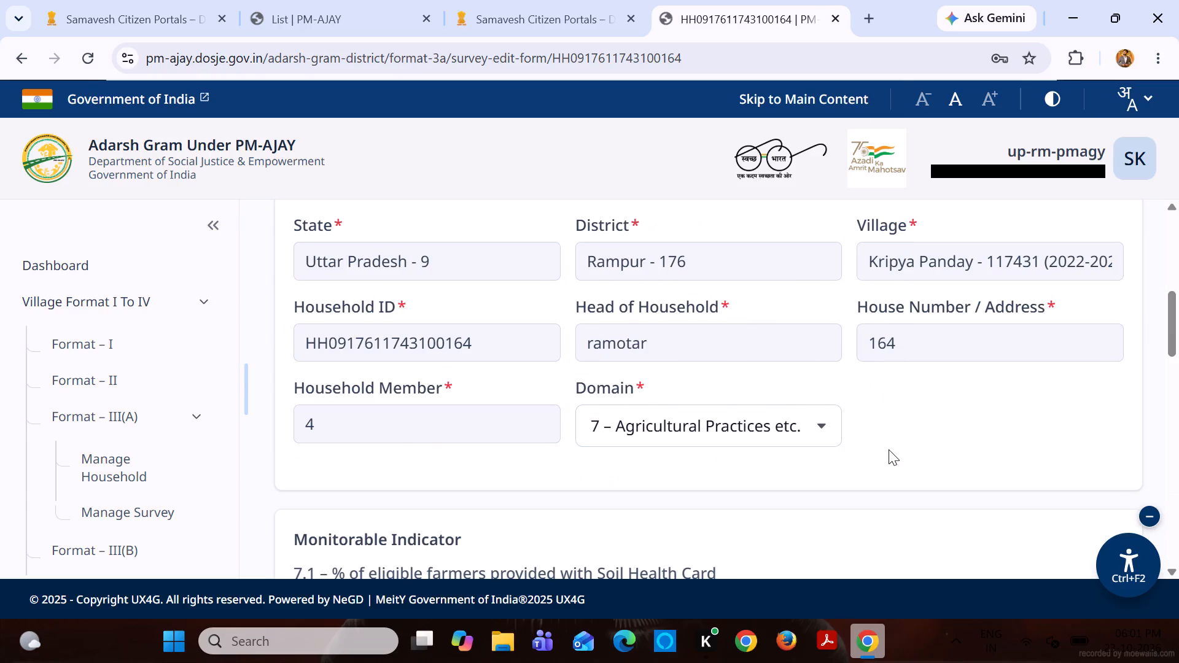
scroll(889, 449, "down", 4)
left_click_drag(1040, 326, 955, 421)
left_click(955, 421)
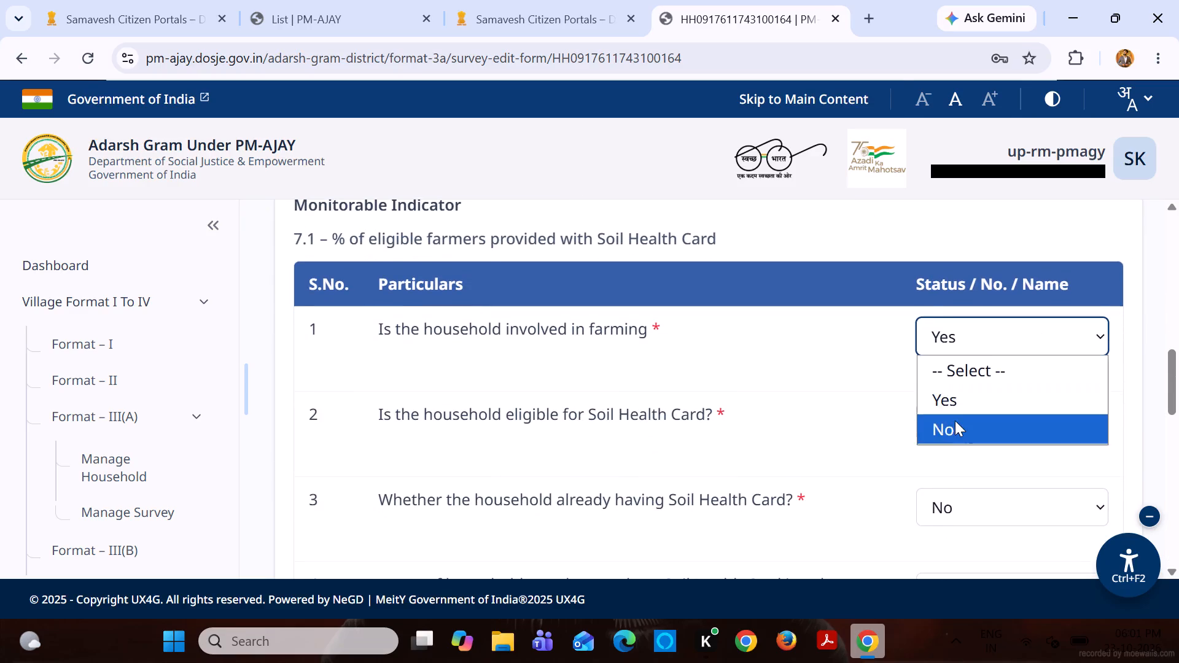
scroll(955, 421, "down", 6)
left_click(1073, 444)
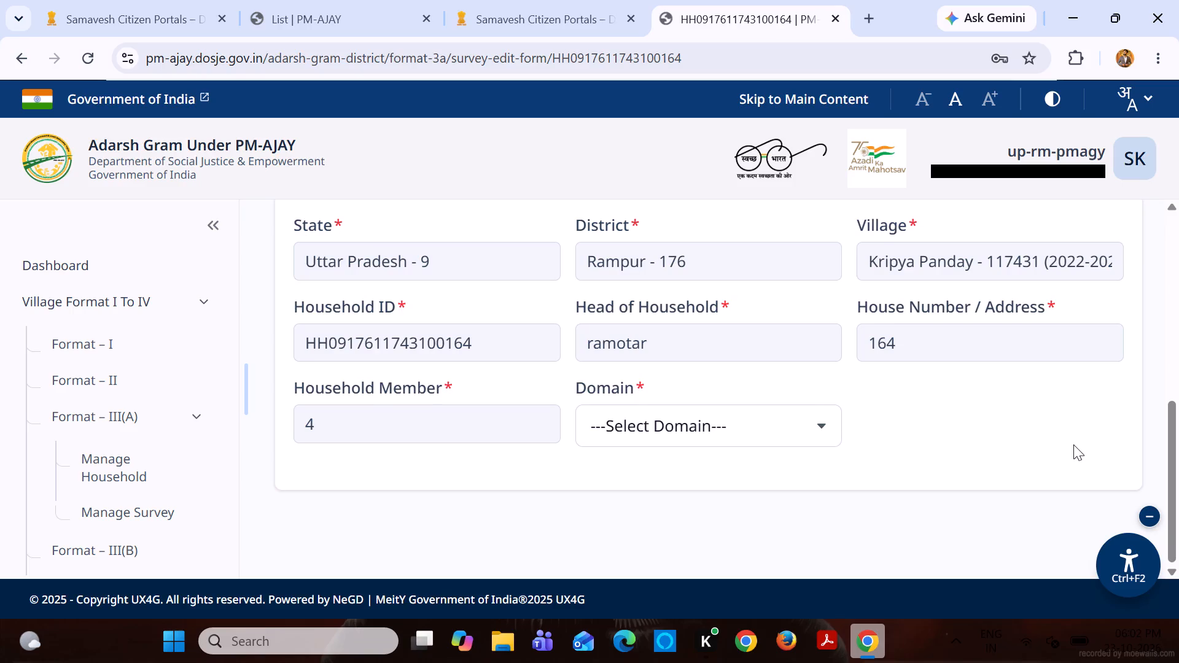
Return to the household list and open the survey of the household with house number 163 for editing.
scroll(965, 421, "up", 8)
left_click(1091, 260)
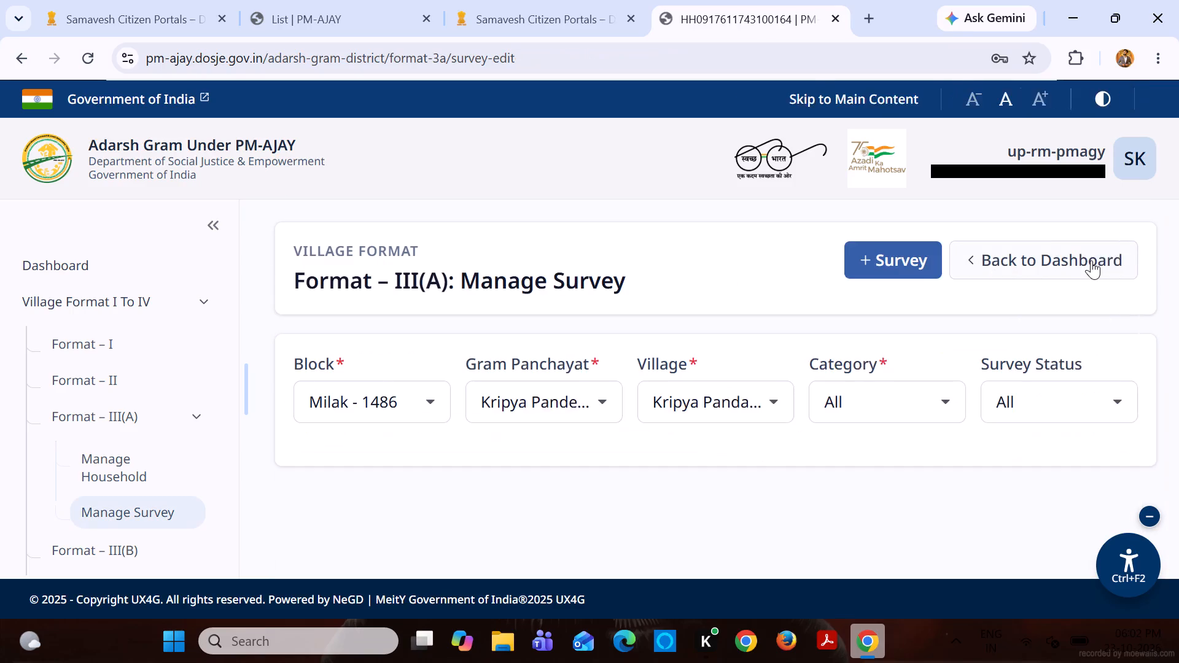
scroll(990, 401, "down", 11)
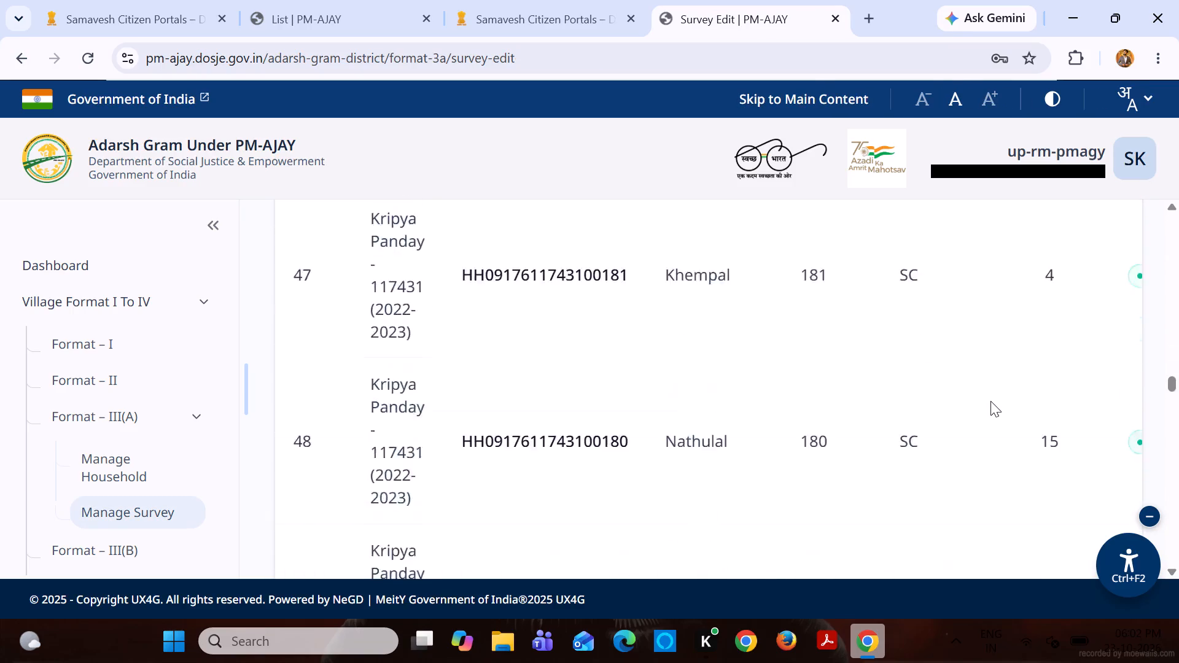
scroll(990, 401, "down", 16)
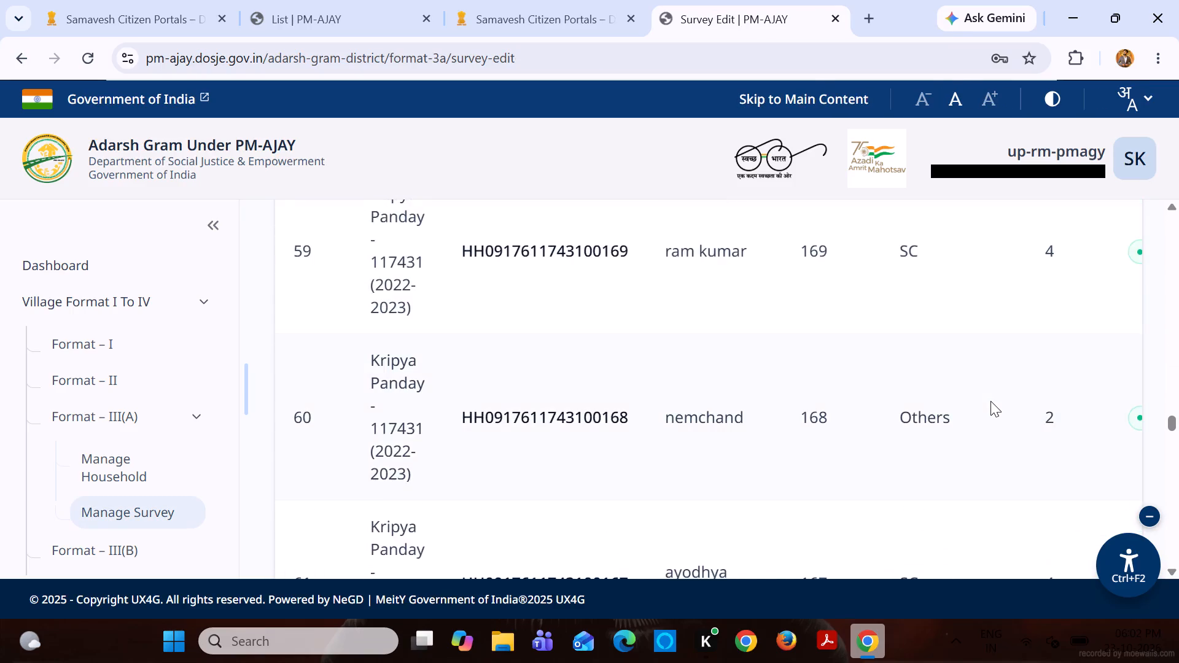
scroll(990, 401, "down", 10)
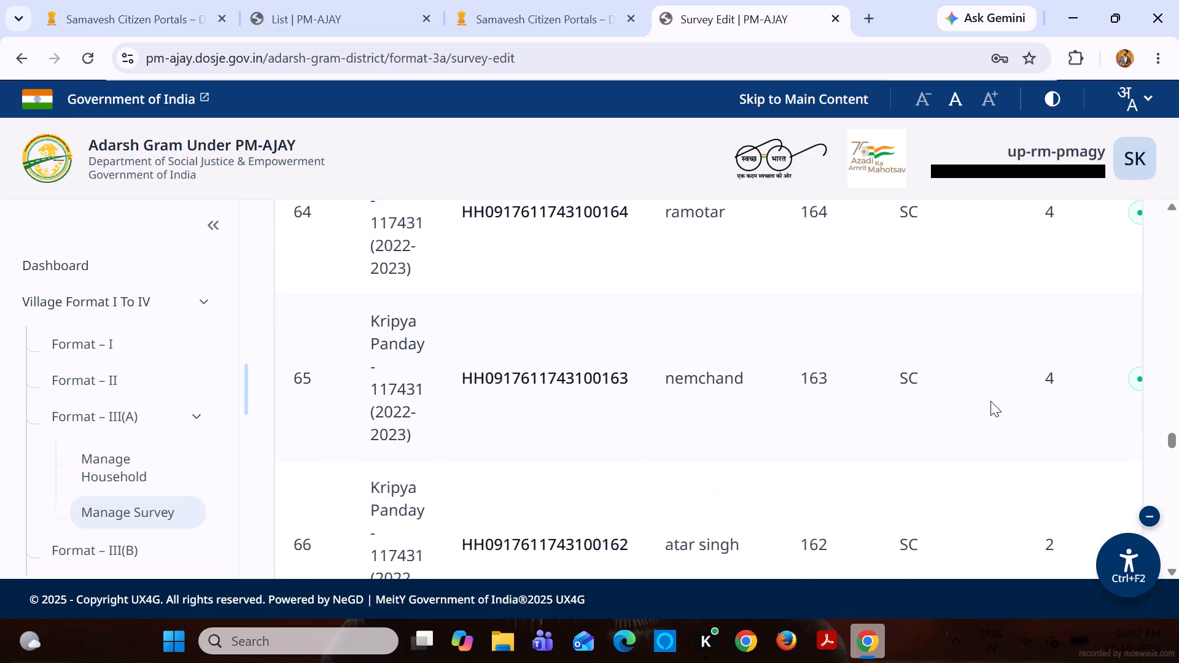
scroll(990, 401, "left", 5)
left_click(1109, 363)
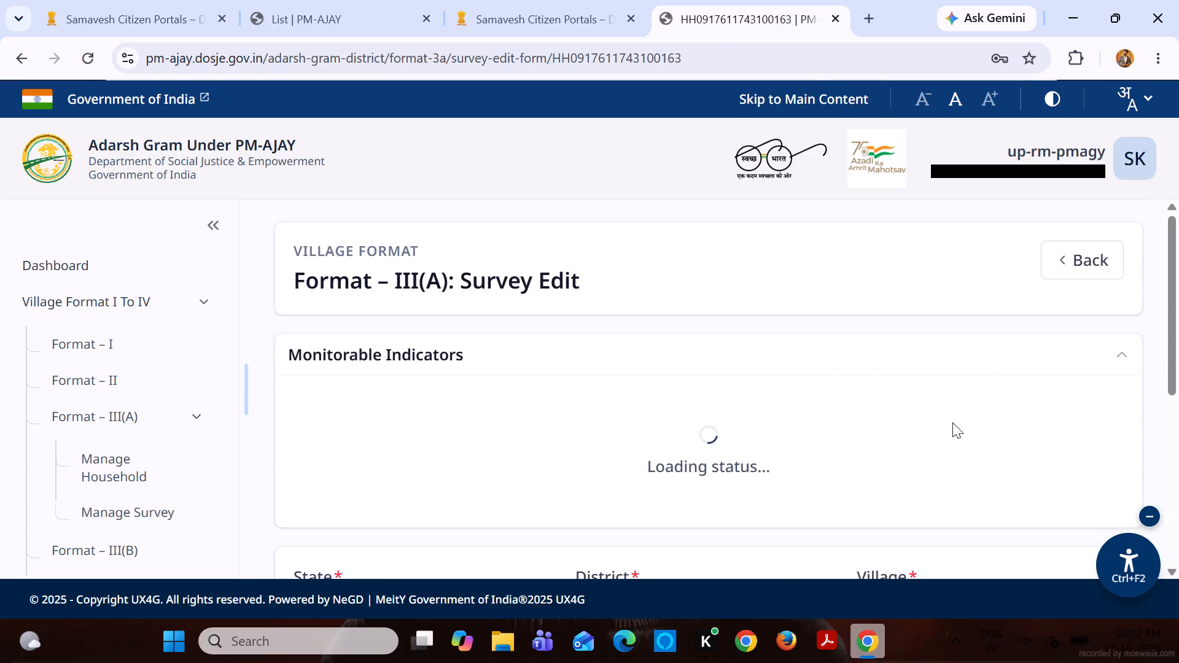
scroll(952, 422, "down", 7)
left_click(790, 427)
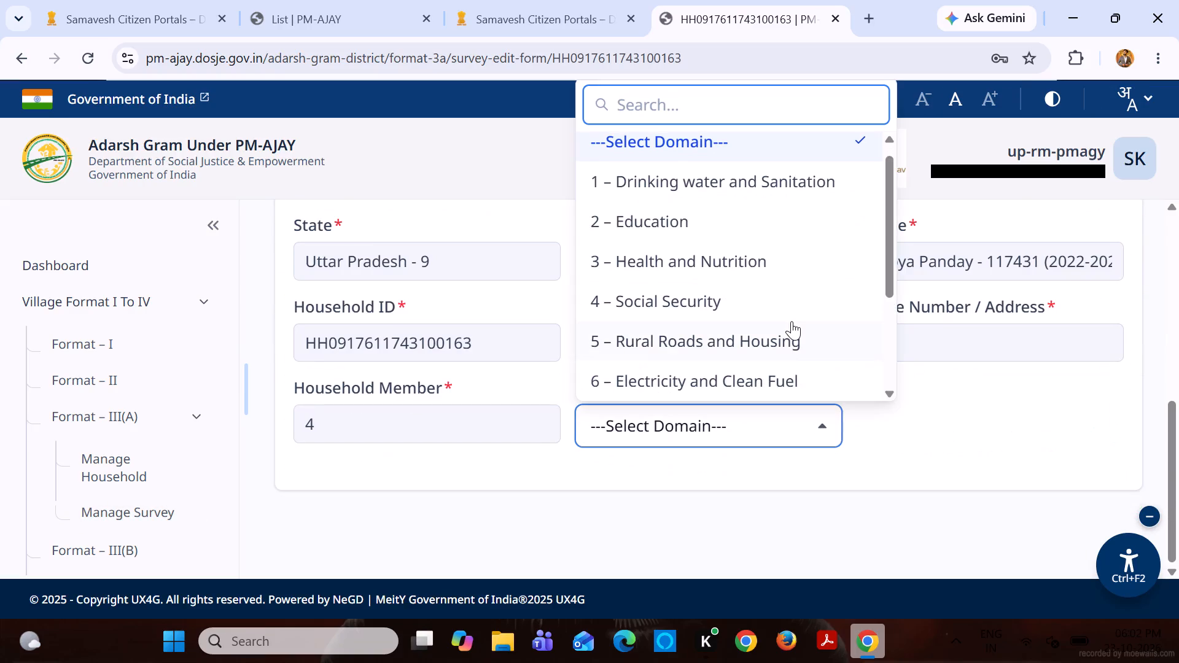
scroll(792, 321, "down", 2)
left_click(731, 282)
scroll(927, 381, "down", 1)
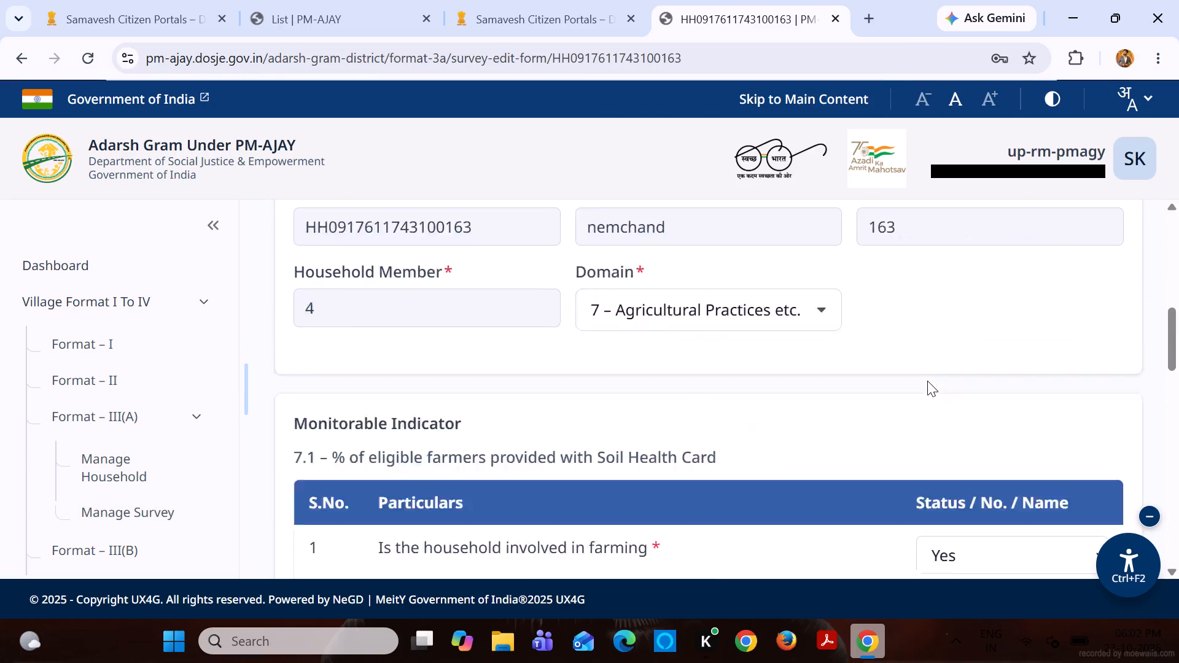
scroll(927, 381, "down", 2)
left_click_drag(1032, 357, 991, 461)
left_click(991, 461)
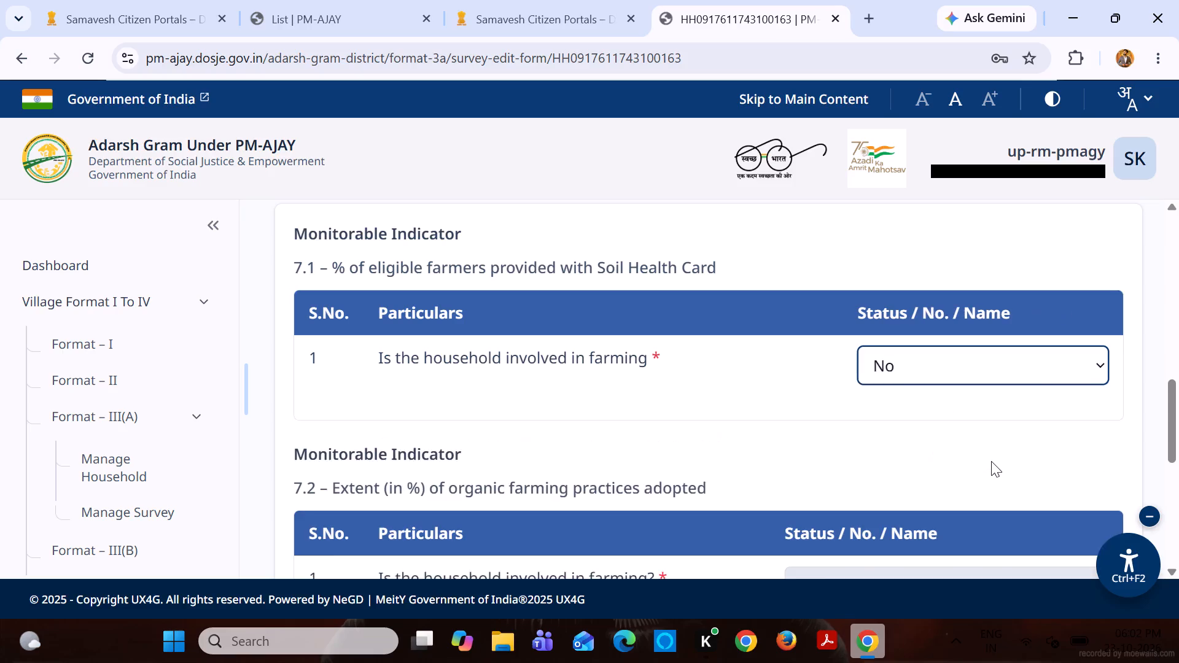
scroll(991, 461, "down", 8)
left_click(1088, 449)
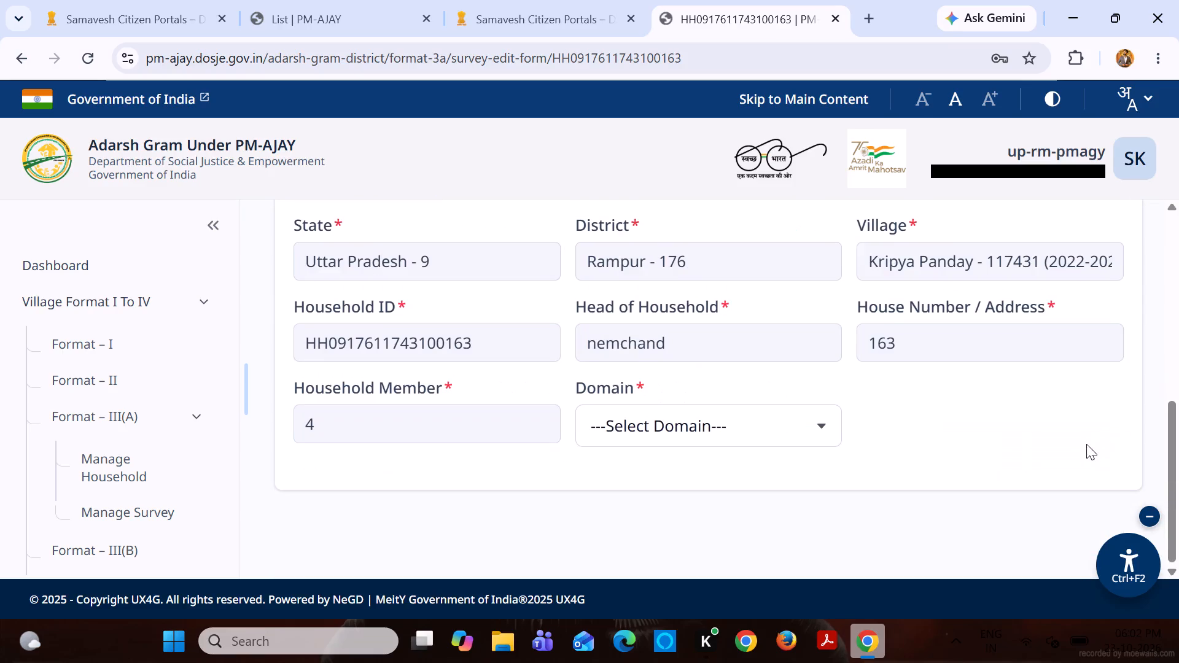
scroll(1014, 295, "up", 8)
left_click(1076, 257)
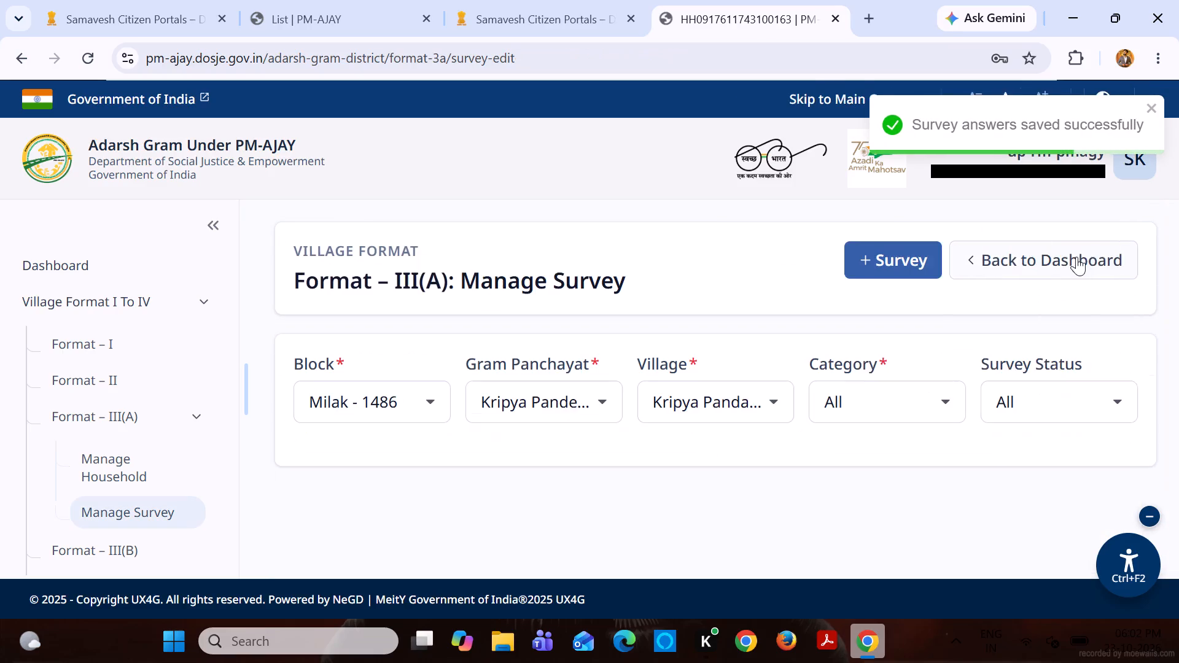
scroll(975, 371, "down", 13)
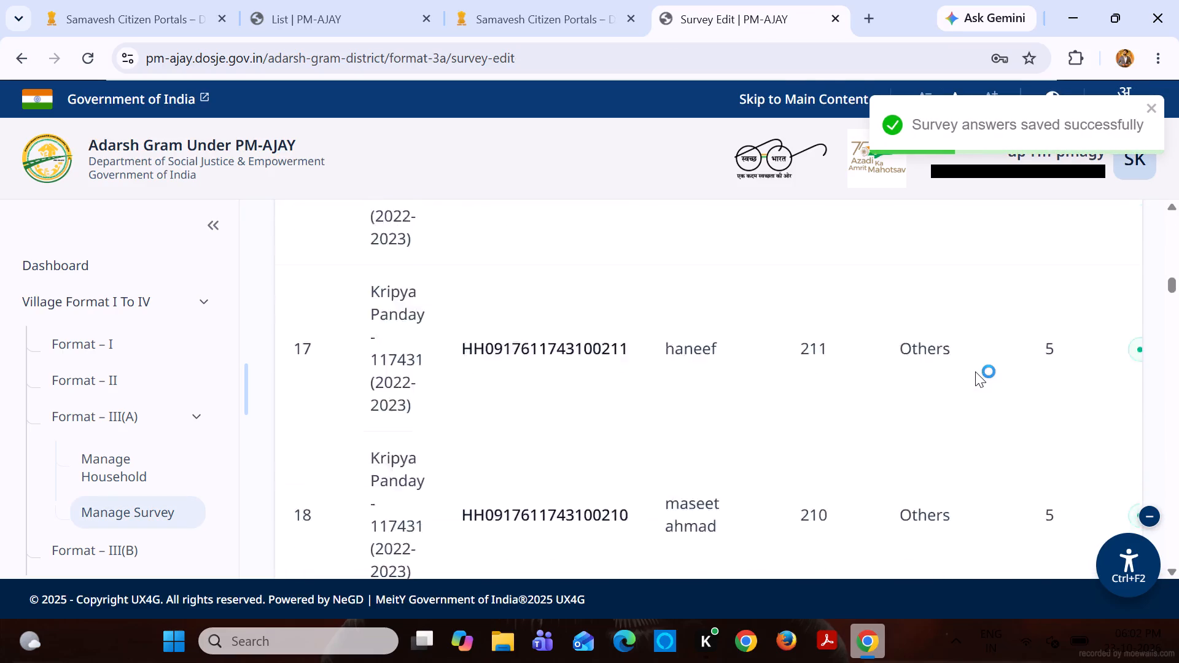
scroll(975, 371, "down", 13)
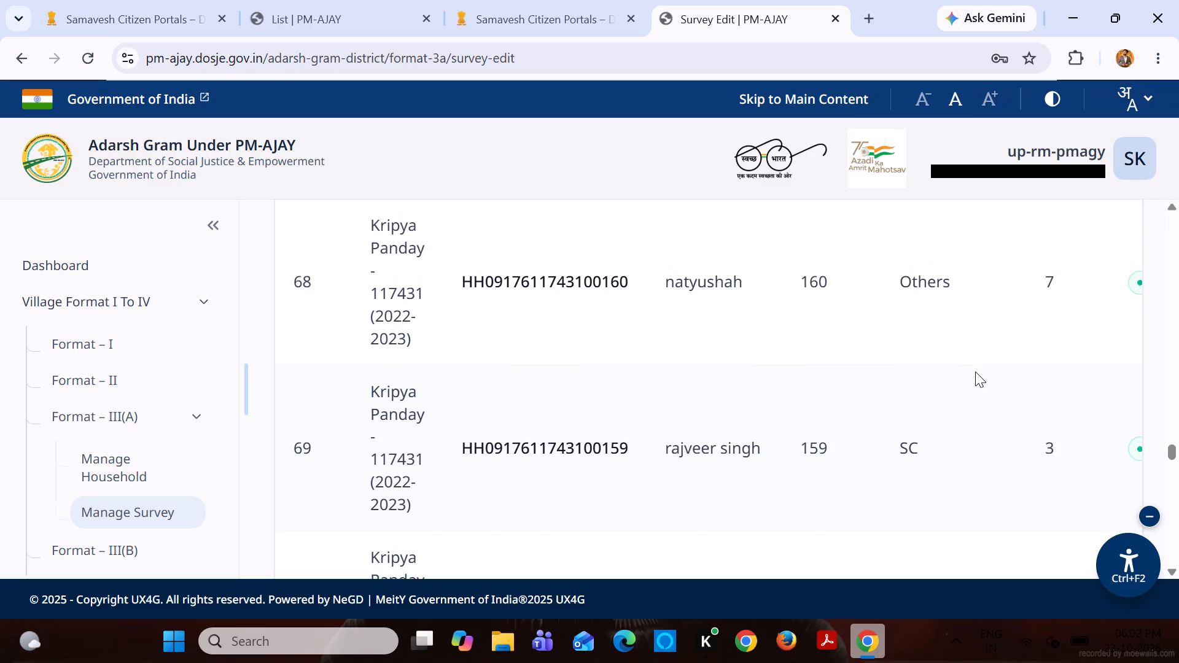
scroll(975, 371, "left", 7)
left_click(1113, 285)
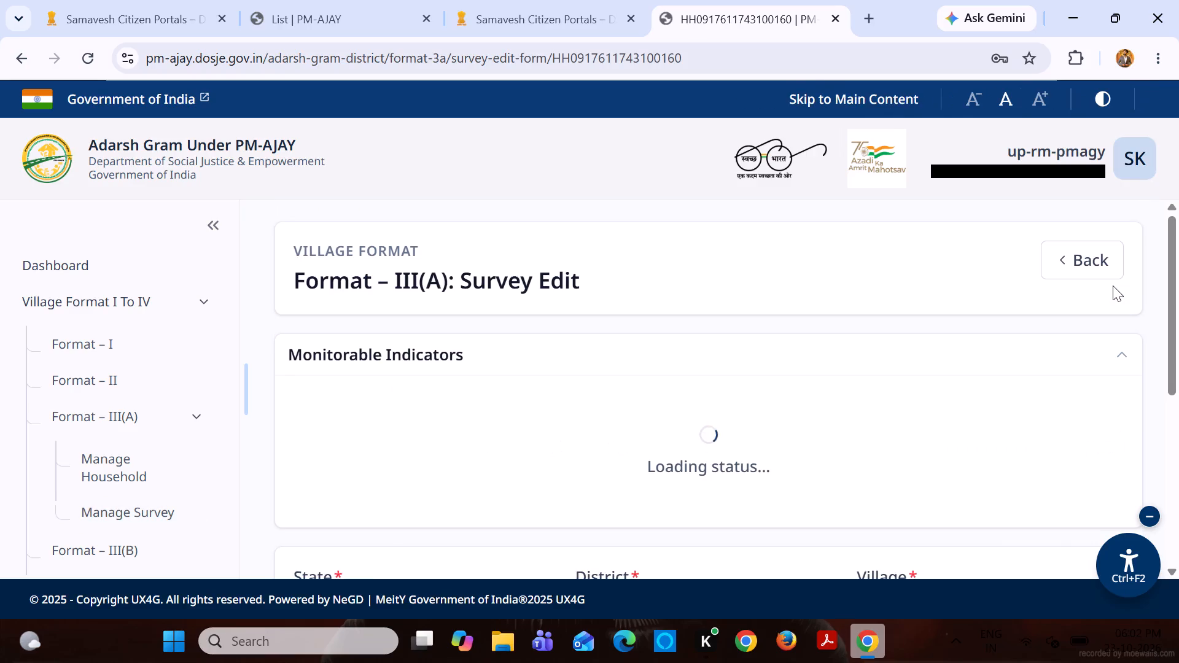
For house number 160, set involvement in farming to No under domain 7 – Agricultural Practices etc. and save the answers.
scroll(987, 410, "down", 8)
left_click(811, 422)
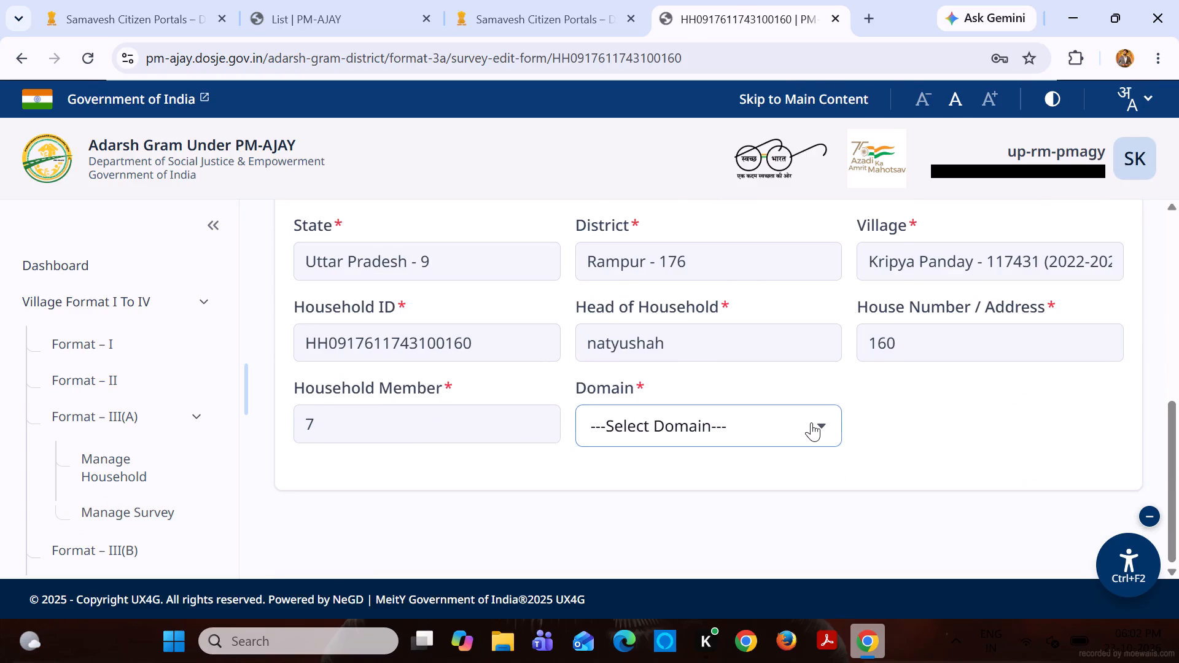
scroll(780, 289, "down", 1)
left_click(726, 316)
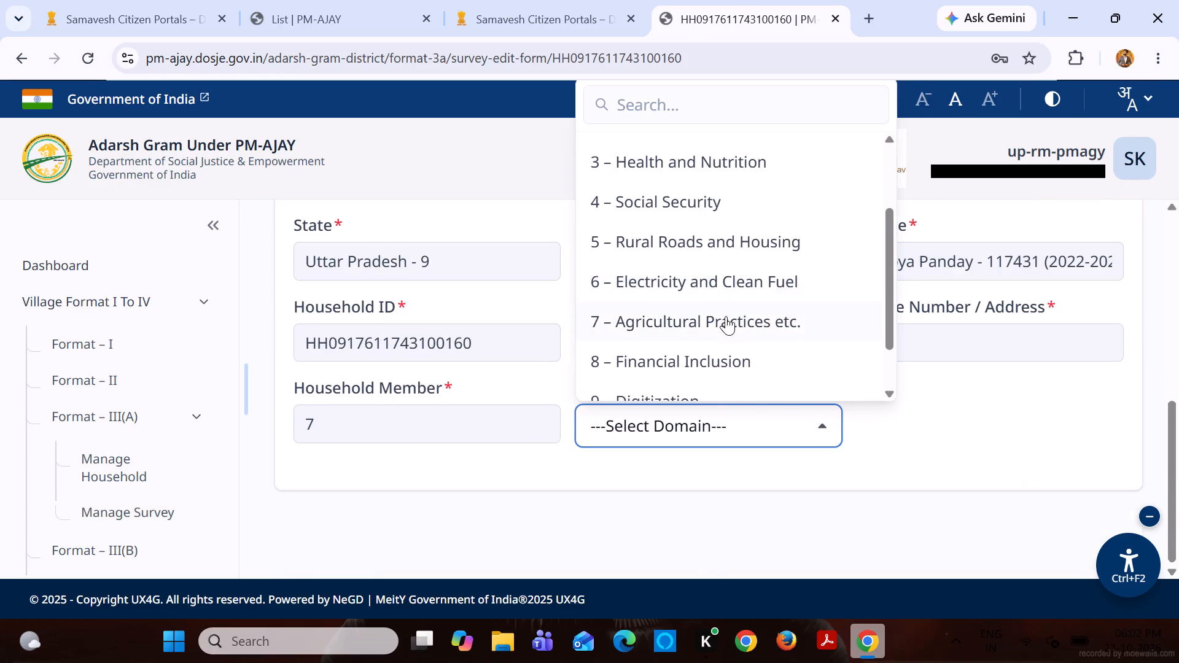
scroll(952, 422, "down", 3)
left_click_drag(1047, 398, 959, 483)
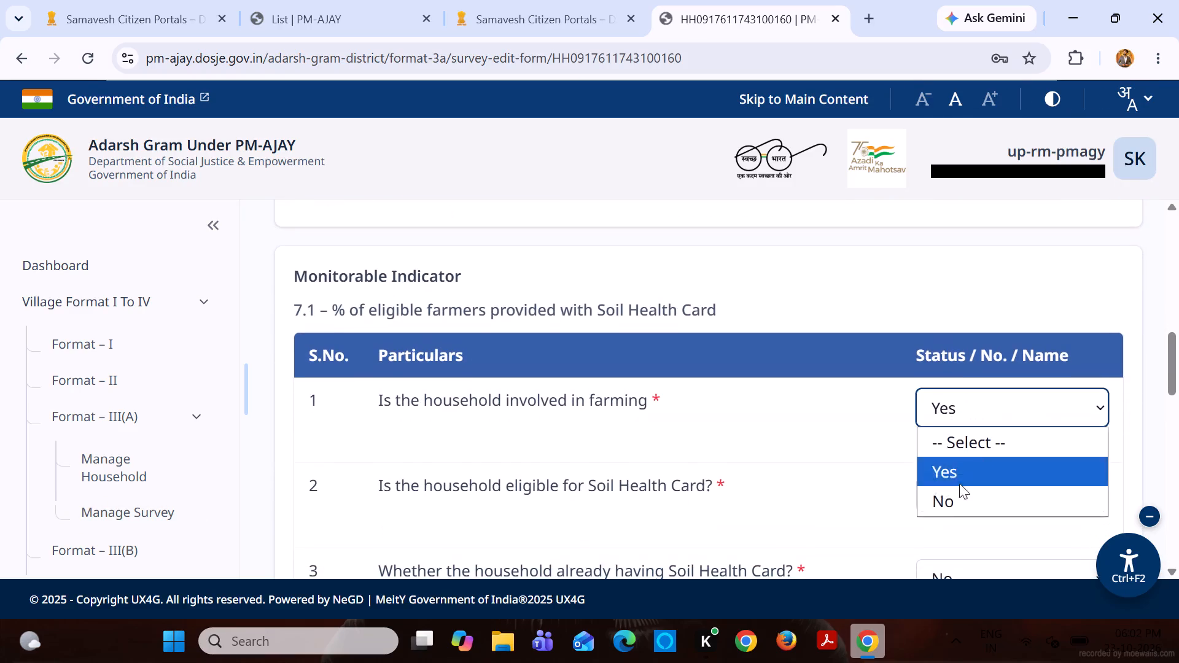
left_click_drag(959, 483, 946, 502)
left_click(946, 502)
scroll(946, 502, "down", 9)
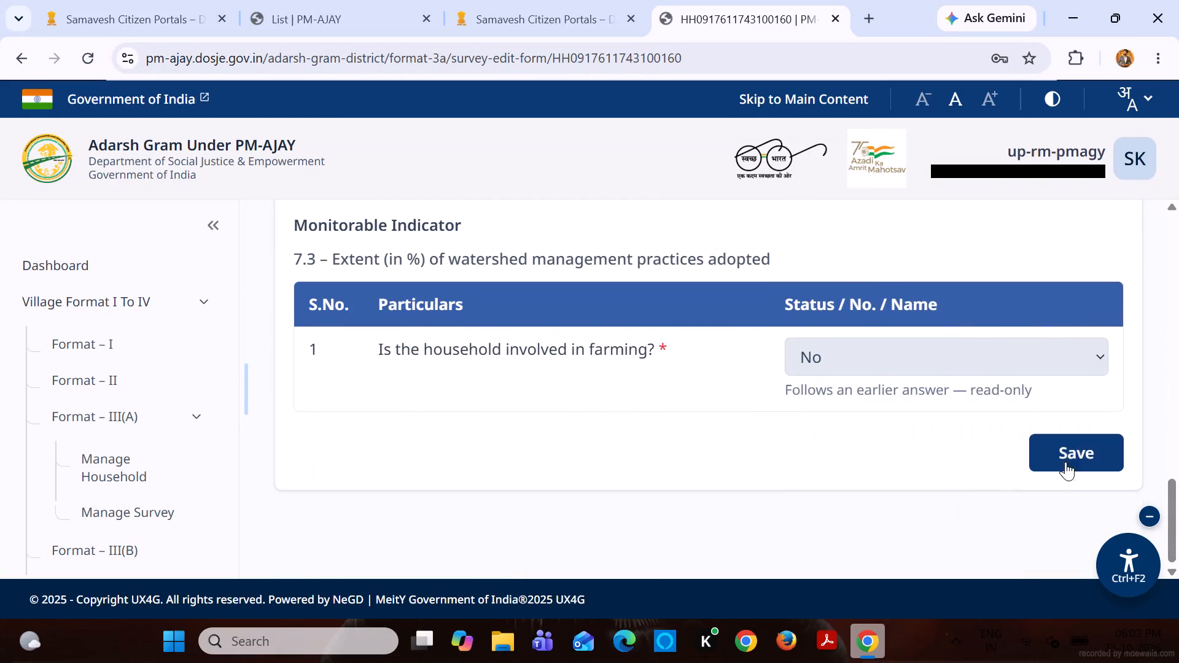
left_click(1068, 446)
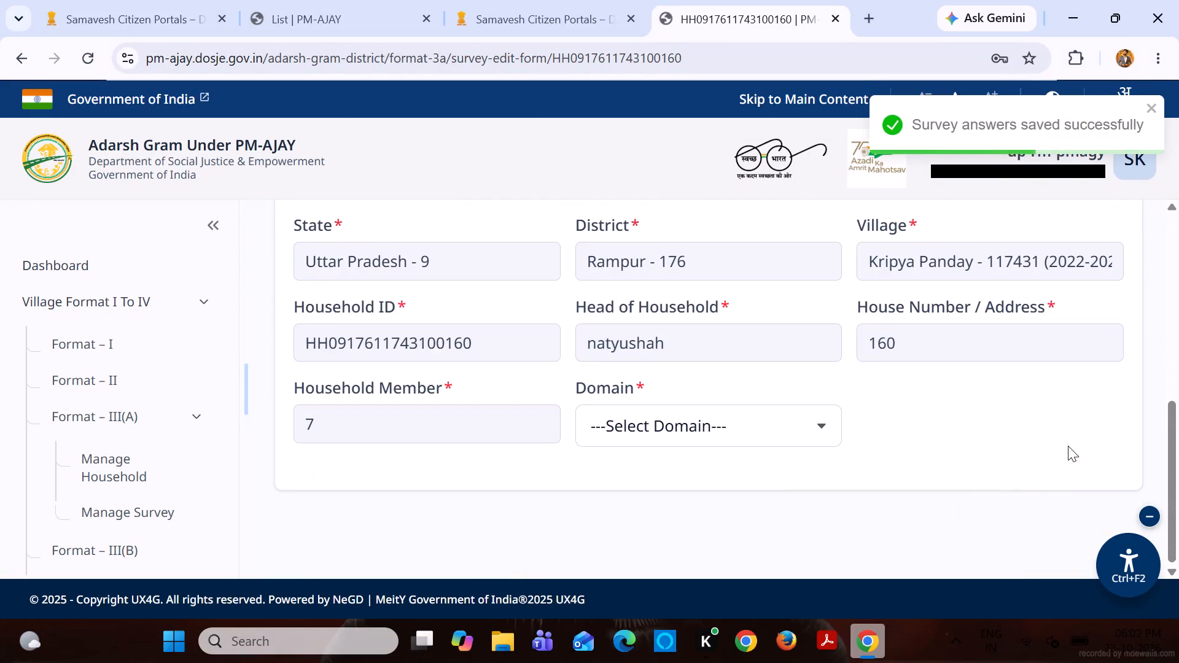
scroll(992, 430, "up", 8)
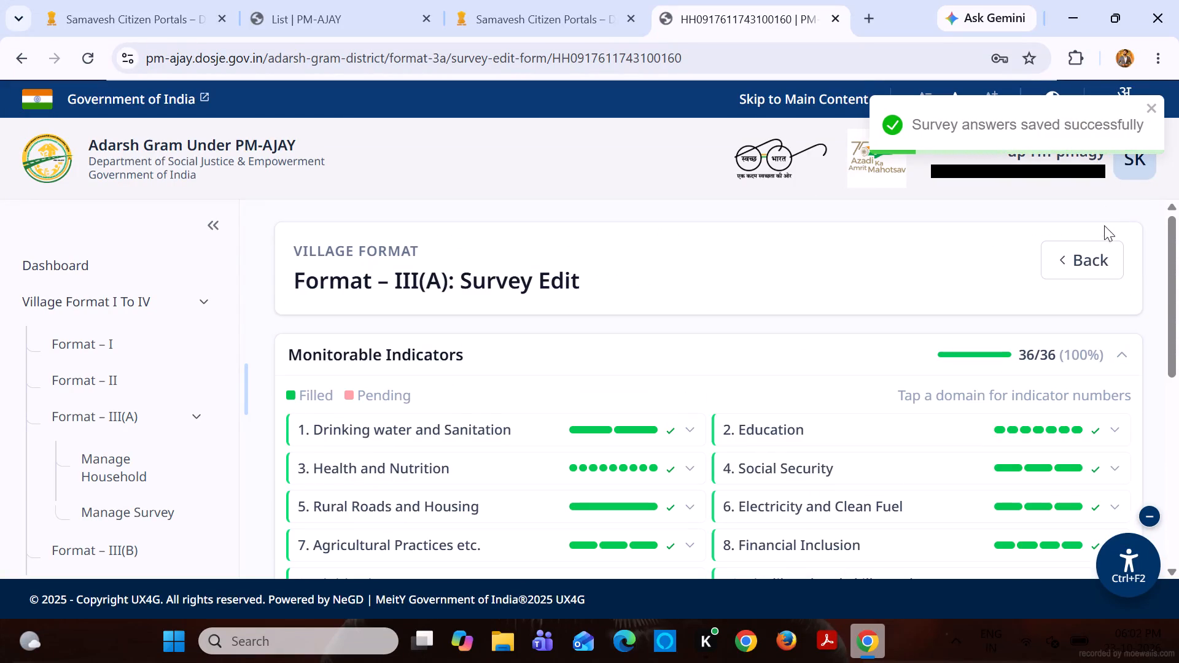
left_click(1095, 245)
scroll(997, 364, "down", 5)
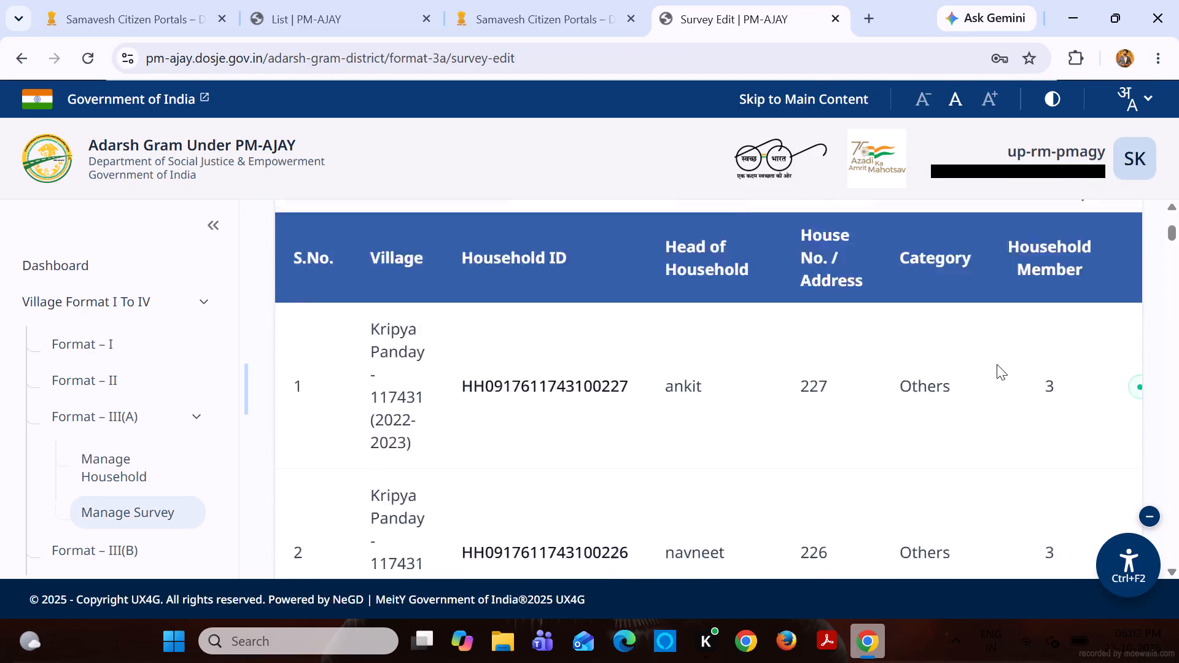
scroll(997, 364, "down", 20)
scroll(997, 364, "down", 2)
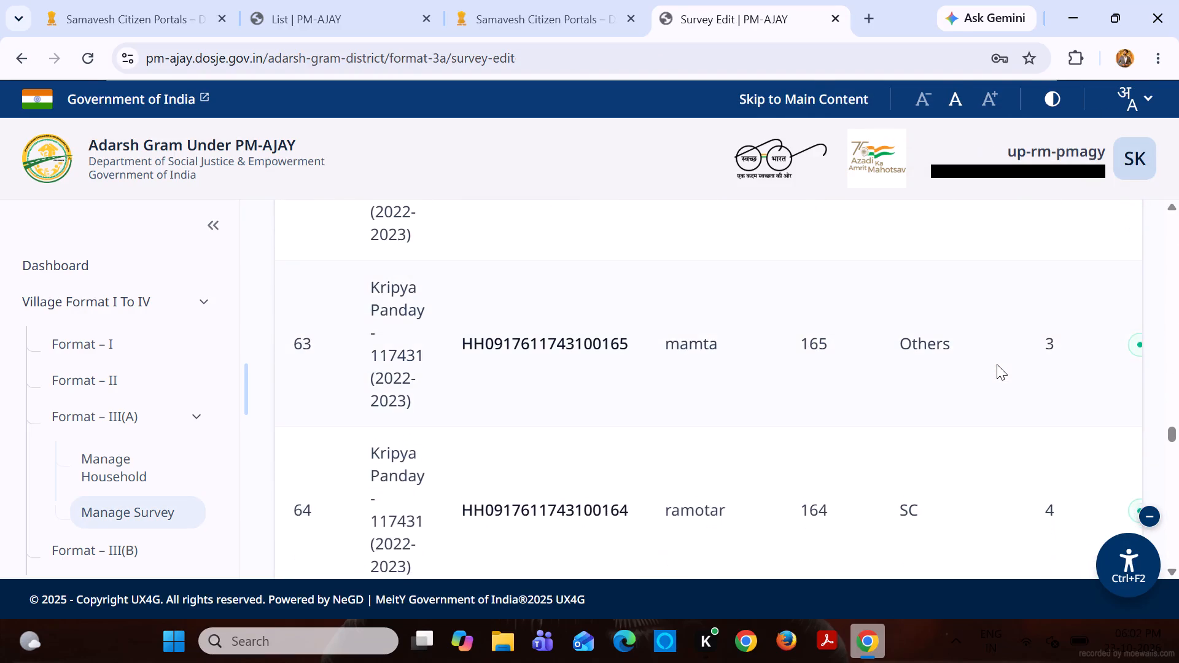
scroll(997, 364, "down", 9)
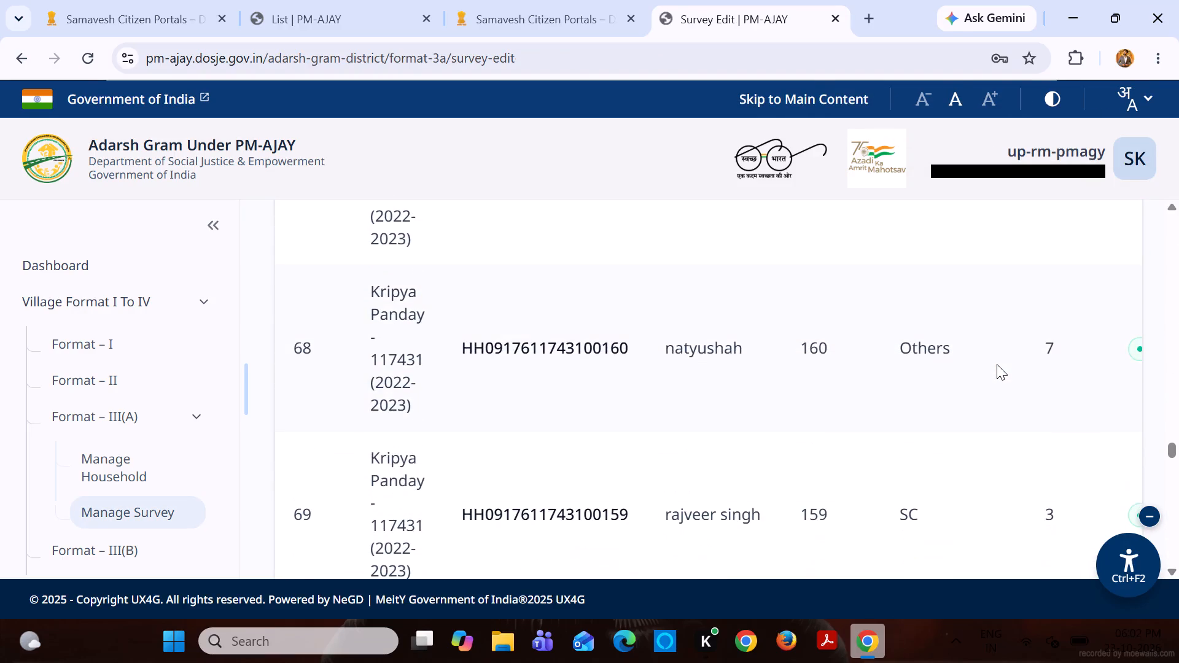
scroll(997, 364, "down", 1)
scroll(997, 364, "left", 7)
left_click(1097, 345)
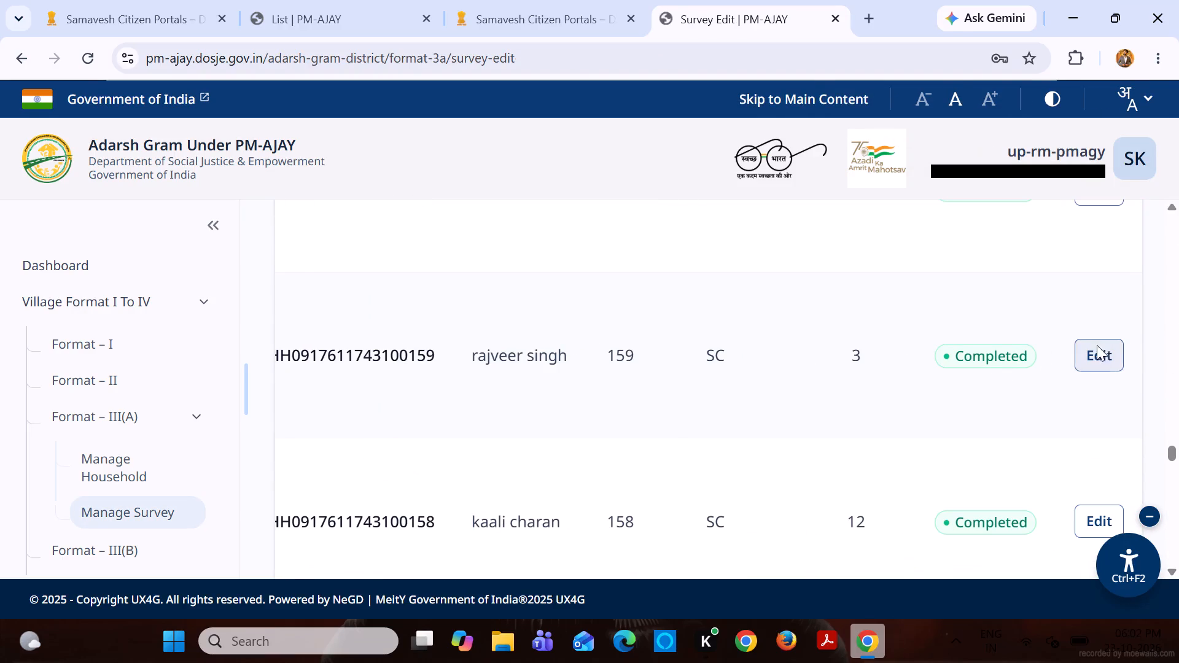
For house number 159, set involvement in farming to No under domain 7 – Agricultural Practices etc. and save the answers.
scroll(931, 382, "down", 7)
left_click(809, 420)
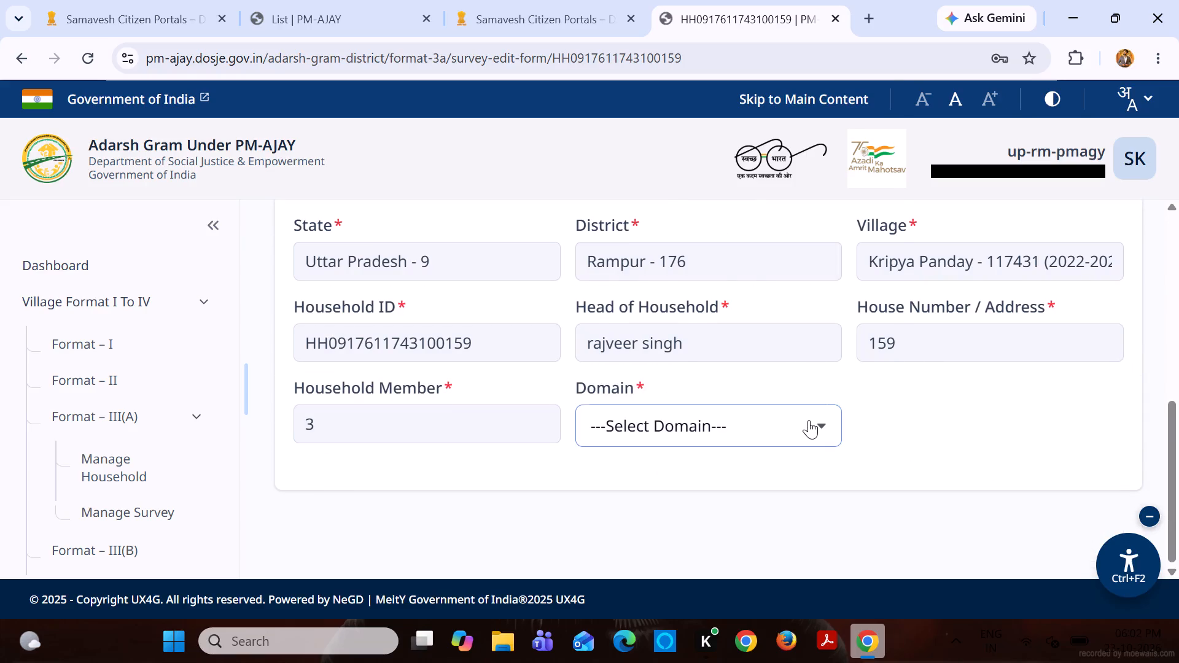
scroll(789, 343, "down", 1)
left_click(746, 321)
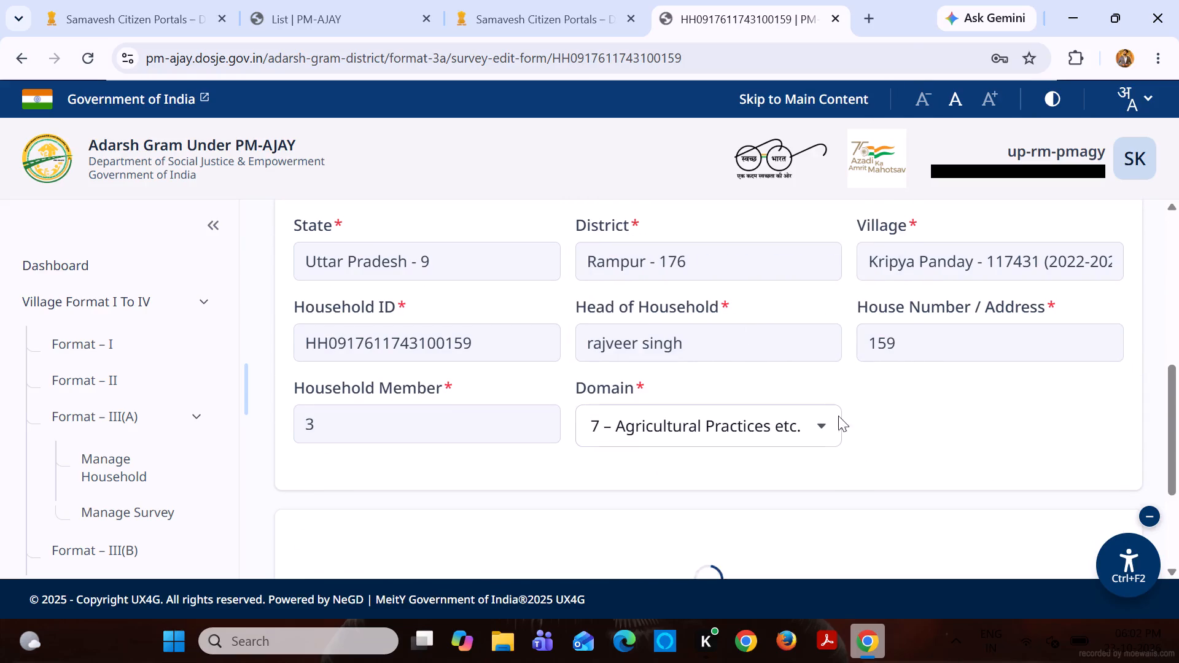
scroll(839, 420, "down", 4)
left_click(1002, 286)
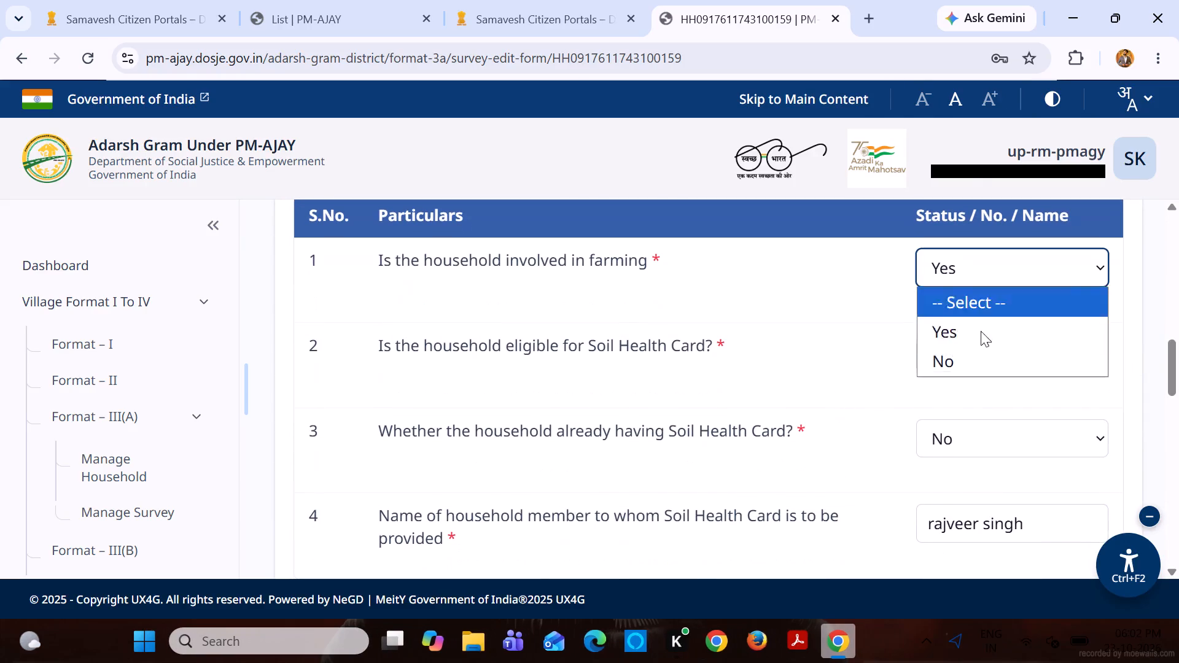
left_click(954, 362)
scroll(954, 362, "down", 4)
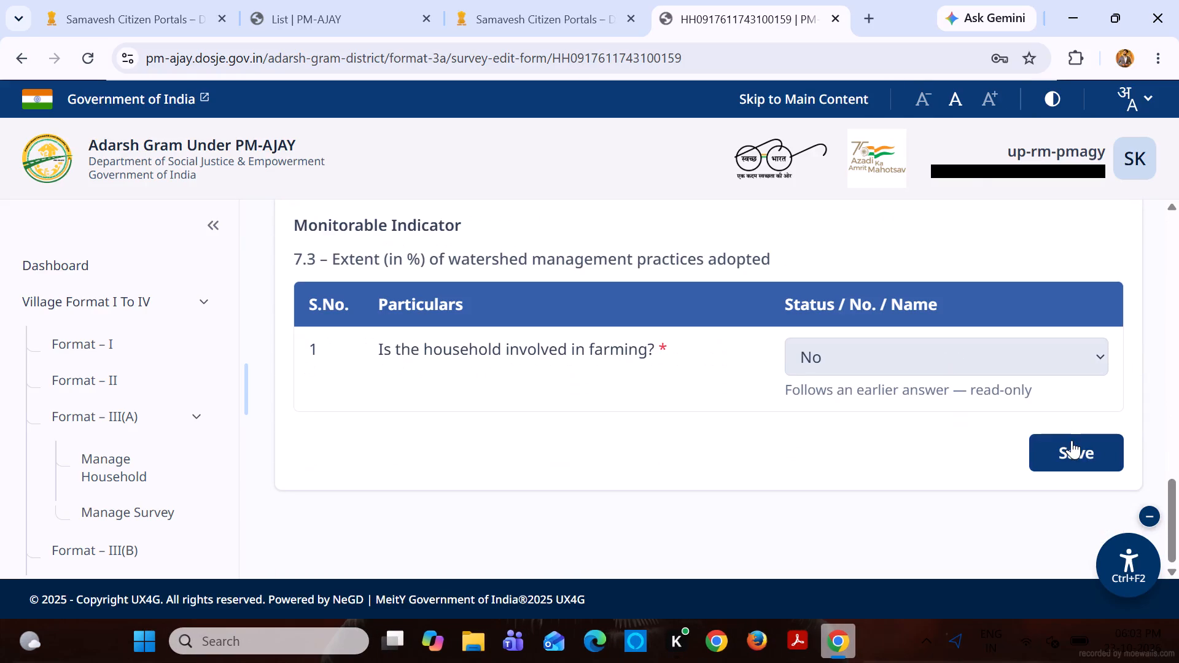
left_click(1072, 440)
Return to the household list and open the survey of the household with house number 158 for editing.
scroll(1037, 293, "up", 10)
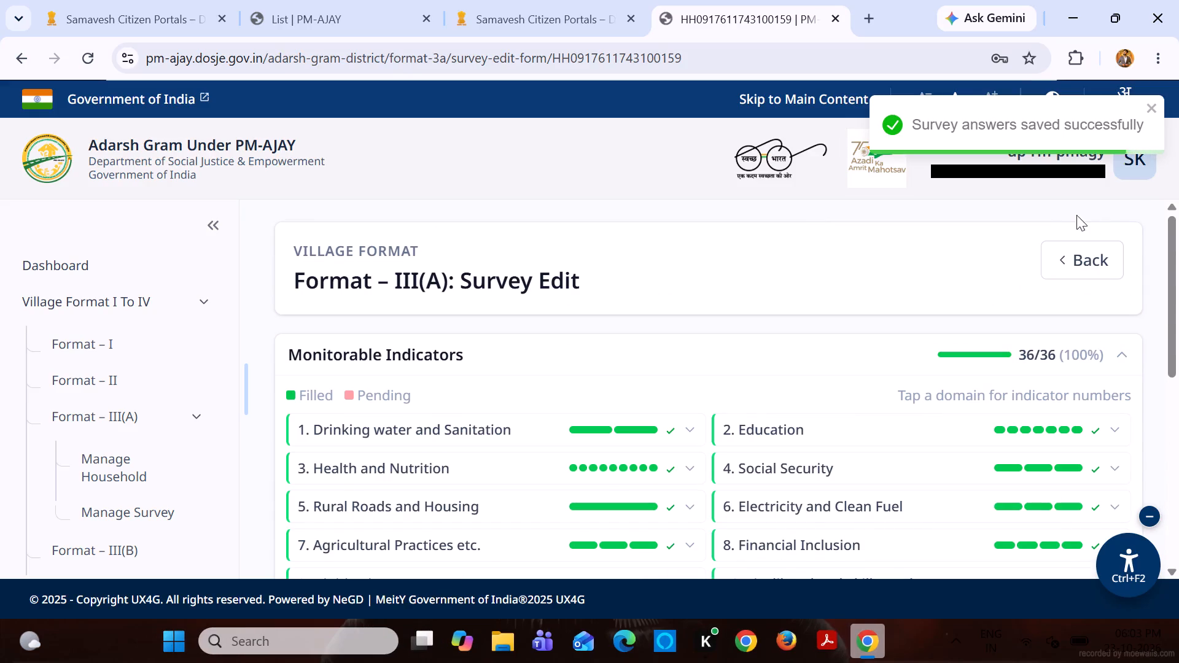
left_click(1075, 263)
scroll(966, 400, "down", 7)
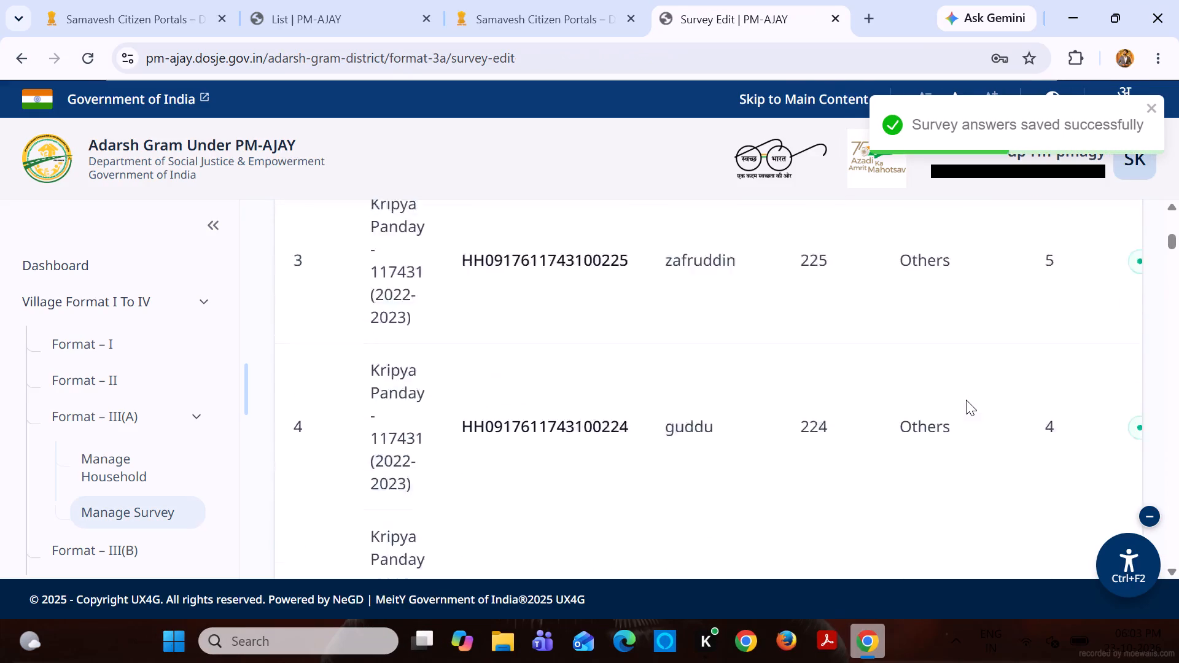
scroll(966, 400, "down", 20)
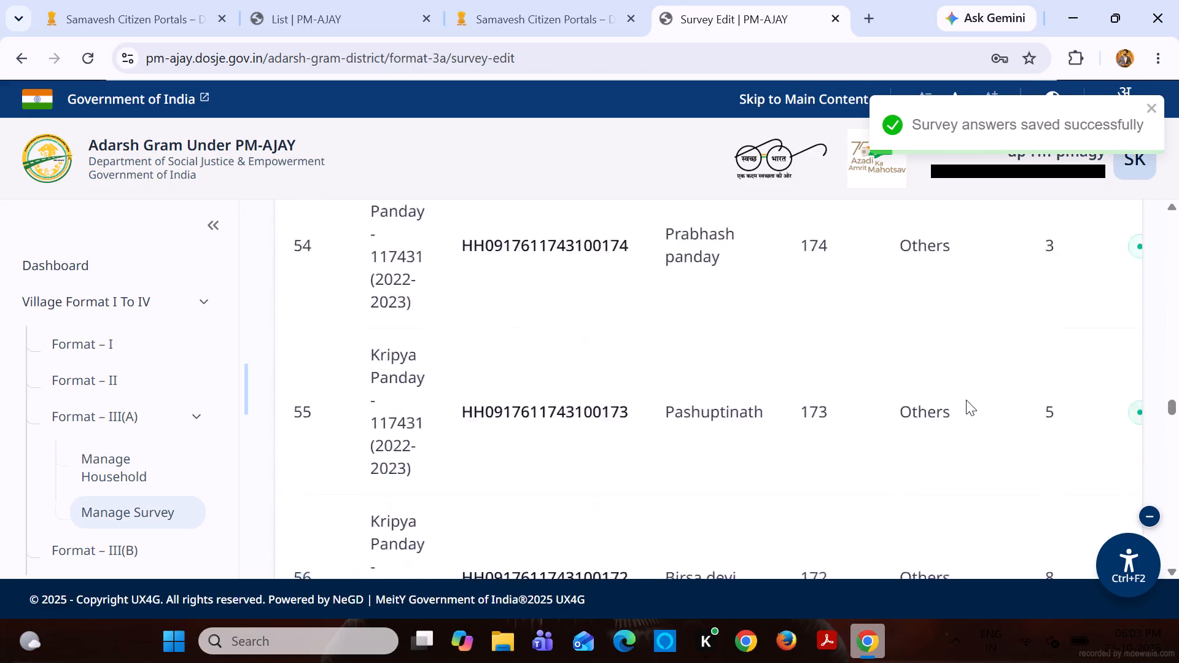
scroll(966, 400, "down", 5)
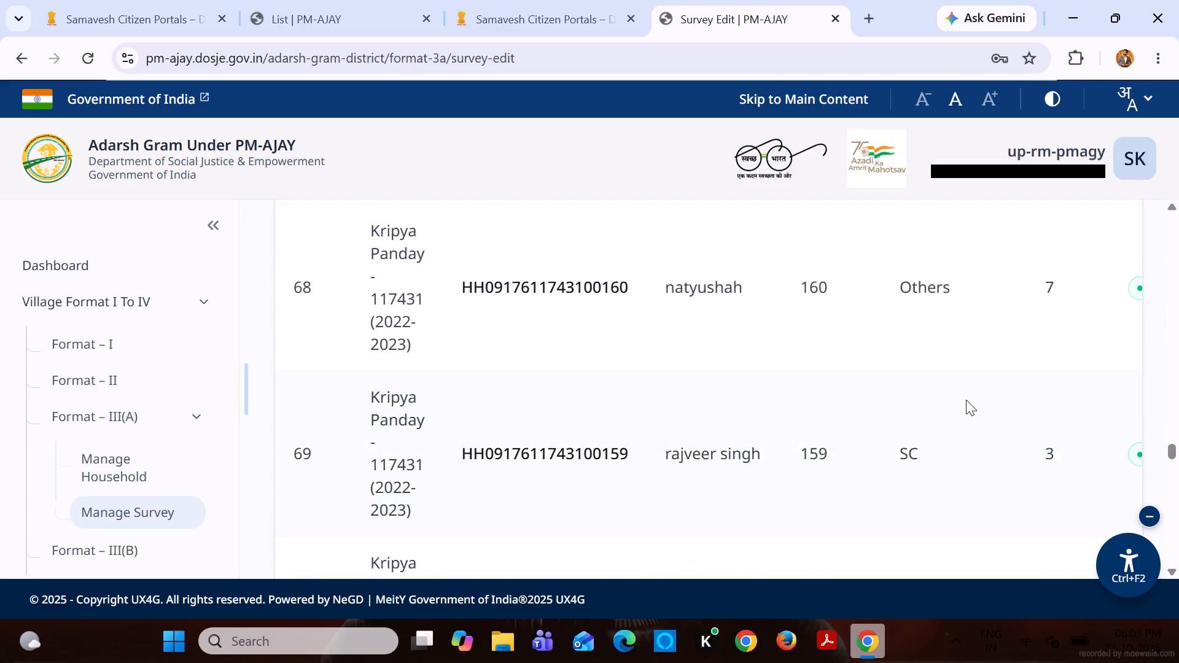
scroll(966, 400, "down", 2)
scroll(966, 400, "left", 5)
left_click(1093, 388)
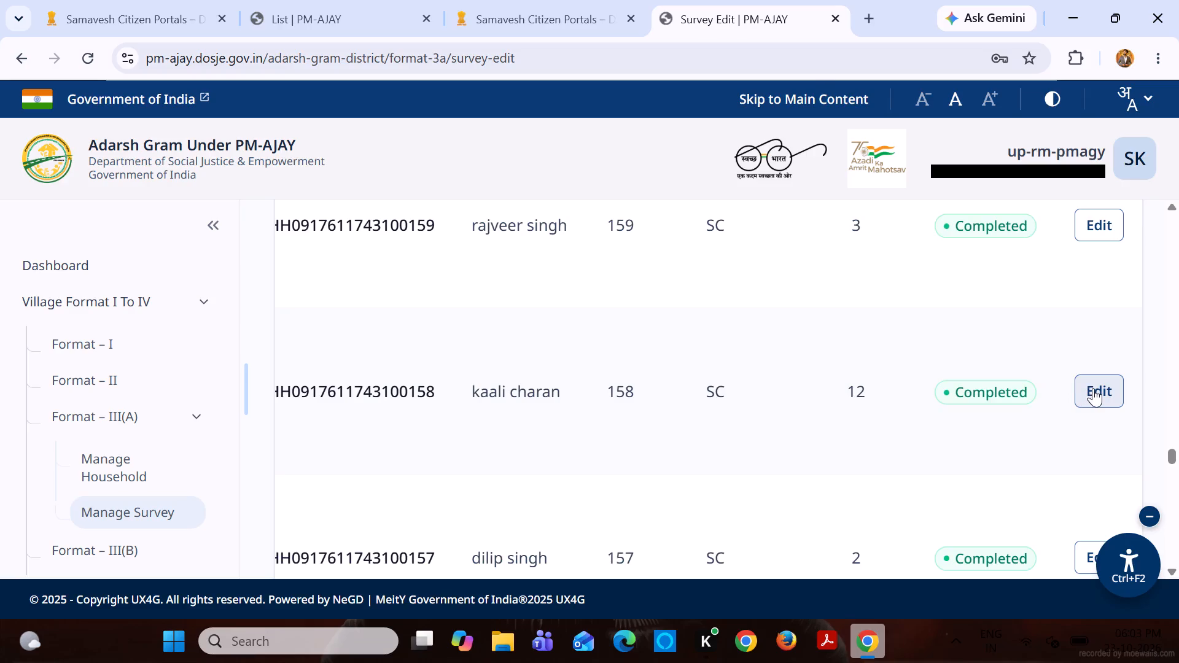
For house number 158, set involvement in farming to No under domain 7 – Agricultural Practices etc. and save the answers.
scroll(885, 459, "down", 7)
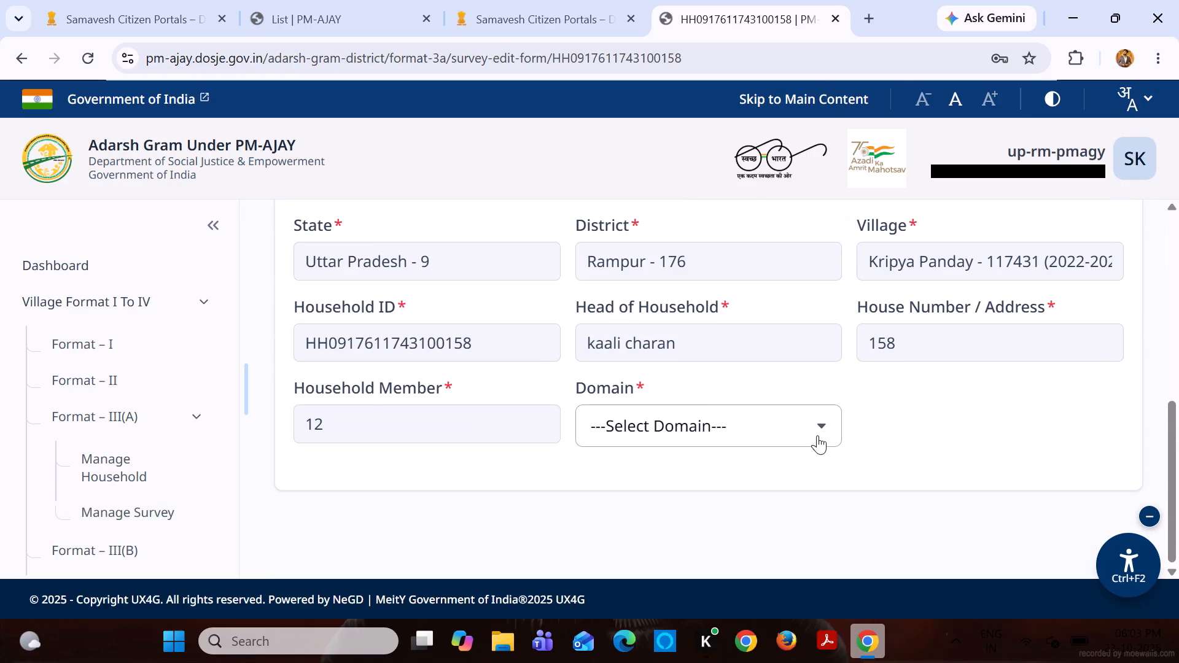
left_click(817, 435)
scroll(814, 324, "down", 1)
left_click(766, 296)
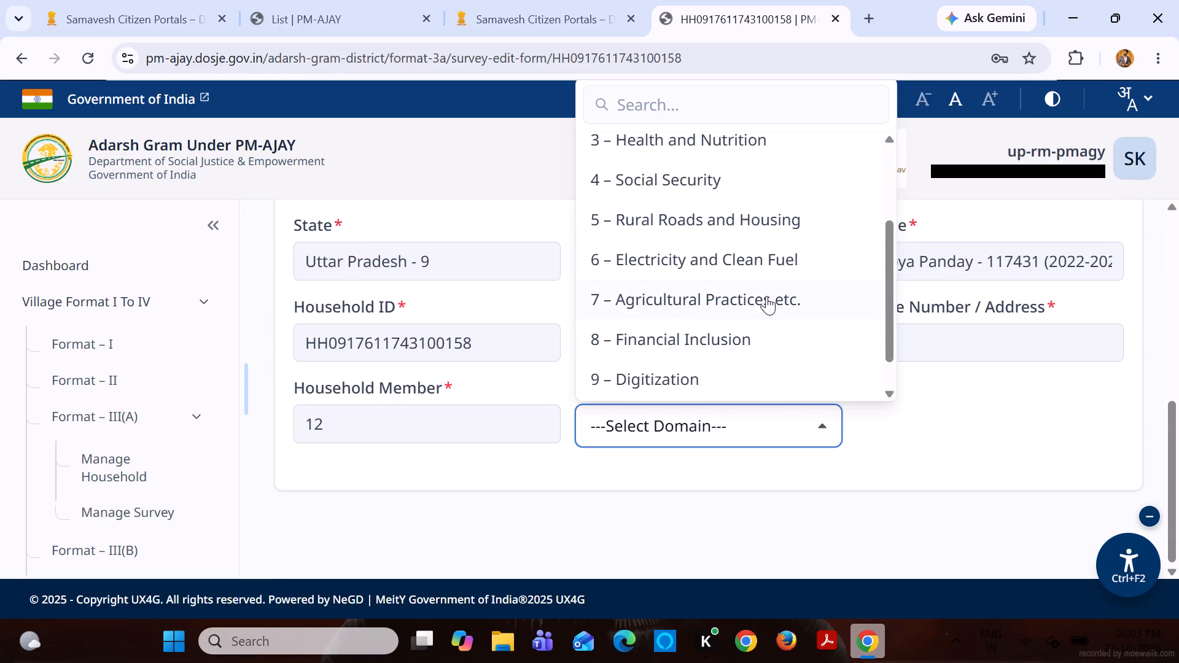
scroll(843, 372, "down", 4)
left_click_drag(1027, 296, 953, 401)
left_click(953, 401)
left_click_drag(1037, 280, 981, 327)
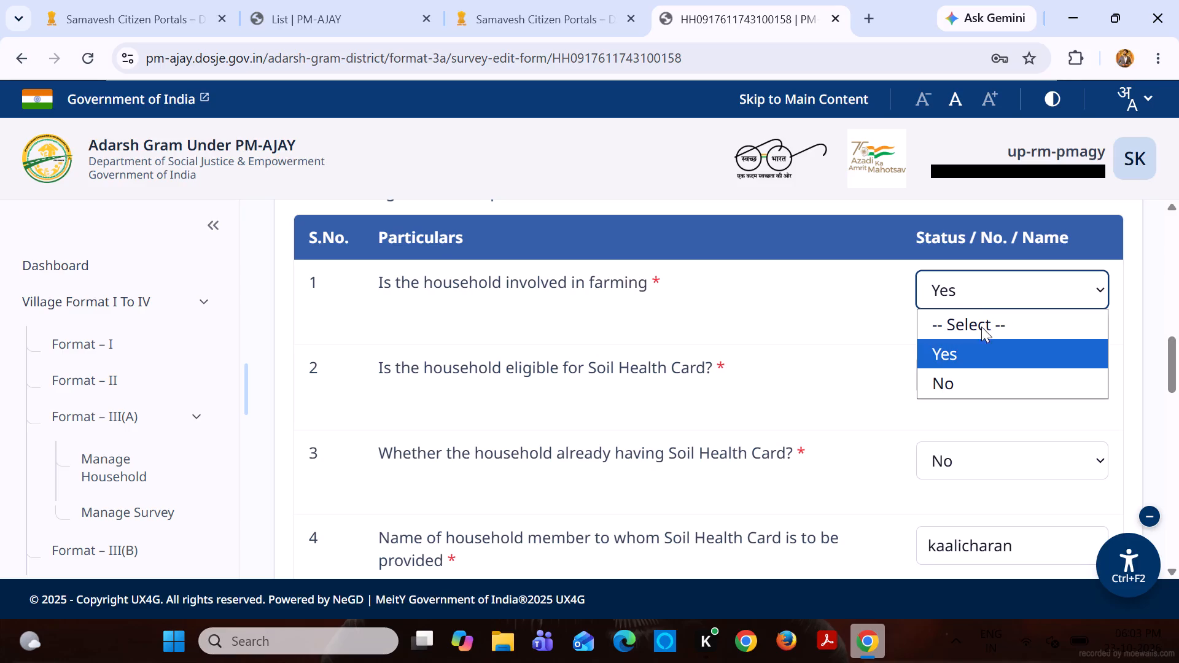
left_click_drag(981, 327, 961, 377)
left_click(961, 377)
scroll(961, 377, "down", 8)
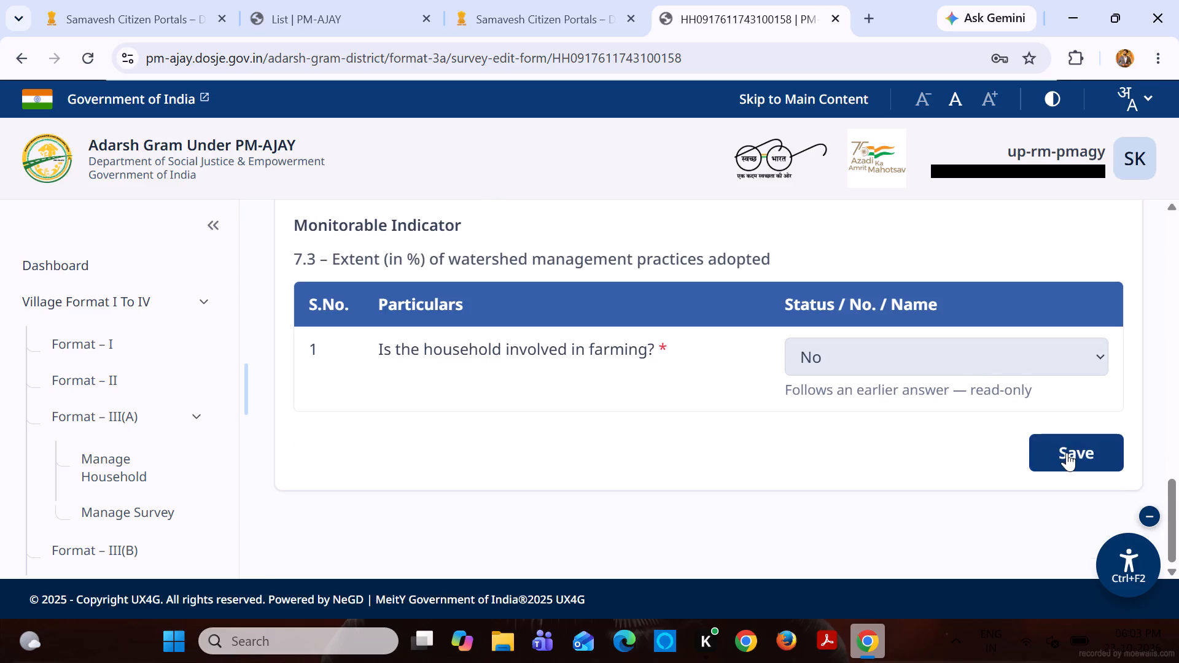
left_click(1067, 452)
Return to the household list and open the survey of the household with house number 154 for editing.
scroll(890, 291, "up", 8)
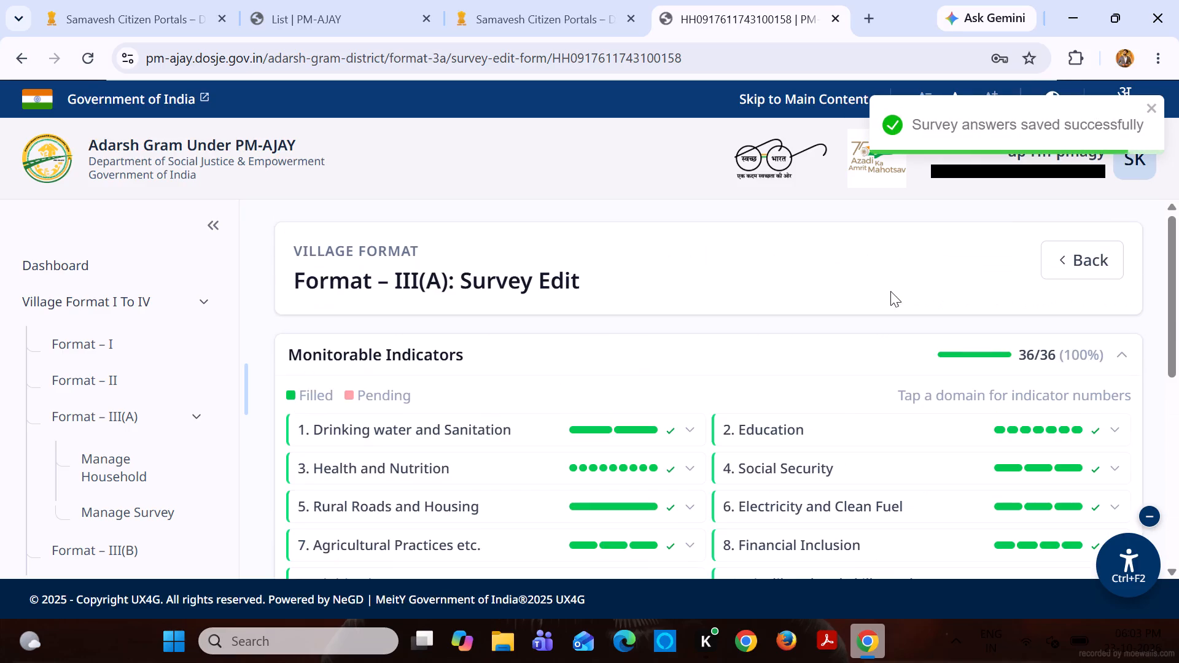
left_click(1099, 244)
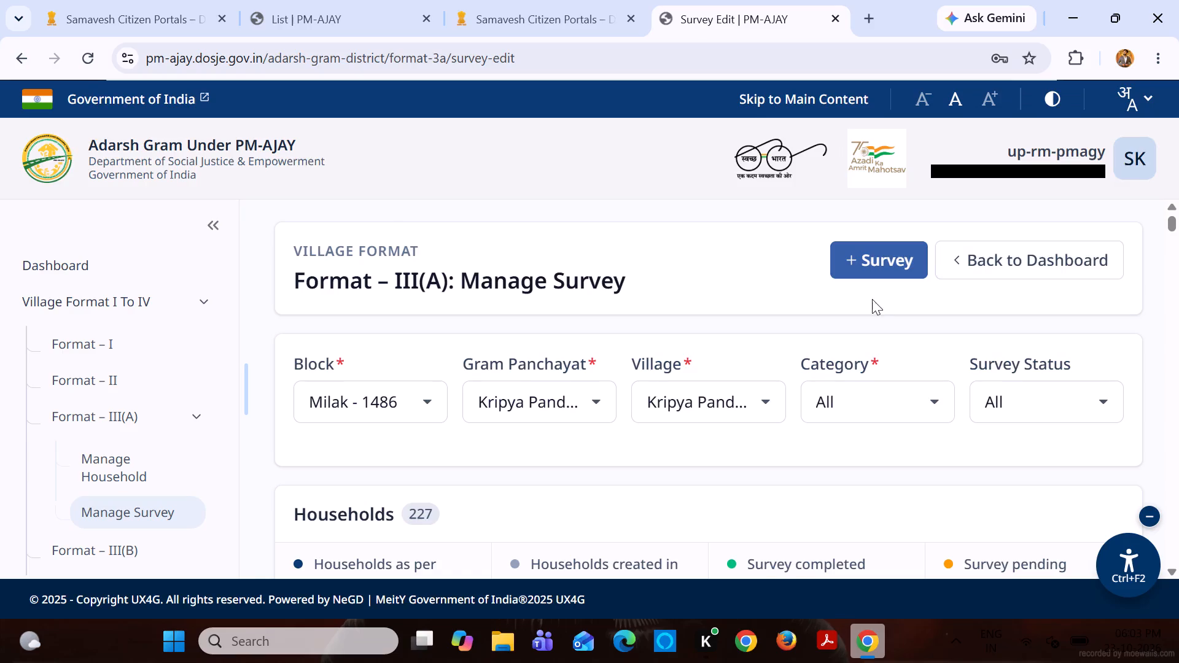
scroll(872, 299, "down", 15)
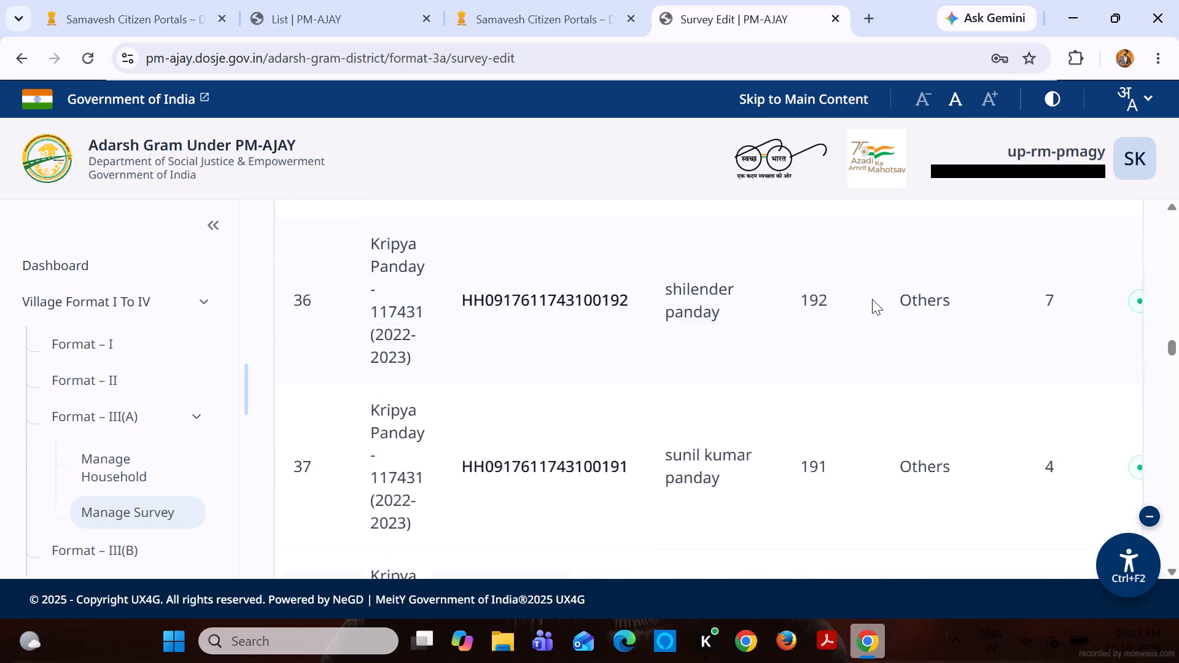
scroll(872, 299, "down", 17)
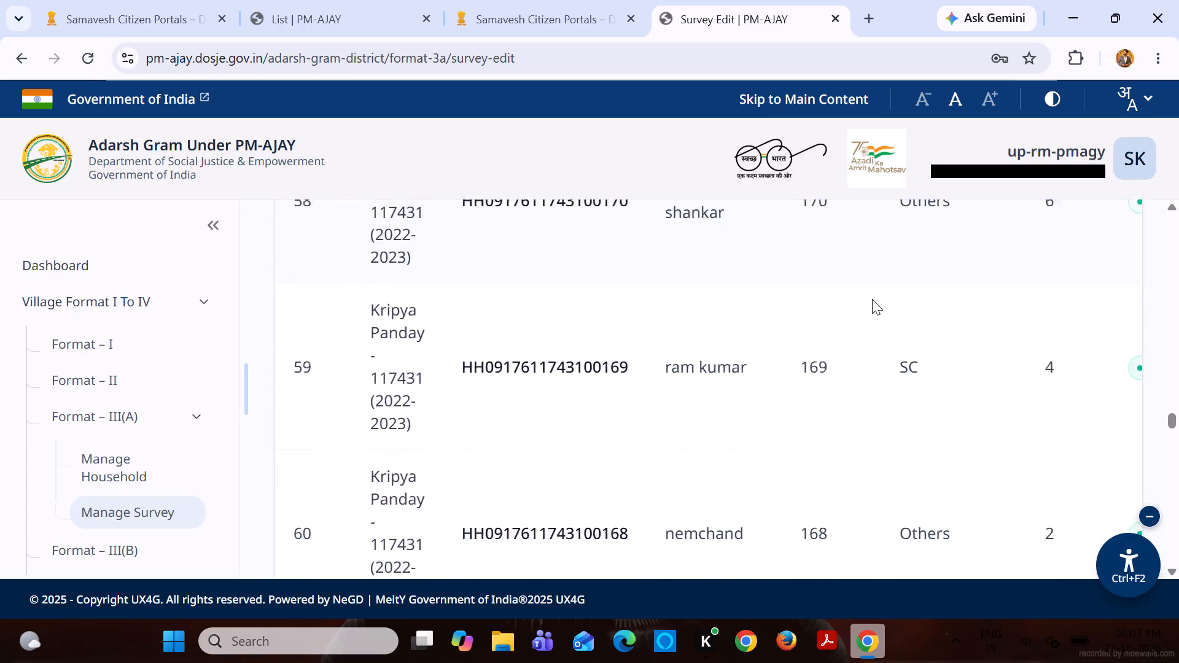
scroll(872, 299, "down", 11)
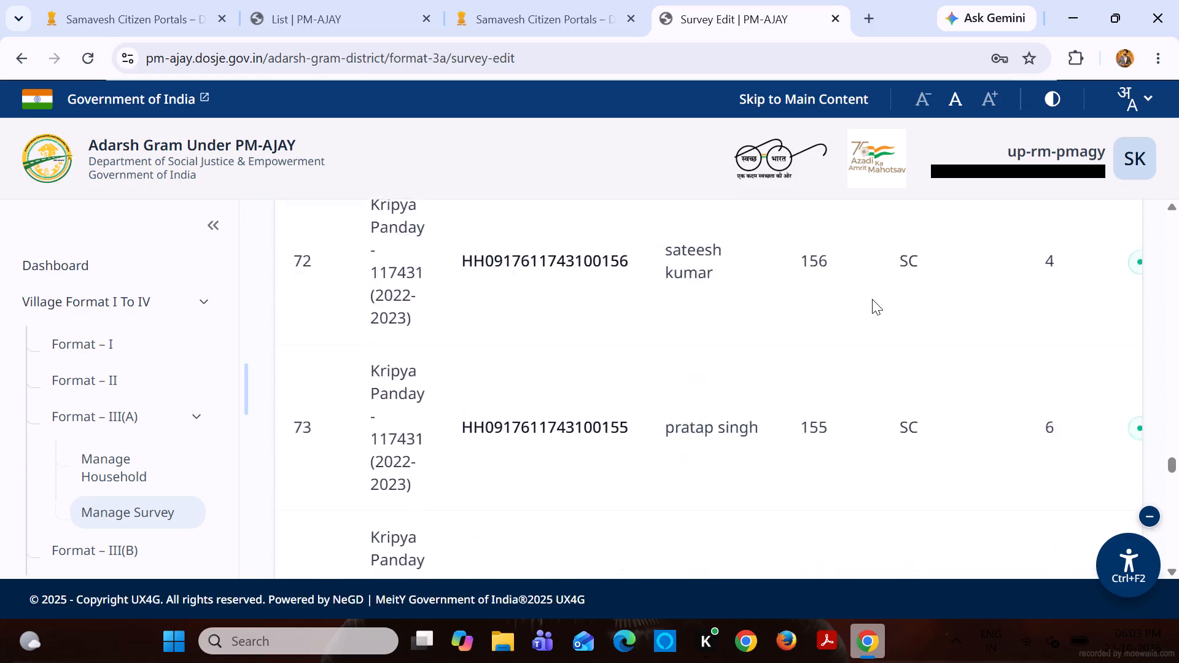
scroll(872, 299, "down", 4)
scroll(872, 299, "left", 6)
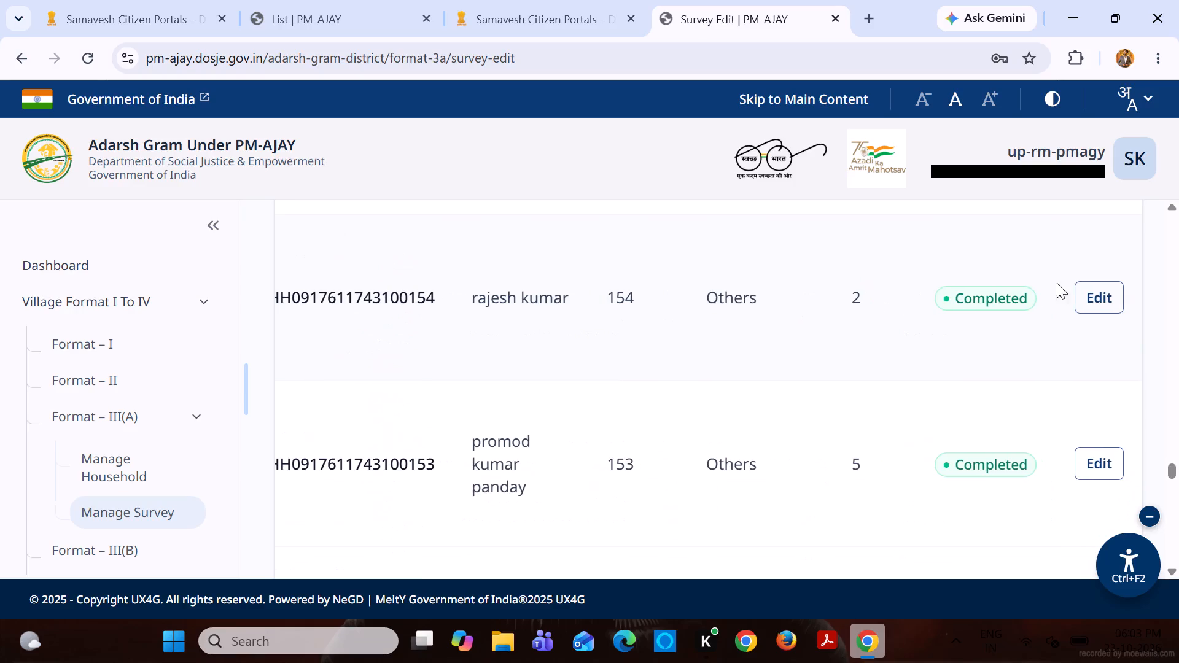
left_click(1097, 297)
For house number 154, set involvement in farming to No under domain 7 – Agricultural Practices etc. and save the answers.
scroll(877, 392, "down", 4)
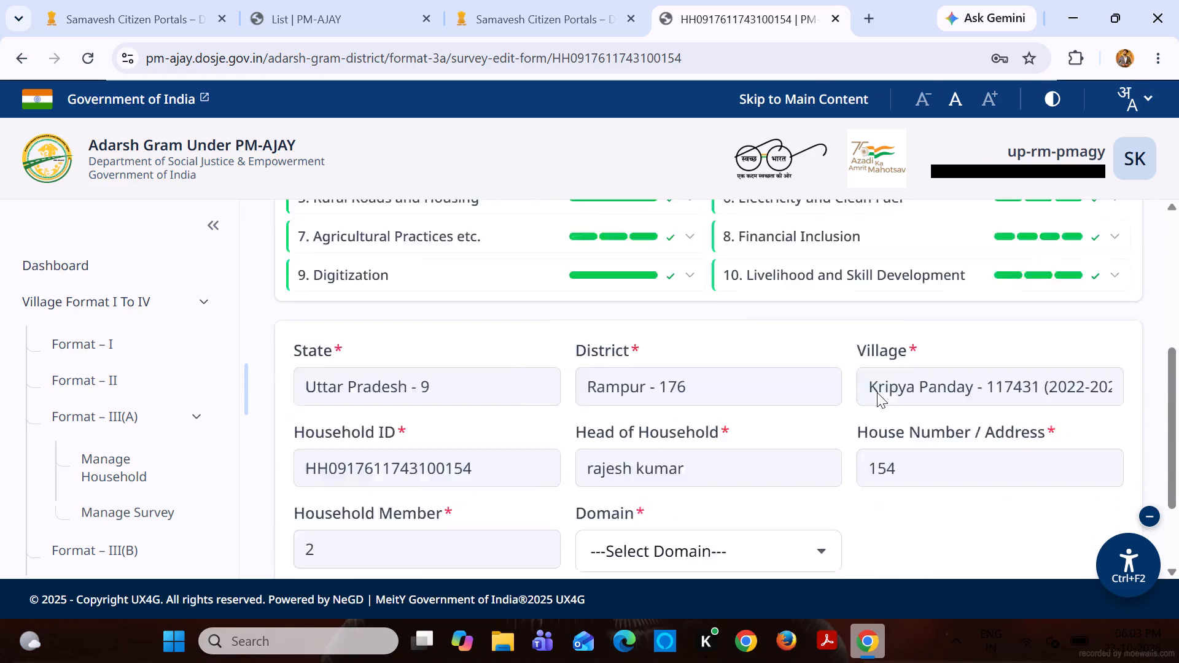
scroll(877, 392, "down", 2)
left_click(782, 436)
scroll(777, 324, "down", 1)
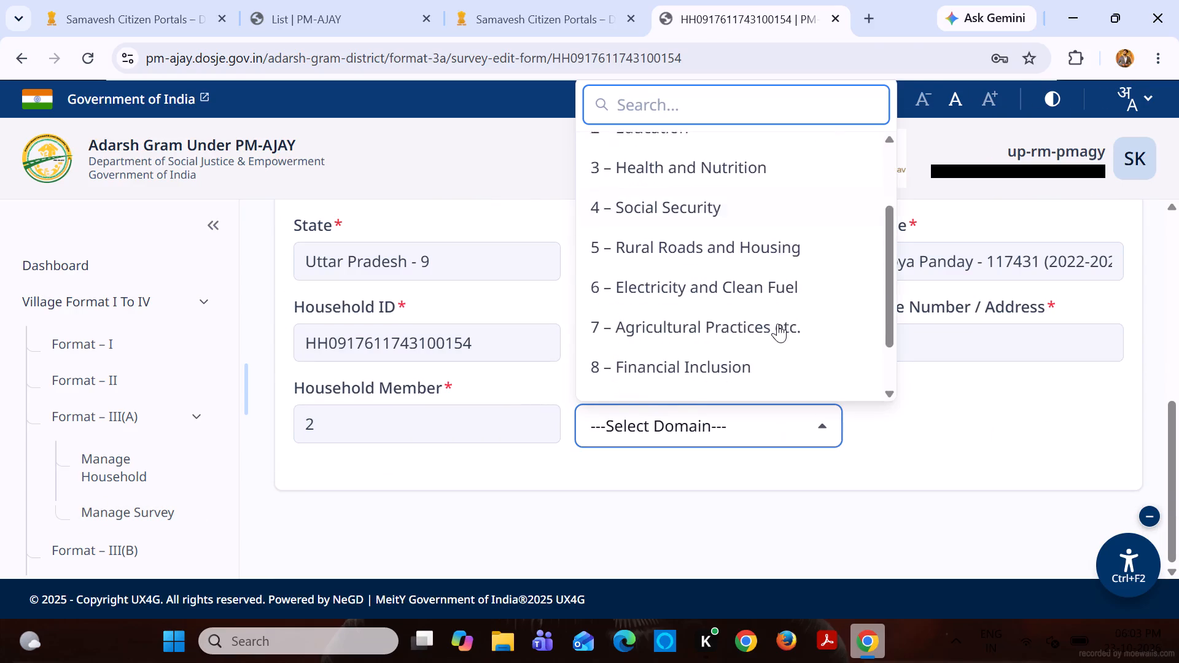
left_click(745, 324)
scroll(857, 432, "down", 3)
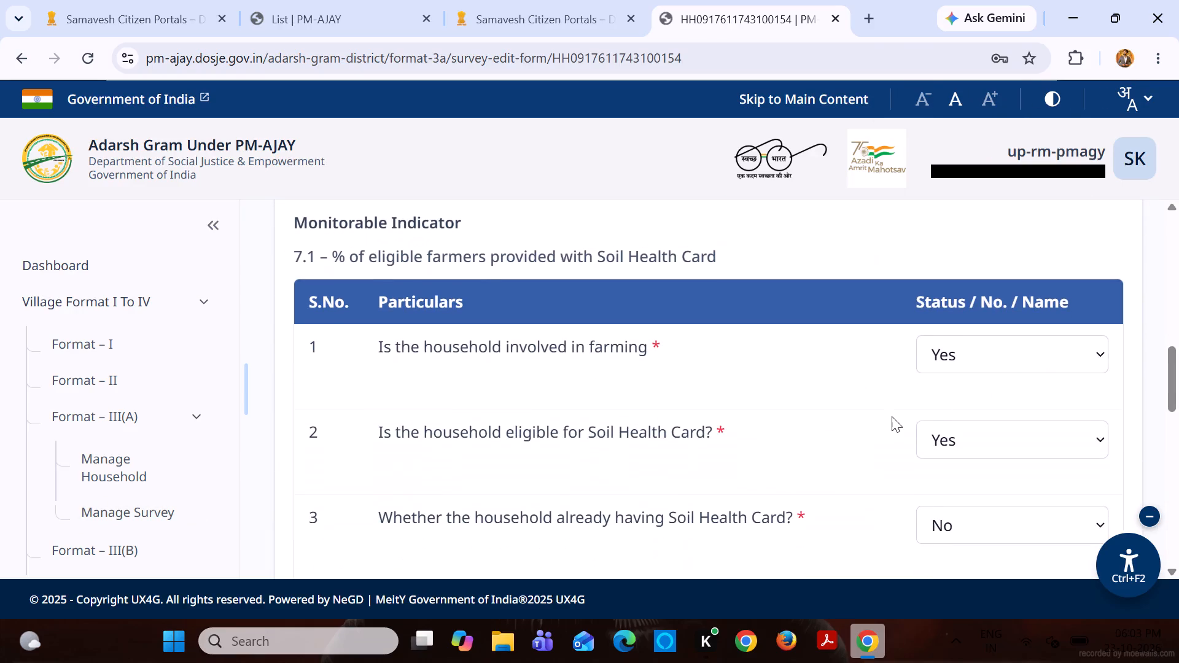
left_click_drag(1027, 352, 963, 436)
left_click(963, 436)
scroll(963, 436, "down", 5)
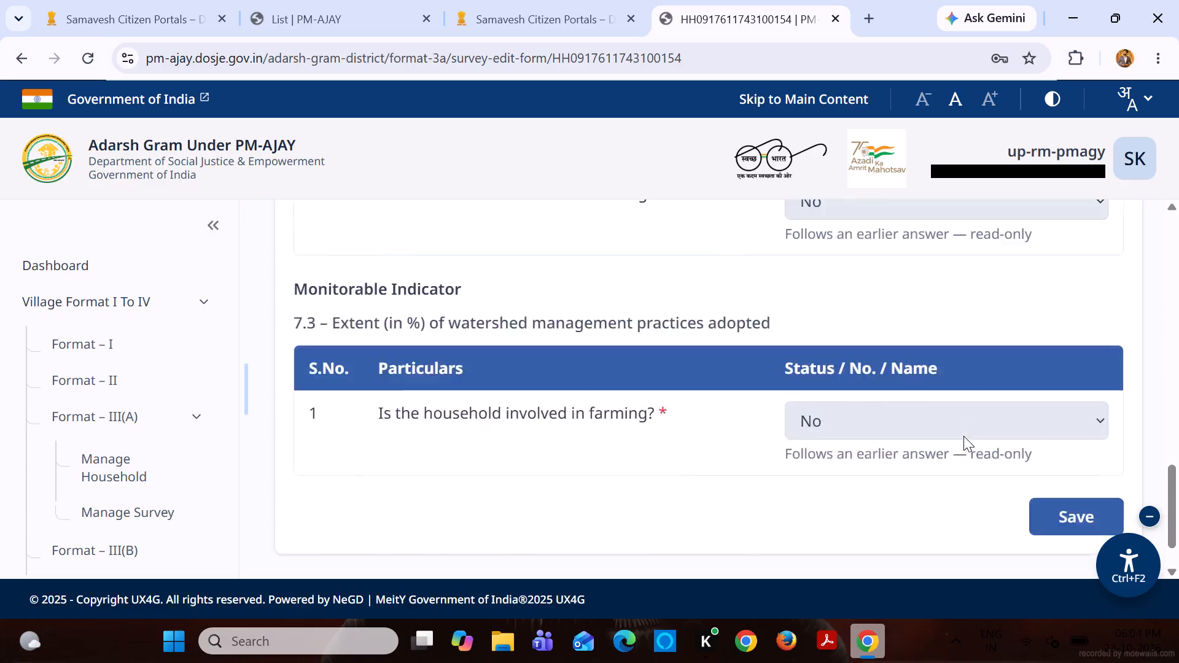
scroll(963, 436, "down", 2)
left_click(1080, 456)
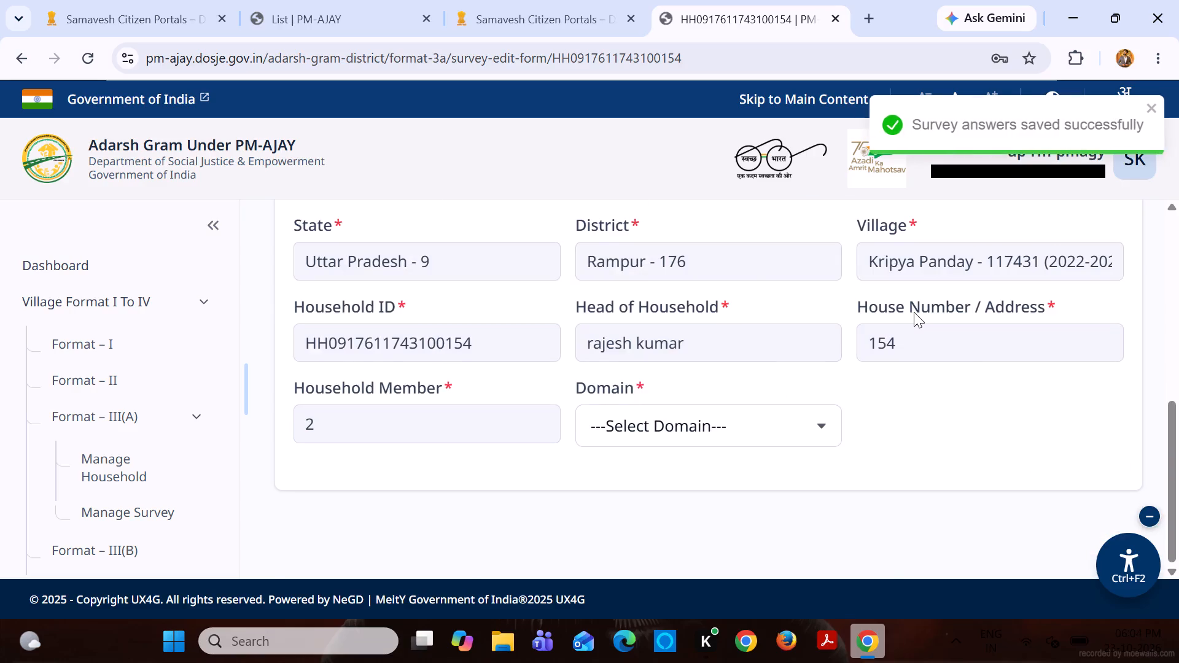
Return to the household list and open the survey of the household with house number 153 for editing.
scroll(914, 312, "up", 8)
left_click(1081, 250)
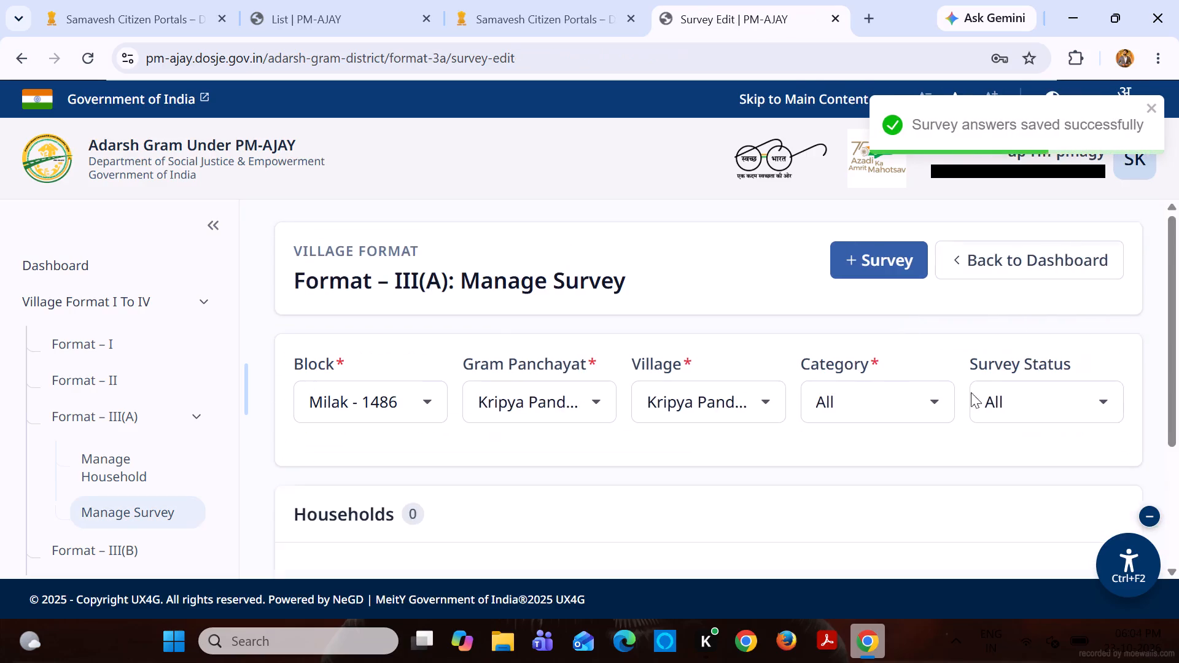
scroll(971, 392, "down", 20)
scroll(971, 392, "down", 4)
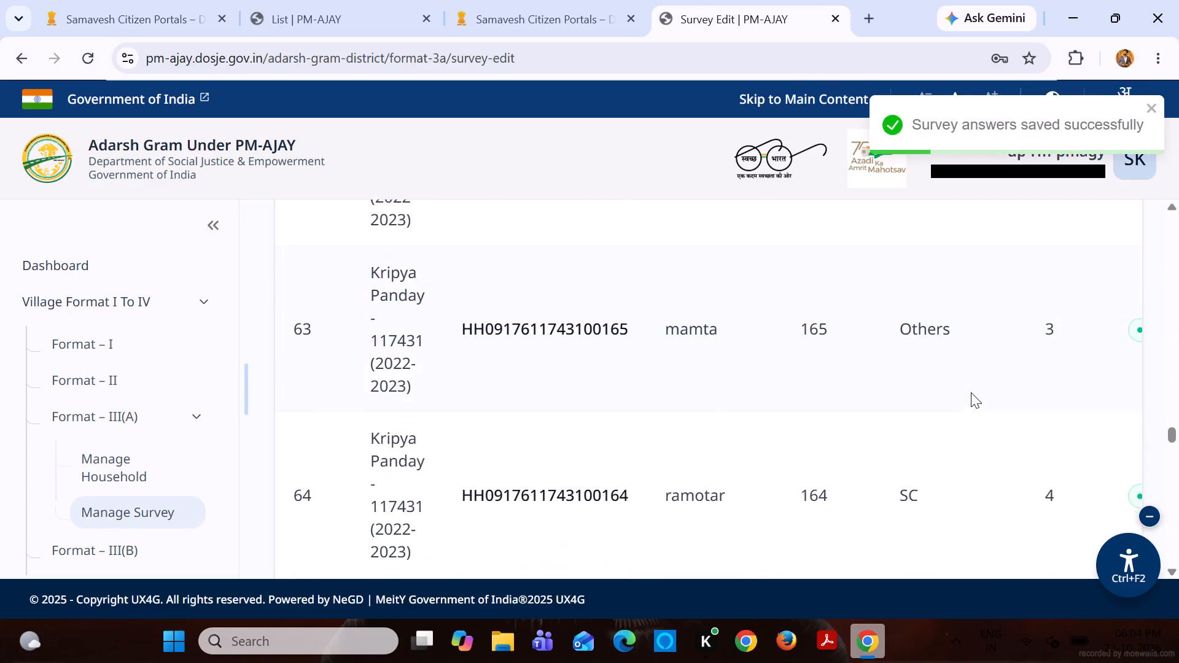
scroll(971, 392, "down", 8)
scroll(971, 392, "up", 2)
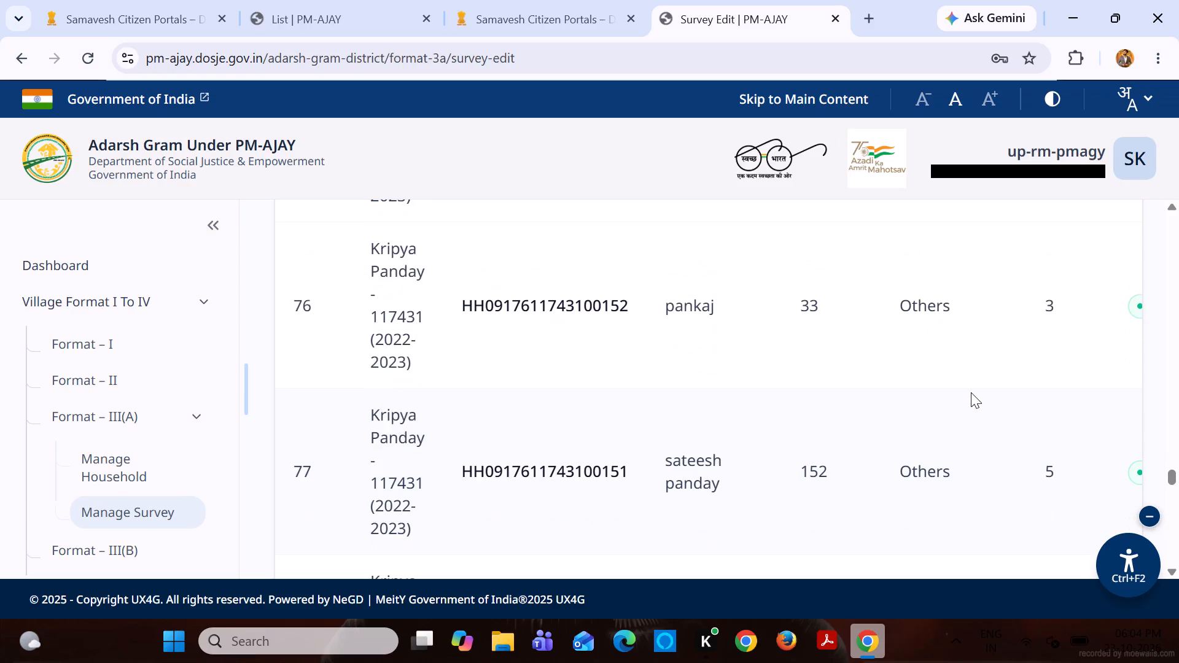
scroll(971, 392, "up", 3)
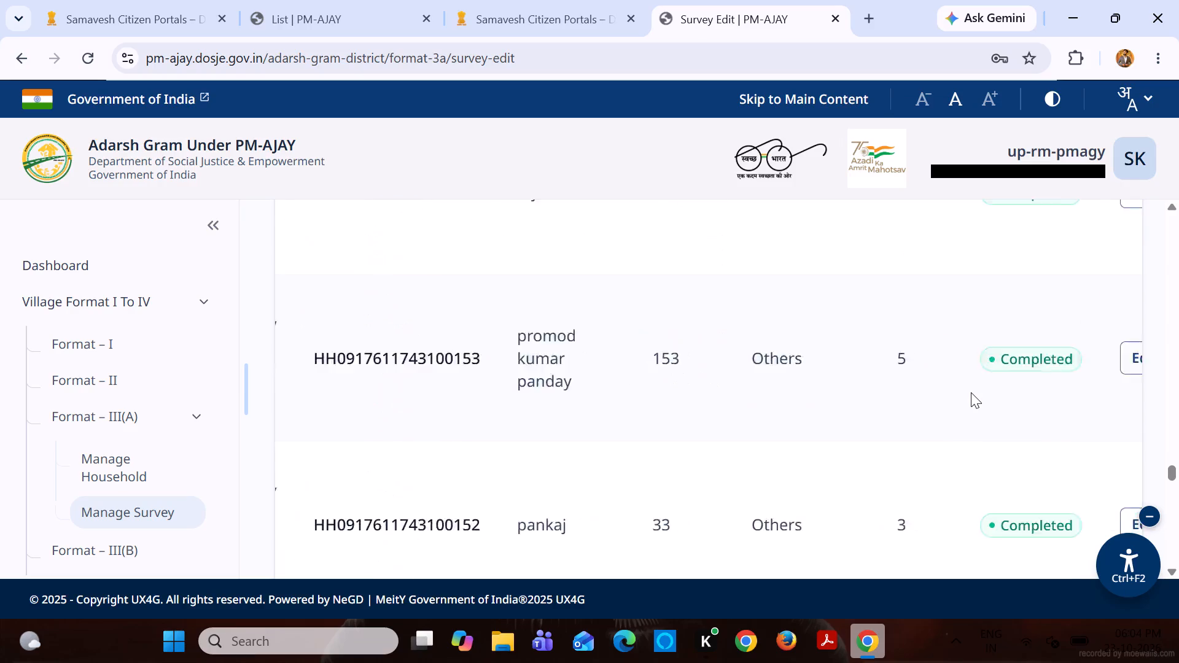
scroll(971, 392, "up", 1)
left_click(1086, 364)
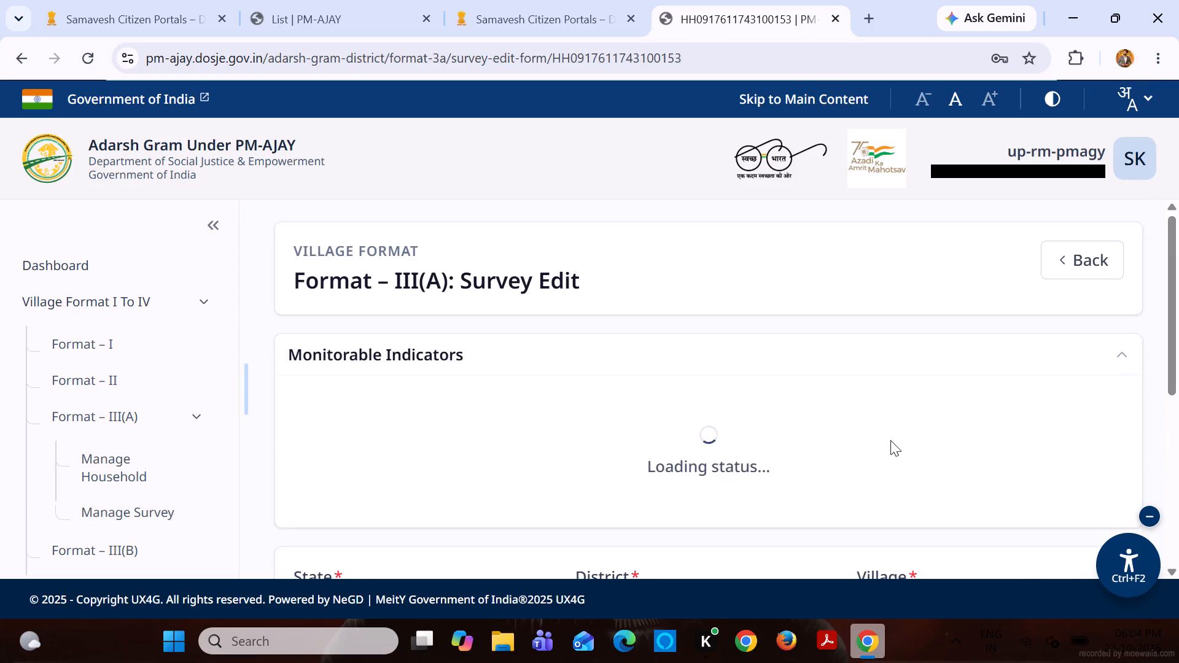
For house number 153, set involvement in farming to No under domain 7 – Agricultural Practices etc. and save the answers.
scroll(890, 440, "down", 6)
left_click(783, 427)
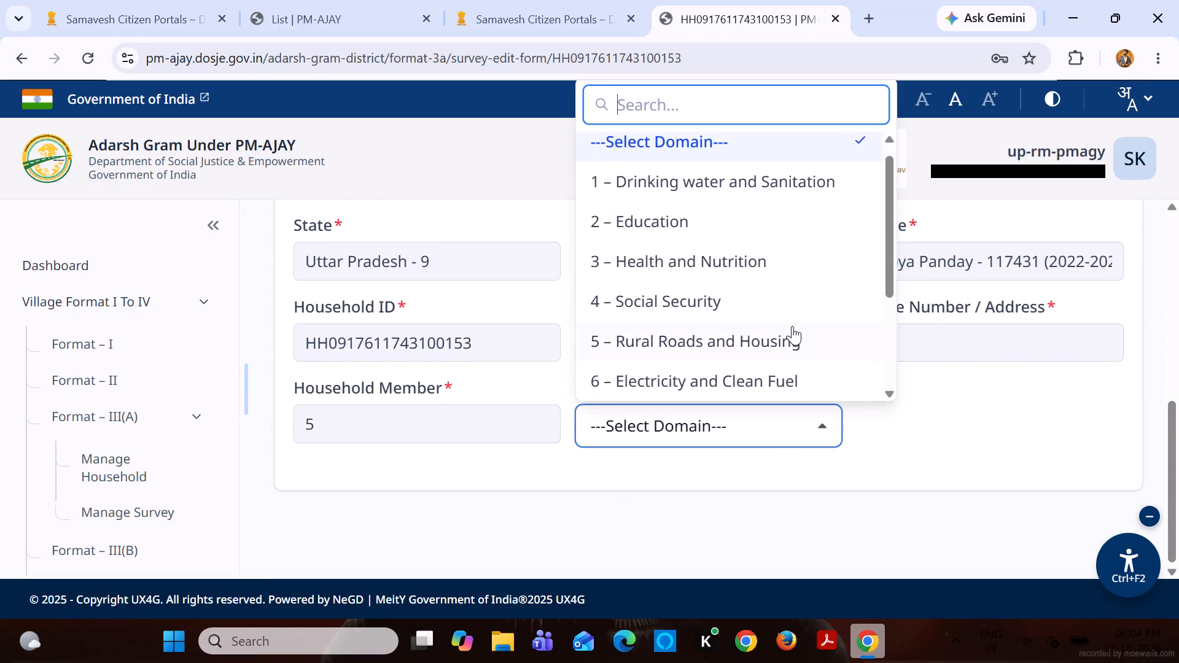
scroll(792, 326, "down", 1)
left_click(758, 311)
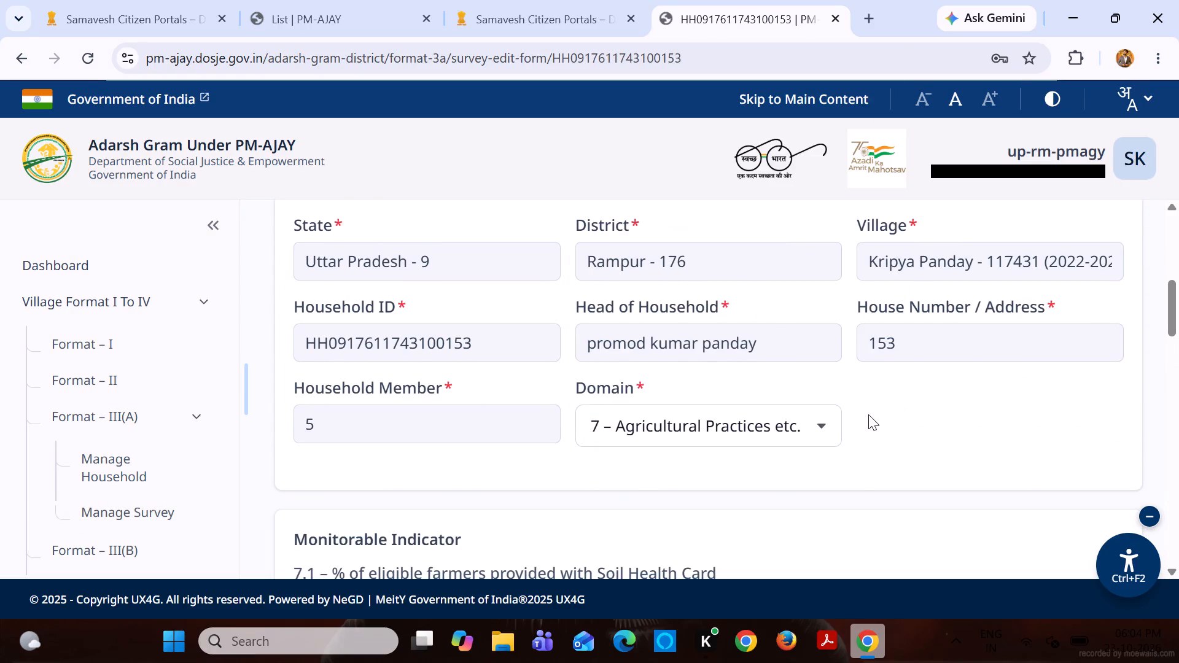
scroll(868, 414, "down", 3)
left_click(1036, 380)
left_click(962, 489)
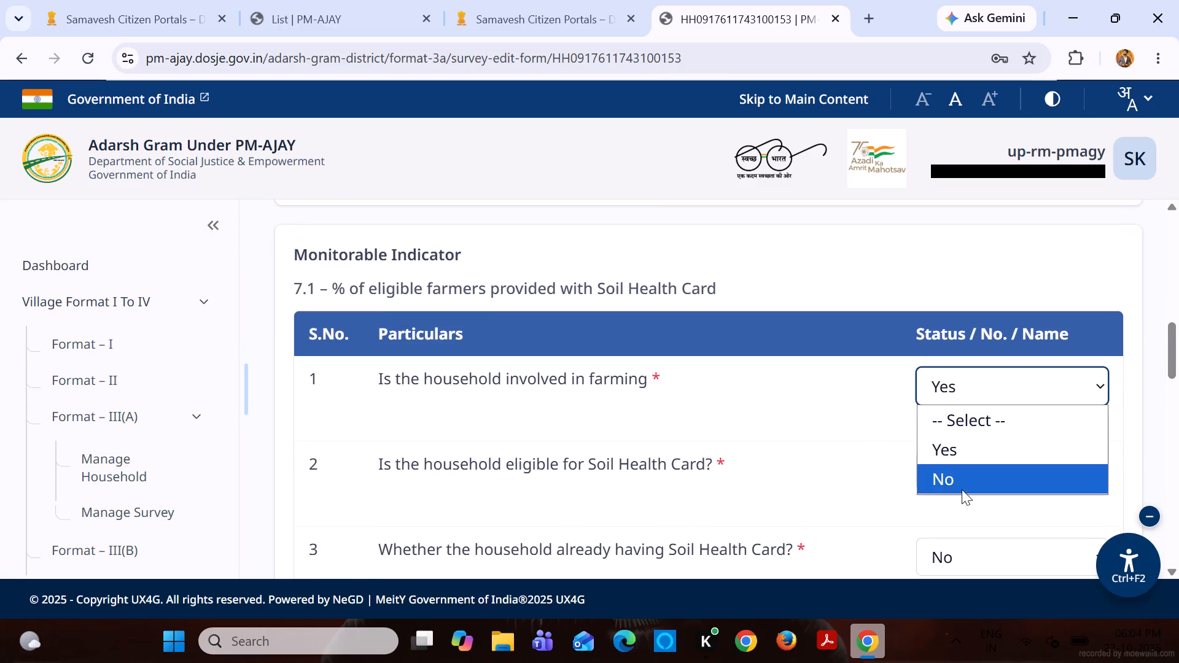
scroll(962, 489, "down", 6)
left_click(1075, 460)
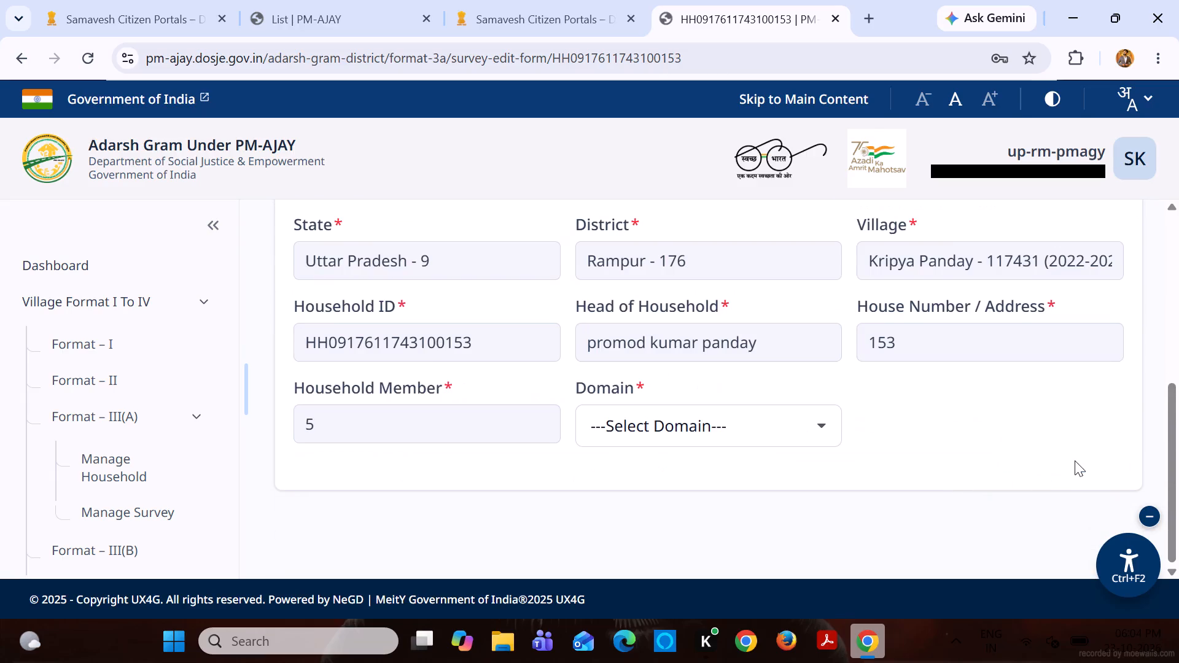
Return to the household list and open the survey of the household with house number 152 for editing.
scroll(1009, 367, "up", 7)
left_click(1092, 267)
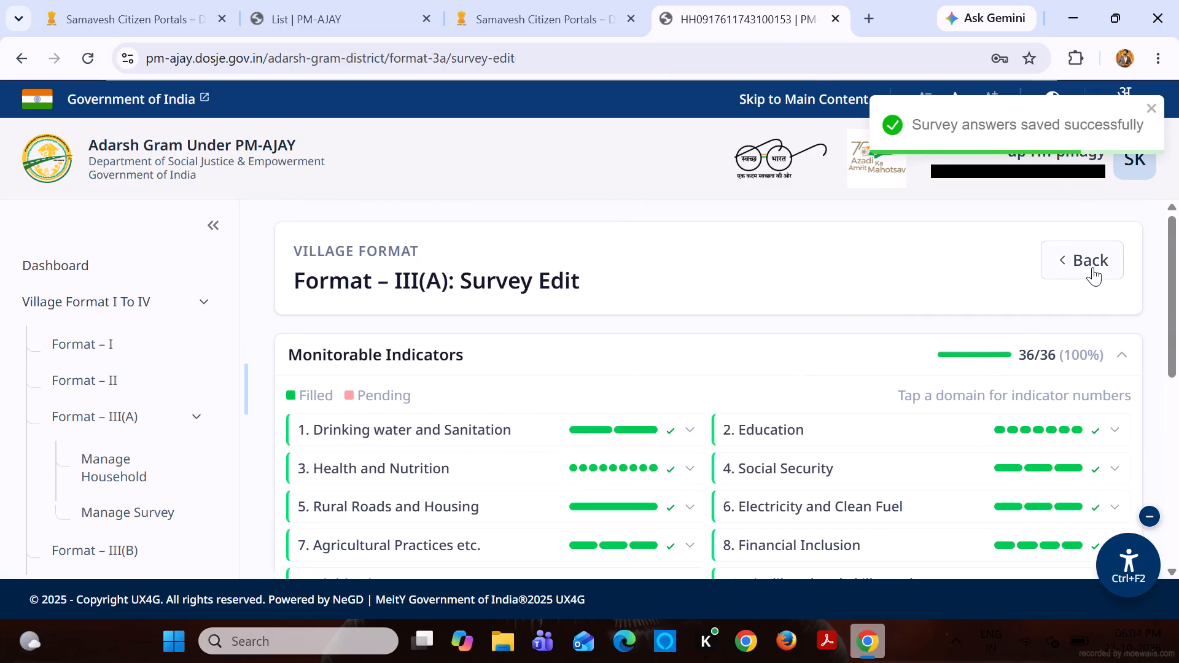
scroll(972, 414, "down", 13)
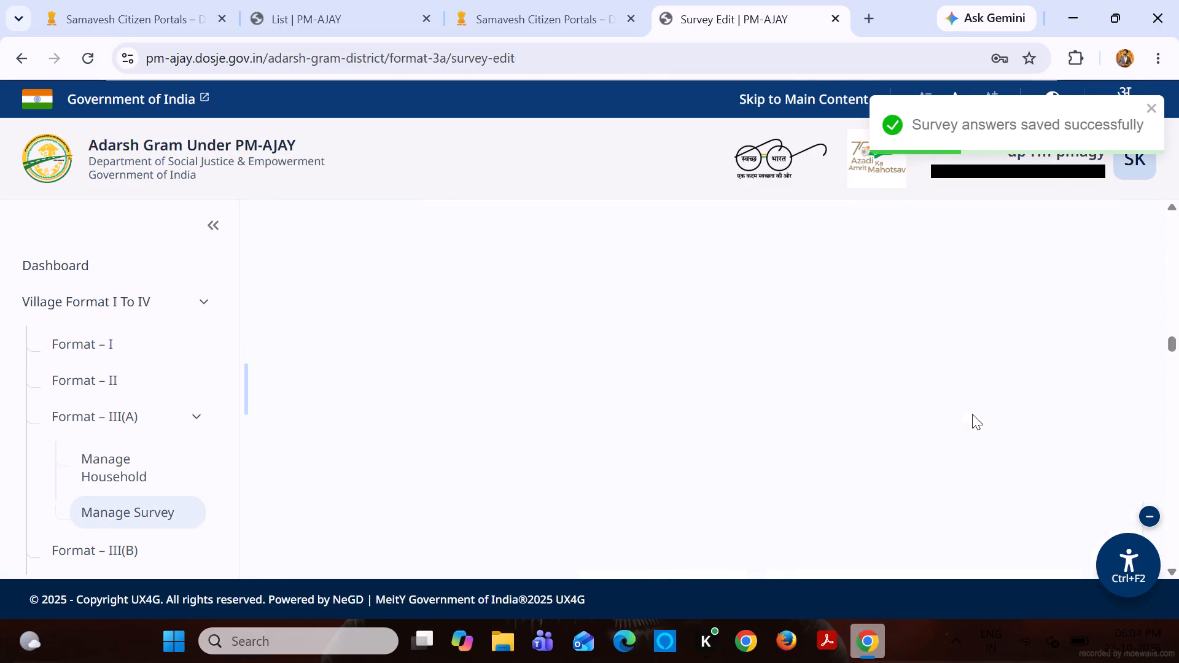
scroll(972, 414, "down", 13)
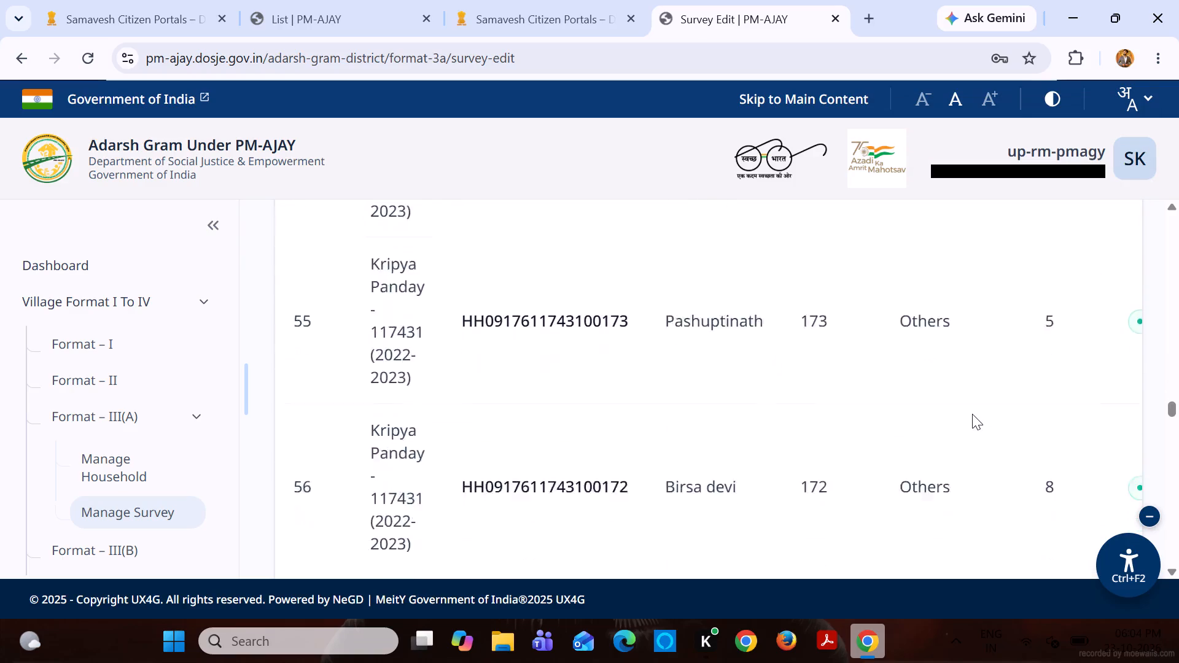
scroll(972, 414, "down", 12)
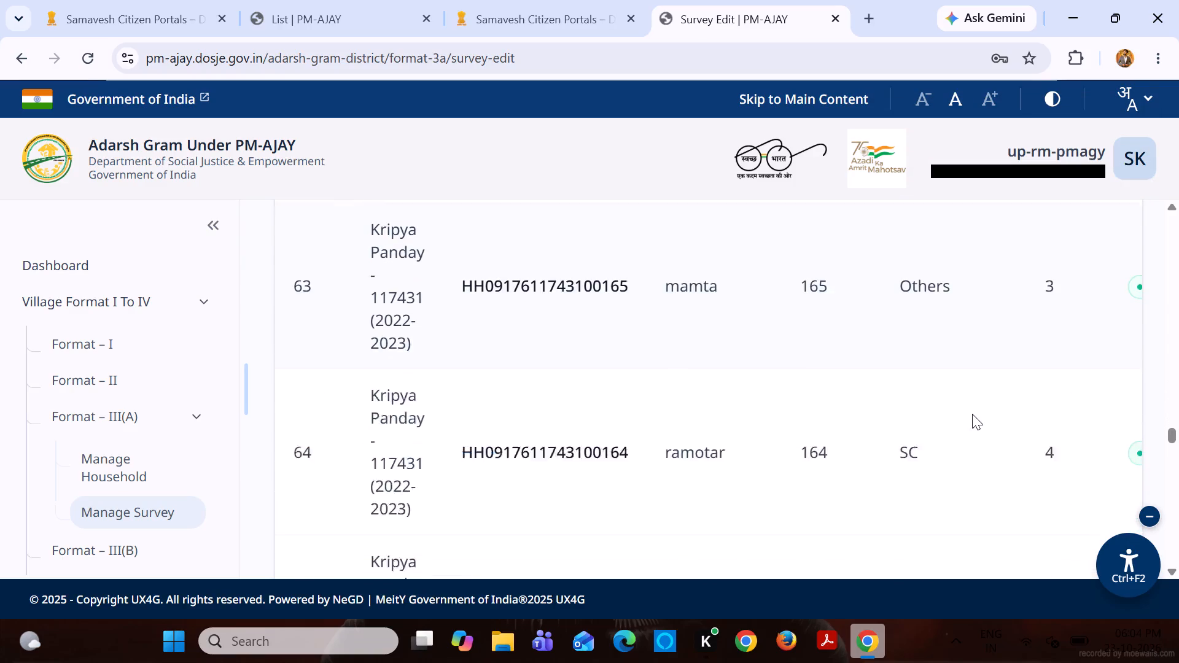
scroll(972, 414, "down", 11)
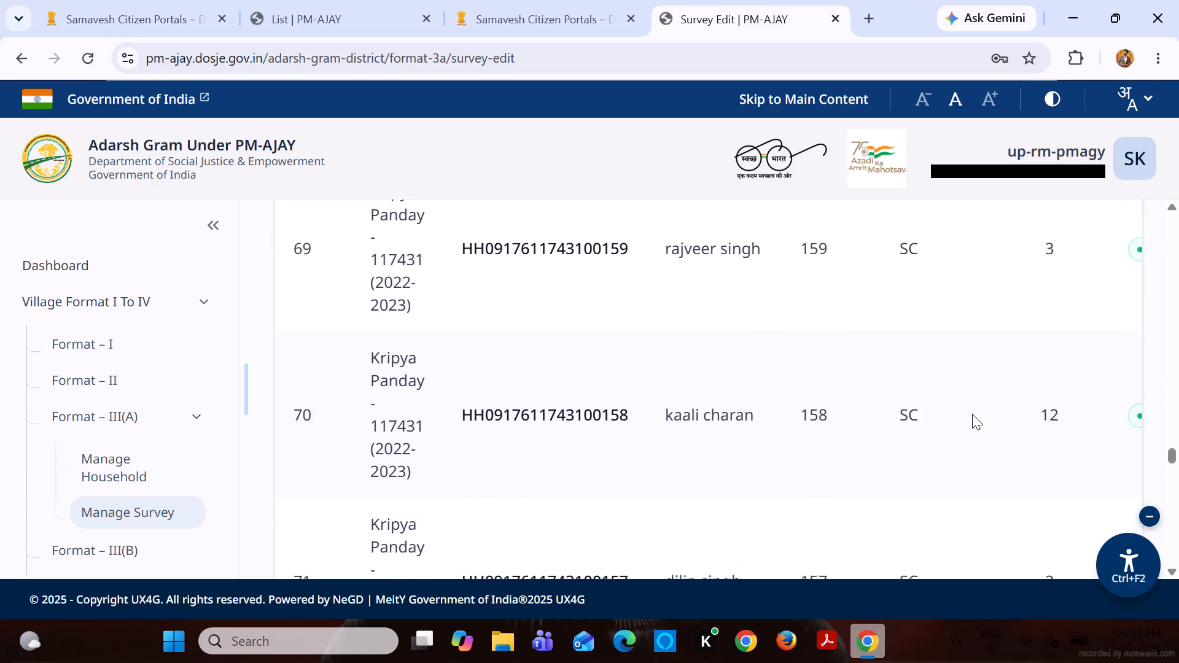
scroll(972, 414, "down", 8)
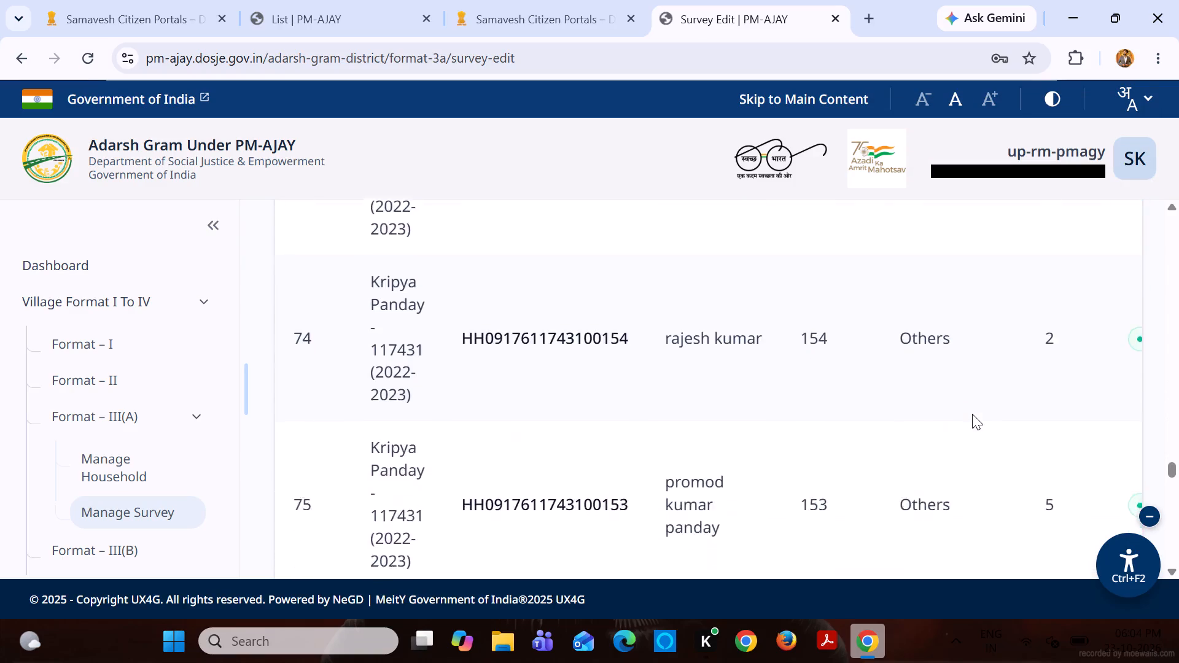
scroll(972, 414, "down", 6)
scroll(972, 414, "left", 3)
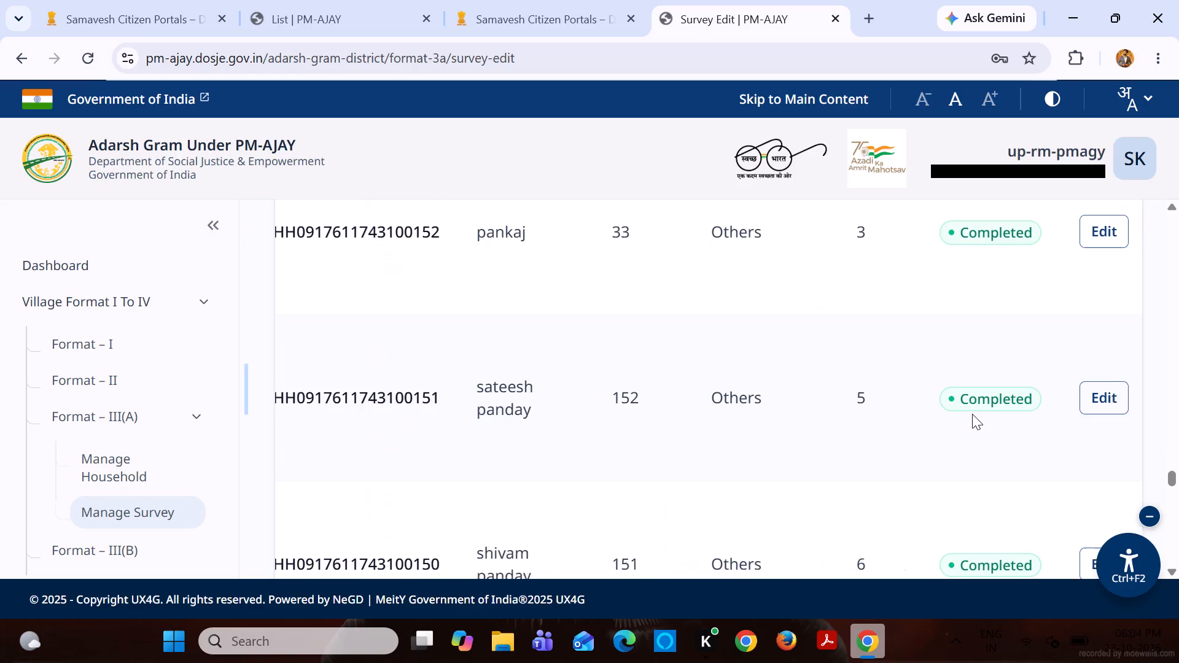
scroll(972, 414, "left", 3)
left_click(1100, 384)
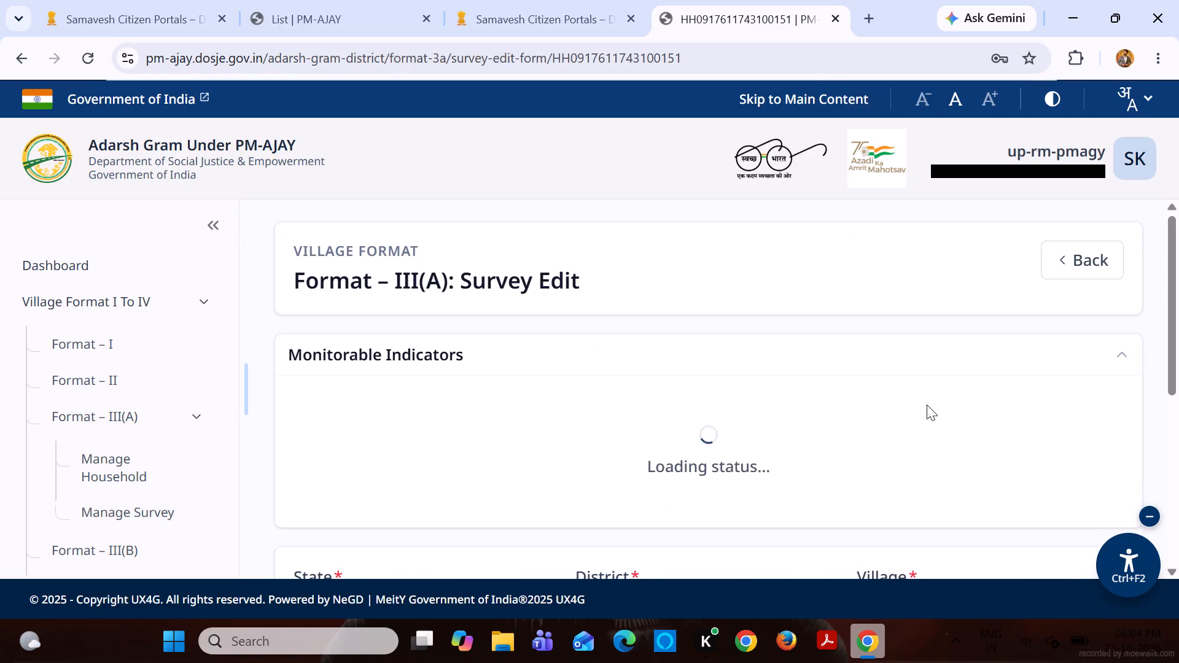
For house number 152, set involvement in farming to No under domain 7 – Agricultural Practices etc. and save the answers.
scroll(927, 405, "down", 7)
left_click(794, 431)
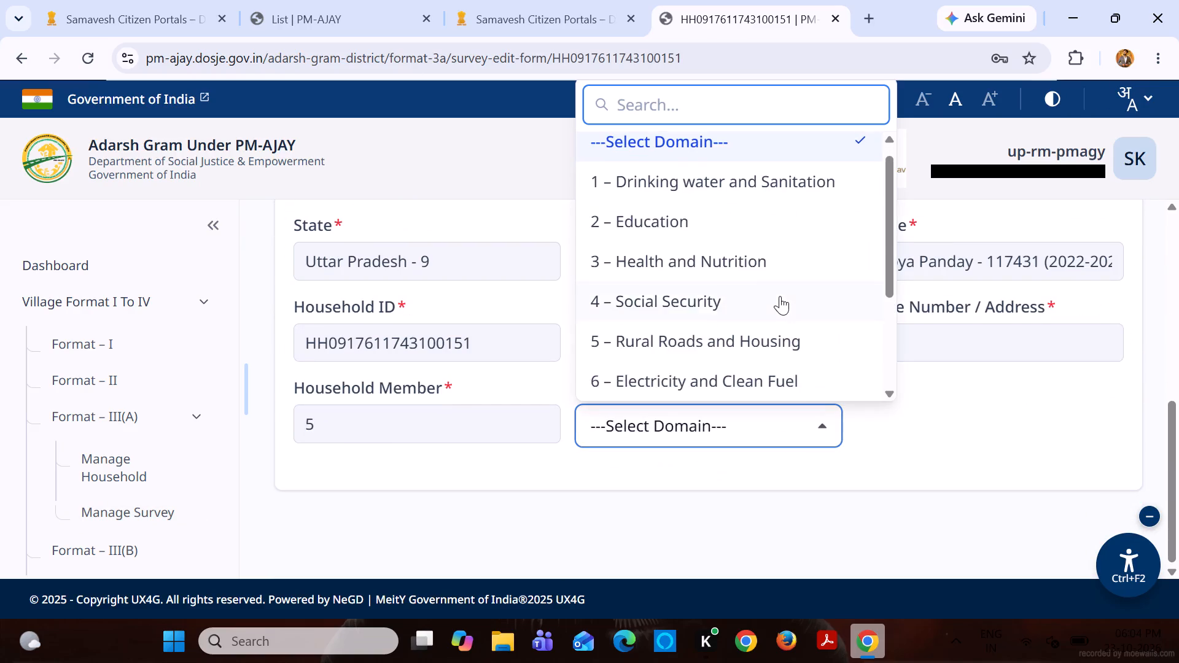
scroll(780, 296, "down", 2)
left_click(741, 258)
scroll(838, 398, "down", 2)
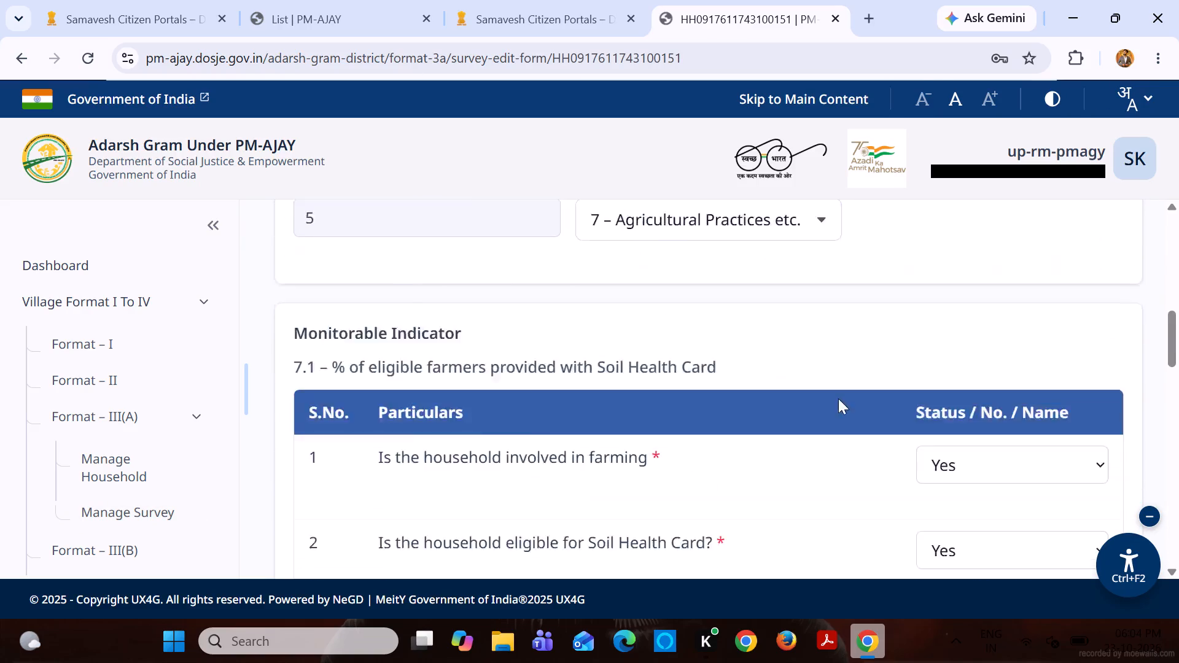
scroll(838, 398, "down", 1)
left_click_drag(987, 356, 965, 442)
left_click(965, 442)
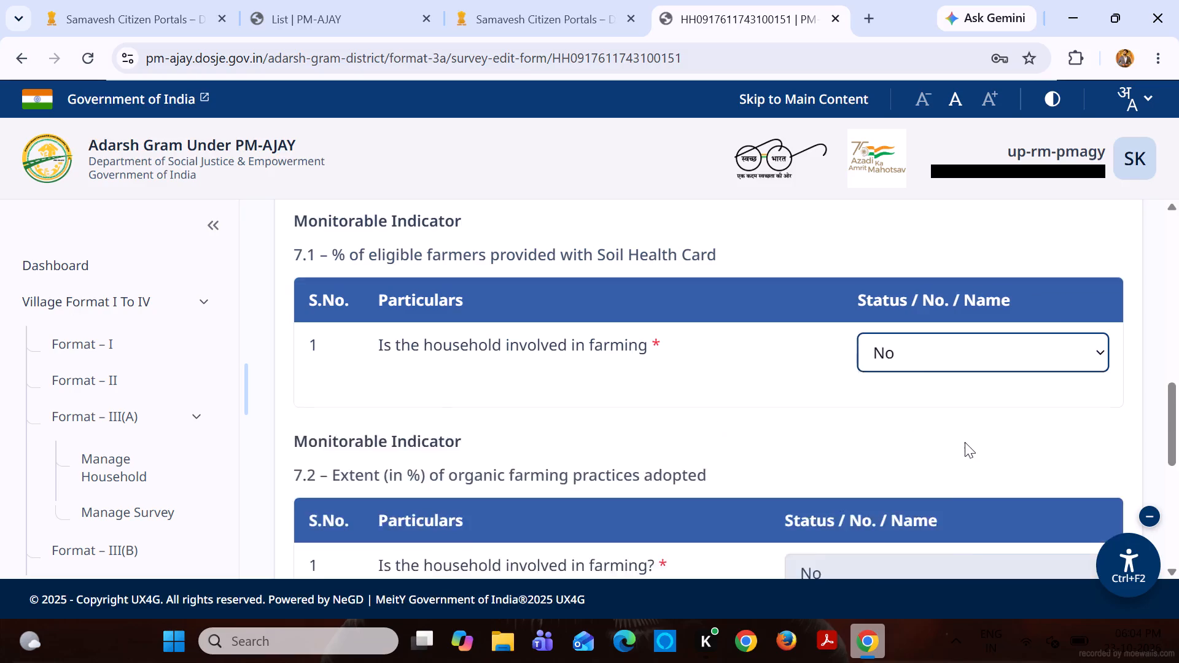
scroll(965, 442, "down", 7)
left_click(1081, 449)
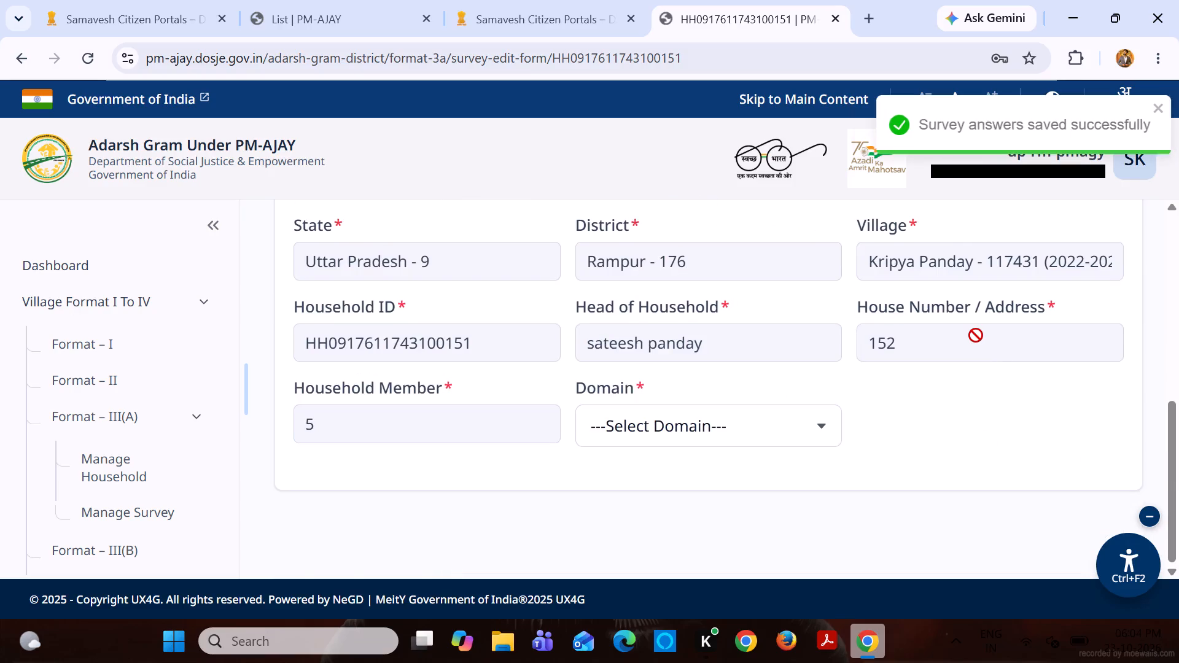
Return to the household list and open the survey of the household with house number 151 for editing.
scroll(976, 335, "up", 7)
left_click(1075, 264)
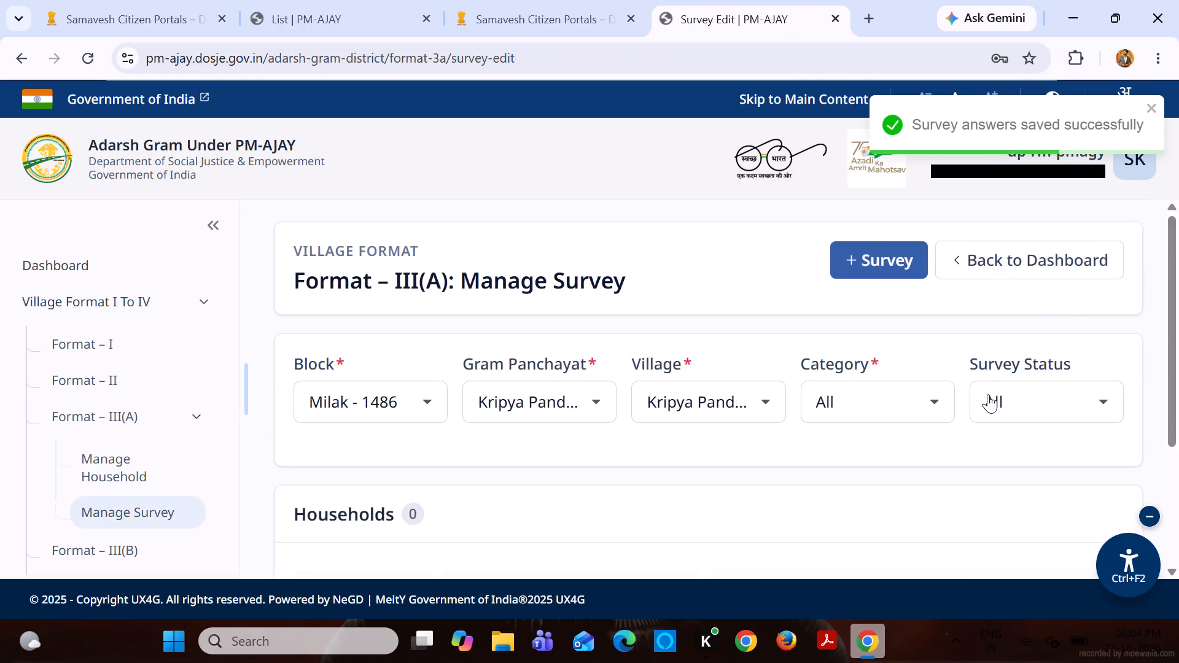
scroll(988, 394, "down", 7)
scroll(988, 394, "down", 14)
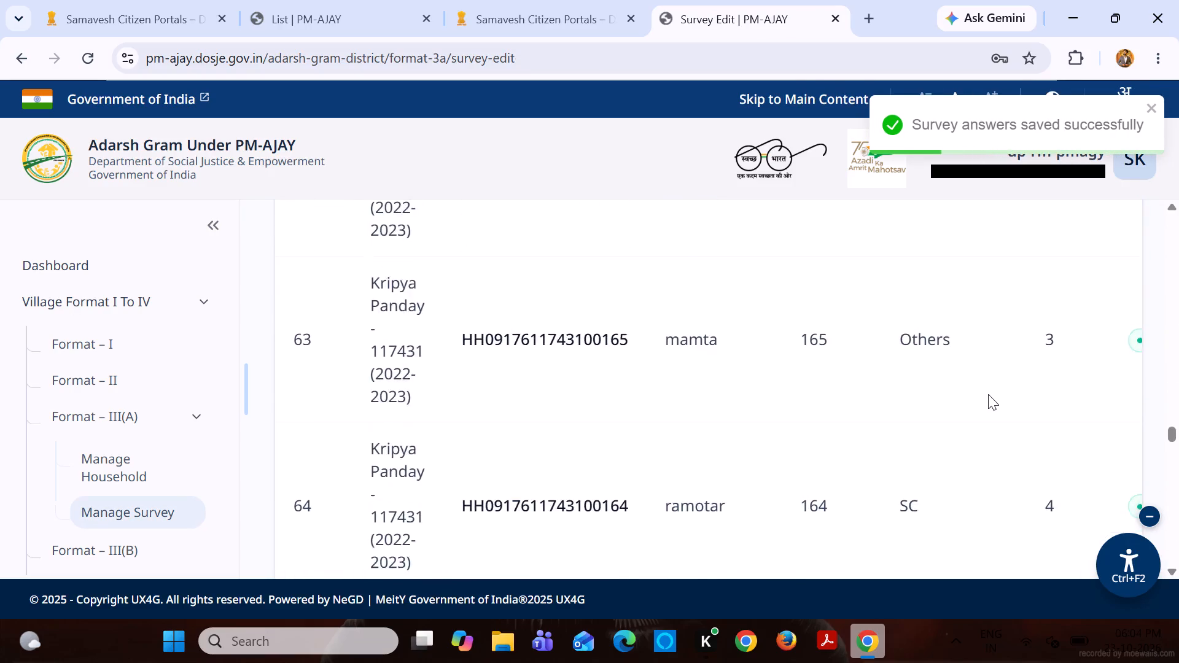
scroll(988, 394, "down", 12)
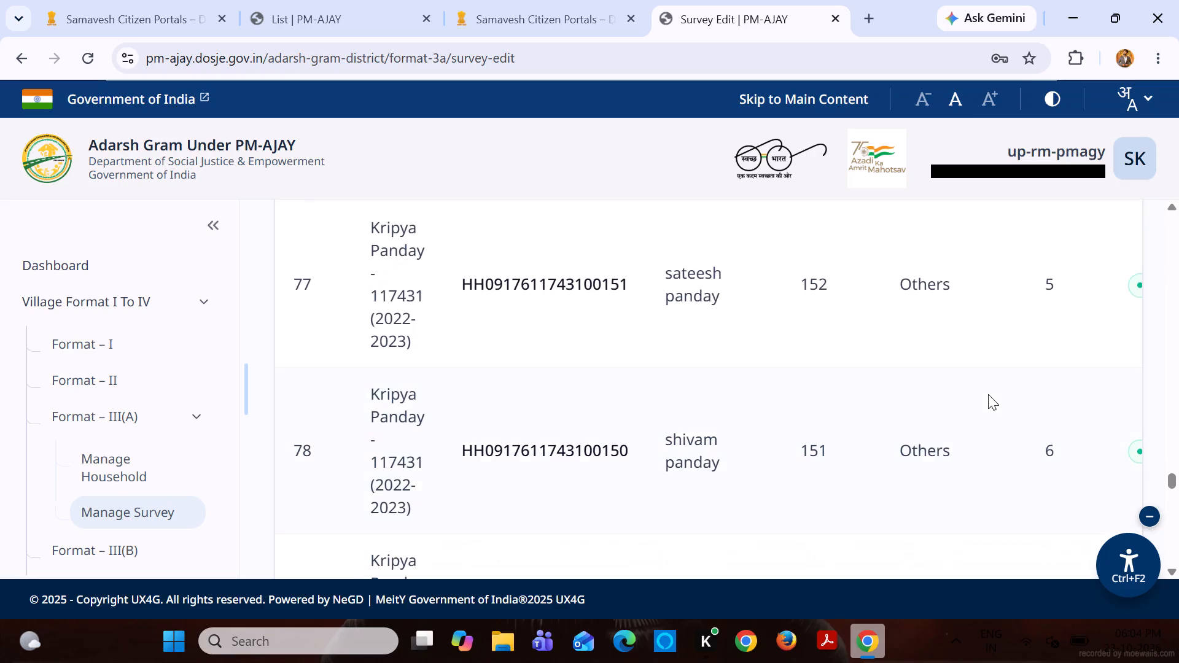
scroll(988, 394, "left", 5)
left_click(1102, 444)
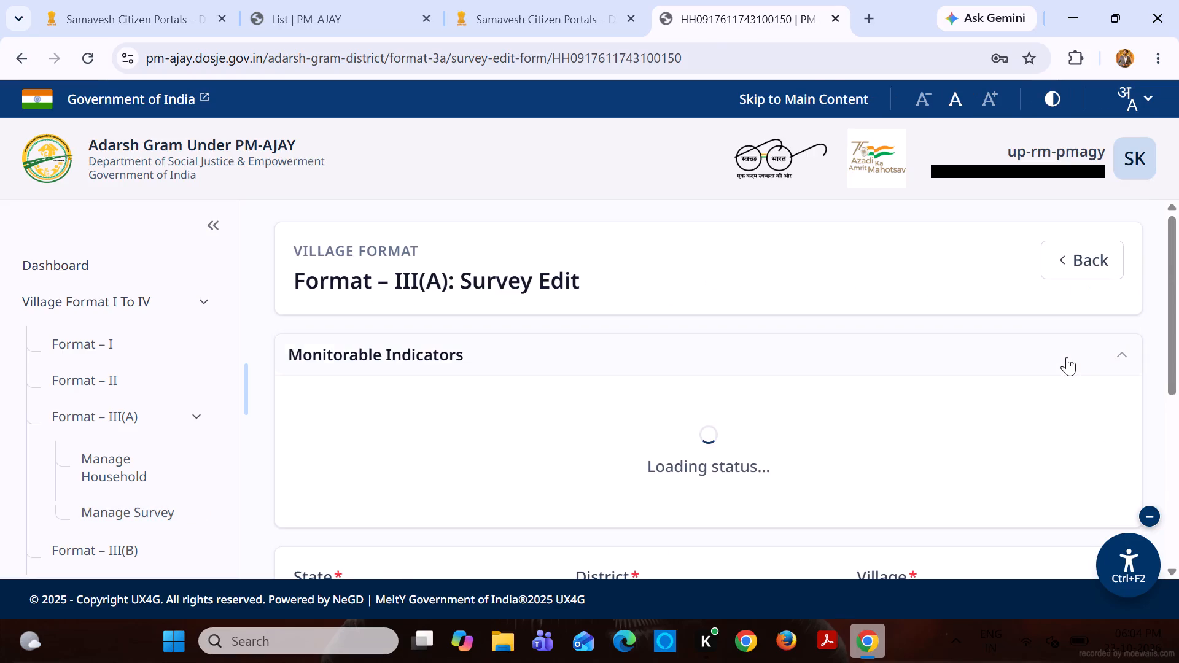
For house number 151, set involvement in farming to No under domain 7 – Agricultural Practices etc. and save the answers.
scroll(1067, 357, "down", 6)
left_click(825, 416)
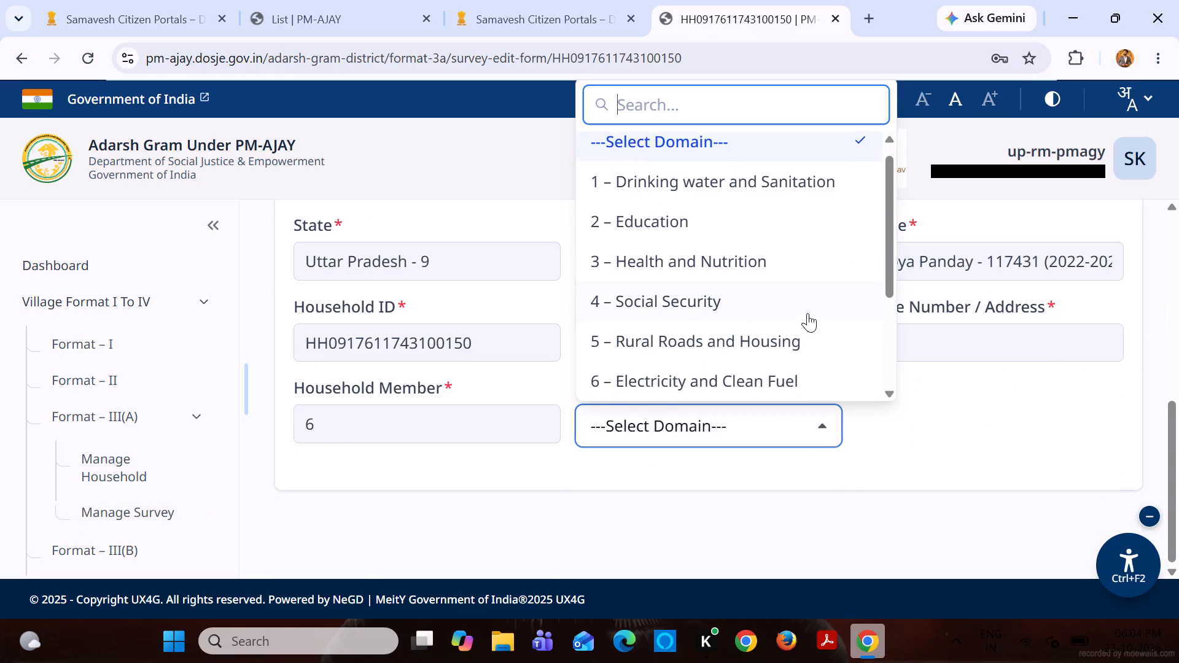
scroll(807, 313, "down", 1)
left_click(777, 312)
scroll(839, 441, "down", 4)
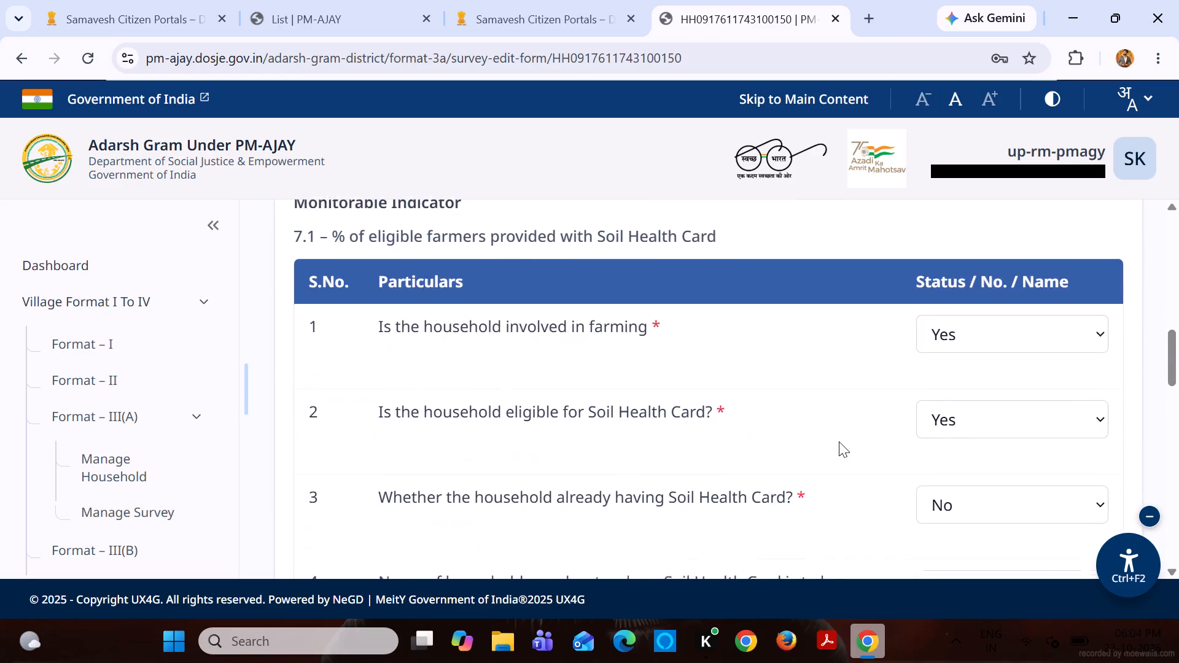
left_click(1060, 334)
left_click(976, 410)
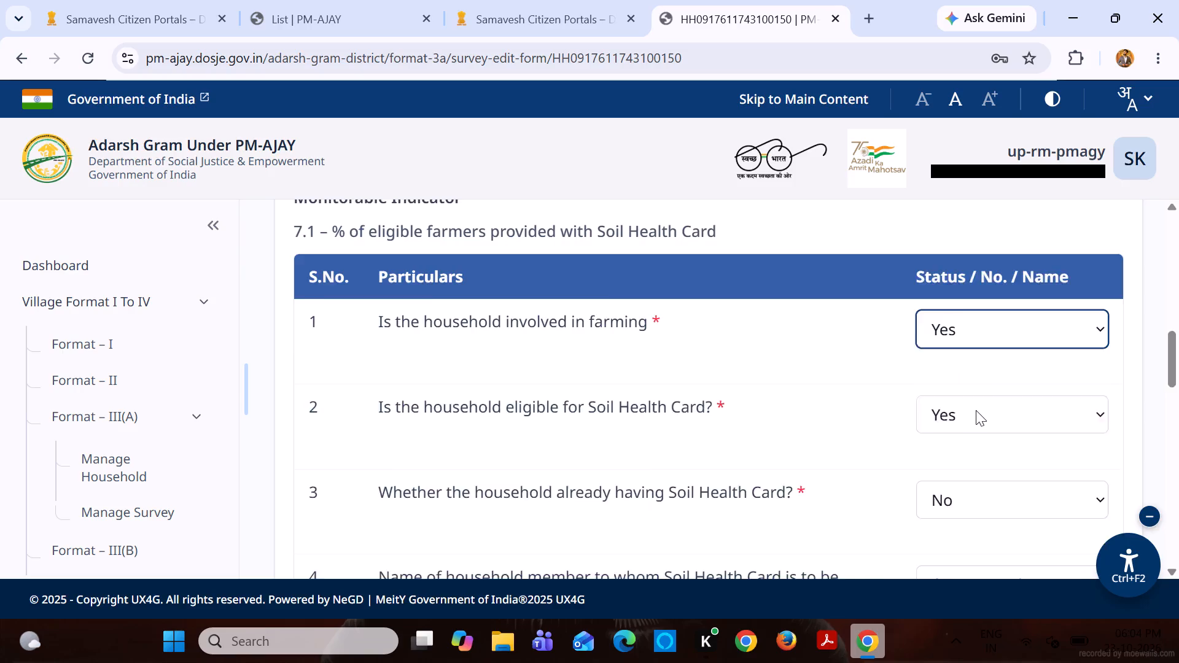
scroll(976, 410, "down", 7)
left_click(1102, 459)
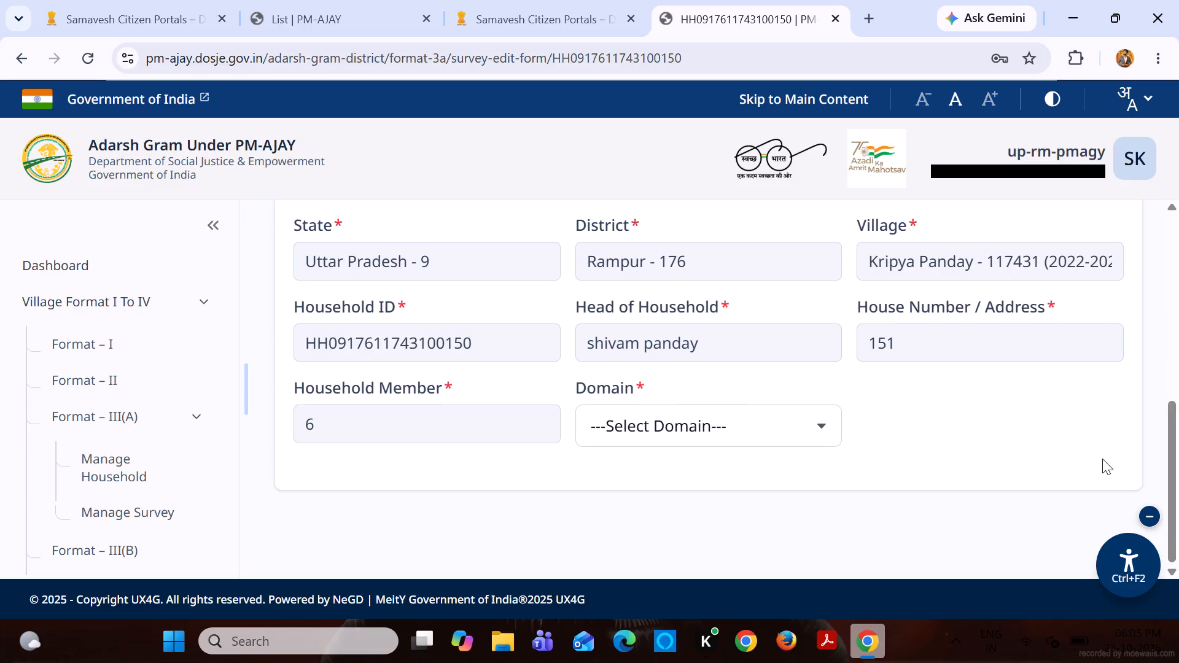
Return to the household list and open the survey of the household with house number 149 for editing.
scroll(1005, 452, "up", 5)
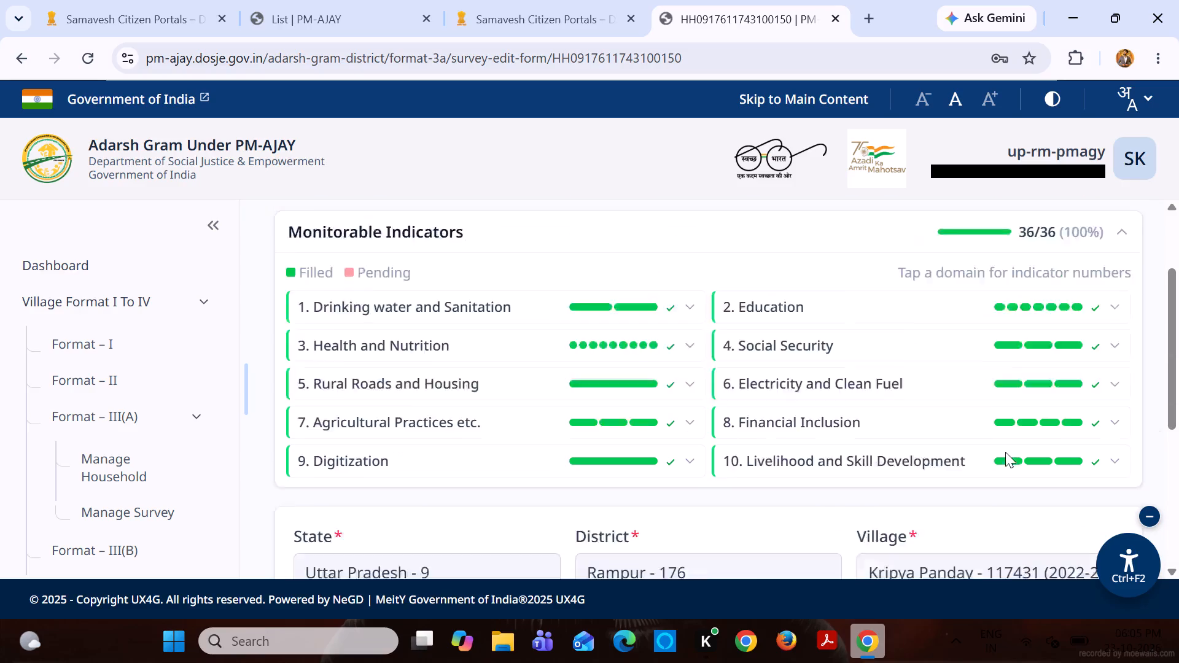
scroll(1005, 452, "up", 2)
left_click(1078, 269)
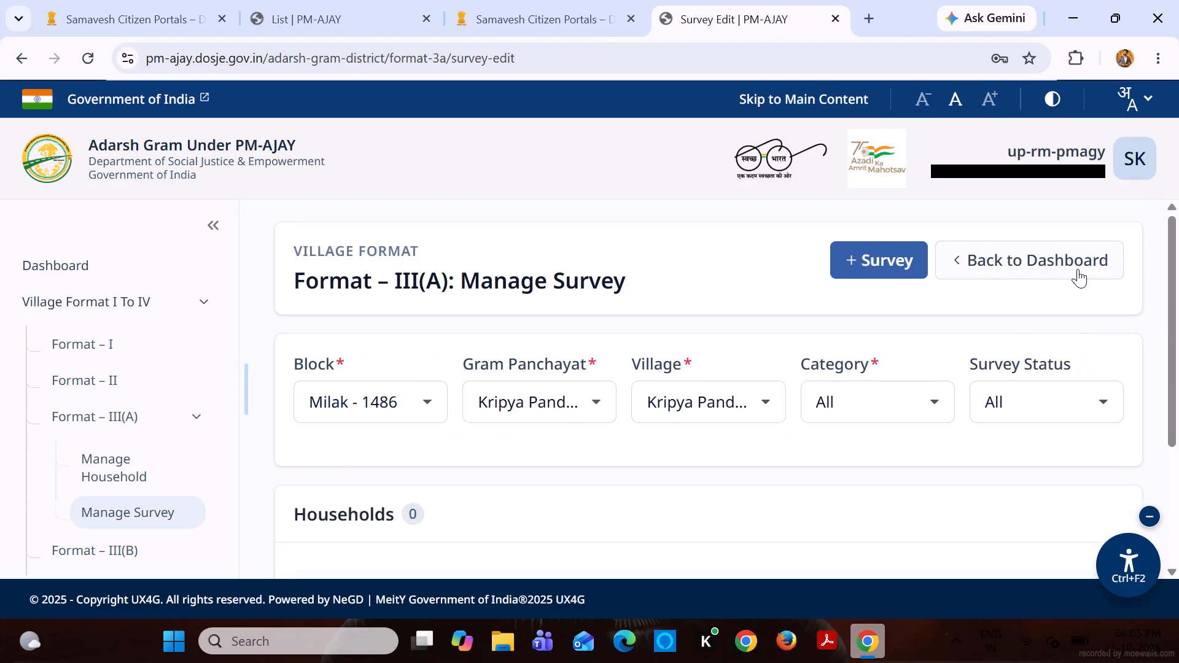
scroll(903, 388, "down", 15)
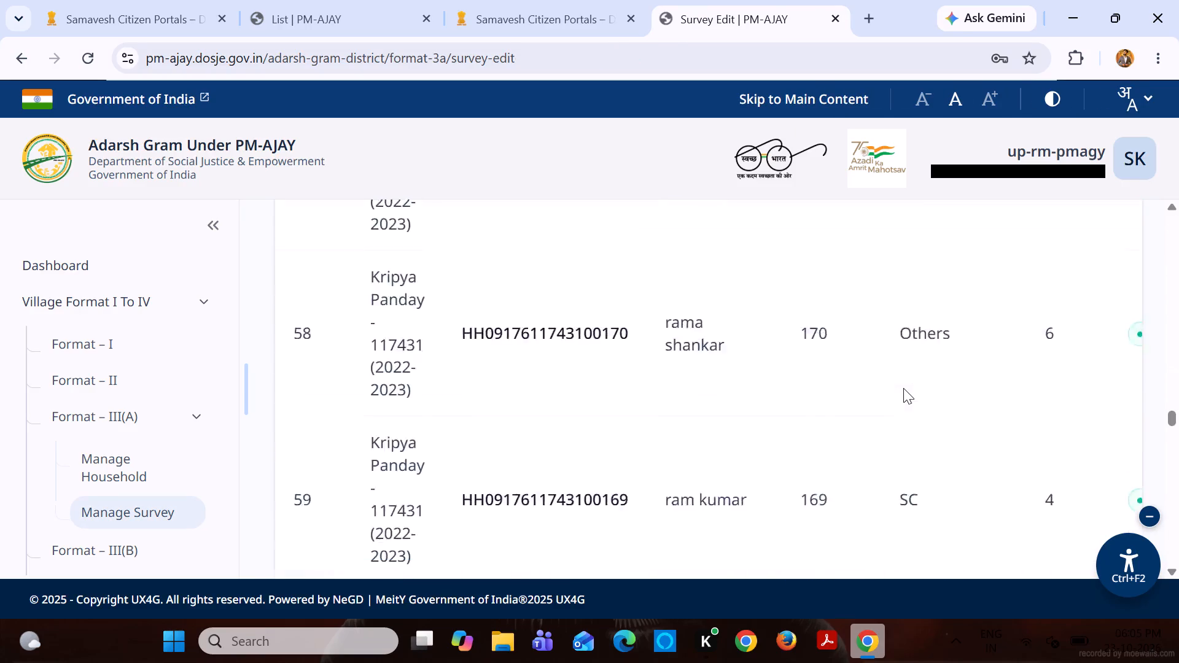
scroll(903, 388, "down", 17)
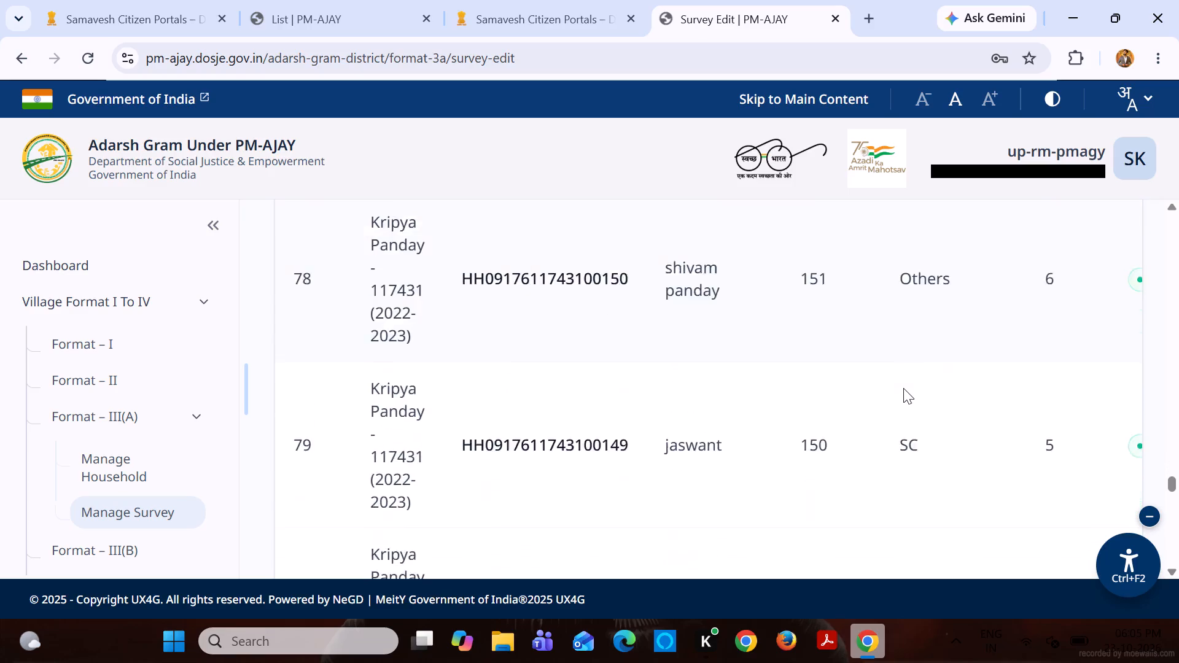
scroll(903, 388, "down", 2)
scroll(903, 388, "up", 1)
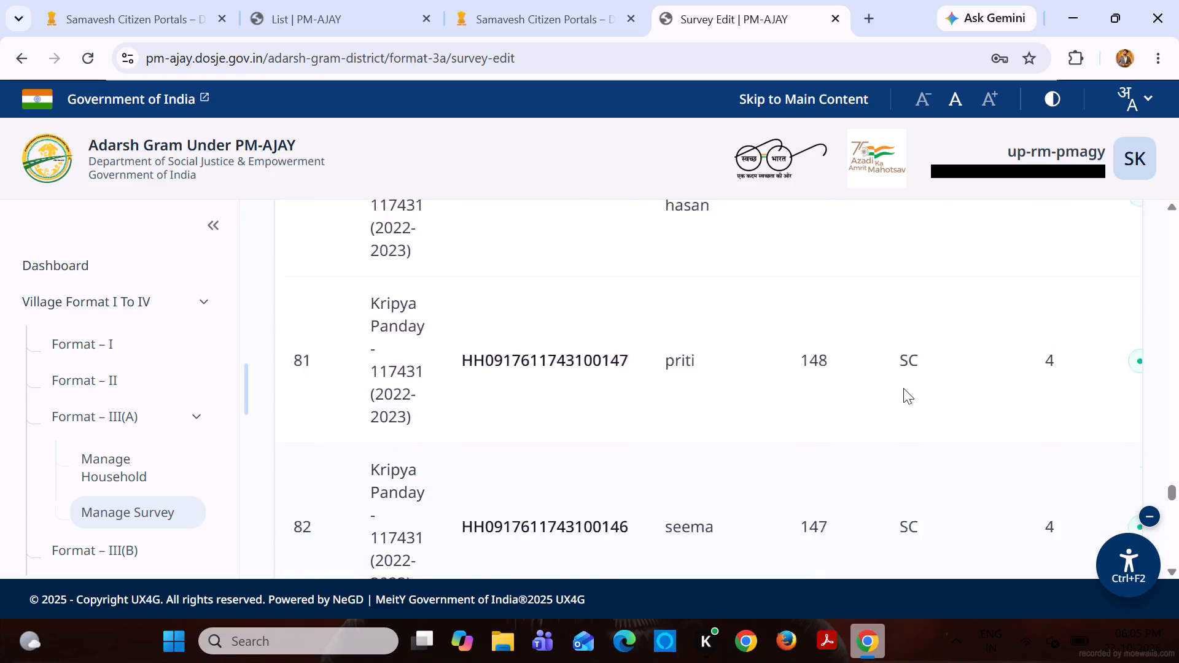
scroll(903, 388, "up", 3)
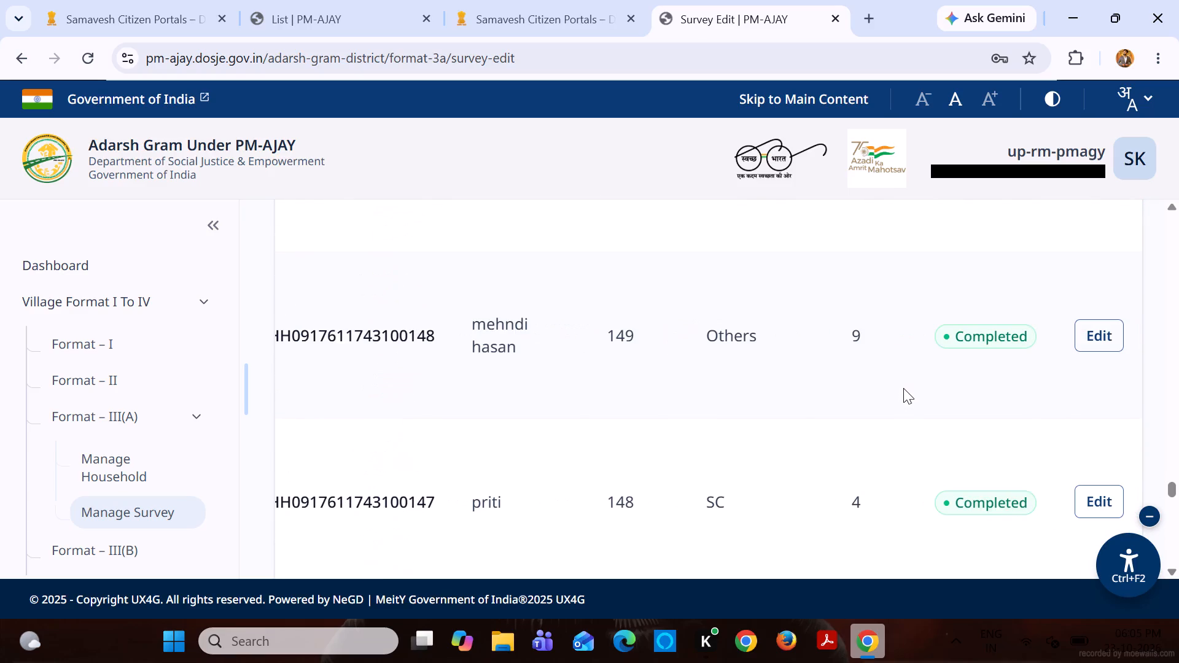
left_click(1094, 332)
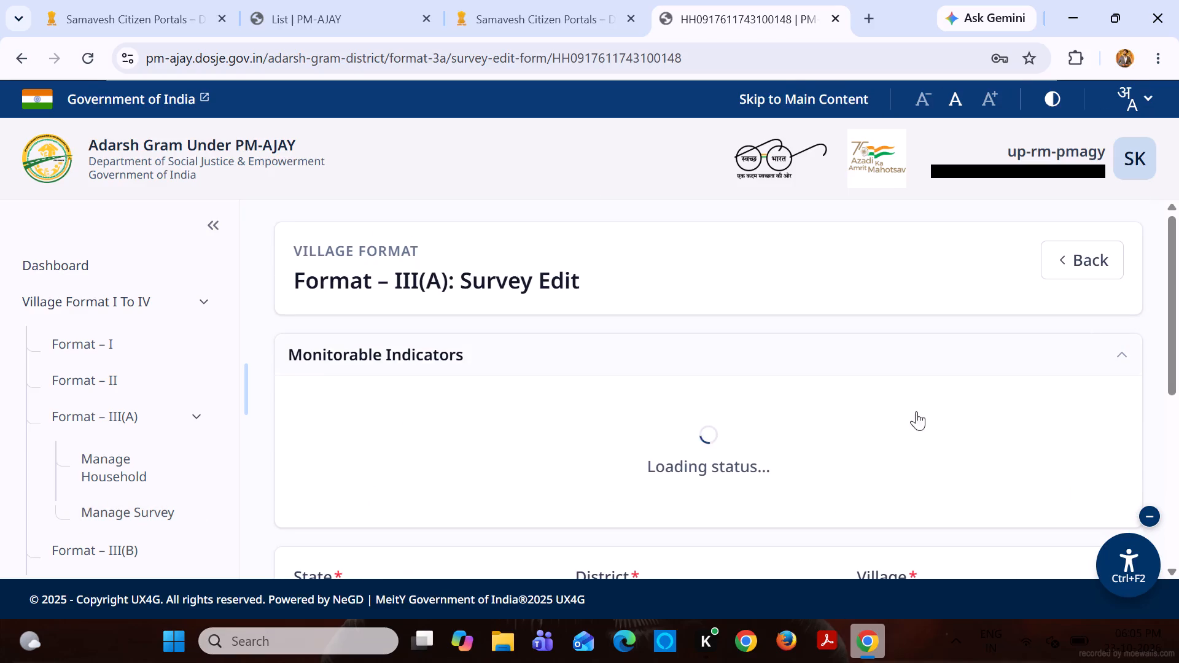
For house number 149, set involvement in farming to No under domain 7 – Agricultural Practices etc. and save the answers.
scroll(912, 413, "down", 6)
left_click(776, 436)
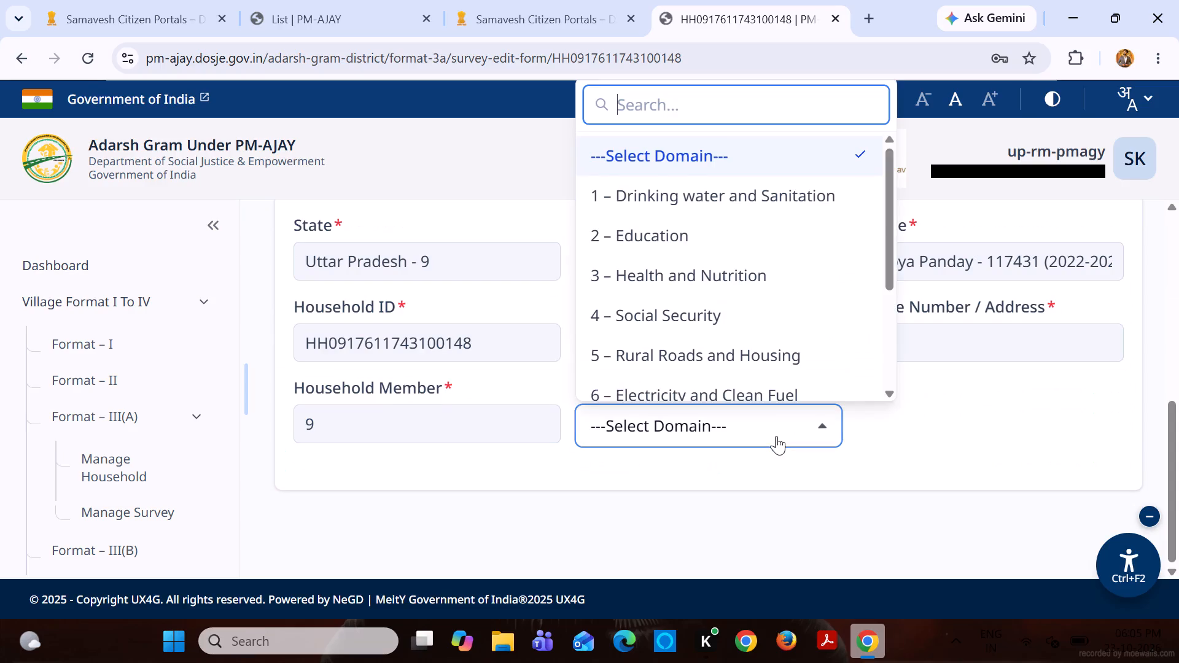
scroll(747, 295, "down", 2)
left_click(718, 296)
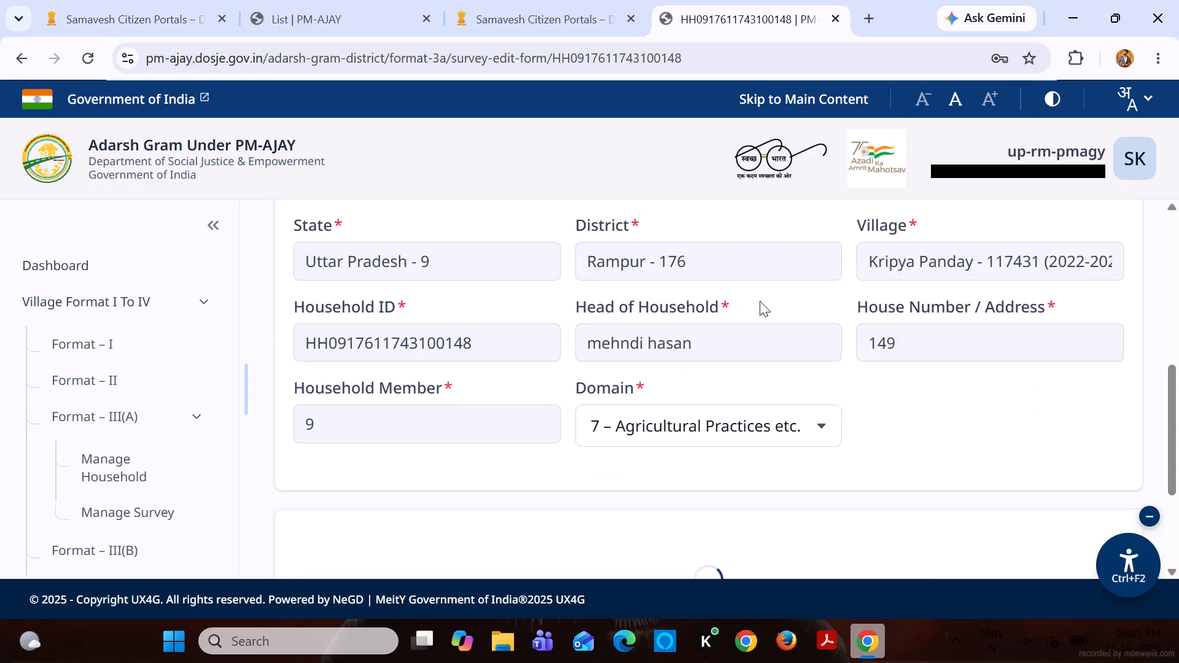
scroll(838, 401, "down", 4)
left_click(988, 368)
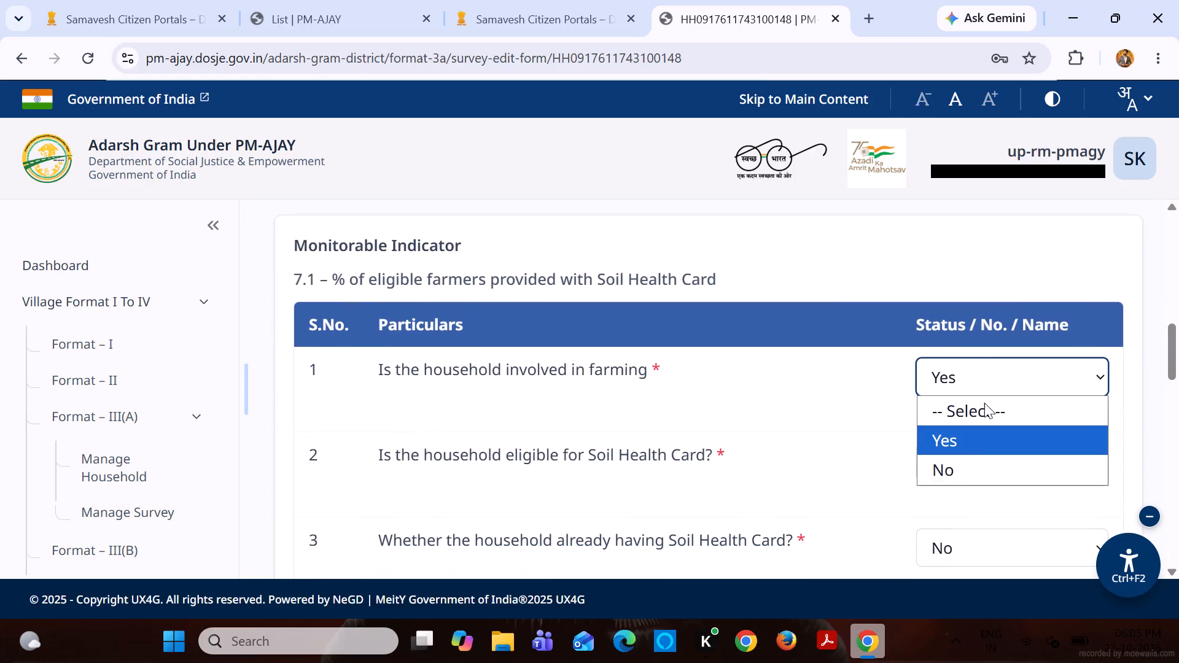
left_click(953, 462)
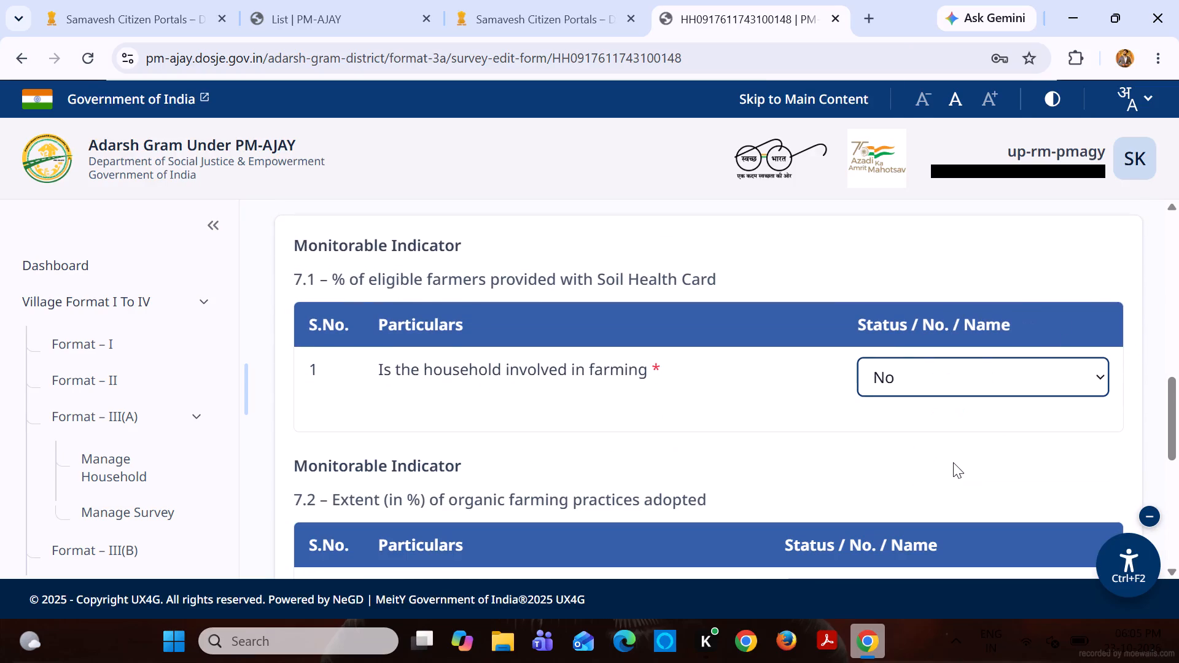
scroll(953, 462, "down", 7)
left_click(1076, 454)
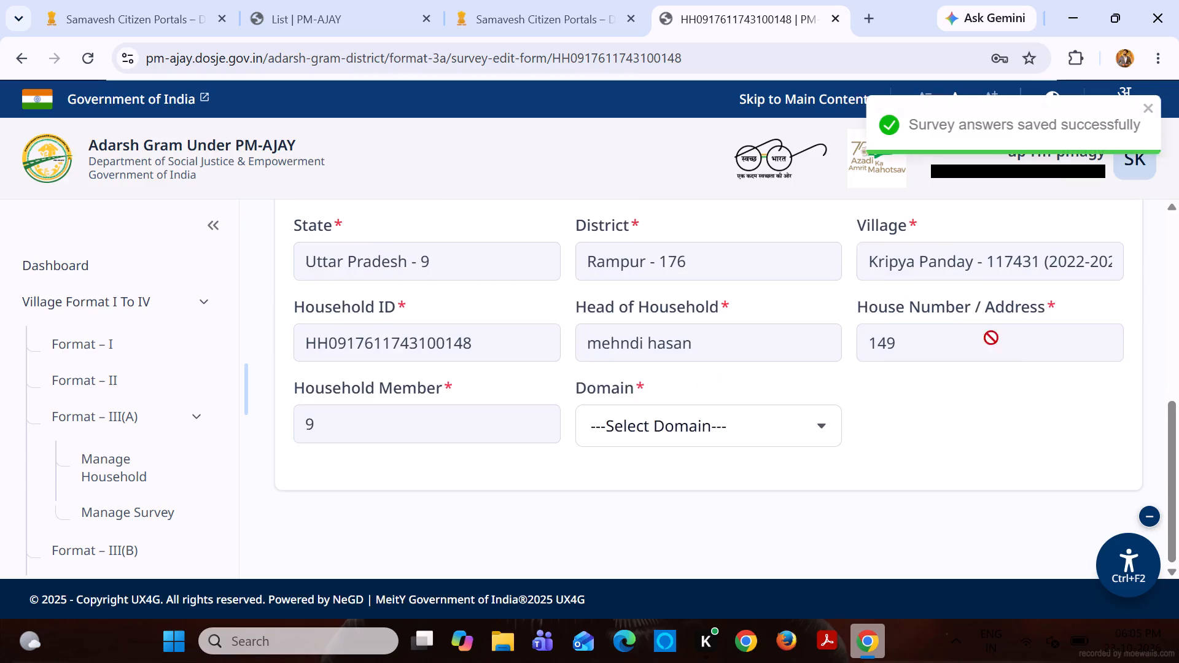
Return to the household list and open the survey of the household with house number 148 for editing.
scroll(978, 316, "up", 9)
left_click(1084, 269)
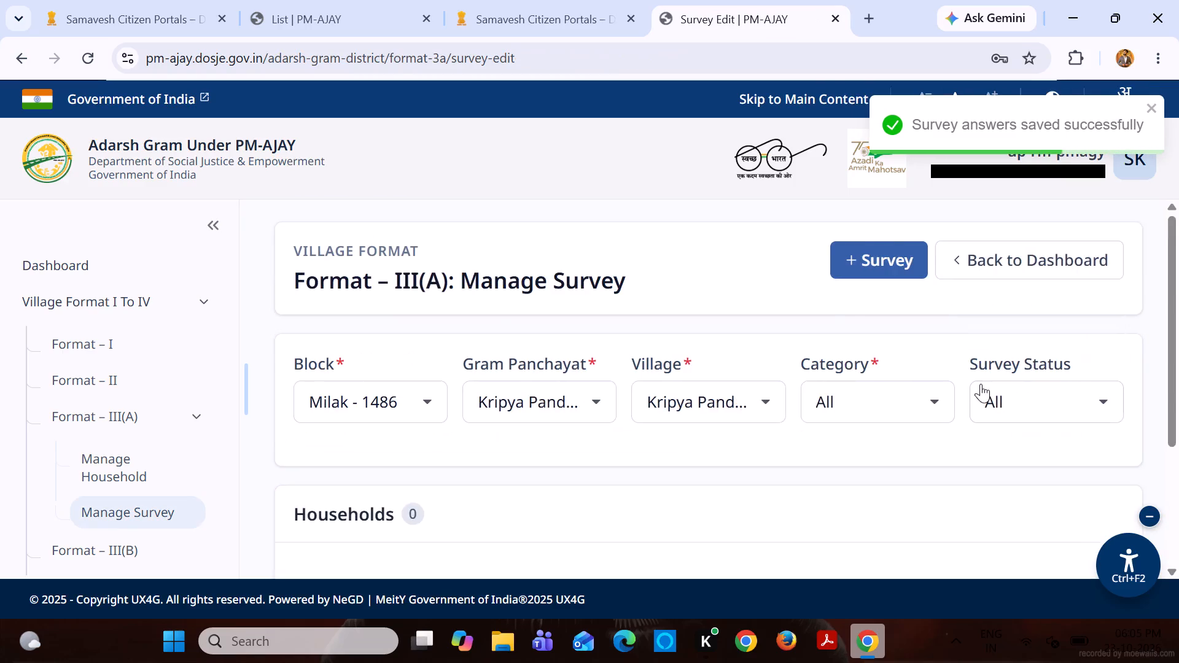
scroll(981, 384, "down", 12)
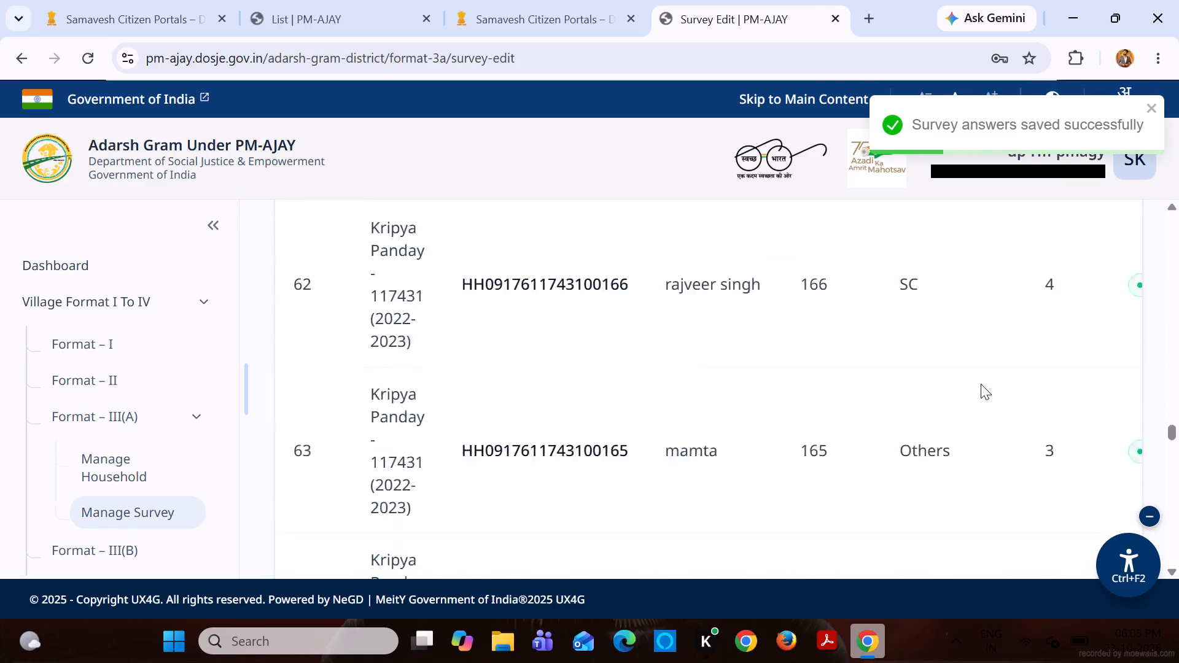
scroll(981, 384, "down", 12)
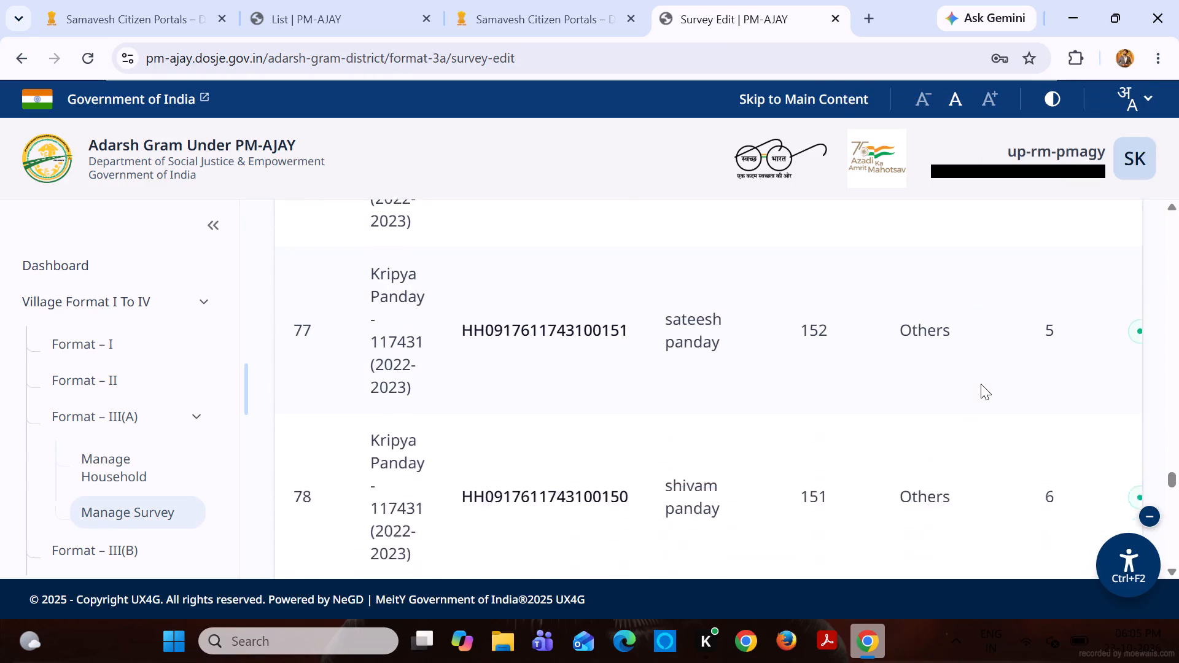
scroll(981, 384, "down", 12)
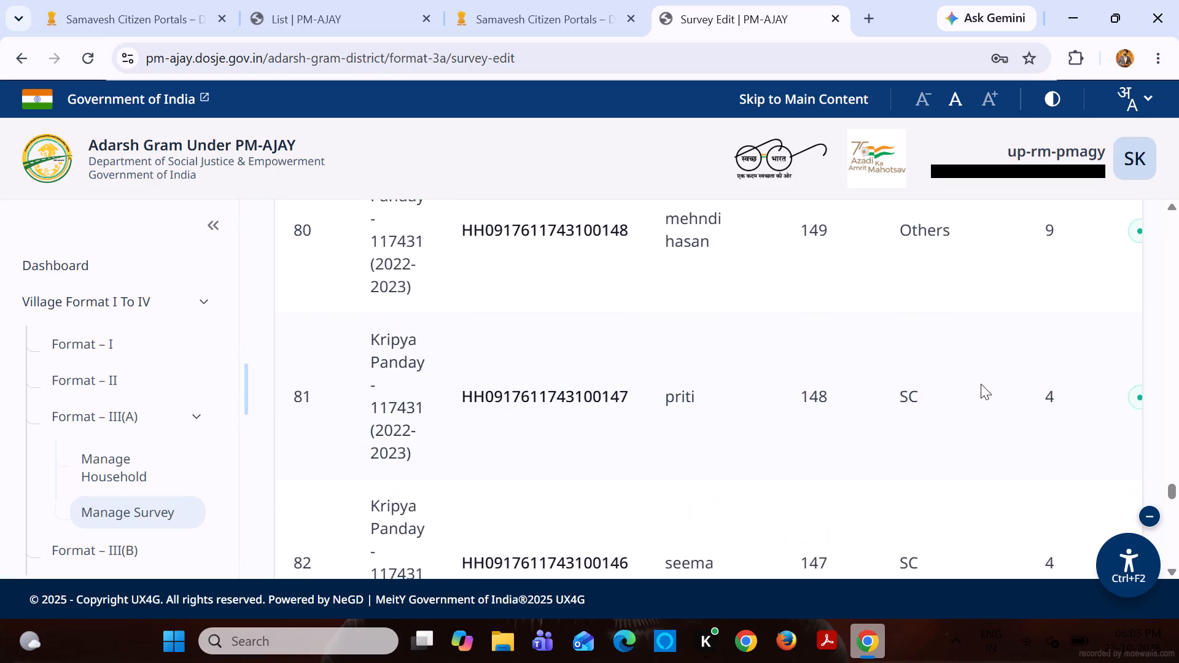
scroll(981, 384, "left", 6)
left_click(1107, 394)
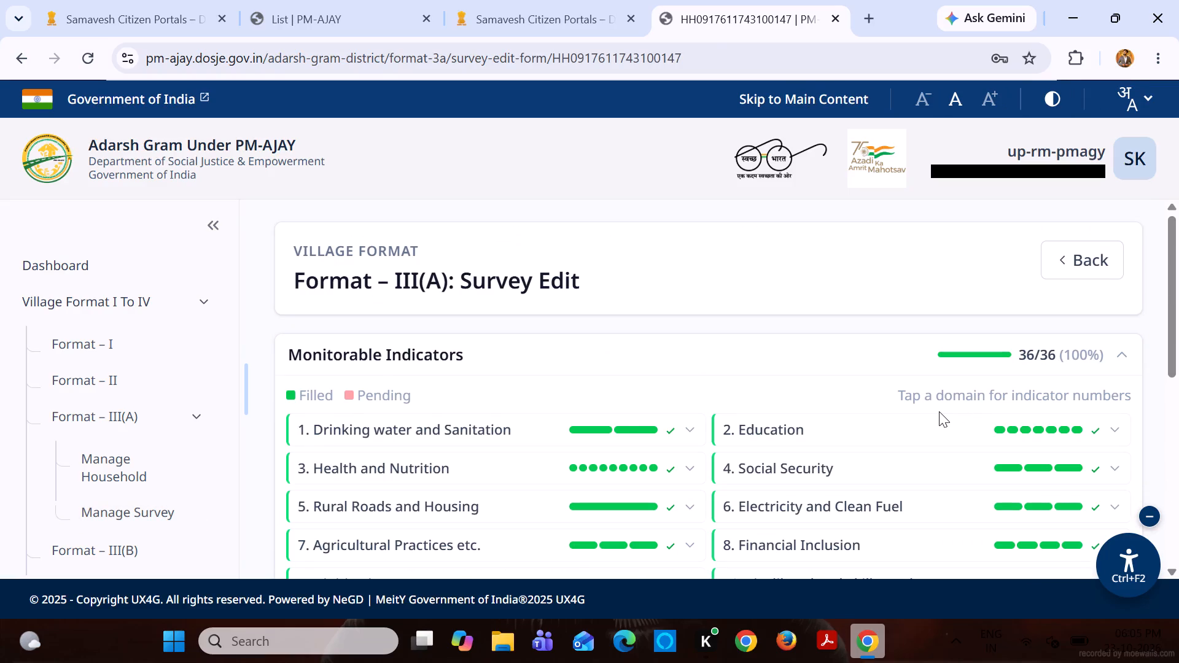
For house number 148, set involvement in farming to No under domain 7 – Agricultural Practices etc. and save the answers.
scroll(840, 397, "down", 8)
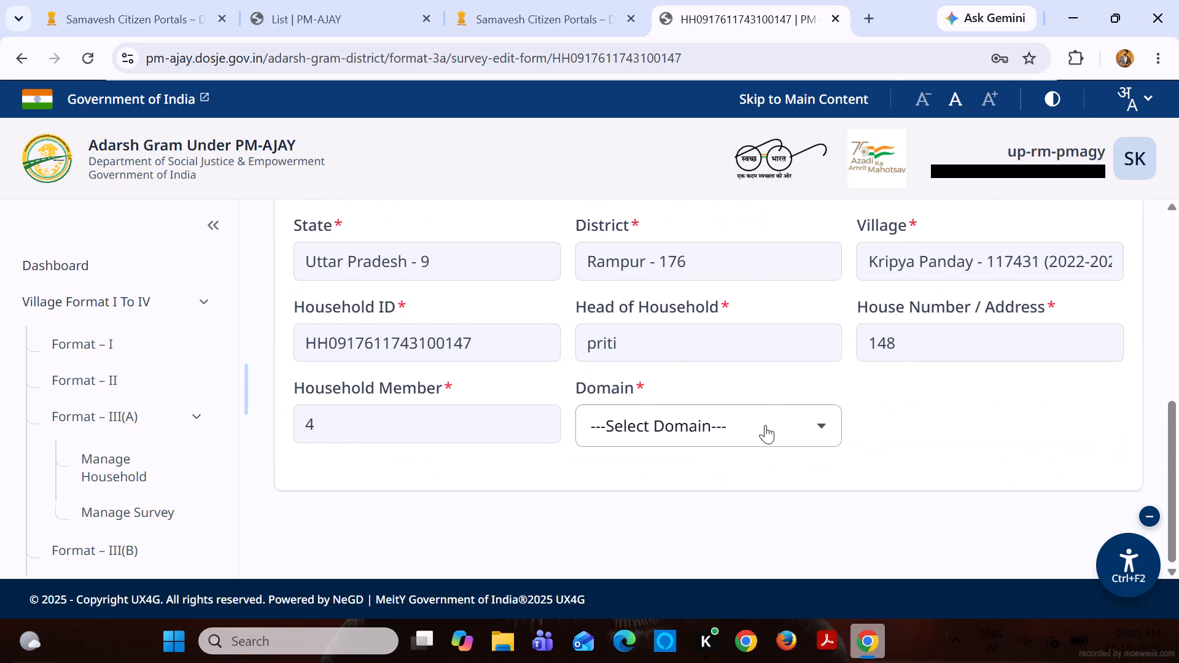
left_click(765, 425)
scroll(754, 258, "down", 2)
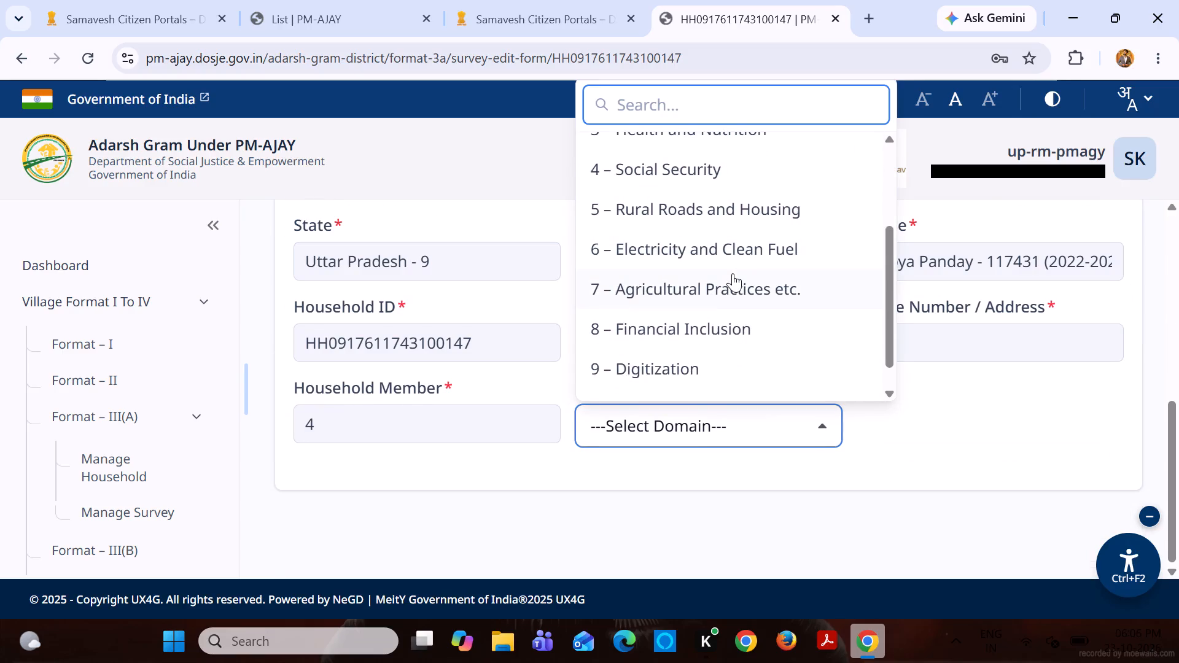
left_click(733, 273)
scroll(844, 367, "down", 5)
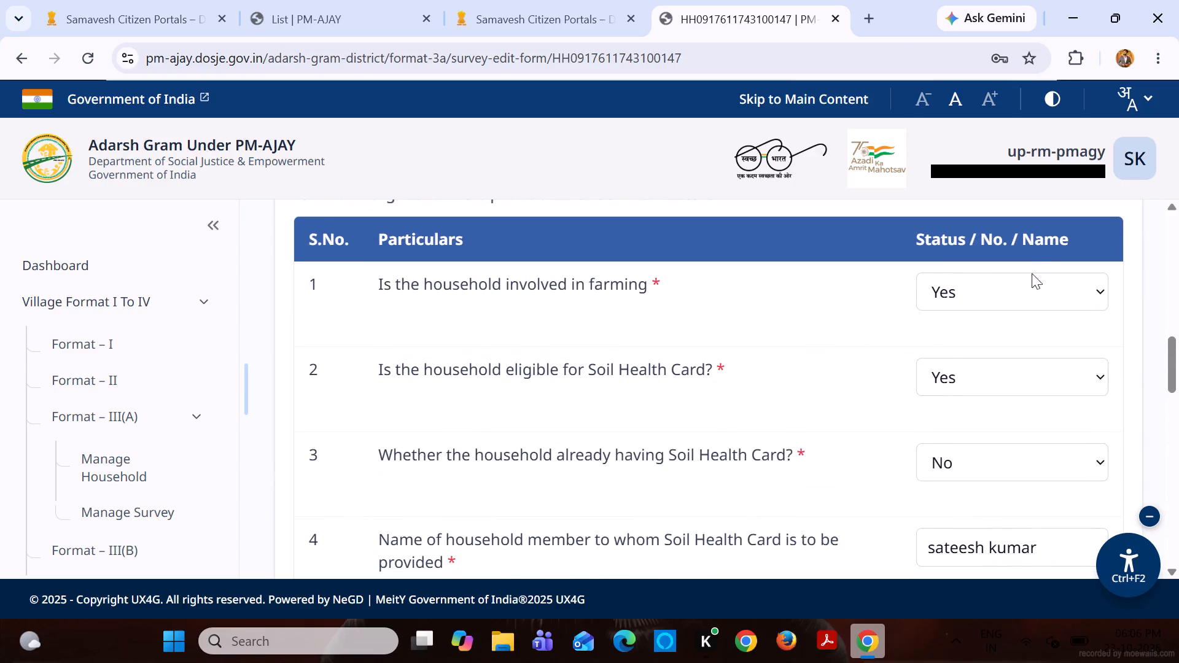
left_click(1028, 279)
left_click(992, 382)
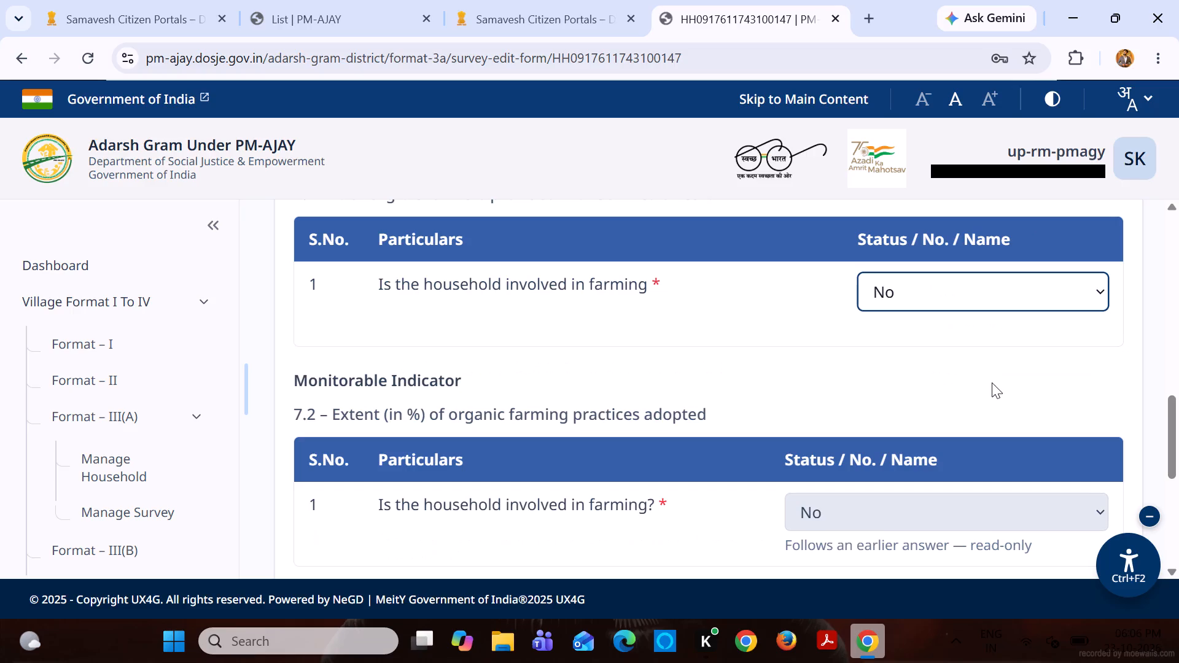
scroll(992, 382, "down", 8)
left_click(1082, 448)
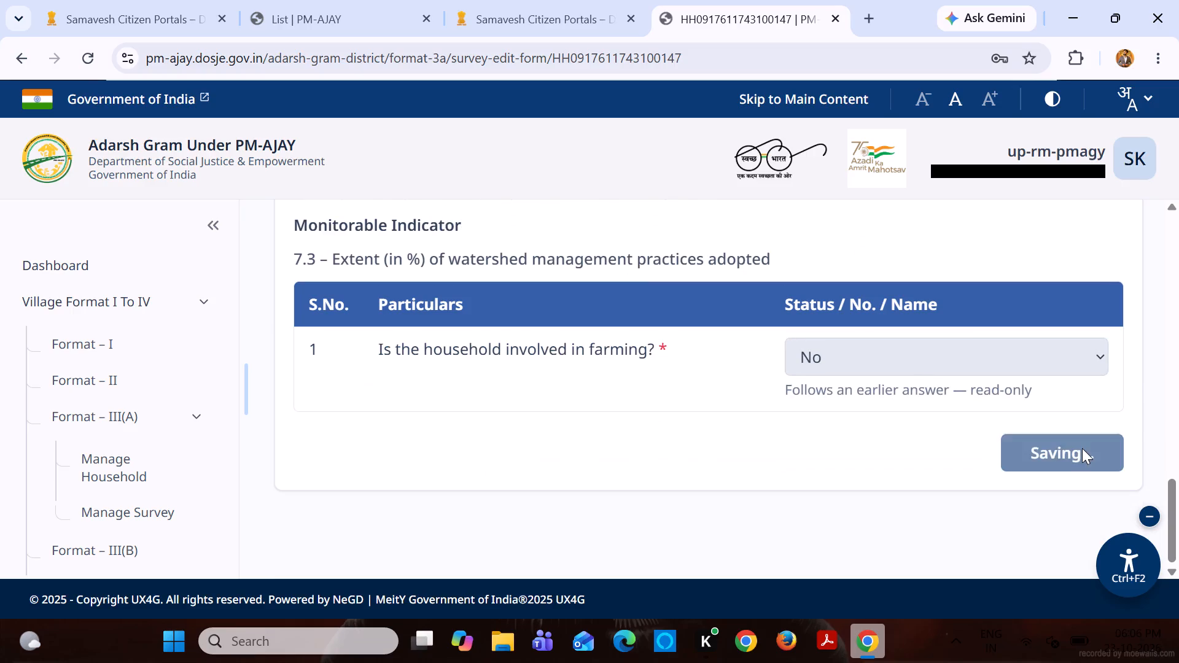
Return to the household list and open the survey of the household with house number 147 for editing.
scroll(960, 355, "up", 9)
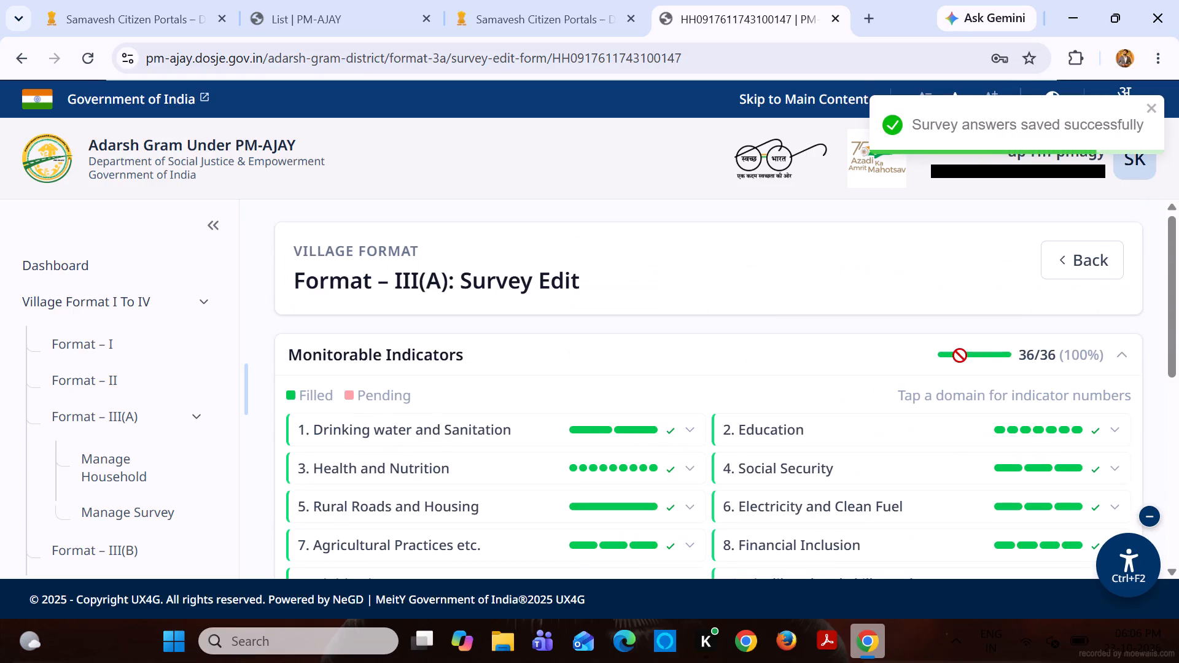
left_click(1070, 256)
scroll(974, 373, "down", 4)
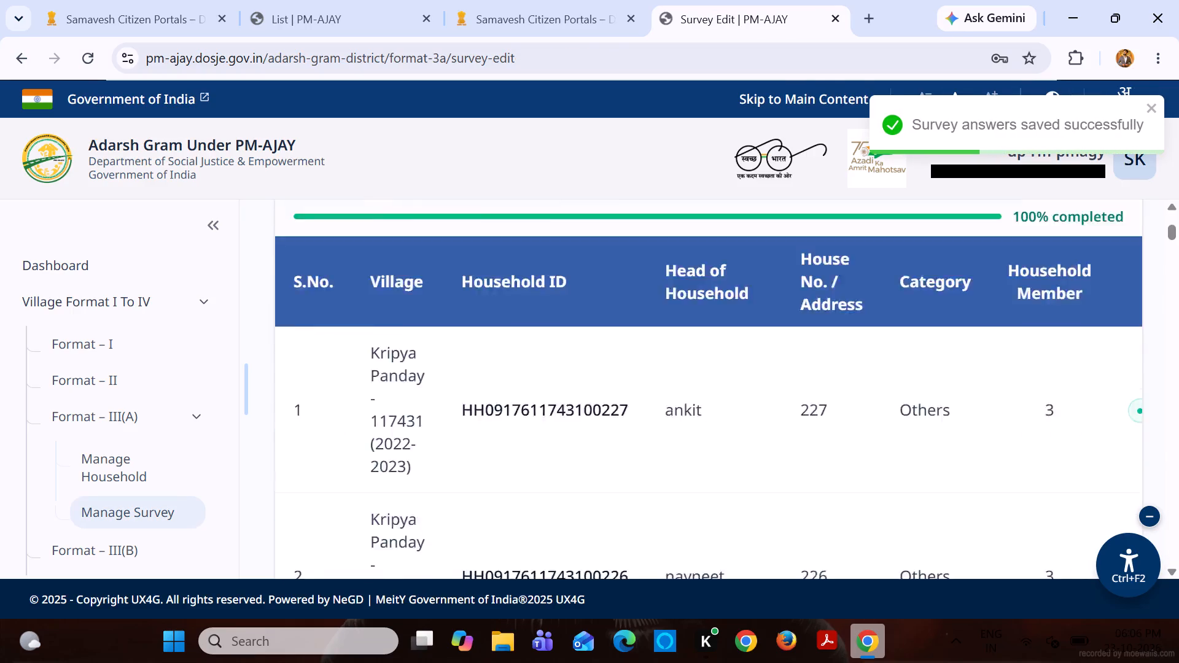
scroll(974, 373, "down", 20)
scroll(974, 373, "down", 4)
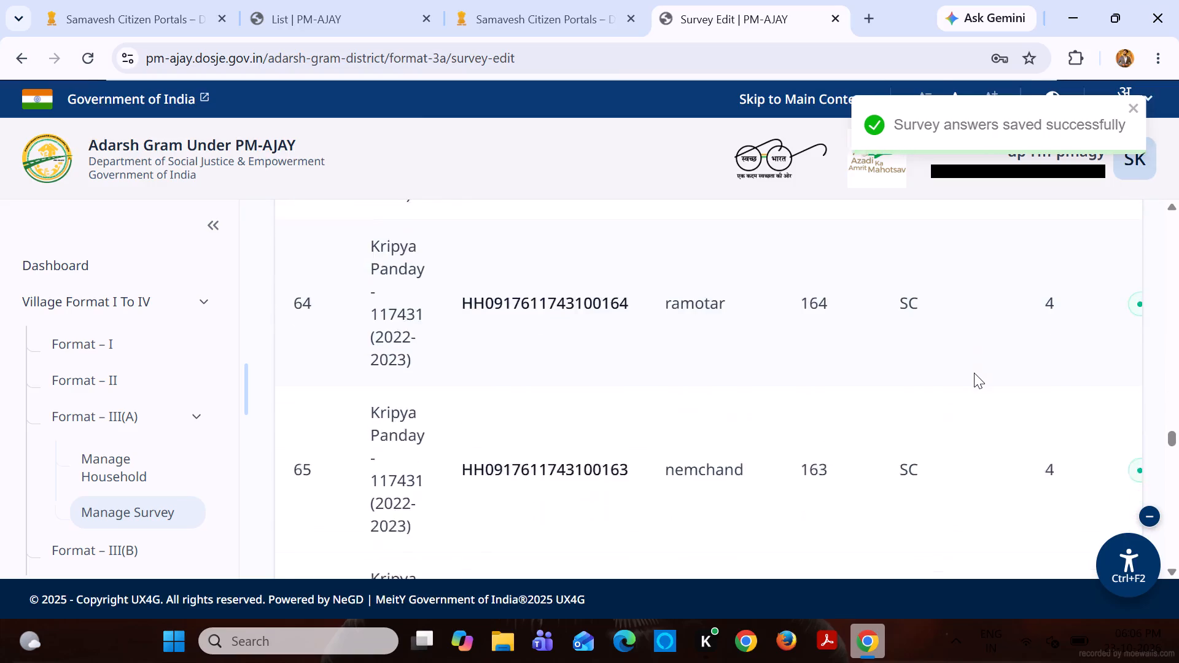
scroll(974, 373, "down", 8)
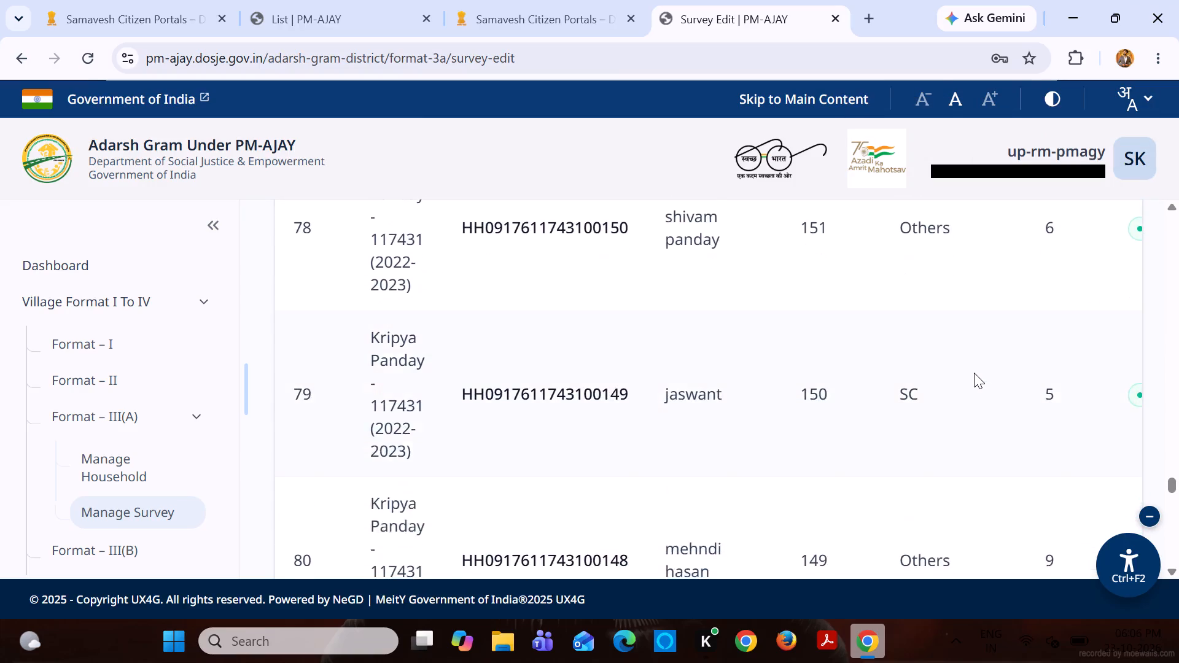
scroll(974, 373, "down", 6)
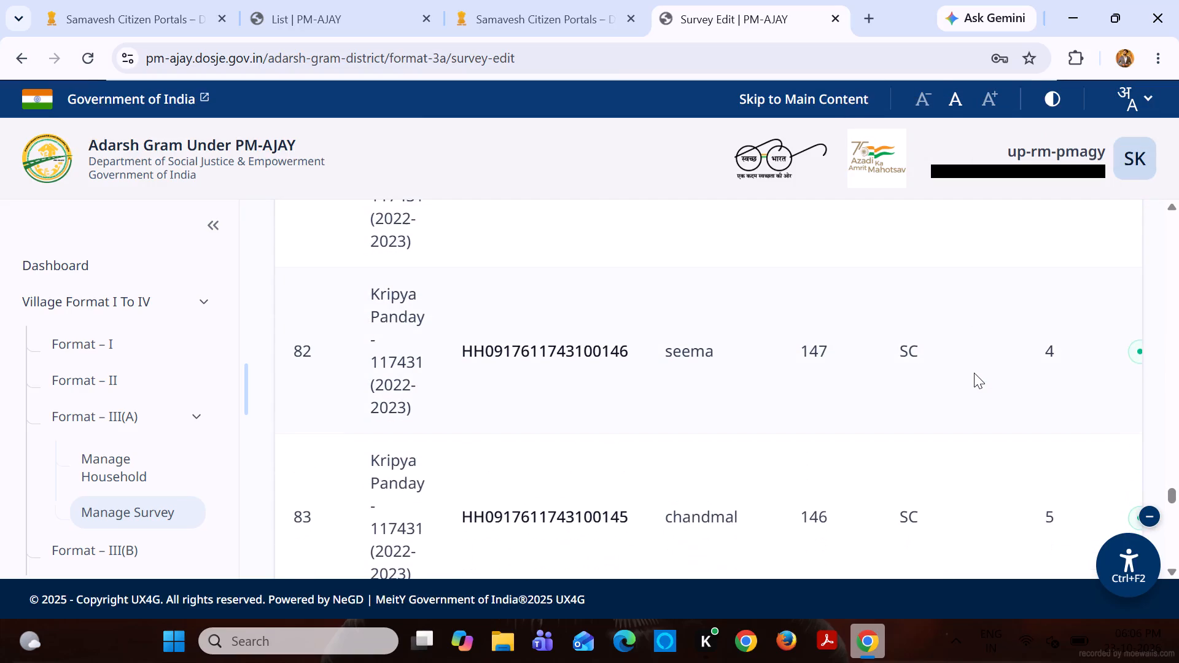
scroll(974, 373, "left", 1)
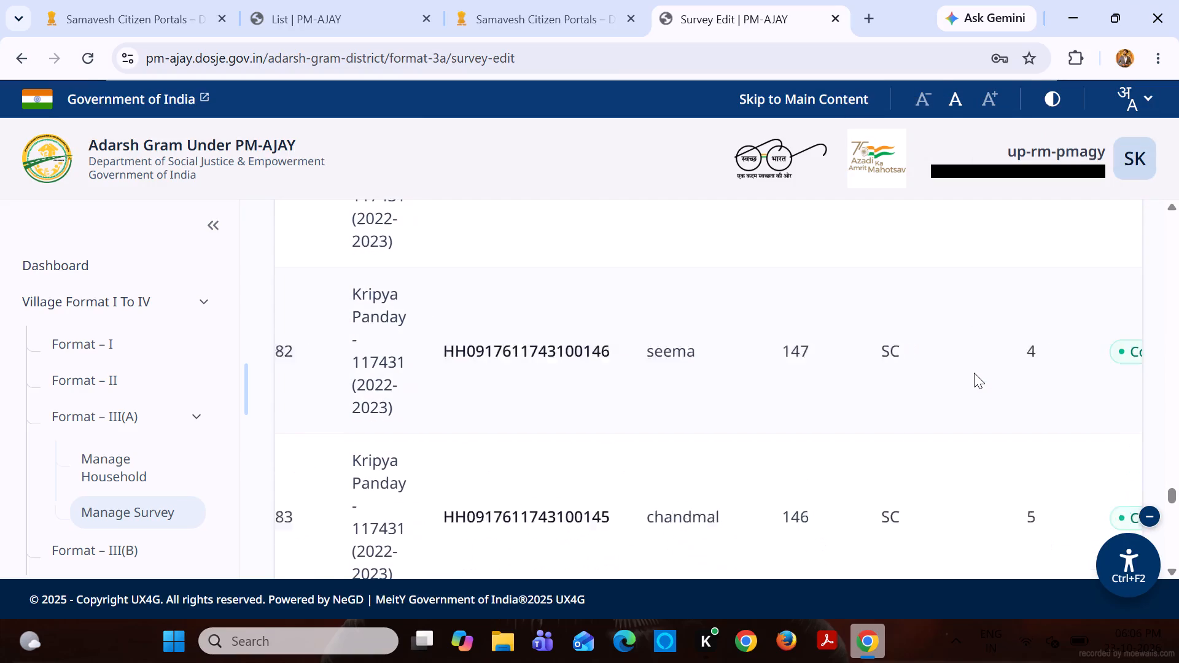
scroll(974, 373, "left", 9)
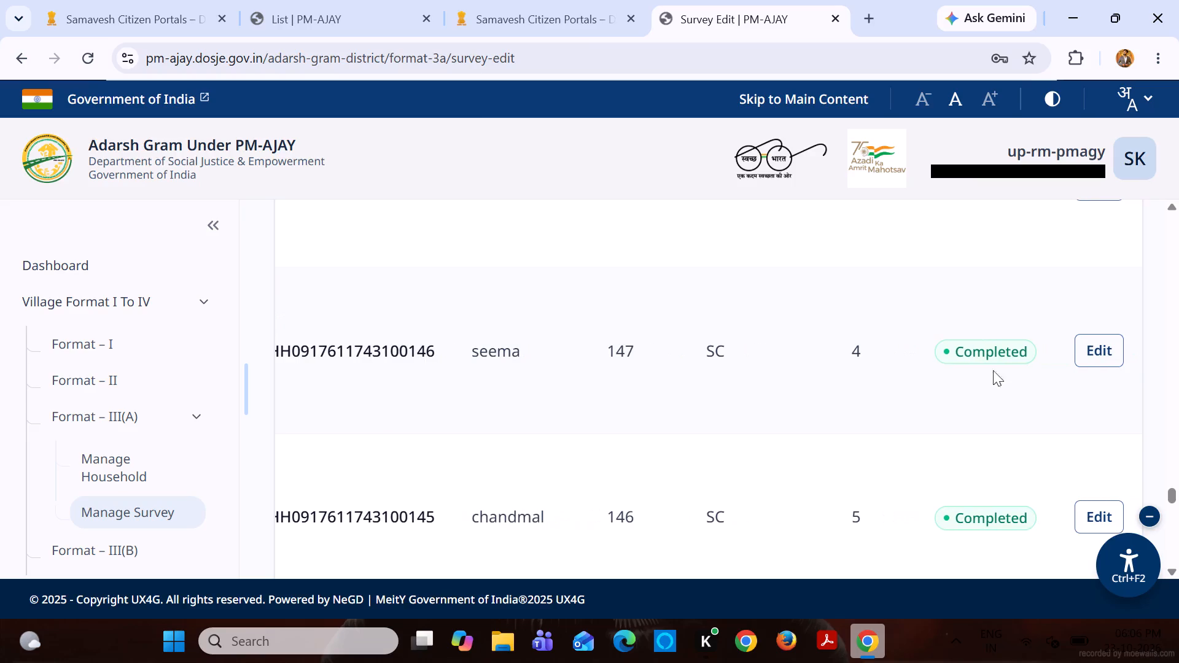
left_click(1086, 354)
For house number 147, set involvement in farming to No under domain 7 – Agricultural Practices etc. and save the answers.
scroll(908, 442, "down", 2)
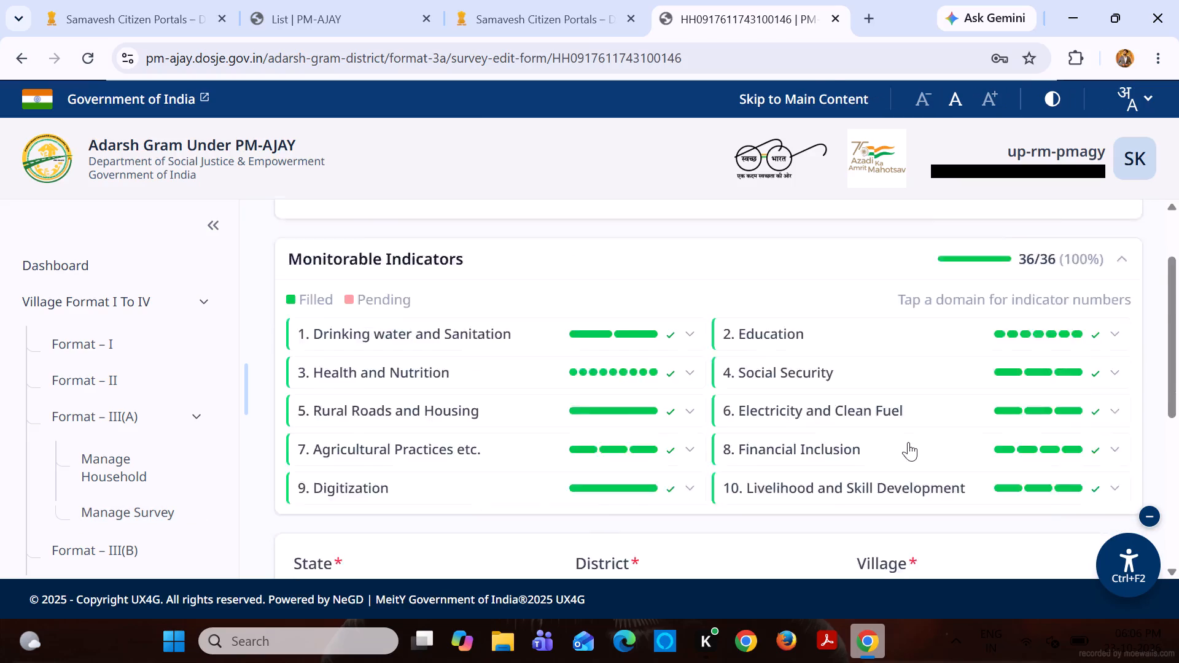
scroll(908, 442, "down", 8)
left_click(799, 408)
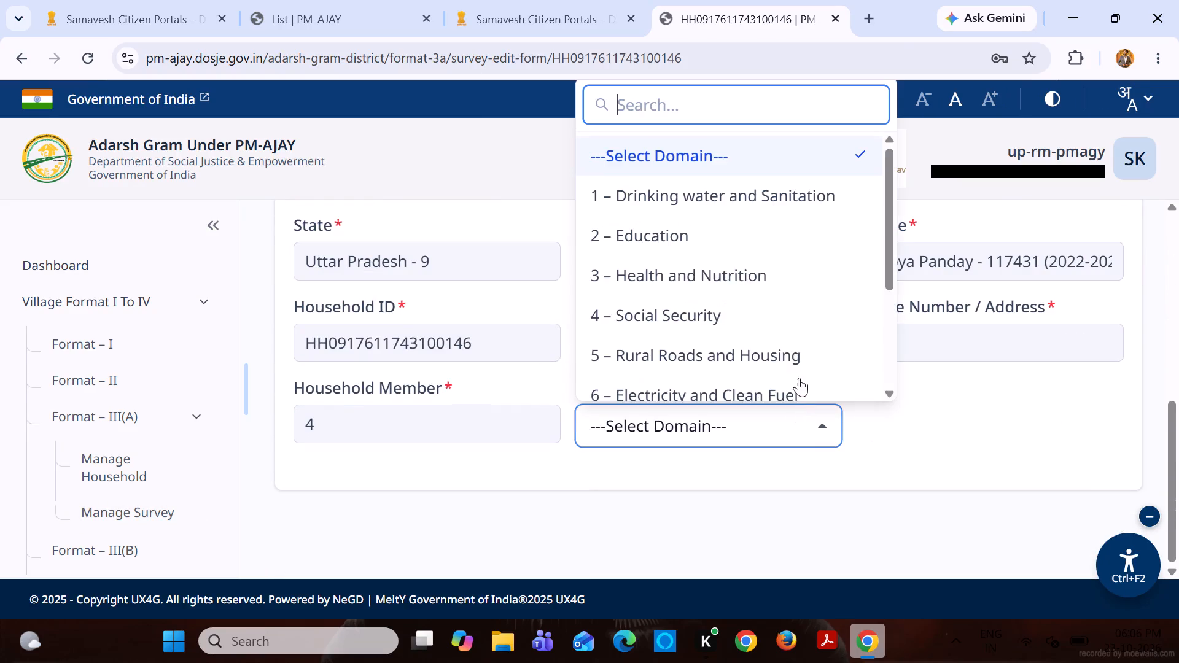
scroll(791, 319, "down", 1)
left_click(766, 317)
scroll(869, 421, "down", 2)
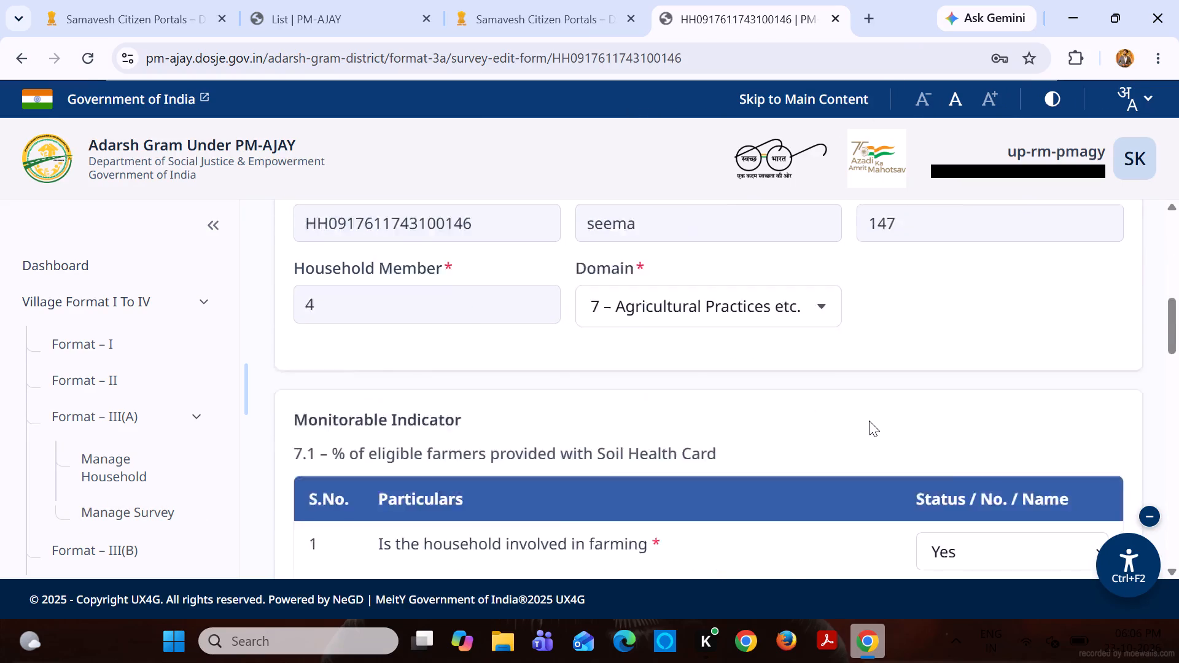
scroll(869, 421, "down", 2)
left_click(1018, 341)
left_click(962, 409)
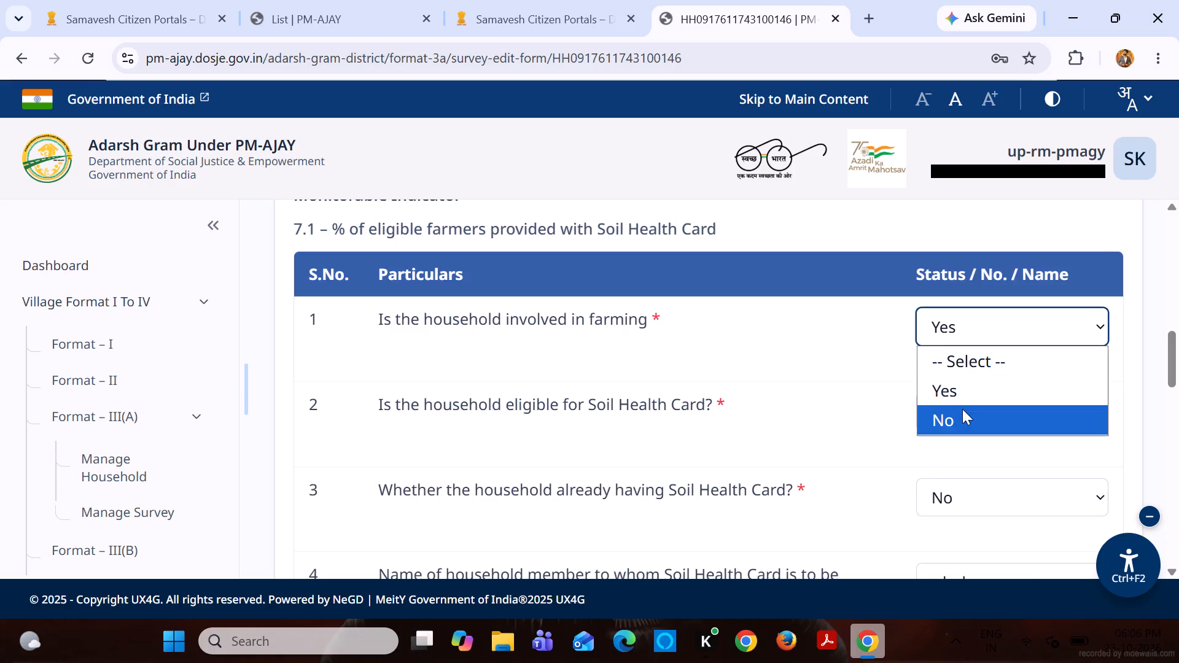
scroll(962, 409, "down", 8)
left_click(1060, 440)
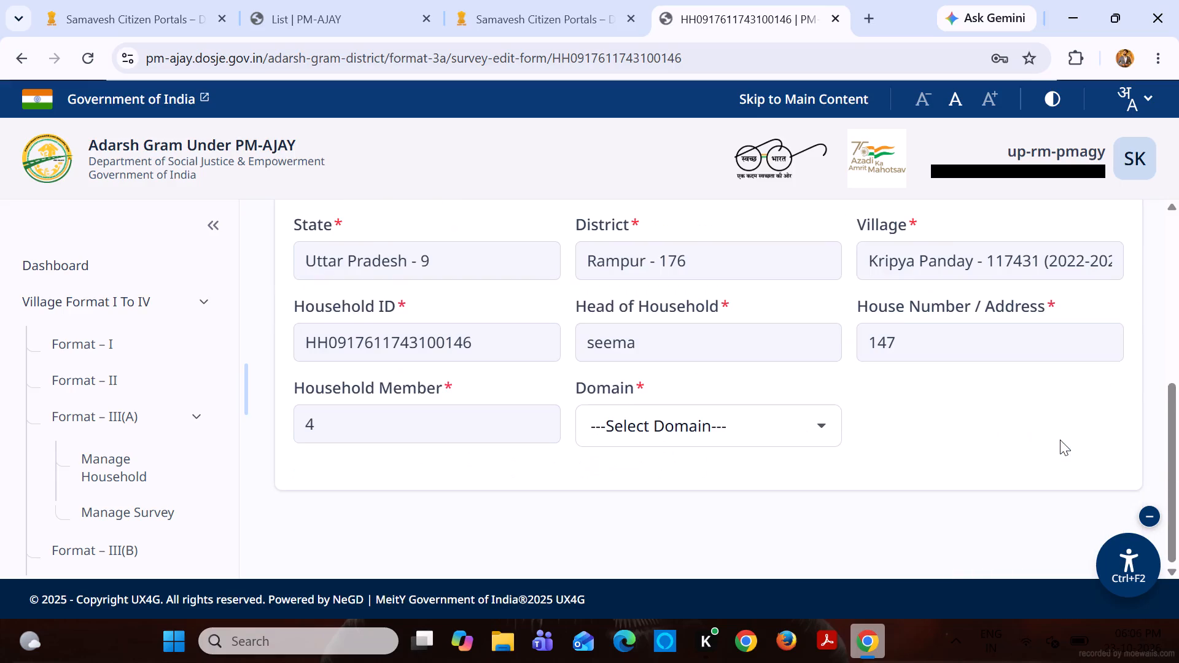
Return to the household list and open the survey of the household with house number 146 for editing.
scroll(1008, 311, "up", 8)
left_click(1081, 255)
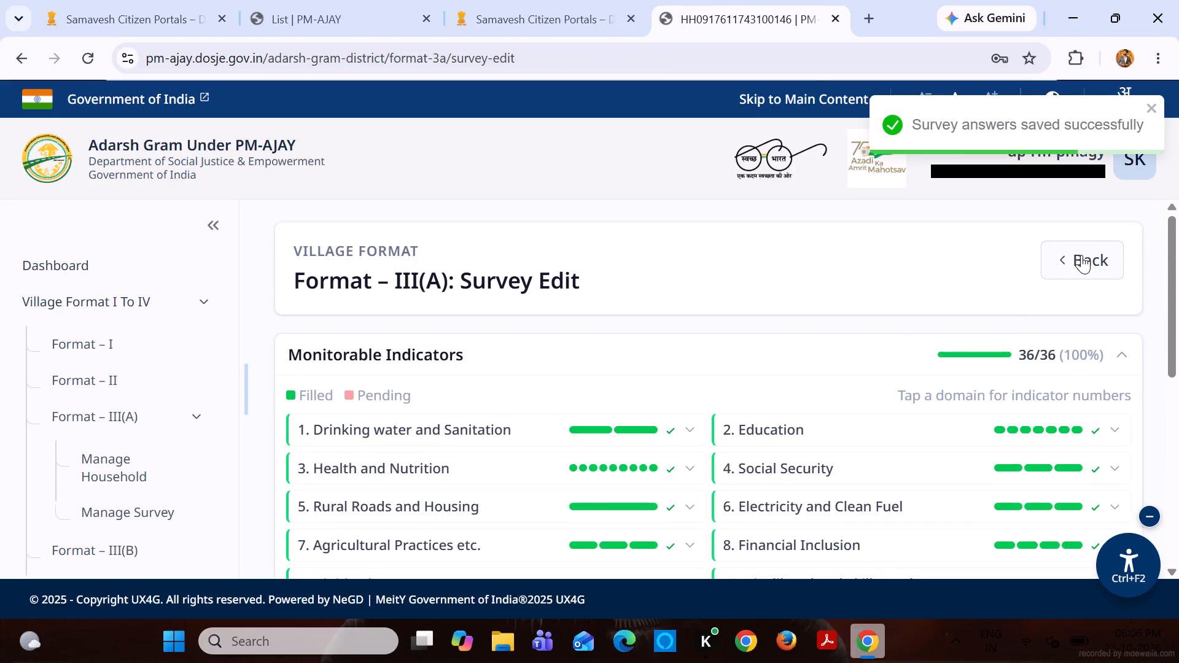
scroll(926, 370, "down", 17)
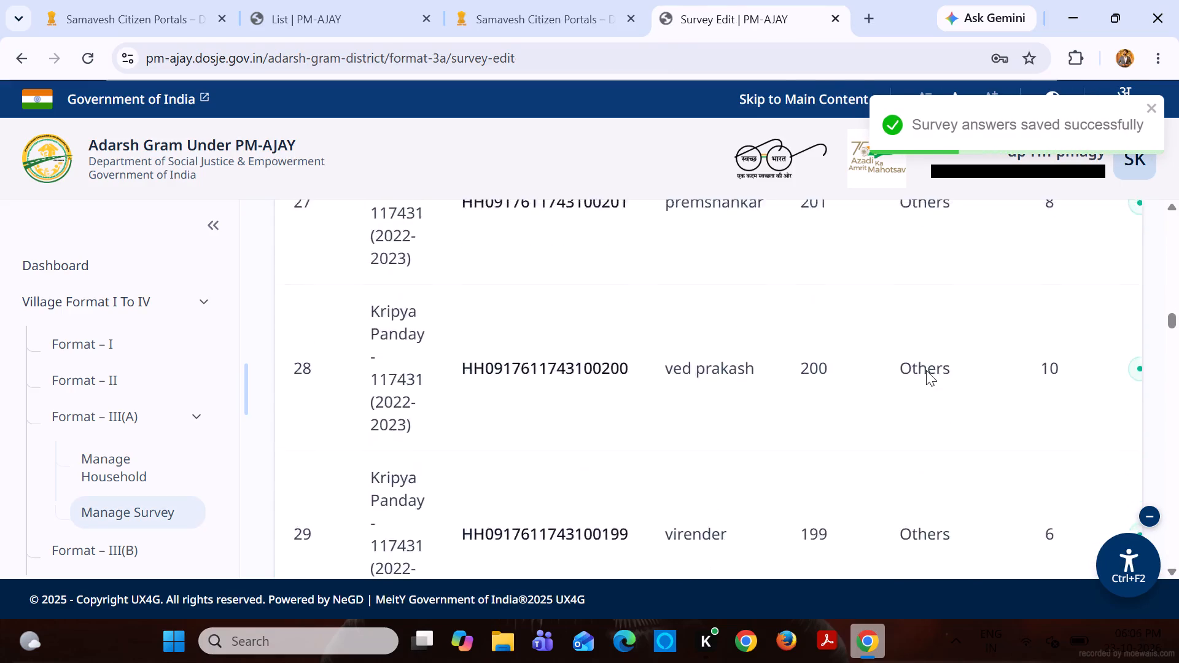
scroll(926, 370, "down", 13)
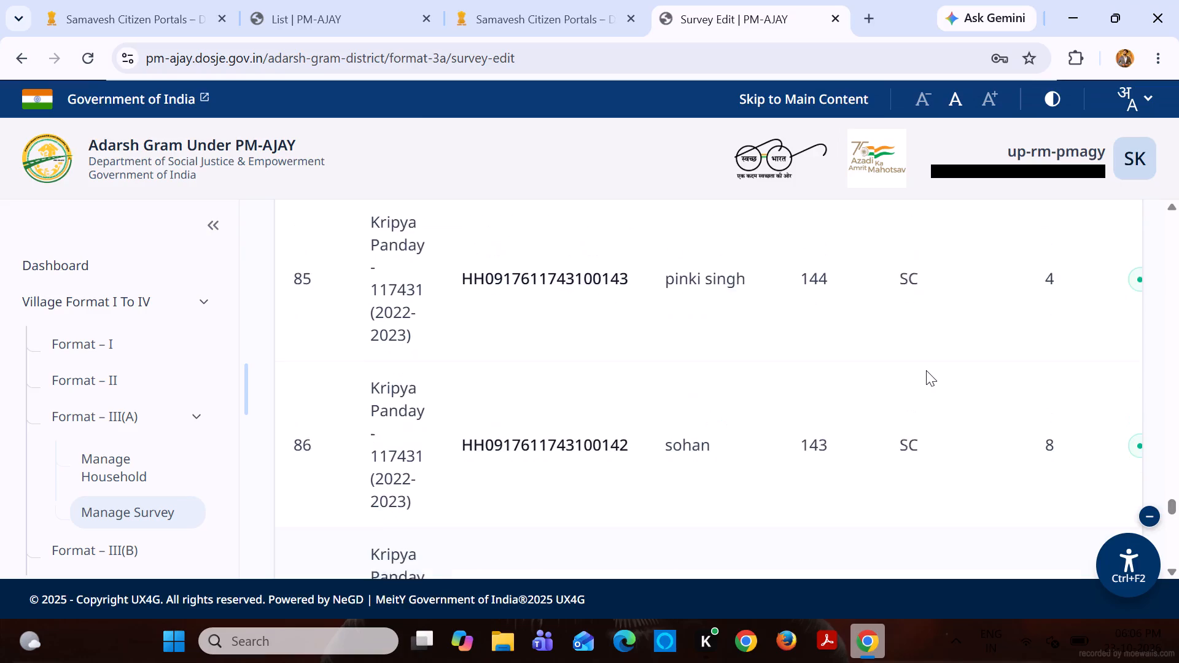
scroll(926, 370, "up", 4)
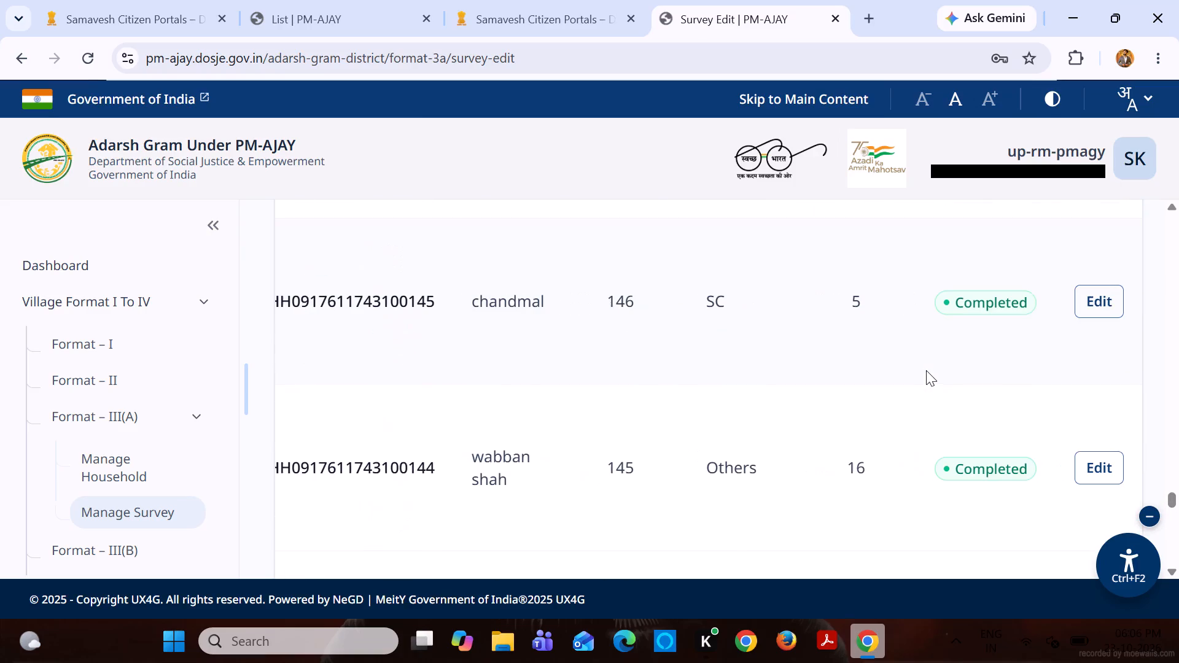
scroll(926, 370, "up", 1)
left_click(1108, 305)
For house number 146, set involvement in farming to No under domain 7 – Agricultural Practices etc. and save the answers.
scroll(936, 423, "down", 8)
left_click(807, 419)
scroll(771, 262, "down", 1)
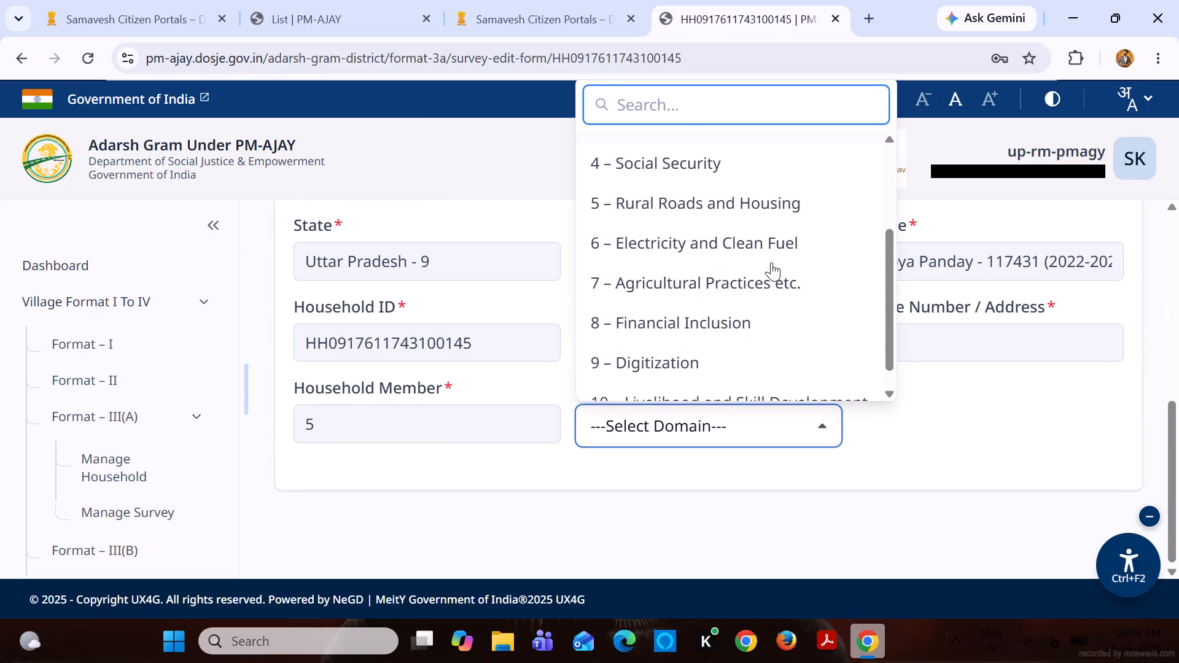
left_click(730, 285)
scroll(847, 487, "down", 3)
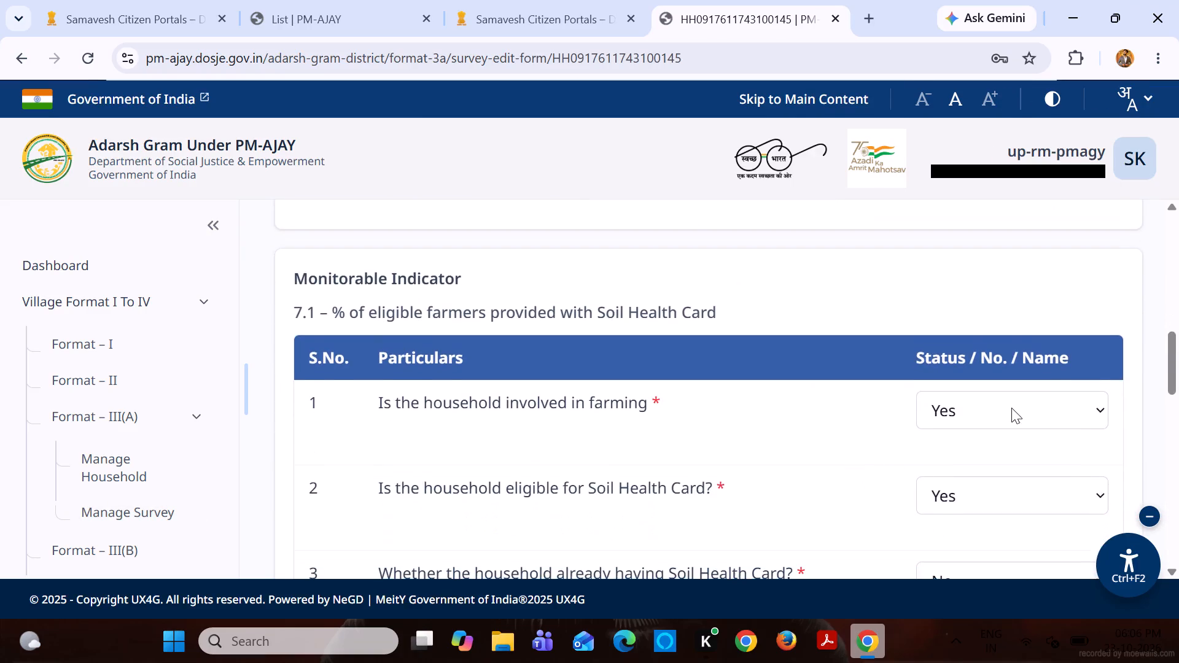
left_click_drag(1013, 407, 959, 498)
left_click(959, 498)
scroll(959, 498, "down", 8)
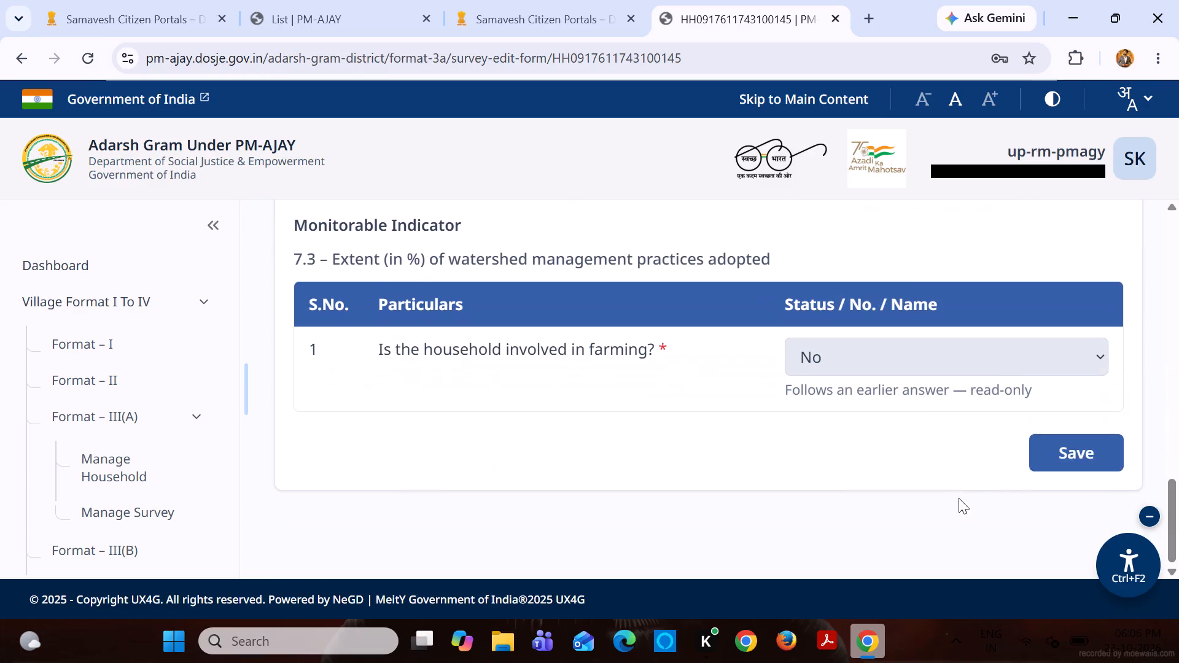
left_click(1075, 452)
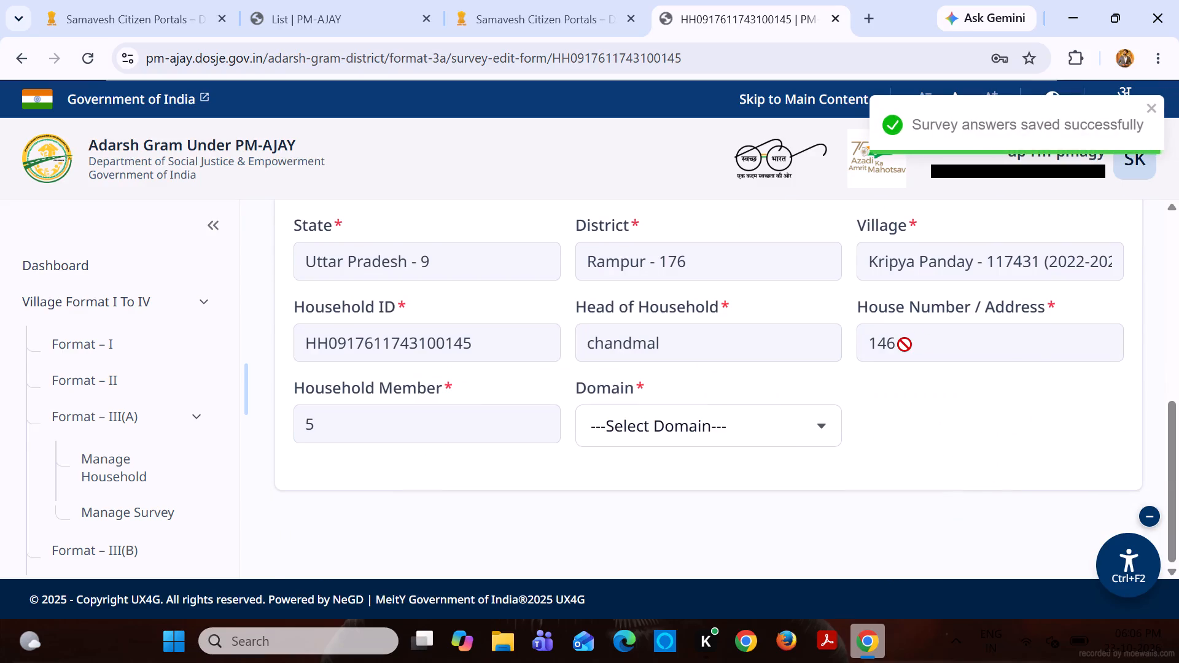
Return to the household list and open the survey of the household with house number 145 for editing.
scroll(905, 344, "up", 8)
left_click(1092, 239)
left_click(1094, 246)
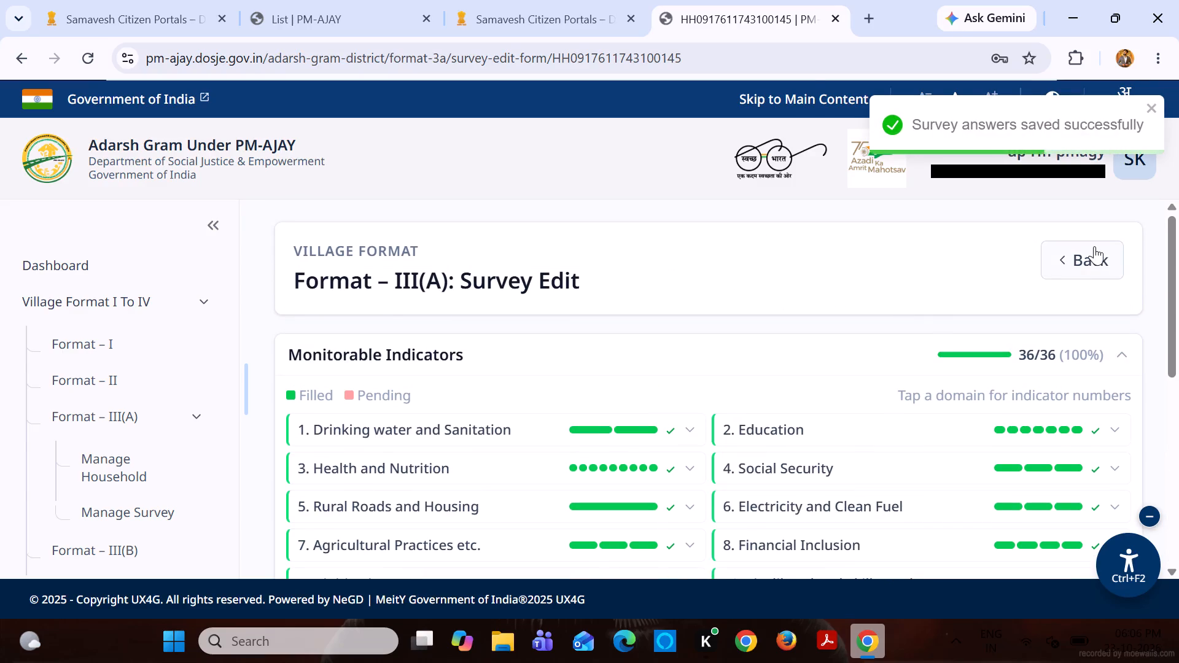
scroll(1005, 355, "down", 19)
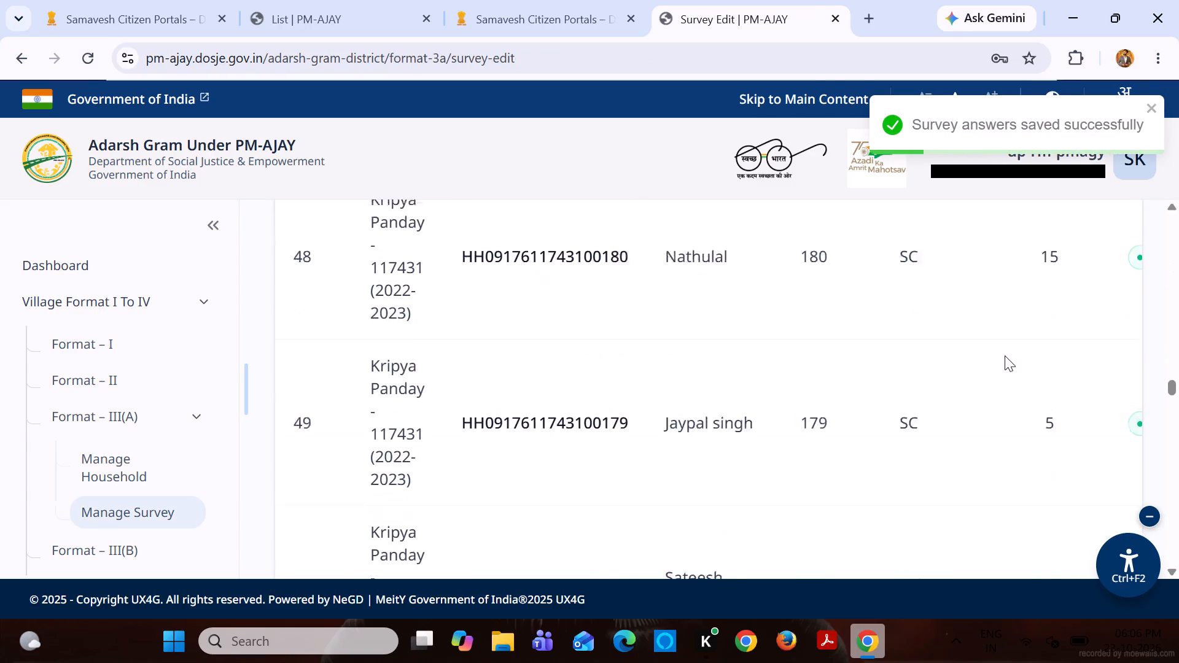
scroll(1005, 355, "down", 15)
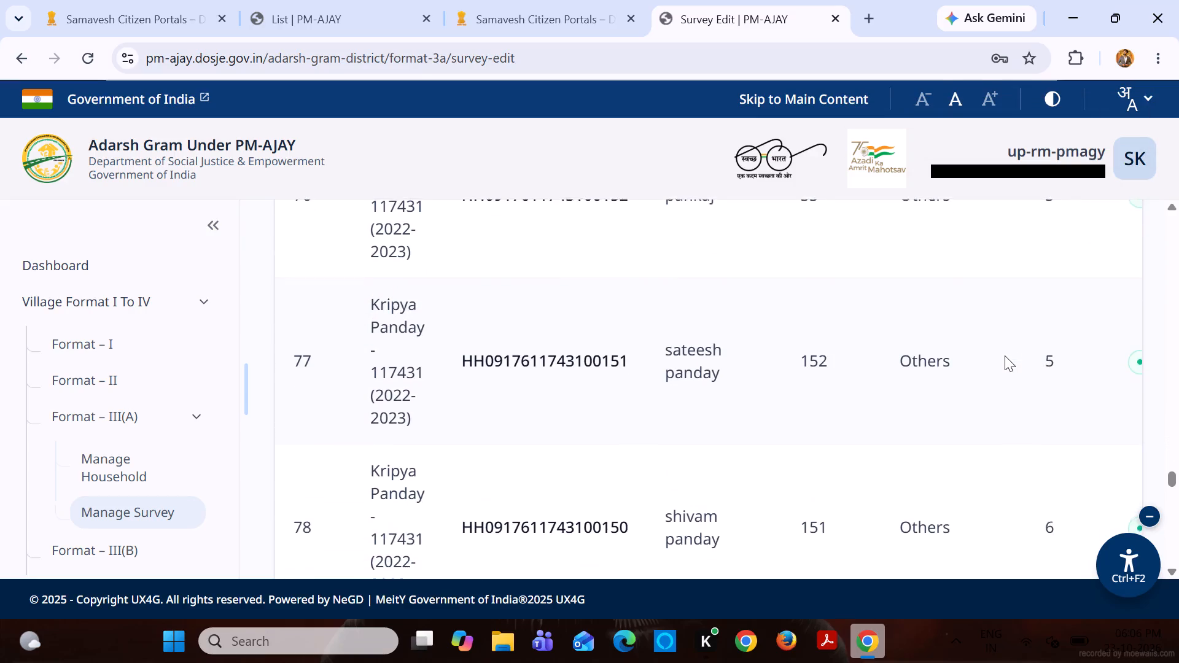
scroll(1005, 355, "down", 8)
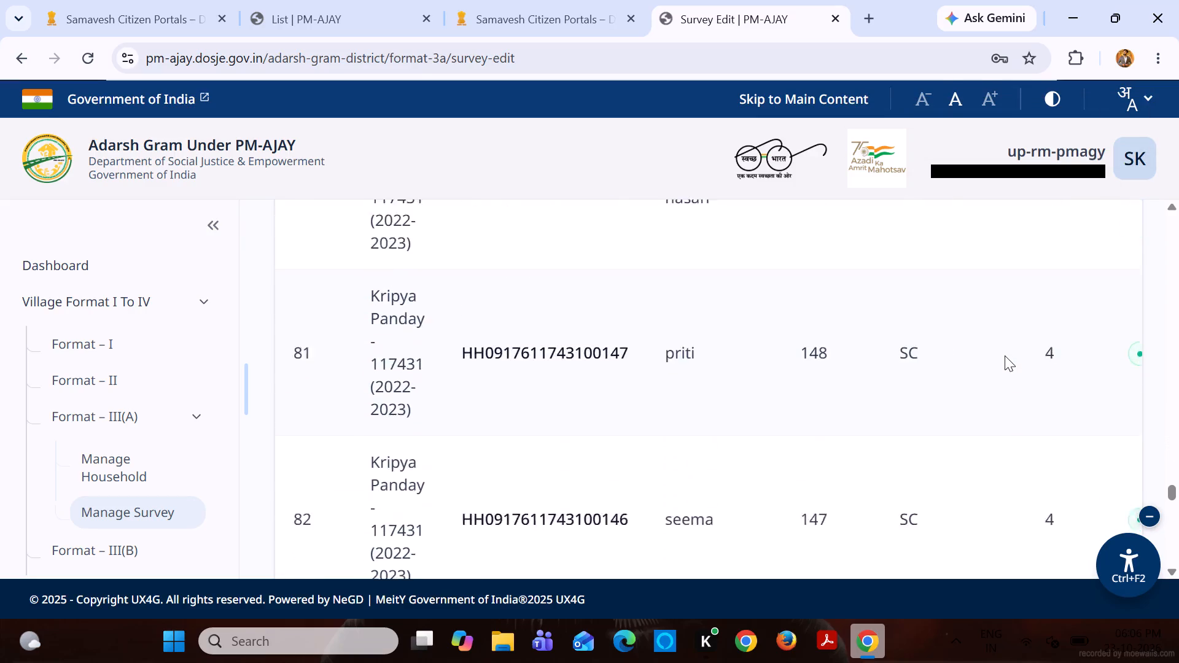
scroll(1005, 355, "down", 7)
scroll(1005, 355, "left", 1)
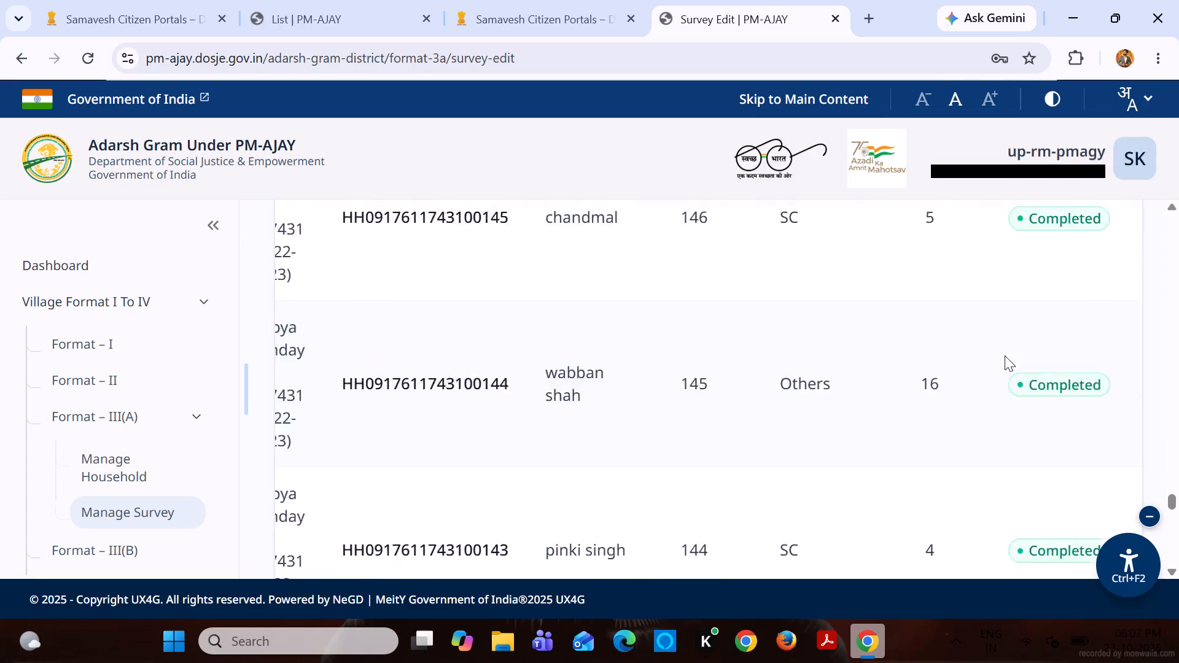
scroll(1005, 355, "left", 2)
left_click(1102, 391)
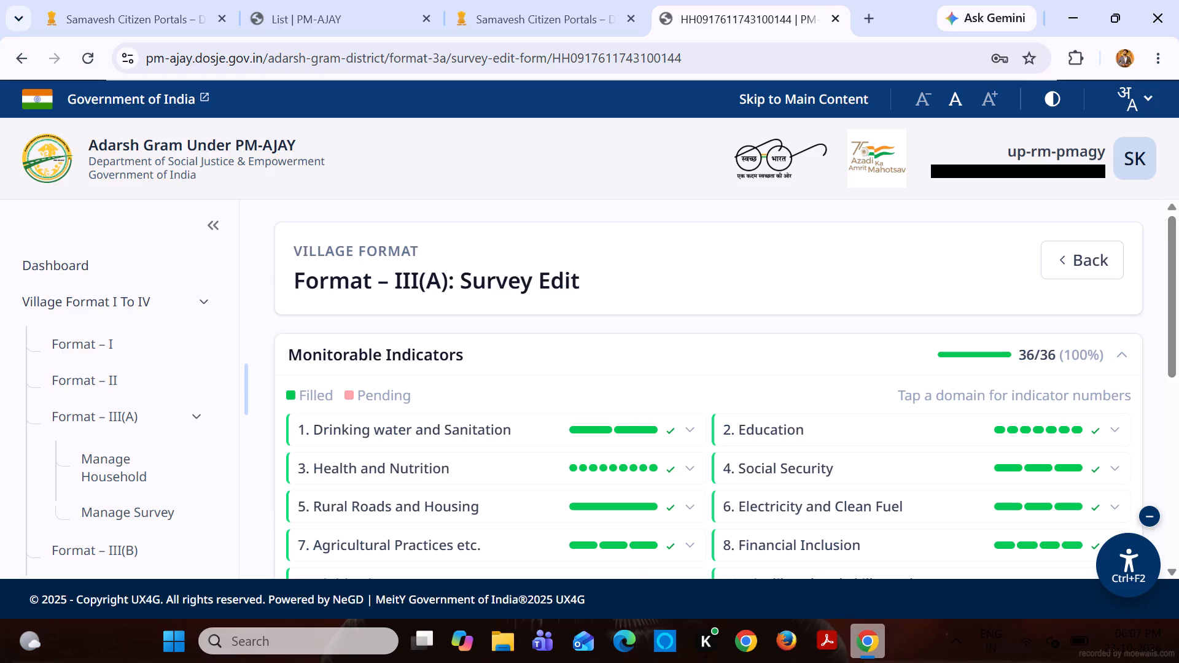
For house number 145, set involvement in farming to No under domain 7 – Agricultural Practices etc. and save the answers.
scroll(1015, 397, "down", 9)
left_click(819, 429)
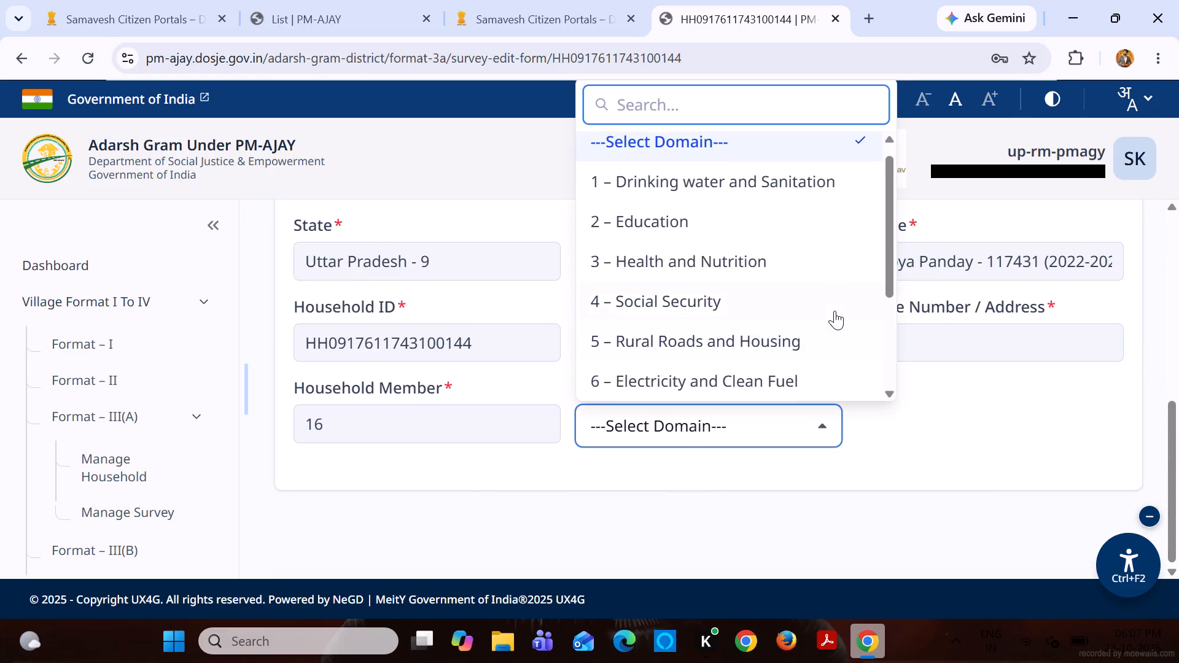
scroll(835, 311, "down", 4)
left_click(702, 260)
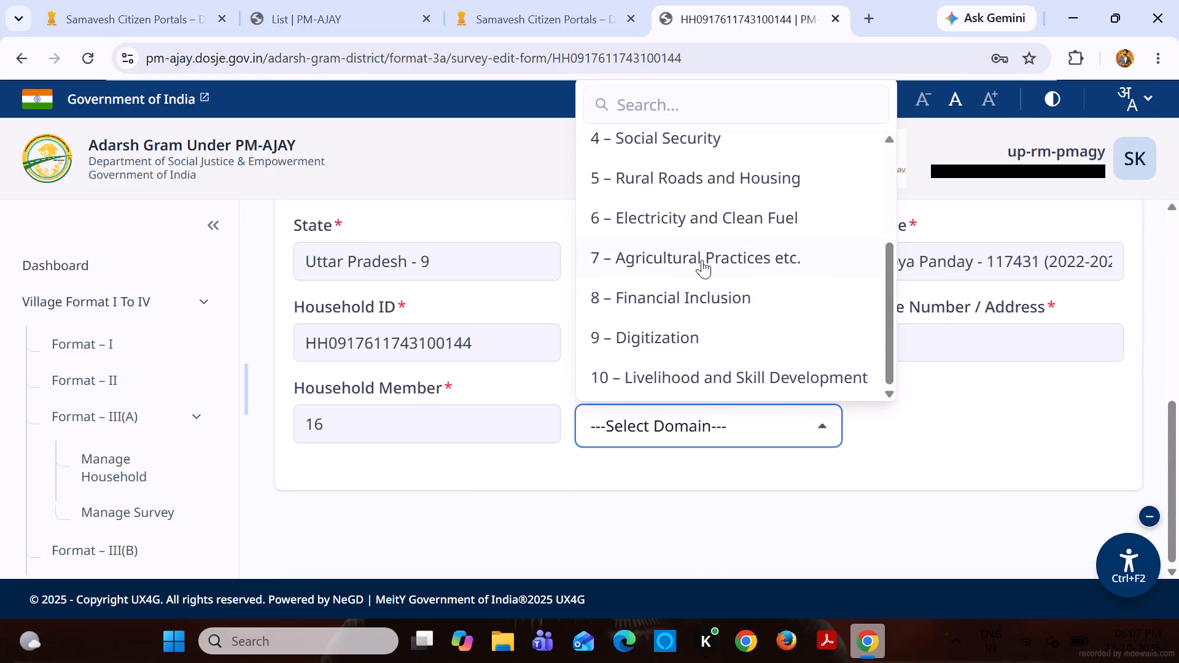
scroll(817, 364, "down", 5)
left_click_drag(1025, 277, 961, 371)
left_click(961, 371)
scroll(961, 371, "down", 7)
left_click(1058, 439)
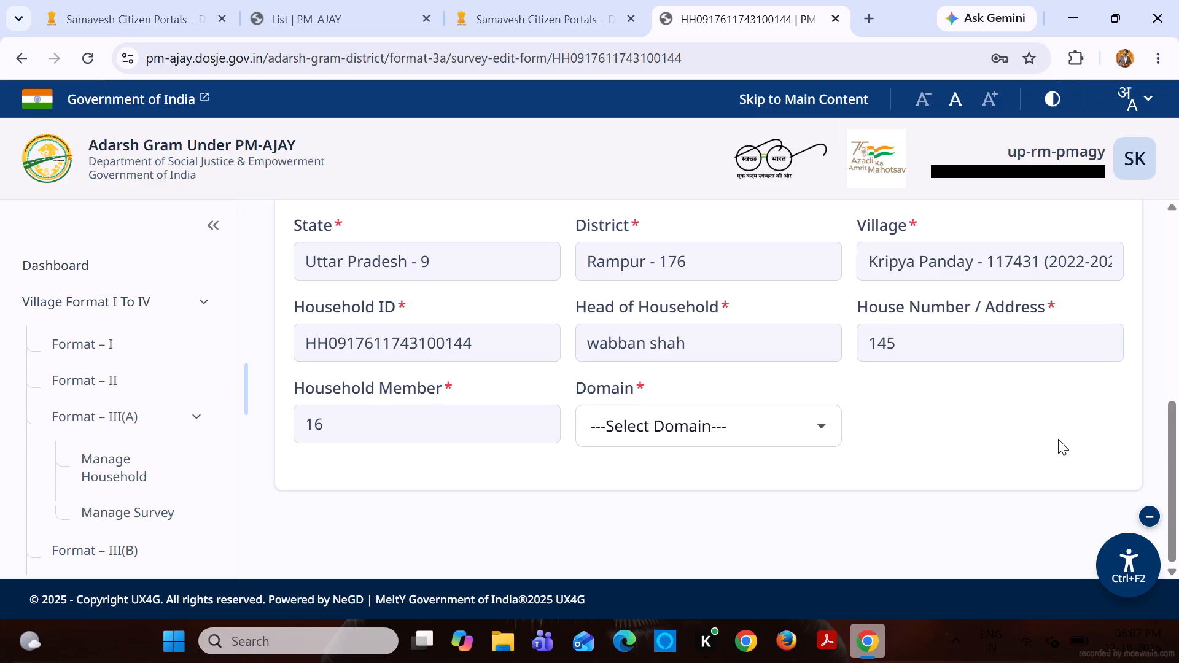
Return to the household list and open the survey of the household with house number 139 for editing.
scroll(1067, 285, "up", 9)
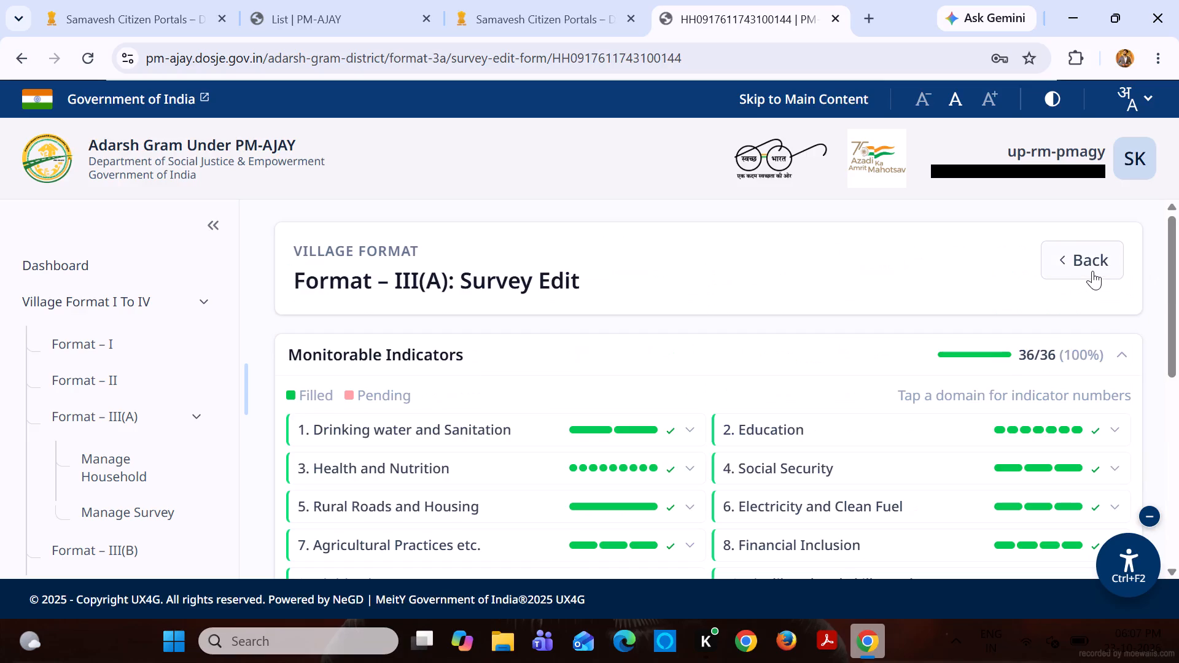
left_click(1092, 271)
scroll(941, 439, "down", 12)
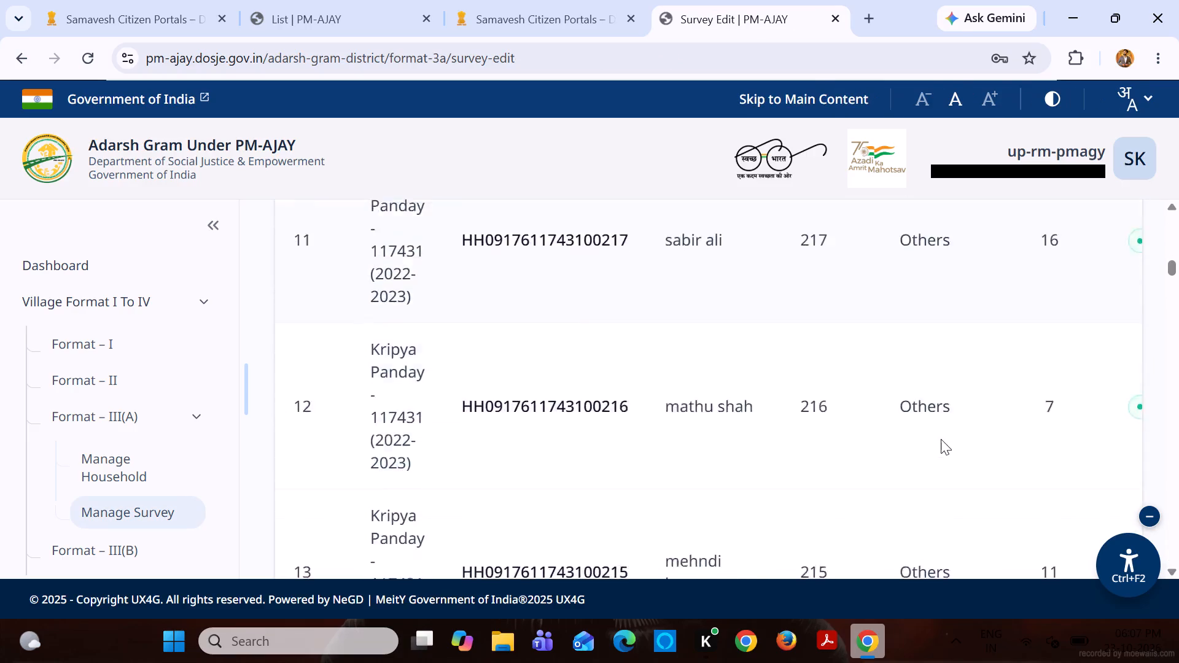
scroll(826, 446, "down", 6)
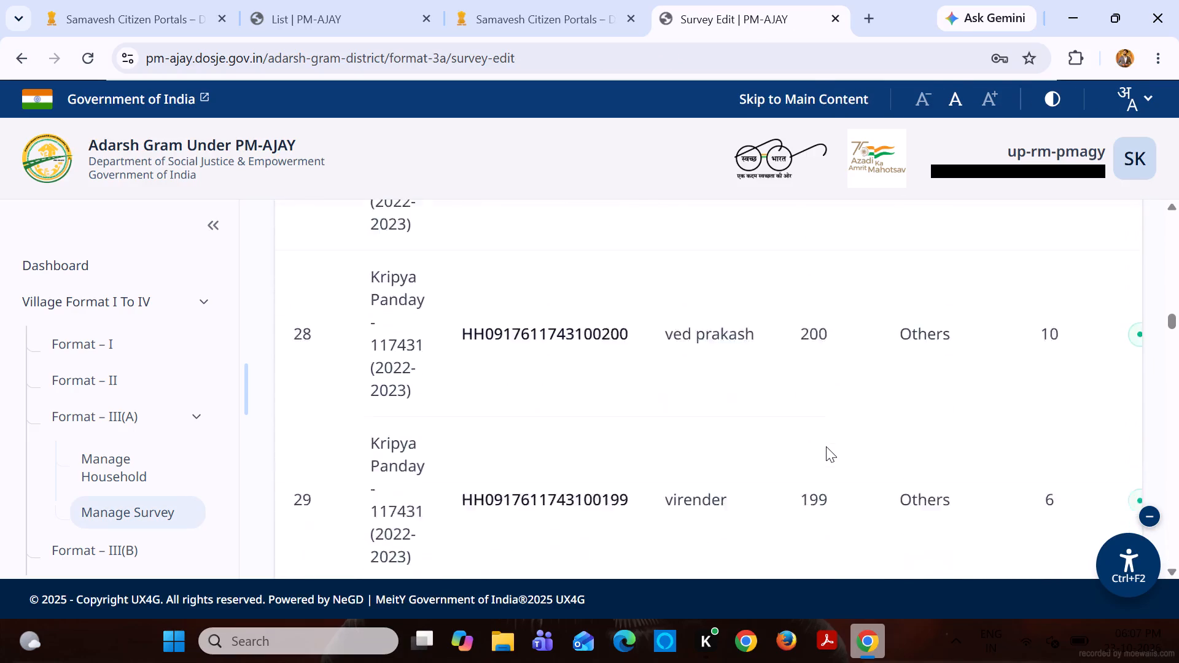
scroll(826, 446, "down", 20)
scroll(826, 446, "down", 5)
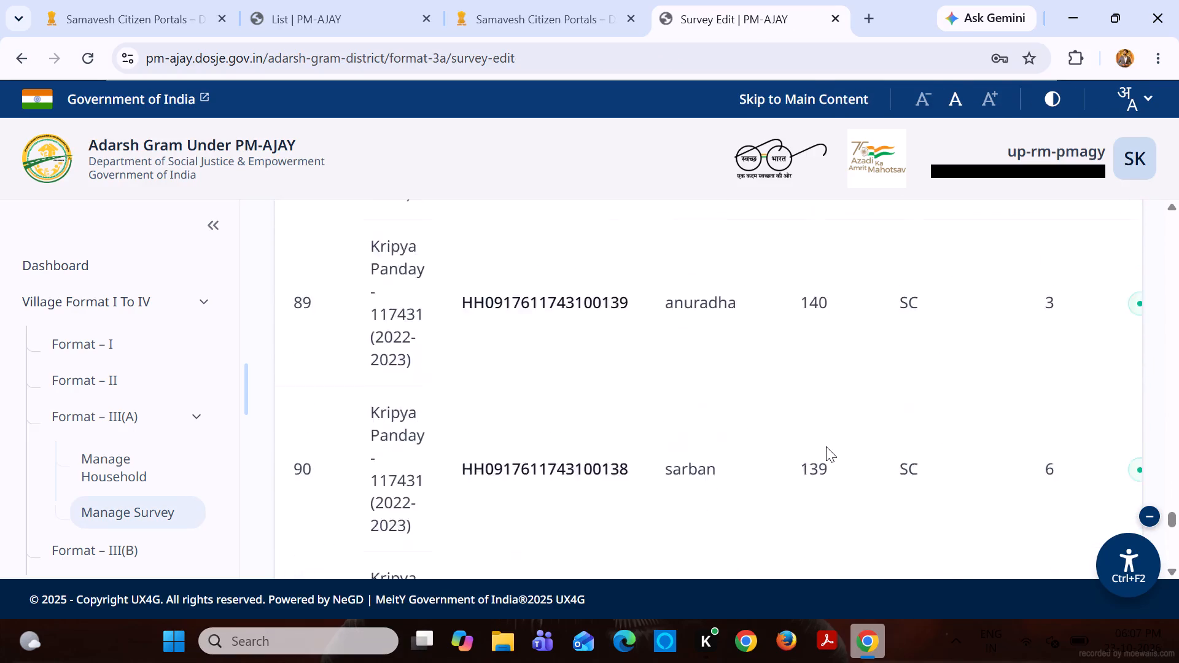
scroll(826, 446, "down", 2)
scroll(826, 446, "left", 5)
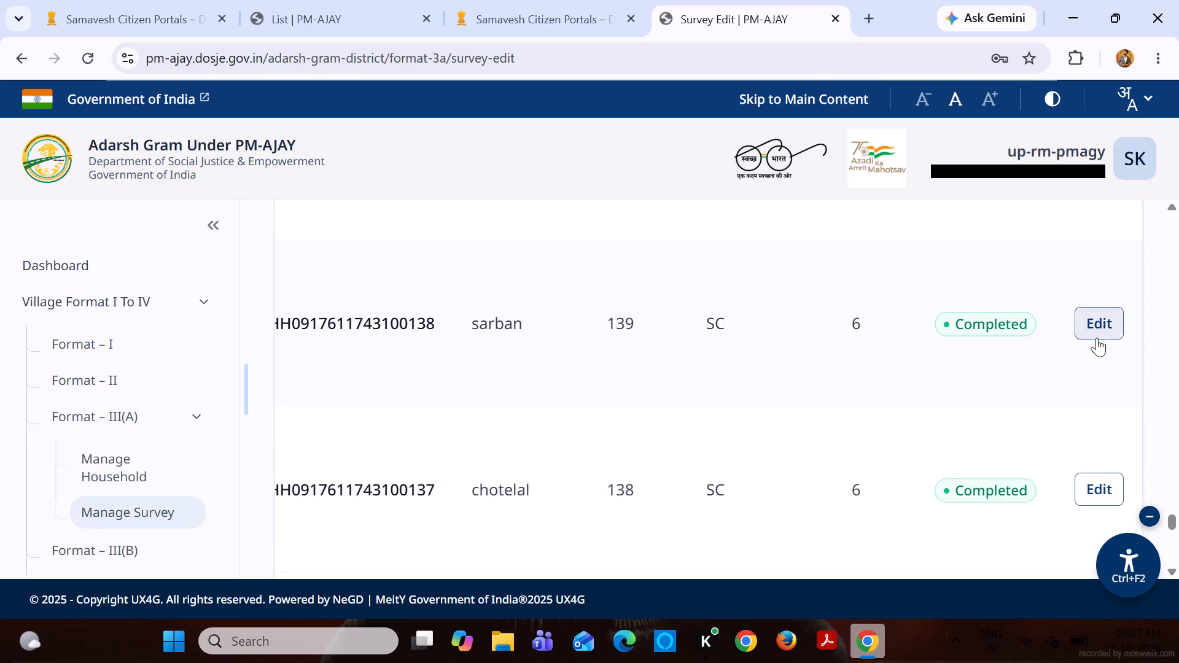
left_click(1095, 338)
For house number 139, set involvement in farming to No under domain 7 – Agricultural Practices etc. and save the answers.
scroll(868, 447, "down", 7)
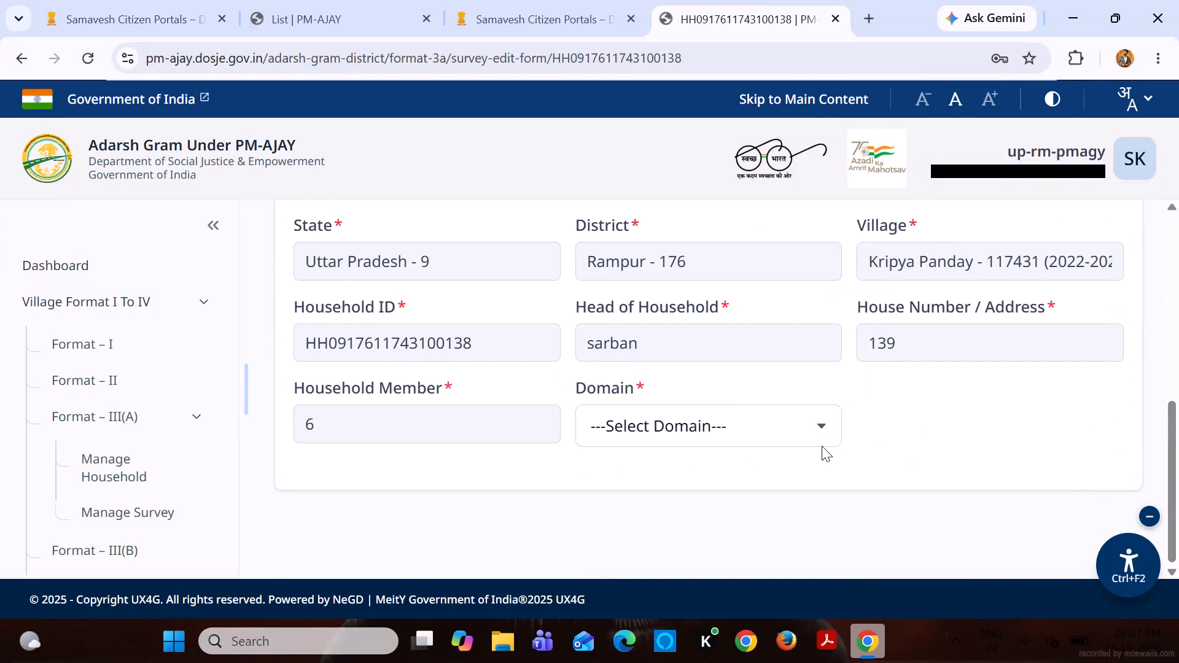
left_click(807, 441)
scroll(773, 347, "down", 1)
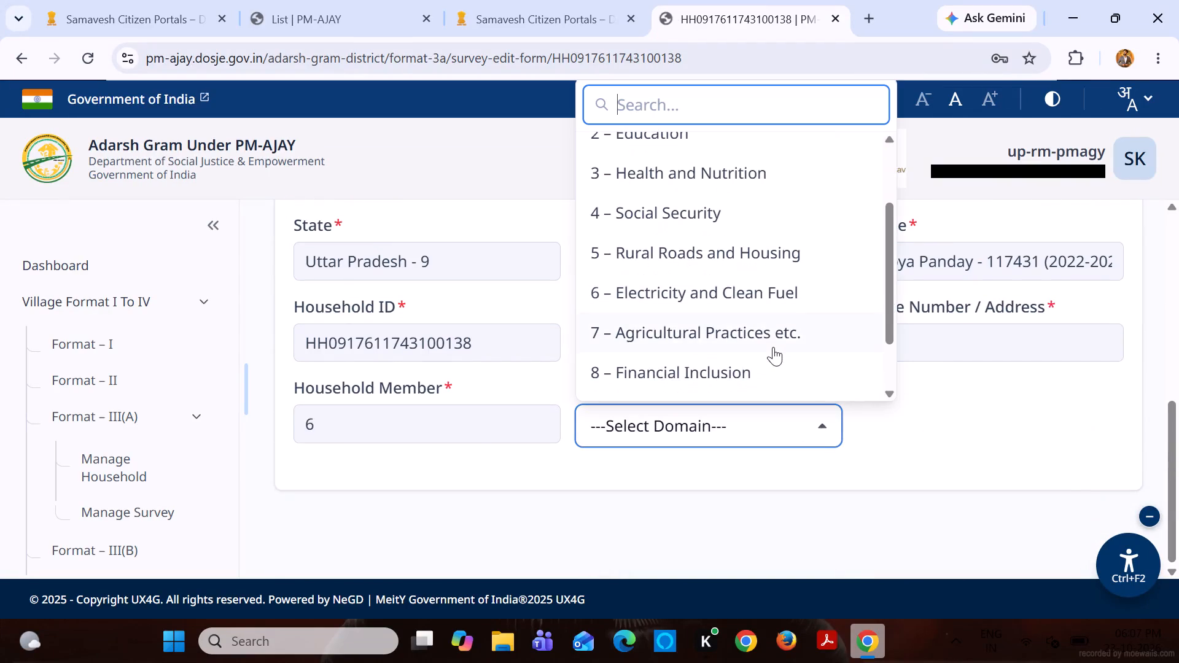
left_click(768, 334)
scroll(839, 406, "down", 1)
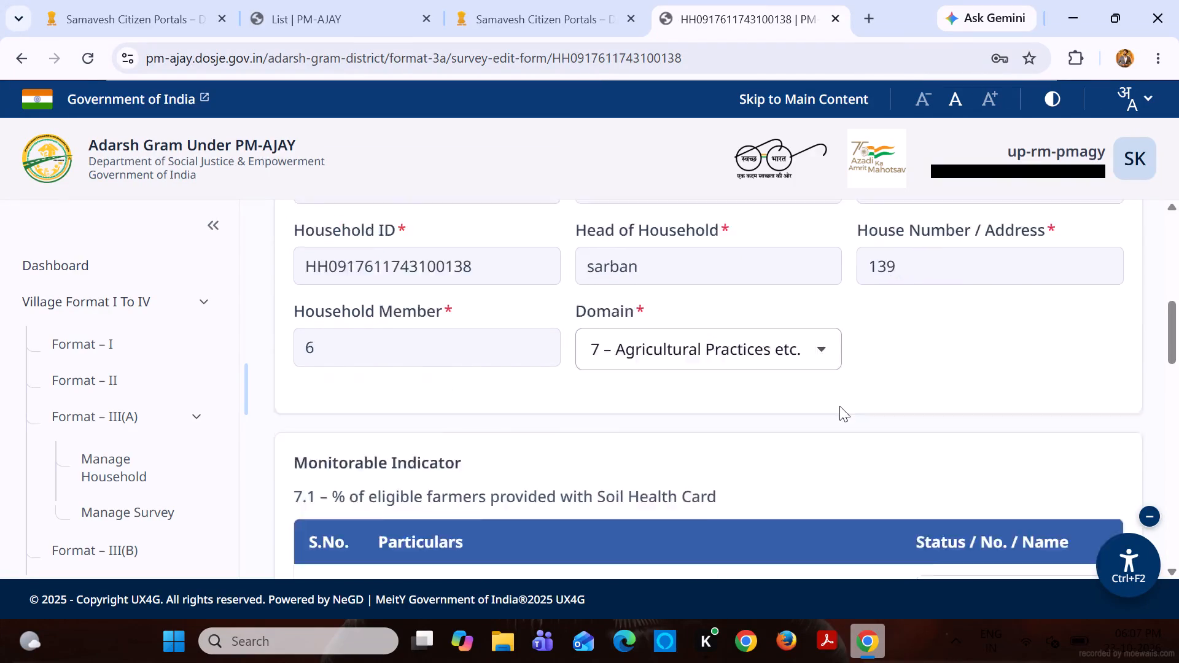
scroll(839, 406, "down", 3)
left_click_drag(1016, 322, 946, 421)
left_click(946, 421)
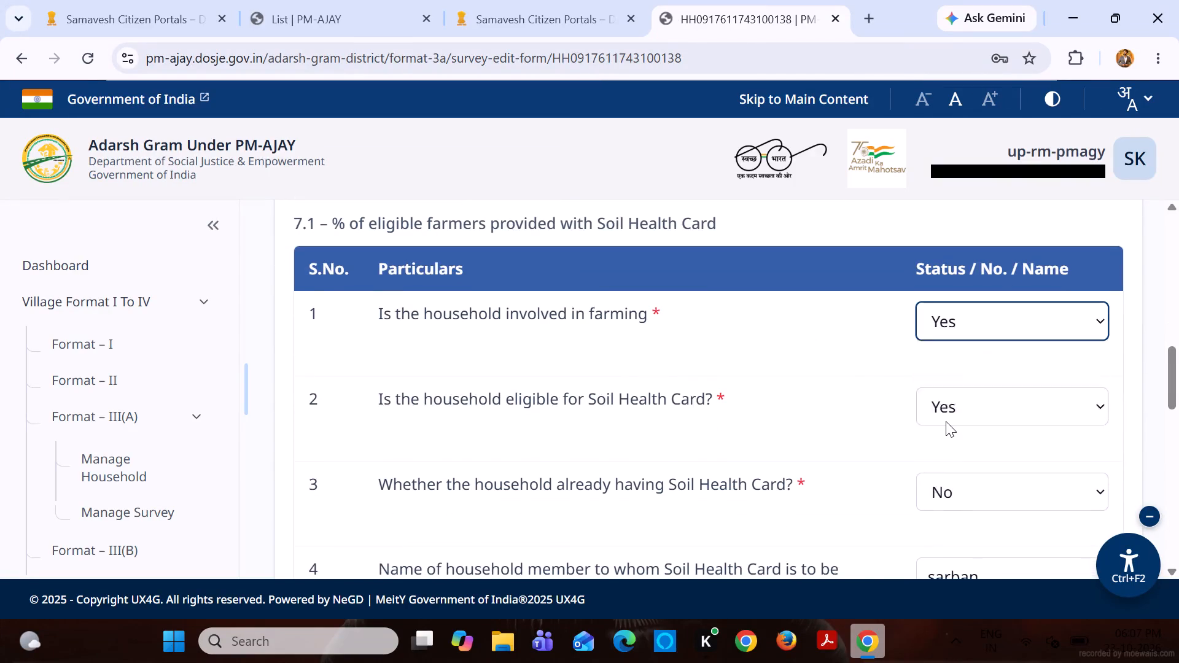
scroll(946, 421, "down", 7)
left_click(1090, 458)
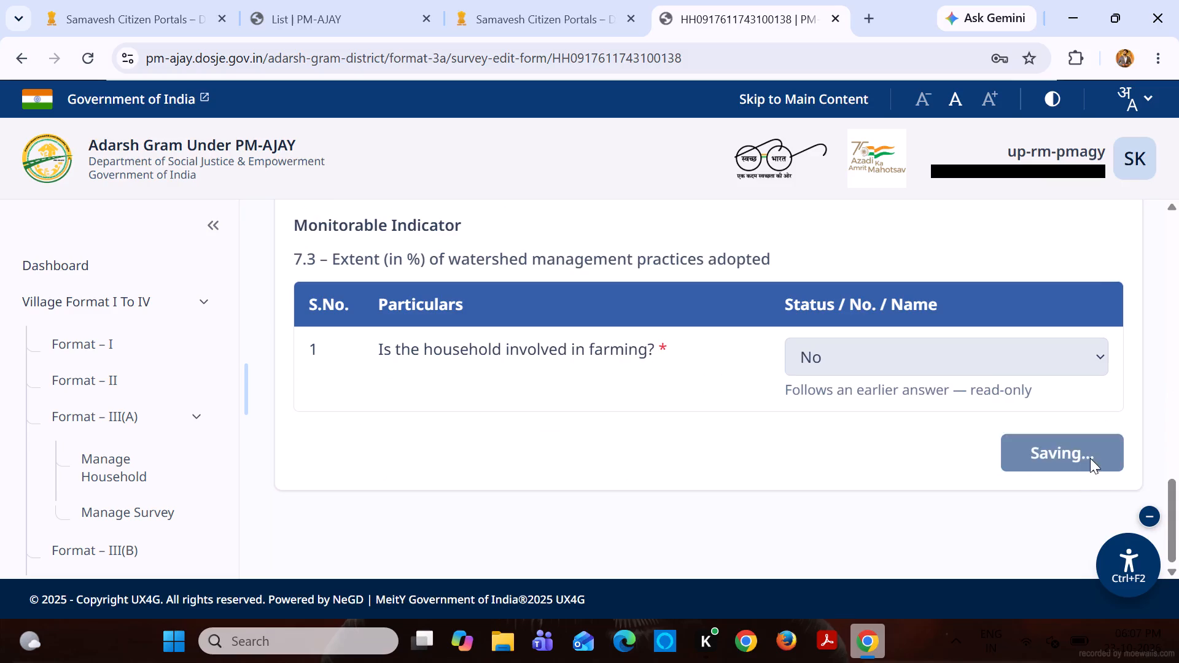
Return to the household list and open the survey of the household with house number 133 for editing.
scroll(900, 337, "up", 5)
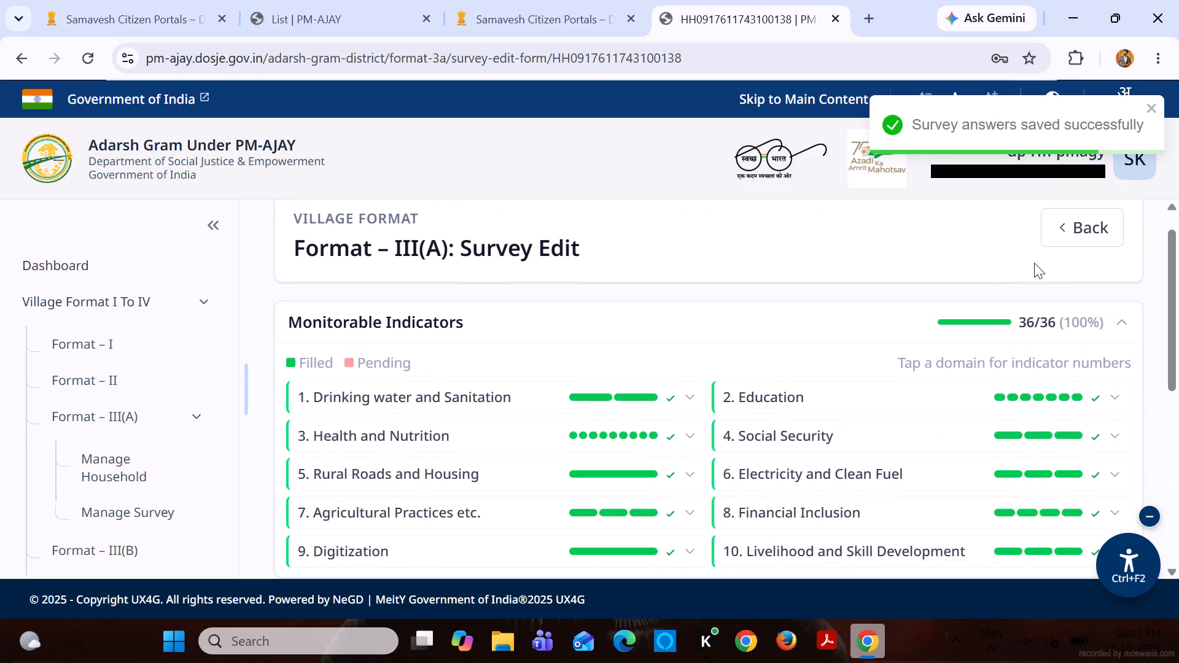
scroll(1051, 254, "down", 6)
scroll(1051, 254, "up", 6)
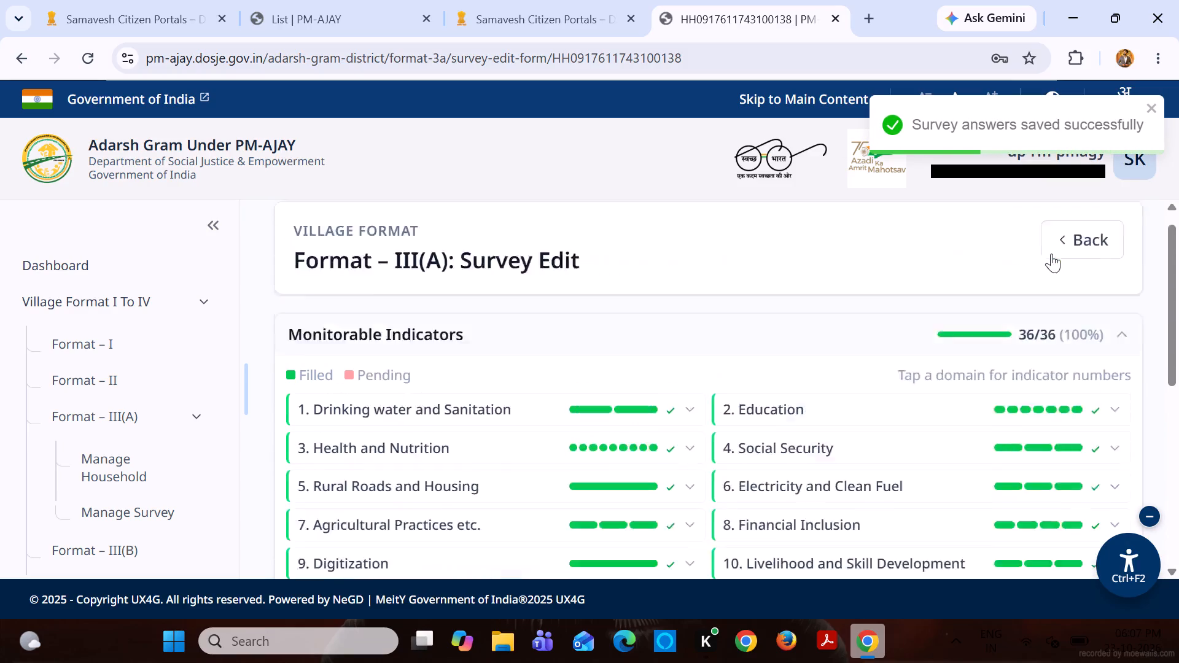
left_click(1092, 252)
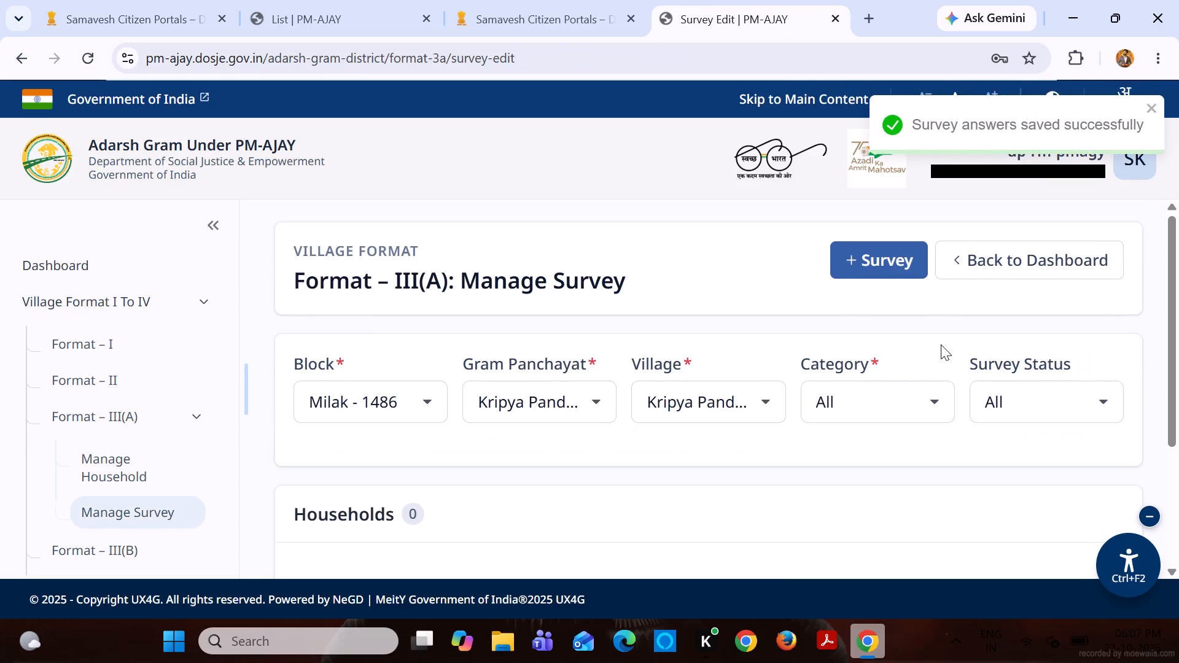
scroll(941, 344, "down", 6)
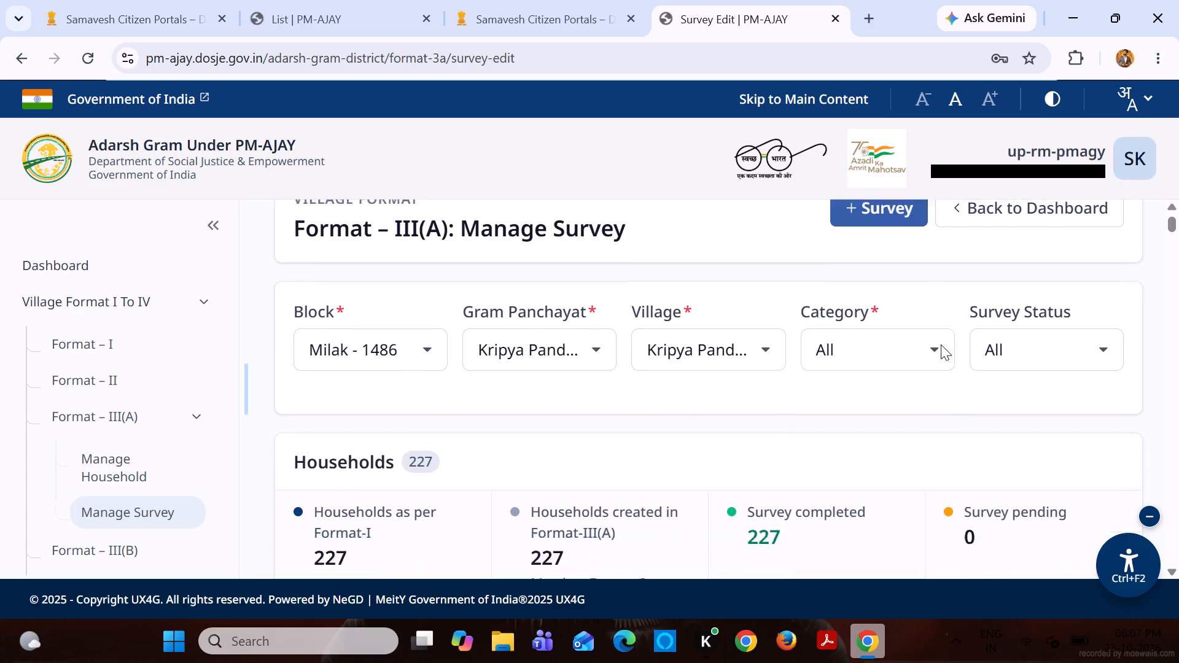
scroll(941, 344, "down", 12)
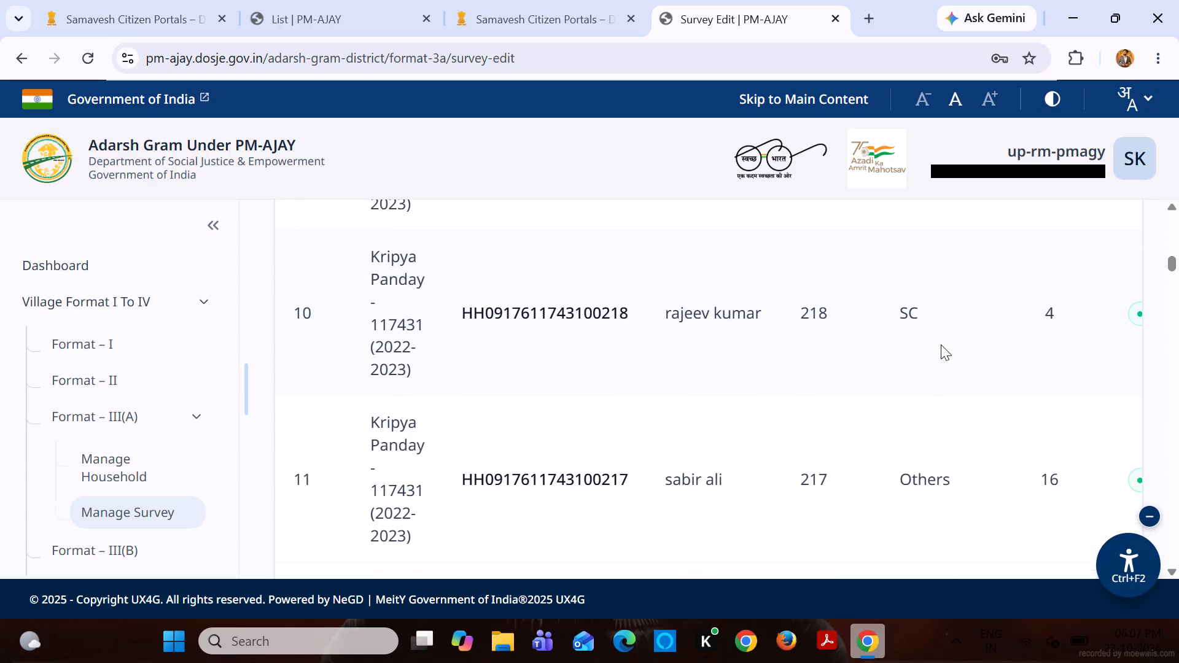
scroll(941, 344, "down", 6)
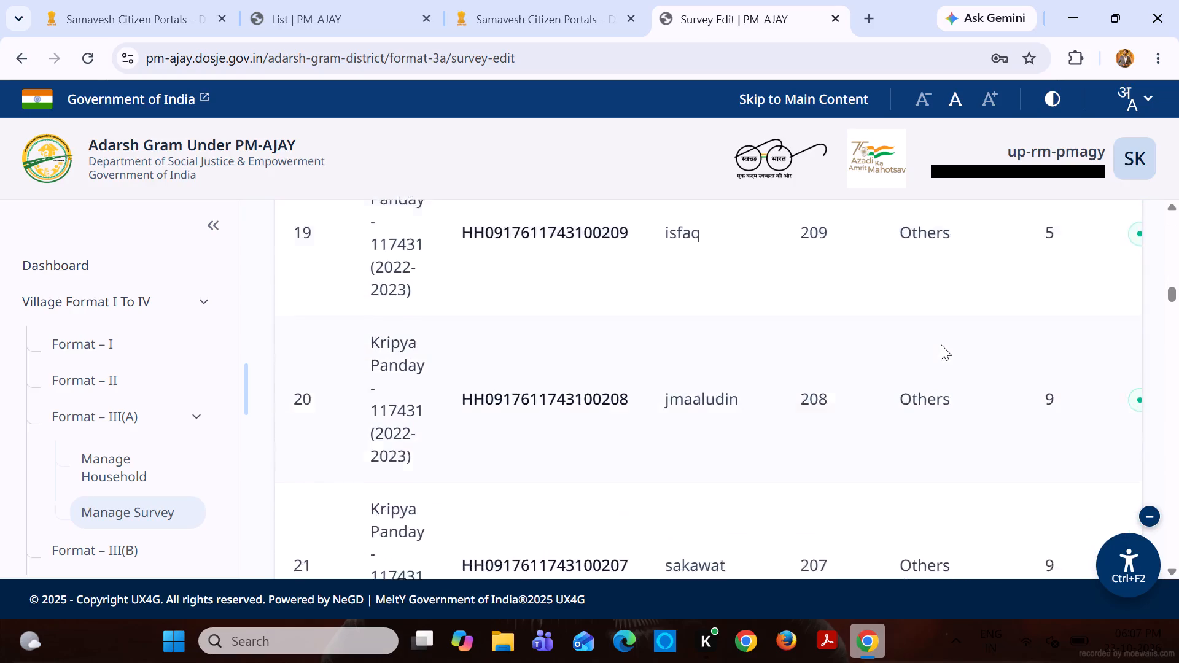
scroll(941, 344, "down", 6)
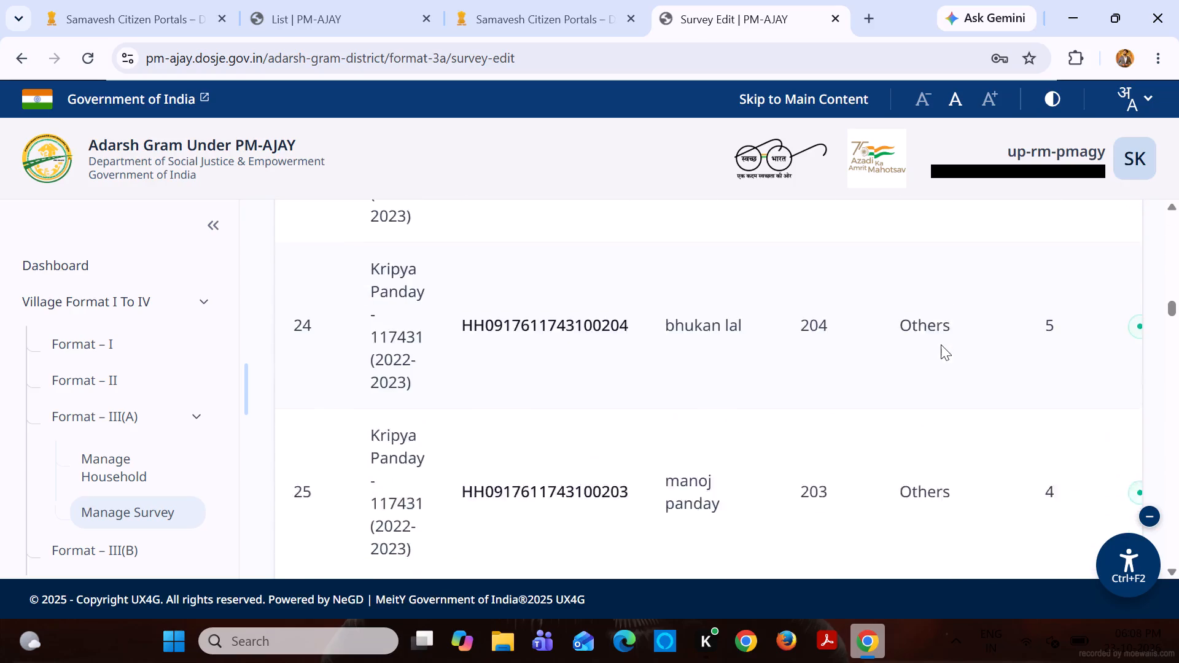
scroll(941, 344, "down", 19)
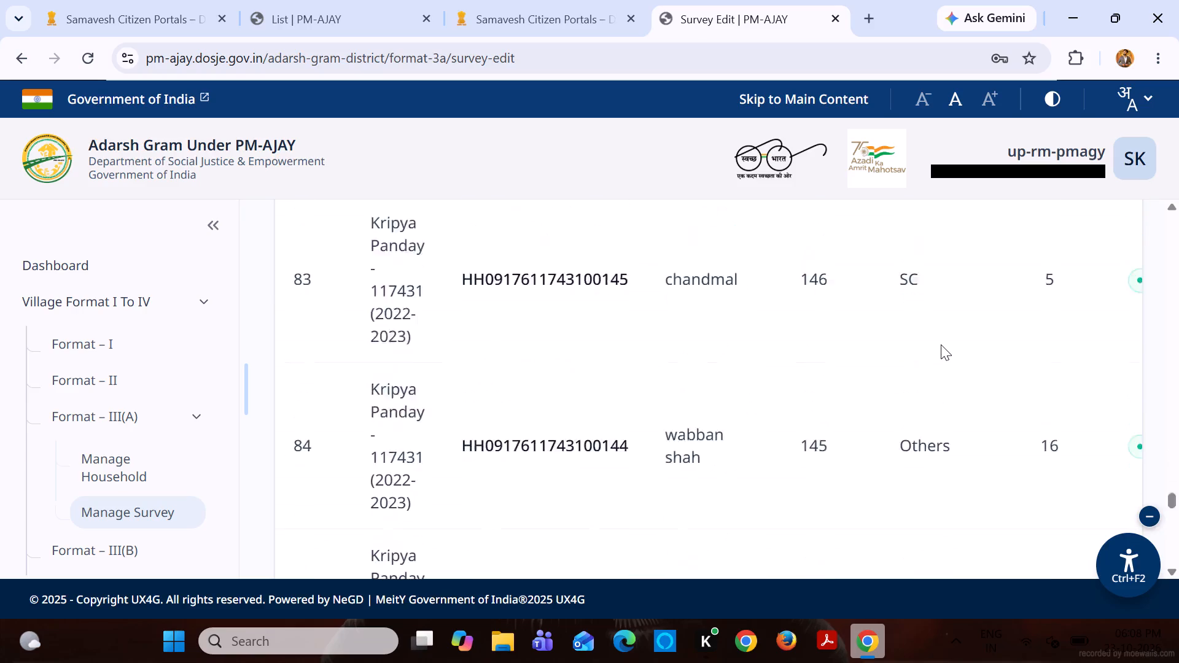
scroll(941, 344, "down", 8)
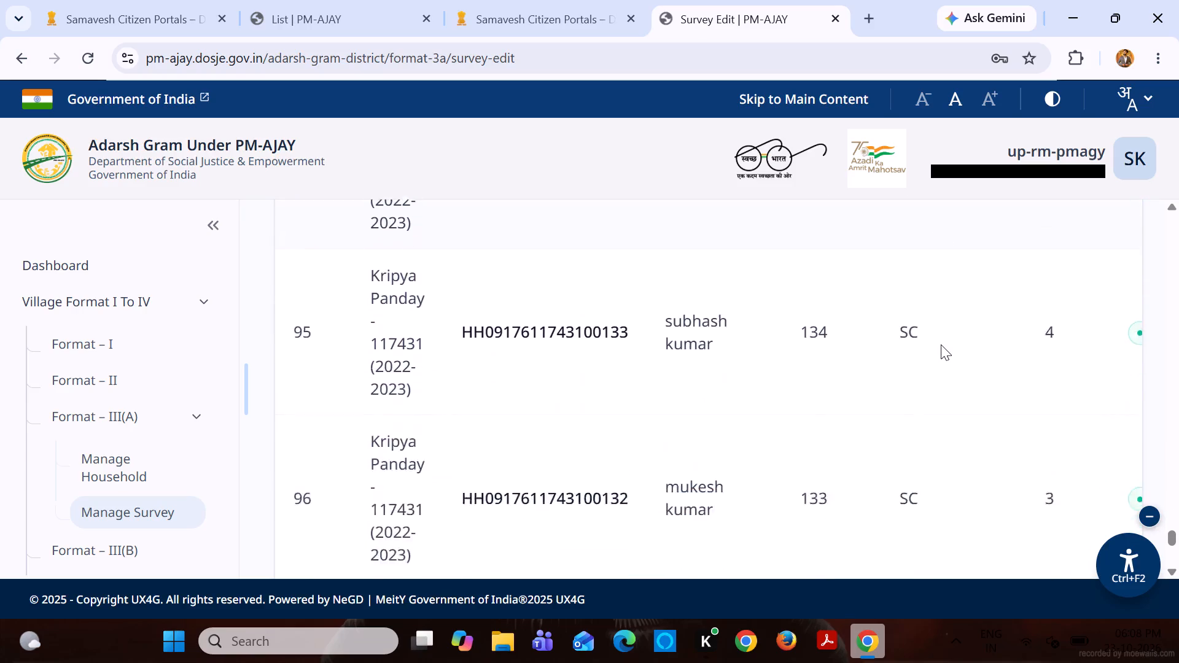
scroll(941, 344, "down", 2)
scroll(941, 344, "left", 7)
left_click(1100, 394)
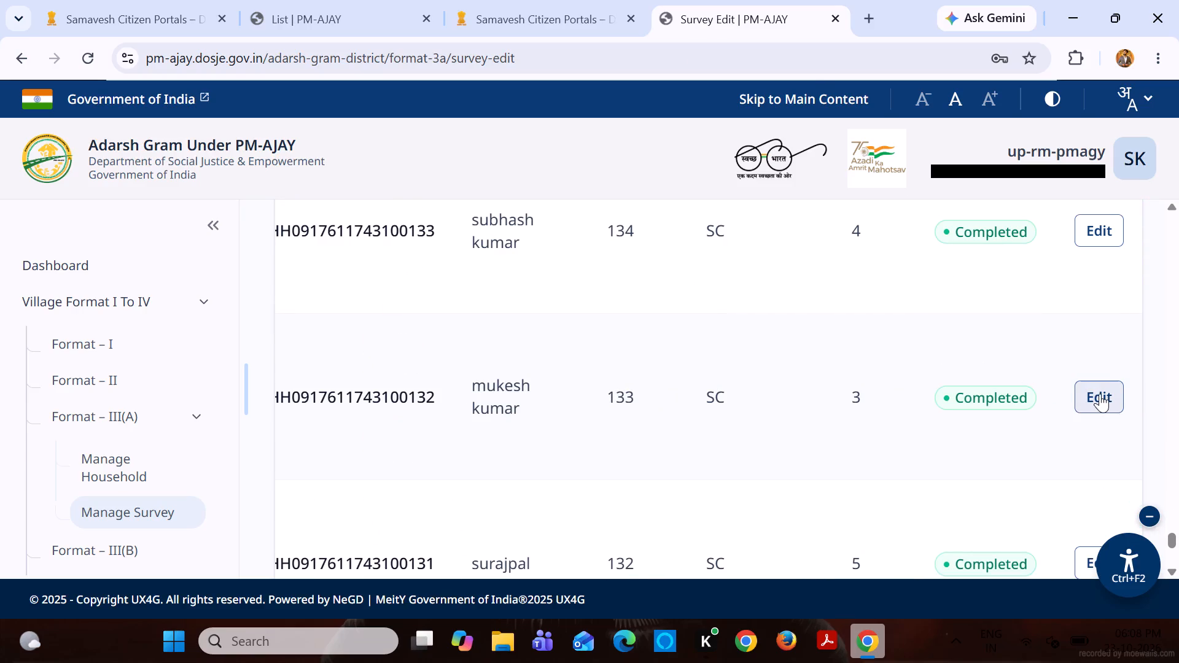
For house number 133, set involvement in farming to No under domain 7 – Agricultural Practices etc. and save the answers.
scroll(901, 395, "down", 8)
left_click(787, 421)
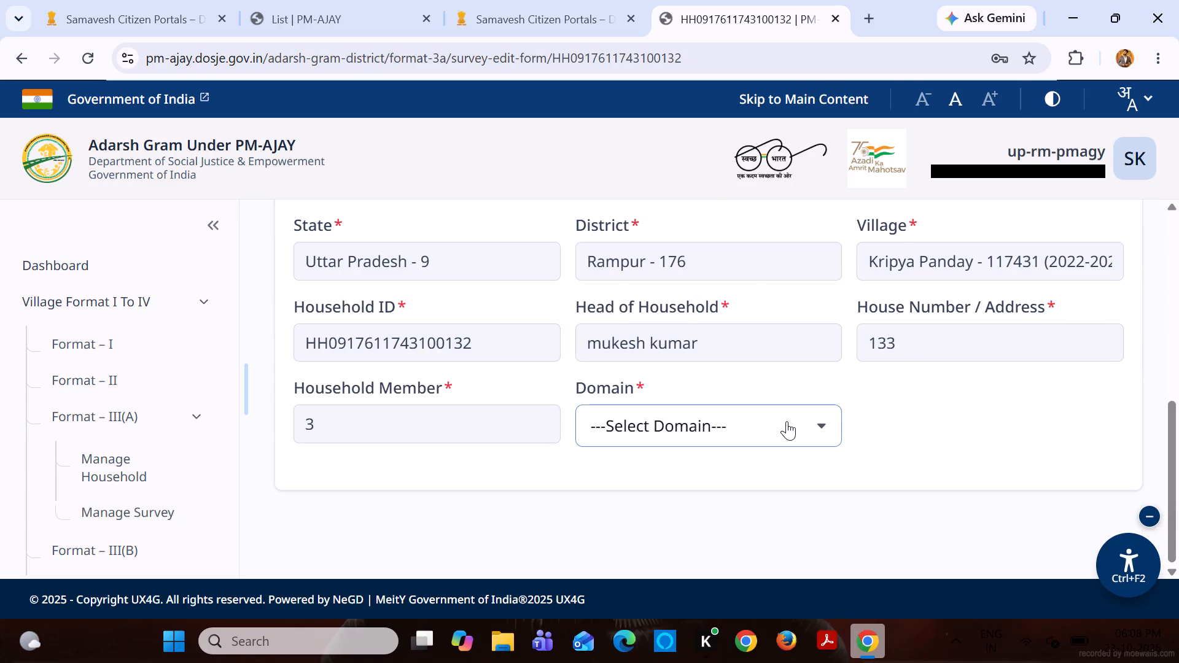
scroll(769, 252, "down", 2)
left_click(747, 255)
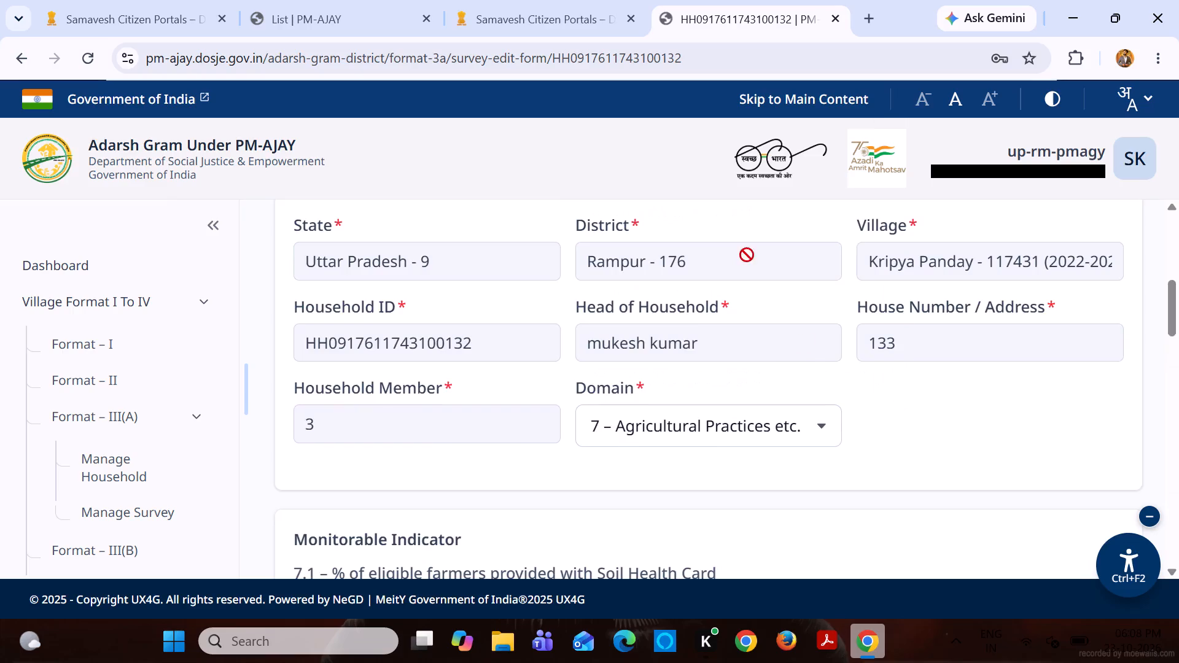
scroll(812, 384, "down", 4)
scroll(960, 297, "up", 2)
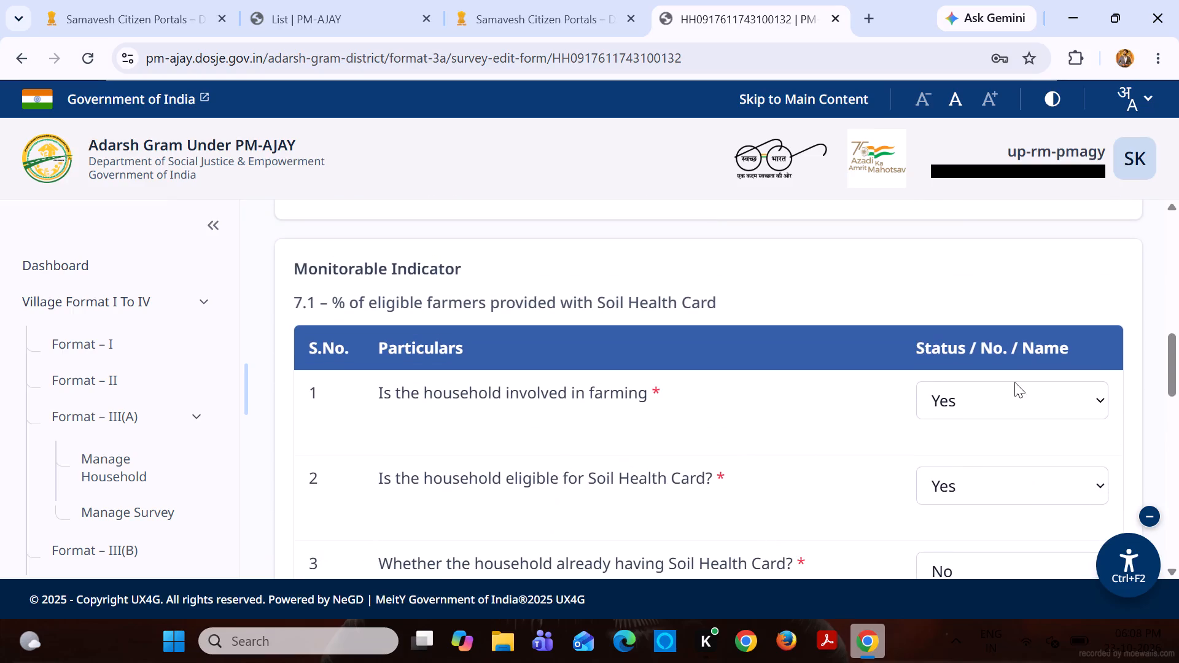
left_click(1014, 391)
left_click(959, 498)
scroll(959, 498, "down", 3)
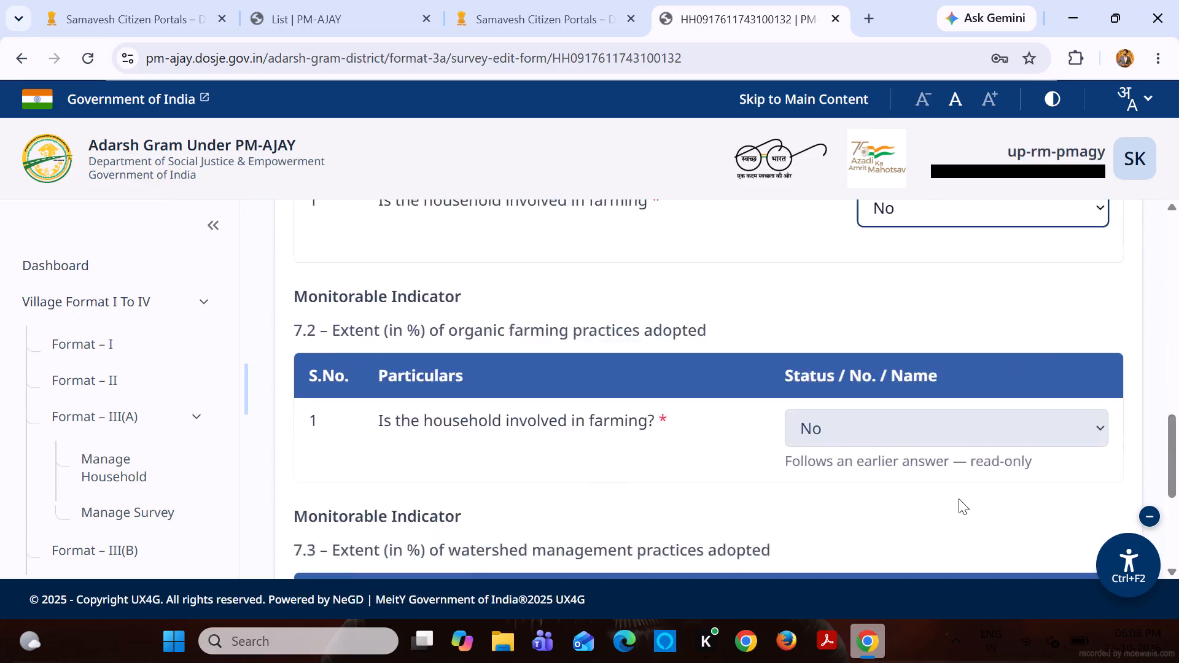
scroll(959, 498, "down", 3)
left_click(1060, 460)
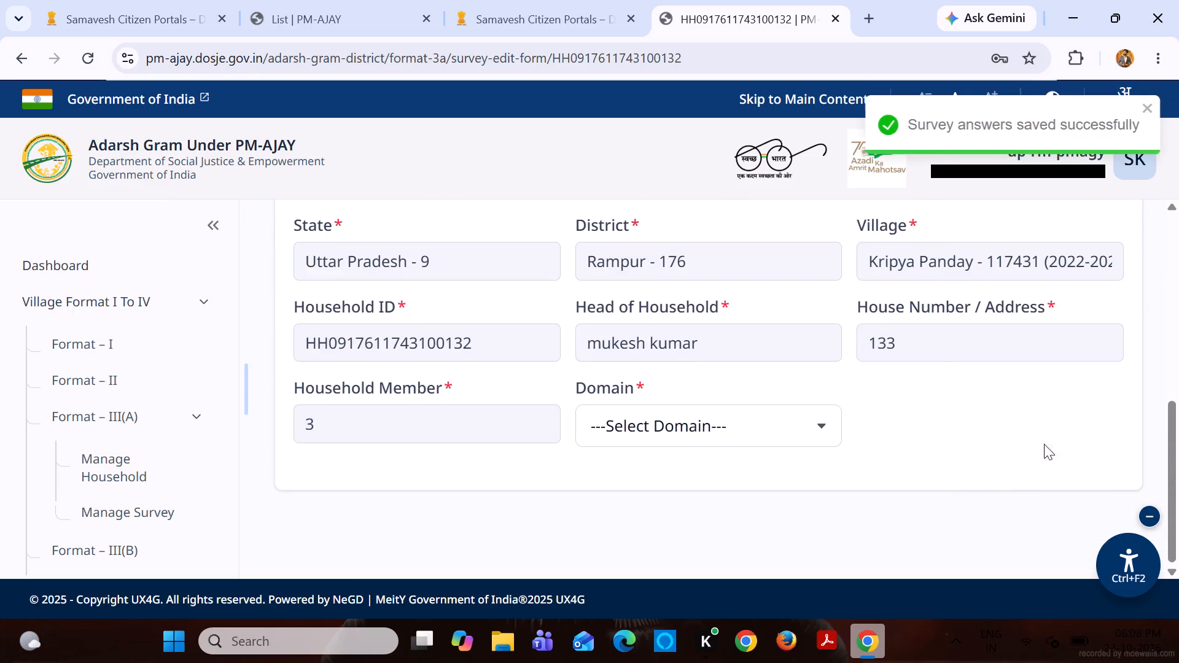
Return to the household list and open the survey of the household with house number 132 for editing.
scroll(940, 365, "up", 8)
left_click_drag(1088, 228, 1088, 238)
left_click(1088, 238)
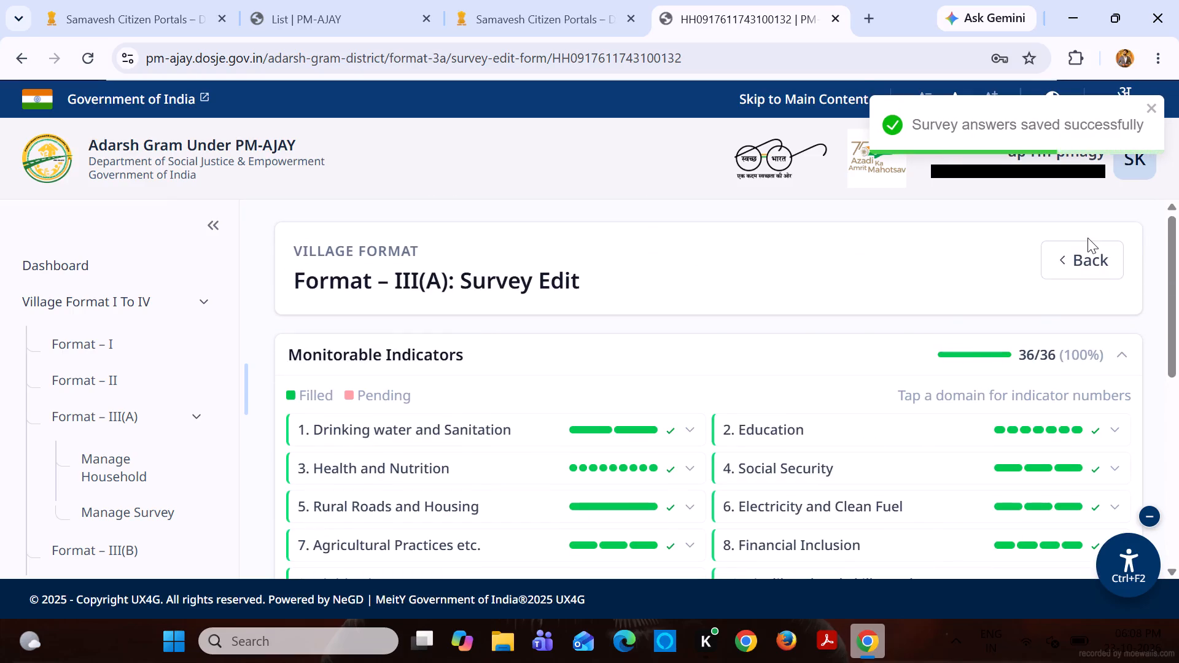
left_click(1089, 241)
scroll(998, 355, "down", 5)
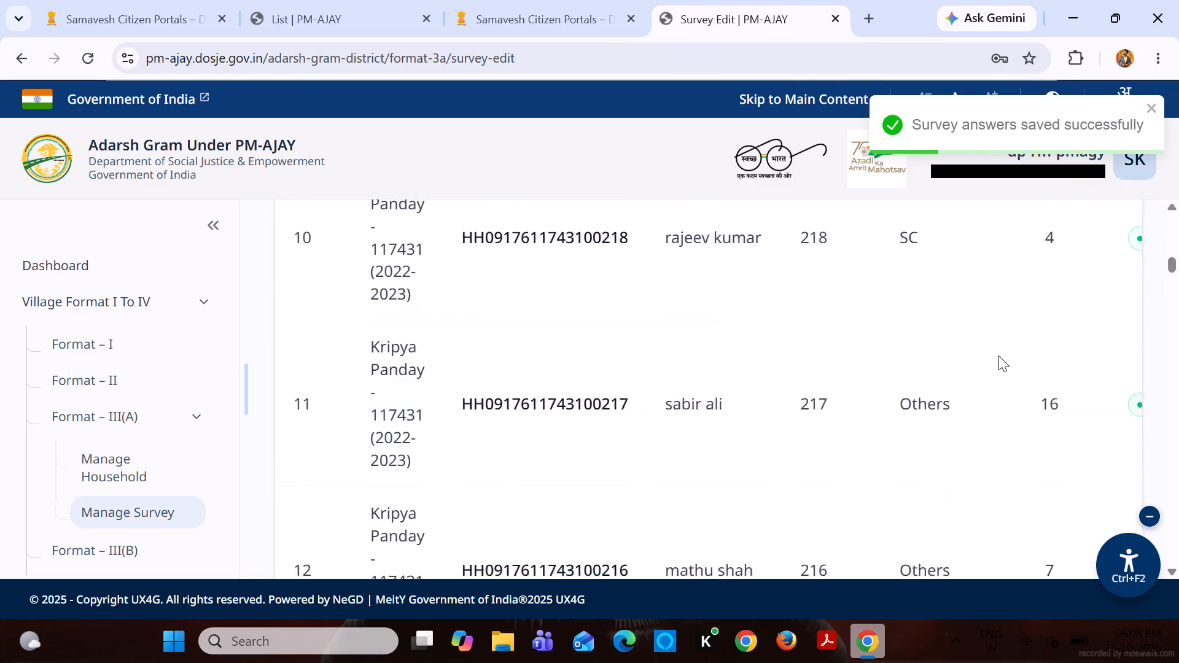
scroll(998, 355, "down", 15)
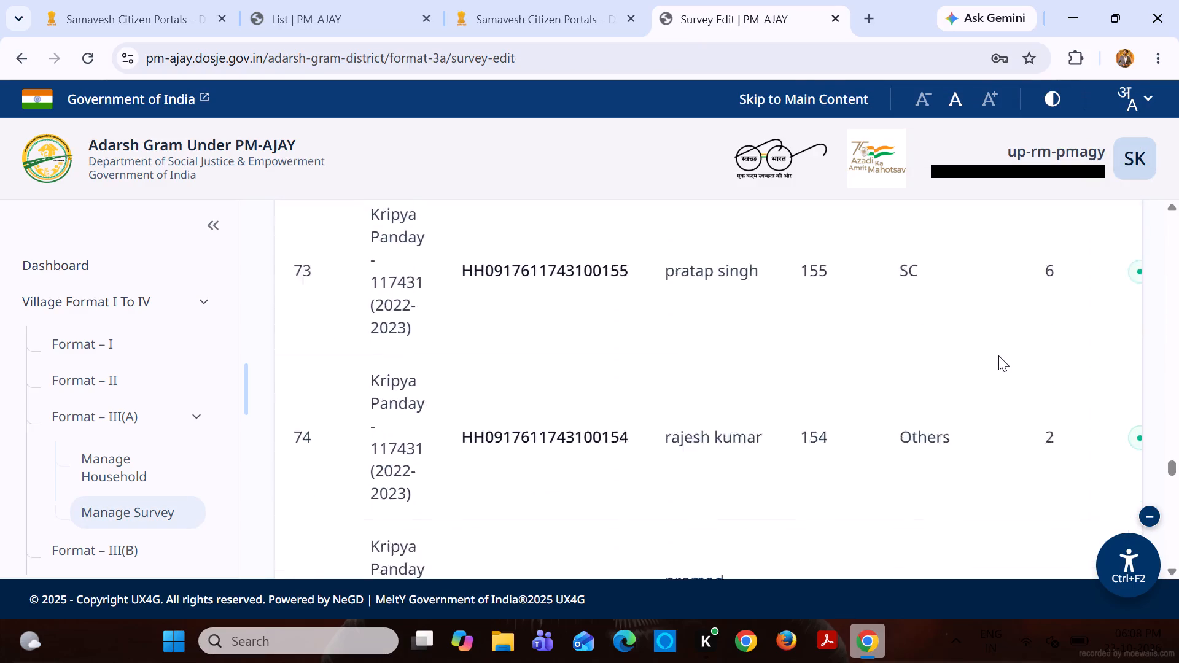
scroll(998, 355, "down", 14)
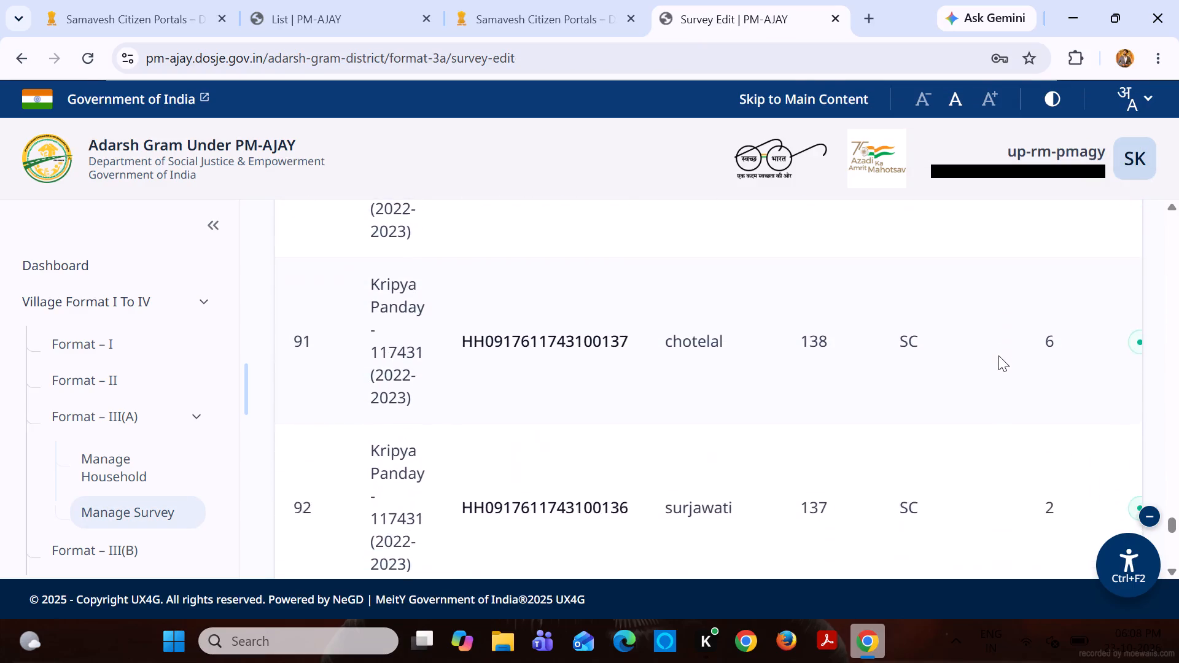
scroll(998, 355, "down", 7)
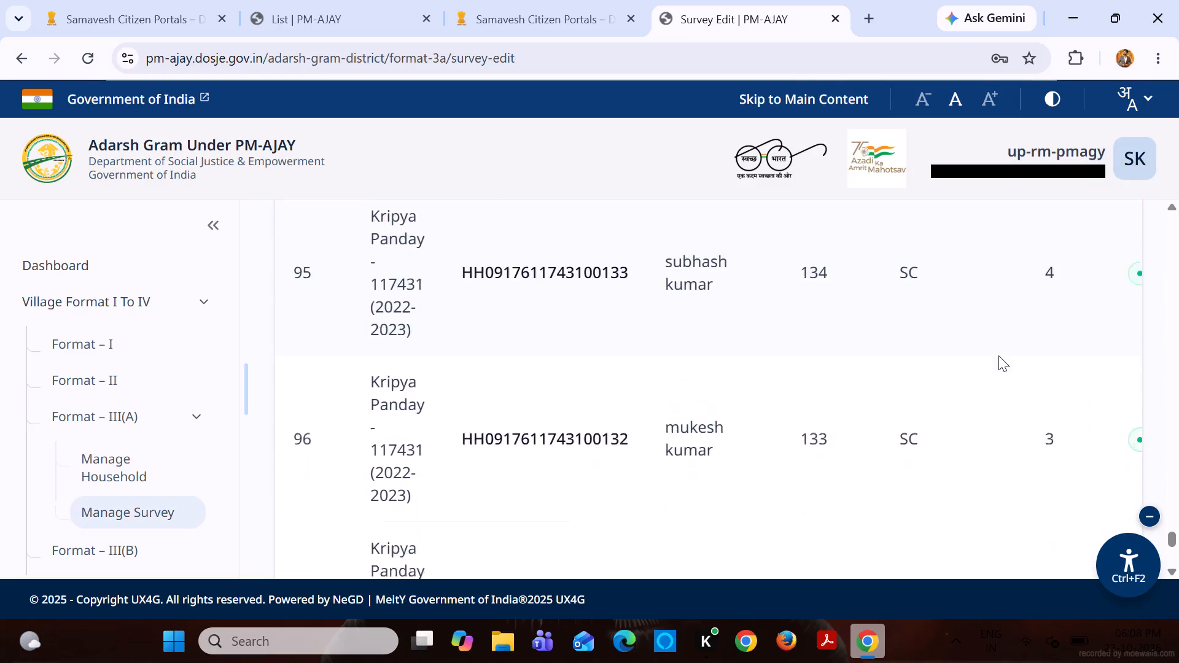
scroll(998, 355, "down", 2)
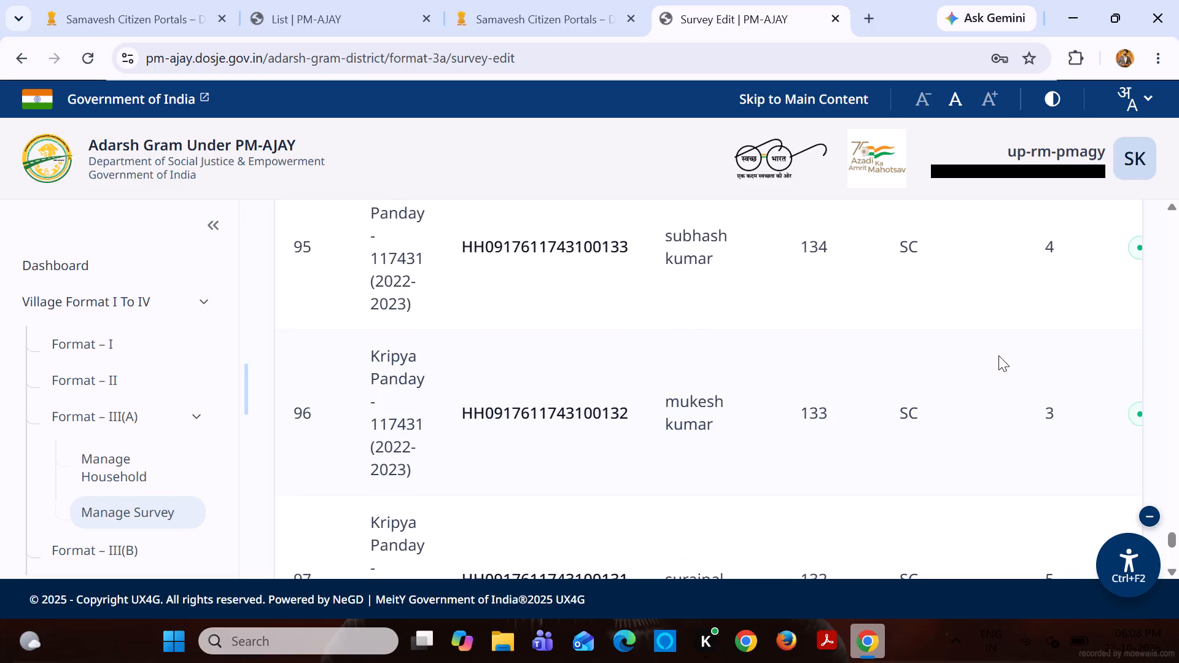
scroll(998, 355, "down", 4)
scroll(998, 355, "left", 5)
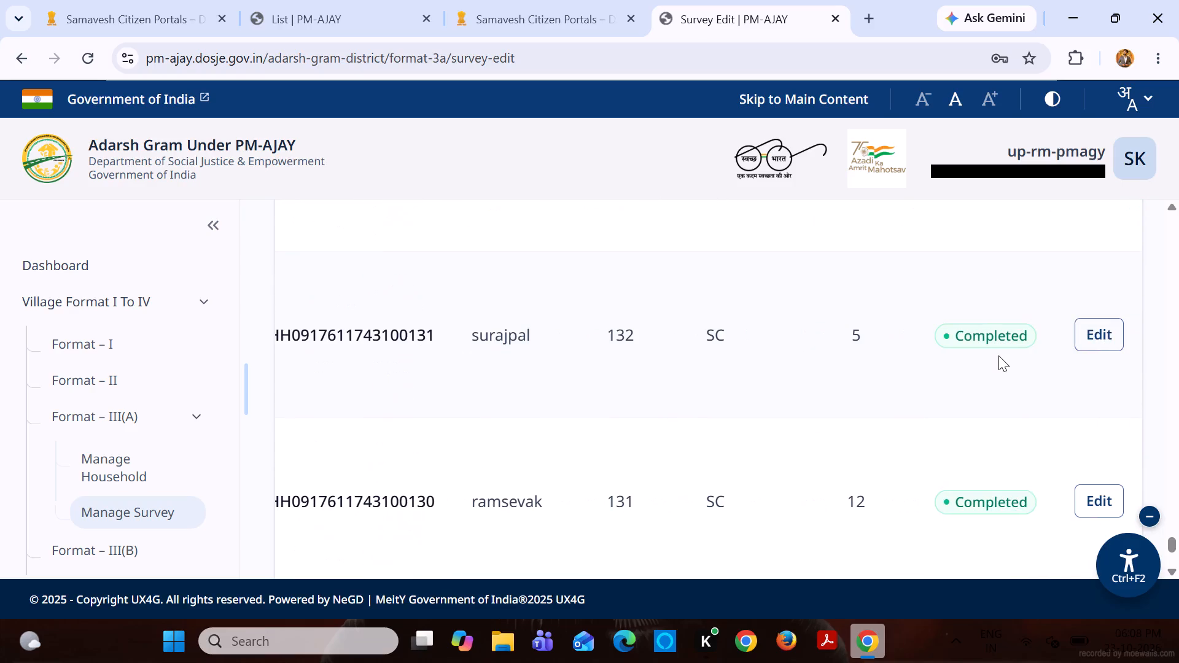
left_click(1102, 331)
For house number 132, set involvement in farming to No under domain 7 – Agricultural Practices etc. and save the answers.
scroll(915, 420, "down", 2)
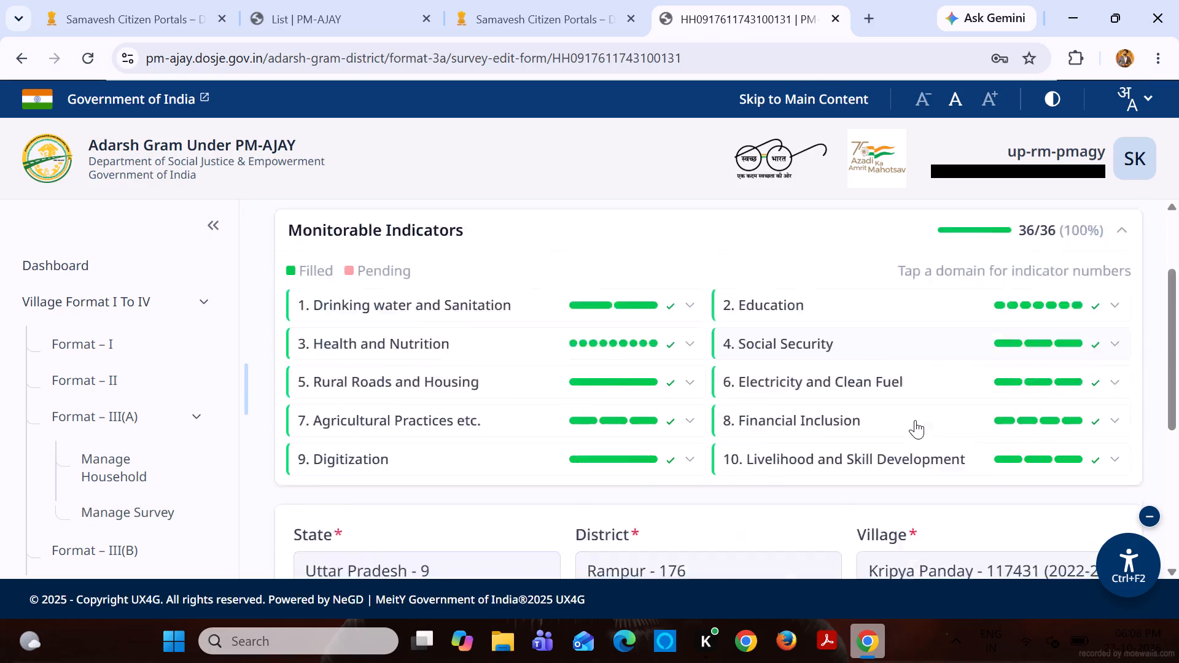
scroll(915, 420, "down", 4)
left_click(779, 433)
scroll(753, 372, "down", 1)
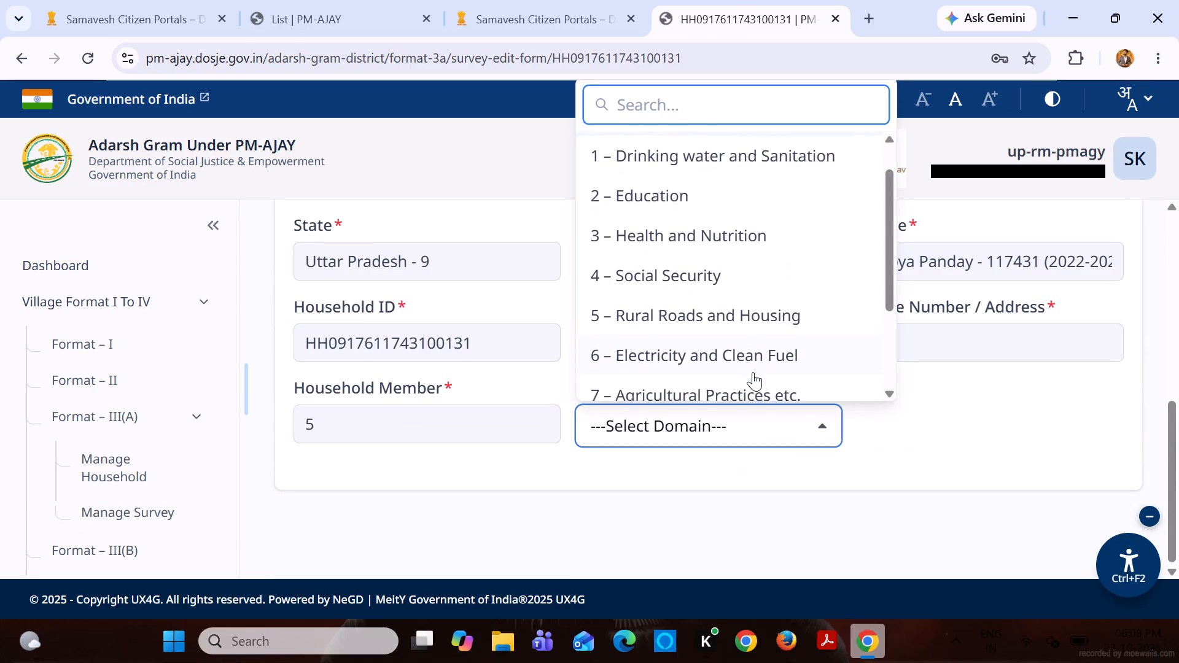
scroll(753, 372, "down", 1)
left_click(744, 362)
scroll(802, 407, "down", 3)
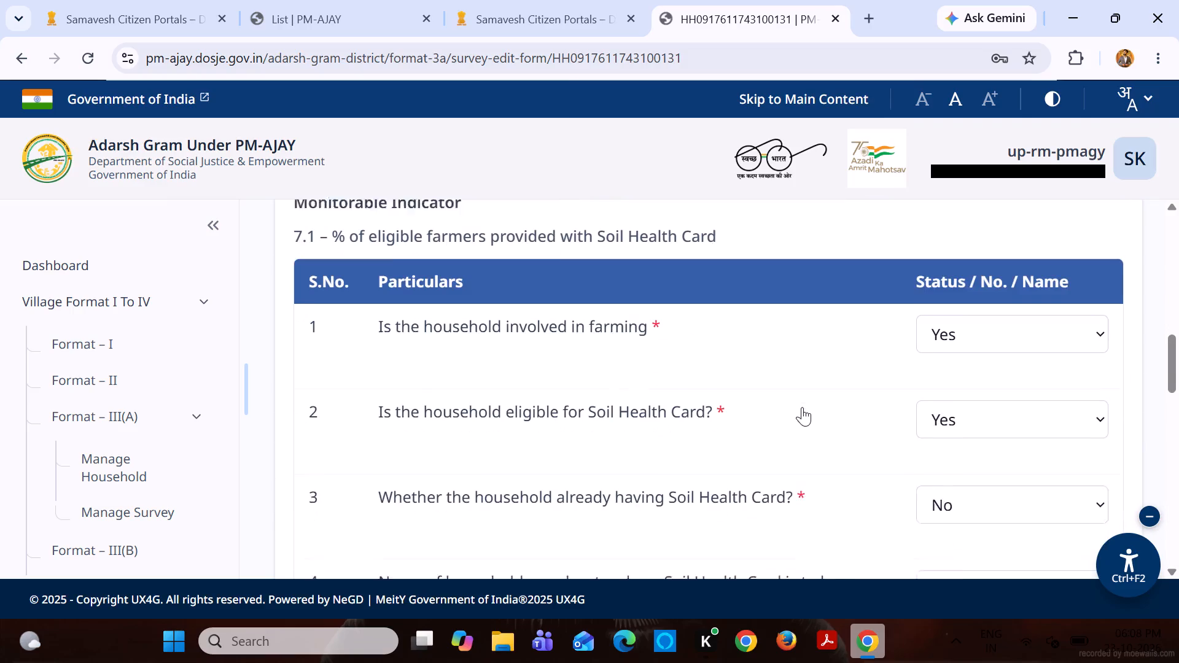
scroll(802, 407, "down", 1)
left_click_drag(996, 319, 954, 428)
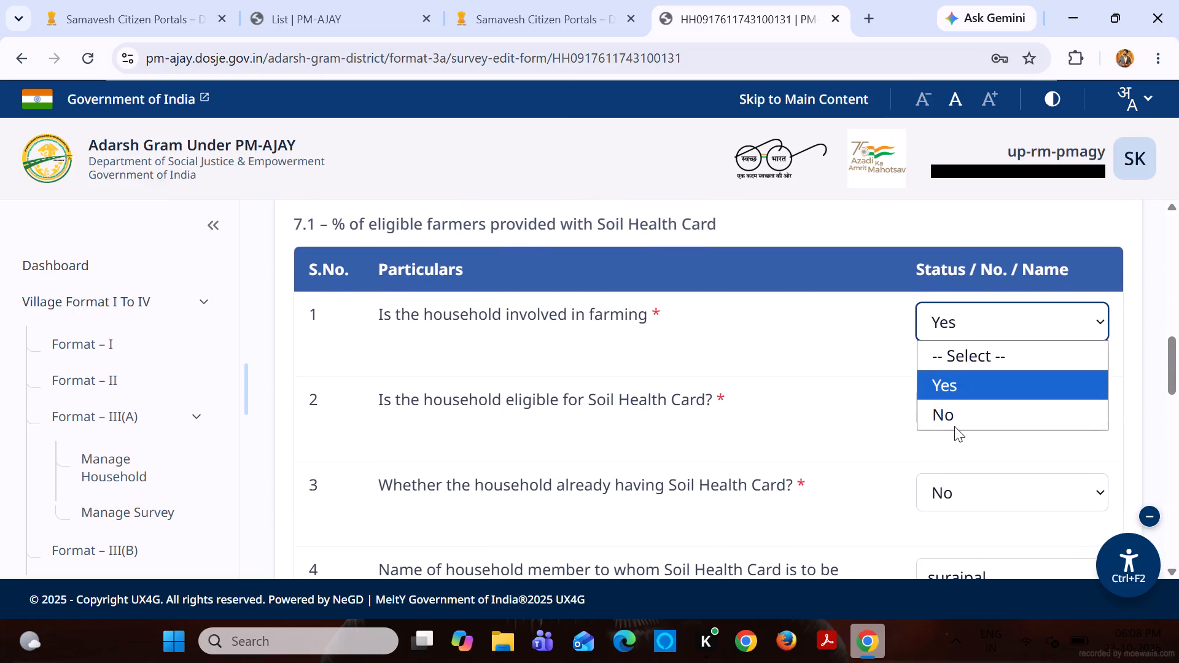
left_click(957, 421)
scroll(957, 421, "down", 3)
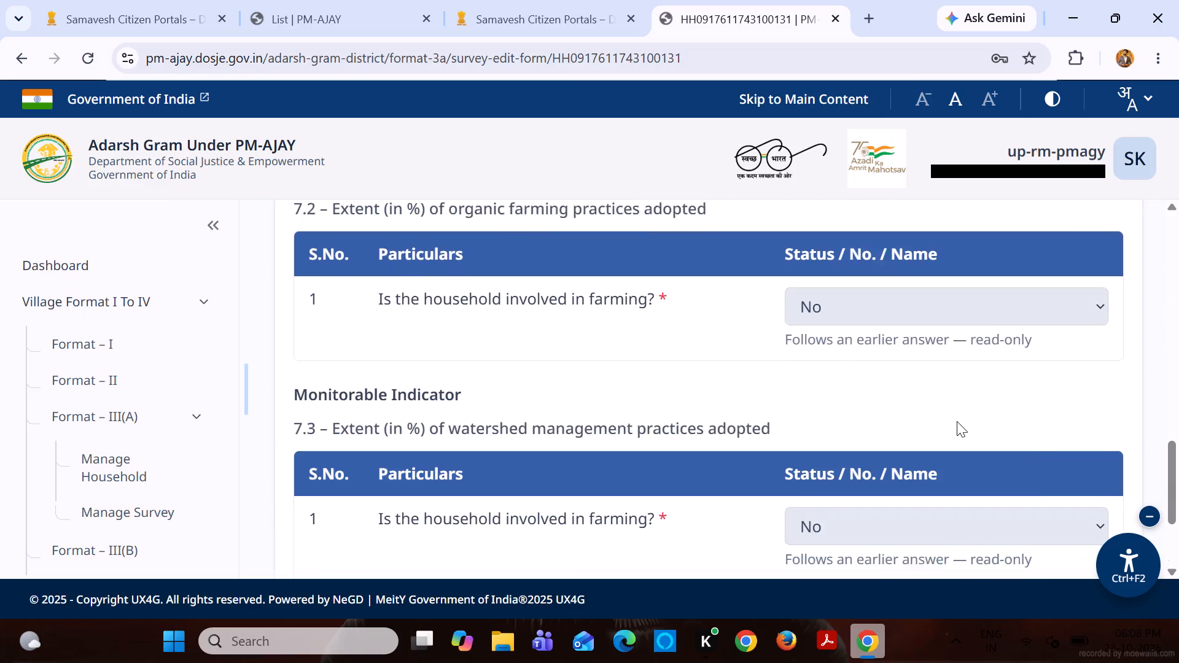
scroll(957, 421, "down", 2)
left_click(1066, 454)
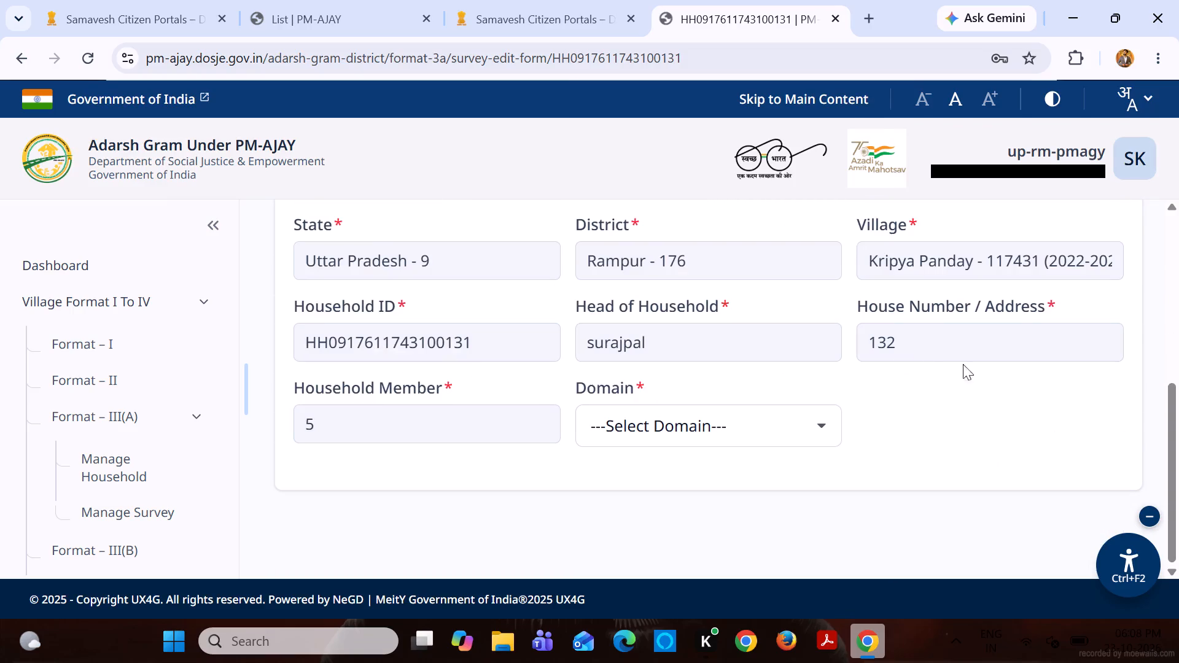
Return to the household list and open the survey of the household with house number 129 for editing.
scroll(881, 370, "up", 8)
left_click(1056, 276)
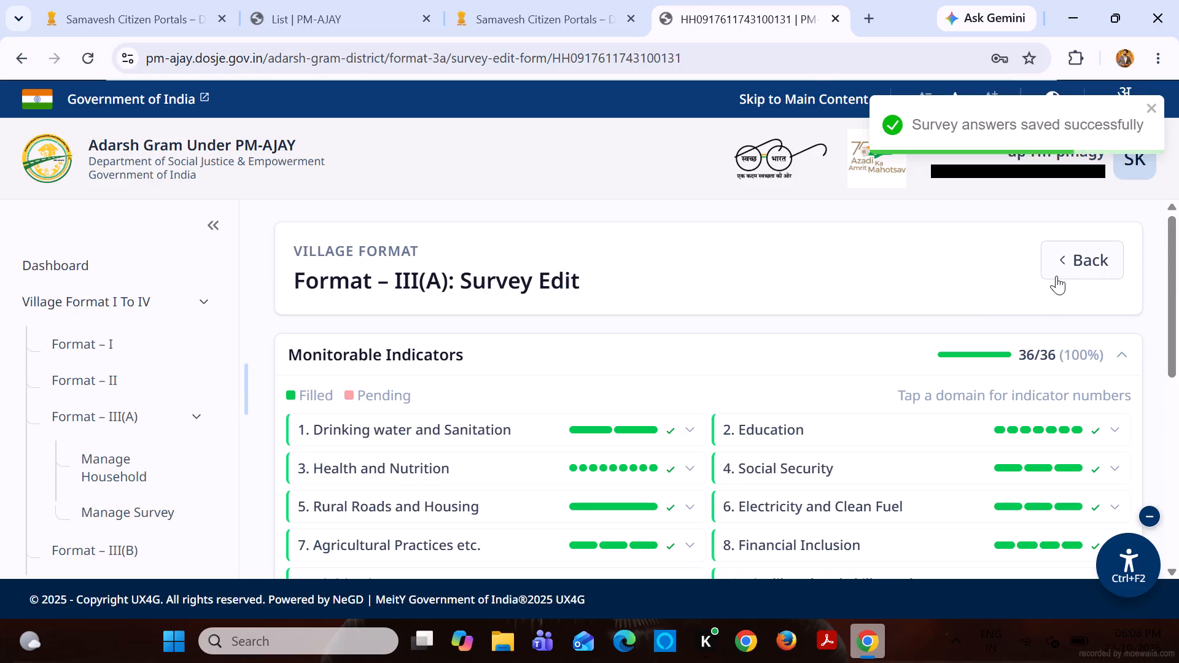
scroll(957, 359, "down", 6)
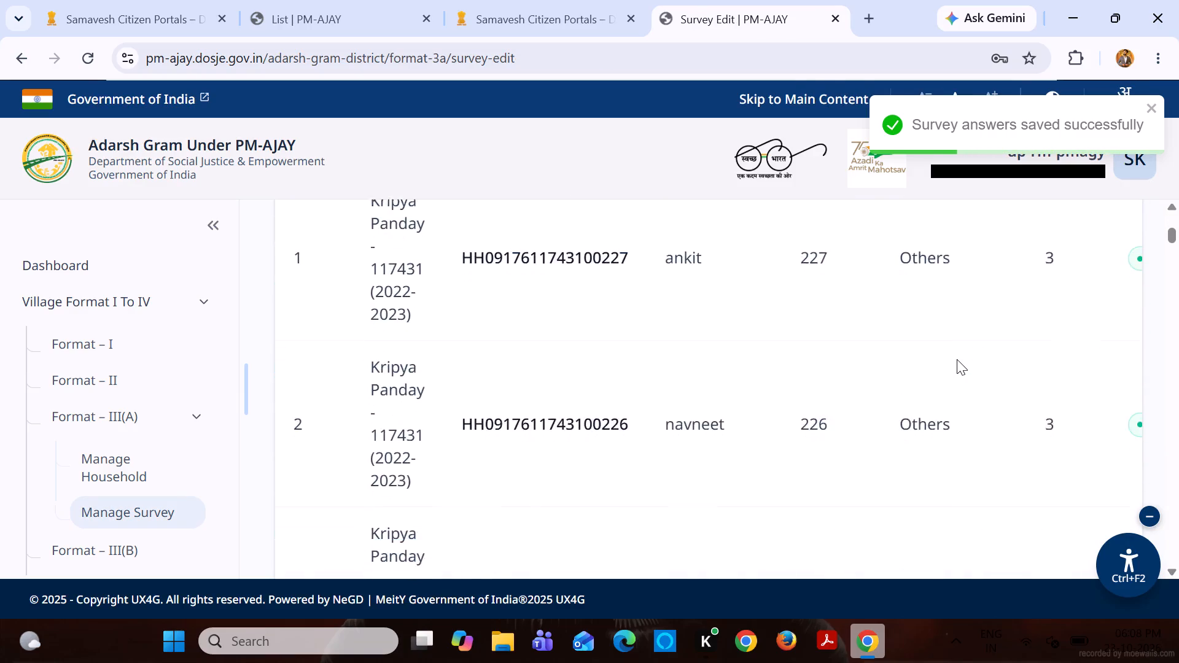
scroll(957, 359, "down", 10)
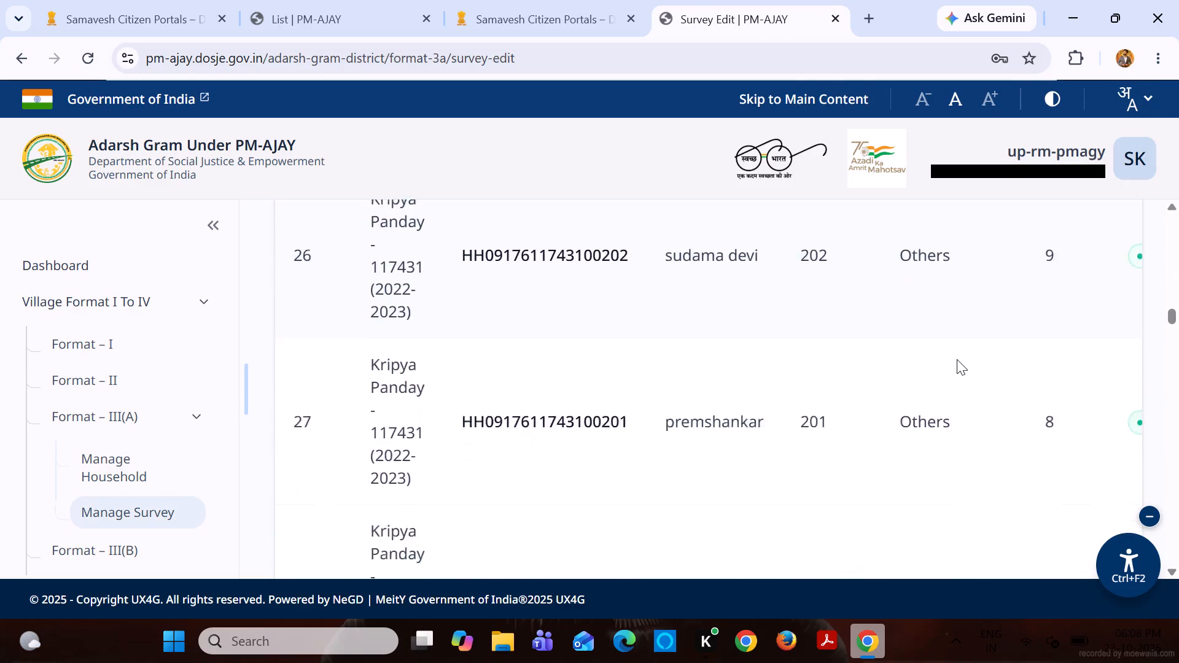
scroll(957, 359, "down", 8)
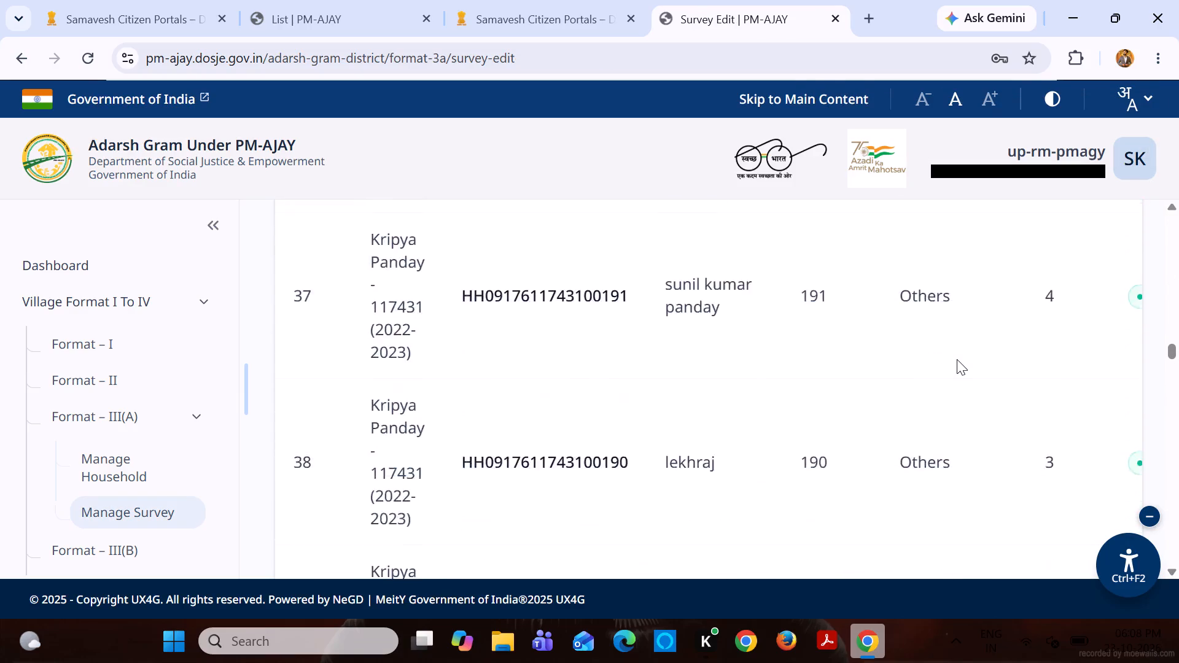
scroll(957, 359, "down", 15)
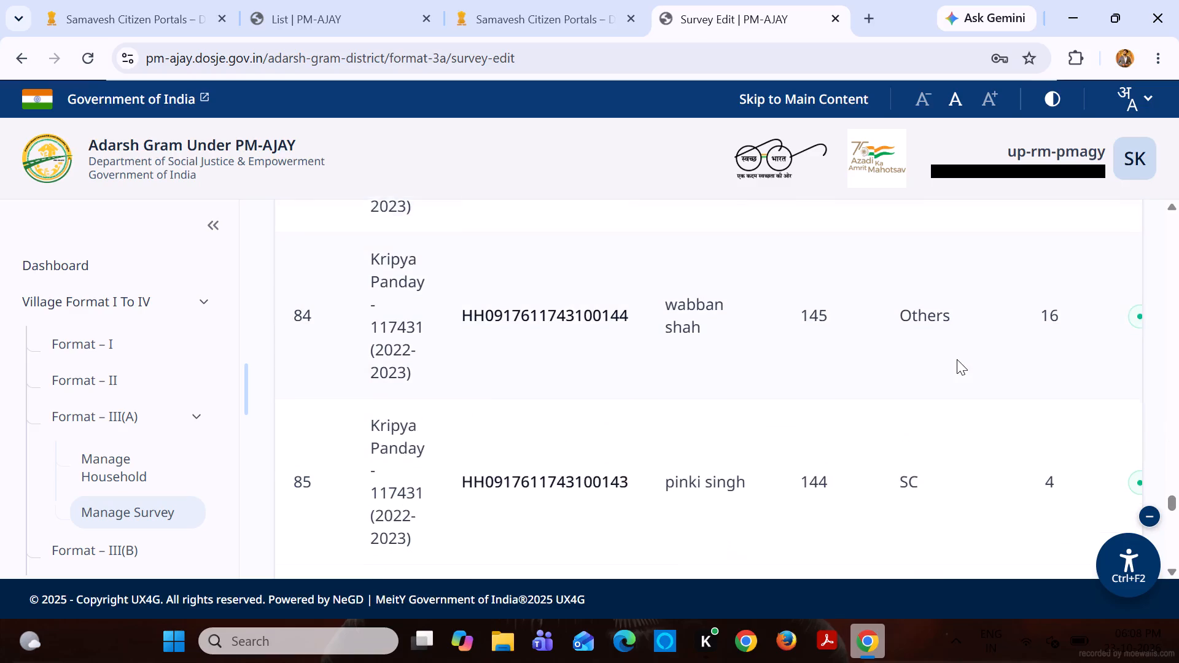
scroll(957, 359, "down", 2)
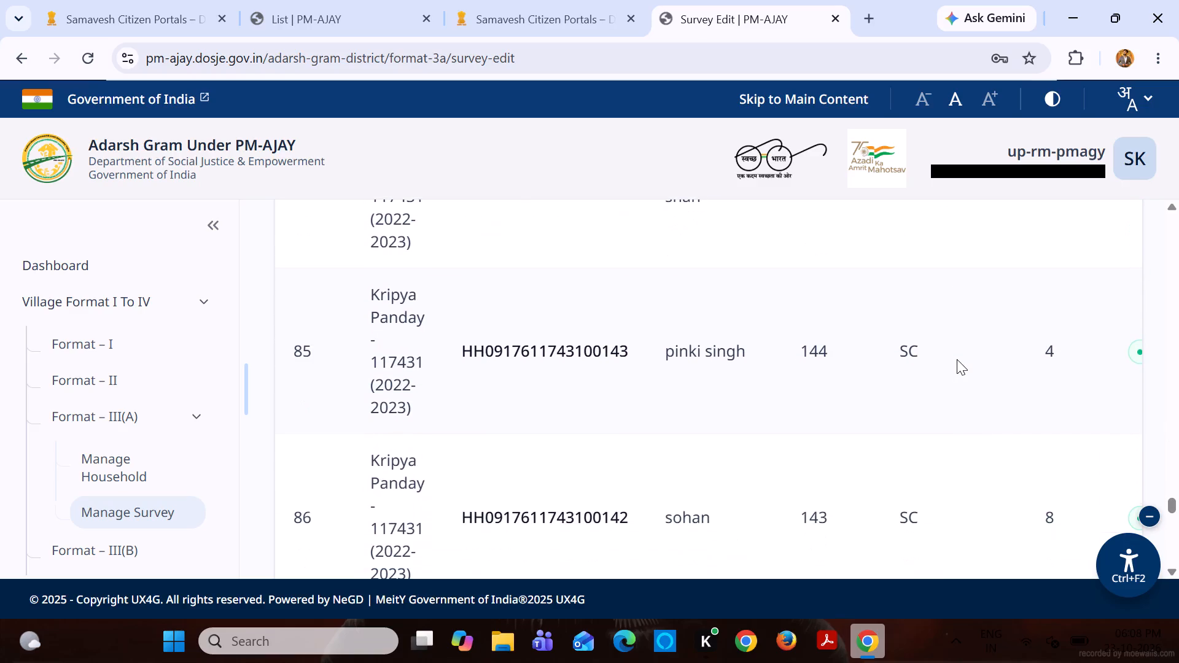
scroll(957, 359, "down", 7)
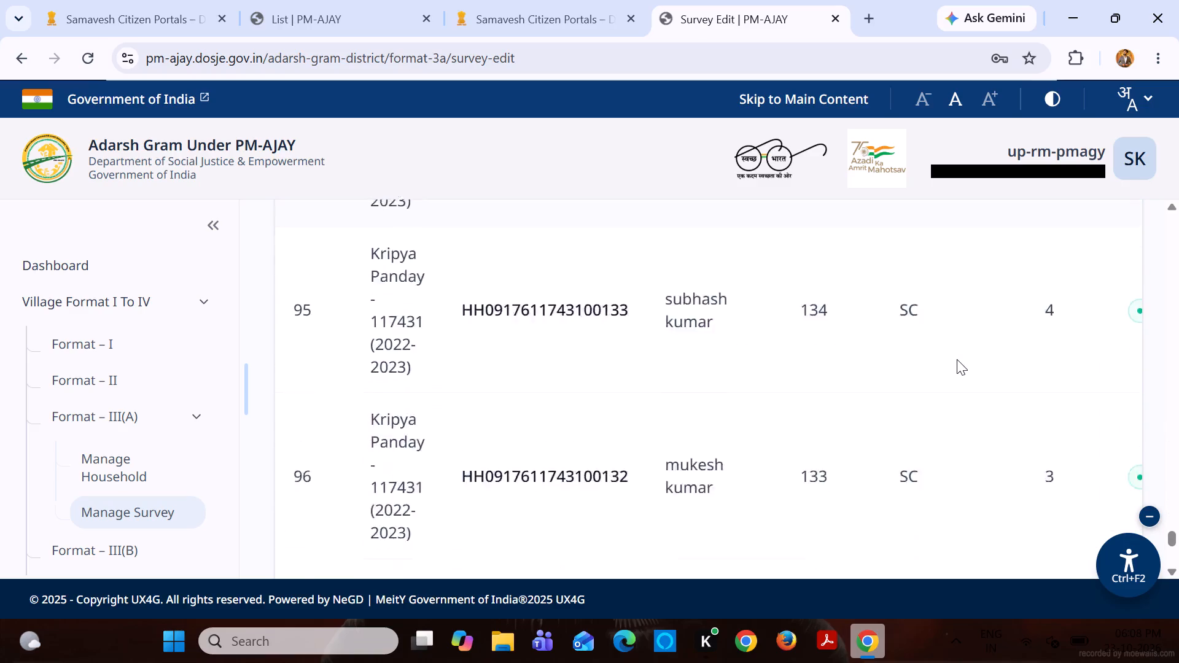
scroll(957, 359, "down", 7)
scroll(1006, 358, "left", 6)
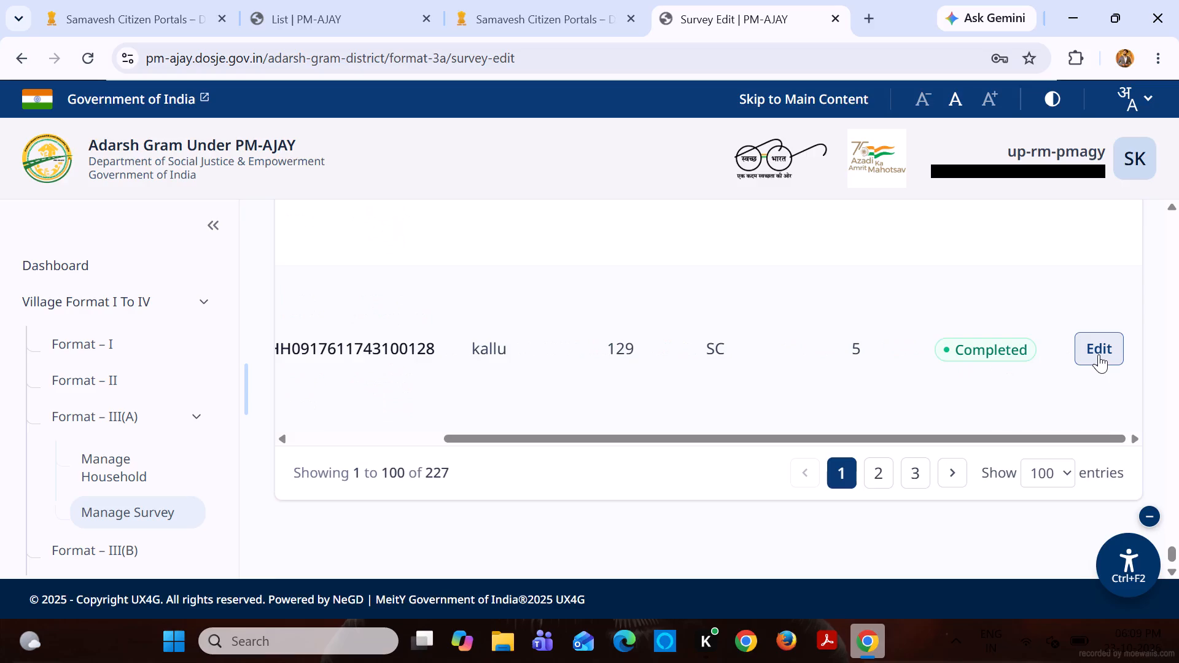
left_click(1099, 354)
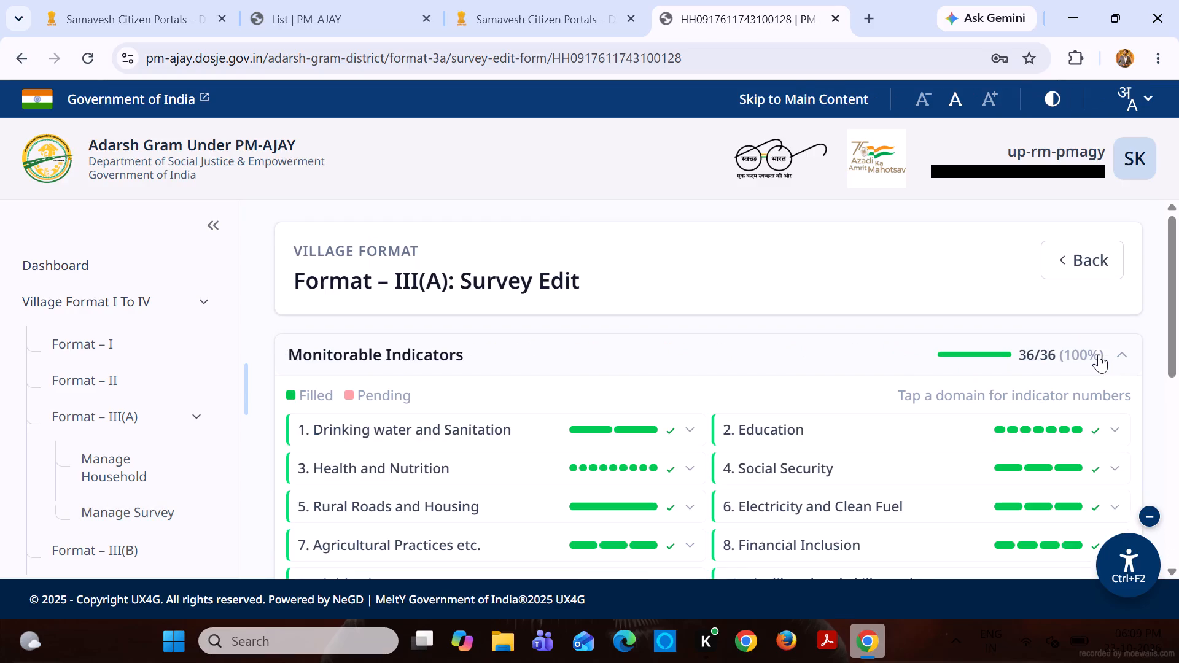
For house number 129, set involvement in farming to No under domain 7 – Agricultural Practices etc. and save the answers.
scroll(894, 381, "down", 6)
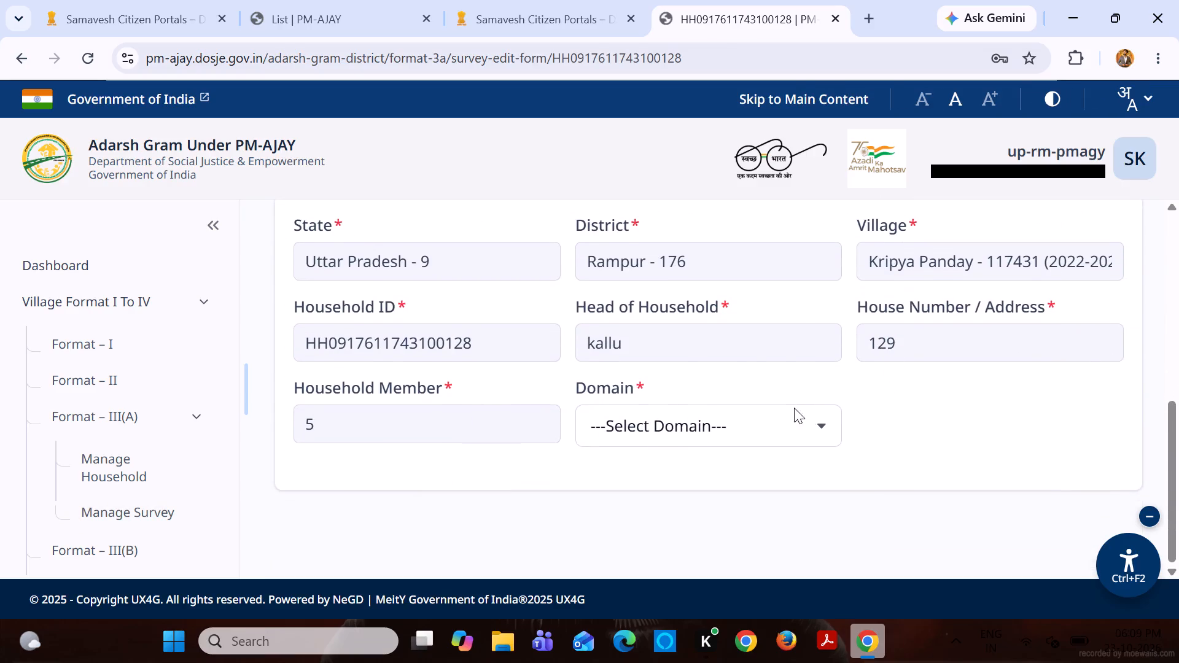
left_click(782, 414)
scroll(780, 301, "down", 5)
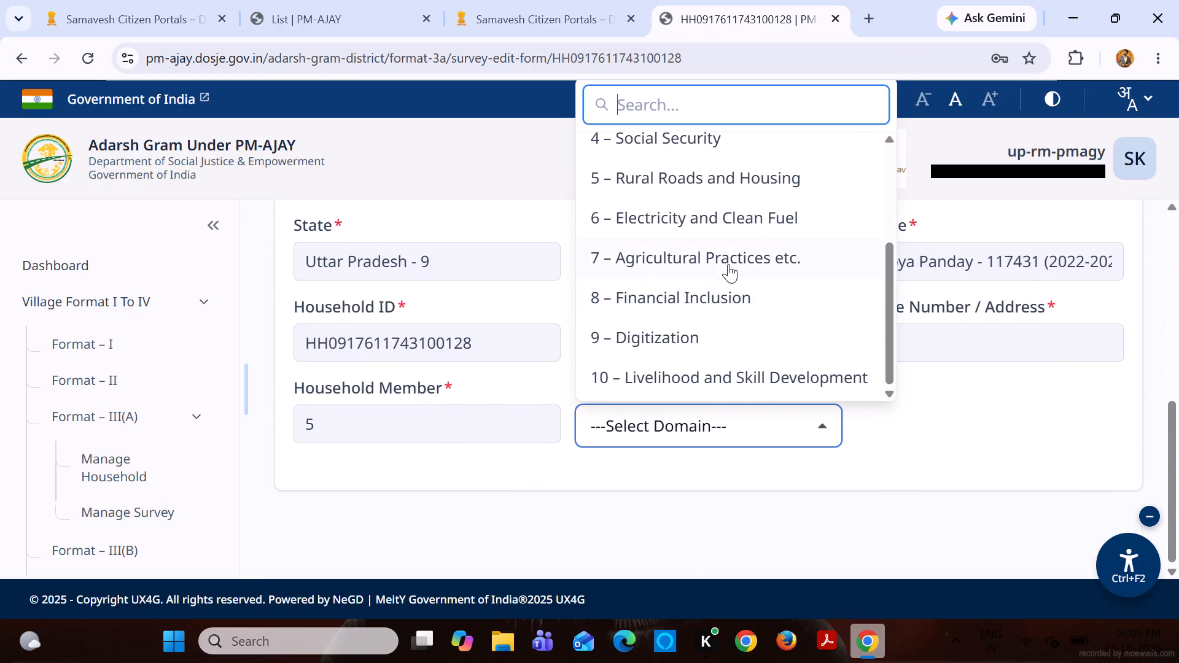
left_click(728, 264)
scroll(952, 428, "down", 4)
left_click_drag(1040, 356, 968, 444)
left_click(968, 444)
scroll(968, 444, "down", 6)
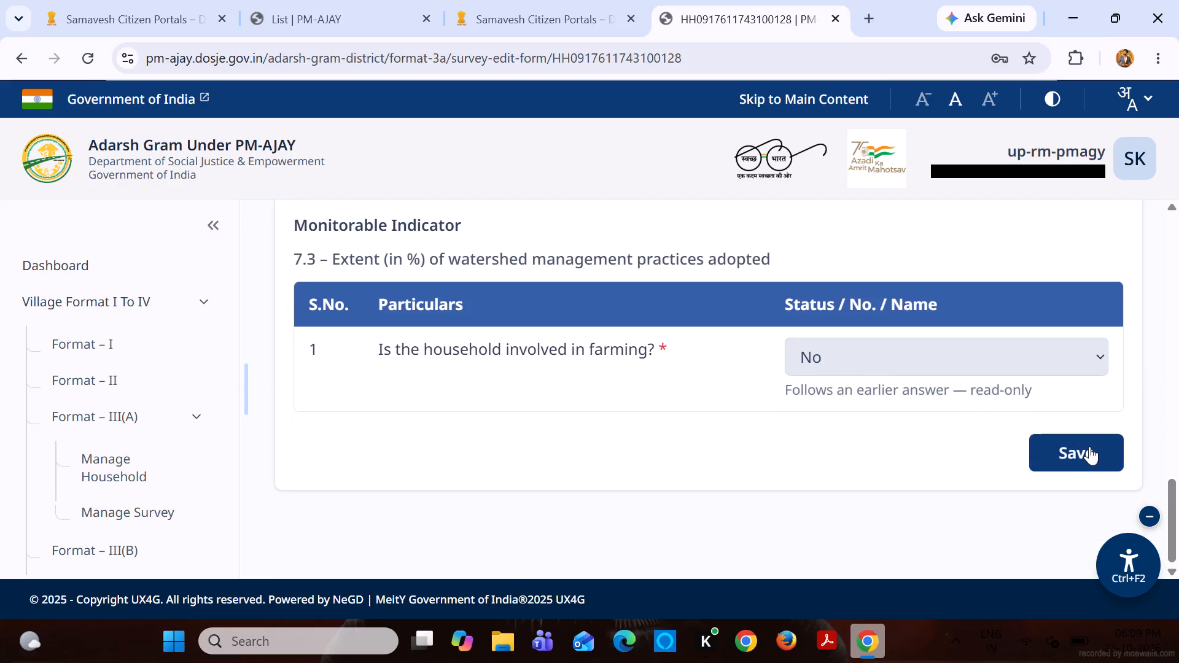
left_click(1089, 446)
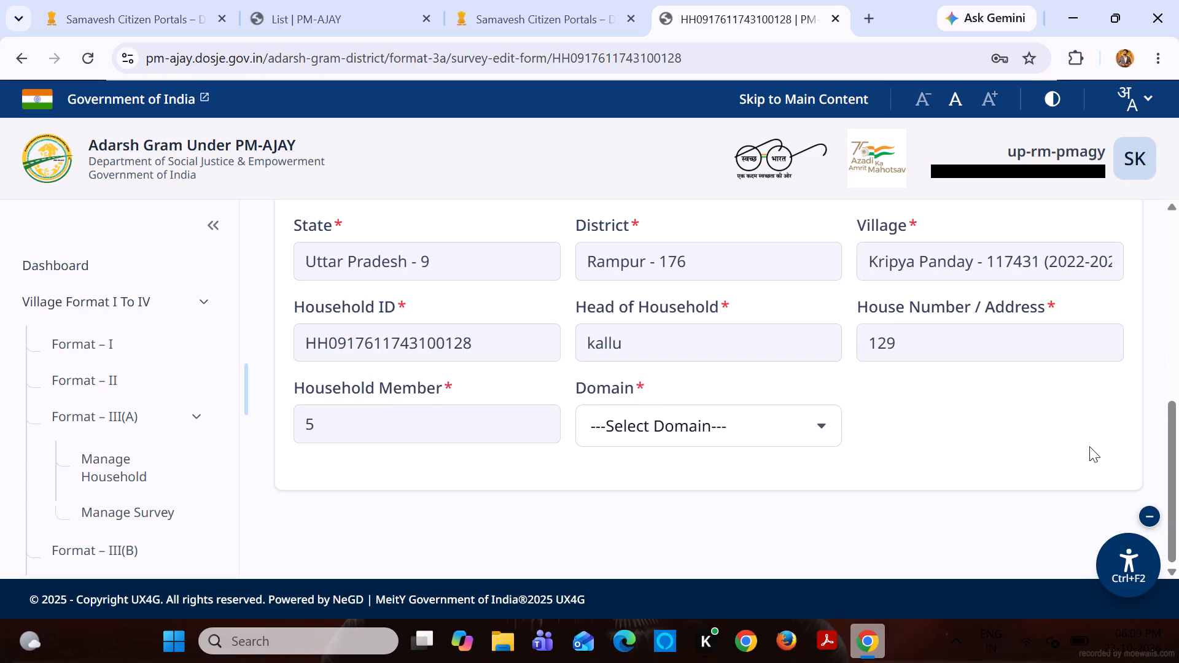
Return to the household list and, on page 2, open the survey of the household with house number 30 for editing.
scroll(1040, 386, "up", 7)
left_click(1072, 265)
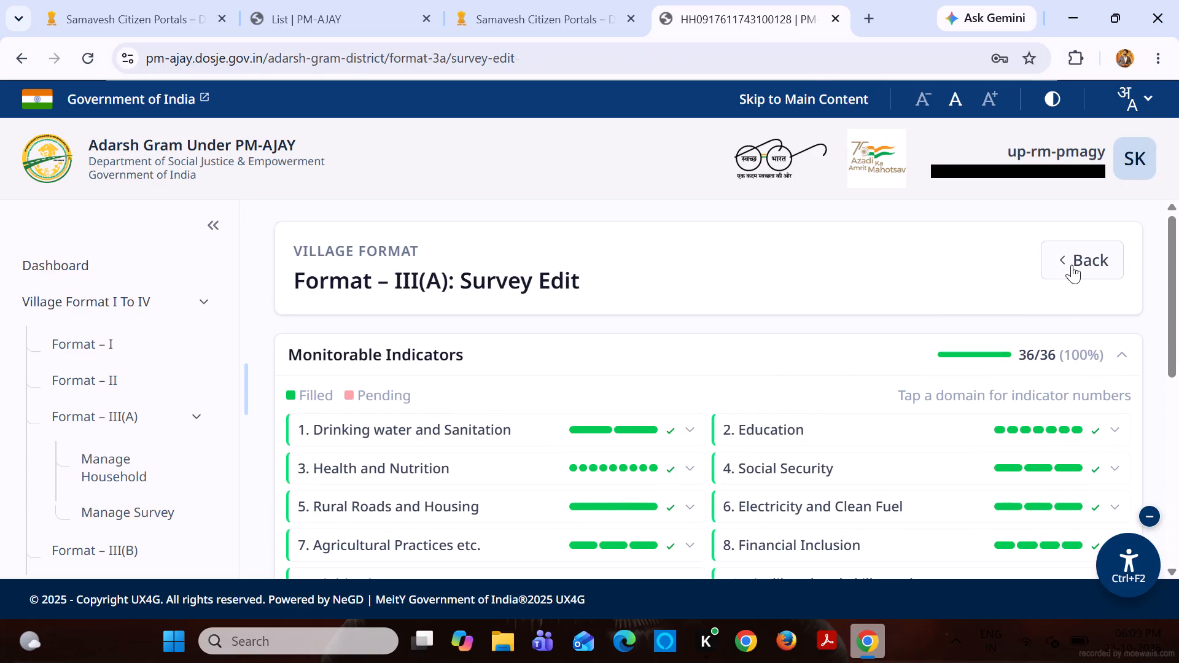
scroll(951, 376, "down", 20)
scroll(951, 376, "down", 20)
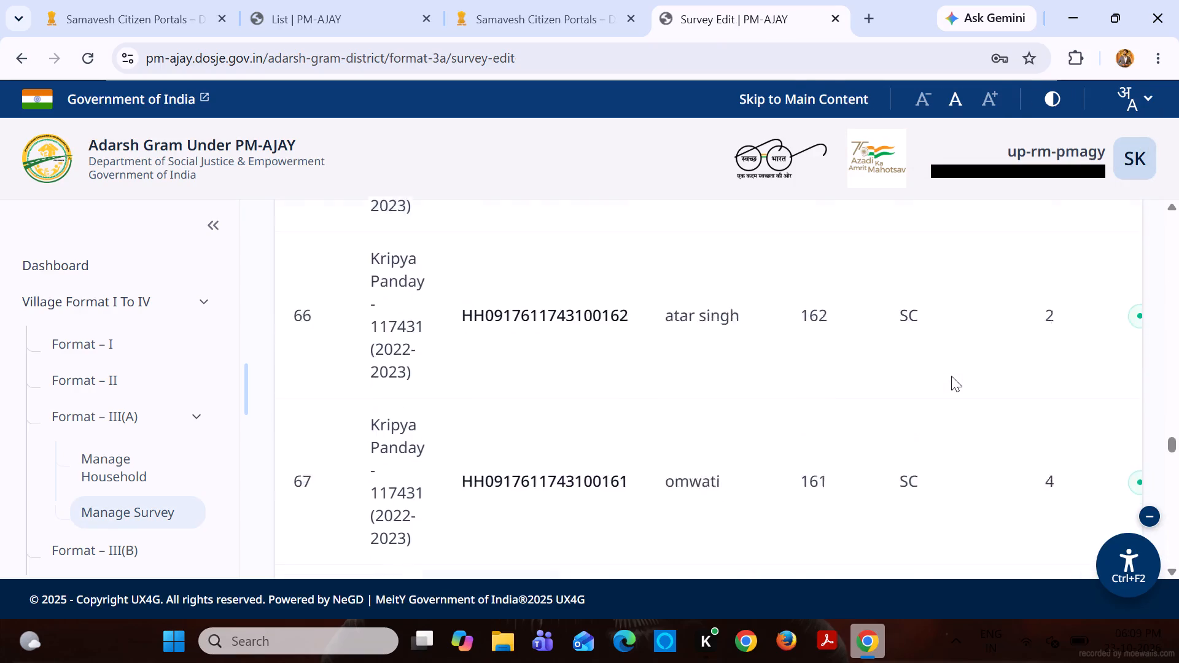
scroll(951, 376, "down", 5)
scroll(948, 377, "down", 20)
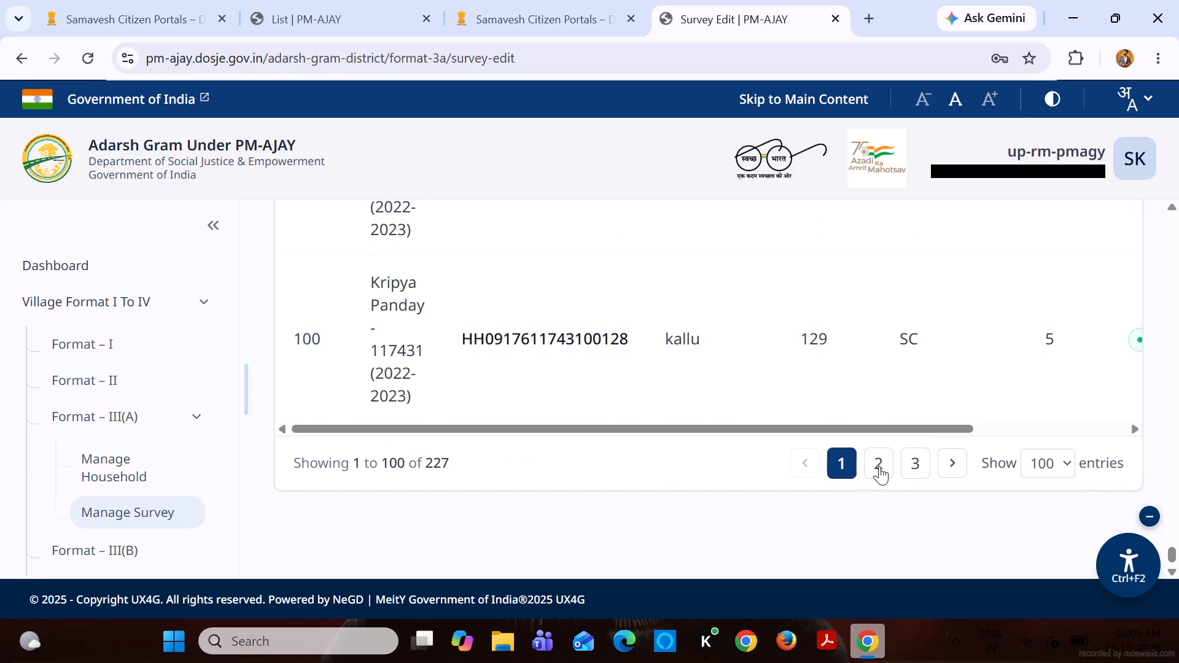
left_click(879, 466)
scroll(896, 408, "up", 1)
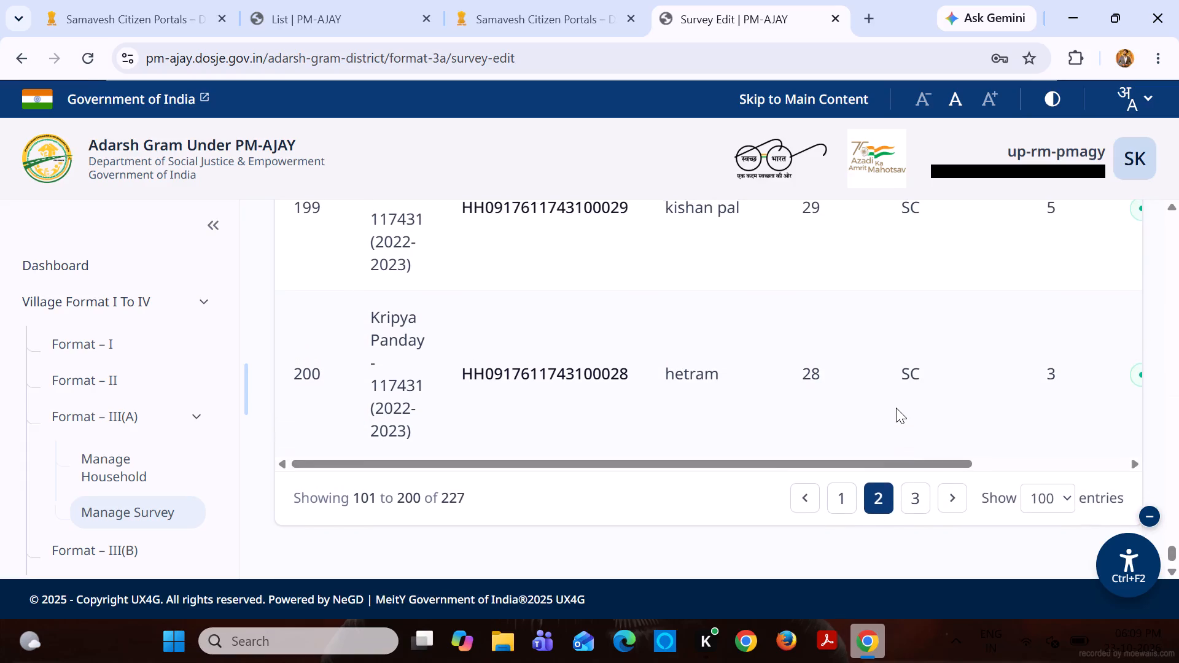
scroll(896, 408, "up", 3)
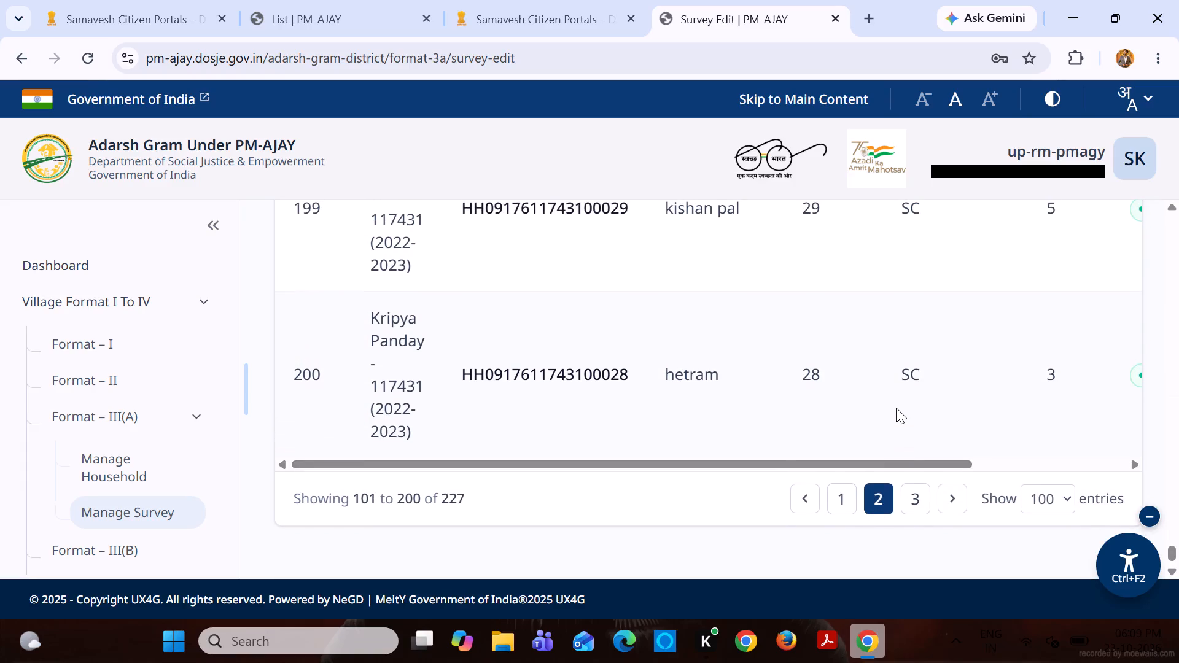
scroll(896, 408, "up", 2)
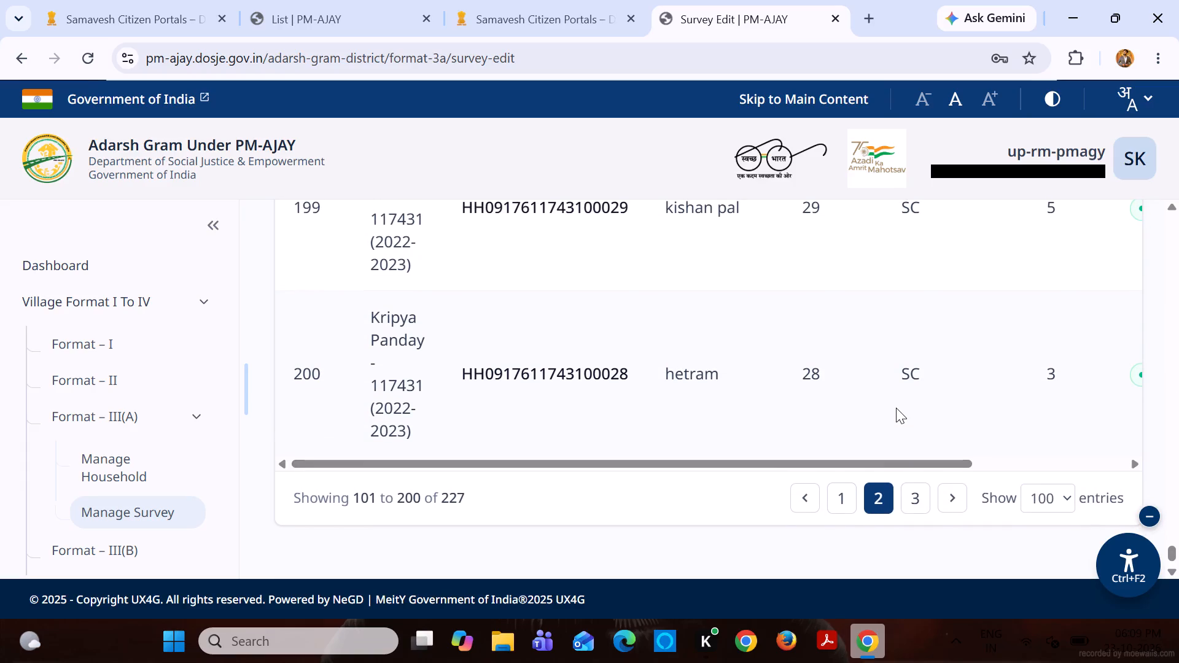
scroll(896, 408, "up", 3)
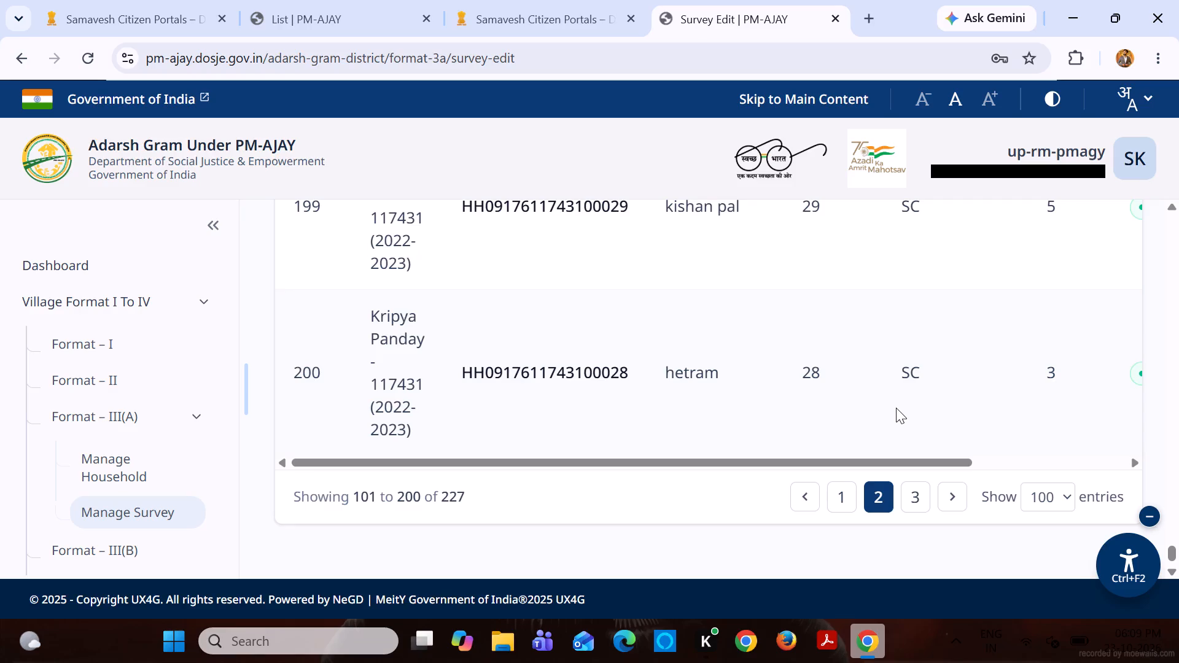
scroll(896, 408, "up", 3)
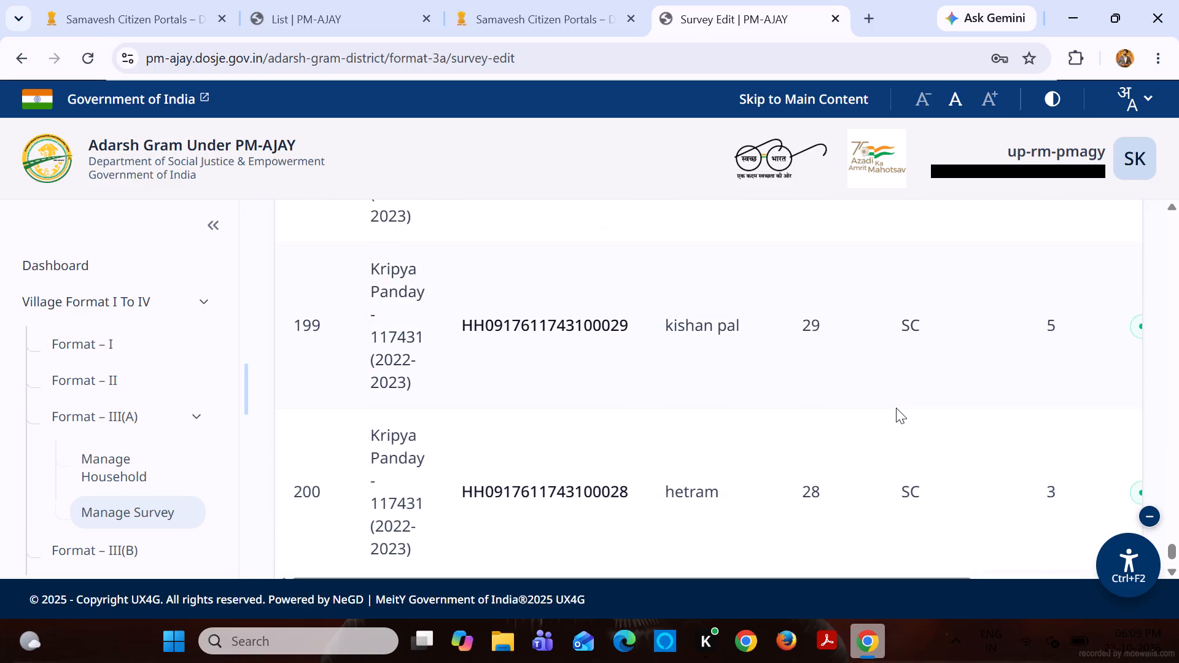
scroll(896, 408, "up", 2)
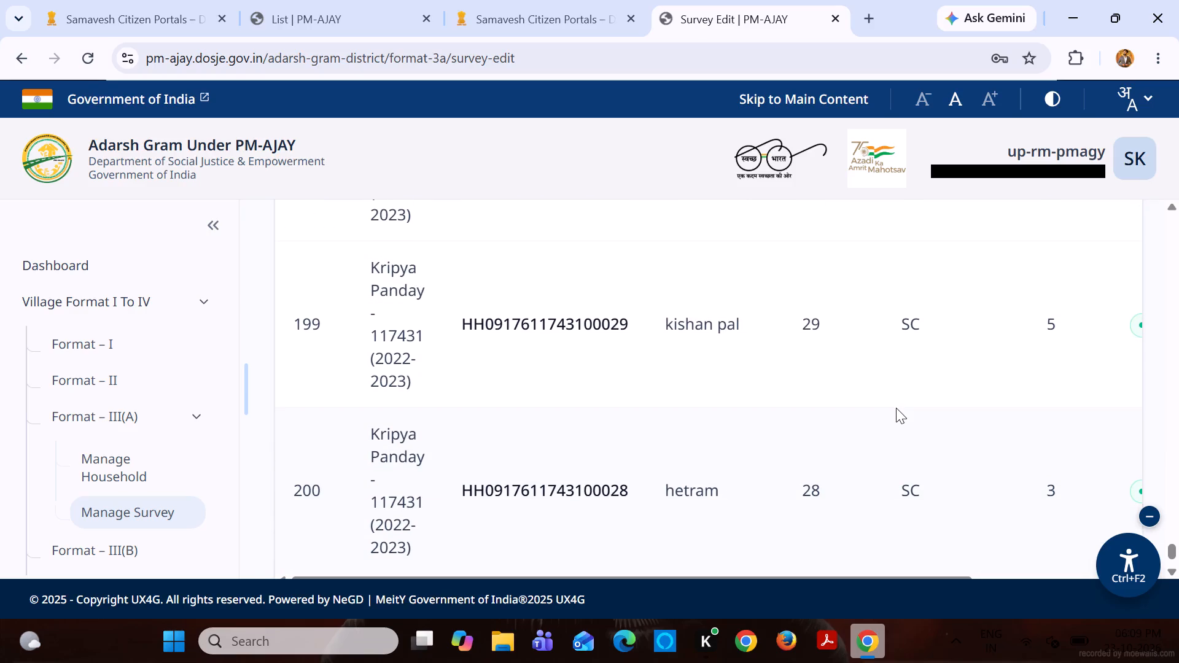
scroll(896, 408, "up", 2)
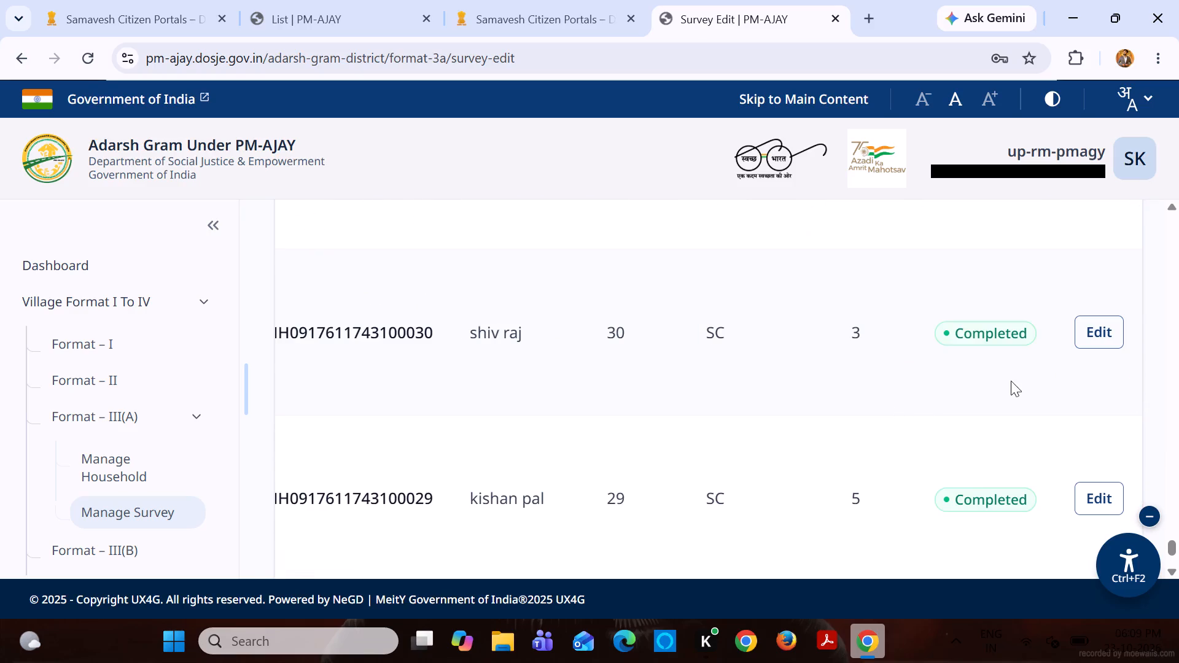
left_click(1108, 329)
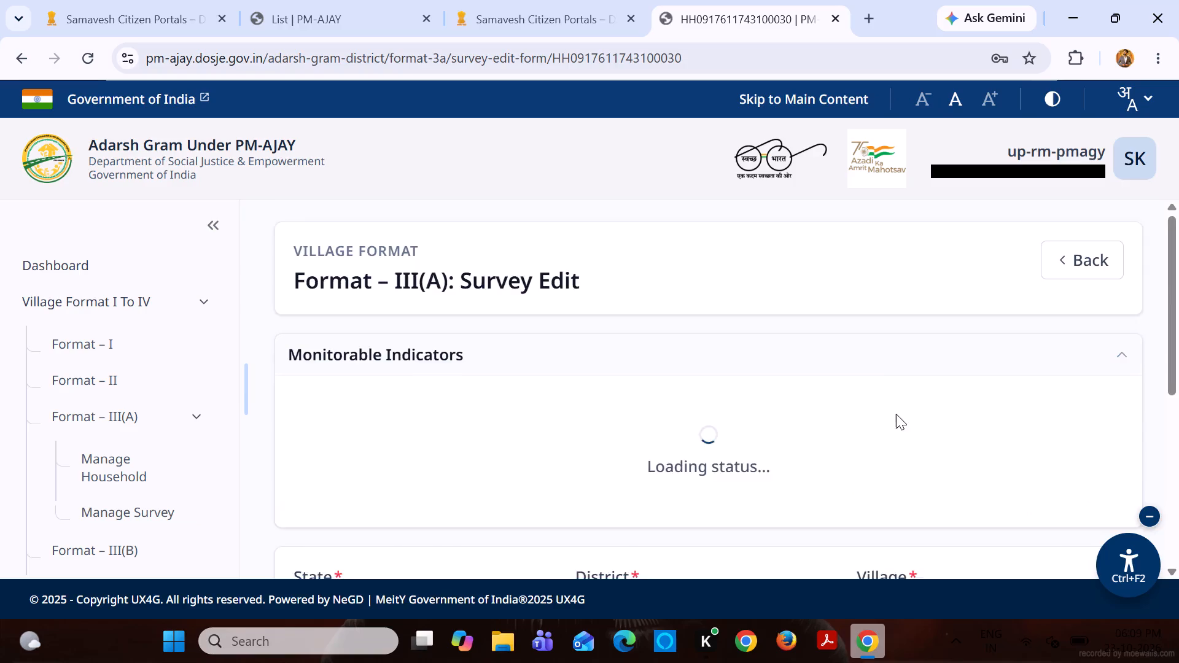
For house number 30, set involvement in farming to No under domain 7 – Agricultural Practices etc. and save the answers.
scroll(896, 414, "down", 7)
left_click(787, 424)
scroll(782, 293, "down", 1)
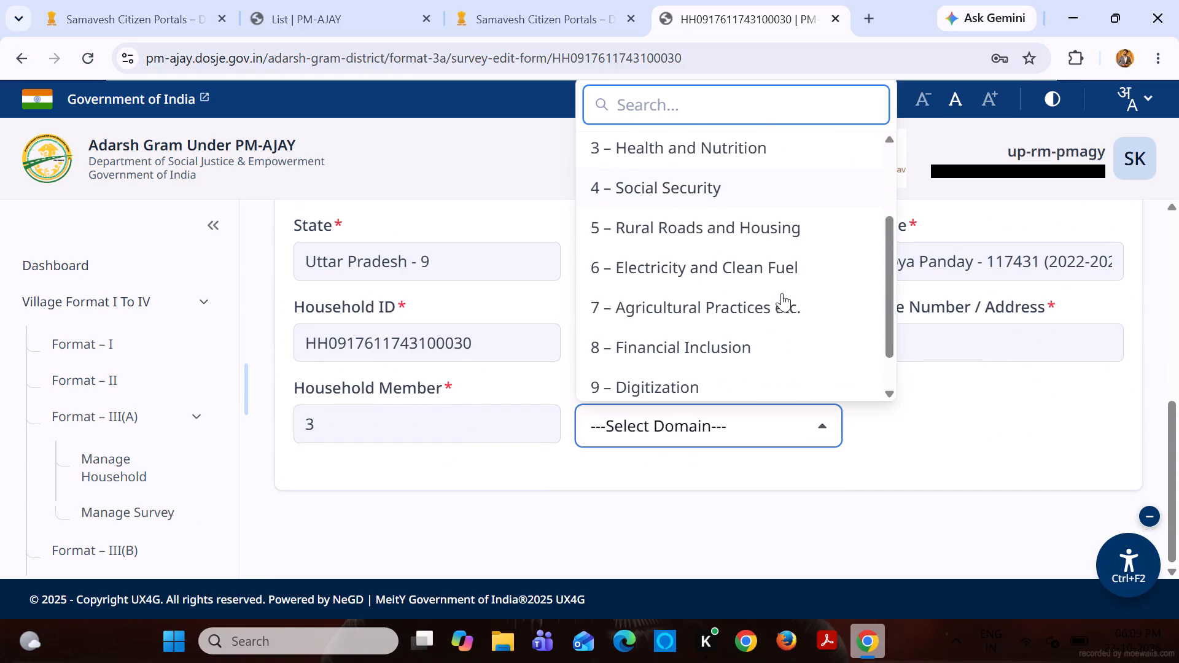
scroll(782, 293, "down", 1)
left_click(749, 297)
scroll(932, 460, "down", 2)
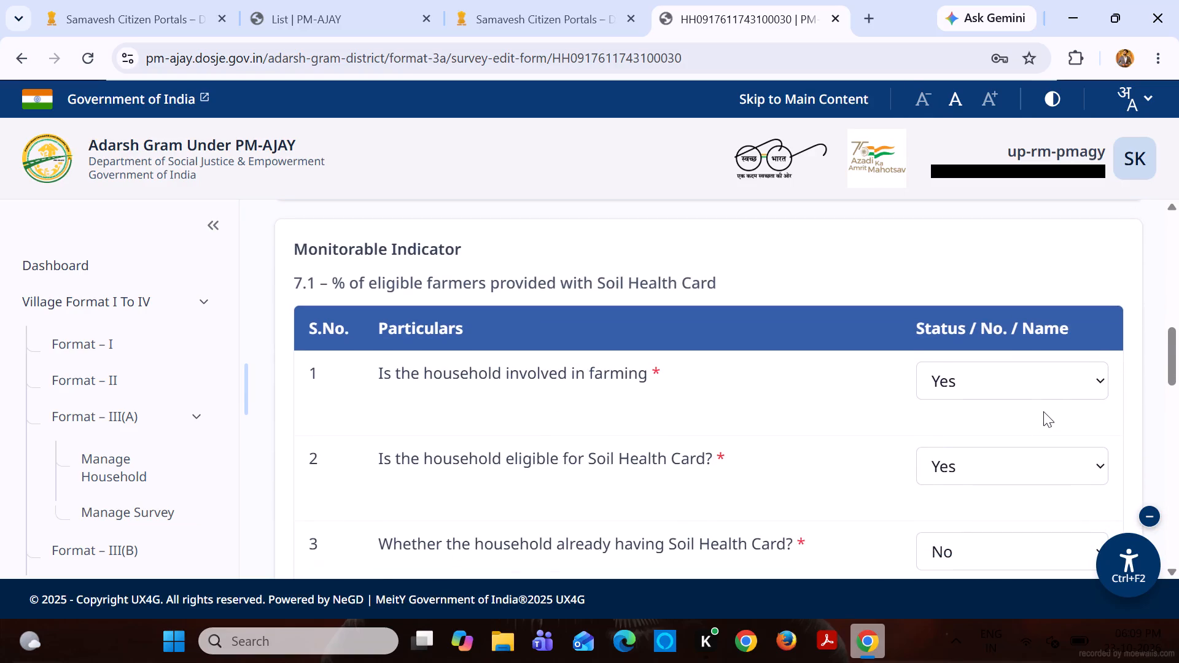
left_click_drag(1048, 391, 981, 476)
left_click(981, 476)
scroll(981, 476, "down", 5)
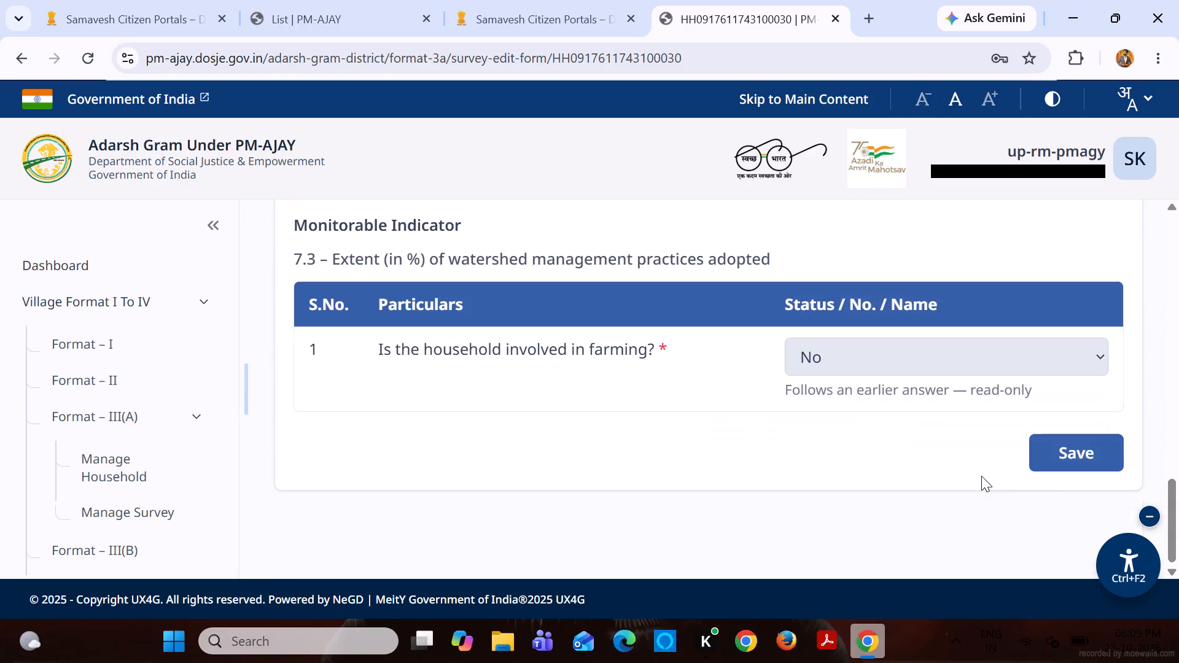
left_click(1070, 452)
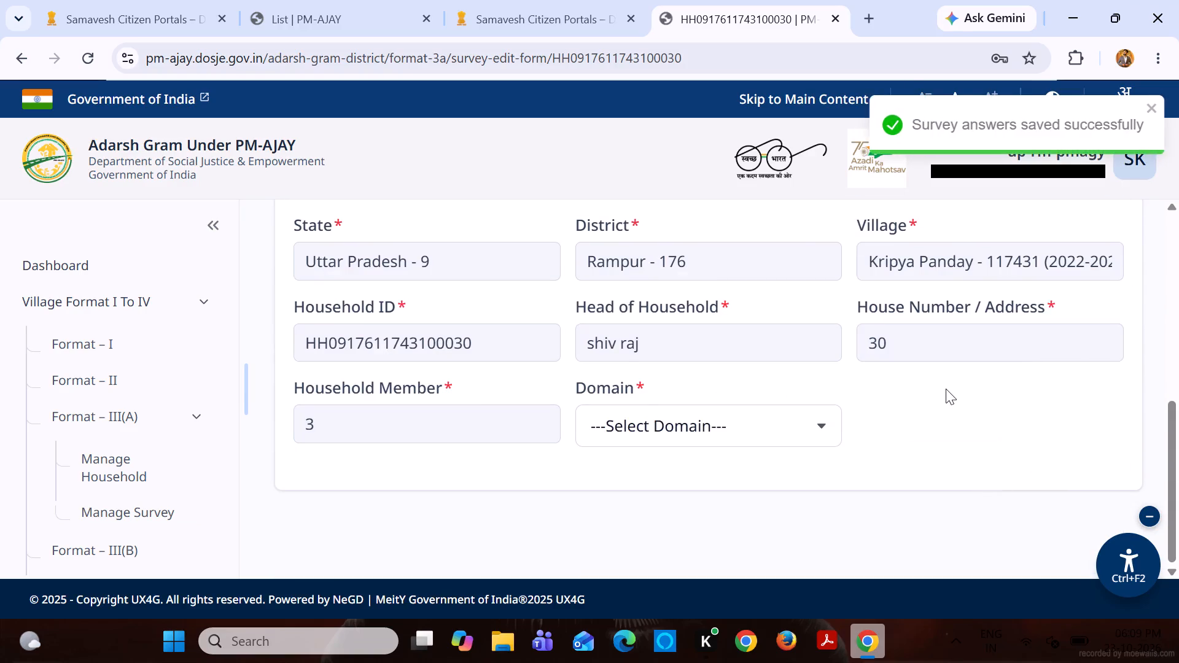
Return to the household list and, on page 2, open the survey of the household with house number 35 for editing.
scroll(946, 389, "up", 7)
left_click(1060, 262)
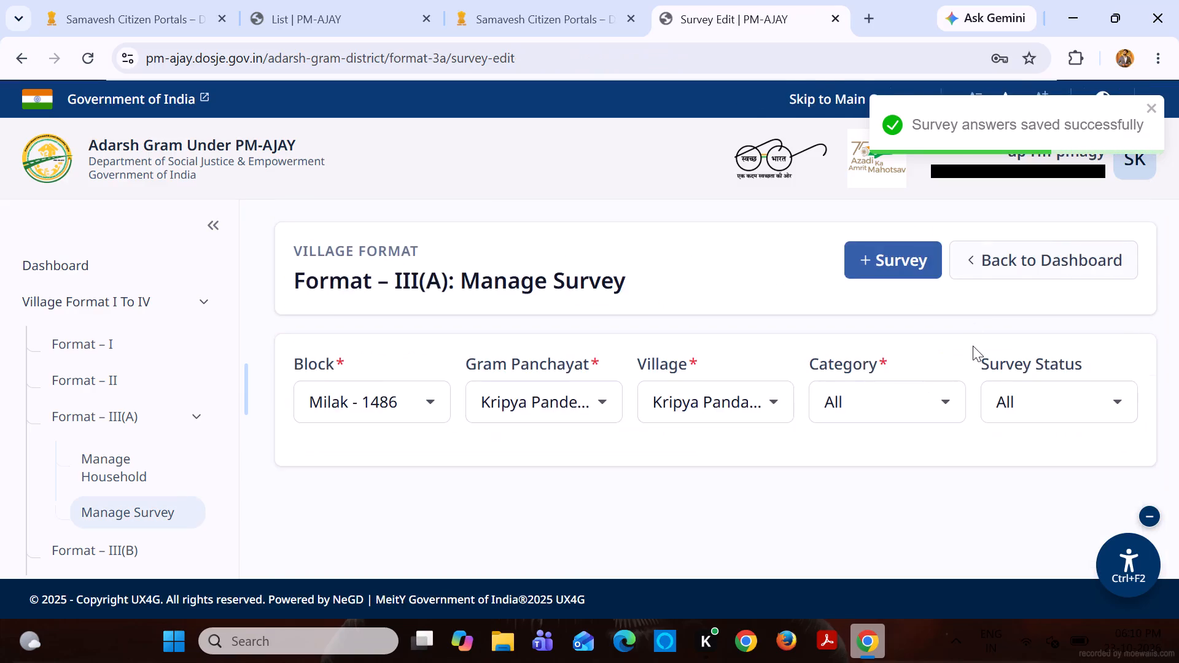
scroll(973, 346, "down", 20)
scroll(973, 346, "down", 20)
scroll(973, 346, "down", 20)
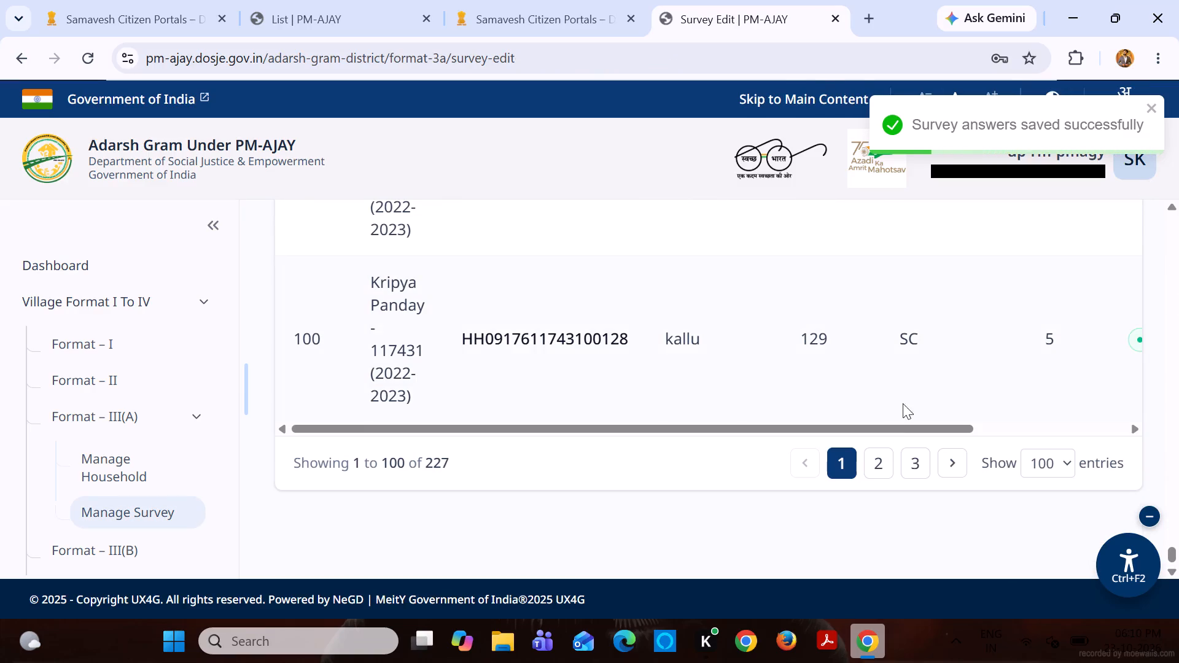
left_click(879, 459)
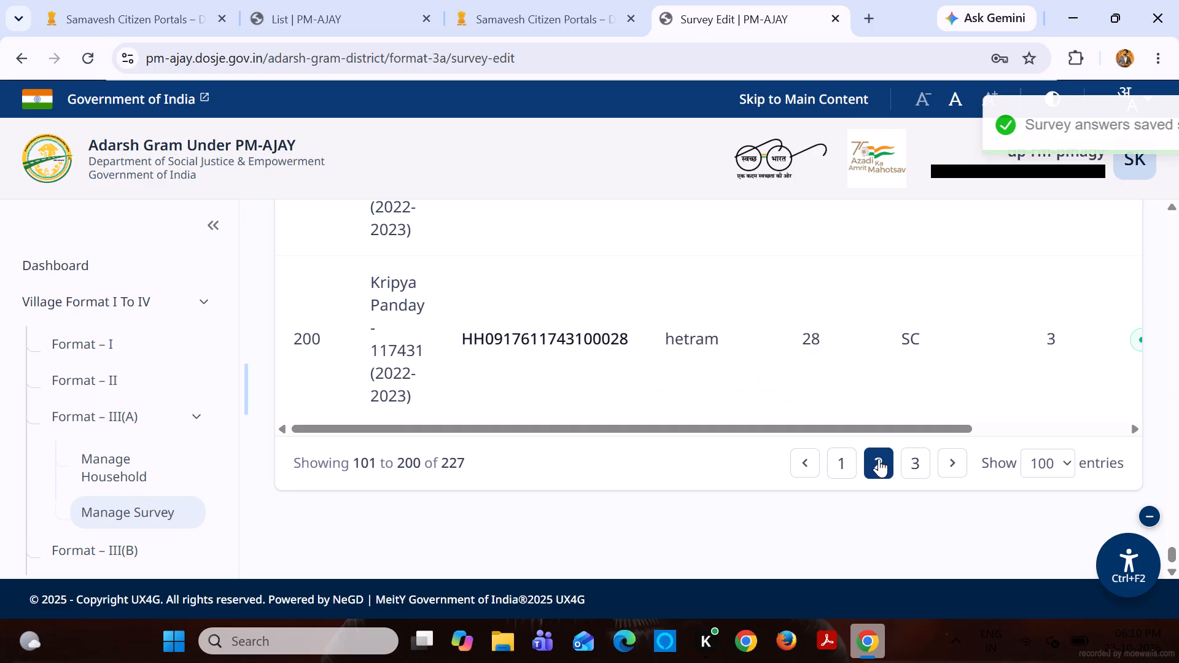
scroll(850, 387, "up", 2)
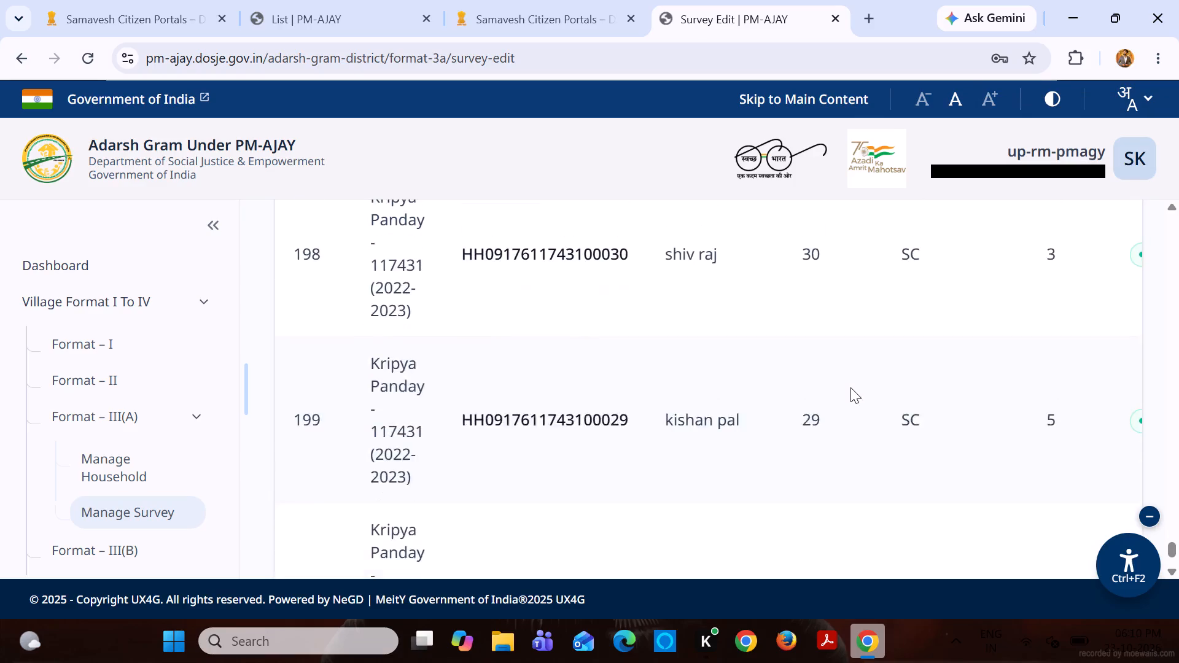
scroll(850, 387, "up", 6)
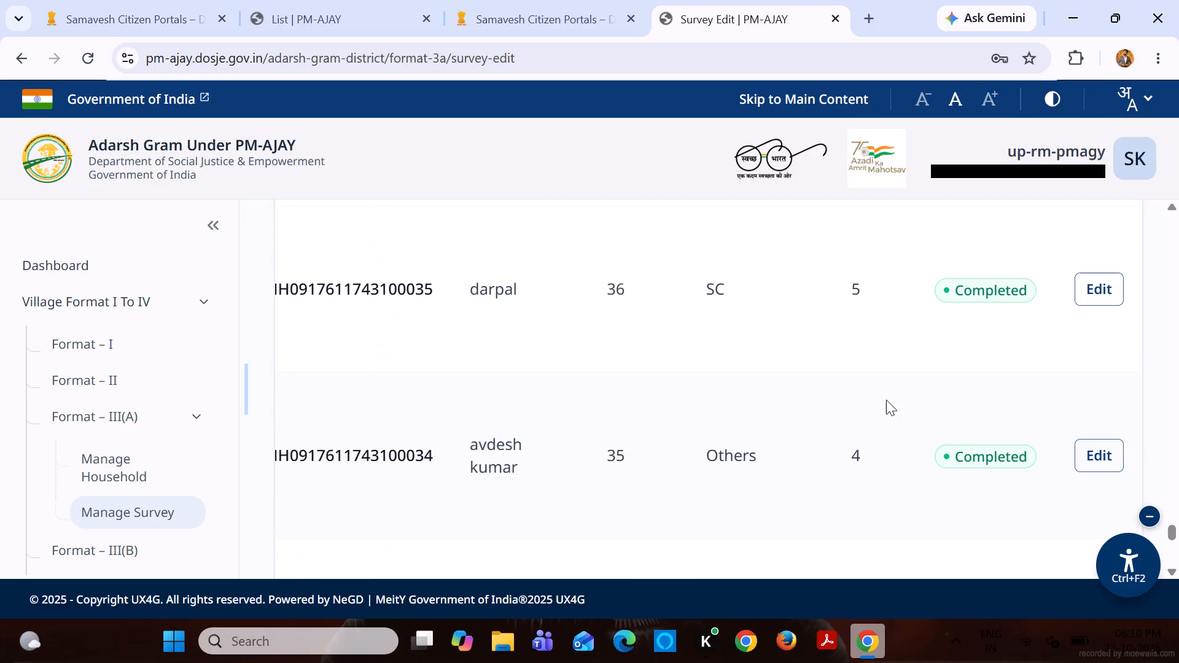
left_click(1089, 454)
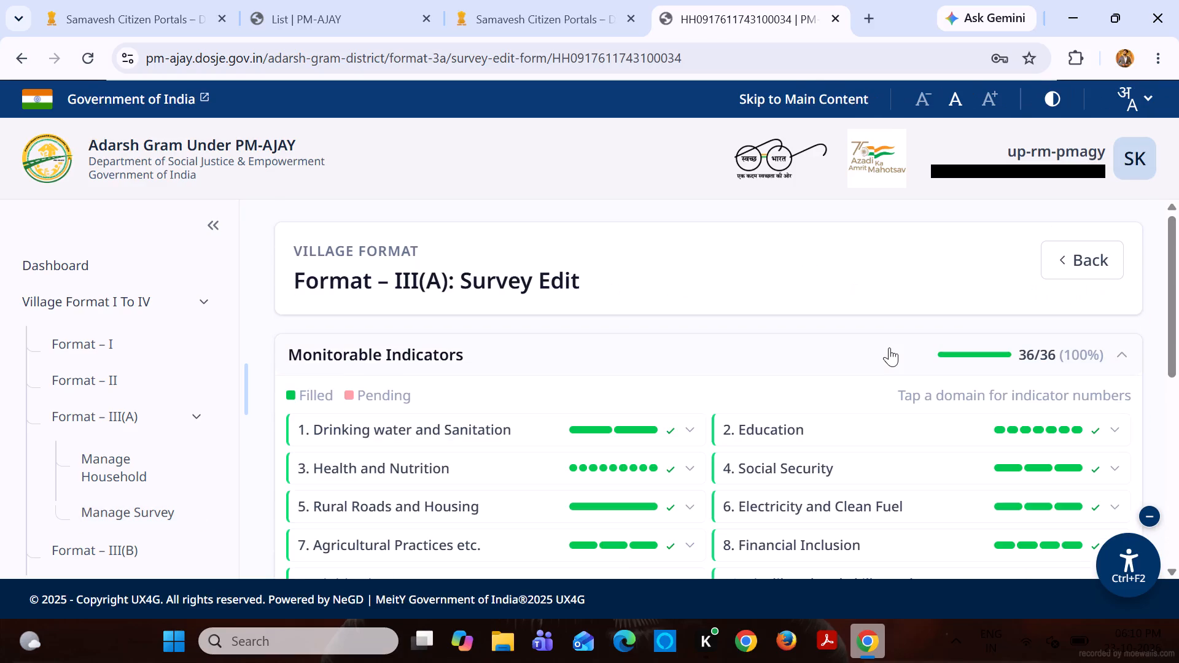
For house number 35, set involvement in farming to No under domain 7 – Agricultural Practices etc. and save the answers.
scroll(889, 347, "down", 6)
left_click(774, 419)
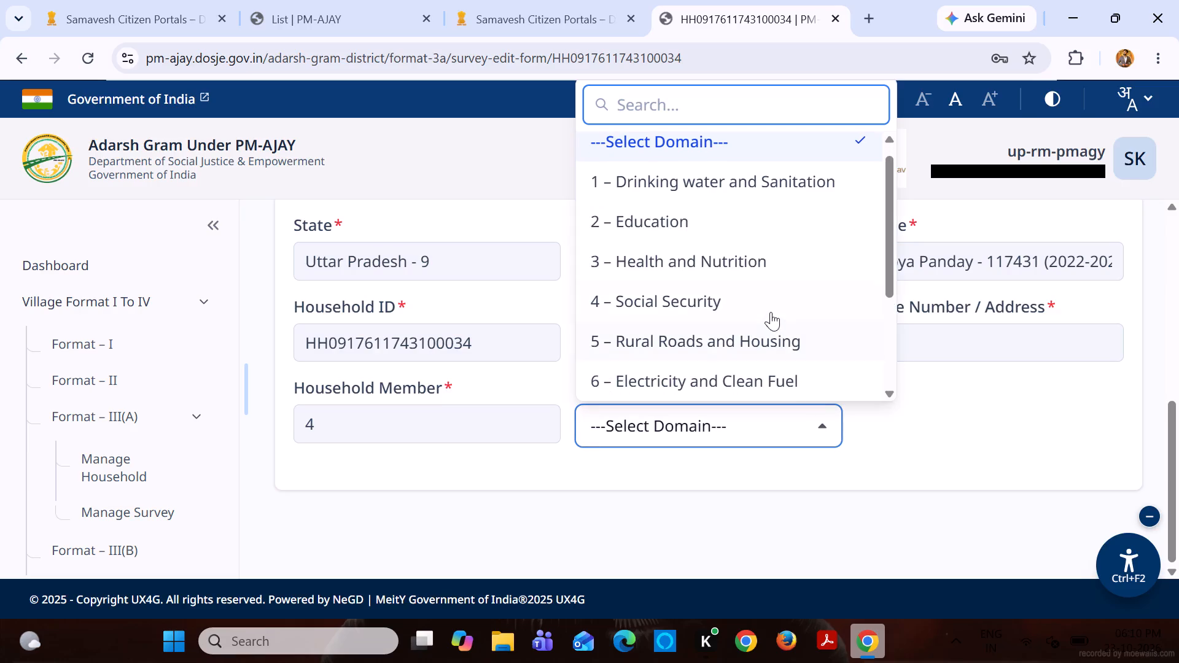
scroll(768, 314, "down", 1)
left_click(745, 317)
scroll(881, 409, "down", 1)
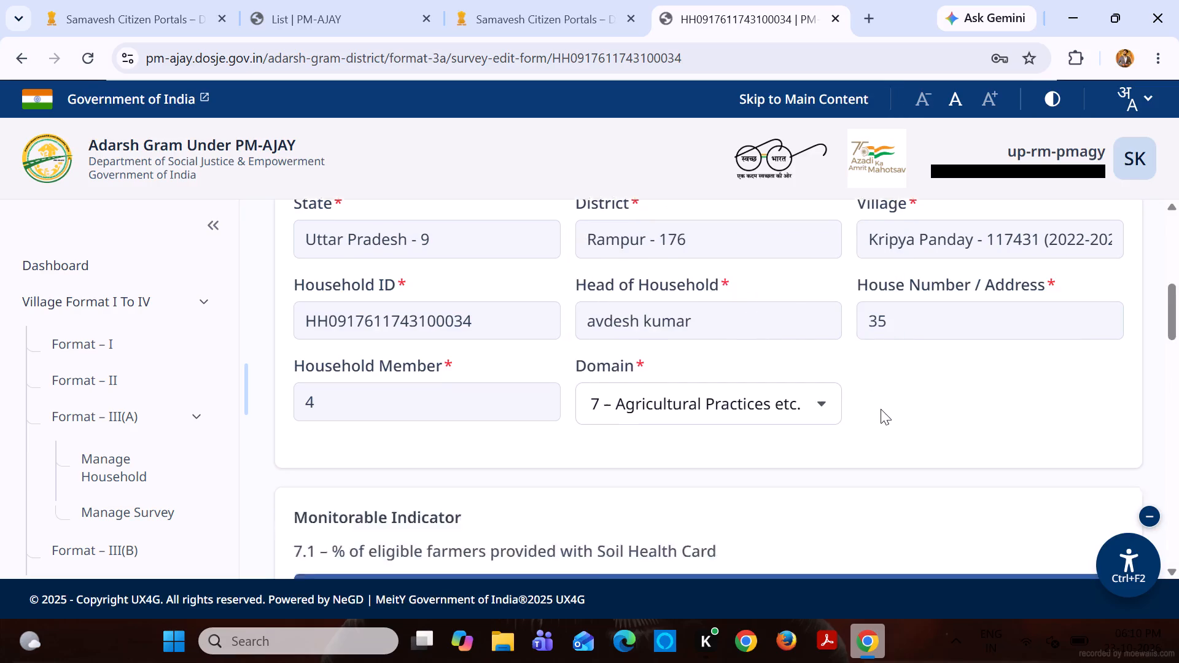
scroll(881, 409, "down", 2)
left_click_drag(1018, 415, 979, 509)
left_click(979, 509)
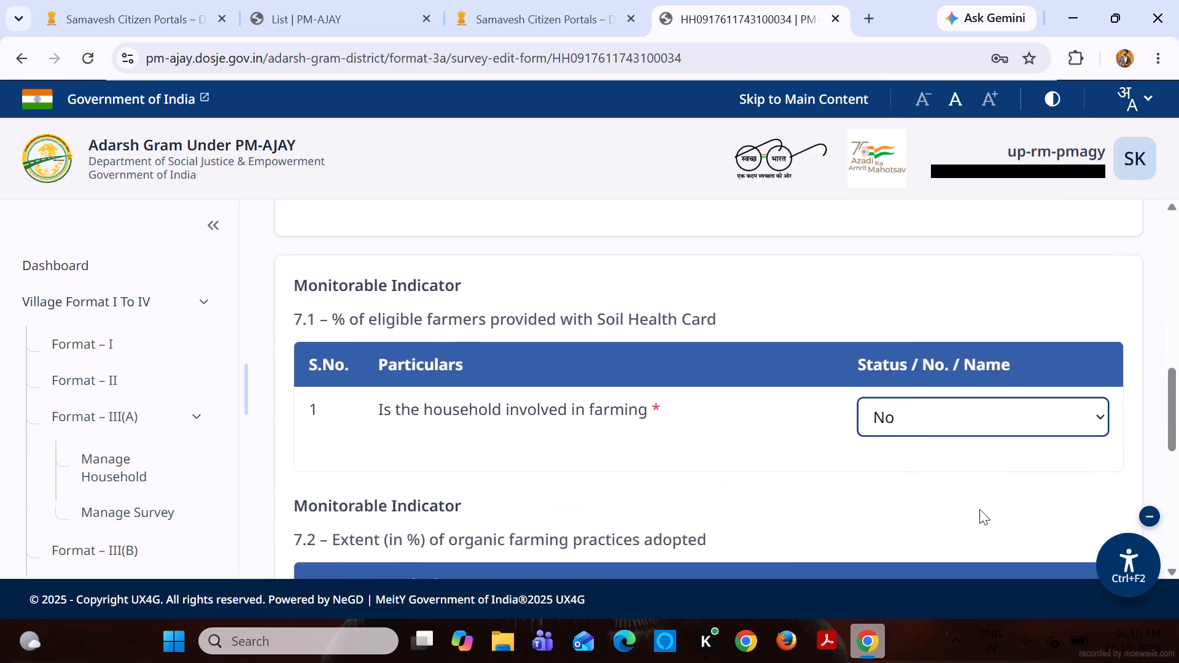
scroll(979, 509, "down", 8)
left_click(1067, 452)
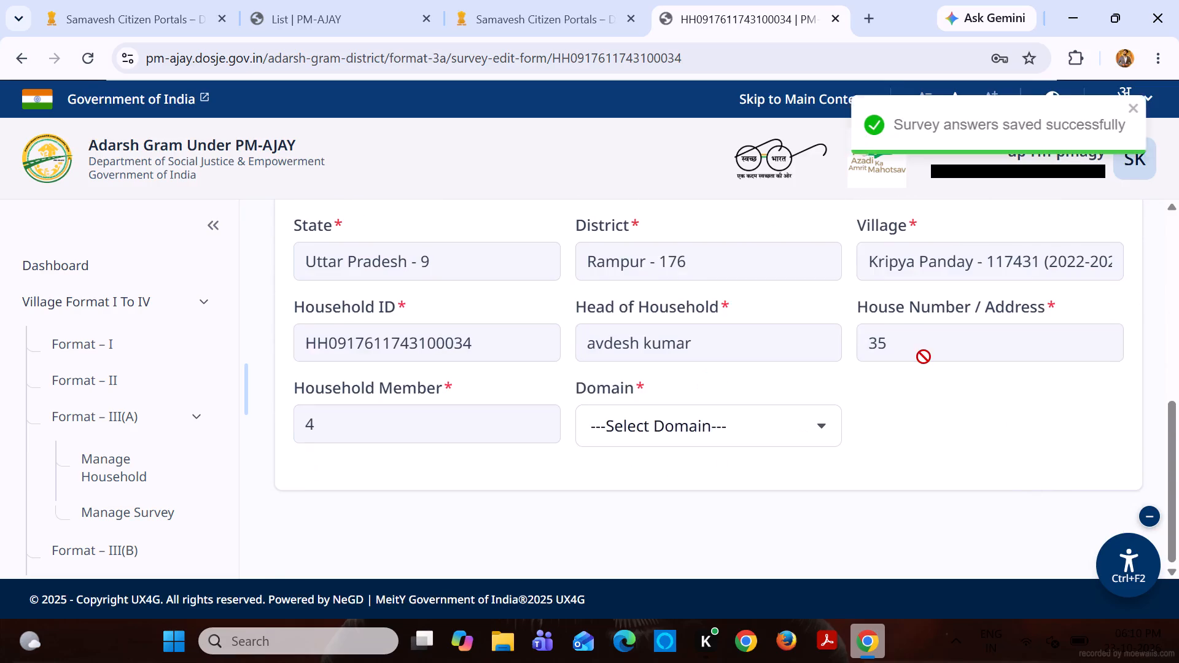
Return to the household list and, on page 2, open the survey of the household with house number 36 for editing.
scroll(924, 357, "up", 8)
left_click(1088, 248)
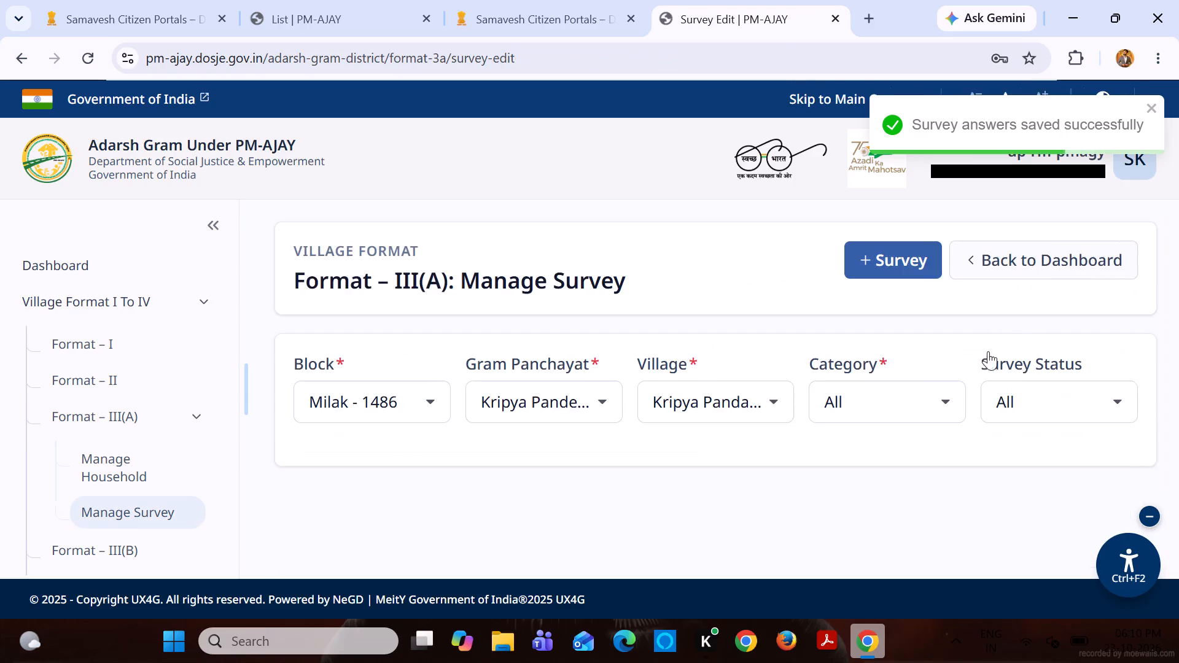
scroll(984, 356, "down", 4)
scroll(984, 356, "down", 20)
scroll(984, 356, "down", 19)
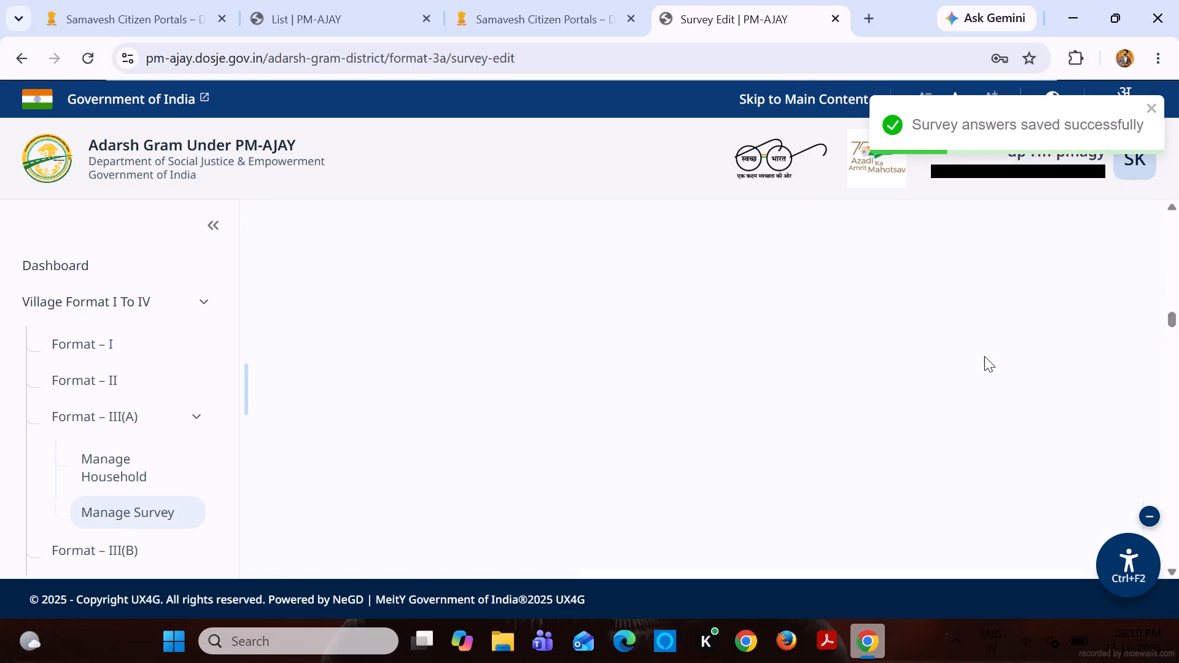
scroll(984, 356, "down", 20)
scroll(984, 356, "down", 12)
left_click(883, 454)
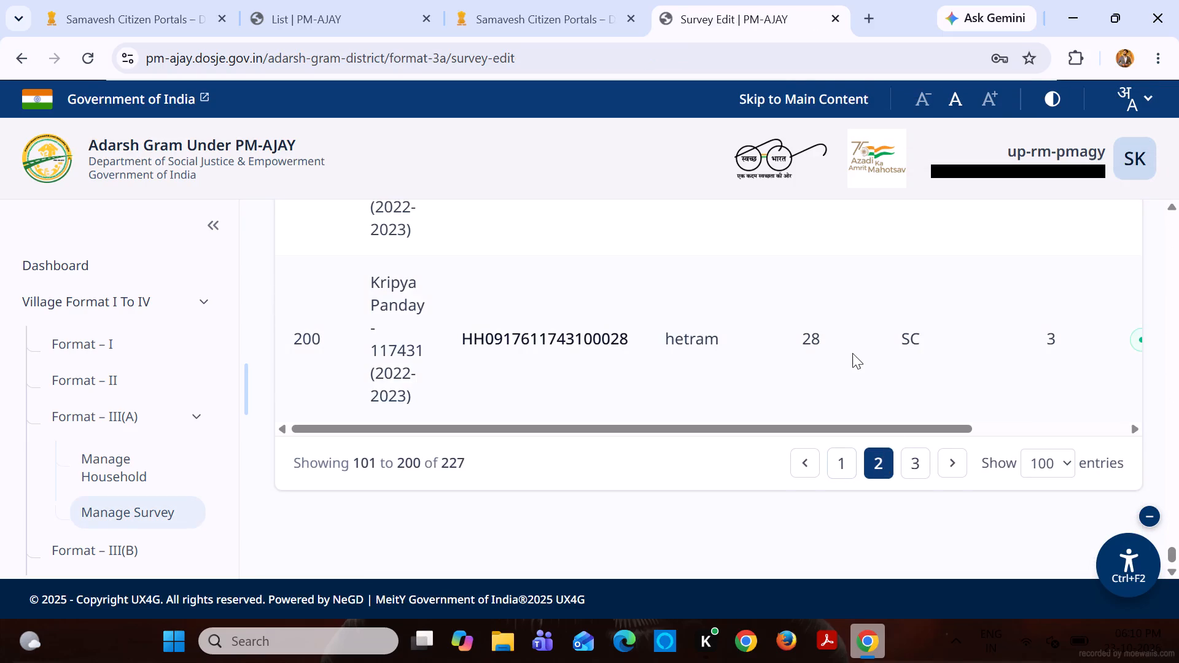
scroll(852, 353, "up", 8)
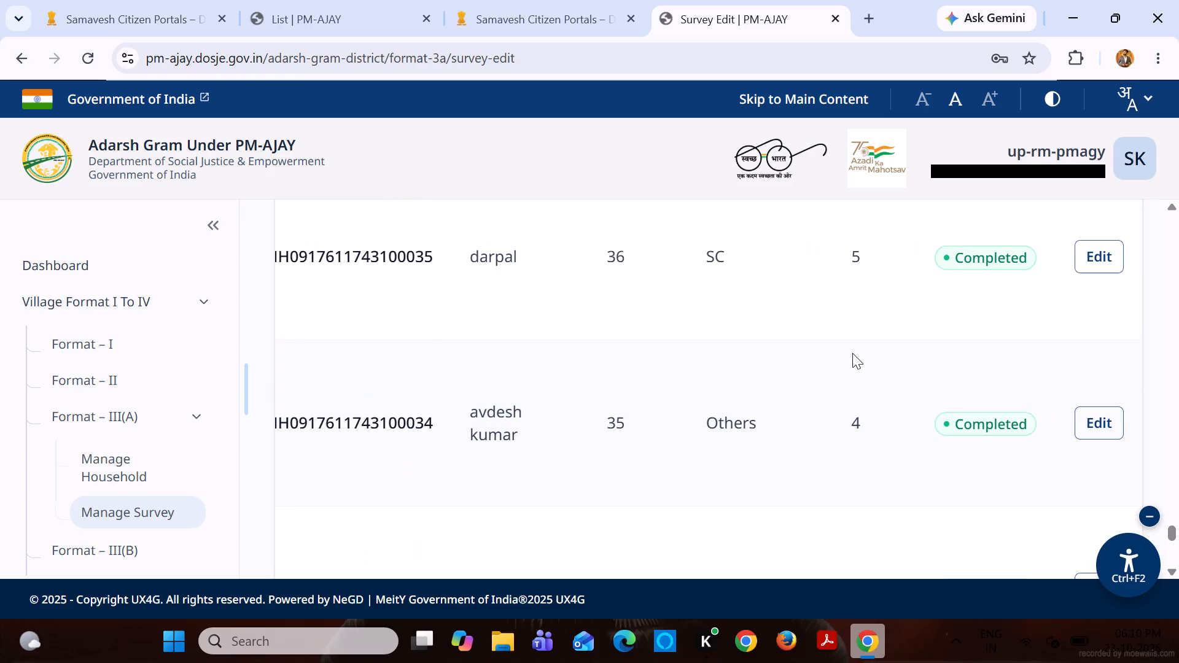
scroll(852, 353, "up", 1)
left_click(1093, 266)
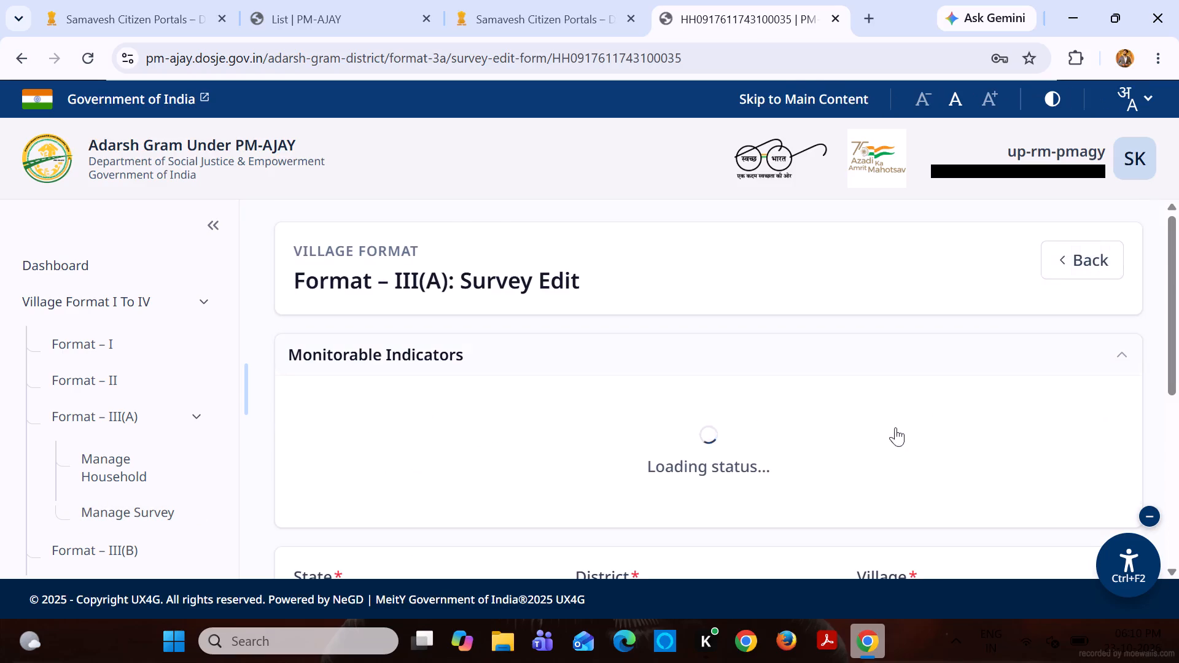
For house number 36, set involvement in farming to No under domain 7 – Agricultural Practices etc. and save the answers.
scroll(895, 427, "down", 7)
left_click(794, 432)
scroll(788, 328, "down", 1)
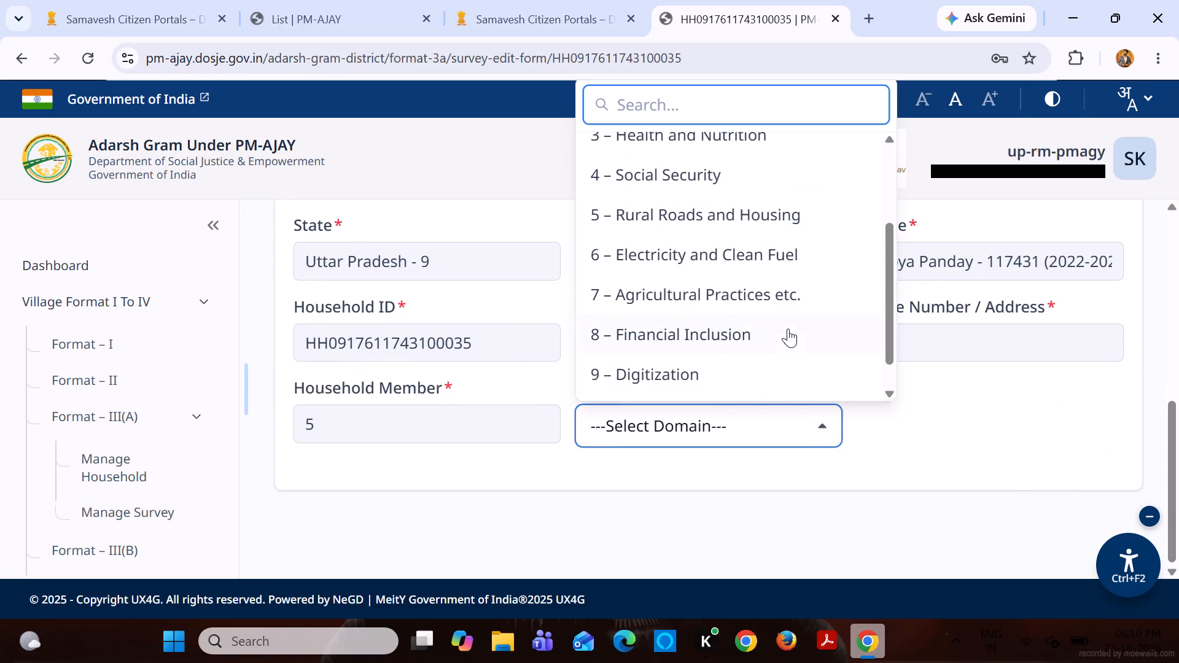
left_click(730, 282)
scroll(944, 444, "down", 3)
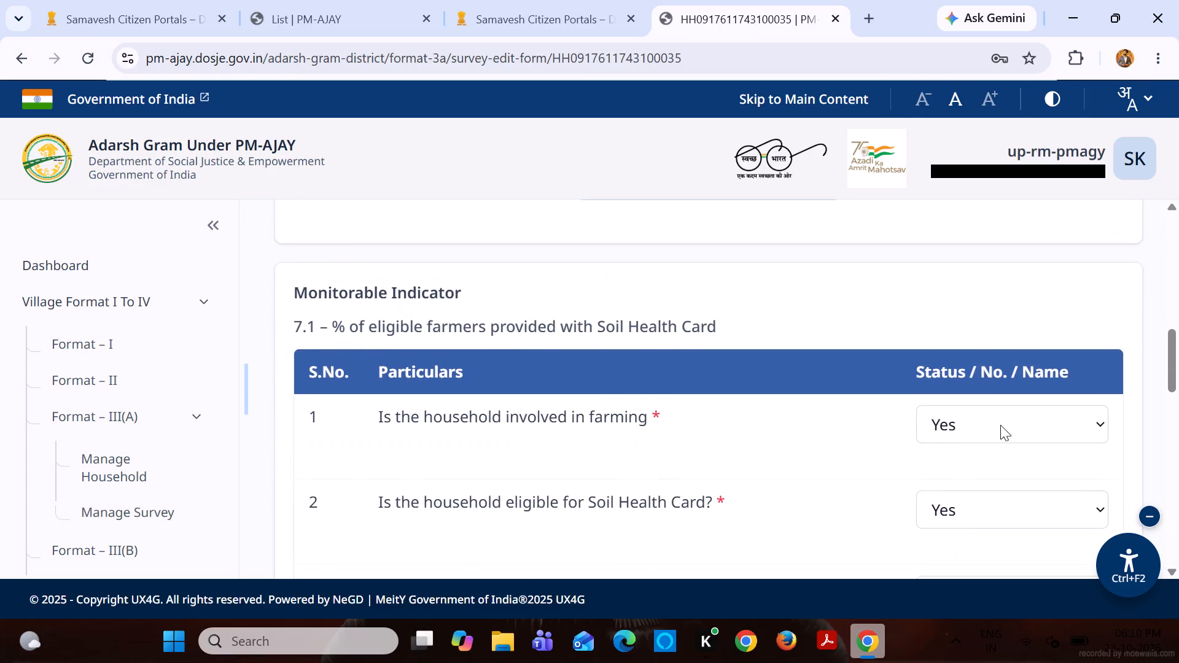
left_click_drag(1000, 425, 973, 525)
left_click(973, 525)
scroll(973, 525, "down", 7)
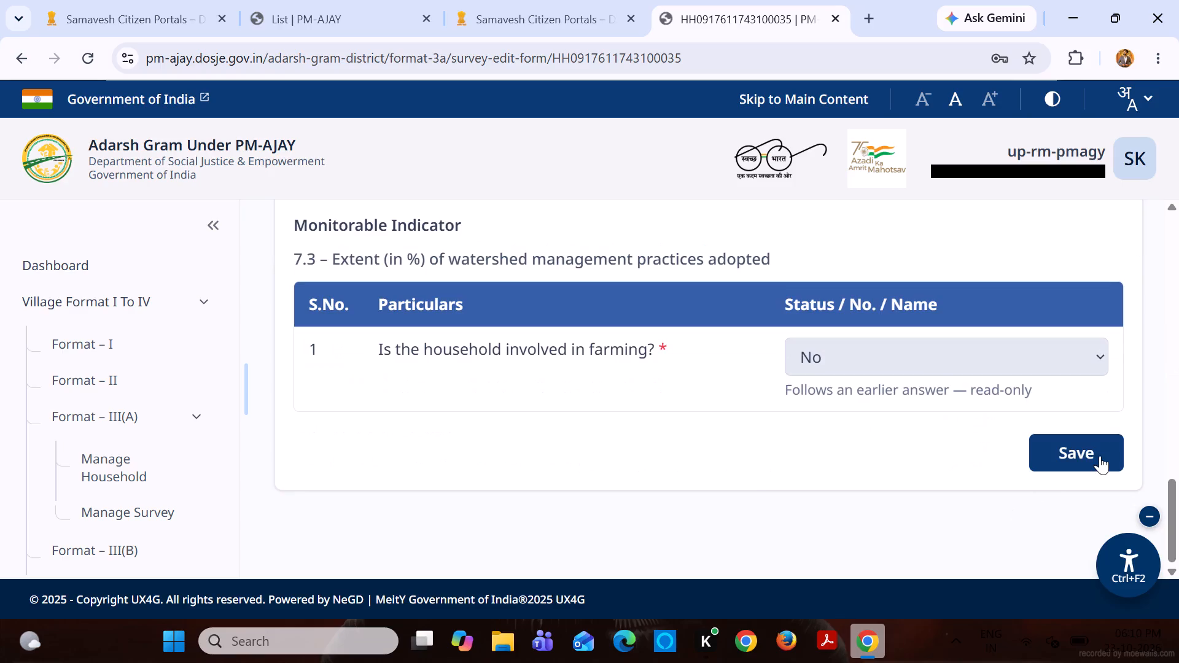
left_click(1100, 456)
Return to the household list and, on page 2, open the survey of the household with house number 37 for editing.
scroll(919, 273, "up", 10)
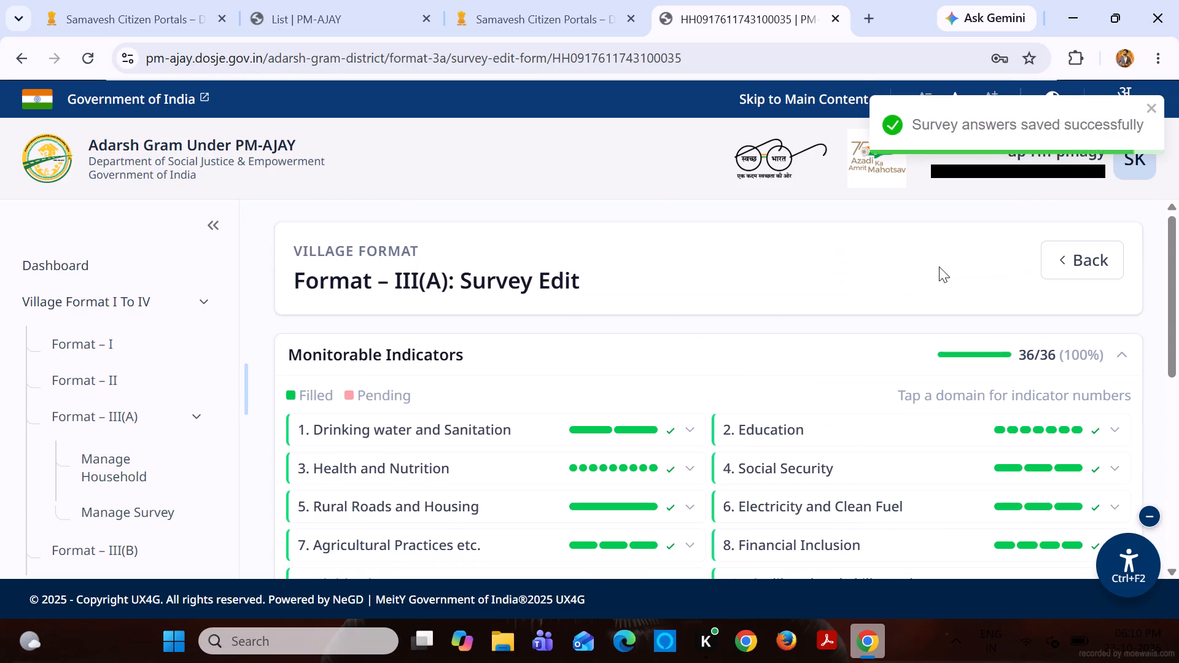
left_click(1051, 253)
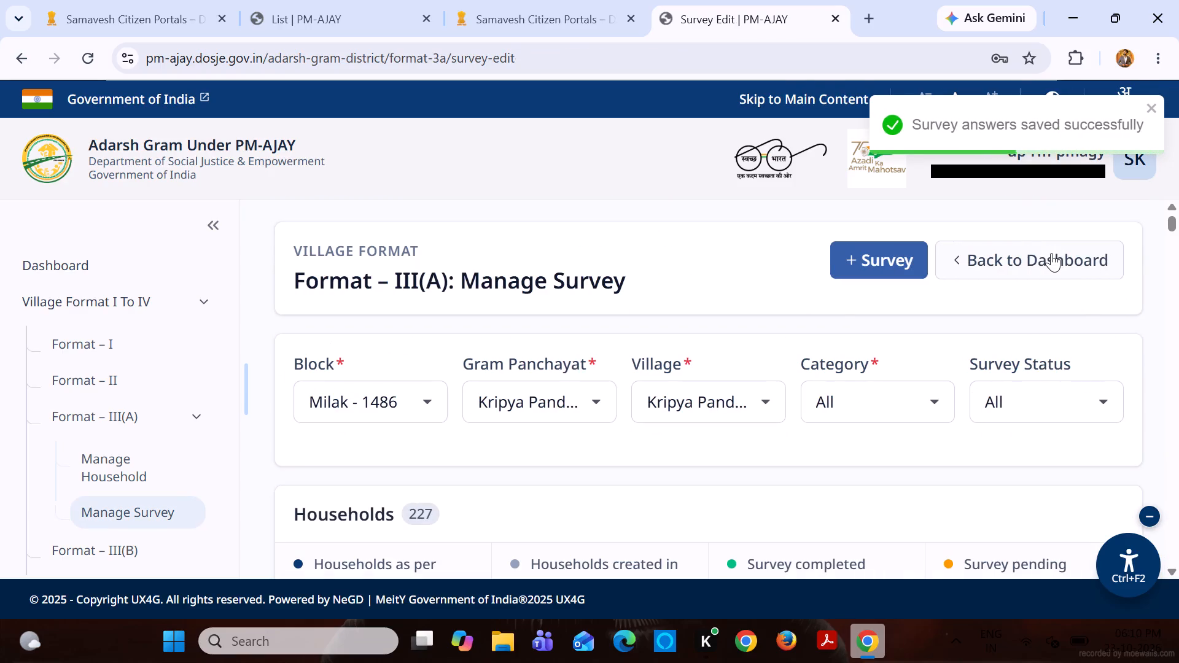
scroll(975, 328, "down", 20)
scroll(975, 328, "down", 7)
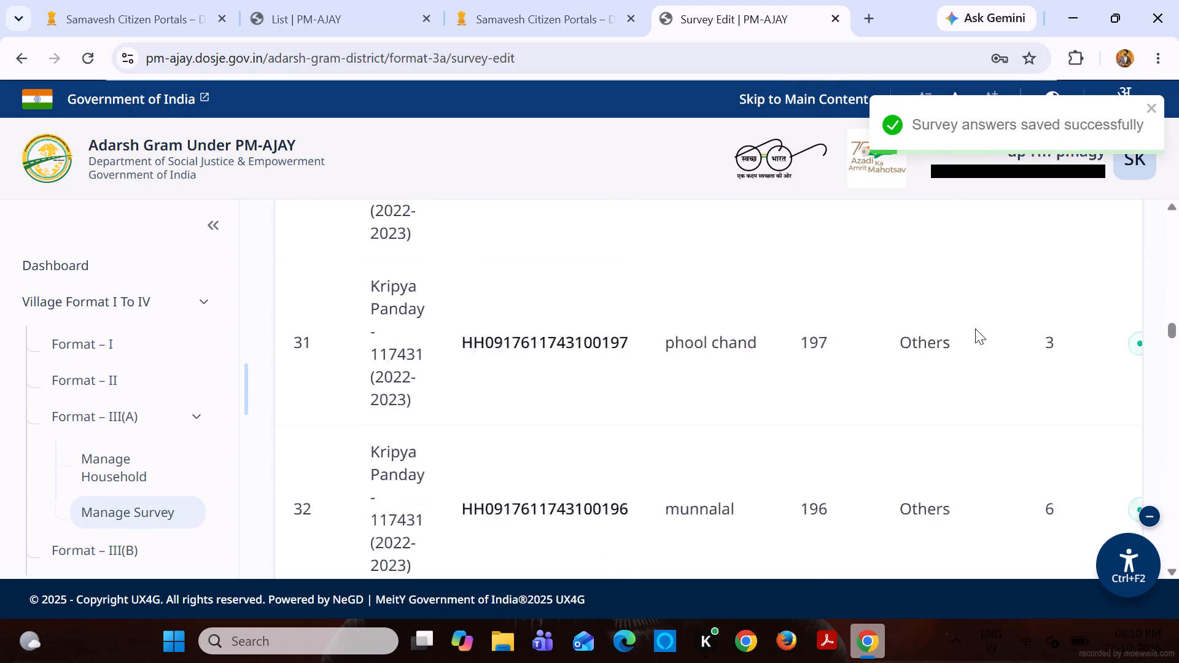
scroll(975, 328, "down", 20)
scroll(975, 328, "down", 4)
left_click(871, 455)
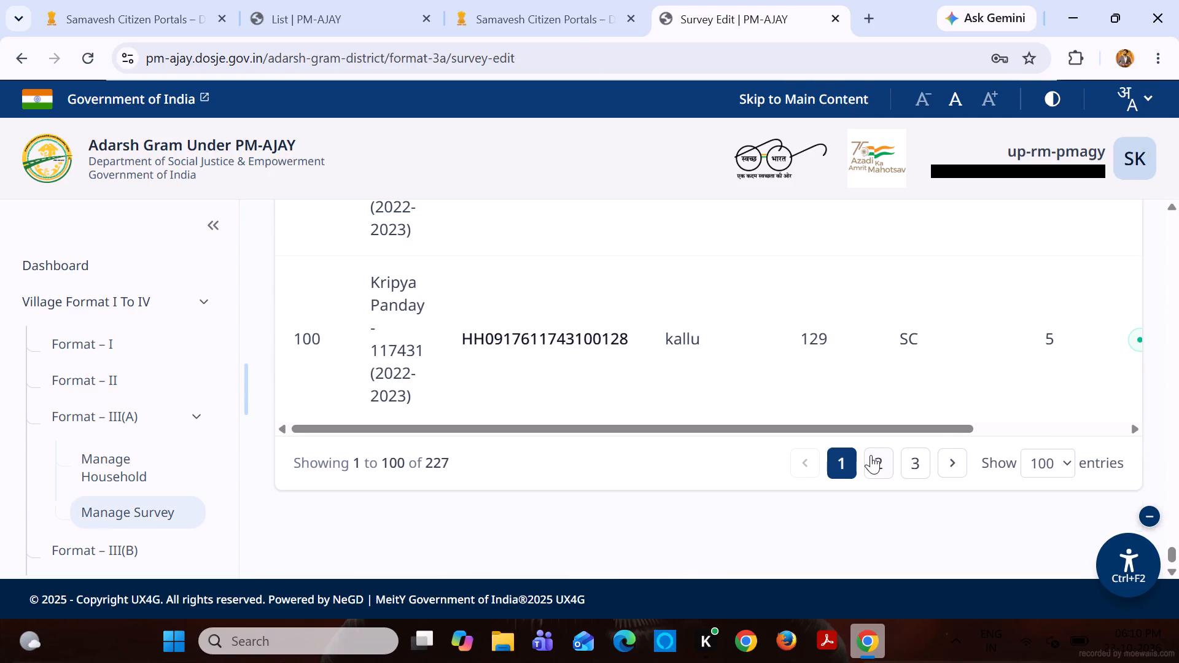
scroll(900, 340, "up", 12)
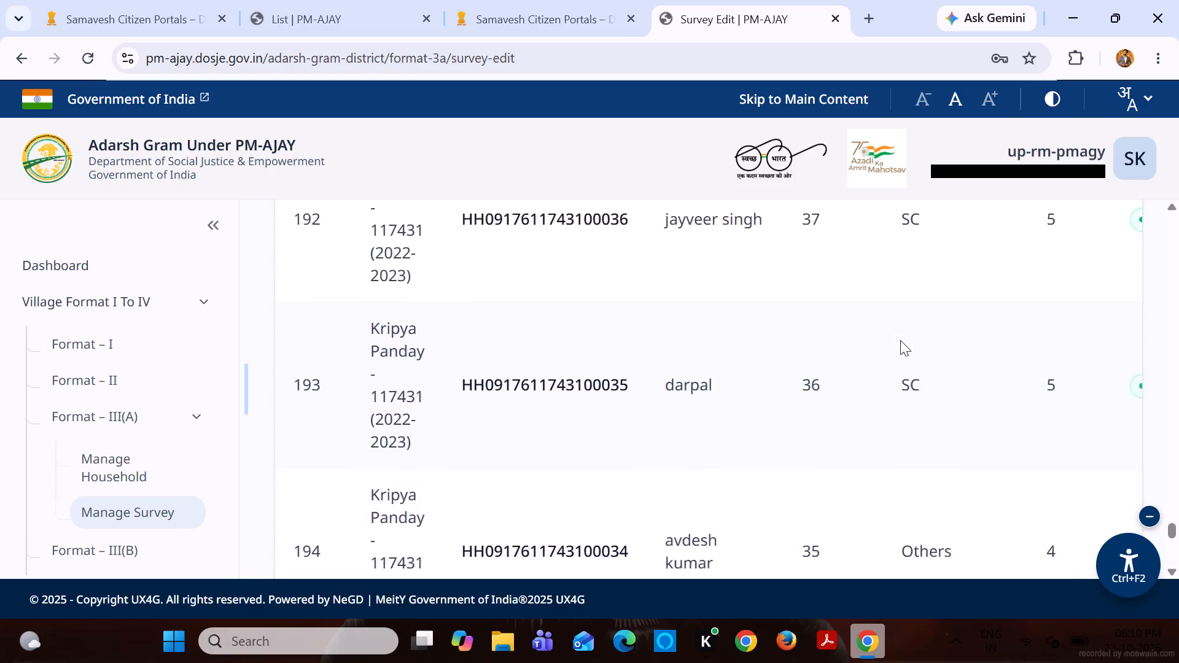
scroll(900, 340, "up", 1)
scroll(900, 340, "left", 4)
left_click(1081, 314)
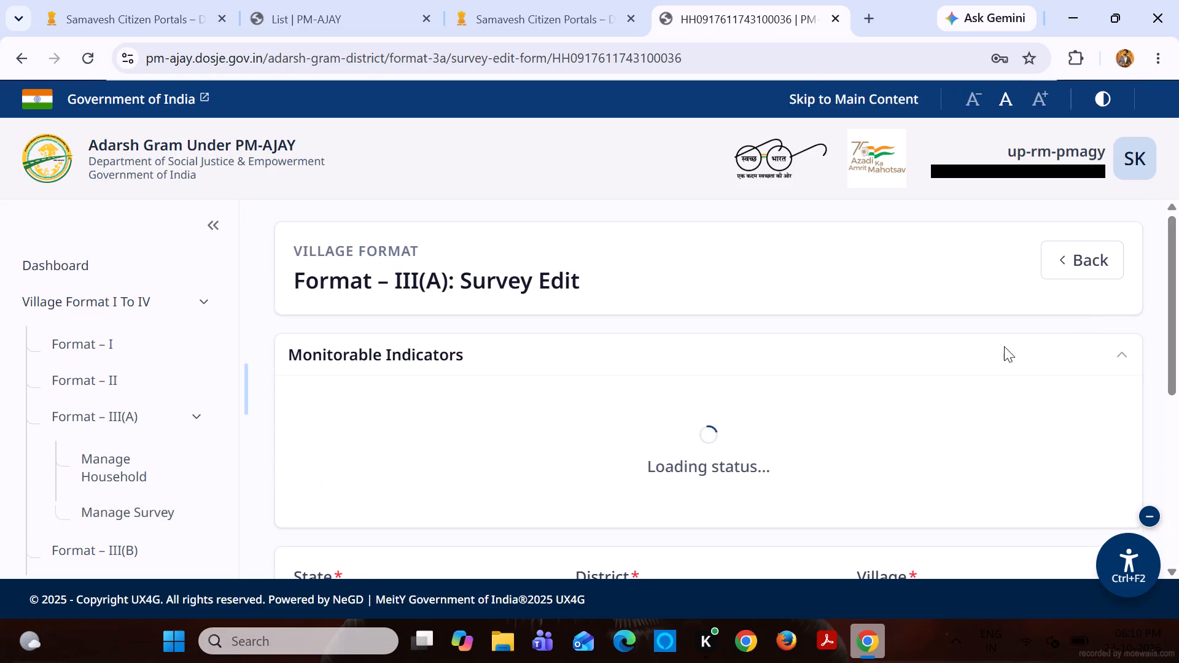
For house number 37, set involvement in farming to No under domain 7 – Agricultural Practices etc. and save the answers.
scroll(935, 389, "down", 8)
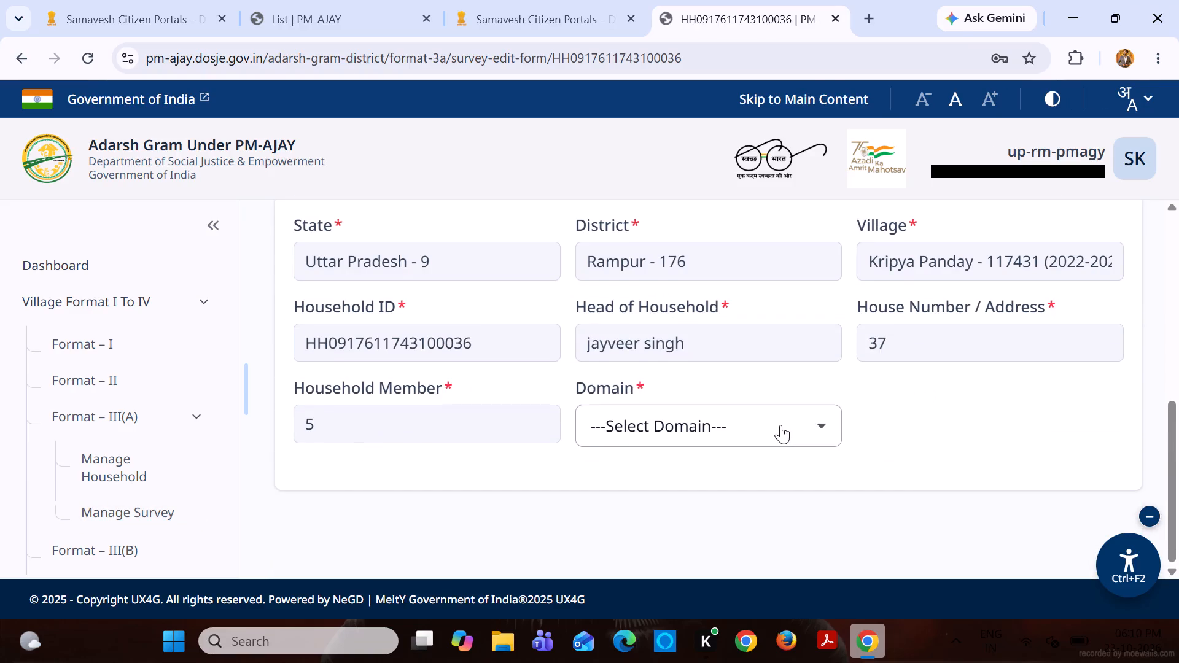
left_click(780, 425)
scroll(780, 295, "down", 2)
left_click(759, 282)
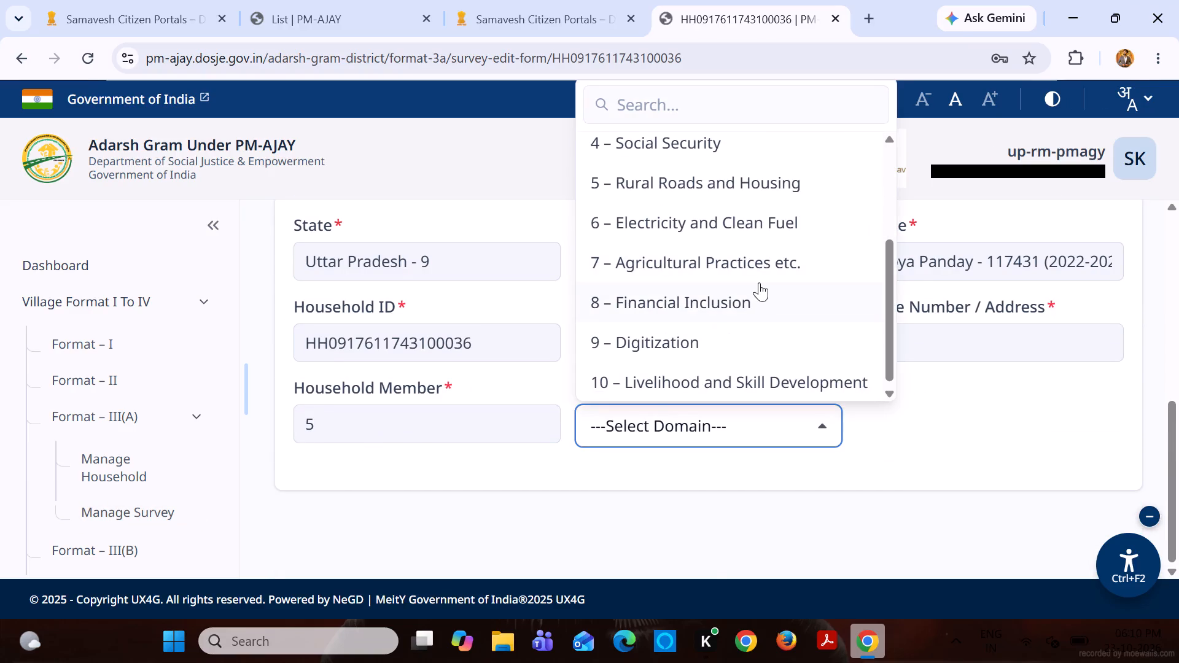
left_click(744, 422)
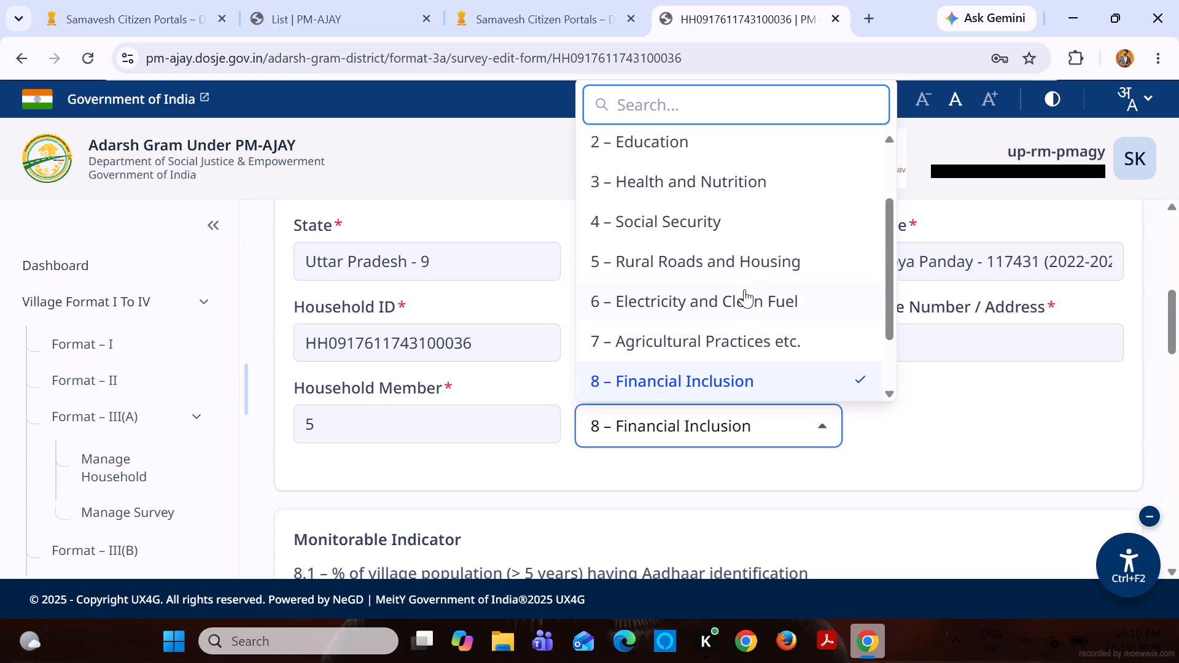
left_click(713, 330)
scroll(898, 389, "down", 3)
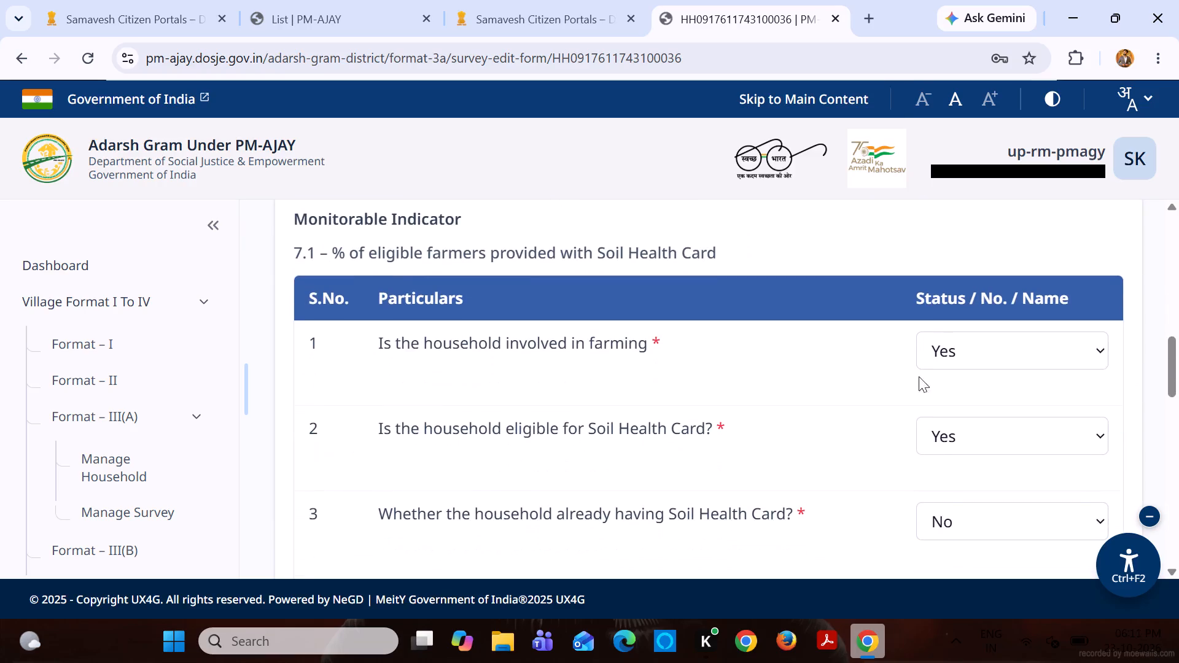
left_click_drag(1000, 344, 975, 430)
left_click(975, 430)
scroll(975, 430, "down", 9)
left_click(1075, 459)
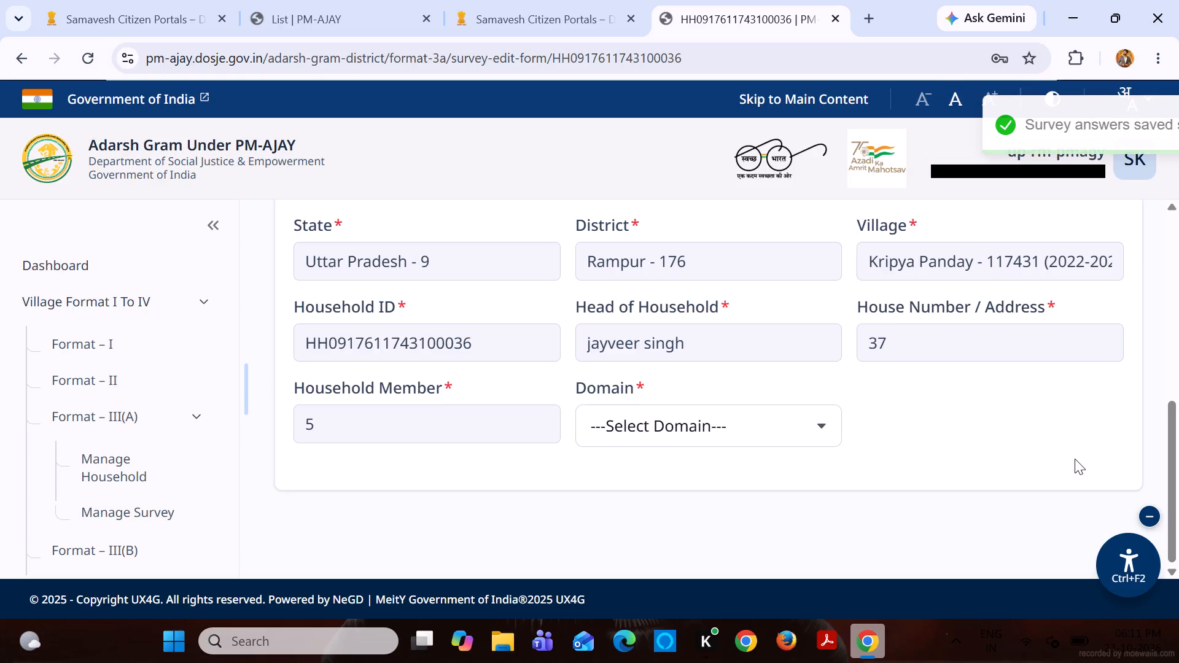
Return to the household list and, on page 2, open the survey of the household with house number 41 for editing.
scroll(1059, 366, "up", 8)
left_click(1085, 258)
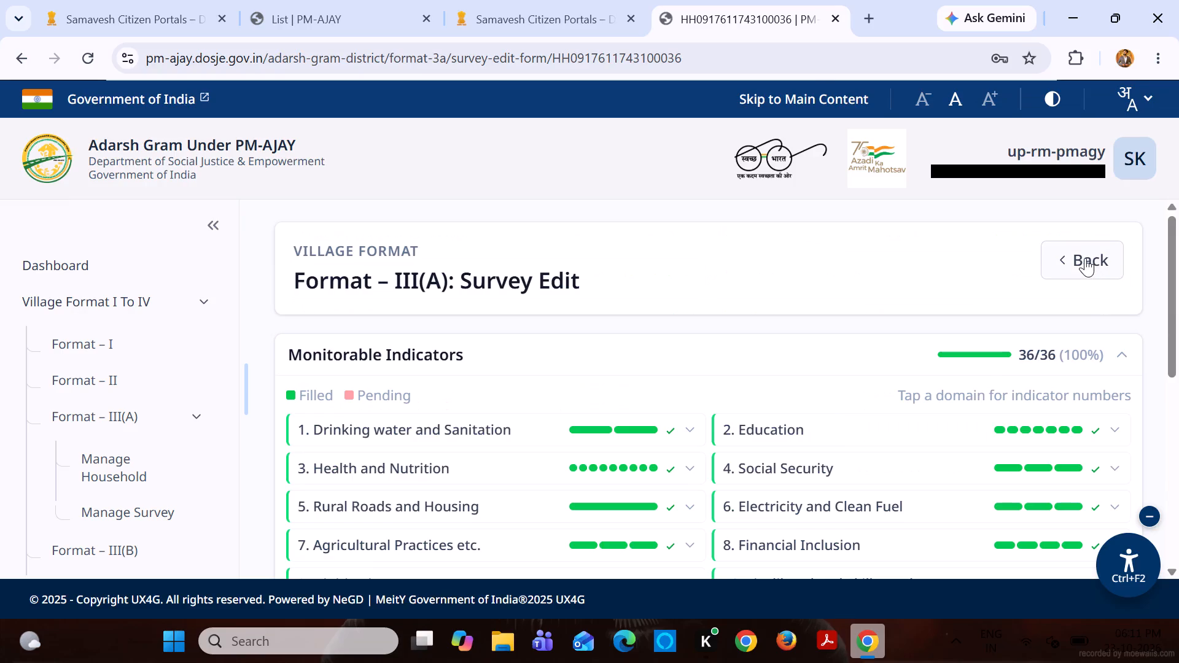
scroll(946, 373, "down", 20)
scroll(946, 373, "down", 20)
scroll(946, 373, "down", 9)
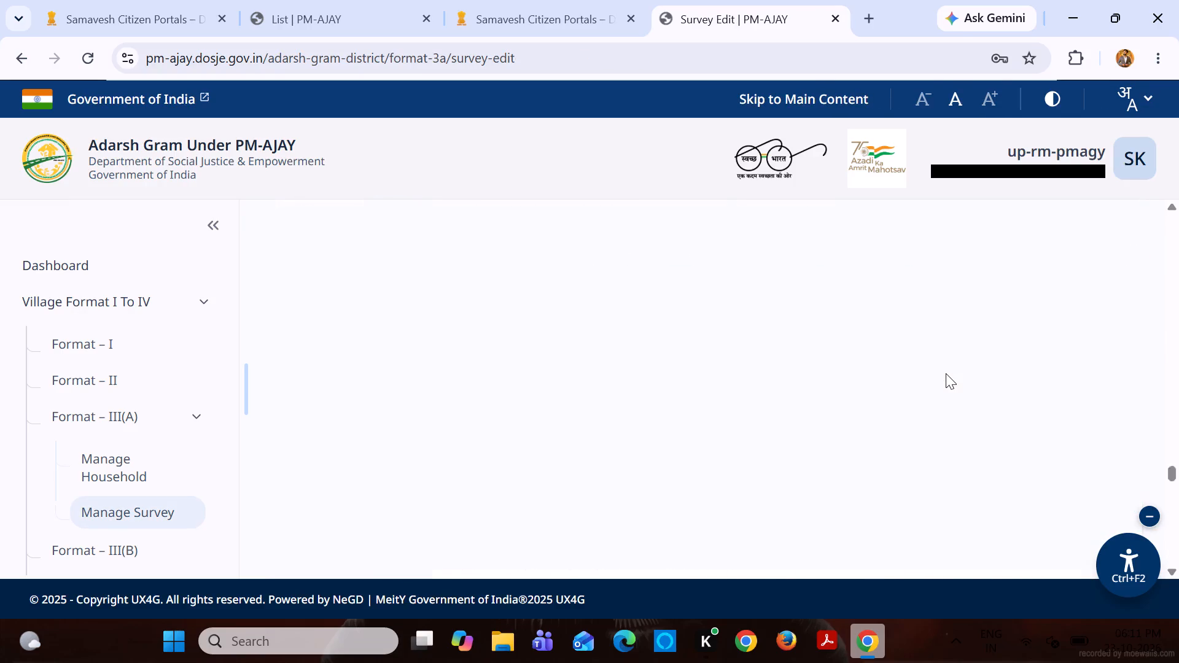
scroll(934, 387, "down", 8)
left_click(877, 457)
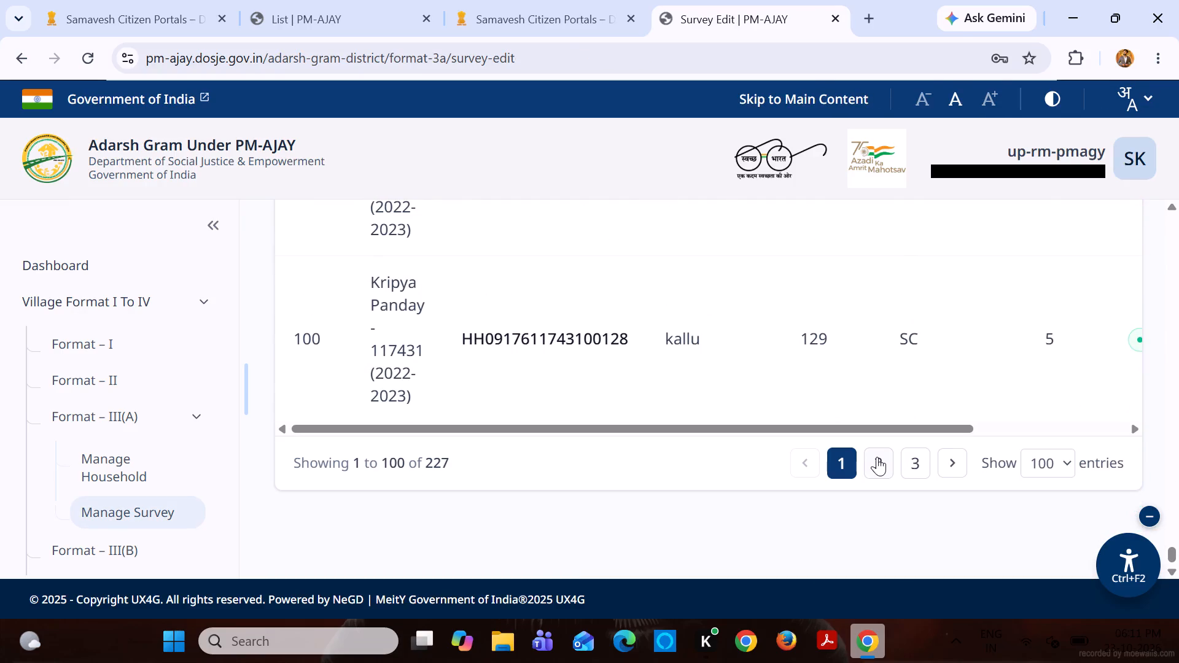
scroll(900, 348, "up", 19)
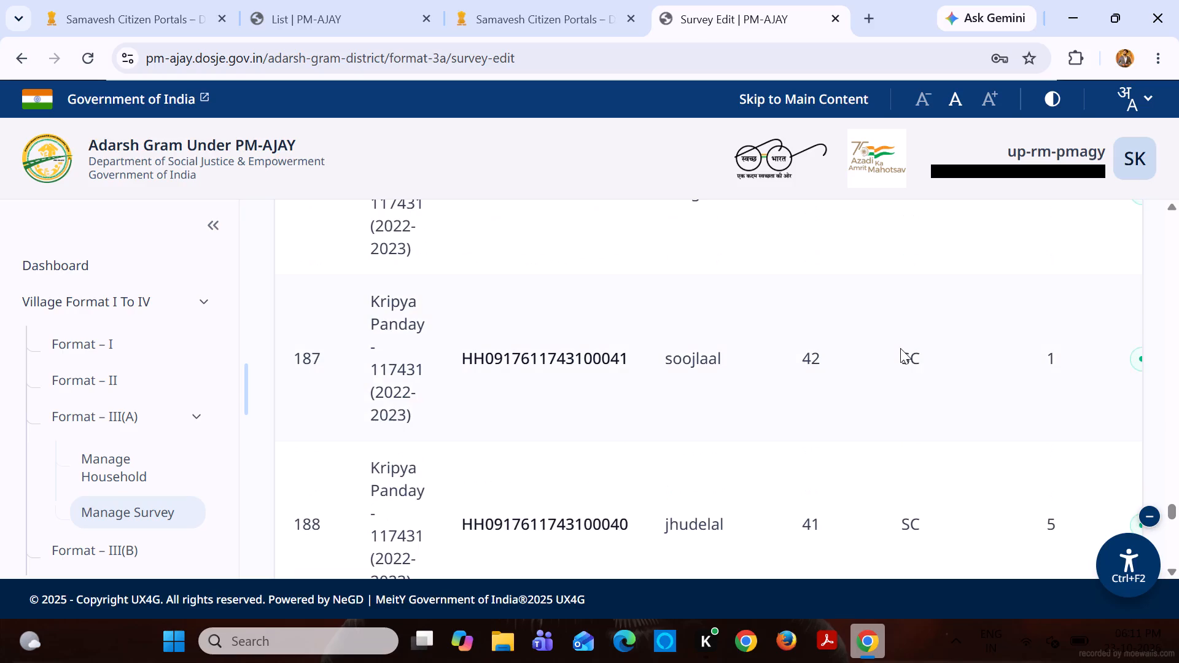
scroll(900, 348, "left", 8)
scroll(900, 348, "down", 1)
left_click(1103, 409)
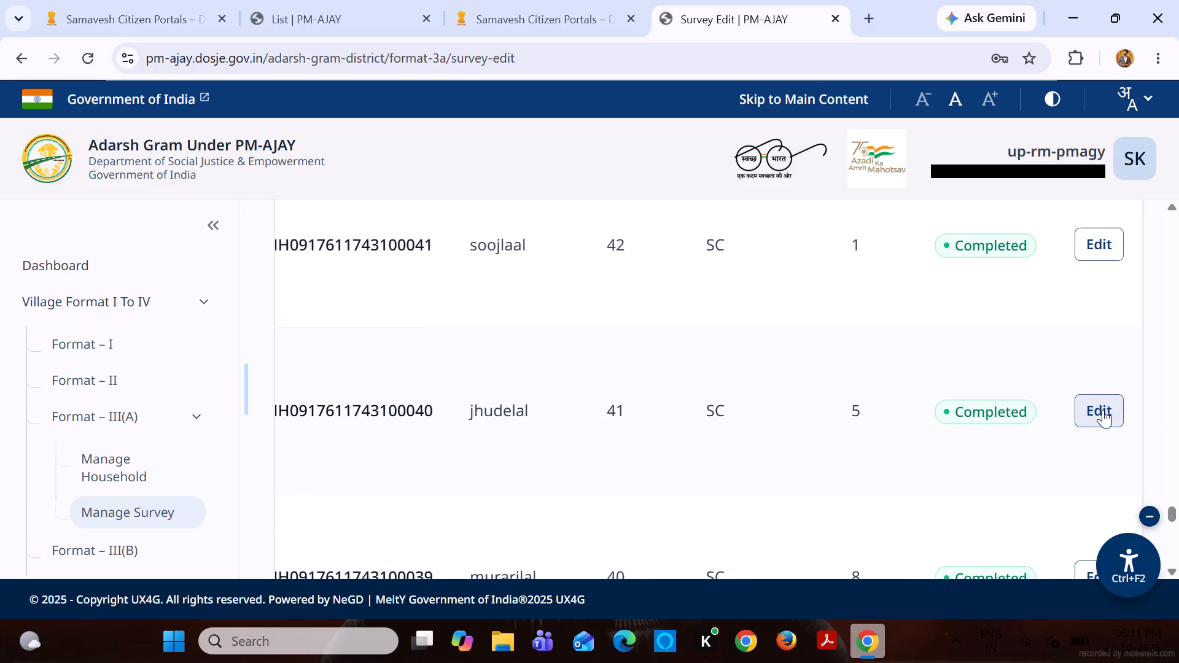
For house number 41, set involvement in farming to No under domain 7 – Agricultural Practices etc. and save the answers.
scroll(902, 364, "down", 8)
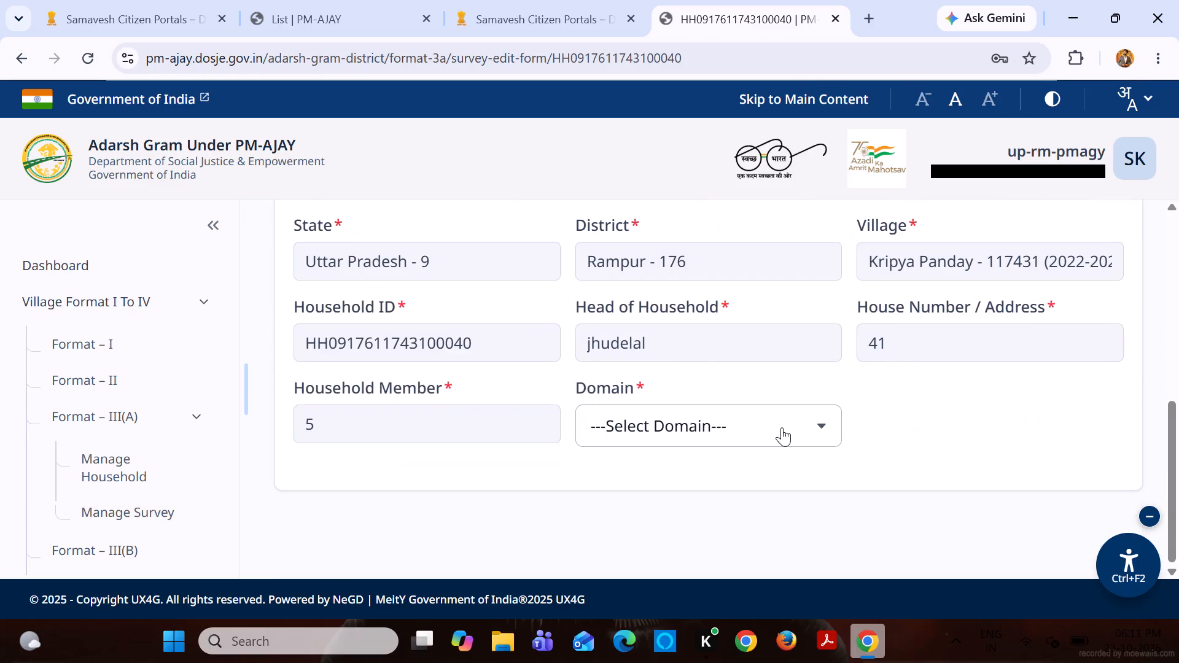
left_click(782, 427)
scroll(768, 306, "down", 1)
left_click(723, 326)
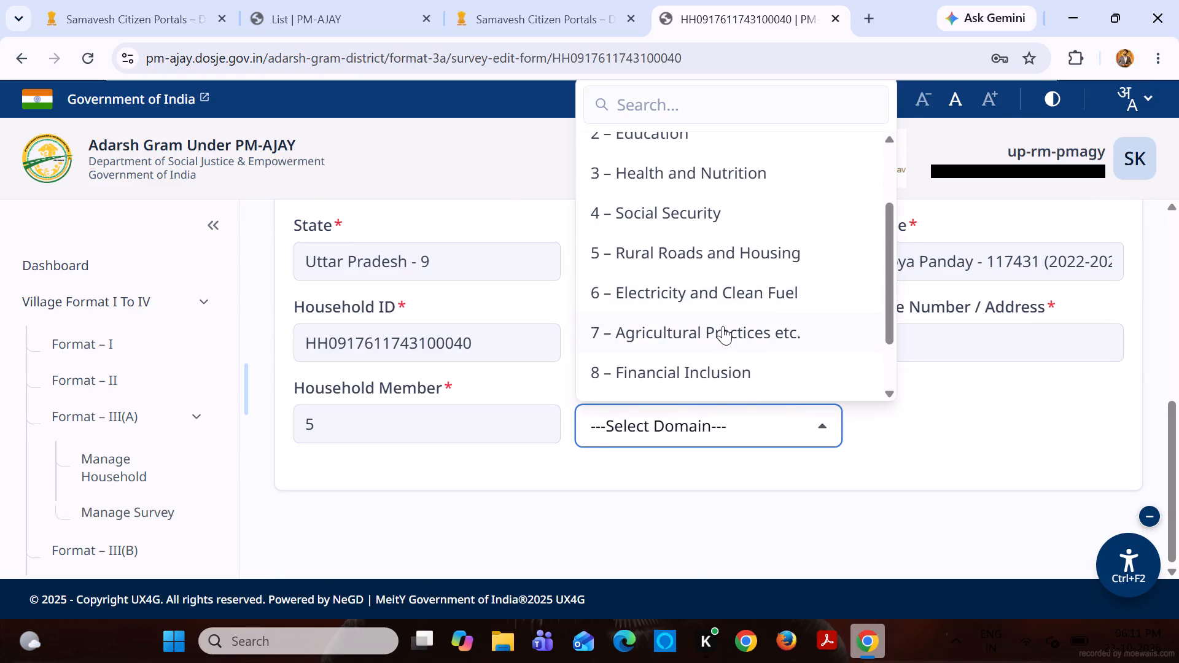
scroll(895, 416, "down", 4)
left_click_drag(1010, 377, 973, 412)
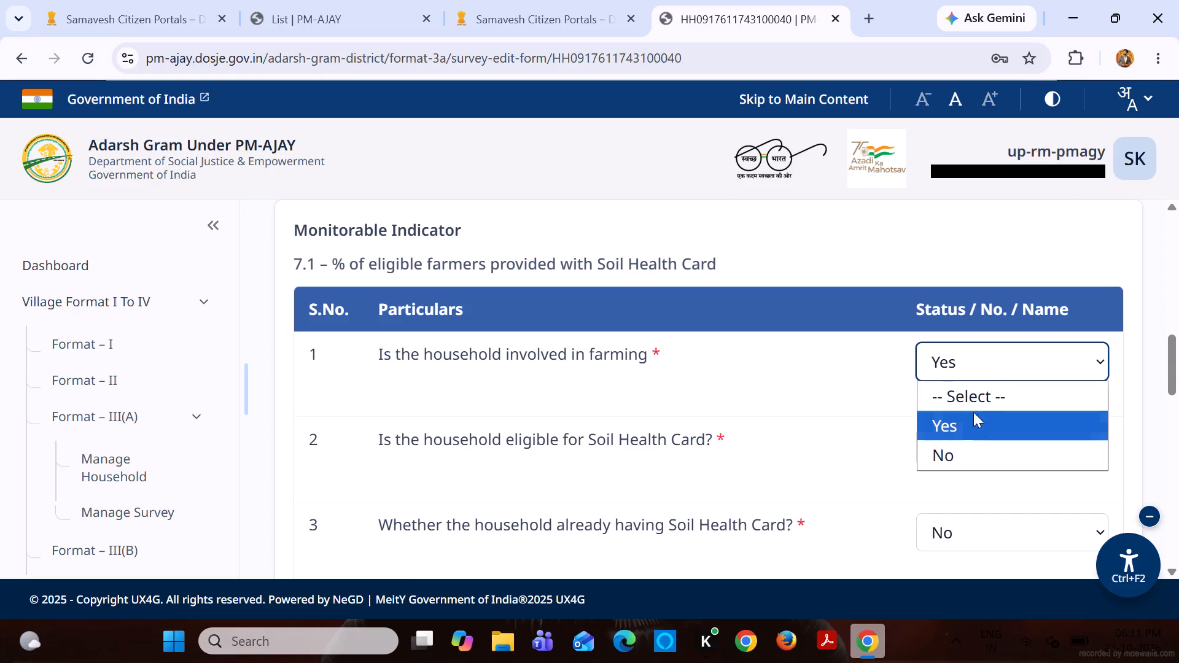
left_click_drag(973, 412, 952, 454)
left_click(952, 454)
scroll(952, 454, "down", 6)
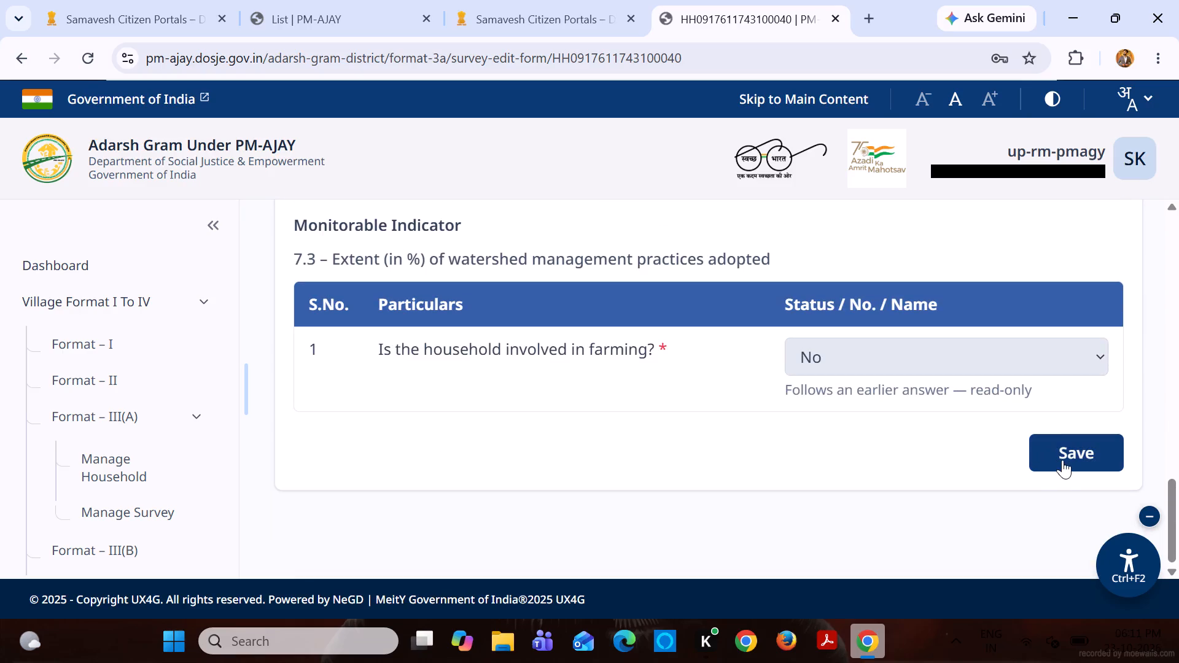
left_click(1062, 460)
Return to the household list and, on page 2, open the survey of the household with house number 42 for editing.
scroll(891, 351, "up", 9)
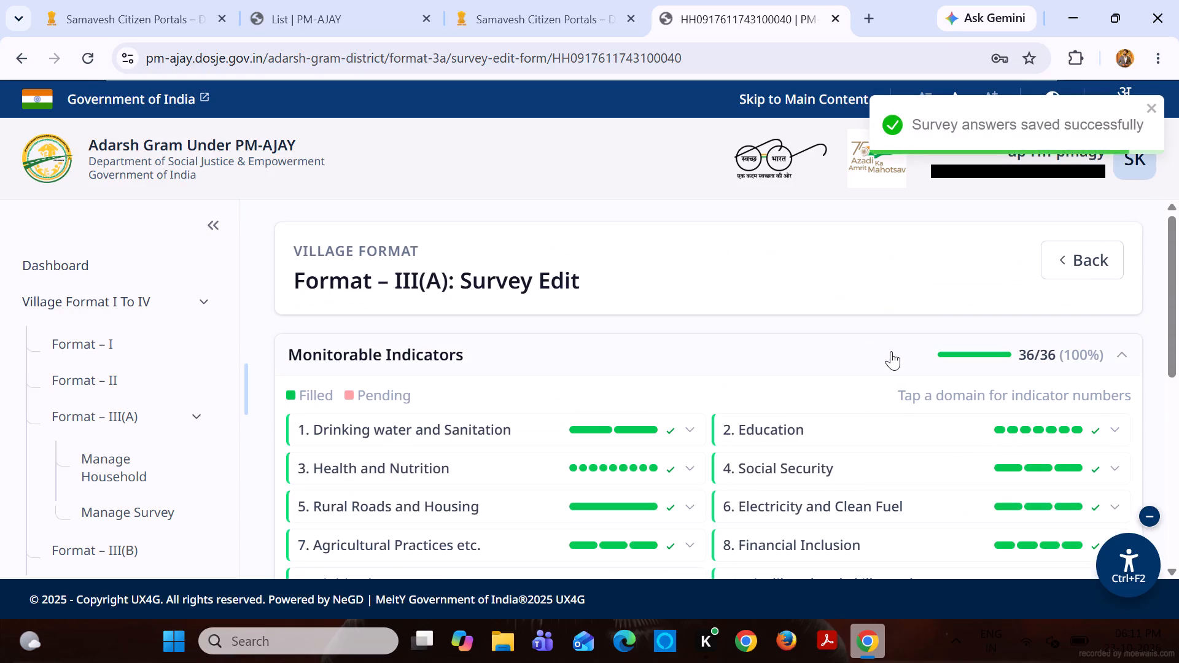
left_click(1091, 257)
scroll(973, 352, "down", 20)
scroll(973, 352, "down", 9)
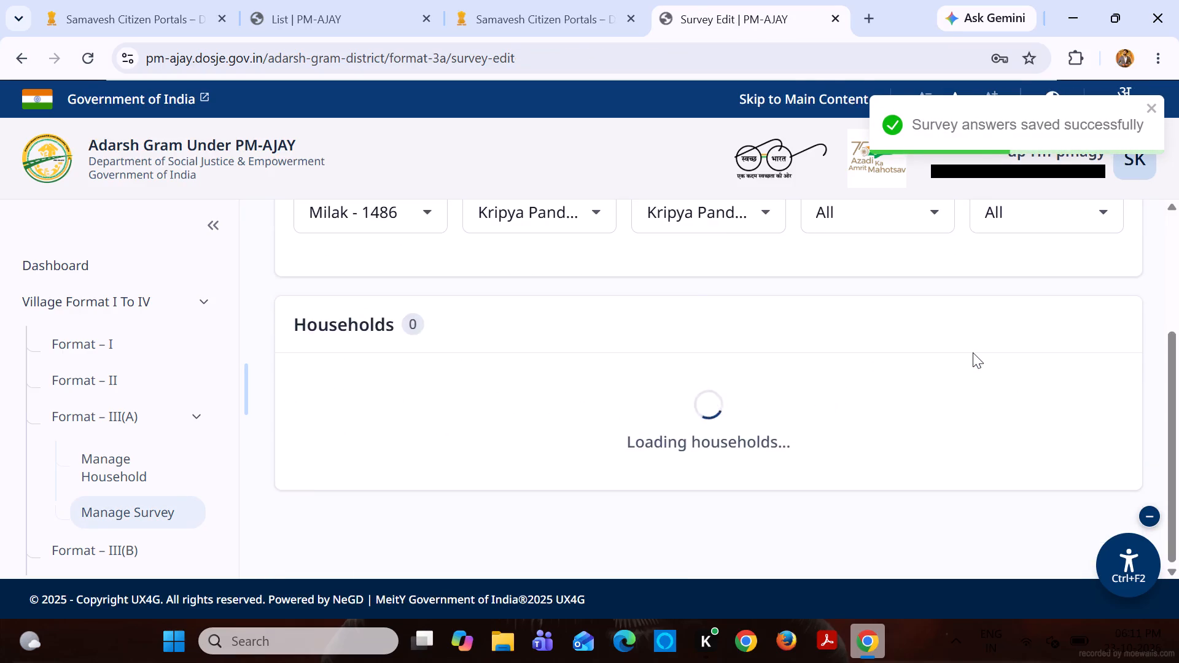
scroll(973, 352, "down", 4)
scroll(973, 352, "down", 20)
scroll(973, 352, "down", 20)
scroll(973, 352, "down", 18)
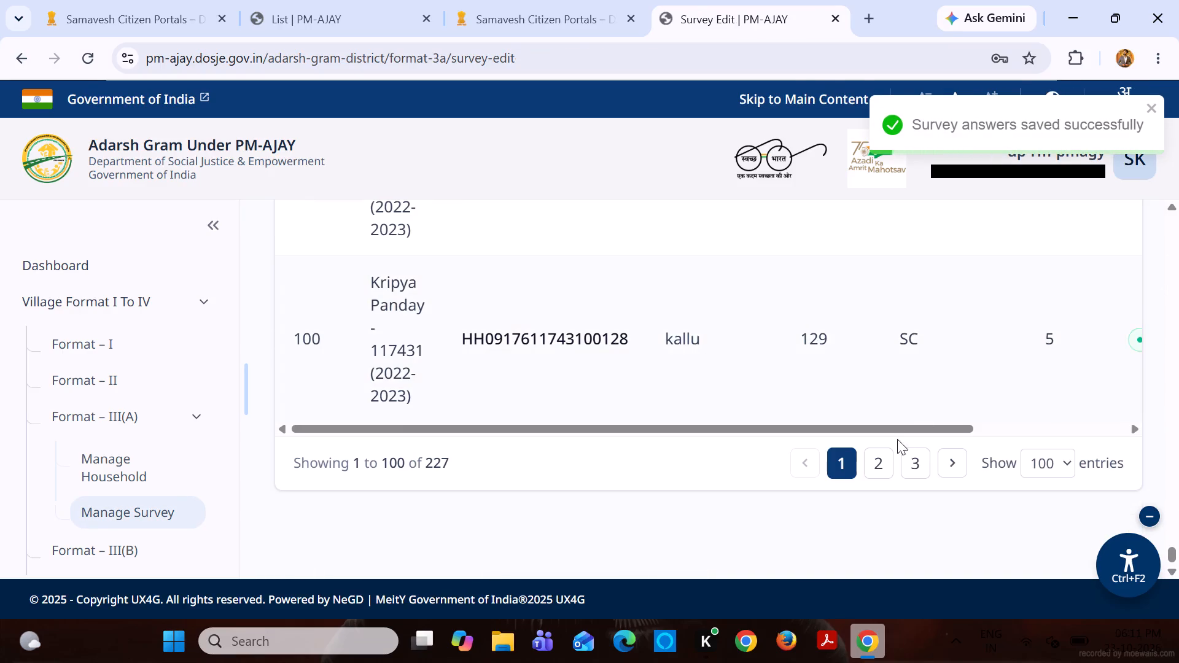
left_click(881, 460)
scroll(912, 324, "up", 5)
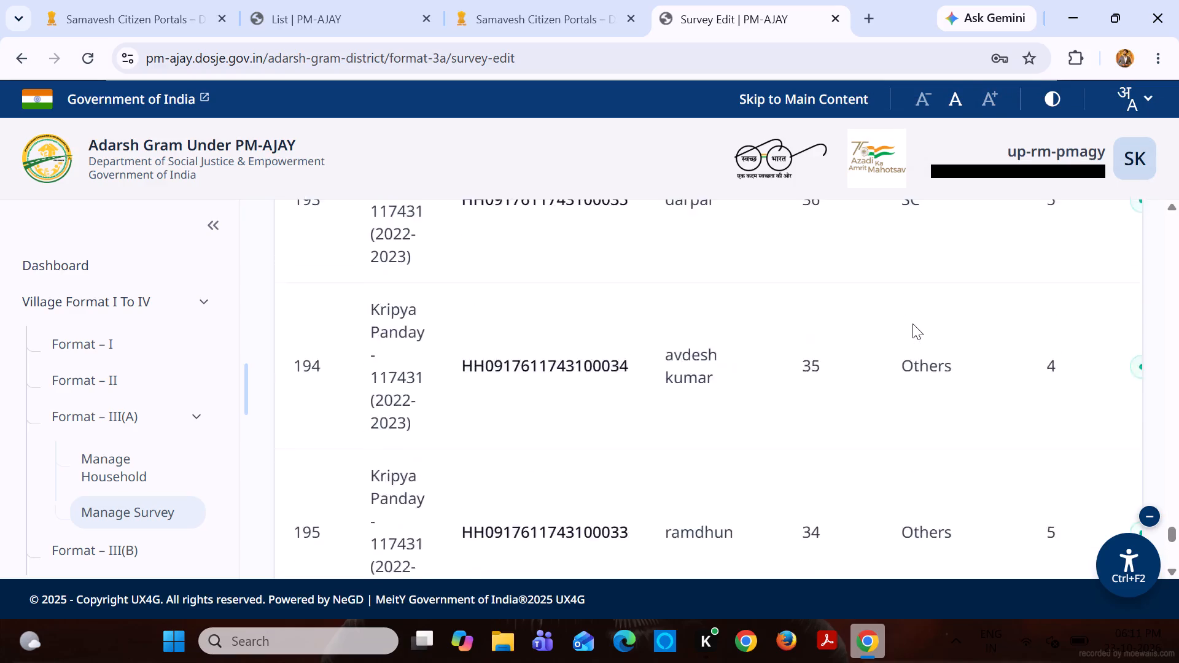
scroll(912, 324, "up", 11)
scroll(912, 324, "left", 4)
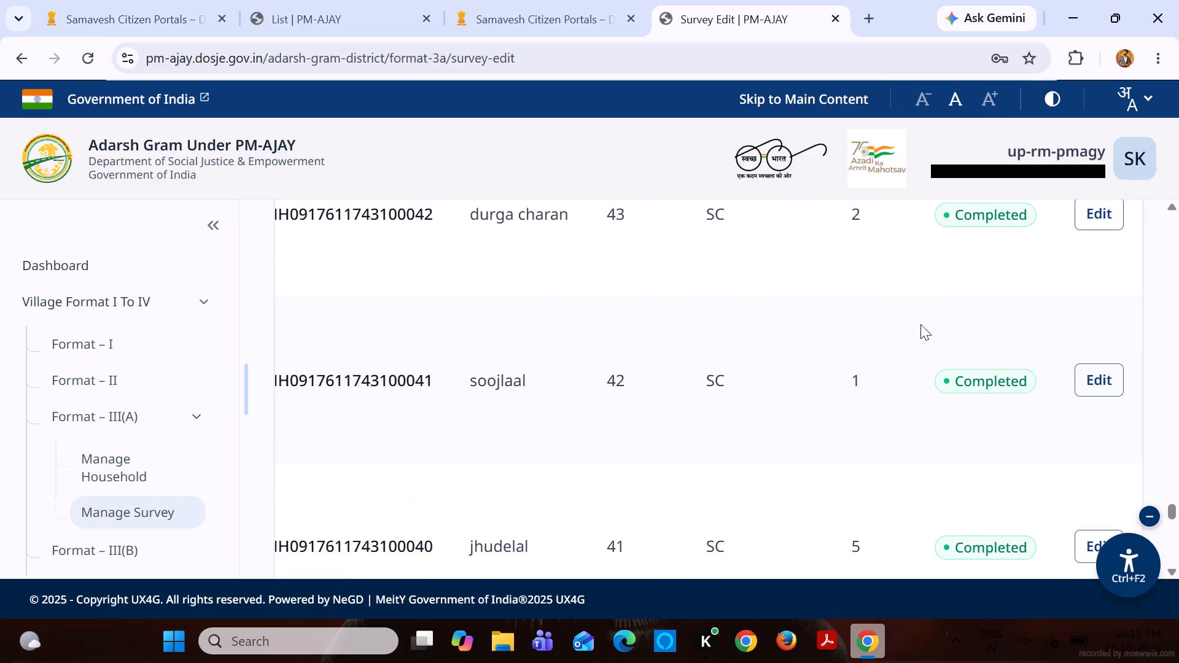
left_click(1087, 384)
For house number 42, set involvement in farming to No under domain 7 – Agricultural Practices etc. and save the answers.
scroll(906, 431, "down", 8)
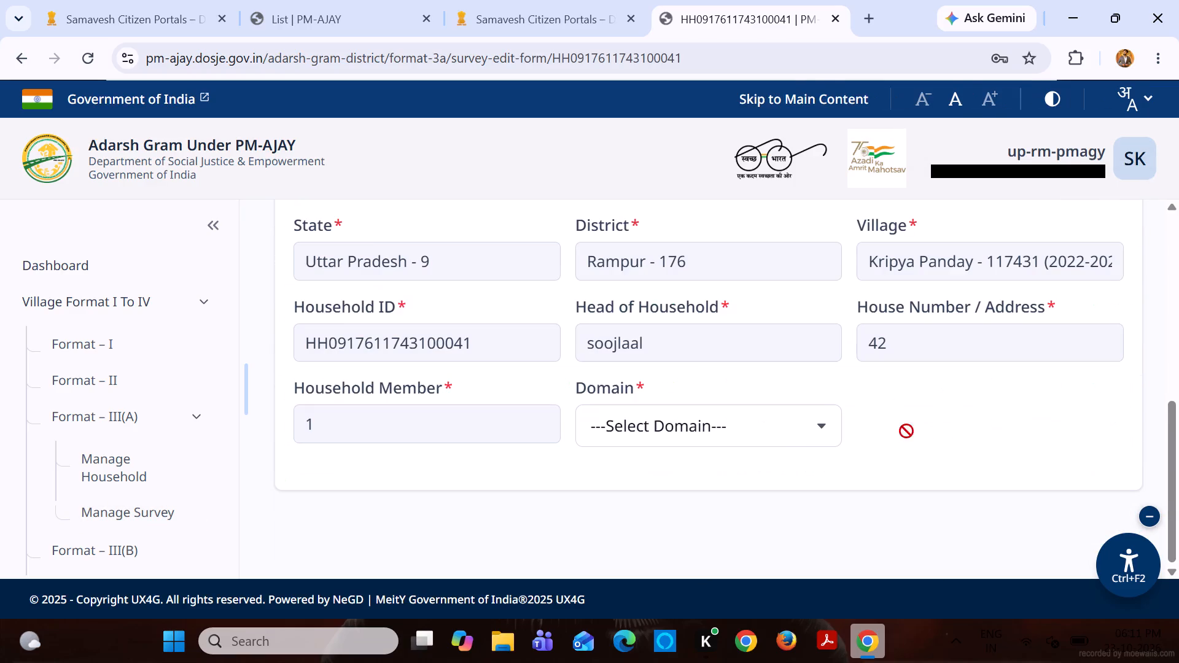
left_click(801, 435)
scroll(819, 296, "down", 5)
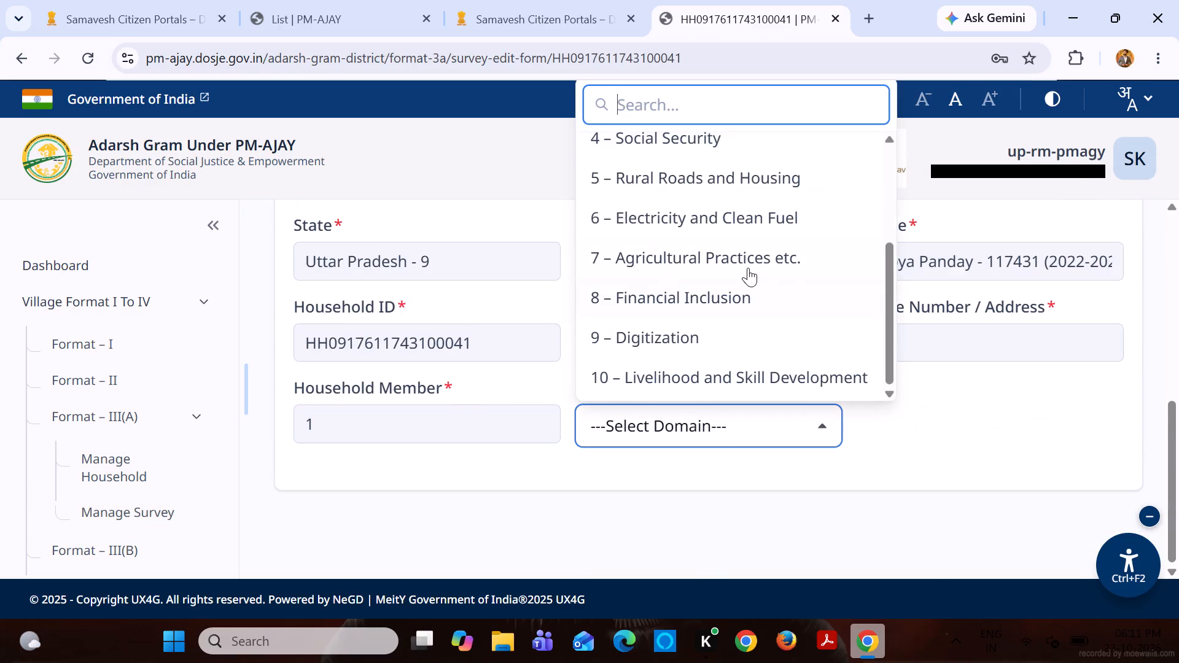
left_click(747, 267)
scroll(813, 395, "down", 3)
left_click_drag(1040, 344, 968, 435)
left_click(968, 435)
scroll(968, 435, "down", 8)
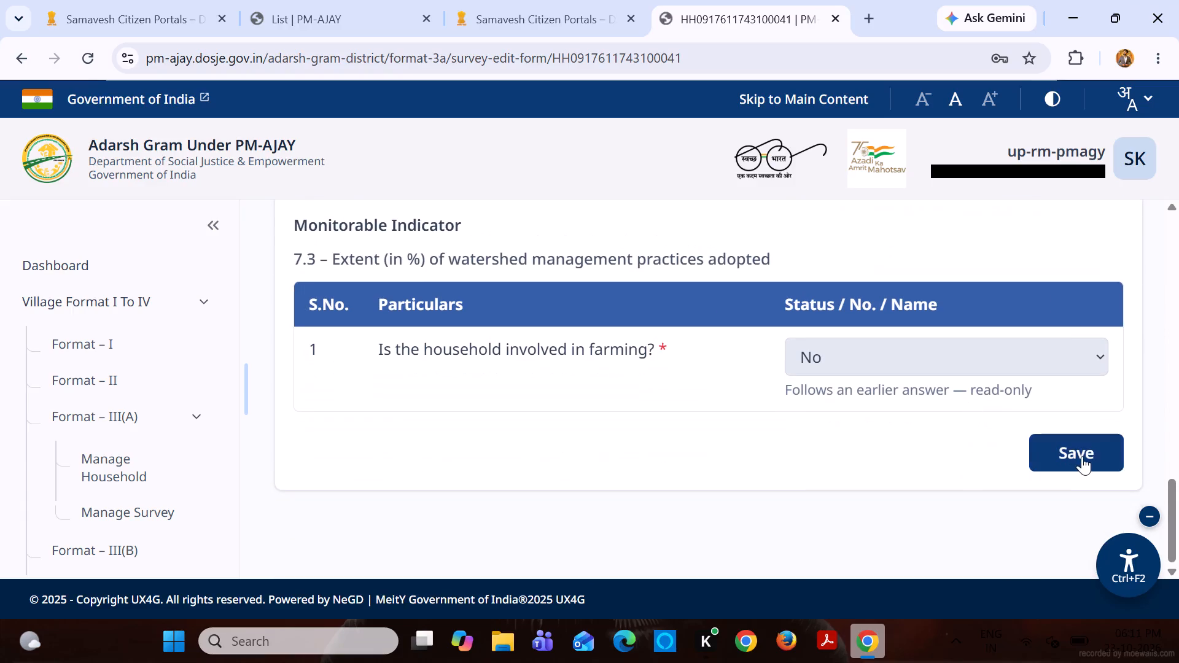
left_click(1082, 456)
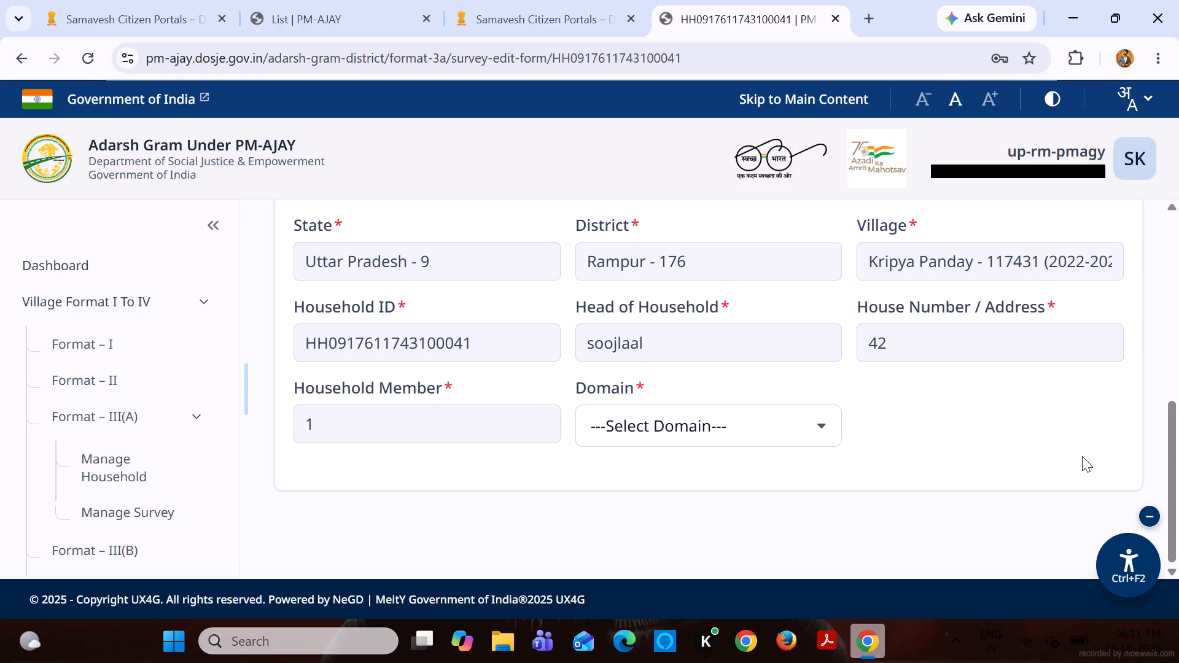
Return to the household list and, on page 2, open the survey of the household with house number 44 for editing.
scroll(981, 408, "up", 8)
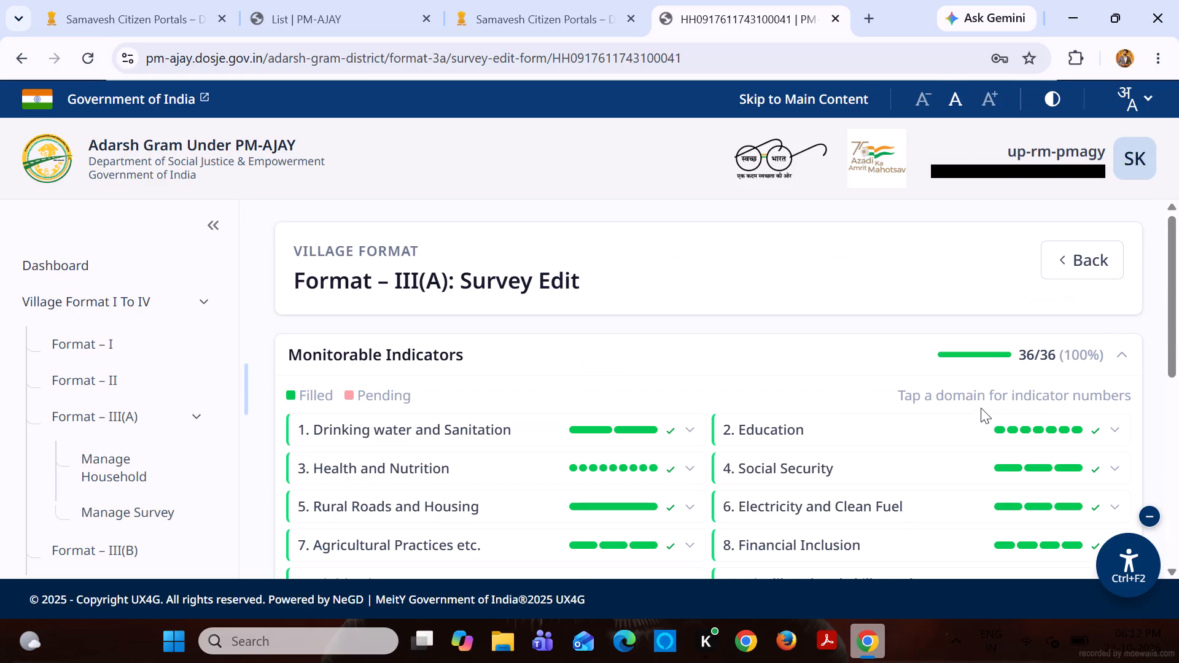
left_click(1084, 265)
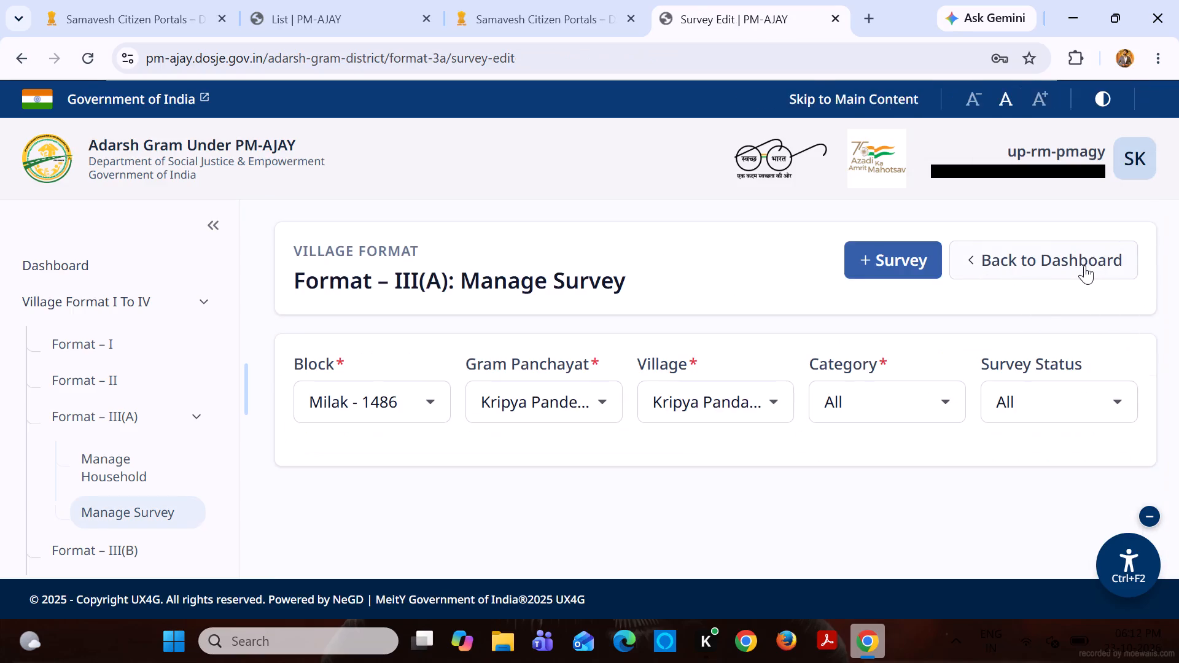
scroll(967, 408, "down", 20)
scroll(967, 408, "down", 20)
scroll(967, 408, "down", 20)
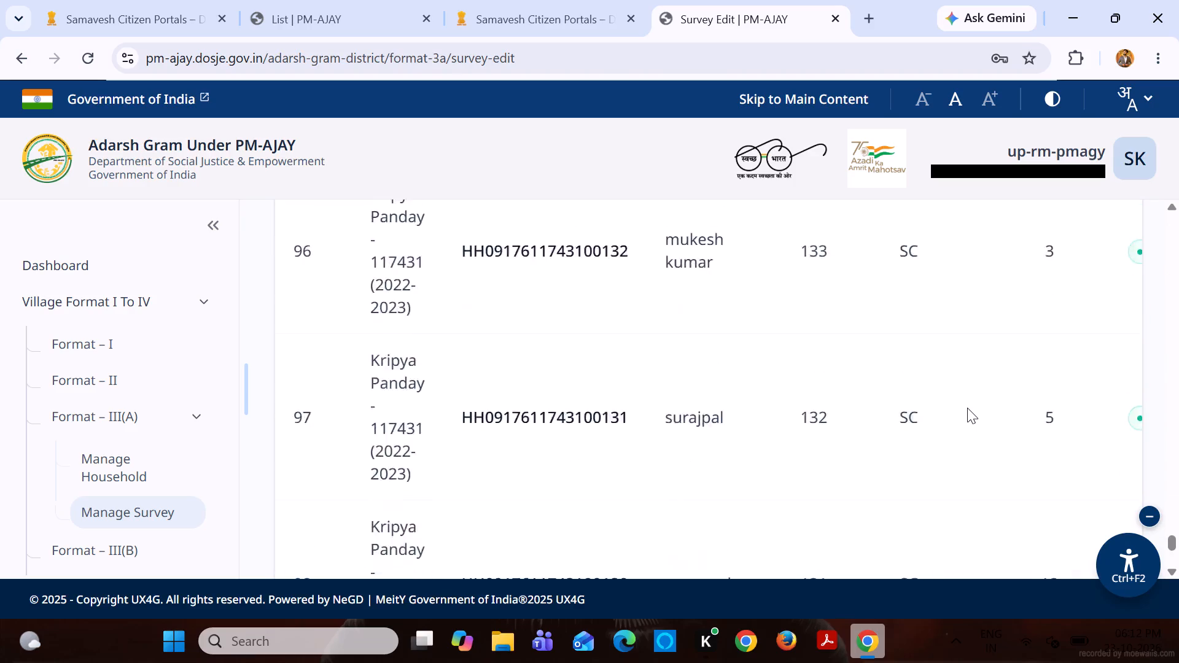
scroll(967, 408, "down", 13)
left_click(885, 467)
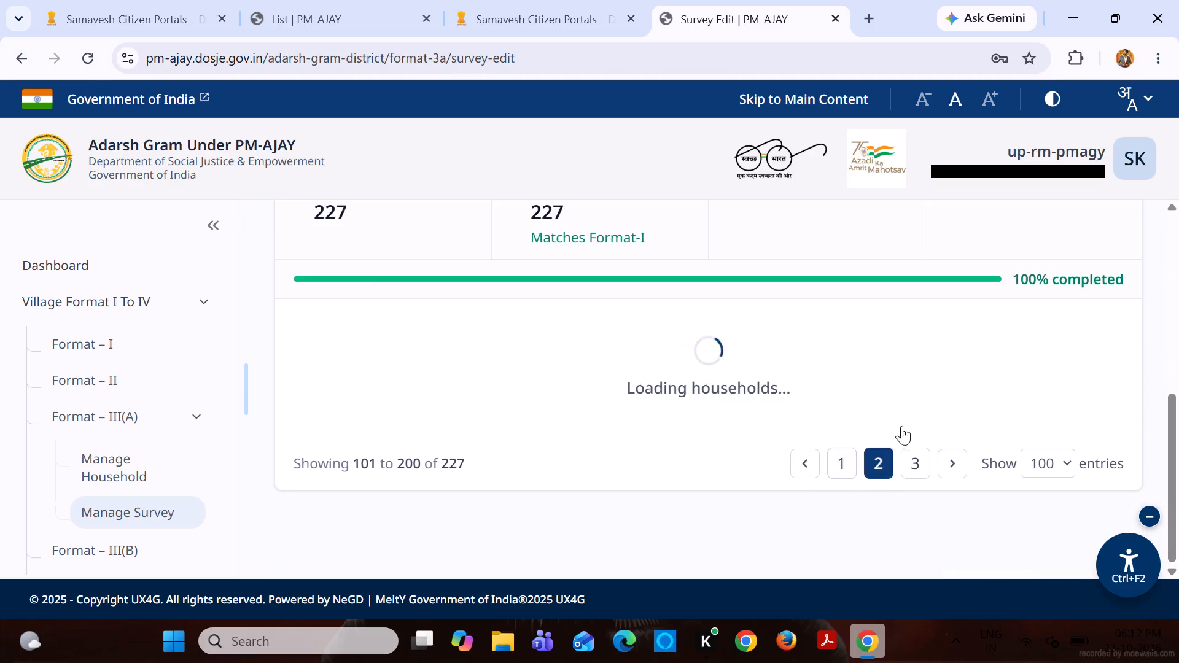
scroll(897, 338, "up", 8)
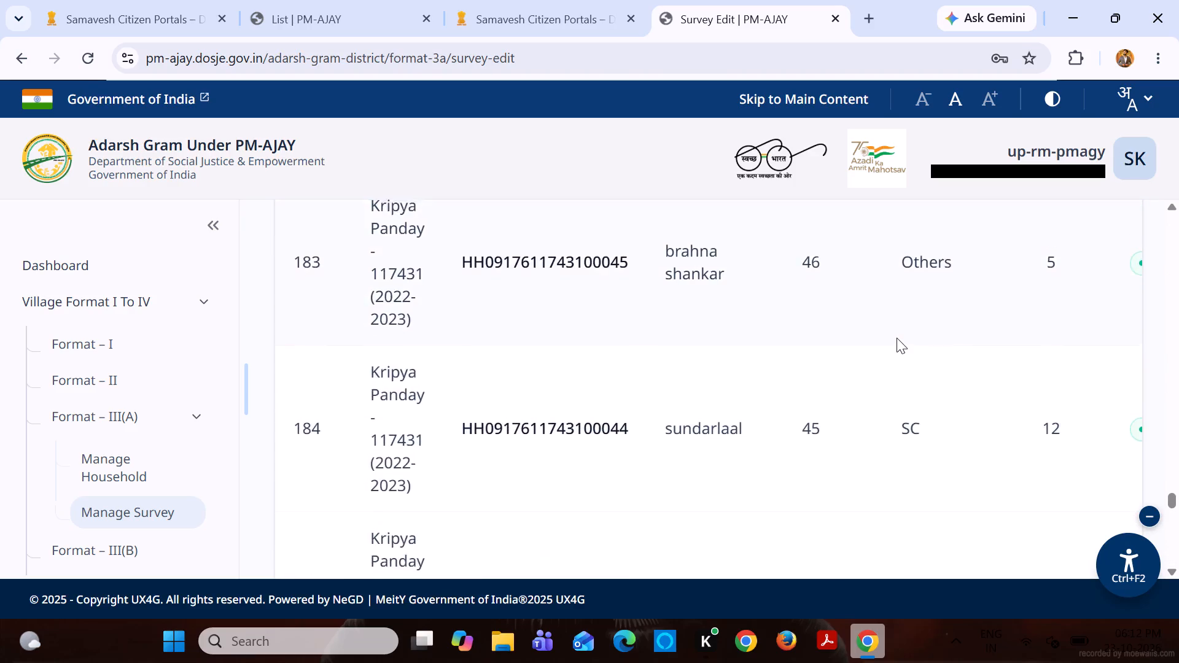
scroll(897, 338, "up", 5)
left_click(1095, 293)
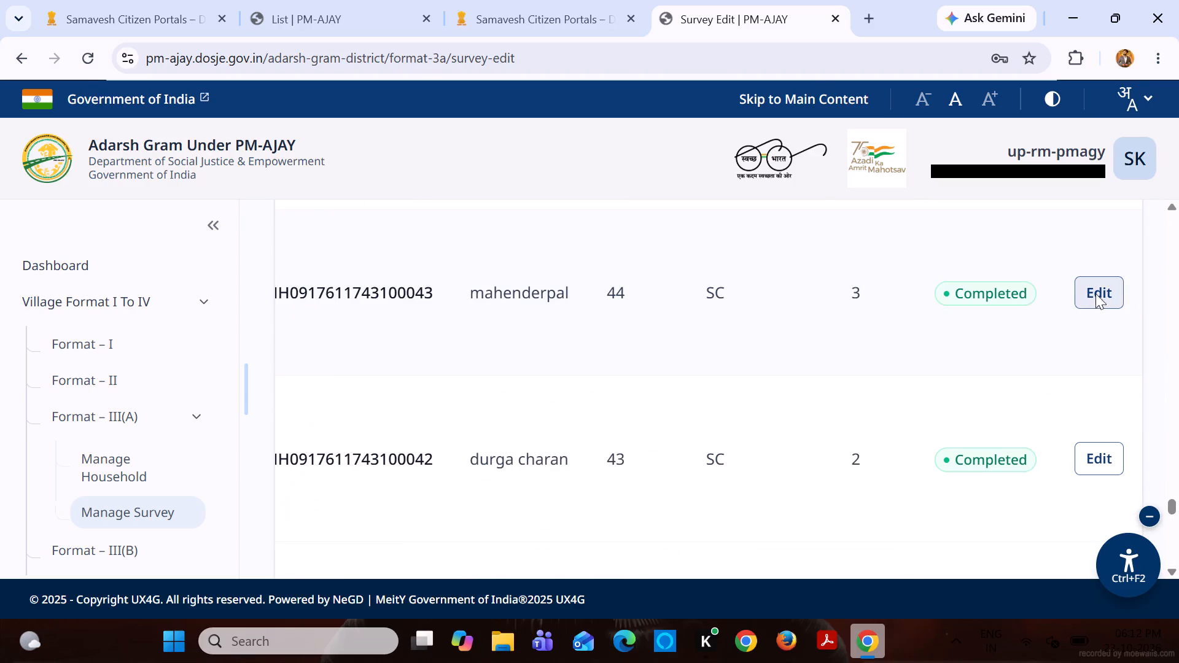
For house number 44, set involvement in farming to No under domain 7 – Agricultural Practices etc. and save the answers.
scroll(871, 405, "down", 9)
left_click(765, 438)
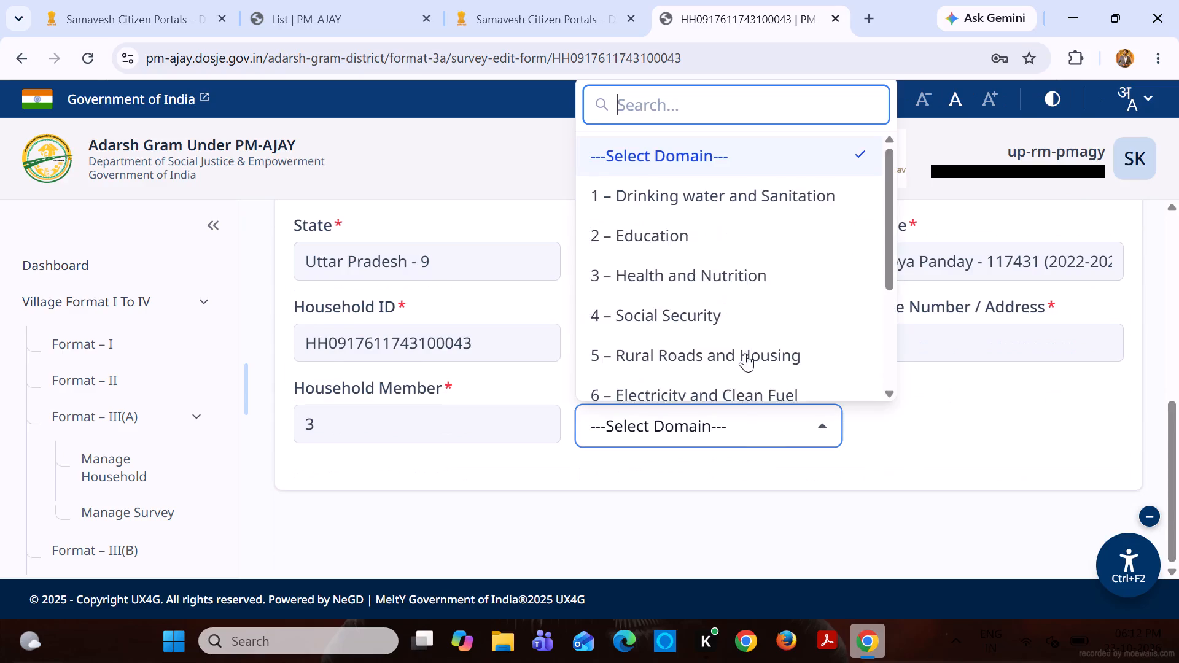
scroll(743, 323, "down", 1)
left_click(703, 343)
scroll(802, 393, "down", 4)
left_click(1002, 335)
left_click_drag(1010, 347, 983, 387)
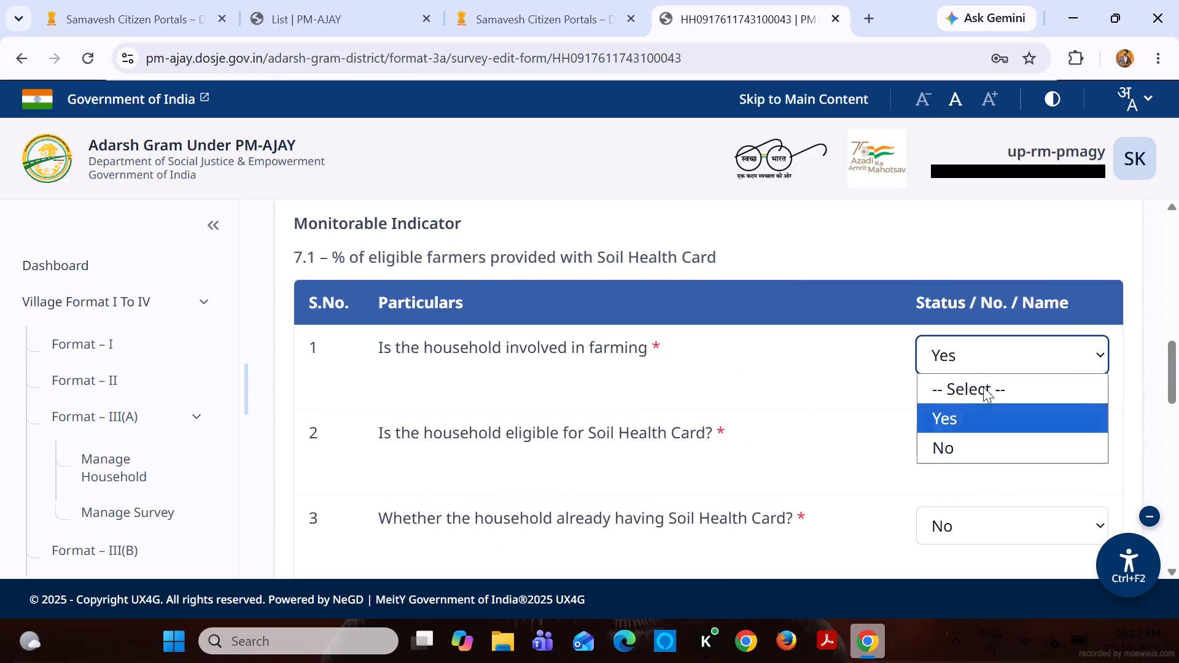
left_click_drag(983, 387, 951, 446)
left_click(951, 446)
scroll(951, 446, "down", 6)
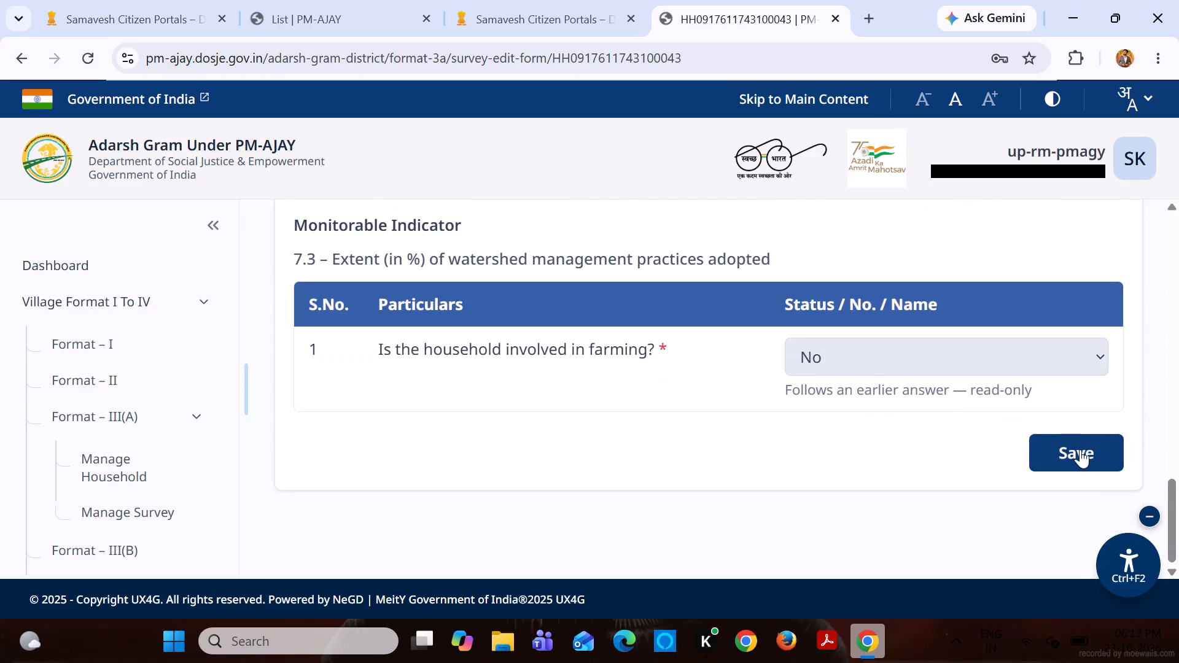
left_click(1080, 449)
Return to the household list and, on page 2, open the survey of the household with house number 45 for editing.
scroll(990, 289, "up", 11)
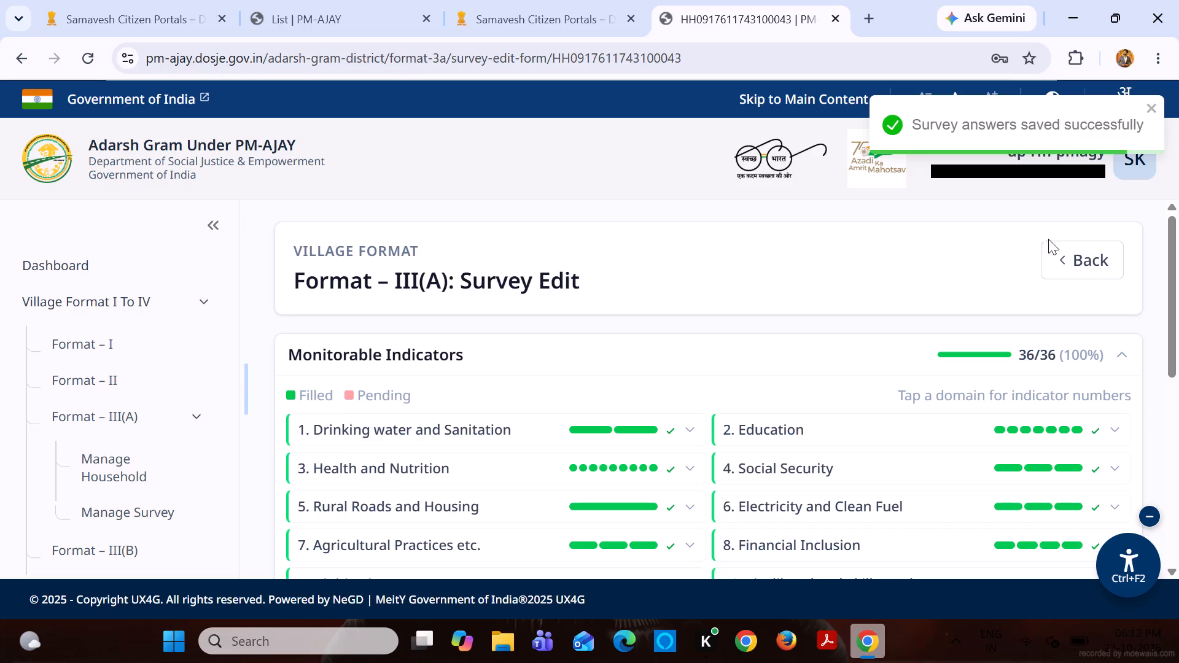
left_click(1085, 243)
scroll(1005, 358, "down", 20)
scroll(1005, 358, "down", 20)
scroll(1005, 358, "down", 20)
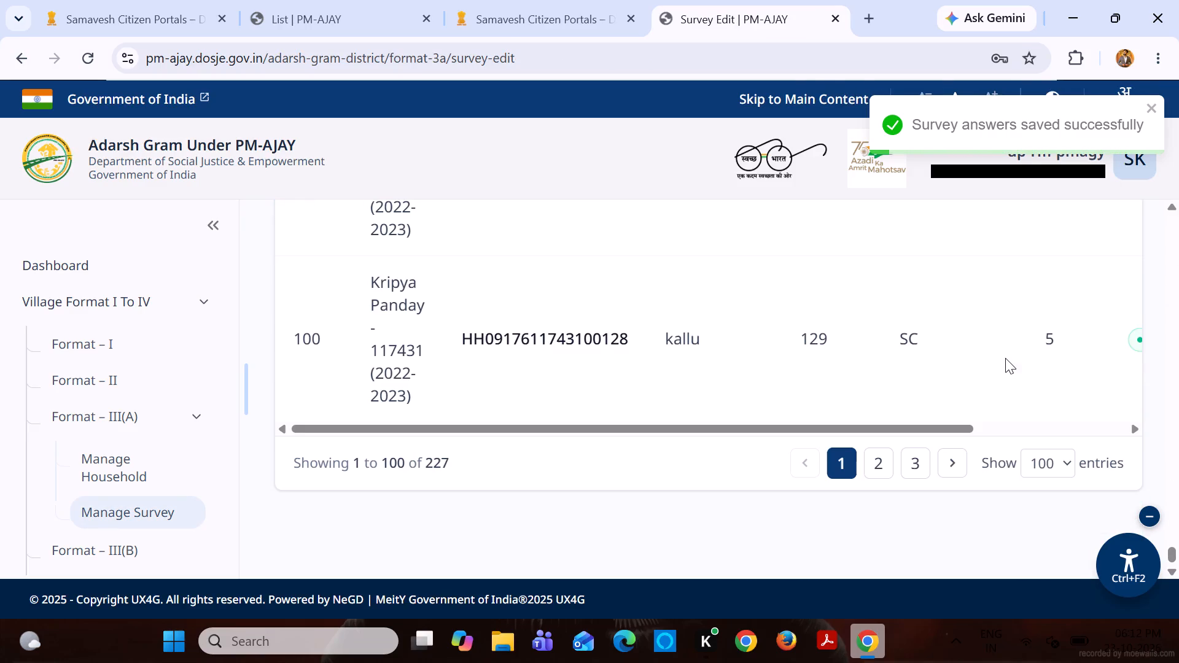
left_click(883, 453)
scroll(882, 315, "up", 2)
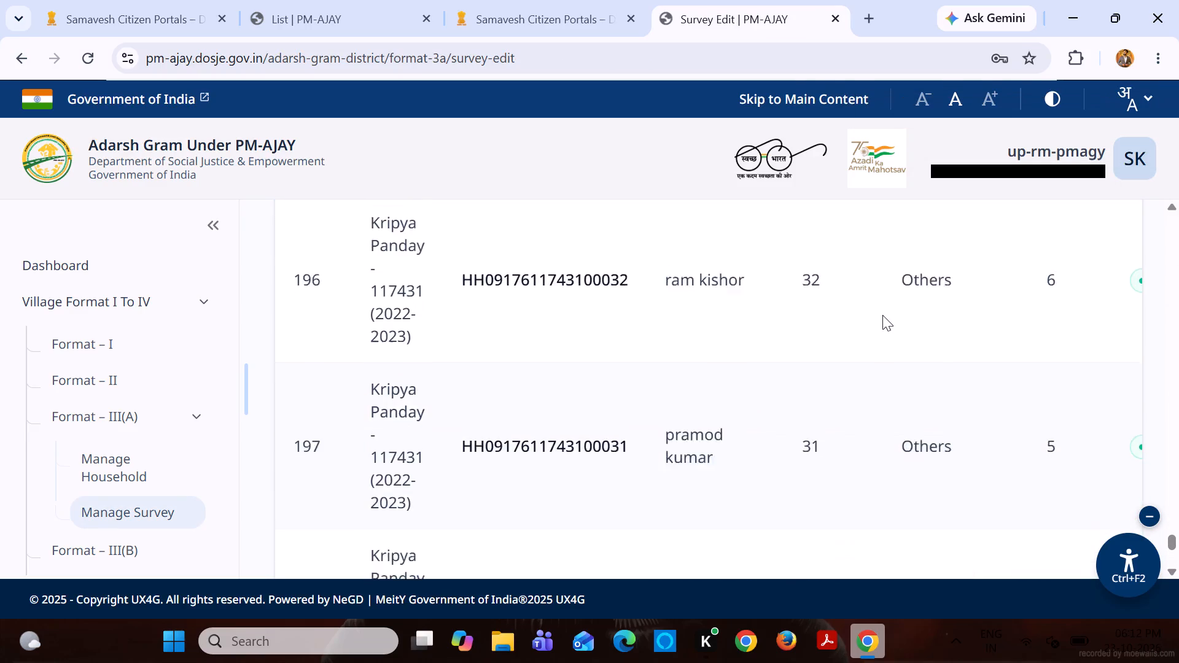
scroll(882, 315, "up", 15)
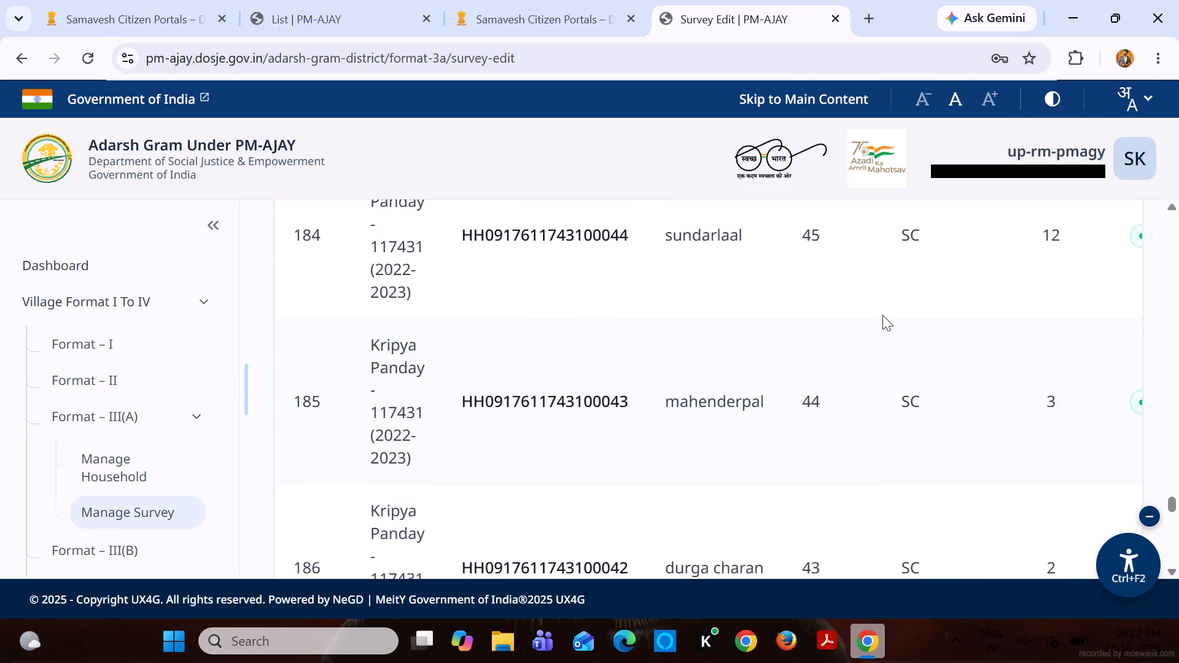
scroll(882, 315, "up", 1)
left_click(1088, 284)
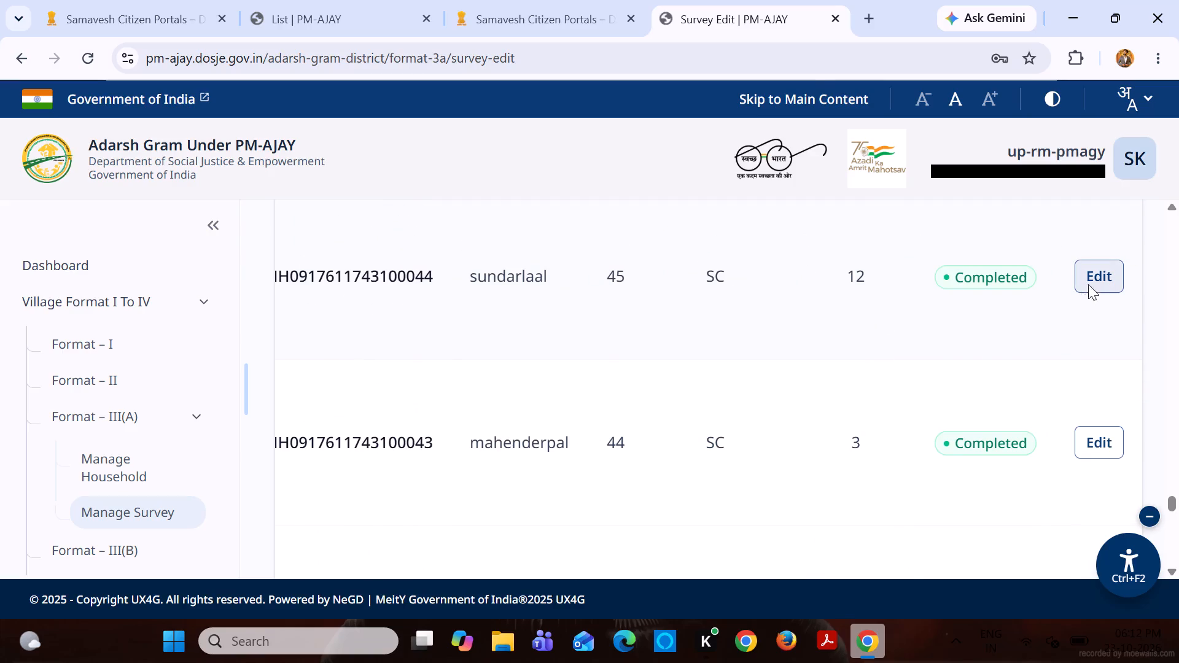
For house number 45, set involvement in farming to No under domain 7 – Agricultural Practices etc. and save the answers.
scroll(953, 392, "down", 9)
left_click(827, 417)
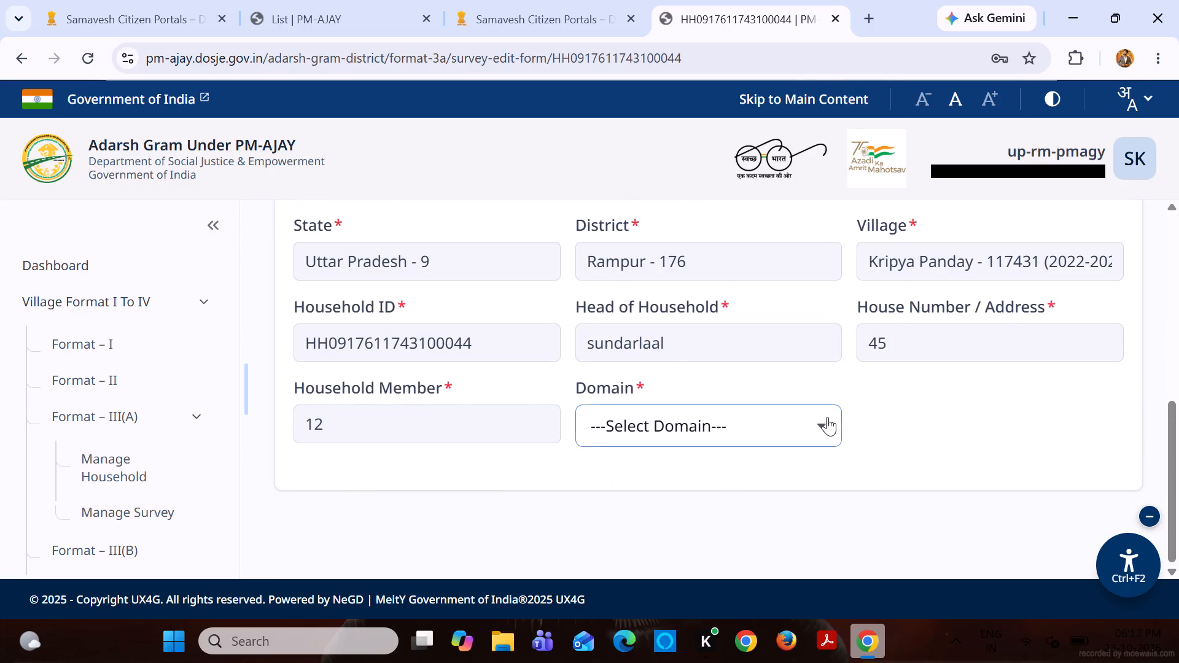
scroll(785, 304, "down", 1)
left_click(753, 314)
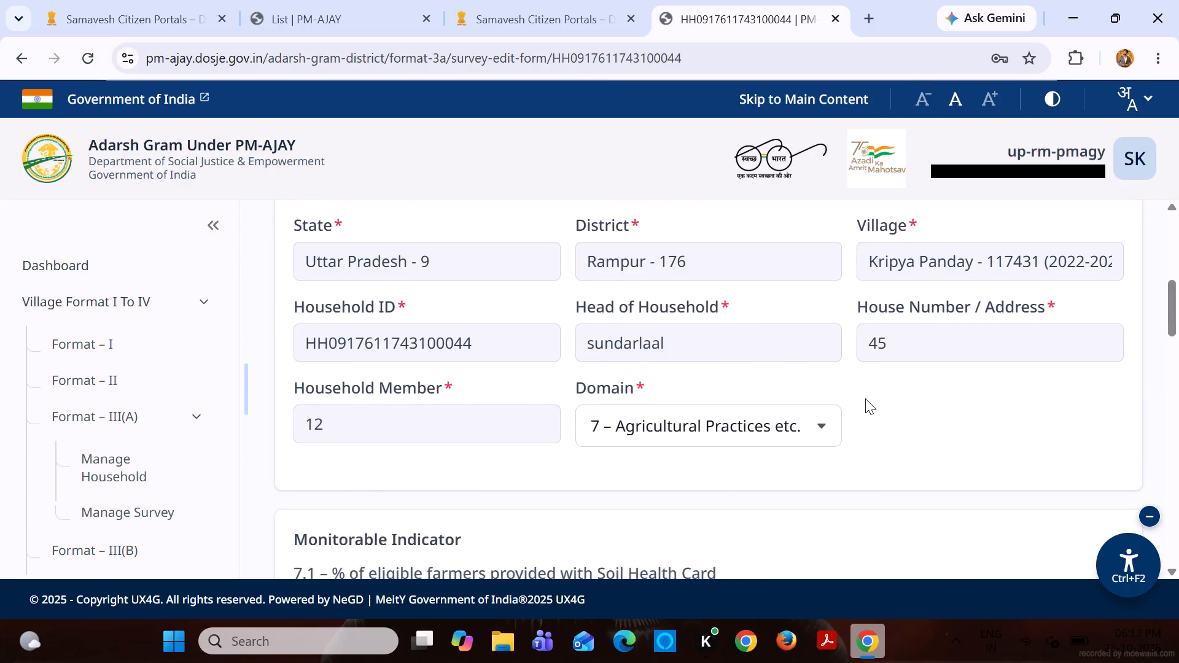
scroll(865, 398, "down", 4)
left_click_drag(1036, 321, 959, 410)
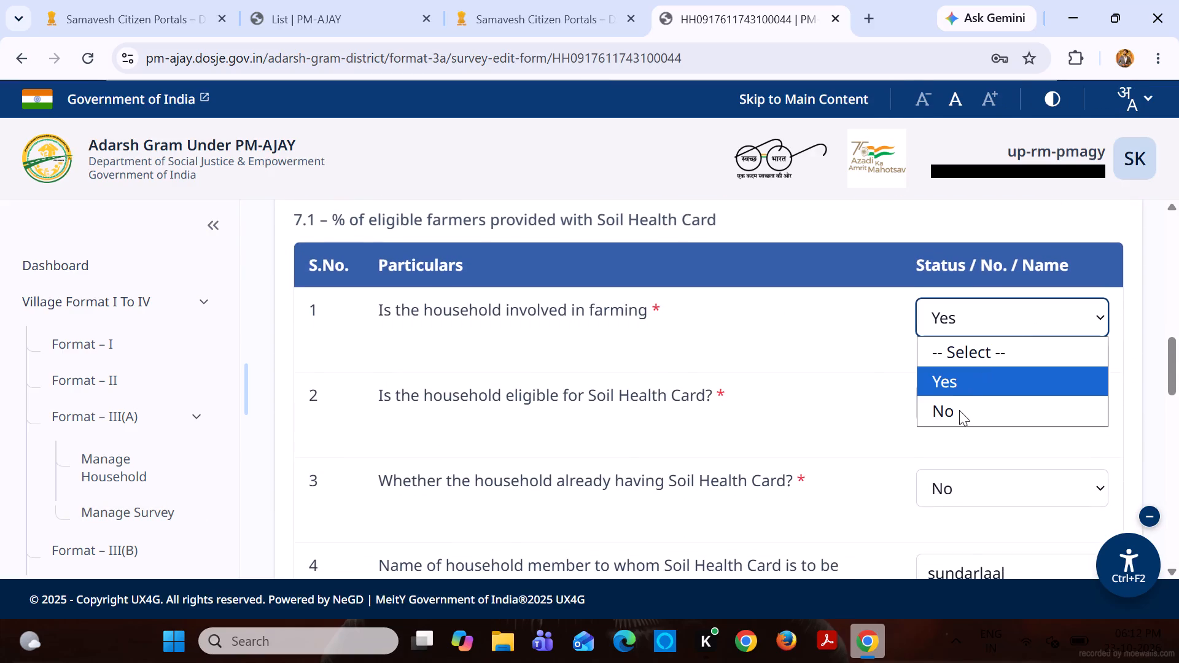
left_click(959, 410)
scroll(959, 410, "down", 9)
left_click(1078, 456)
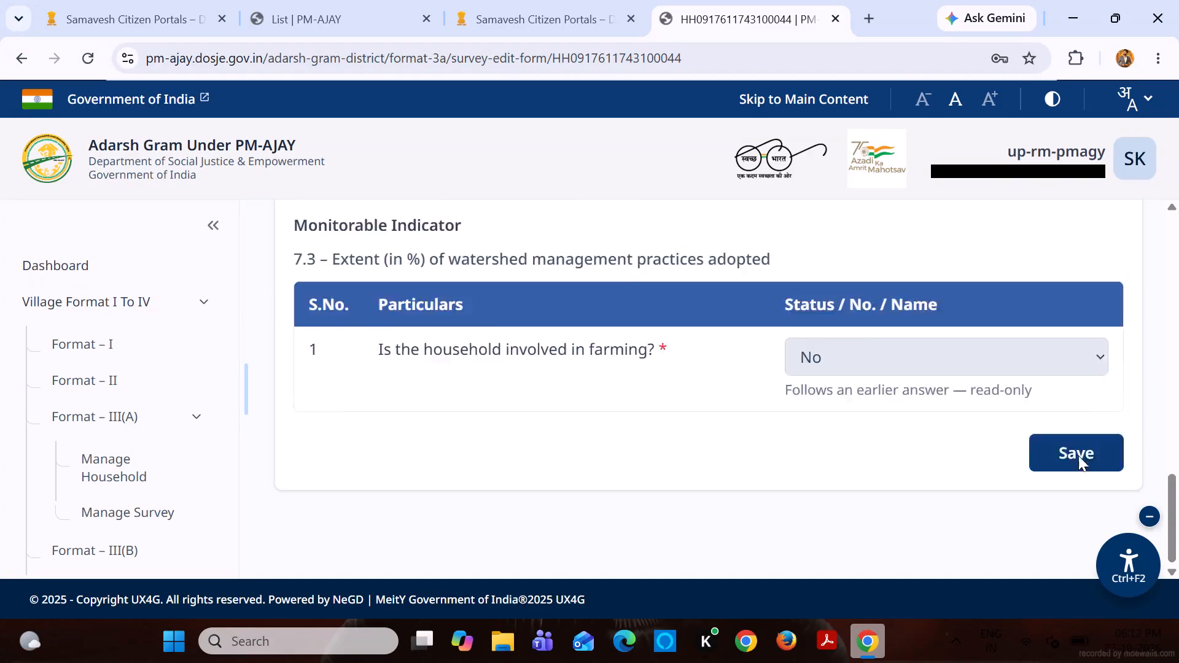
Return to the household list and, on page 2, open the survey of the household with house number 46 for editing.
scroll(959, 301, "up", 8)
left_click(1078, 253)
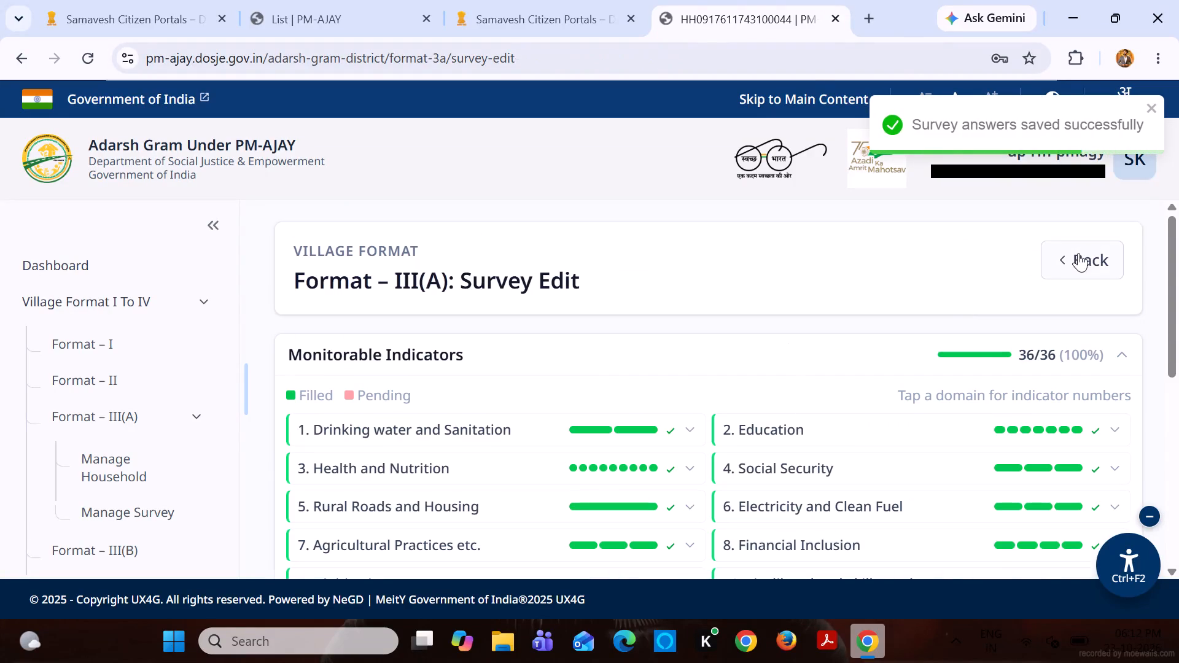
scroll(840, 432, "down", 20)
scroll(840, 432, "down", 20)
scroll(840, 432, "down", 20)
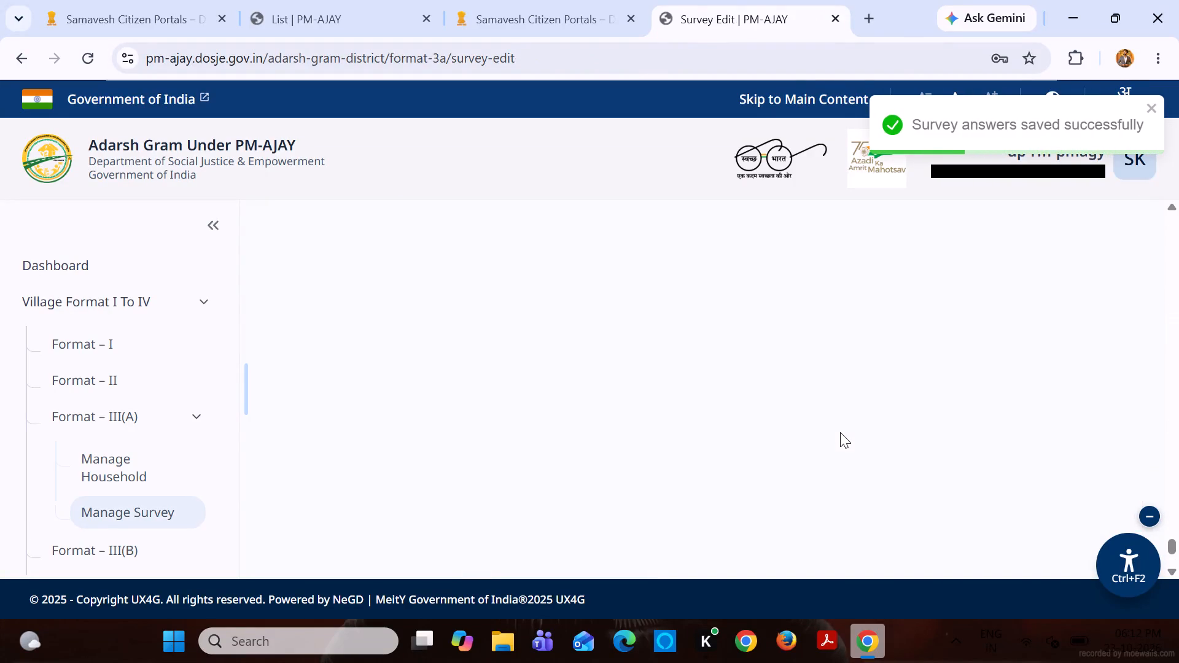
left_click(879, 467)
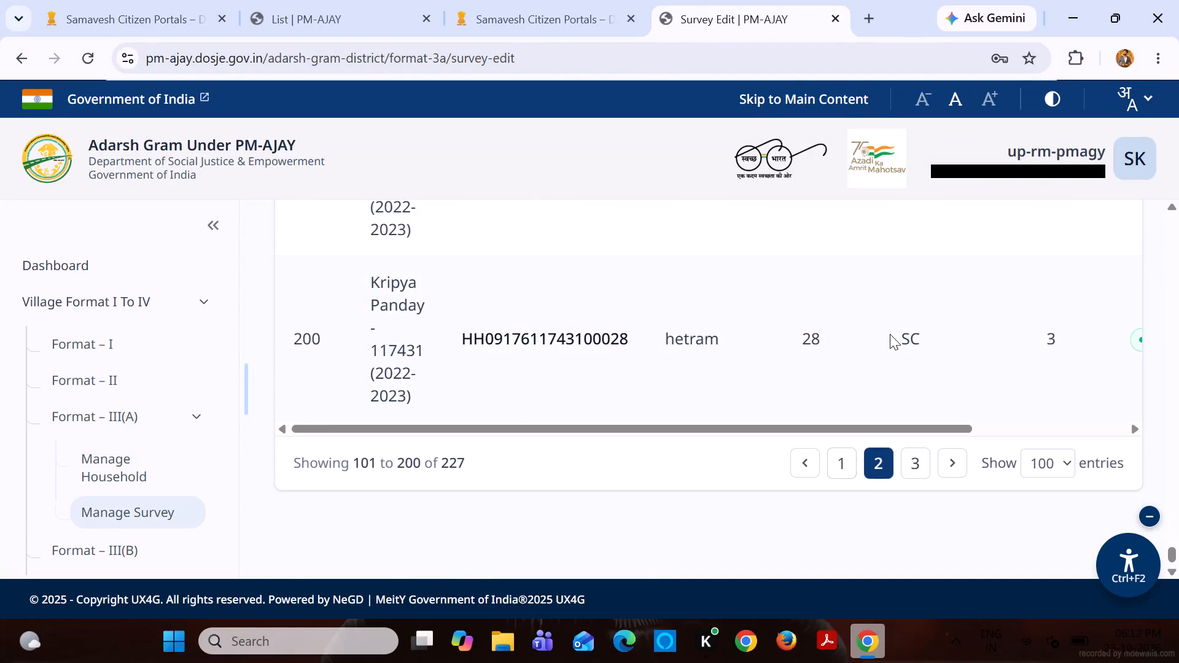
scroll(890, 334, "up", 11)
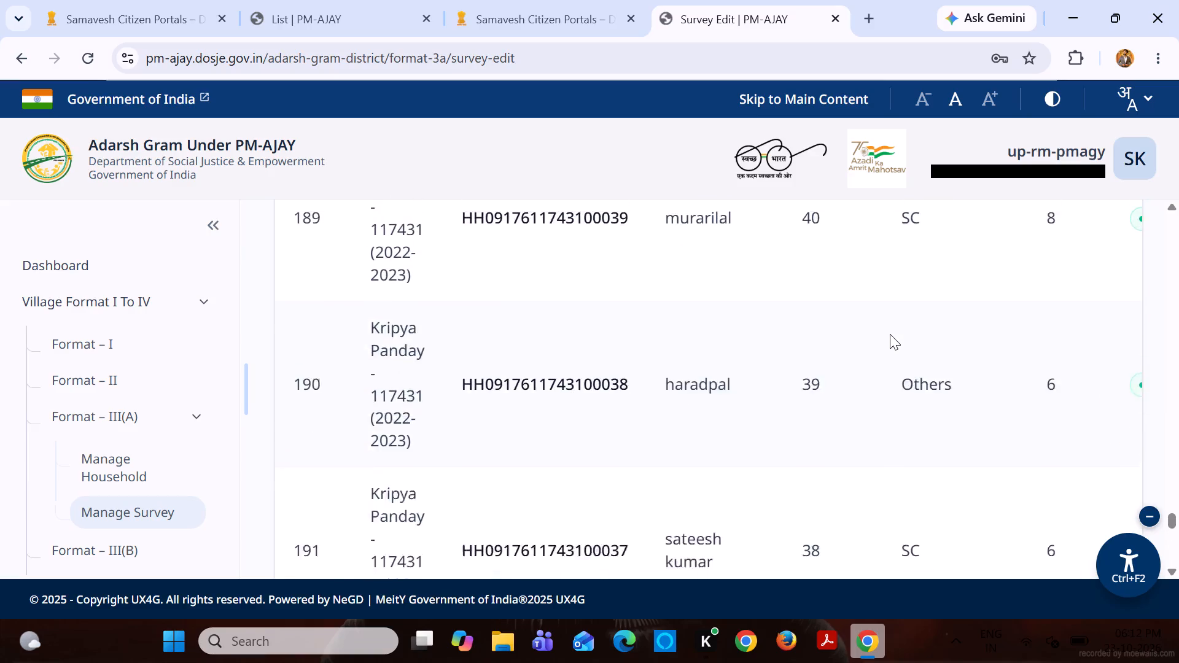
scroll(890, 334, "up", 8)
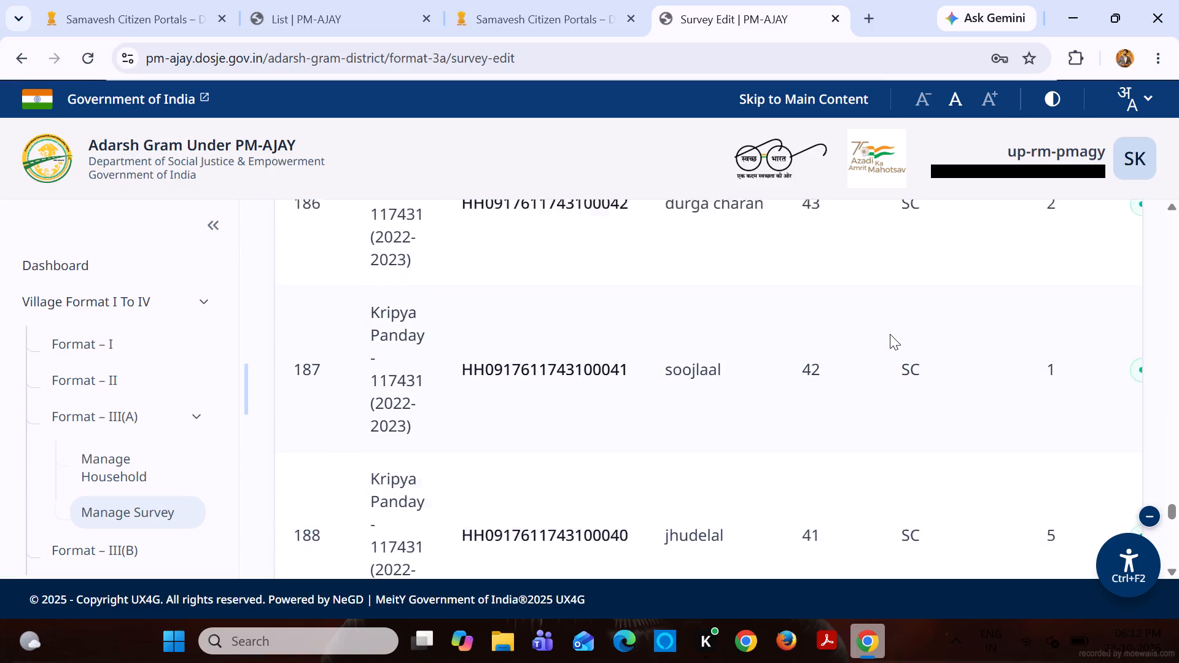
scroll(890, 334, "up", 7)
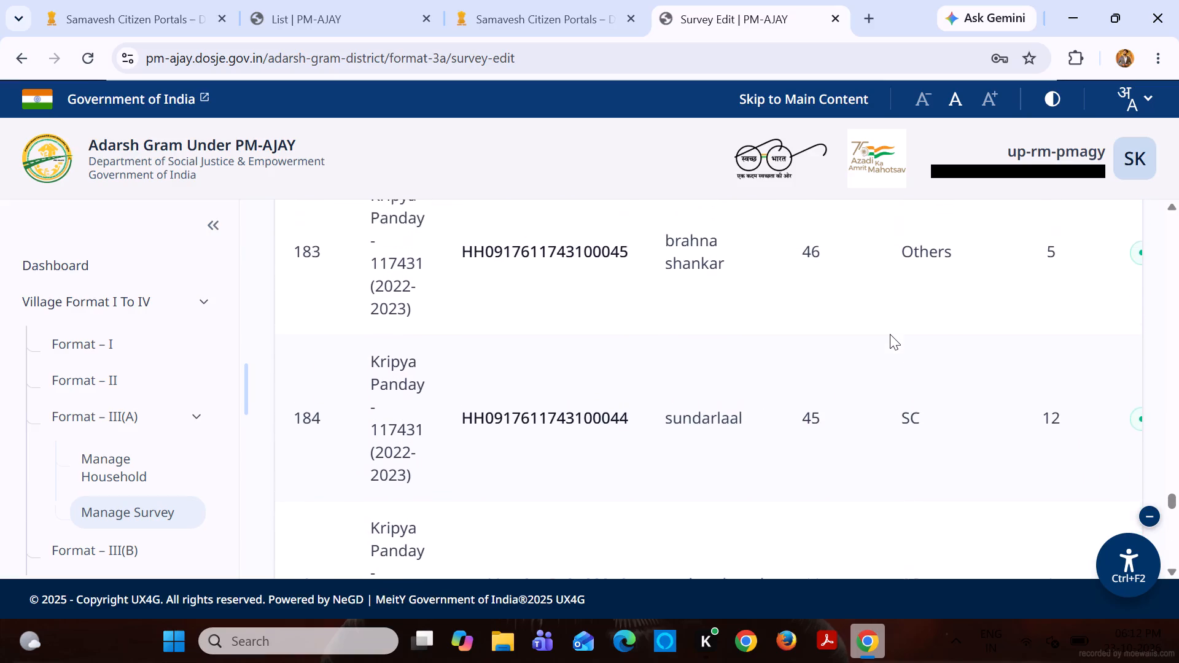
scroll(890, 334, "up", 1)
left_click(1103, 286)
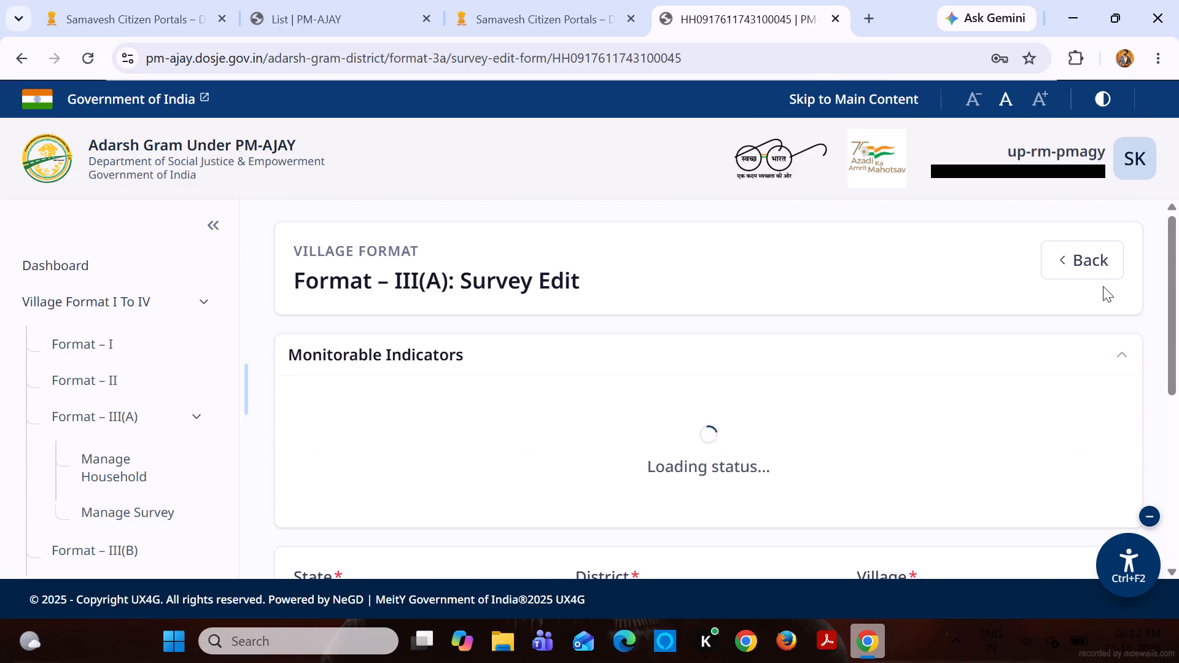
For house number 46, set involvement in farming to No under domain 7 – Agricultural Practices etc. and save the answers.
scroll(836, 438, "down", 10)
left_click(801, 433)
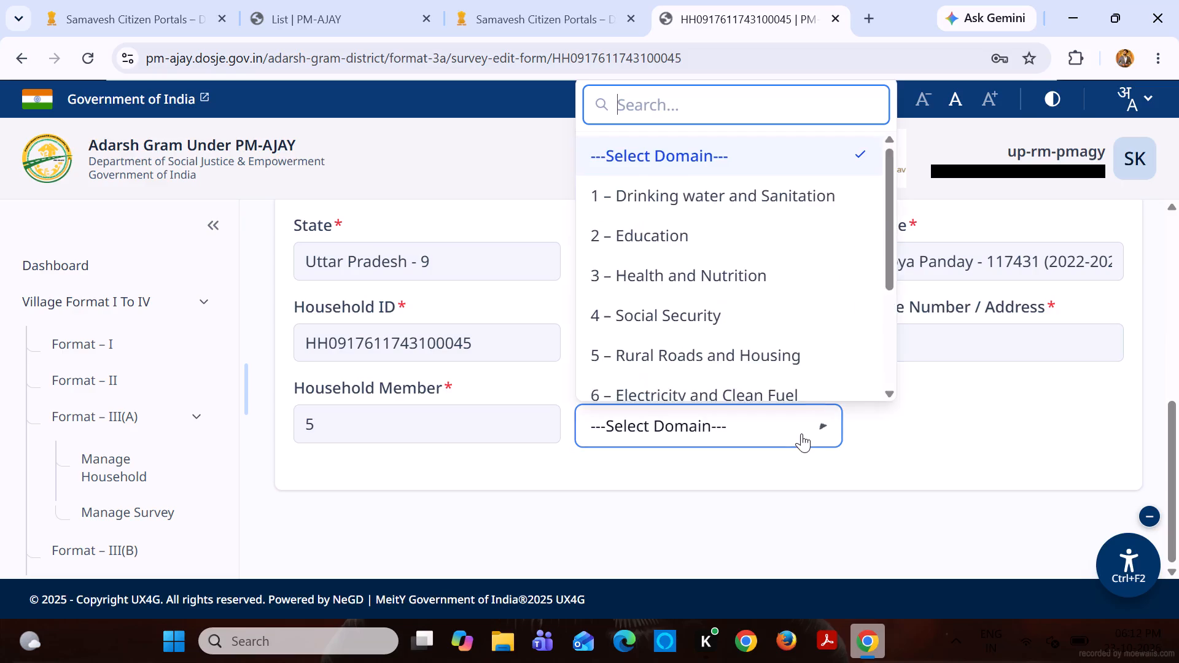
scroll(804, 284, "down", 2)
left_click(755, 264)
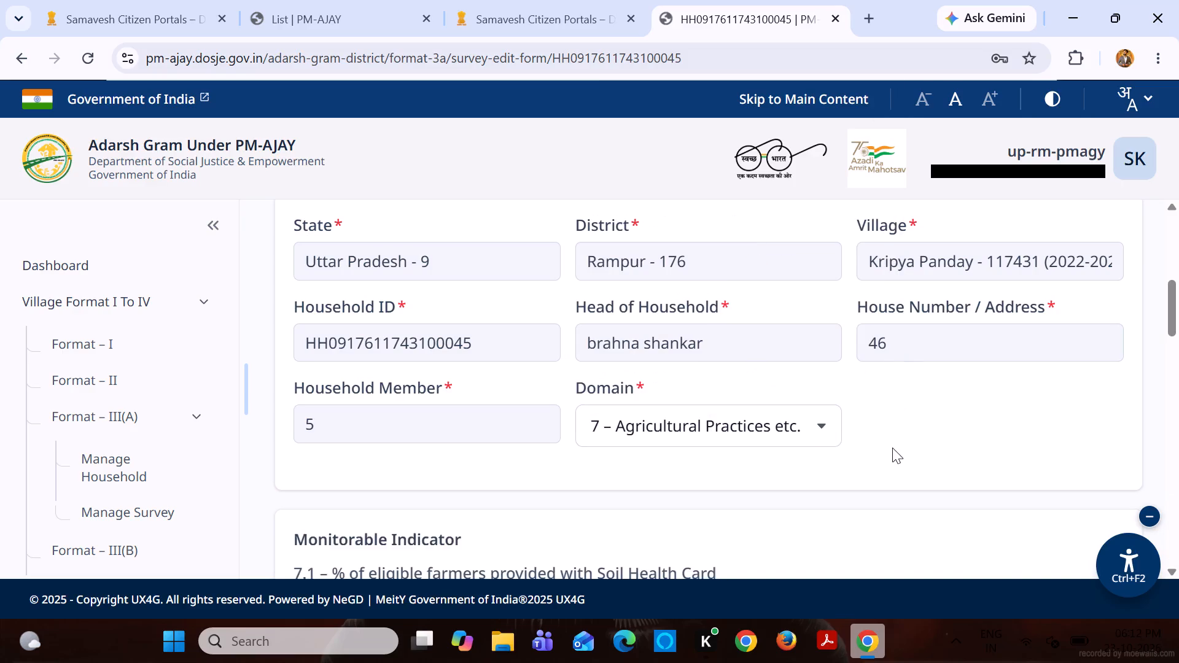
scroll(892, 448, "down", 4)
left_click(1048, 279)
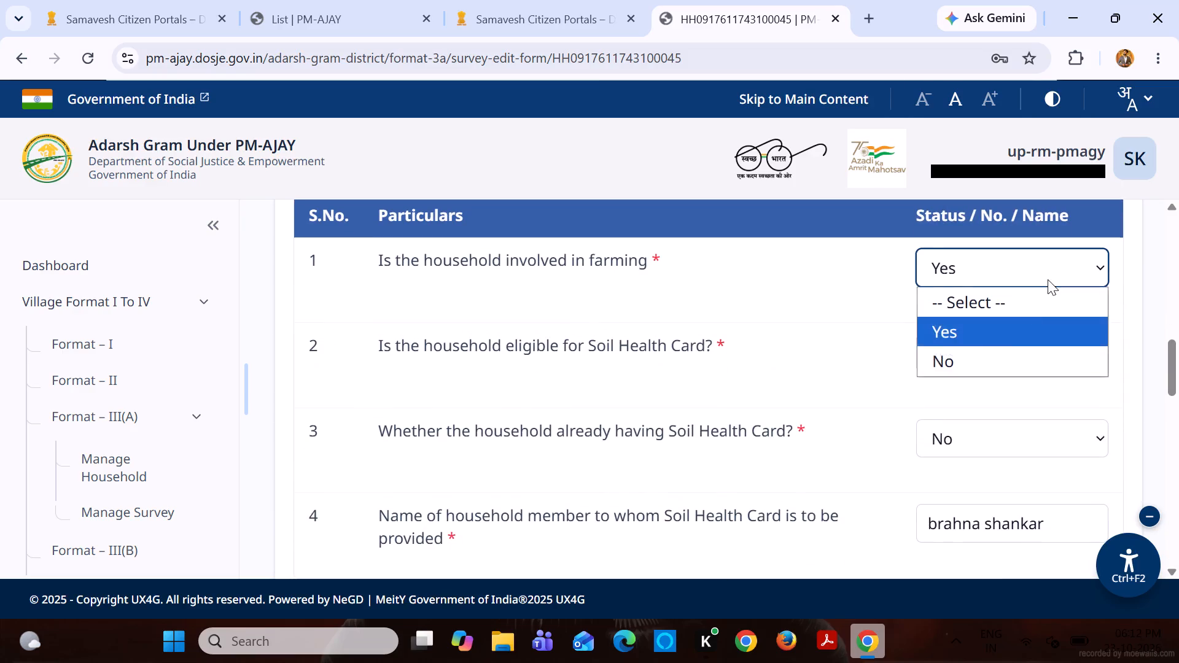
left_click(991, 348)
scroll(991, 348, "down", 13)
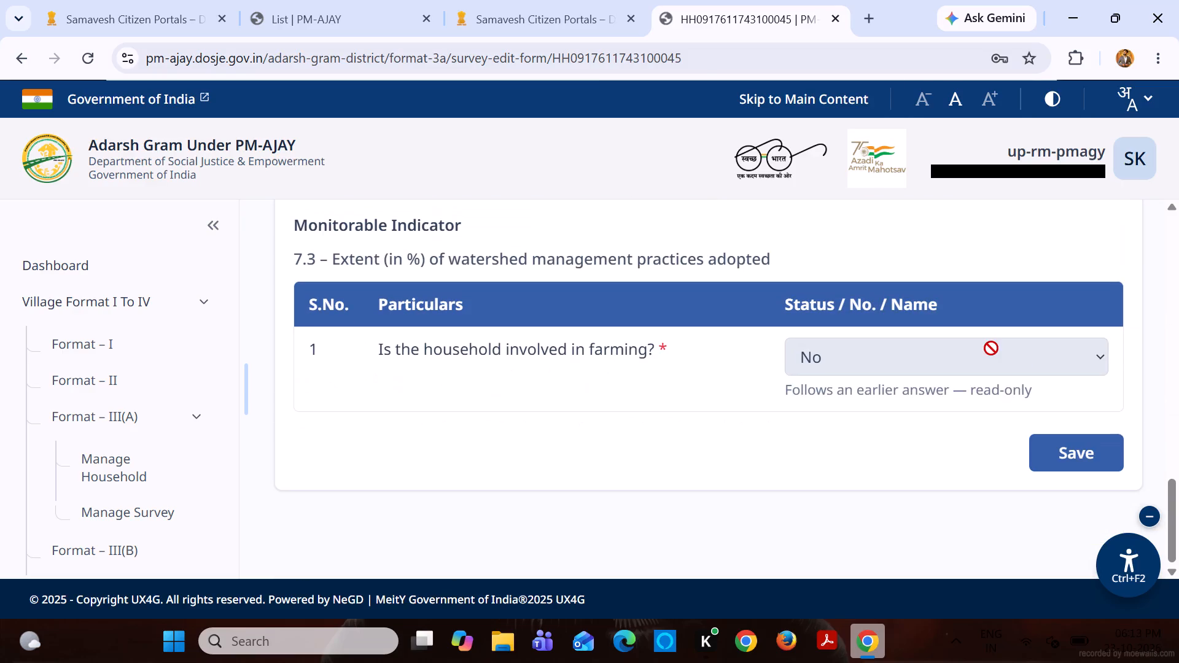
left_click(1068, 449)
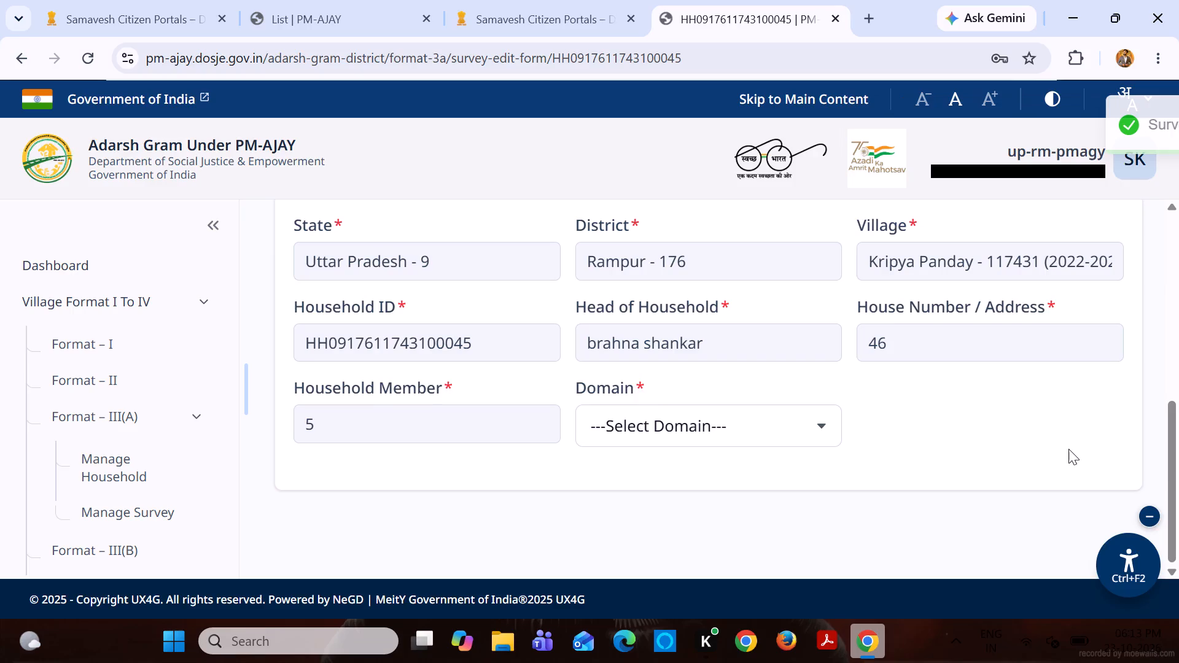
Return to the household list and, on page 2, open the survey of the household with house number 58 for editing.
scroll(858, 351, "up", 7)
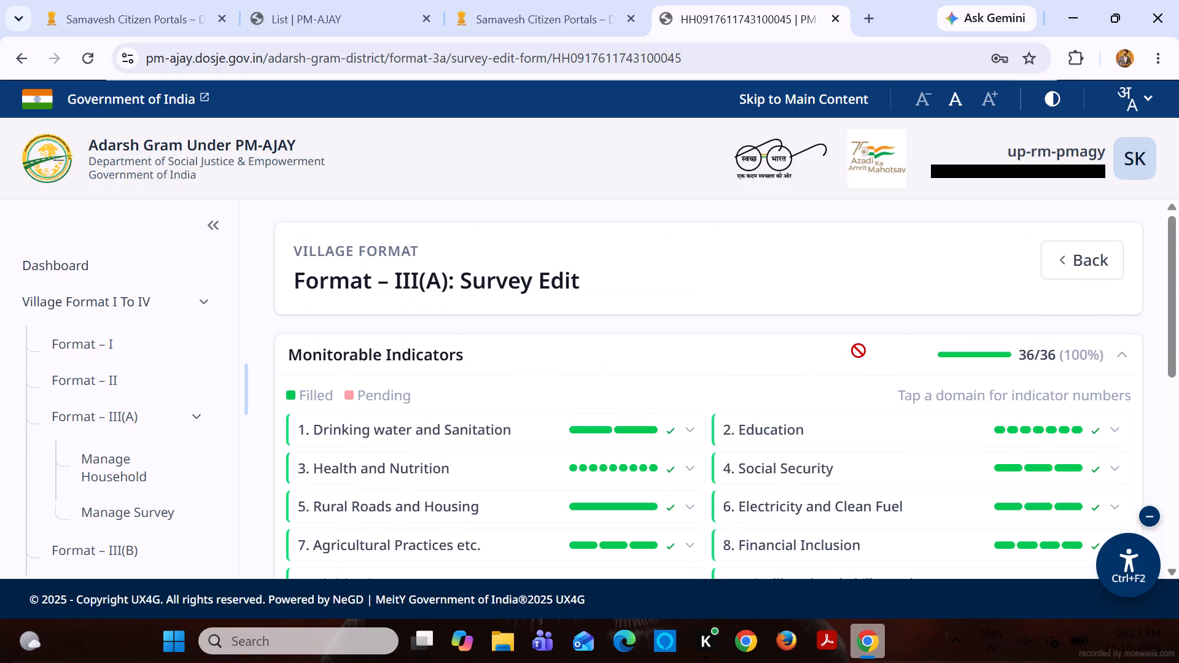
left_click(1095, 248)
scroll(978, 378, "down", 14)
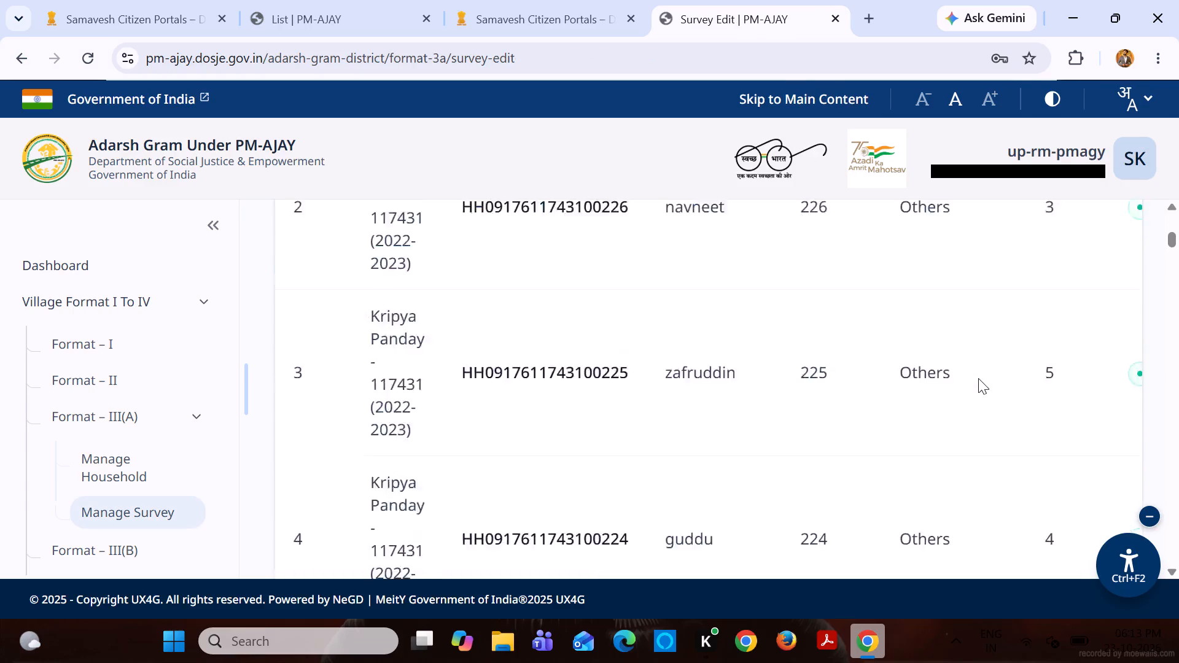
scroll(978, 378, "down", 20)
scroll(978, 378, "down", 20)
scroll(978, 378, "down", 6)
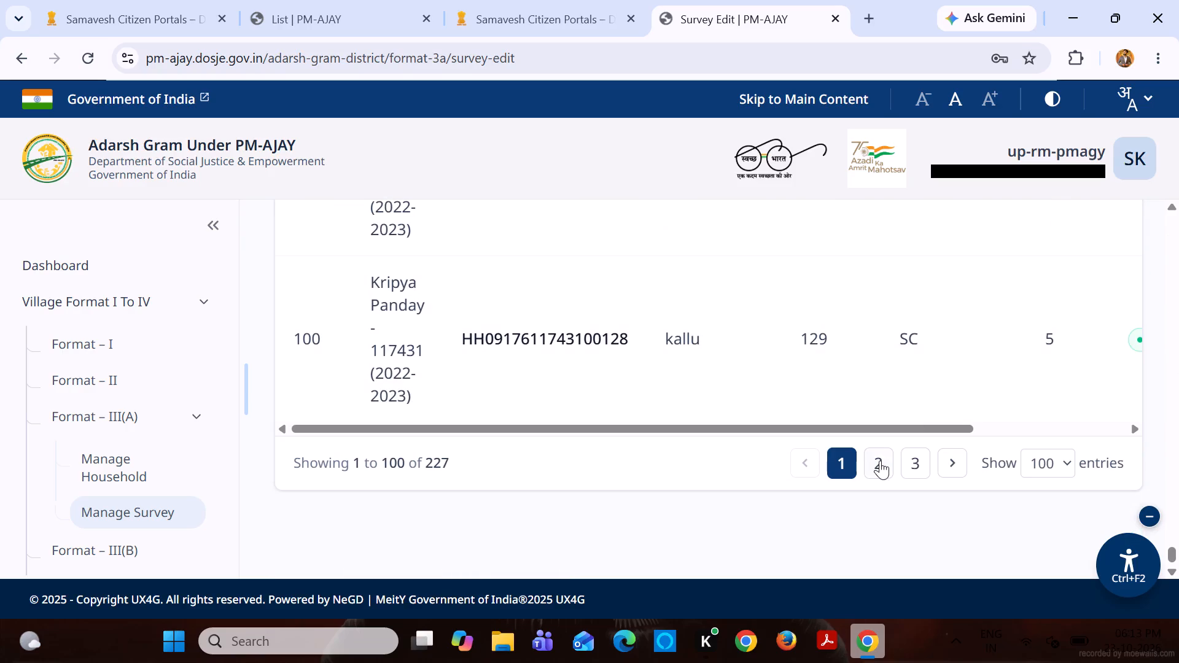
left_click(880, 460)
scroll(920, 323, "up", 8)
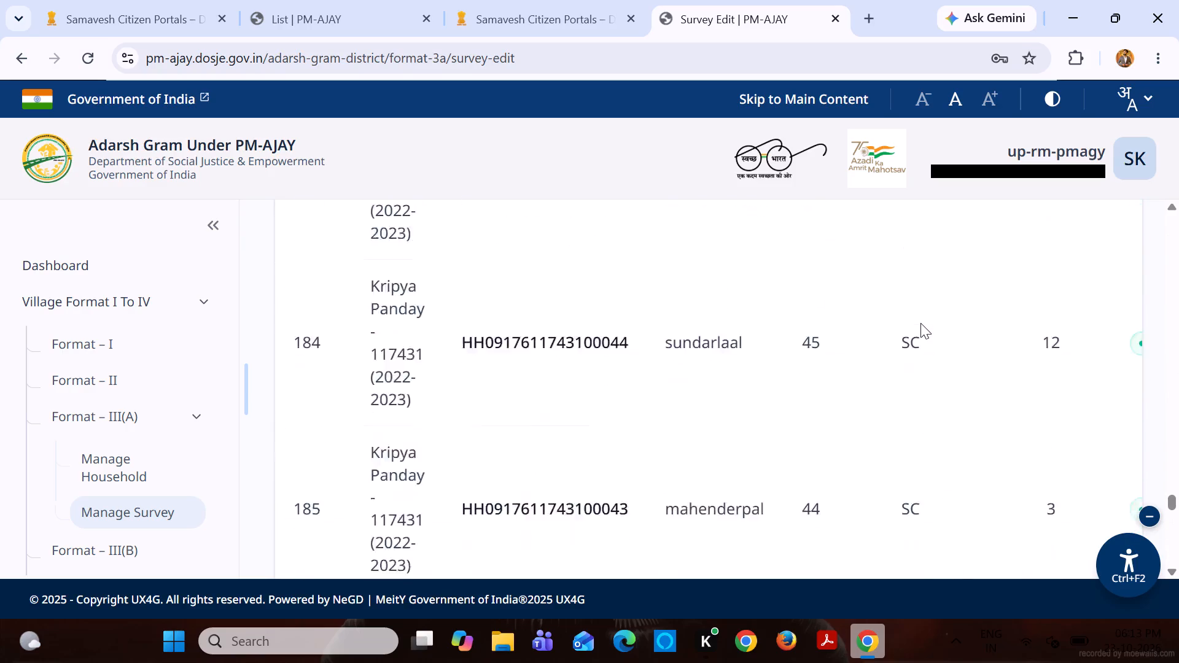
scroll(920, 323, "up", 13)
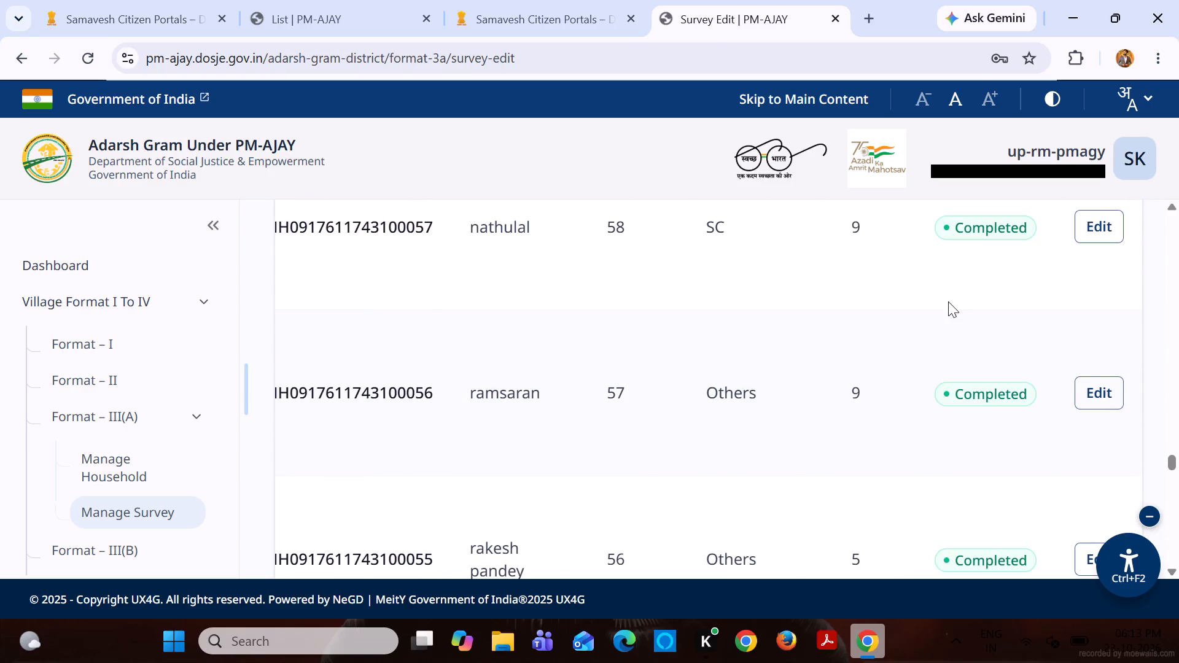
left_click(1110, 235)
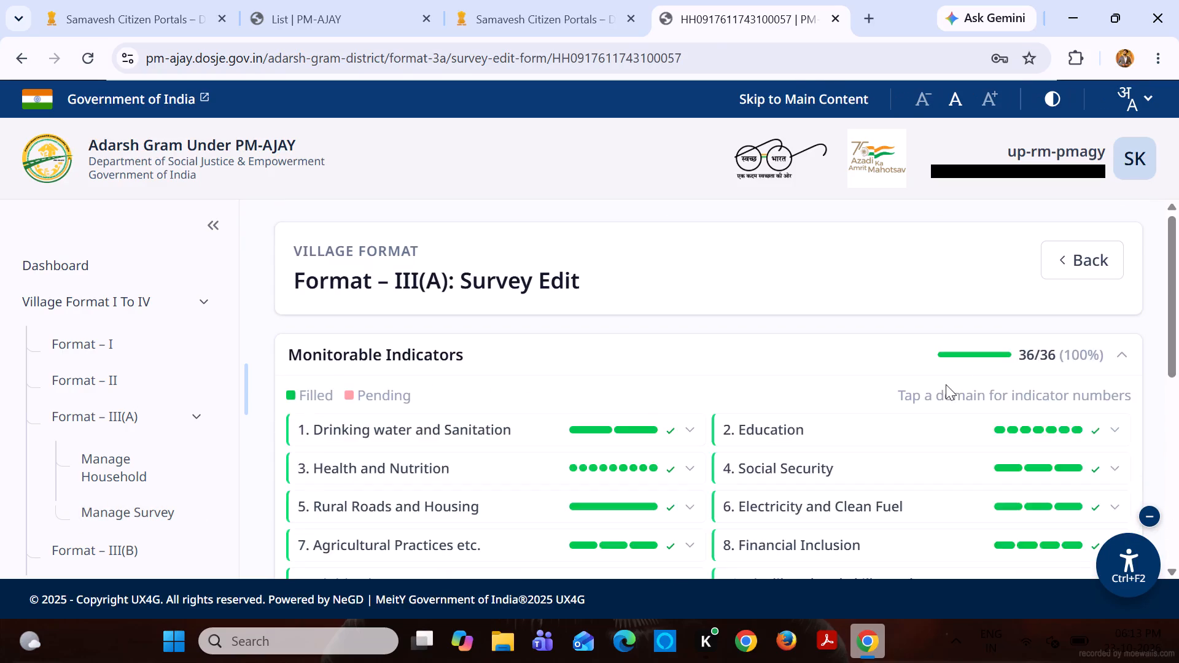
For house number 58, set involvement in farming to No under domain 7 – Agricultural Practices etc. and save the answers.
scroll(946, 384, "down", 8)
left_click(795, 432)
scroll(777, 302, "down", 1)
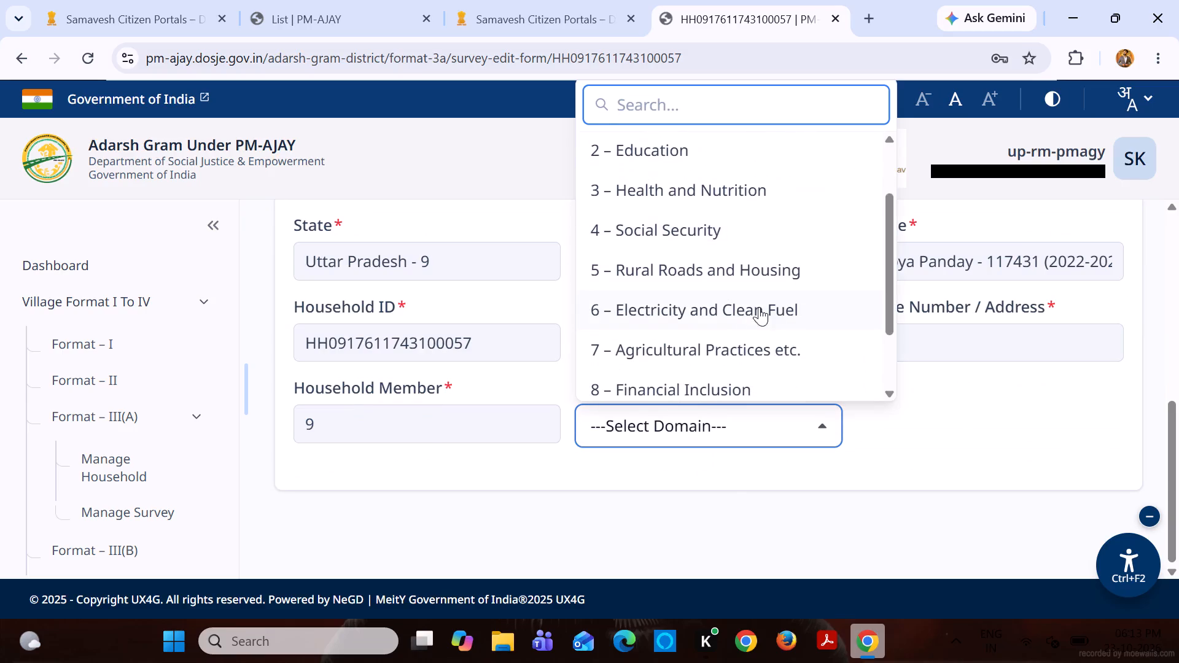
left_click(706, 333)
scroll(706, 333, "down", 7)
scroll(811, 304, "up", 4)
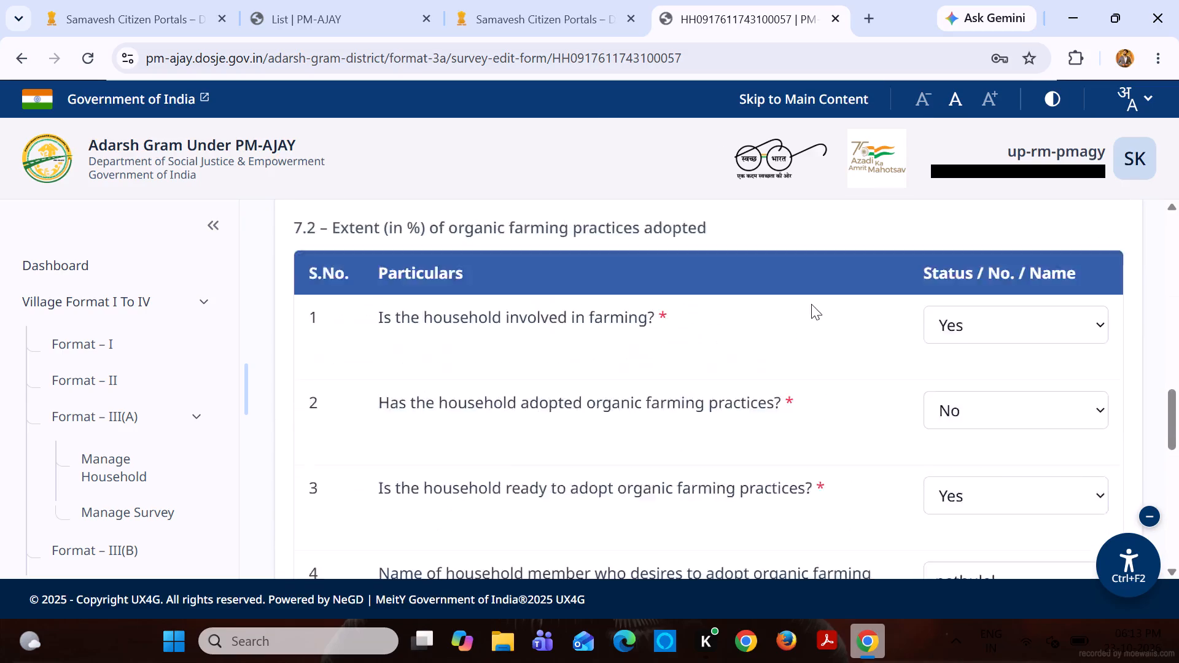
scroll(811, 304, "up", 4)
scroll(891, 365, "down", 3)
left_click(984, 517)
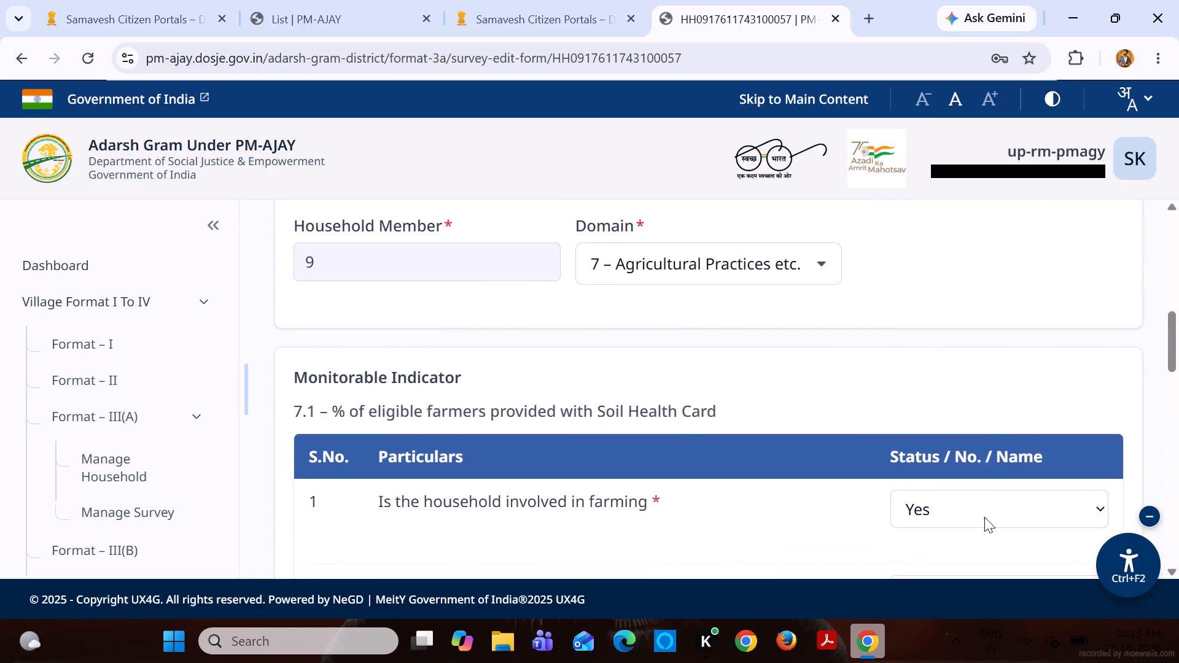
left_click(933, 606)
scroll(912, 479, "down", 7)
left_click(1059, 446)
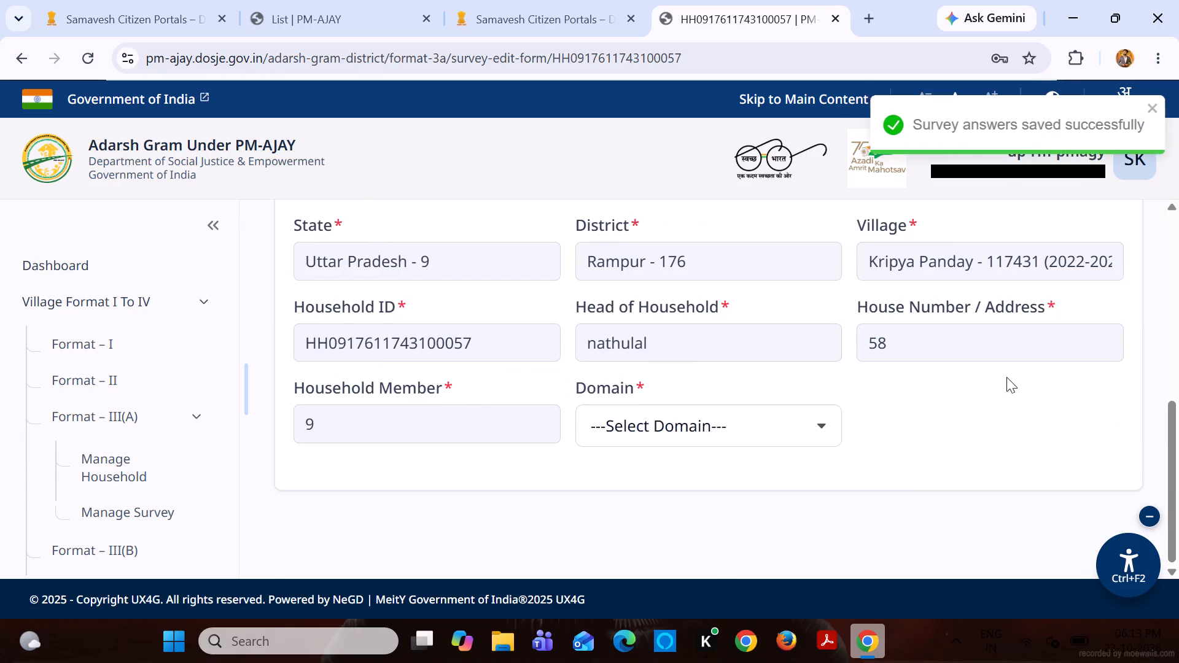
Return to the household list and, on page 2, open the survey of the household with house number 59 for editing.
scroll(922, 332, "up", 13)
left_click(1053, 266)
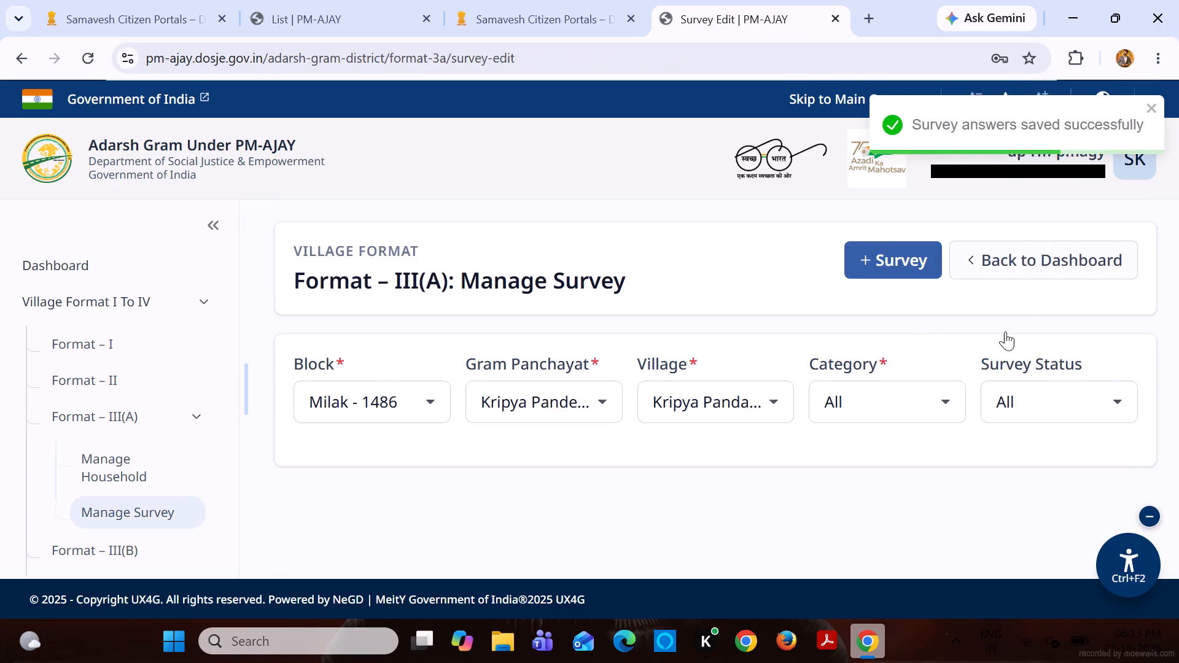
scroll(981, 371, "down", 20)
scroll(981, 371, "down", 20)
scroll(981, 371, "down", 20)
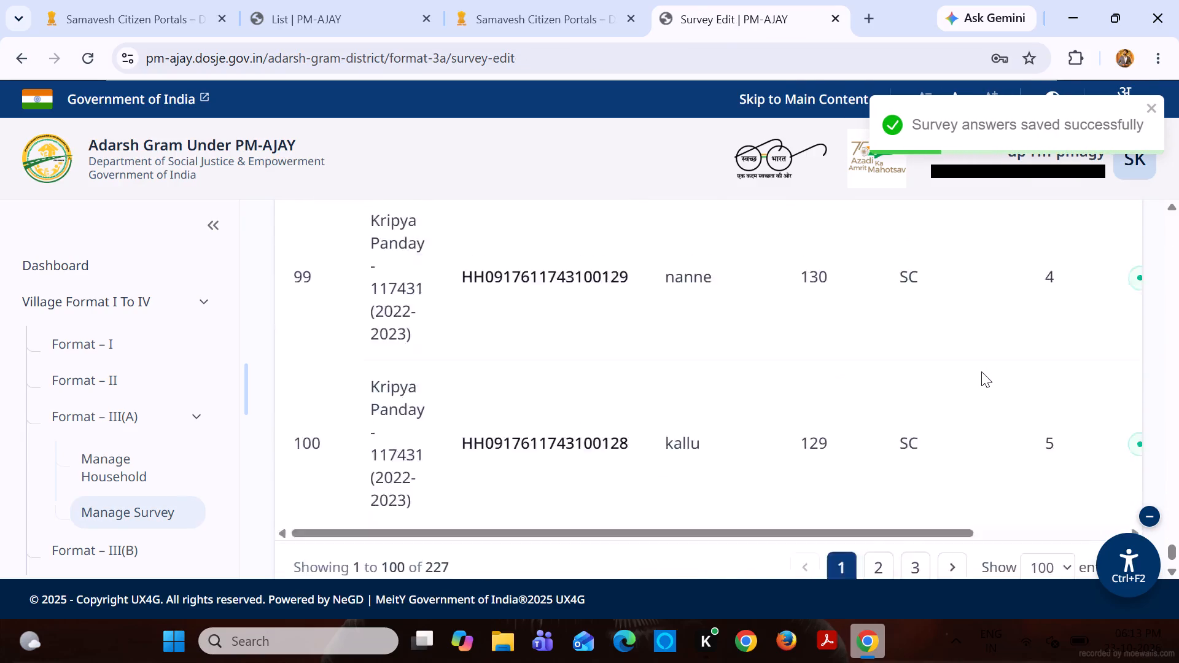
left_click(874, 462)
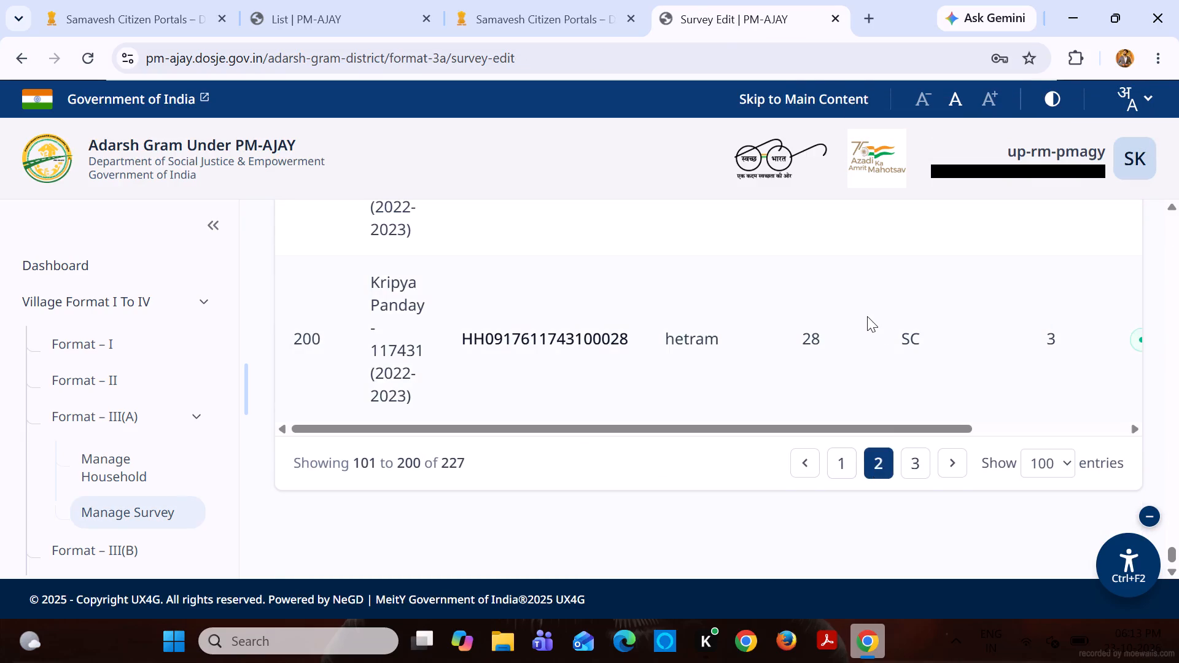
scroll(867, 316, "up", 12)
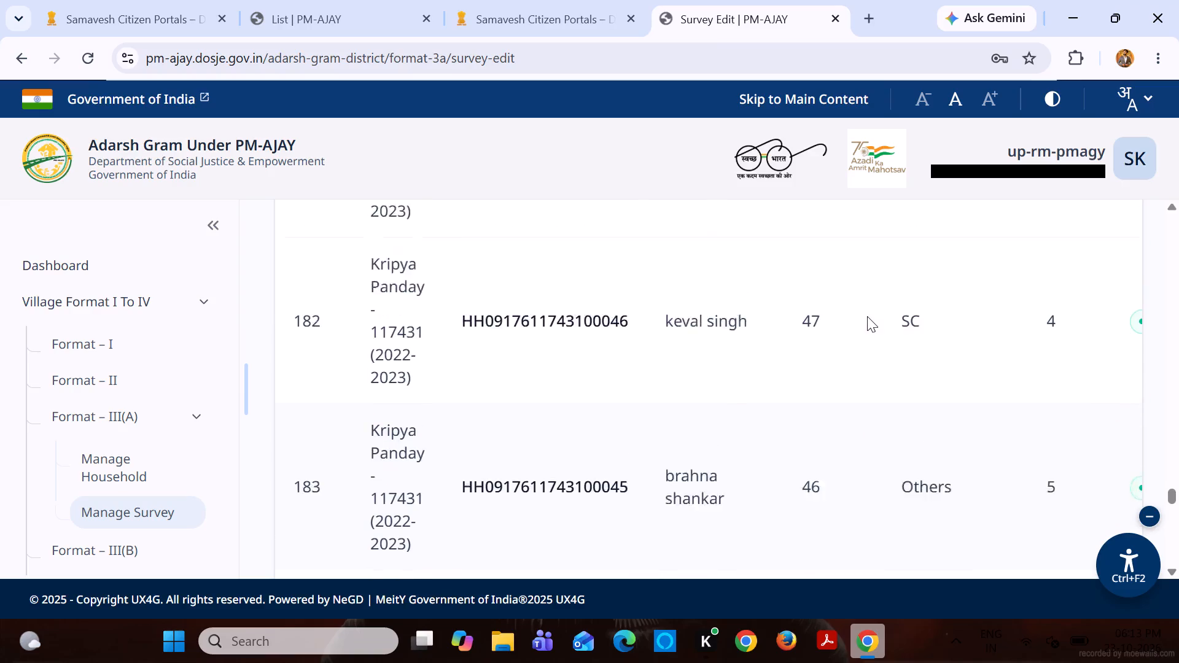
scroll(867, 316, "up", 13)
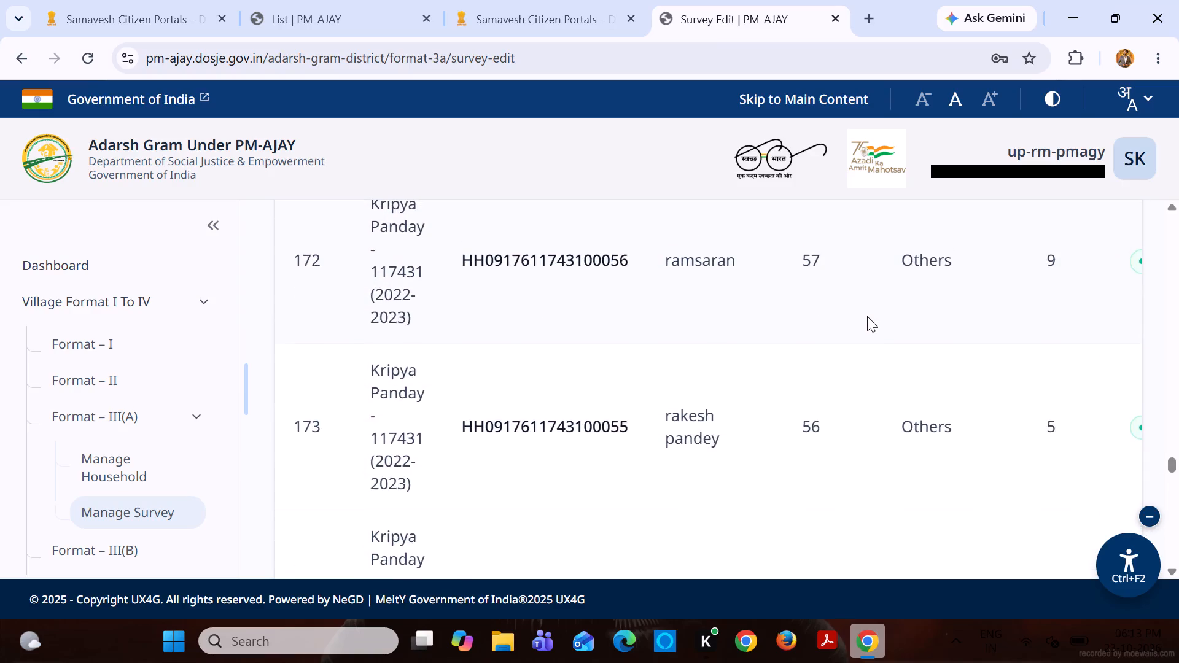
scroll(867, 316, "up", 5)
scroll(867, 316, "left", 4)
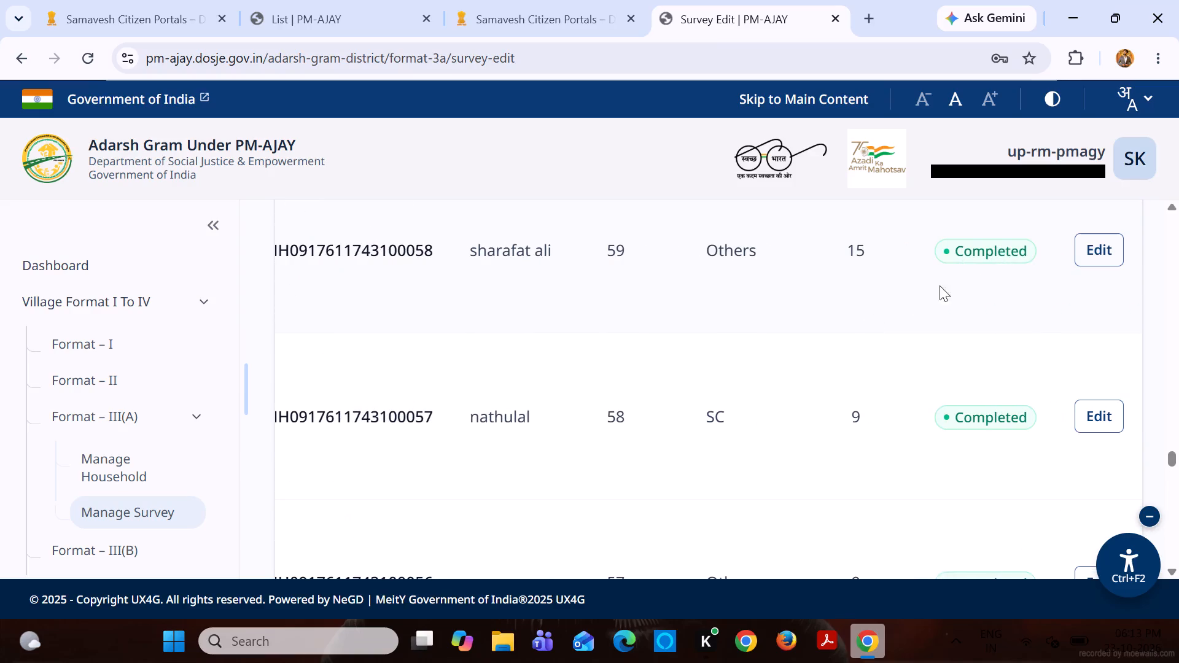
left_click(1102, 260)
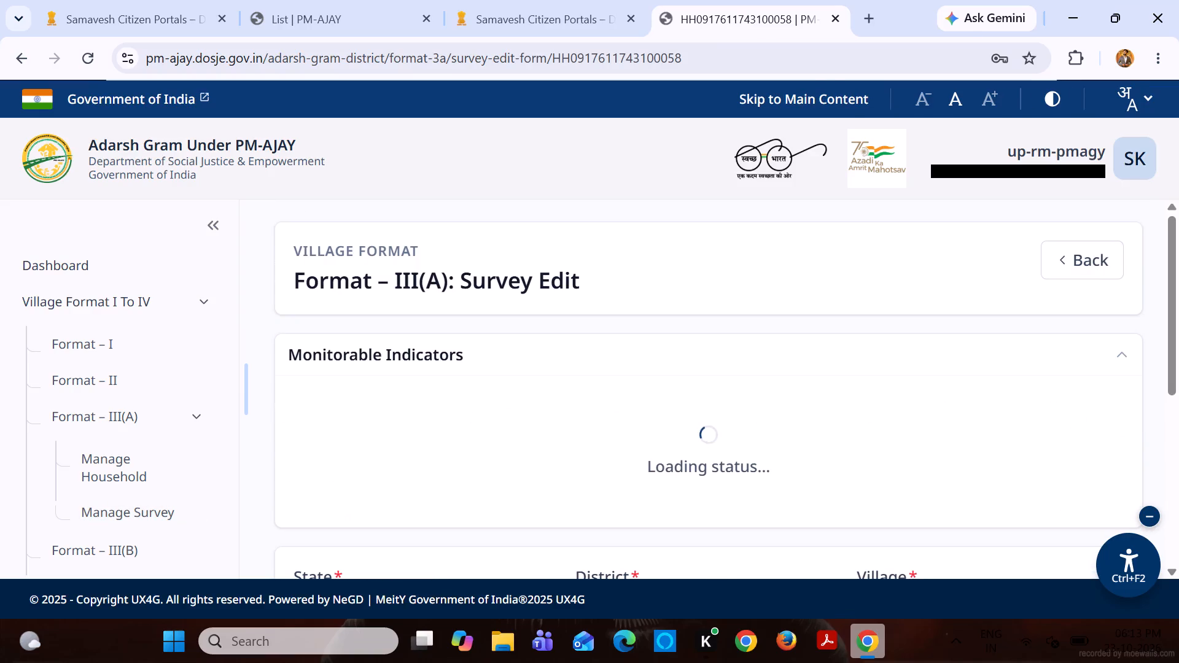
For house number 59, set involvement in farming to No under domain 7 – Agricultural Practices etc. and save the answers.
scroll(977, 393, "down", 14)
left_click(790, 414)
scroll(767, 255, "down", 1)
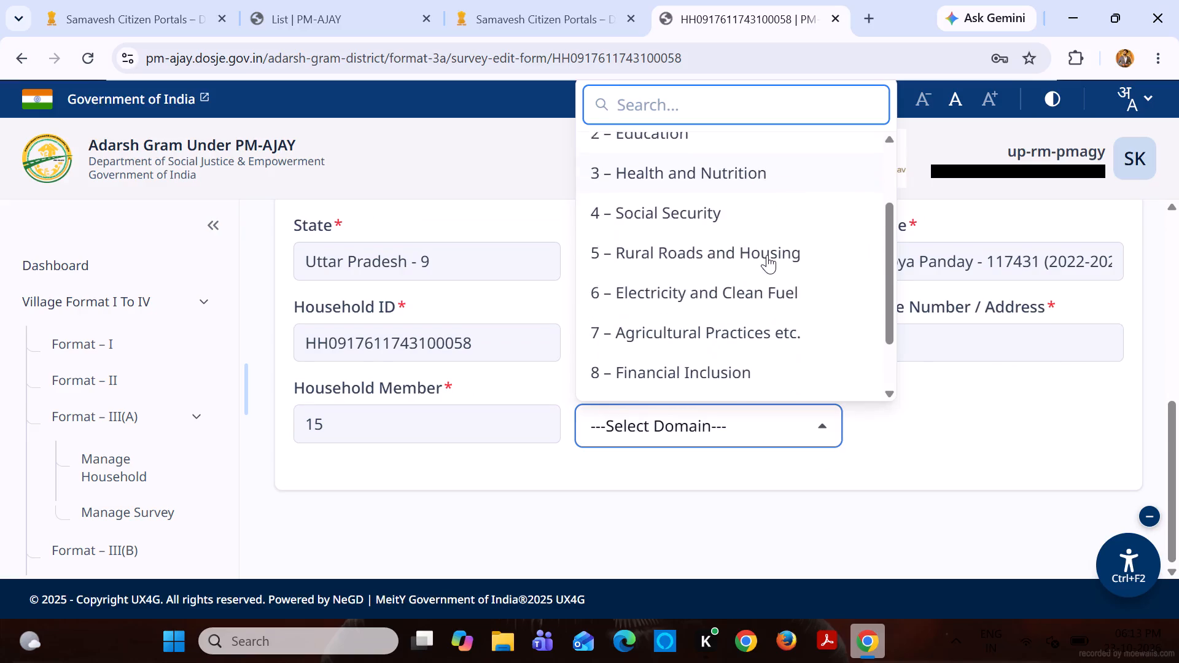
scroll(767, 255, "down", 1)
left_click(693, 306)
scroll(793, 392, "down", 4)
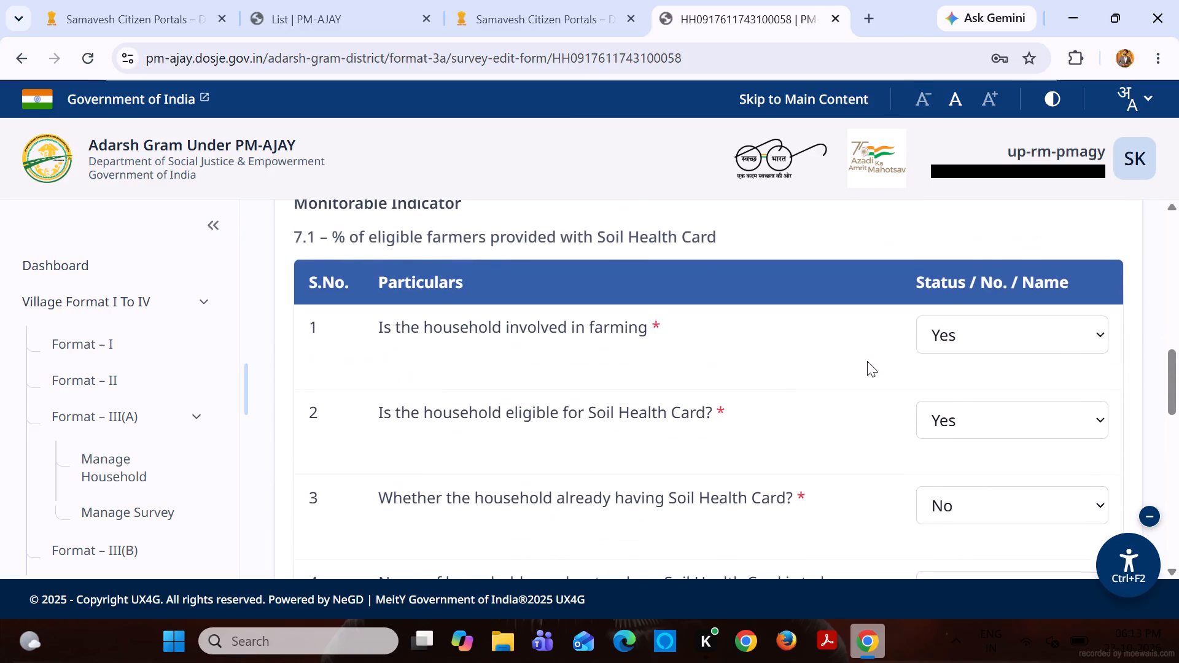
left_click_drag(1008, 329, 955, 432)
left_click(955, 432)
scroll(955, 432, "down", 7)
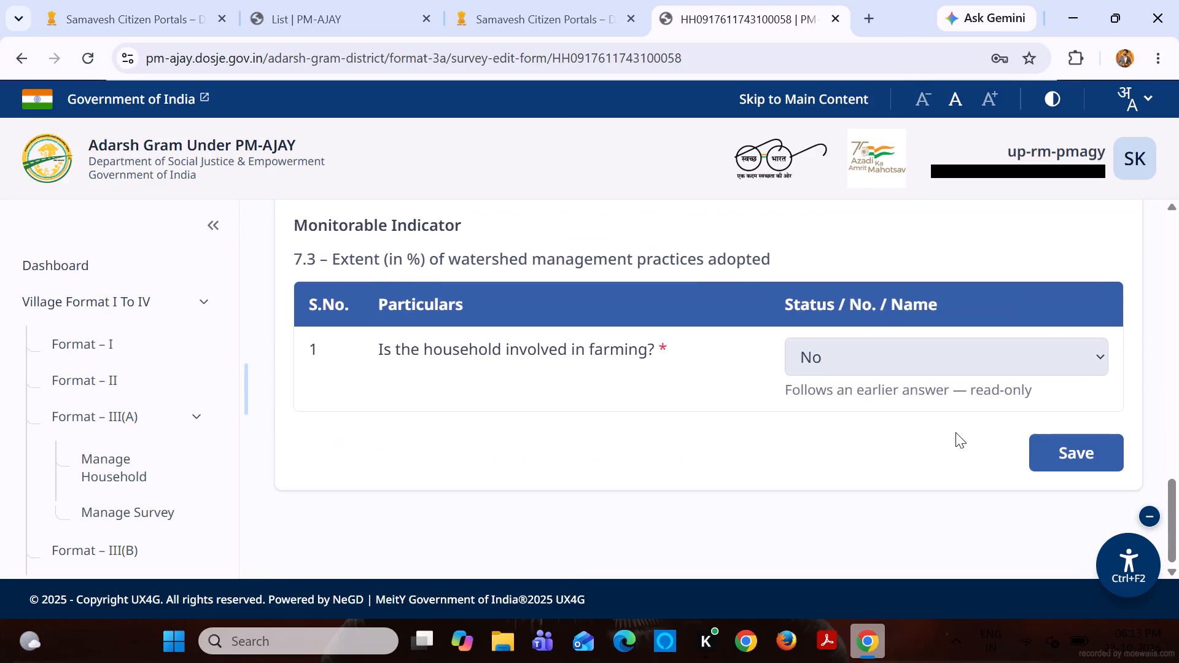
left_click(1074, 469)
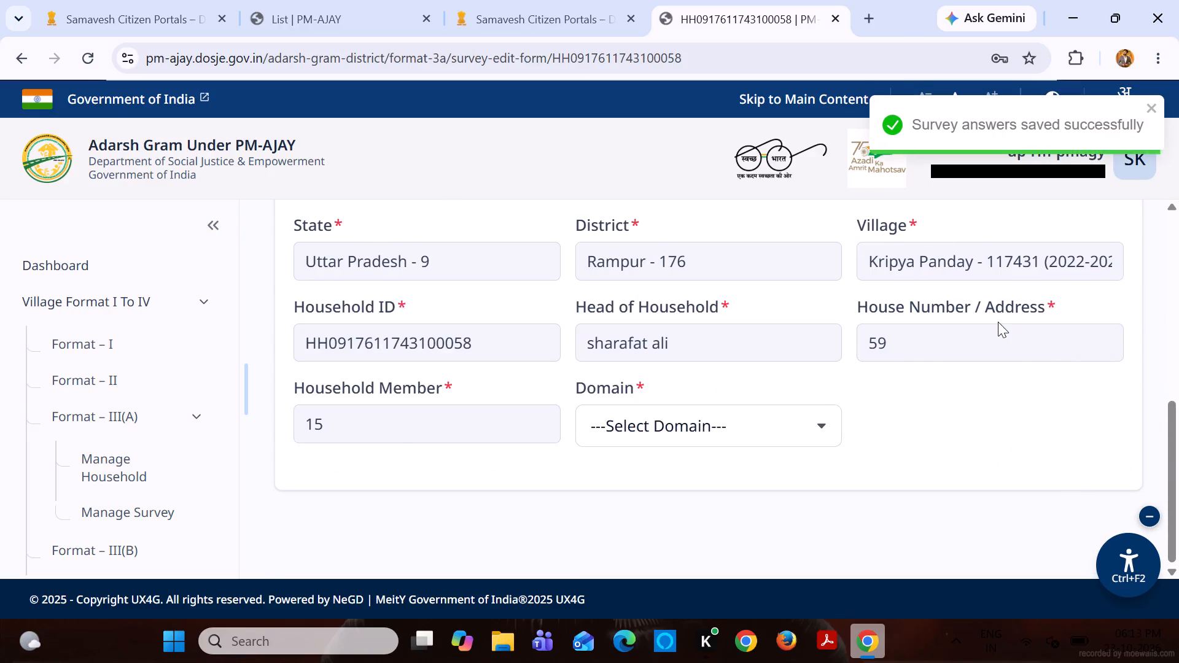
Return to the household list and, on page 2, open the survey of the household with house number 60 for editing.
scroll(998, 322, "up", 7)
left_click(1072, 268)
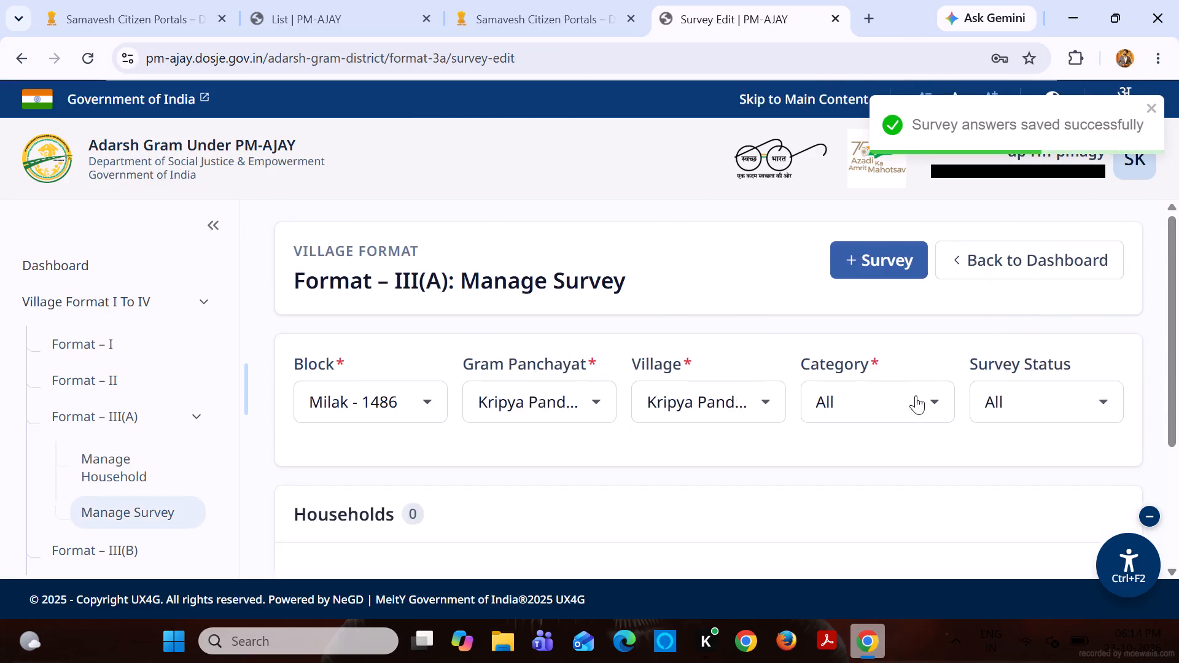
scroll(916, 395, "down", 20)
scroll(916, 395, "down", 20)
scroll(916, 395, "down", 20)
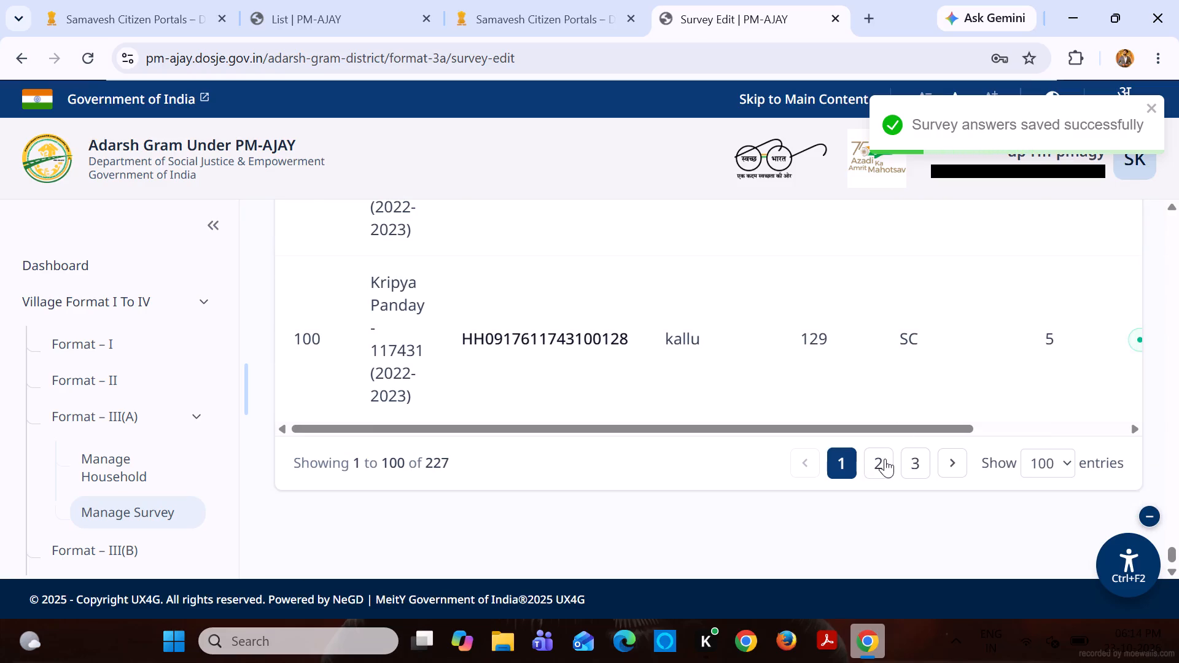
left_click(885, 462)
scroll(901, 327, "up", 5)
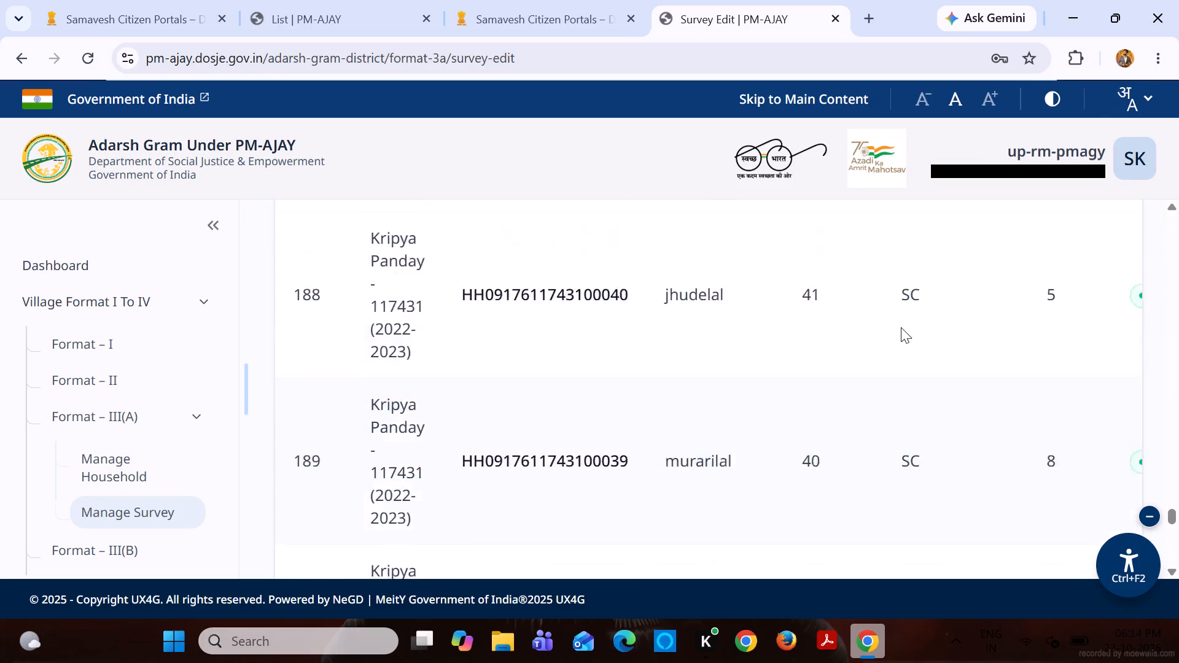
scroll(901, 327, "up", 11)
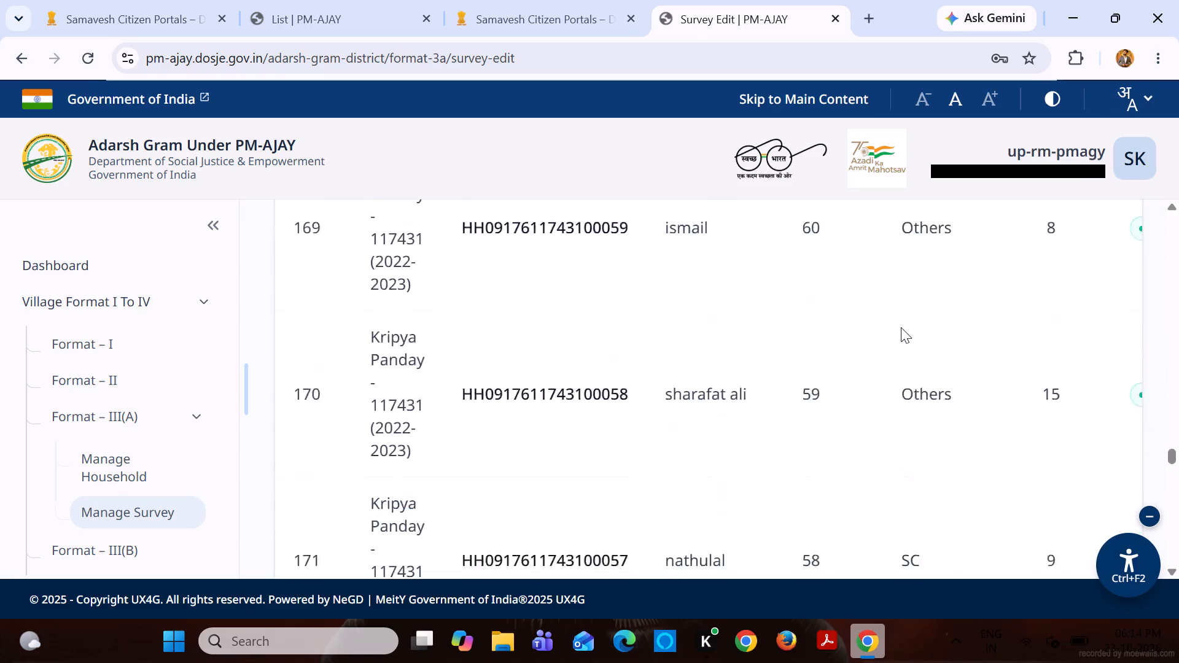
scroll(901, 327, "up", 6)
left_click(1097, 379)
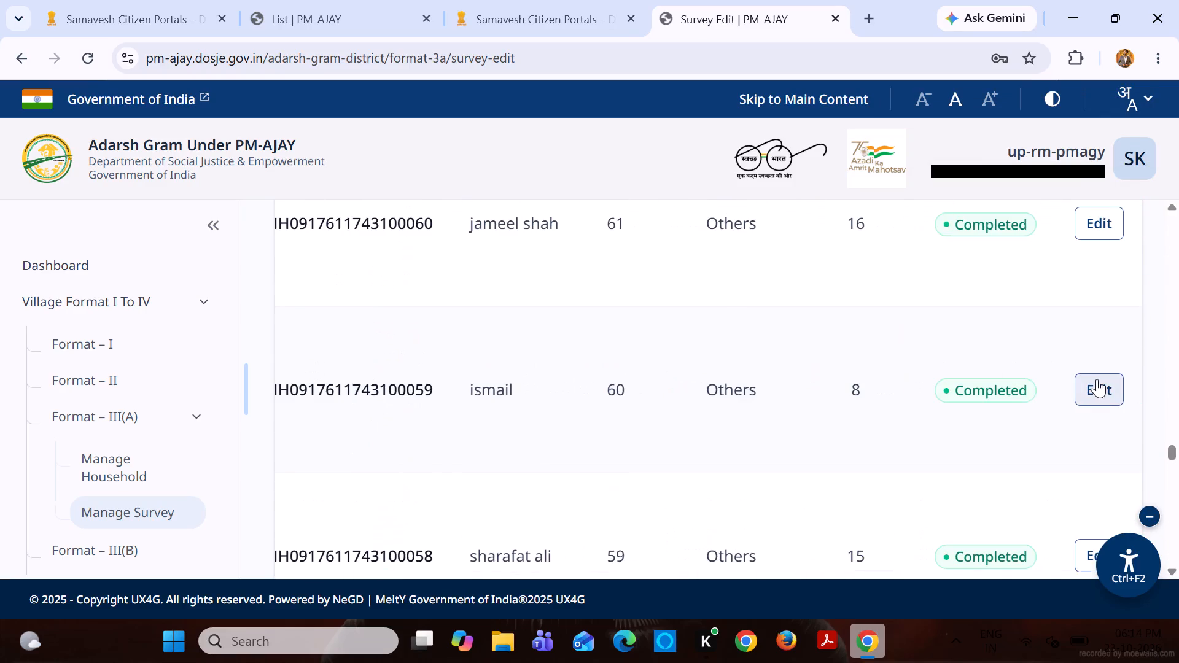
For house number 60, set involvement in farming to No under domain 7 – Agricultural Practices etc. and save the answers.
scroll(961, 377, "down", 8)
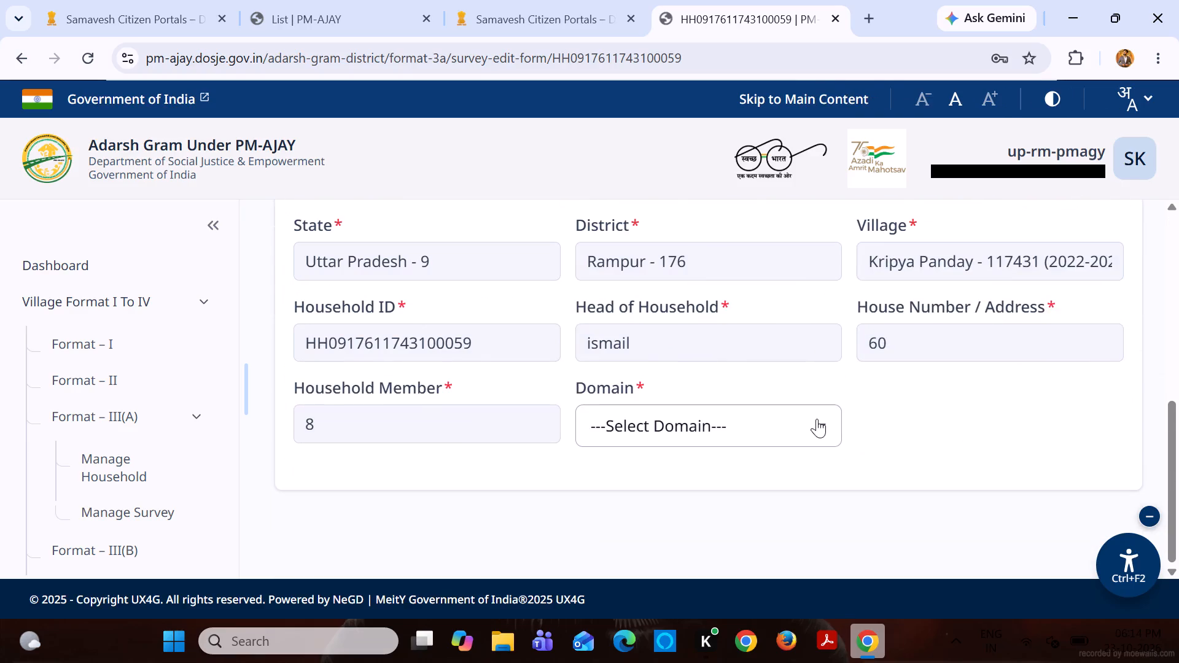
left_click(817, 419)
scroll(791, 281, "down", 2)
left_click(771, 281)
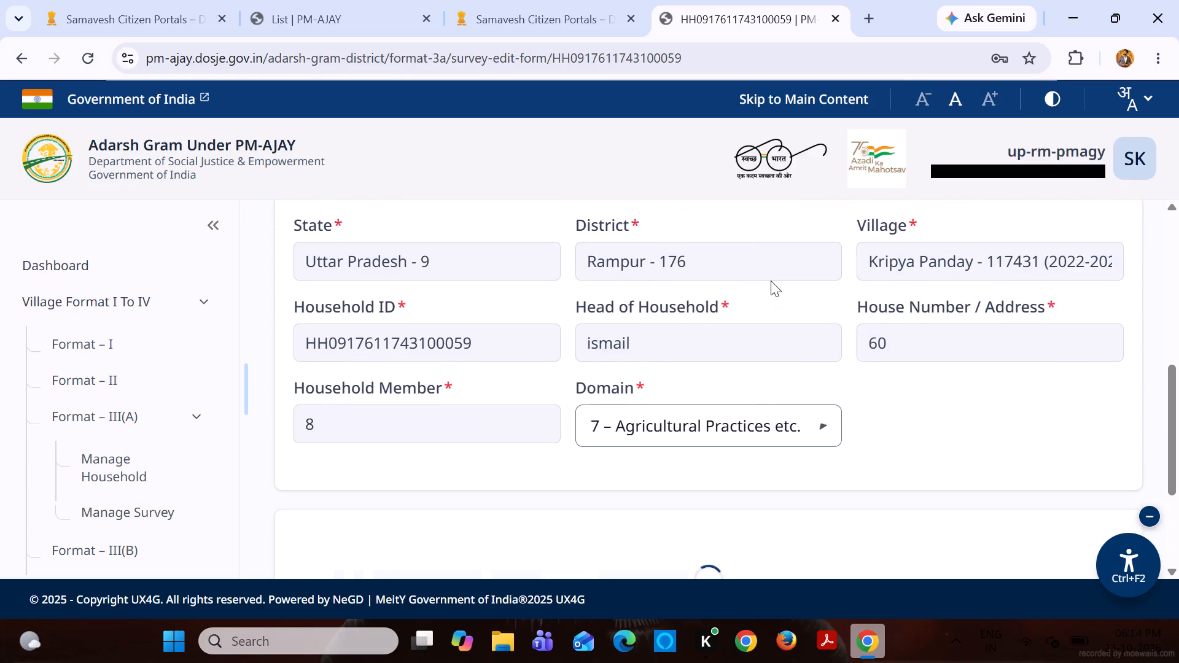
scroll(854, 385, "down", 5)
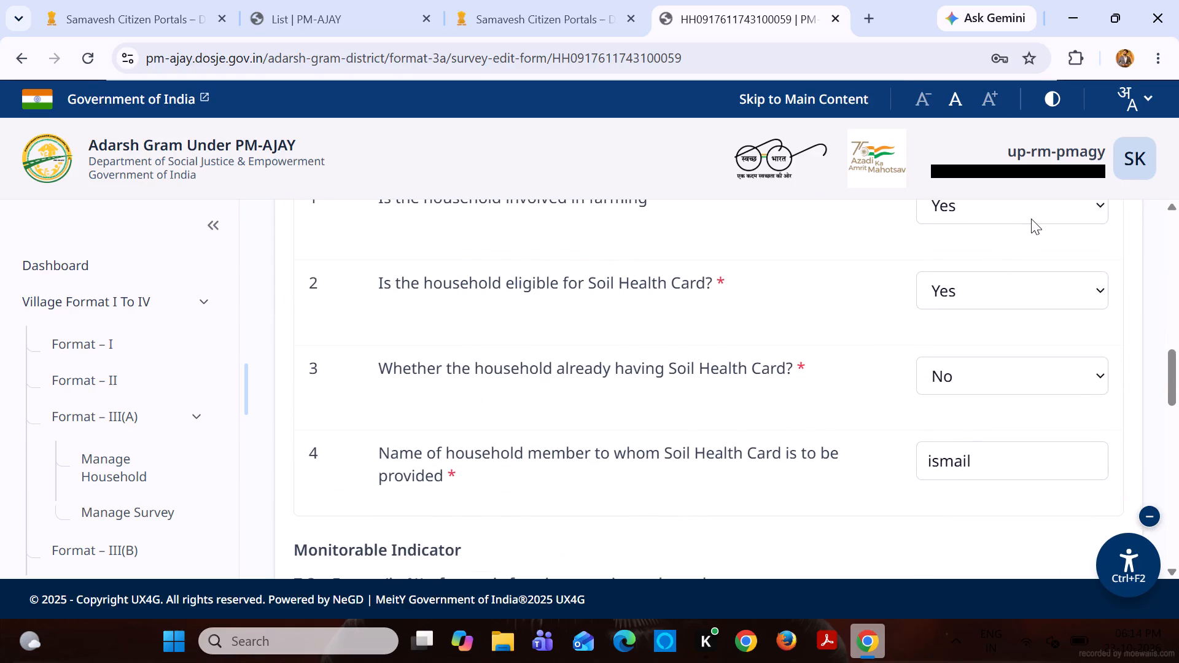
left_click(1031, 219)
left_click(957, 301)
scroll(957, 301, "down", 7)
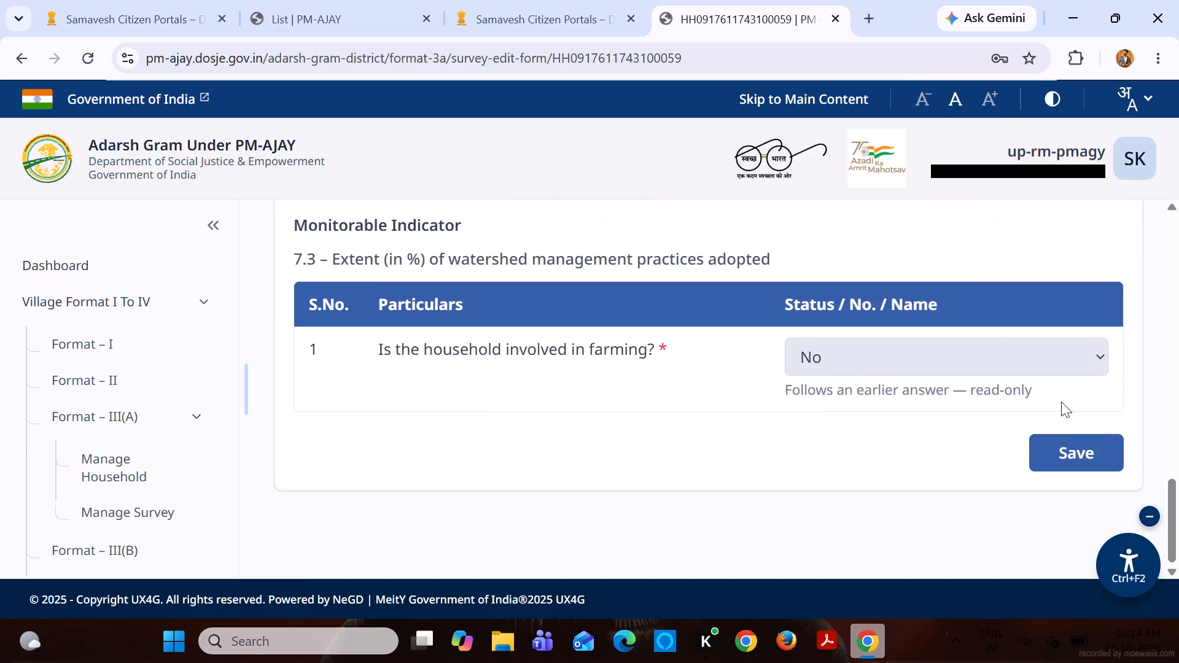
left_click(1087, 439)
Return to the household list and, on page 2, open the survey of the household with house number 61 for editing.
scroll(912, 357, "up", 4)
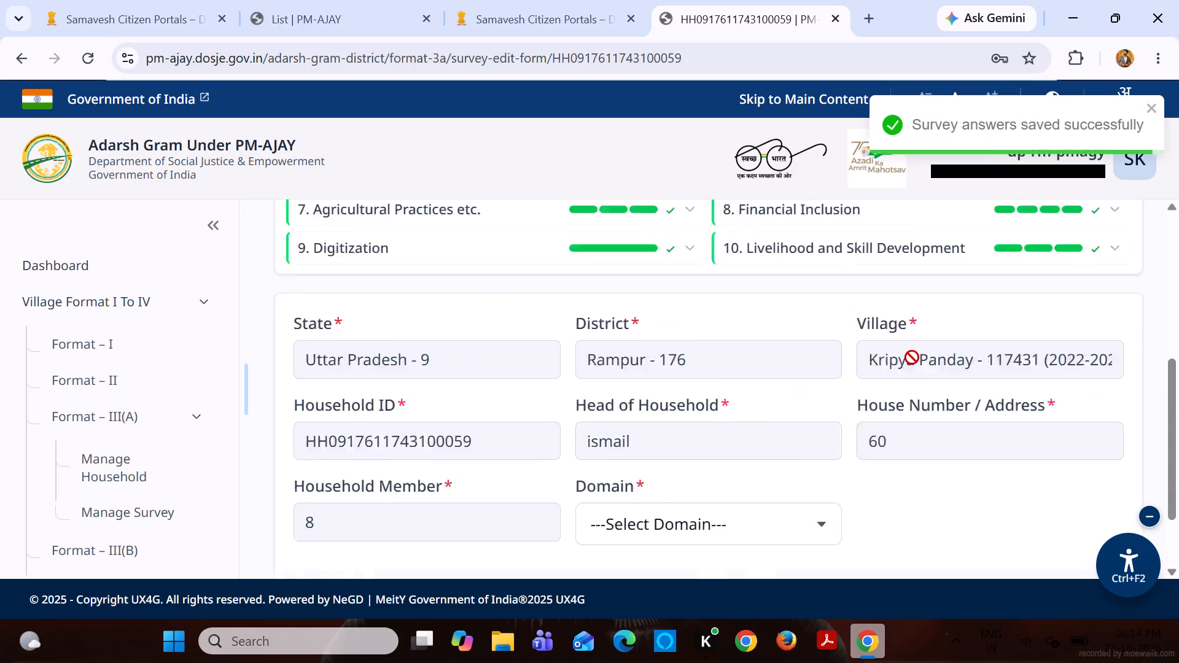
scroll(912, 357, "up", 5)
left_click(1076, 249)
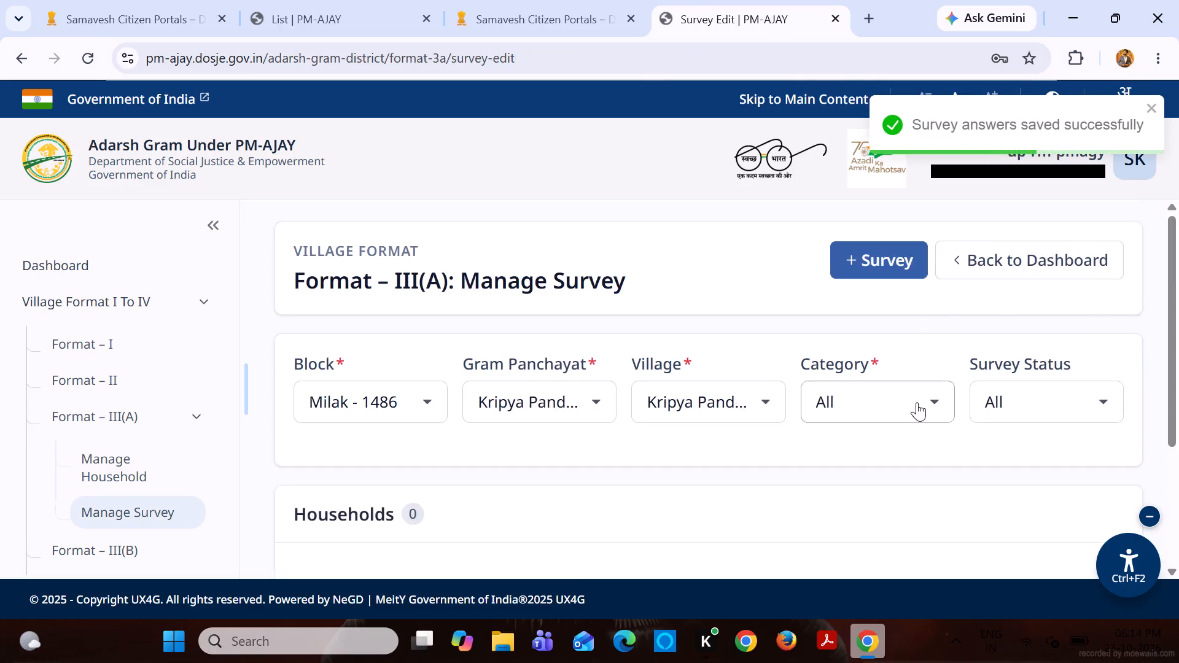
scroll(917, 402, "down", 11)
scroll(917, 402, "down", 20)
scroll(917, 402, "down", 20)
scroll(917, 402, "down", 20)
scroll(917, 402, "down", 16)
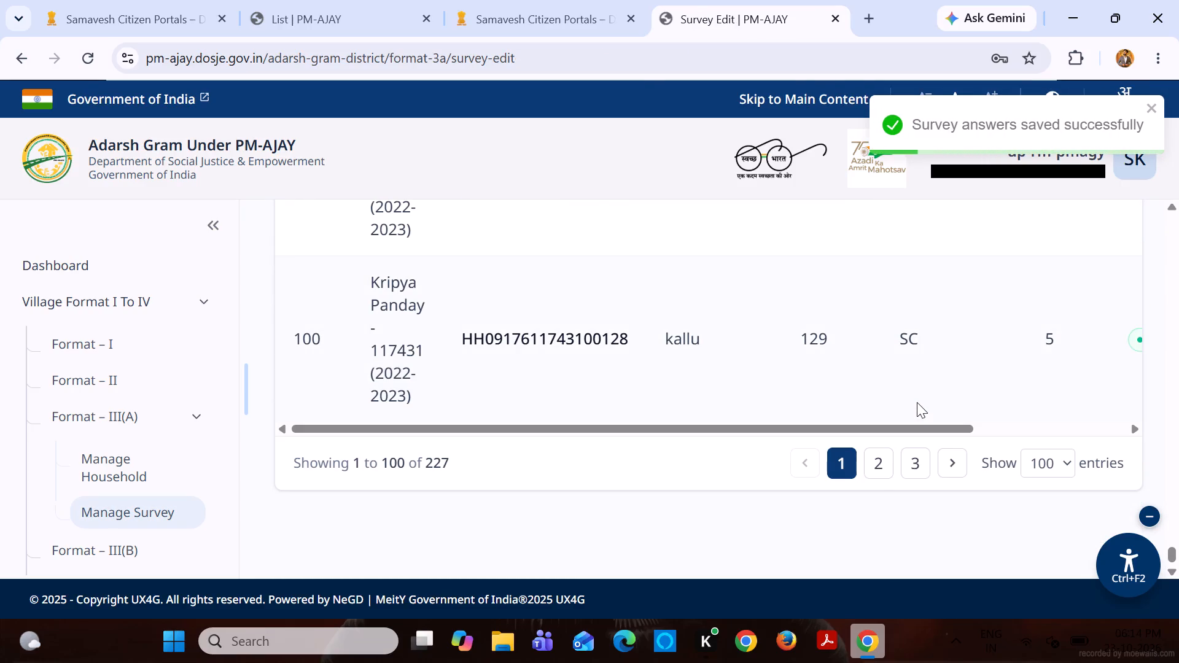
left_click(874, 467)
scroll(887, 265, "up", 3)
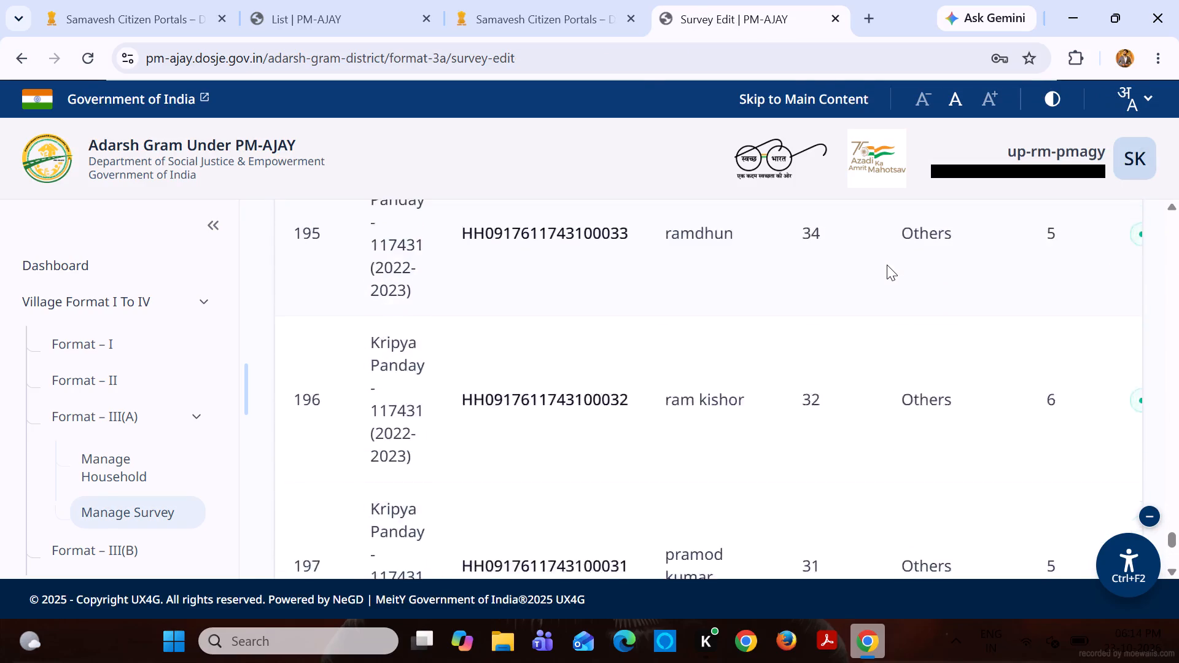
scroll(887, 265, "up", 11)
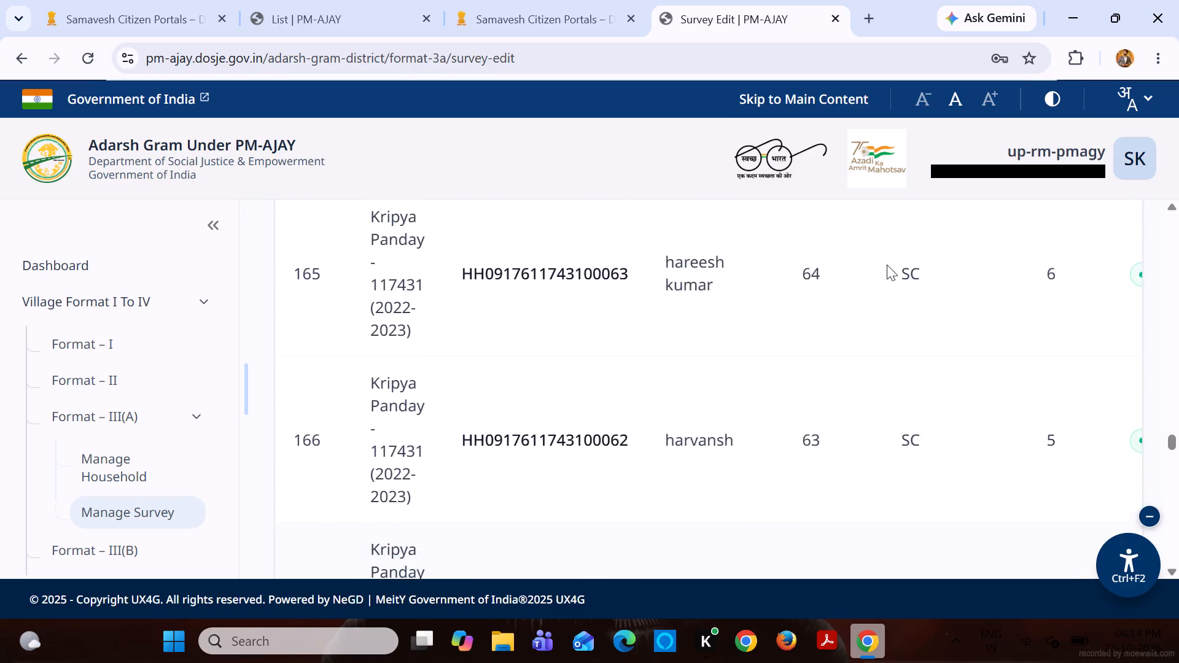
scroll(887, 265, "up", 6)
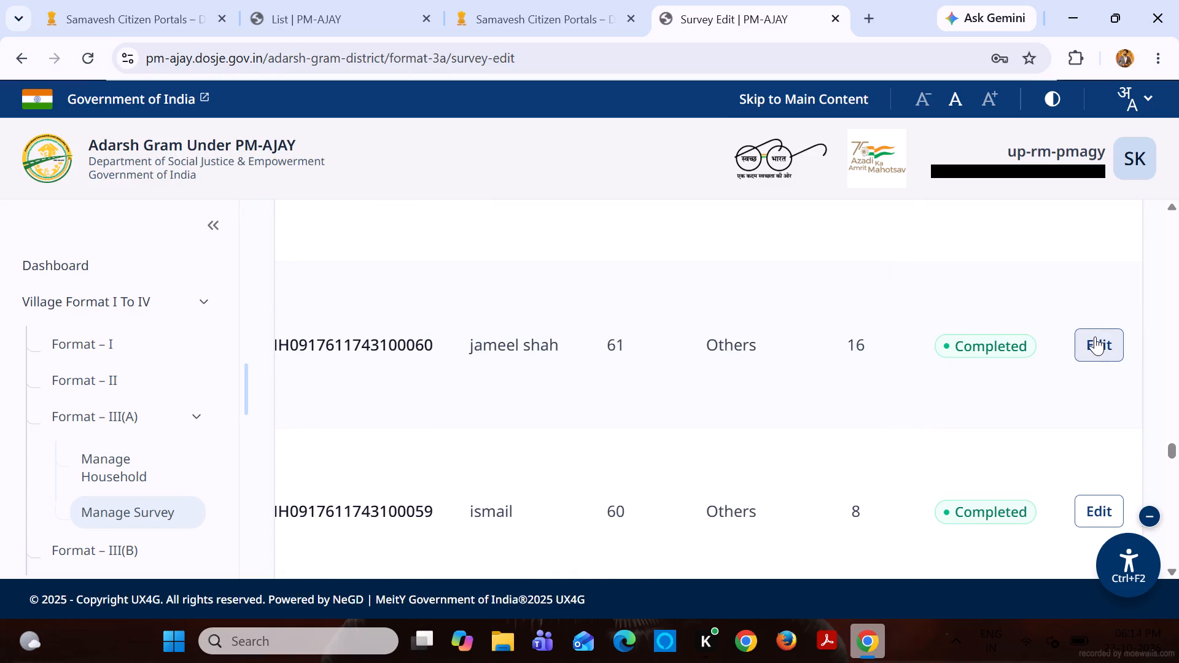
left_click(1095, 336)
For house number 61, set involvement in farming to No under domain 7 – Agricultural Practices etc. and save the answers.
scroll(923, 376, "down", 8)
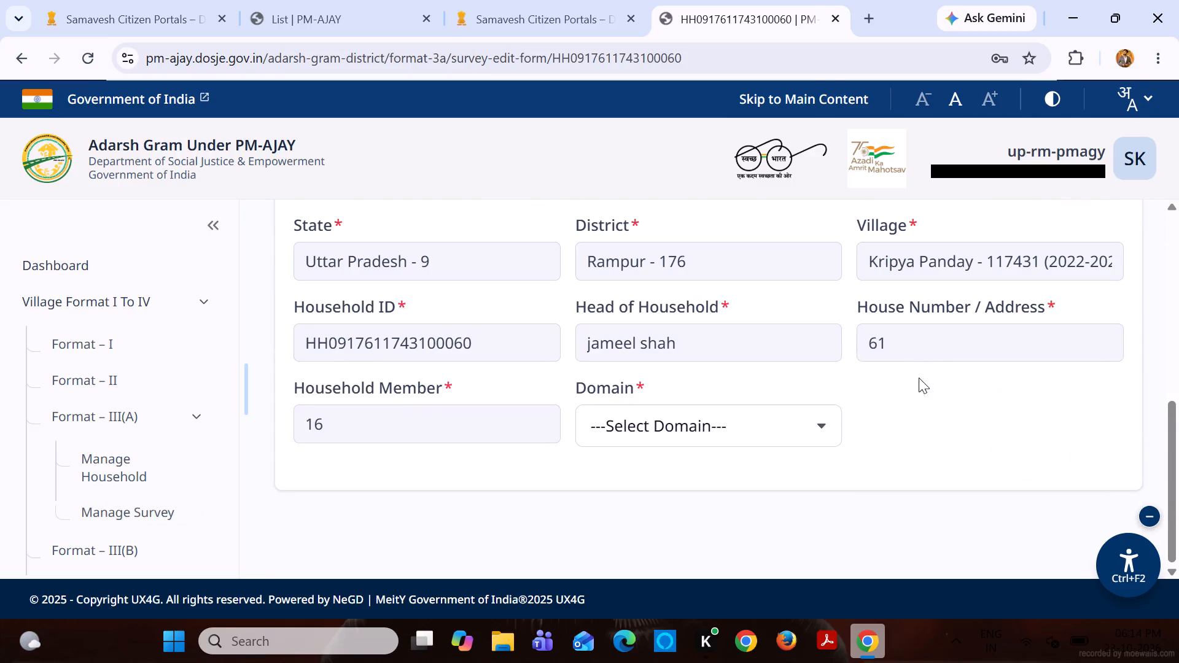
left_click(815, 424)
scroll(766, 230, "down", 2)
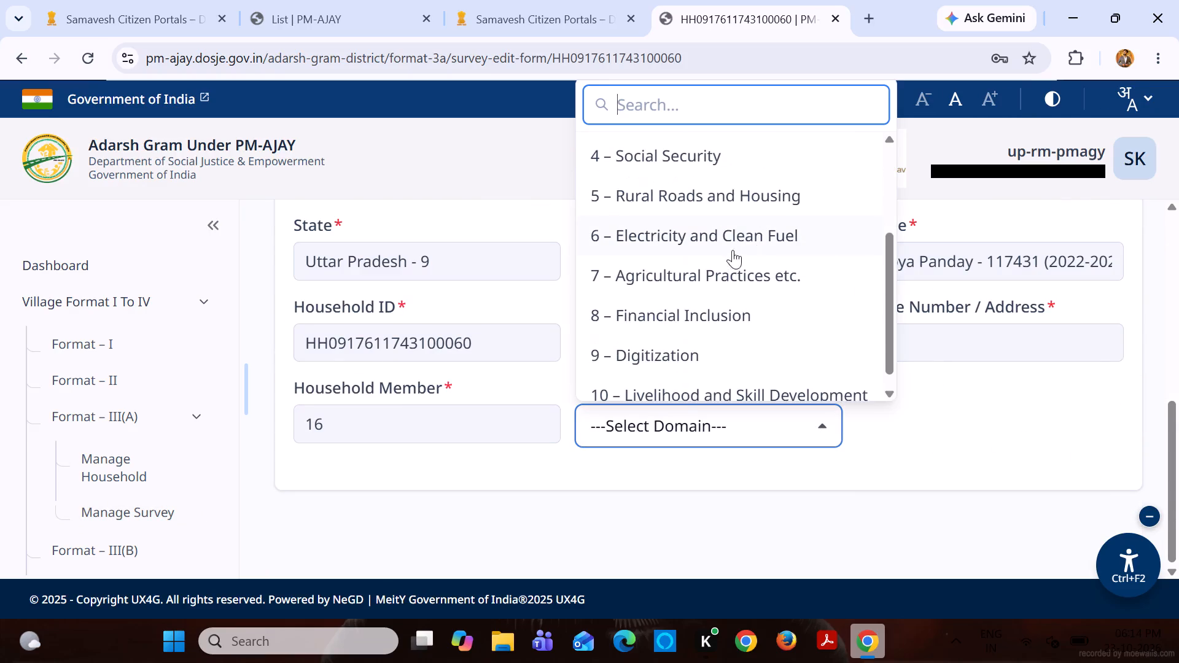
left_click(725, 260)
scroll(865, 346, "down", 5)
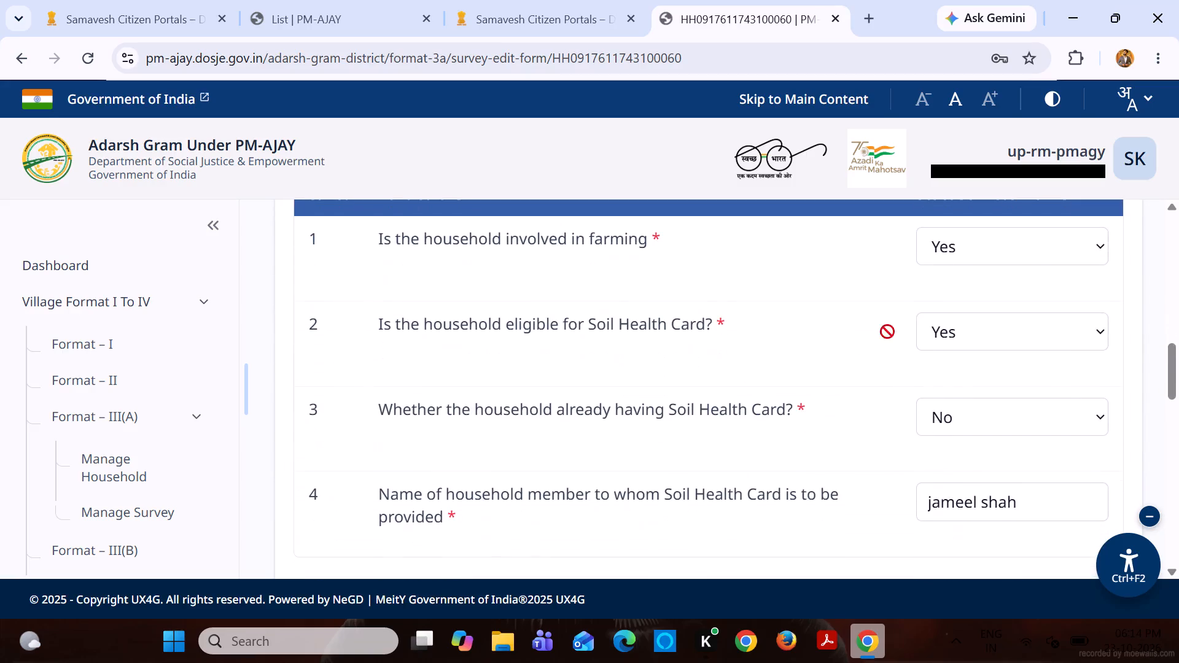
left_click_drag(1030, 249, 971, 336)
left_click(971, 336)
scroll(971, 336, "down", 8)
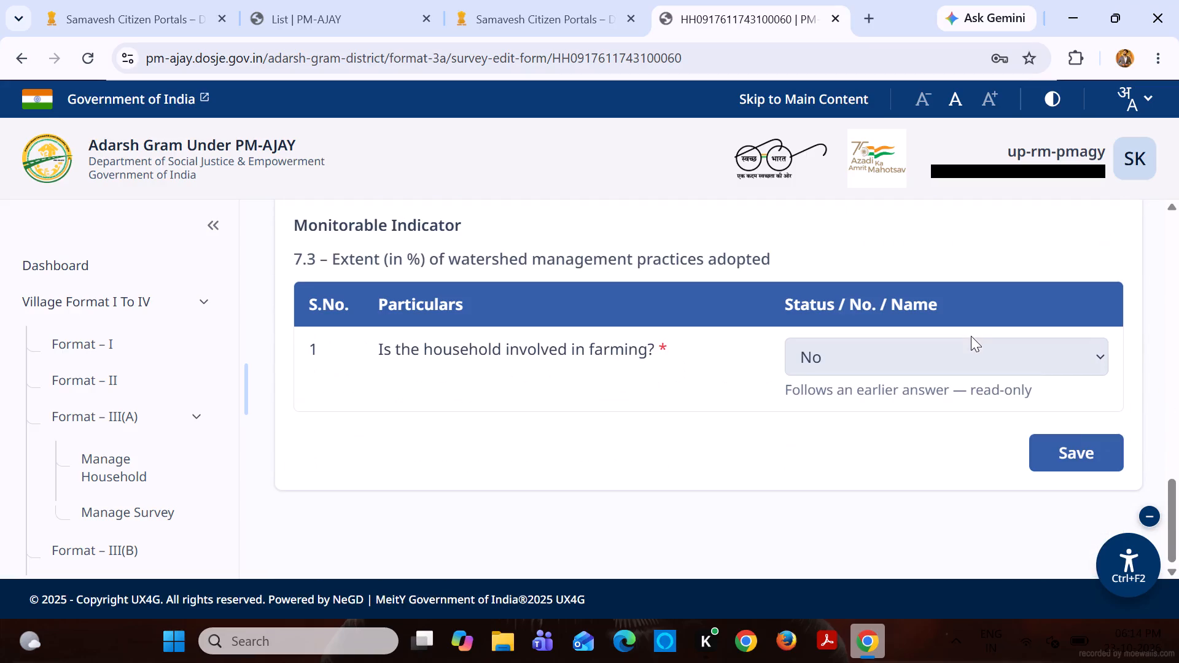
left_click(1075, 456)
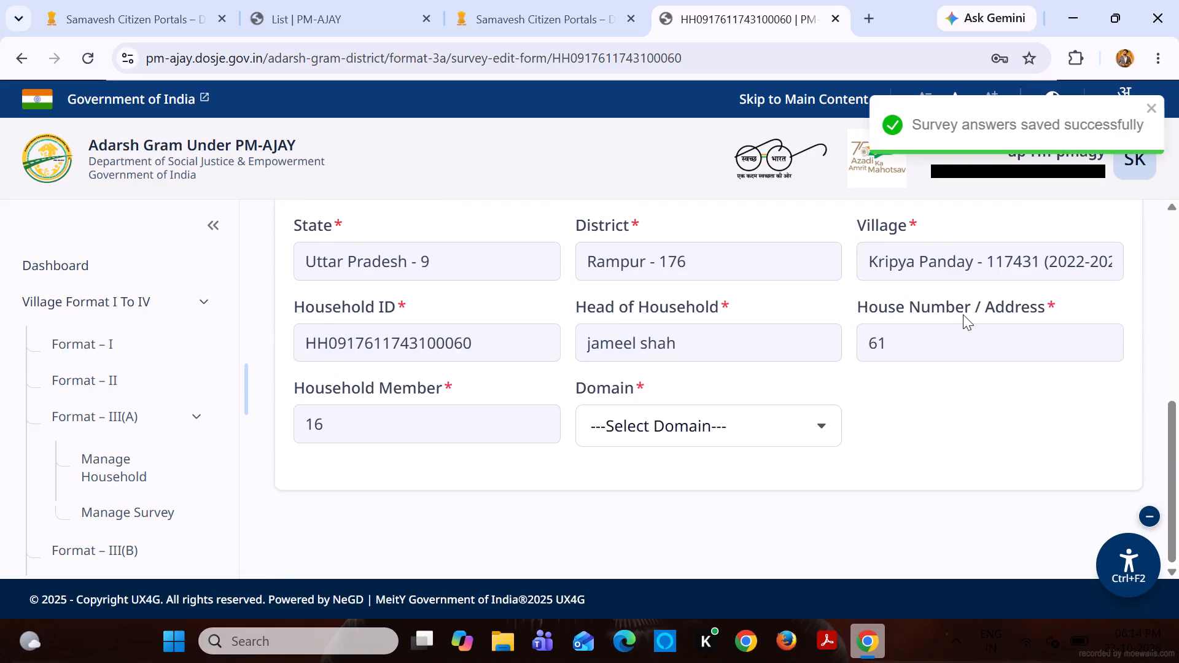
Return to the household list and, on page 2, open the survey of the household with house number 62 for editing.
scroll(963, 314, "up", 8)
left_click(1068, 262)
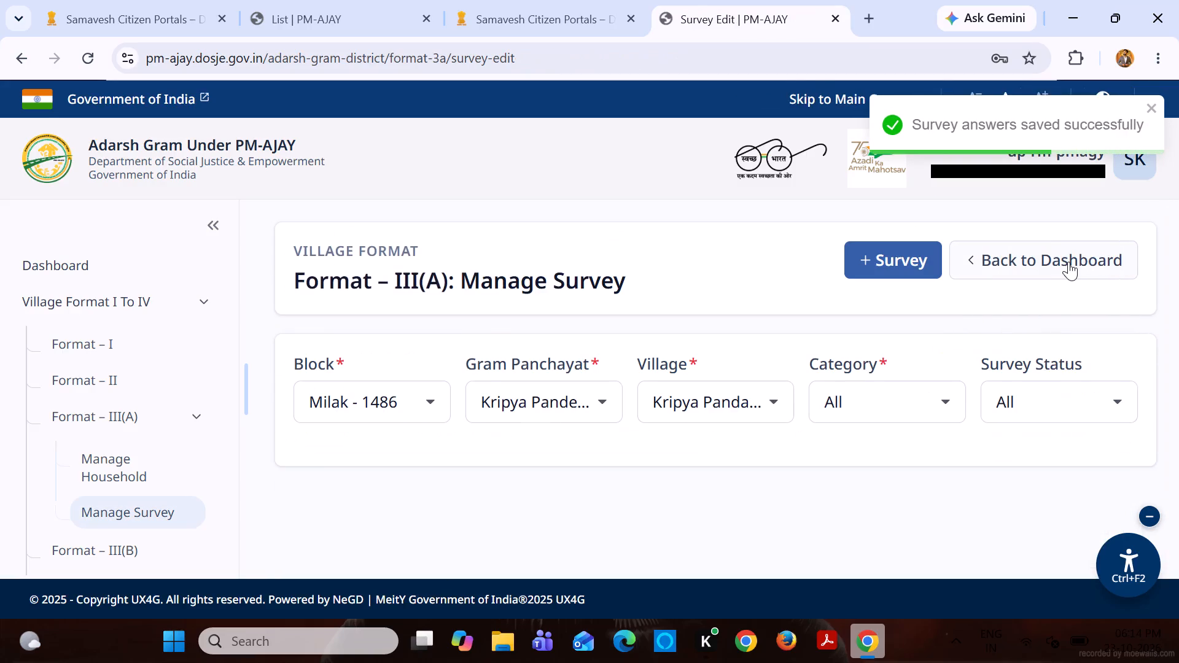
scroll(956, 363, "down", 20)
scroll(956, 363, "down", 14)
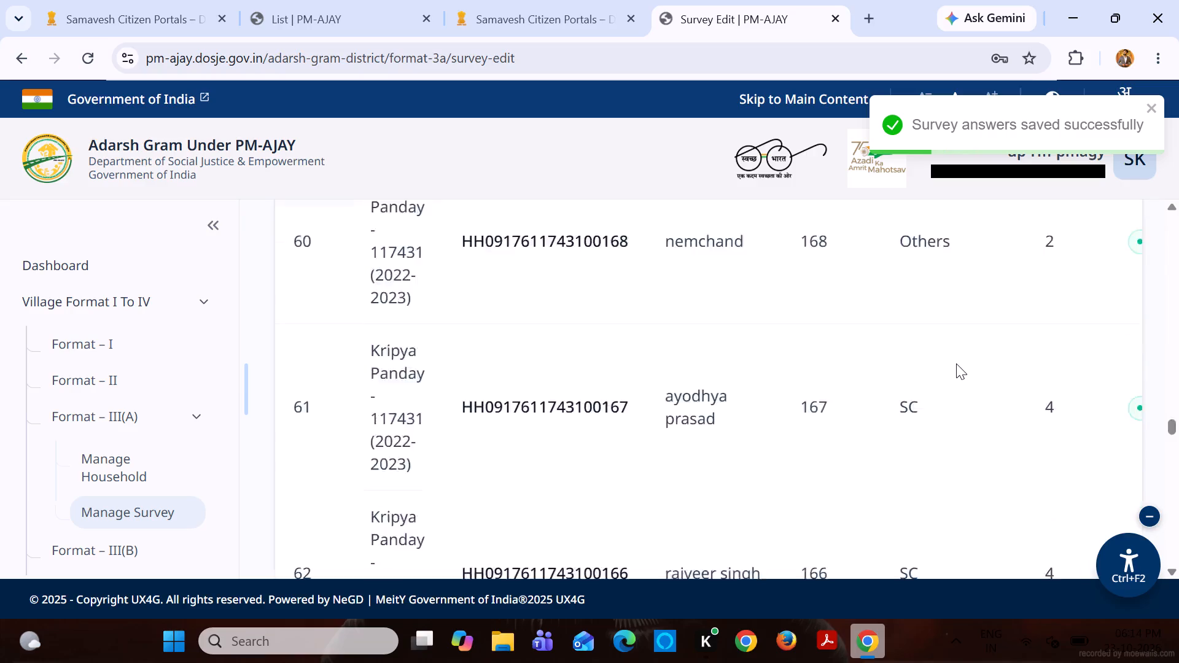
scroll(956, 363, "down", 19)
left_click(891, 459)
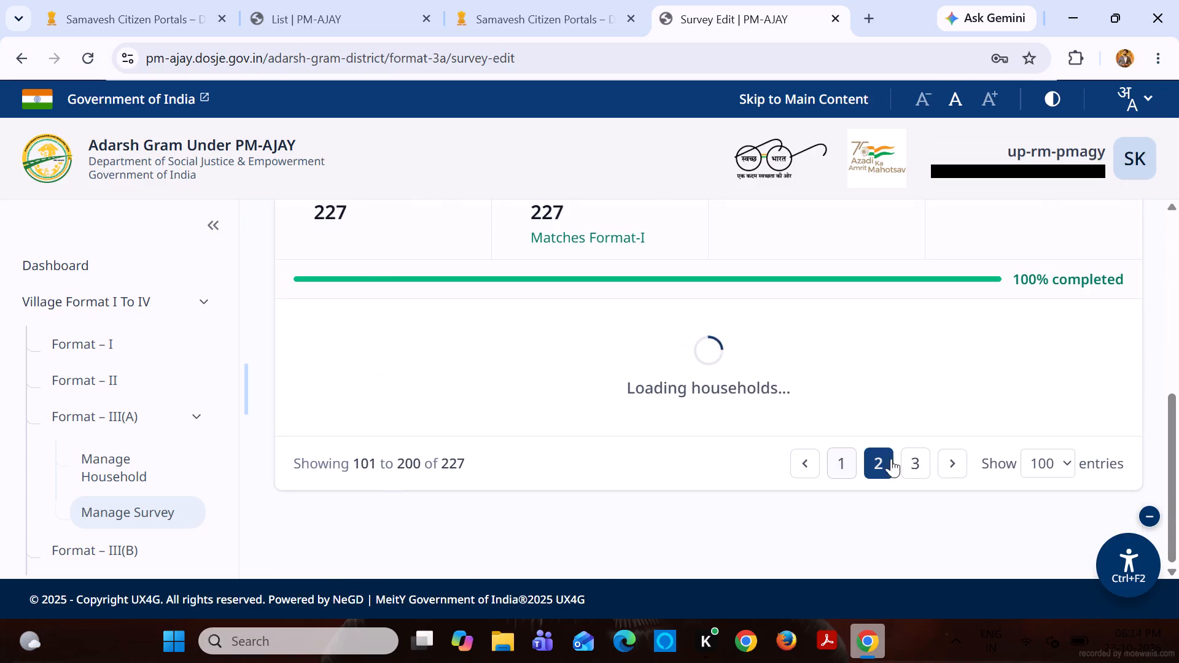
scroll(845, 322, "up", 20)
scroll(845, 322, "up", 1)
scroll(845, 322, "right", 1)
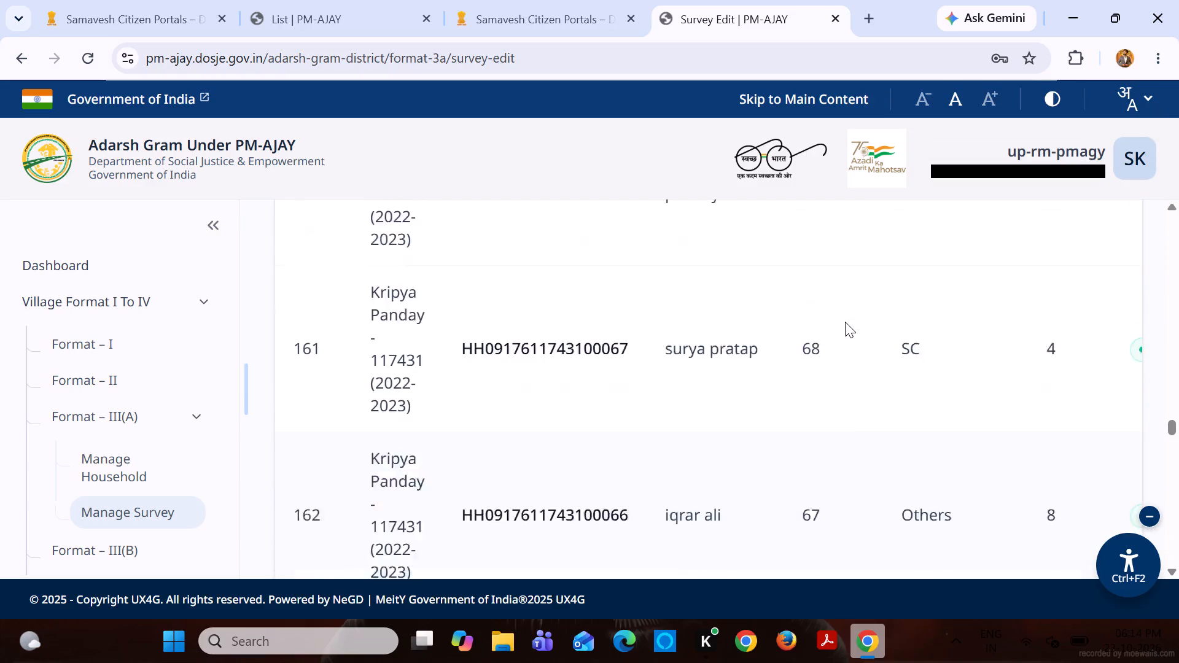
scroll(845, 322, "right", 1)
scroll(845, 322, "down", 2)
scroll(845, 322, "left", 4)
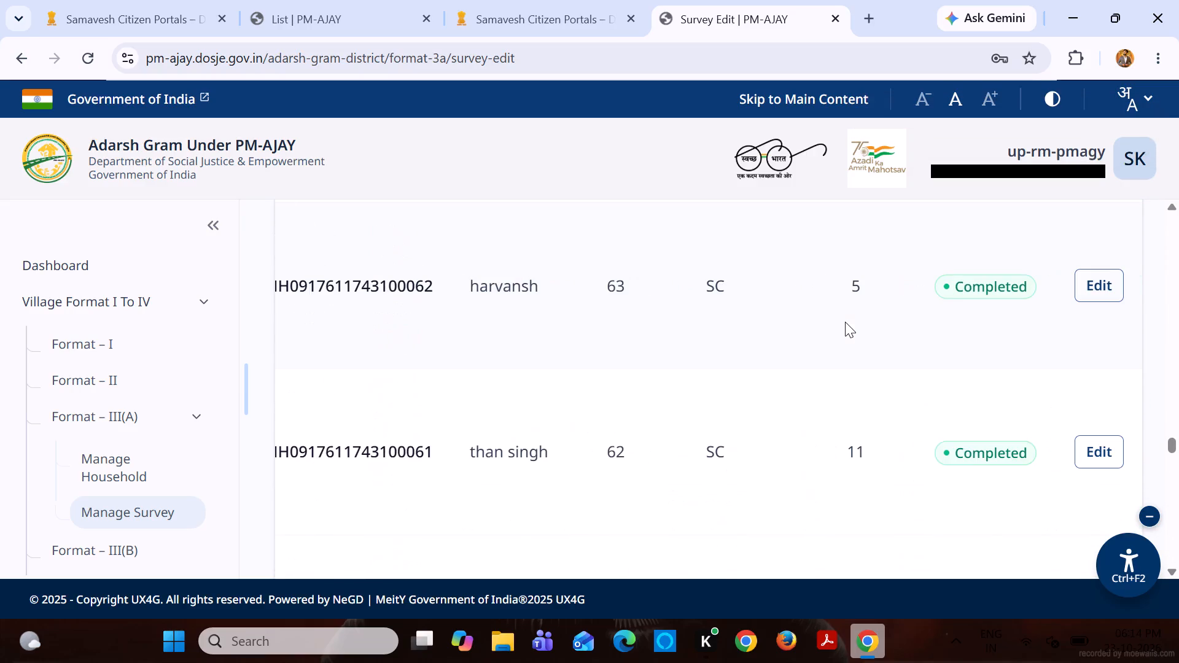
scroll(845, 322, "left", 1)
left_click(1091, 453)
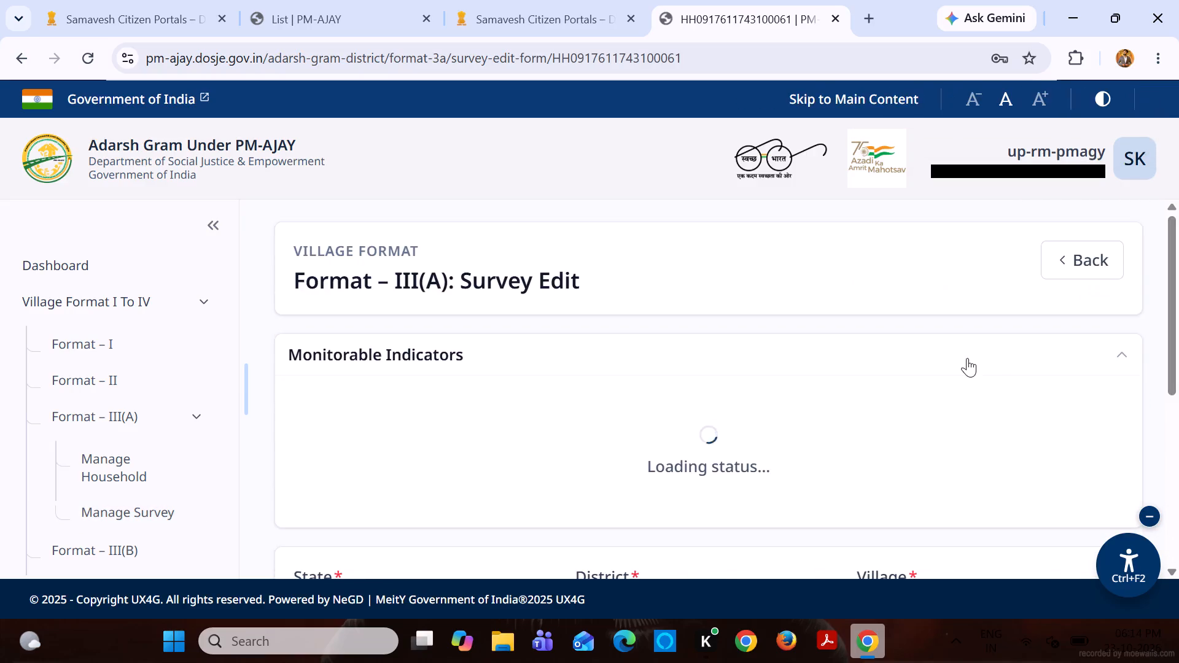
For house number 62, set involvement in farming to No under domain 7 – Agricultural Practices etc. and save the answers.
scroll(967, 358, "down", 9)
left_click(802, 439)
scroll(777, 325, "down", 1)
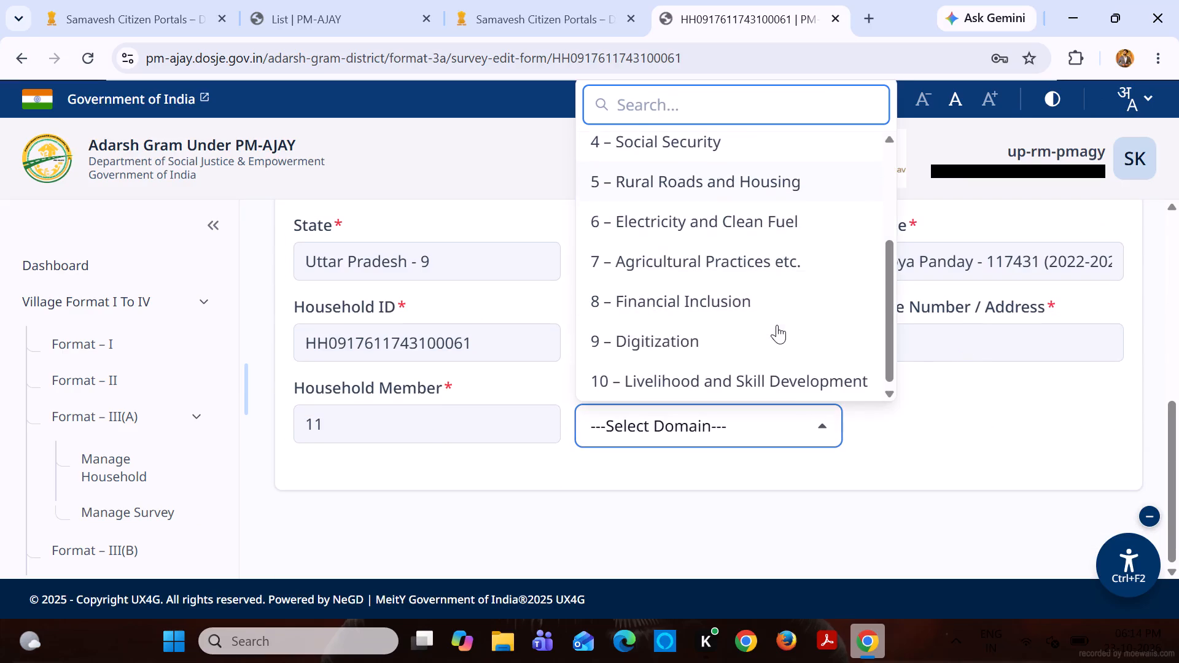
scroll(777, 325, "down", 1)
left_click(719, 249)
scroll(903, 389, "down", 4)
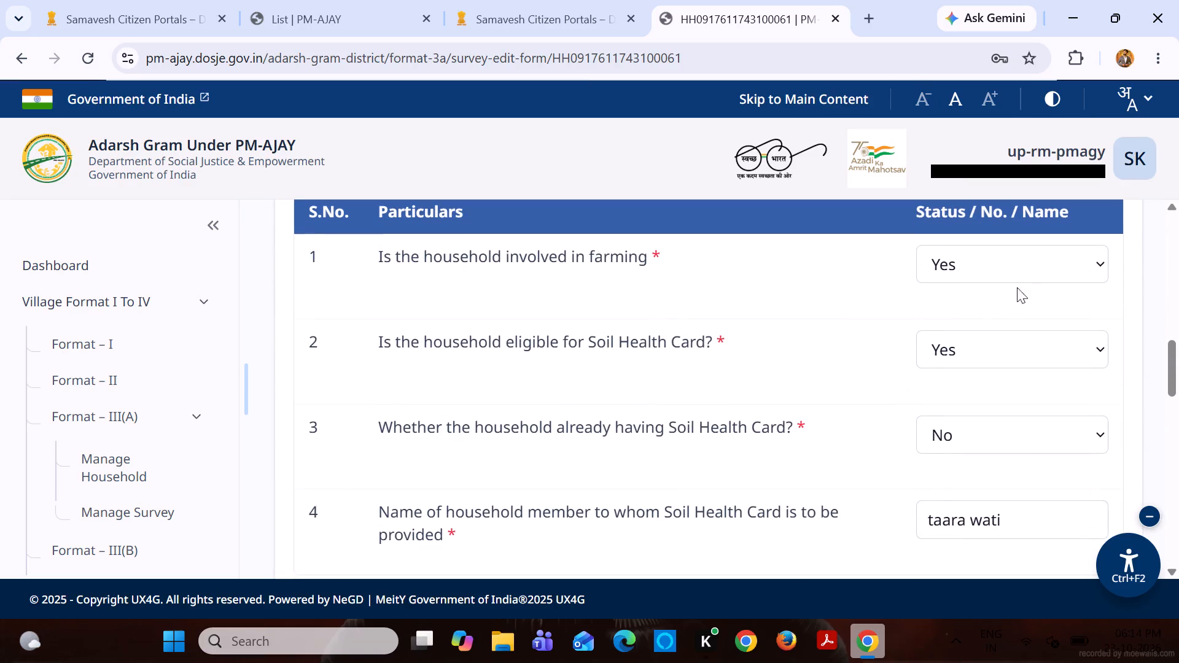
left_click_drag(1029, 277, 960, 360)
left_click(960, 360)
scroll(960, 360, "down", 8)
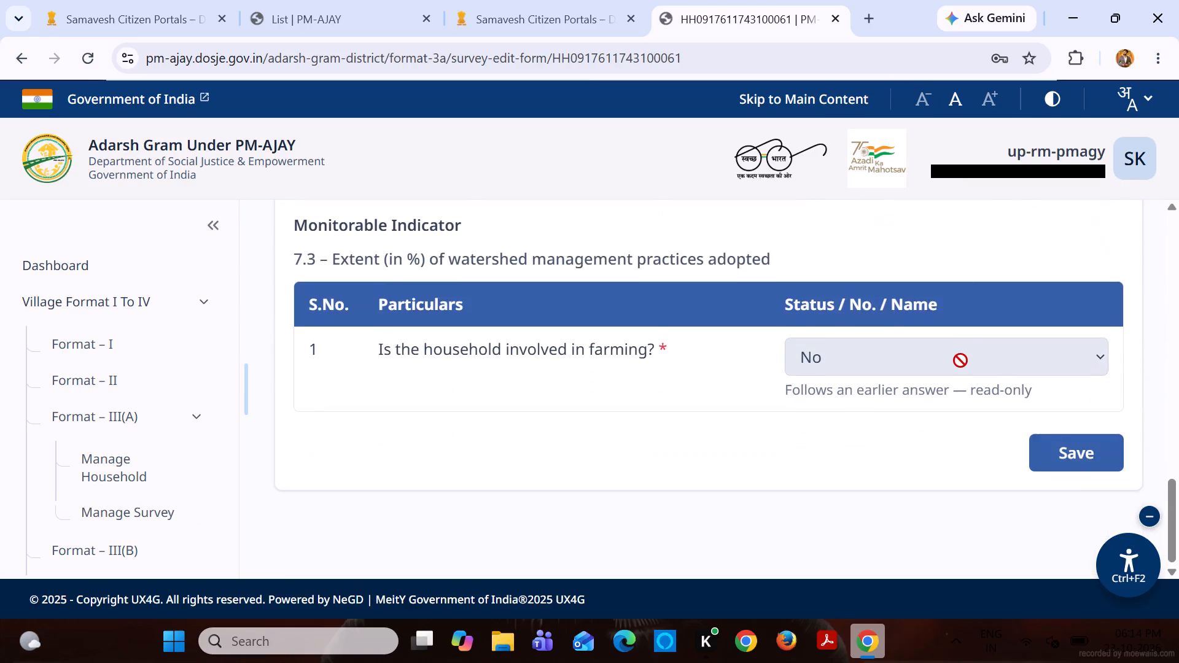
left_click(1074, 463)
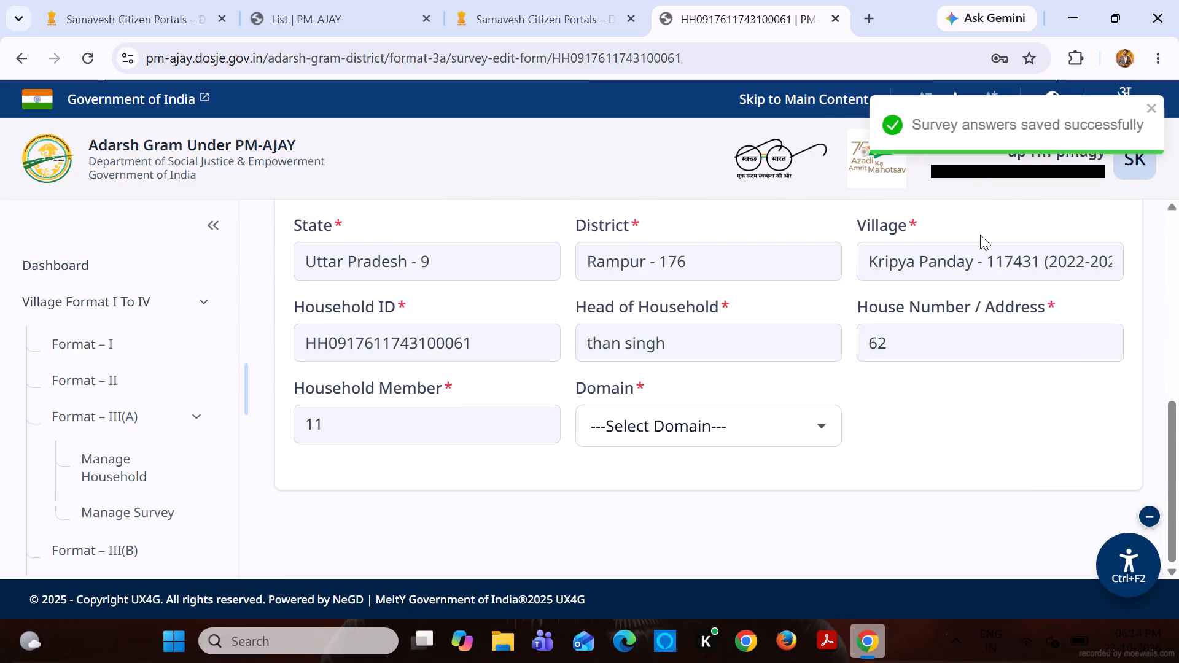
Return to the household list and, on page 2, open the survey of the household with house number 63 for editing.
scroll(980, 235, "up", 8)
left_click(1078, 243)
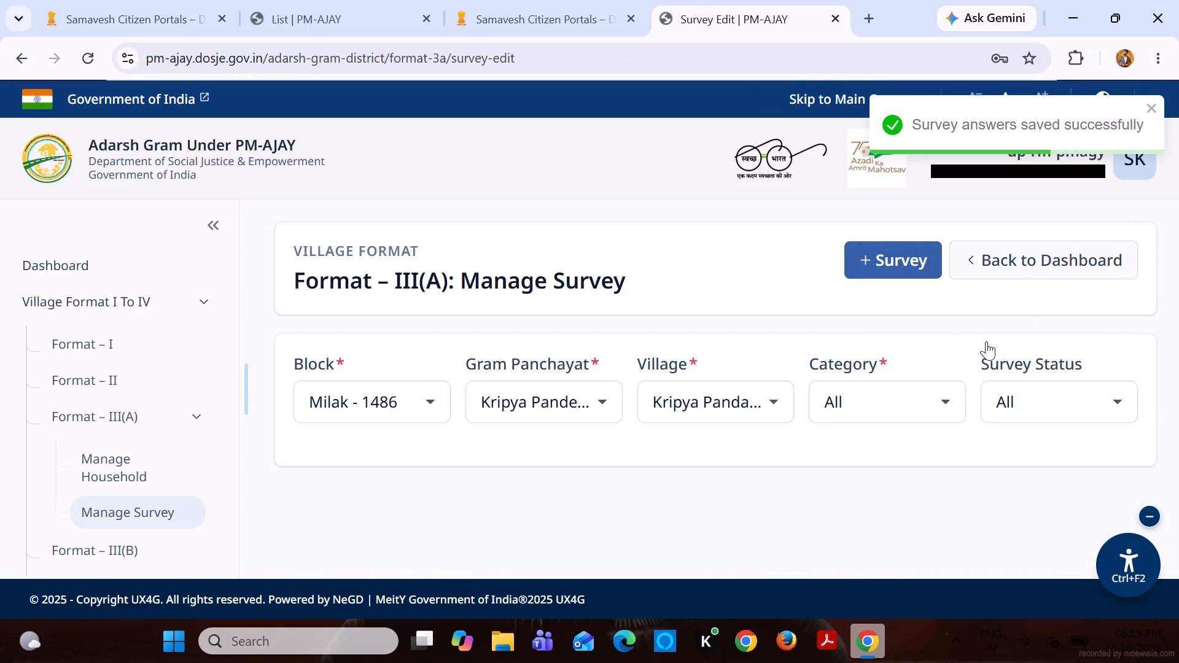
scroll(962, 376, "down", 20)
scroll(962, 376, "down", 20)
scroll(962, 376, "down", 20)
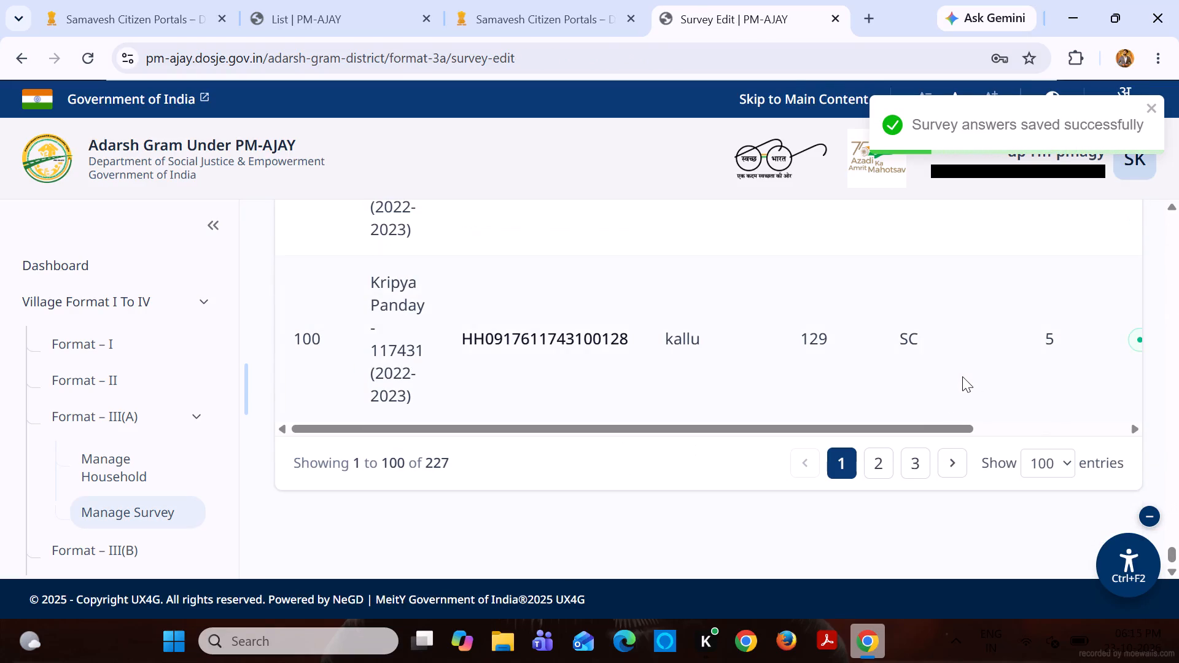
left_click(871, 461)
scroll(871, 340, "up", 4)
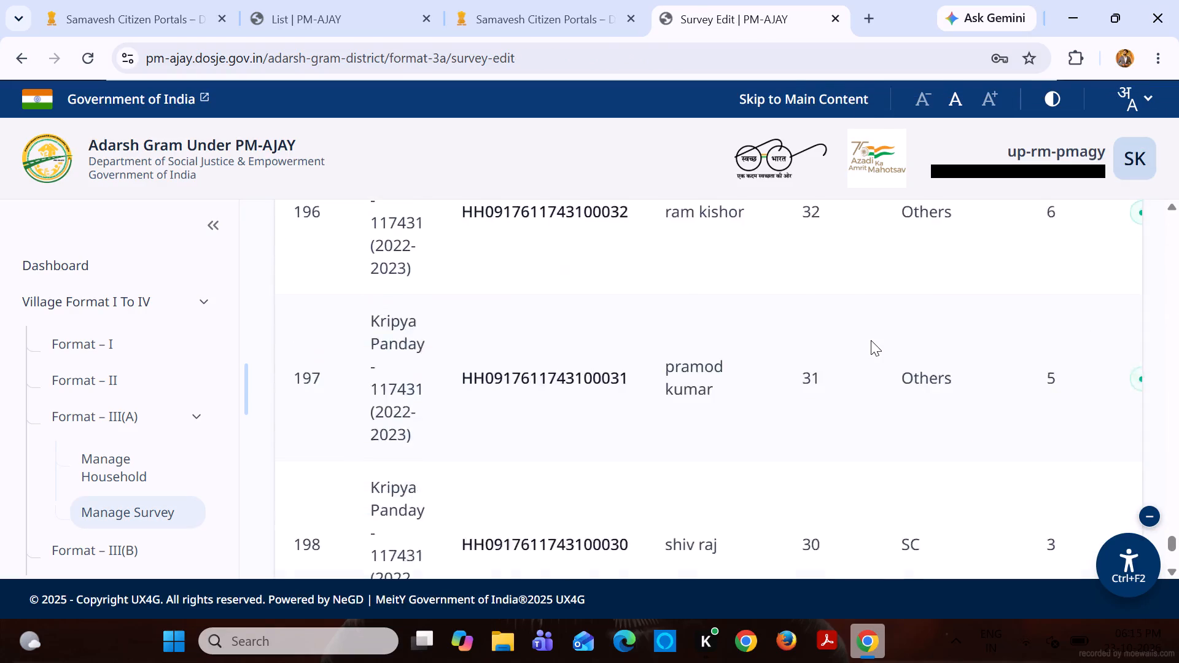
scroll(871, 340, "up", 14)
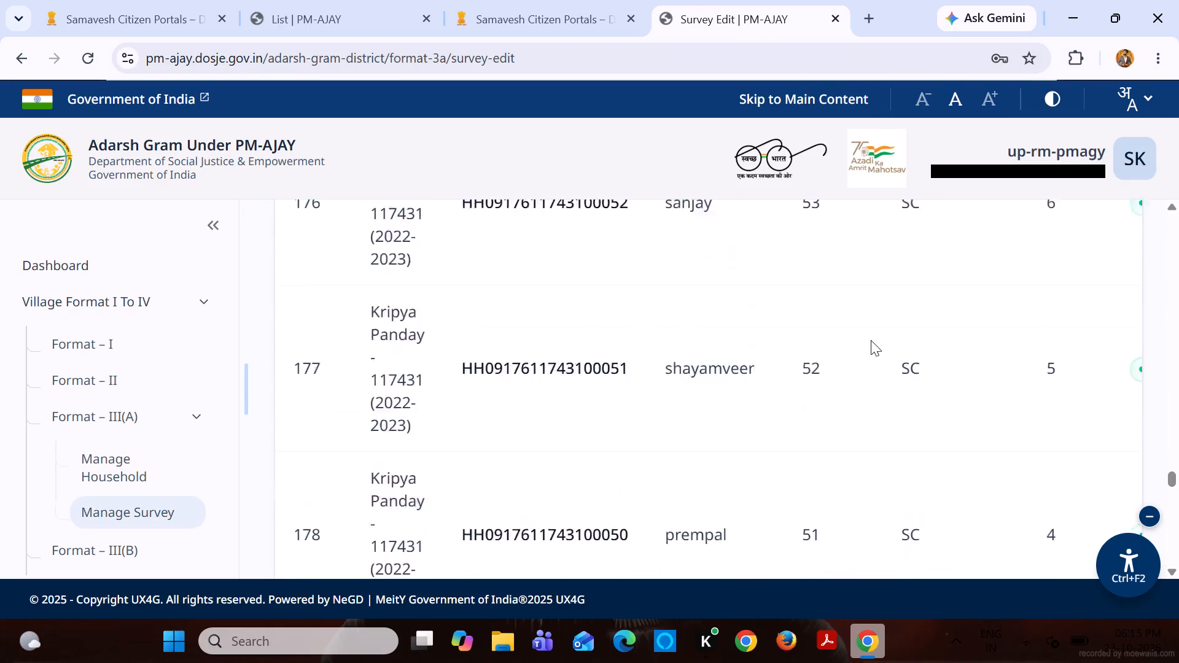
scroll(871, 340, "up", 8)
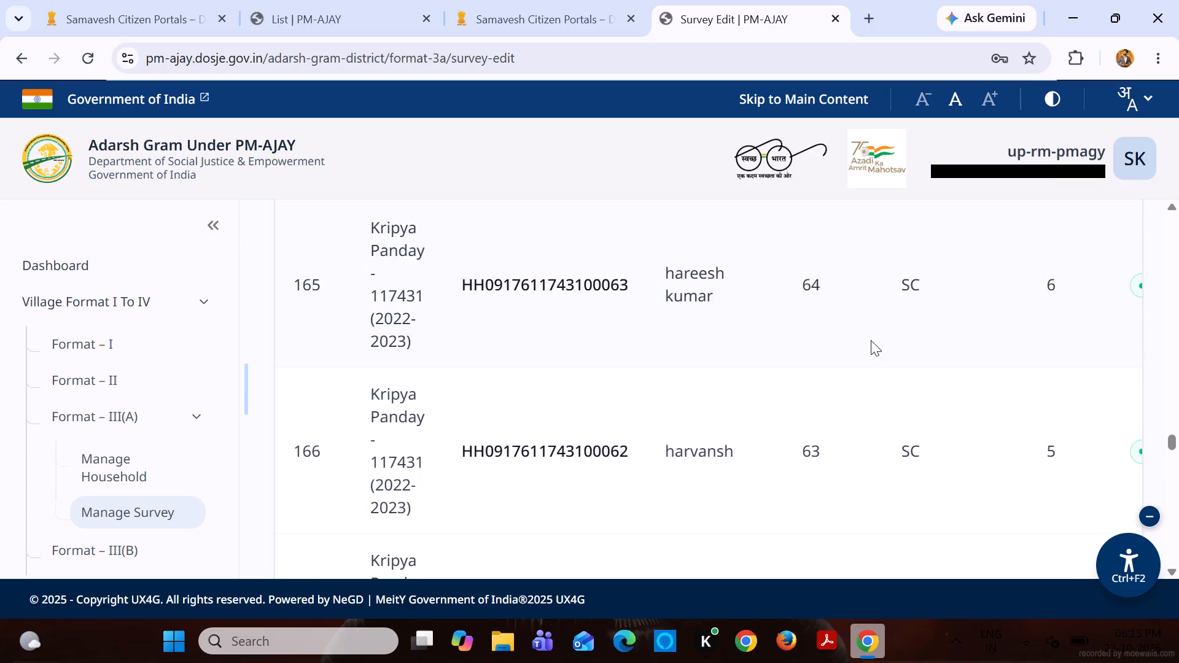
scroll(871, 340, "down", 1)
scroll(871, 340, "left", 8)
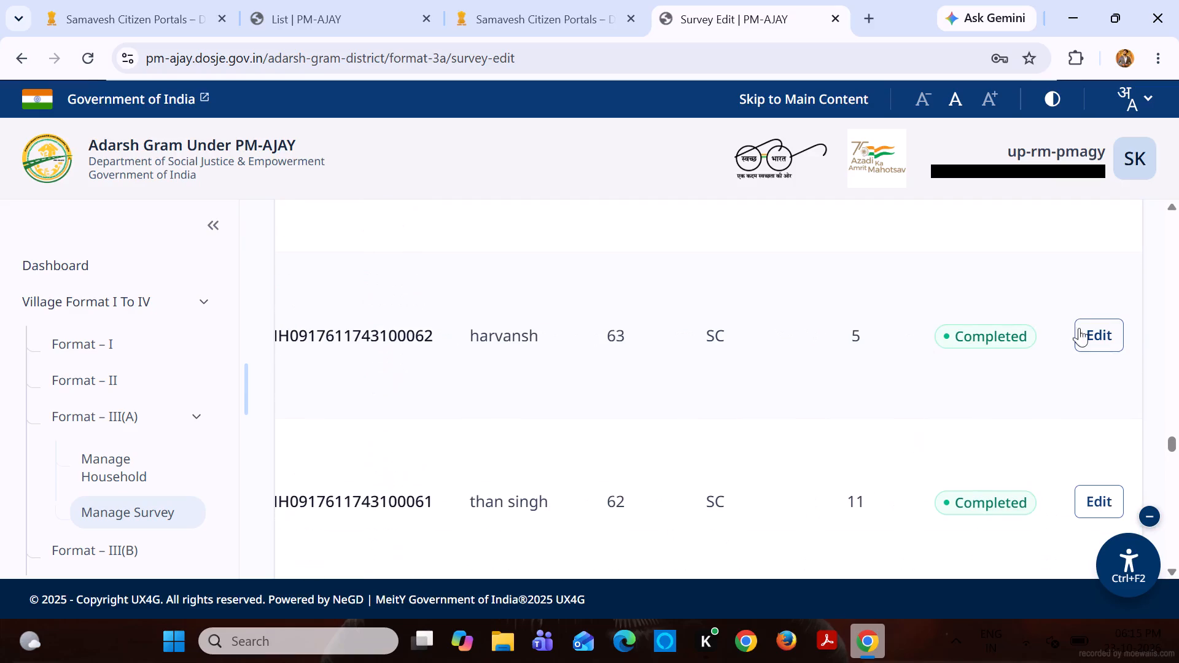
left_click(1089, 333)
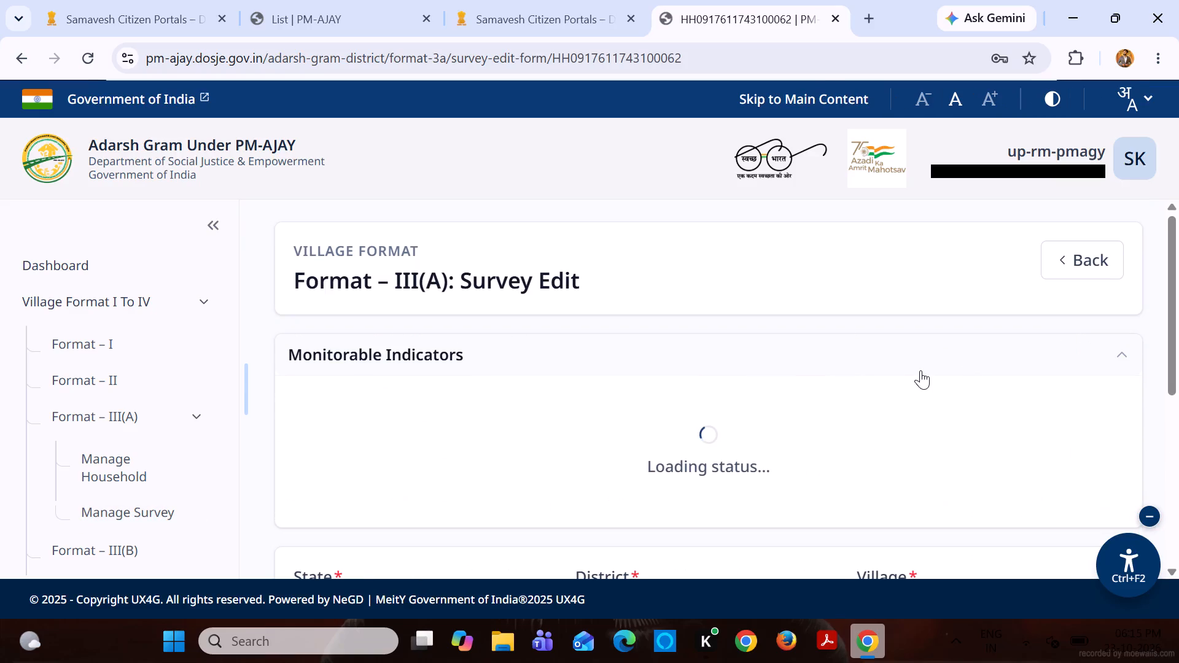
scroll(920, 370, "down", 8)
left_click(693, 413)
scroll(740, 285, "down", 1)
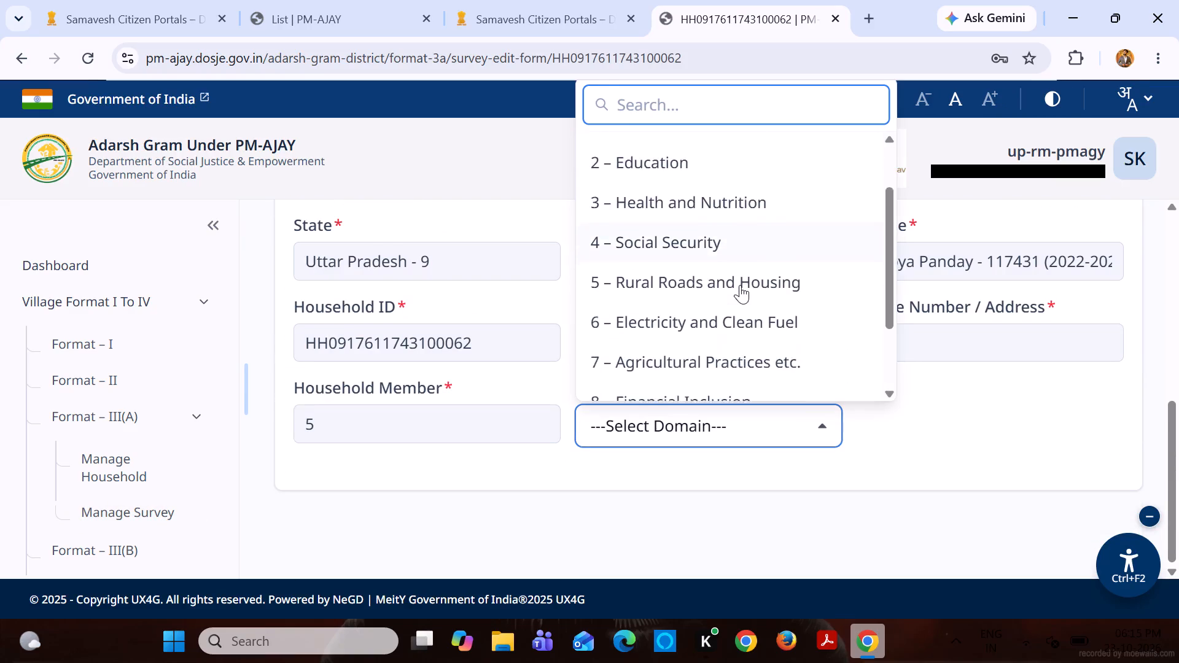
scroll(740, 285, "down", 1)
left_click(736, 263)
scroll(873, 352, "down", 5)
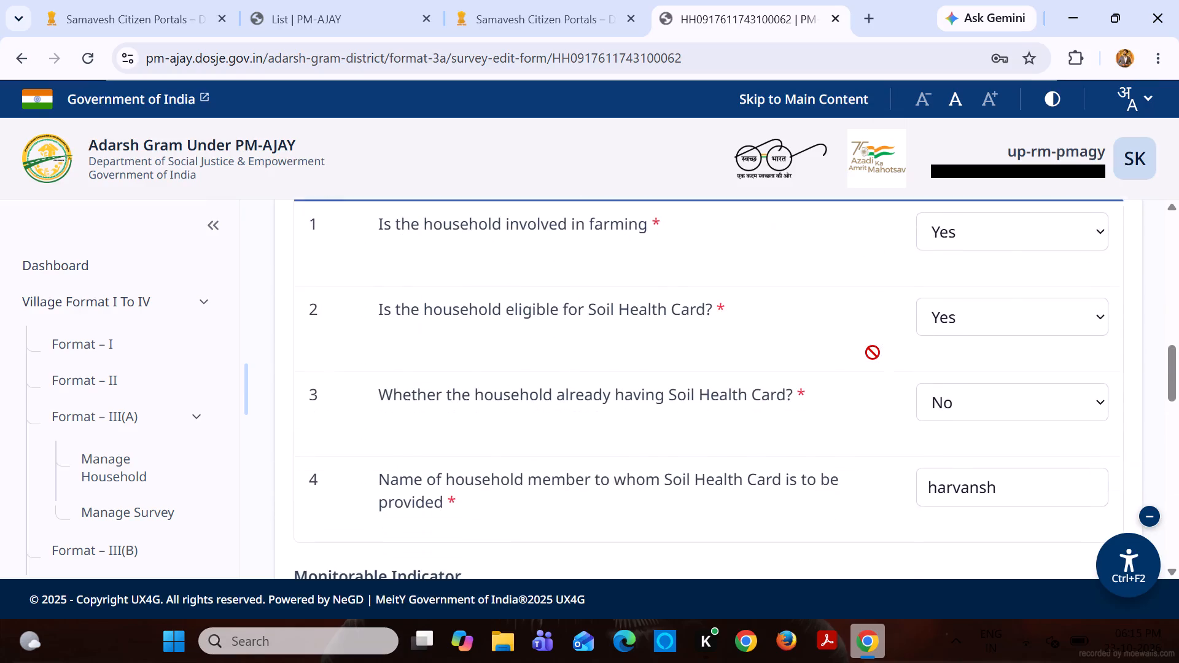
left_click_drag(1067, 228, 967, 328)
left_click(967, 328)
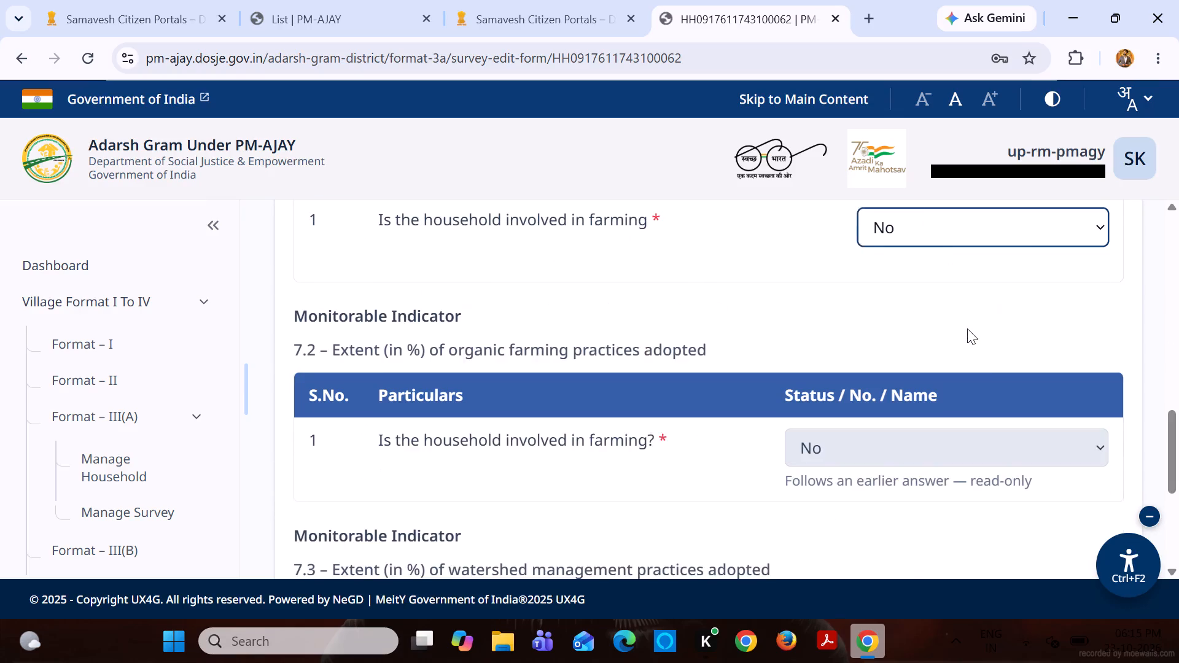
scroll(967, 328, "down", 9)
left_click(1086, 464)
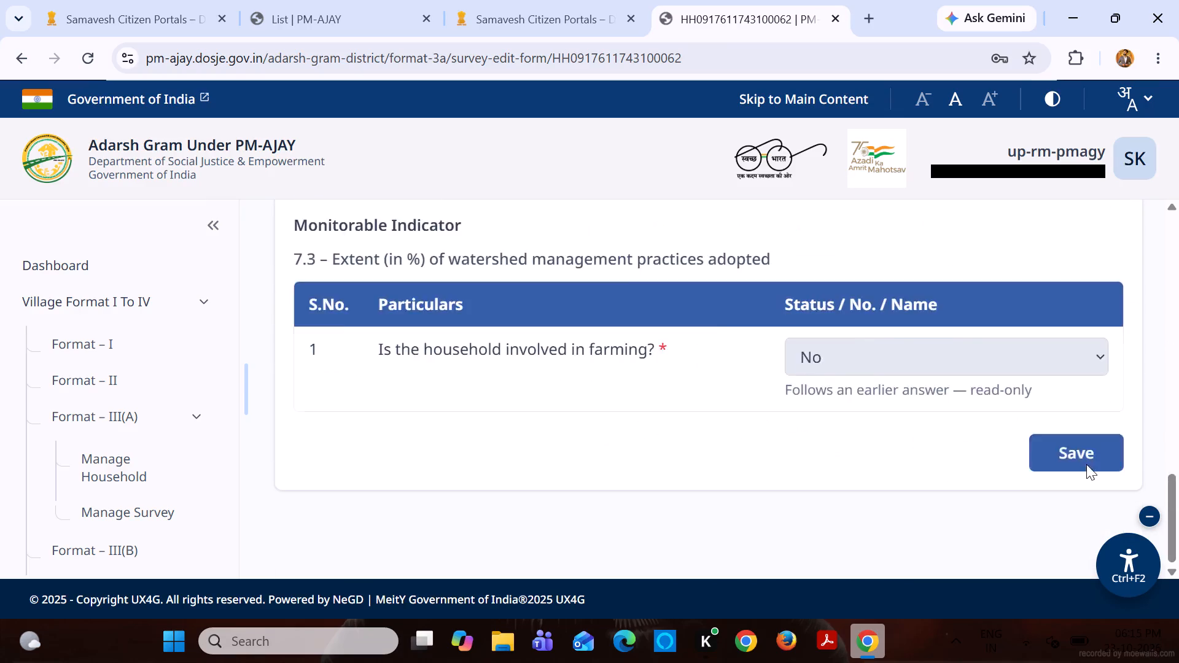
Return to the household list and, on page 2, open the survey of the household with house number 64 for editing.
scroll(973, 335, "up", 8)
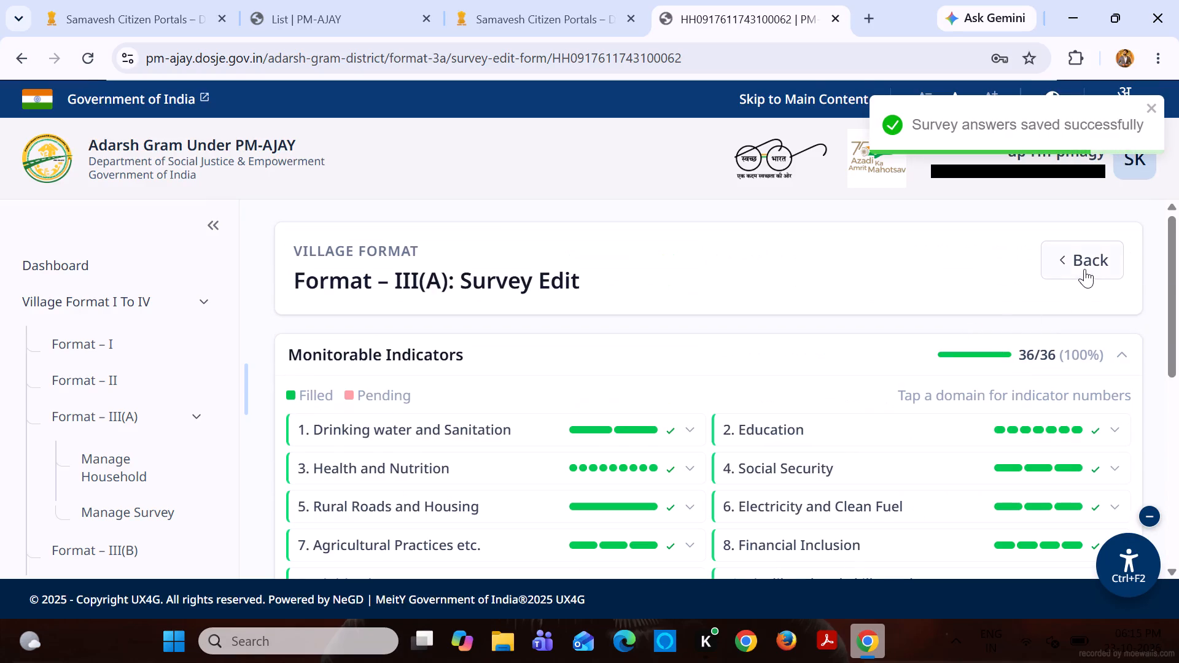
left_click(1083, 268)
scroll(951, 387, "down", 20)
scroll(951, 387, "down", 3)
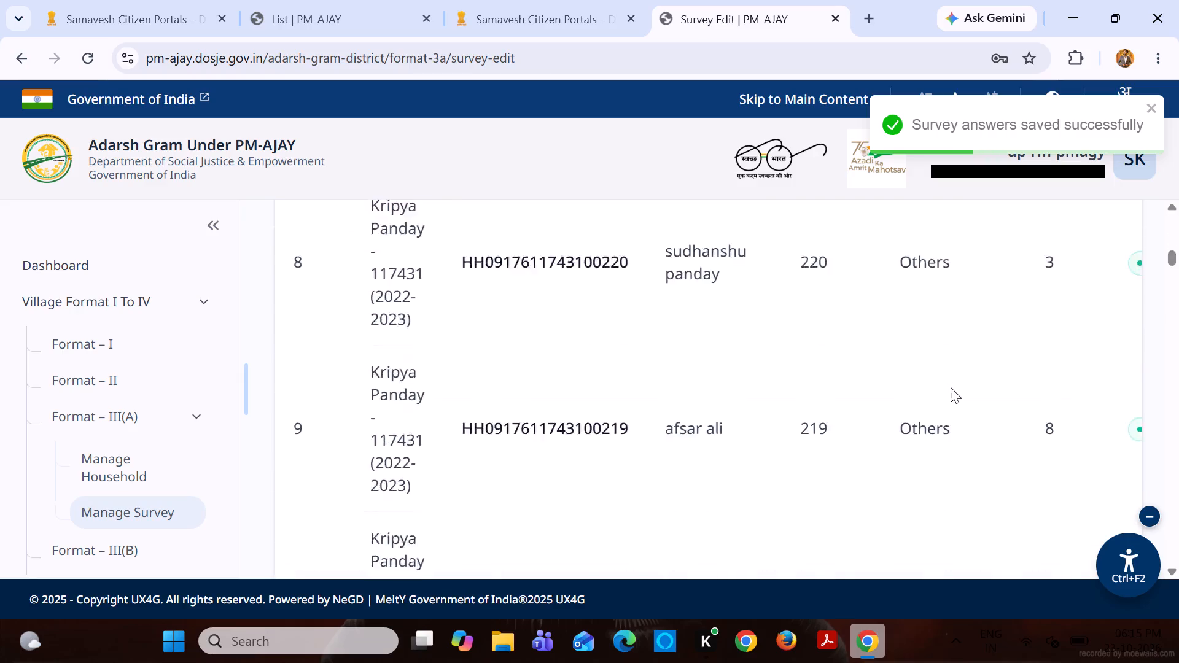
scroll(951, 387, "down", 20)
scroll(951, 387, "down", 20)
scroll(951, 387, "down", 9)
left_click(891, 449)
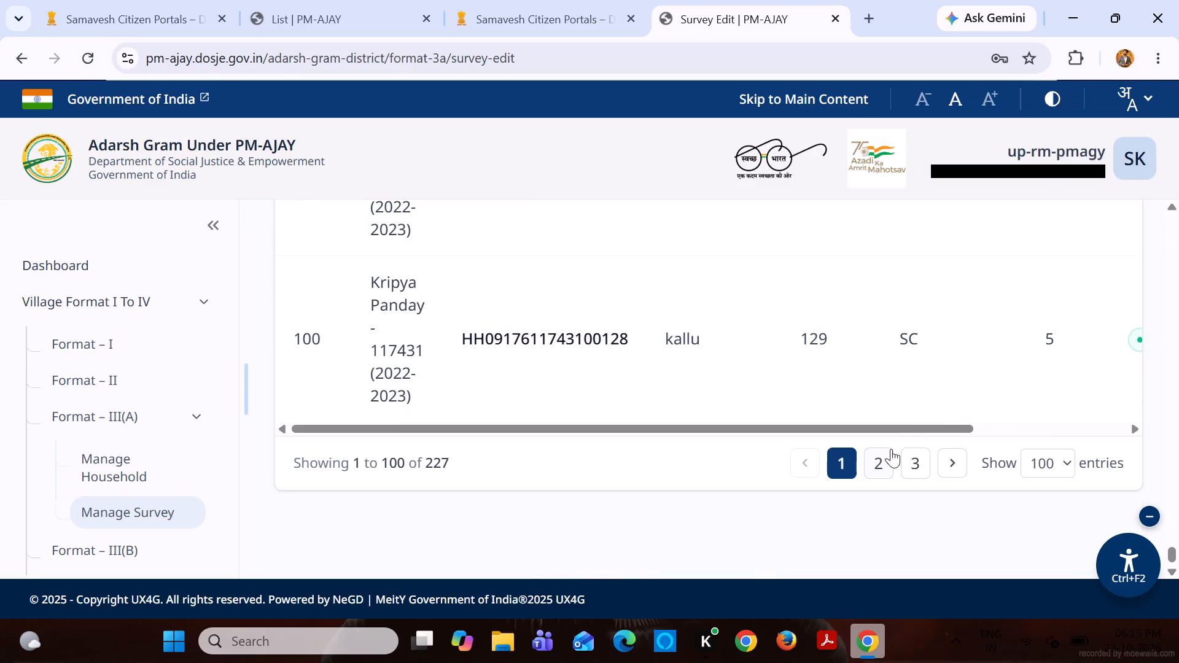
scroll(906, 274, "up", 19)
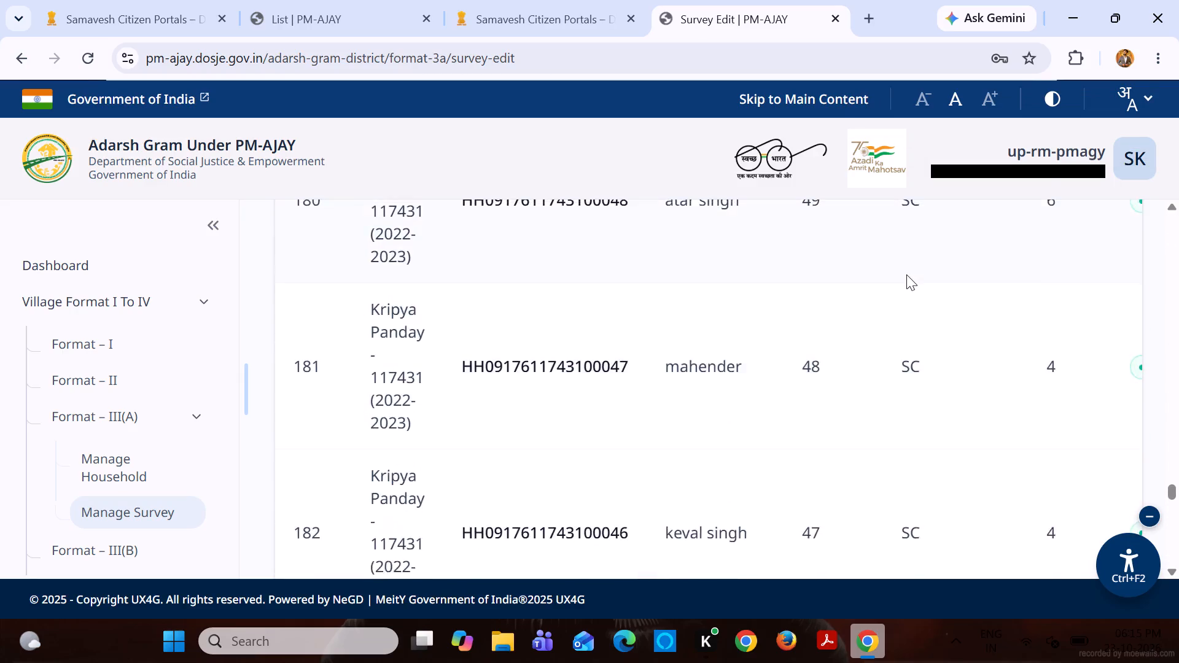
scroll(906, 274, "up", 6)
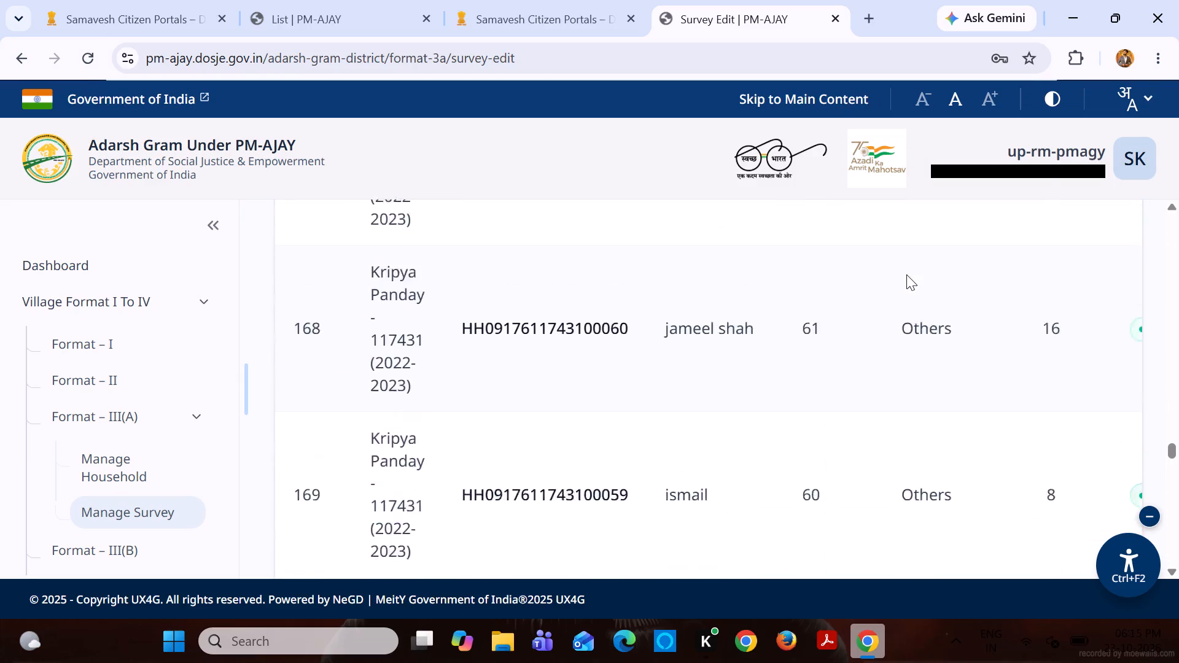
scroll(906, 274, "up", 7)
scroll(906, 274, "left", 6)
left_click(1083, 222)
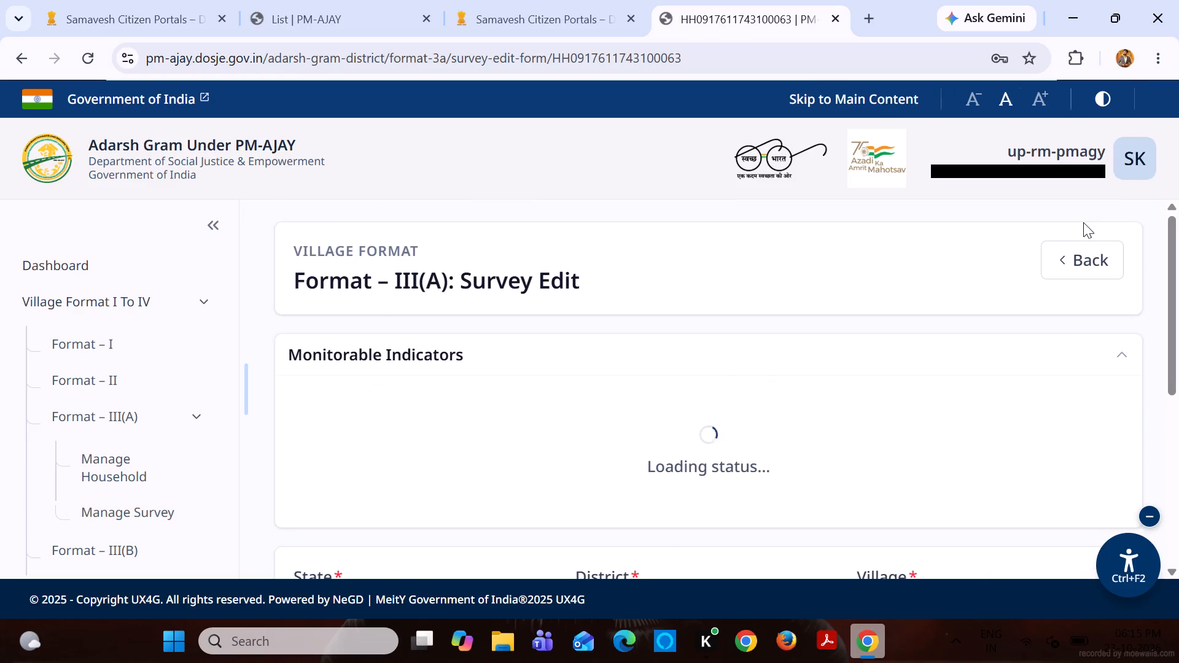
For house number 64, set involvement in farming to No under domain 7 – Agricultural Practices etc. and save the answers.
scroll(905, 445, "down", 10)
left_click(798, 430)
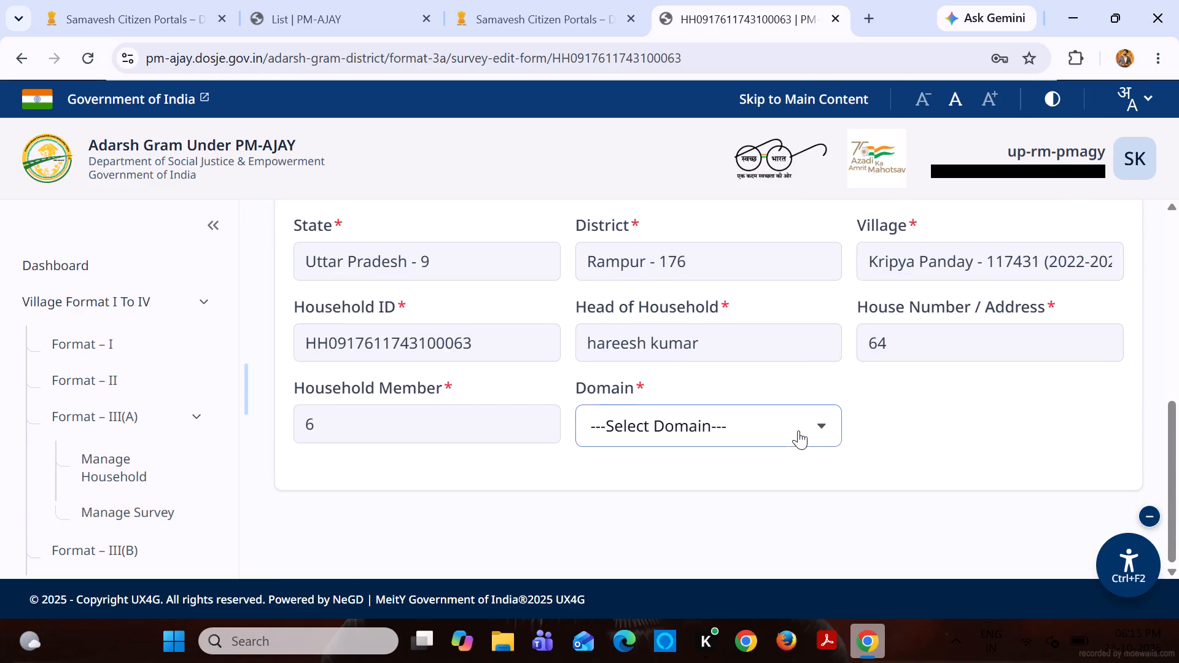
scroll(788, 311, "down", 2)
left_click(739, 268)
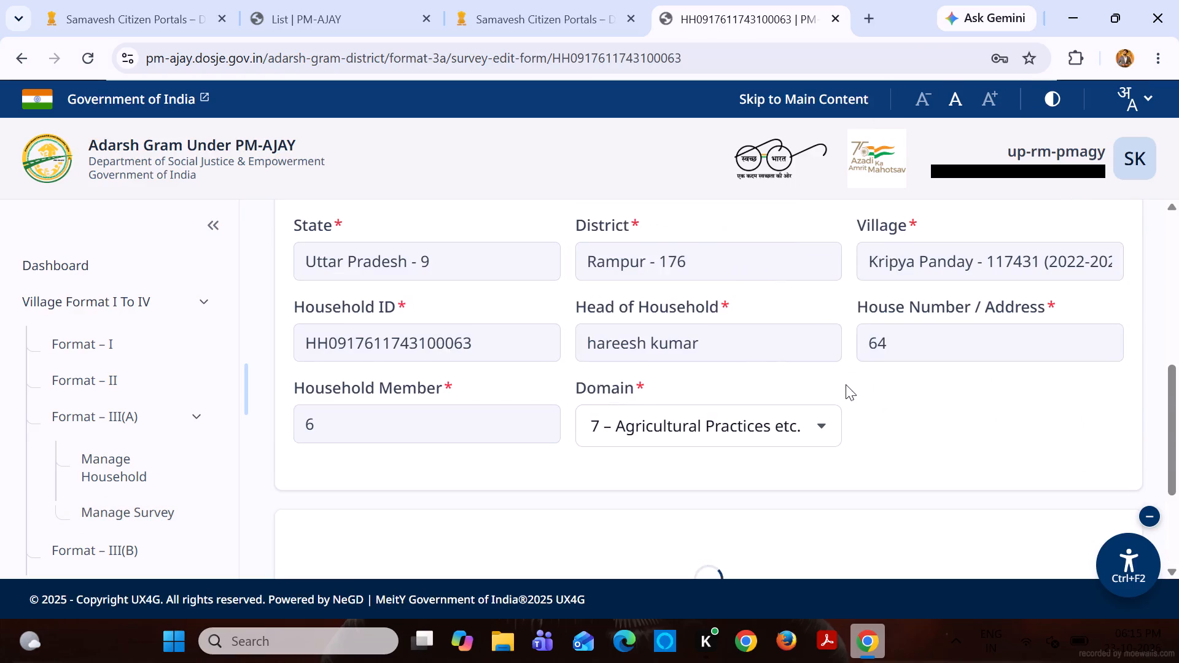
scroll(846, 384, "down", 4)
left_click(1010, 274)
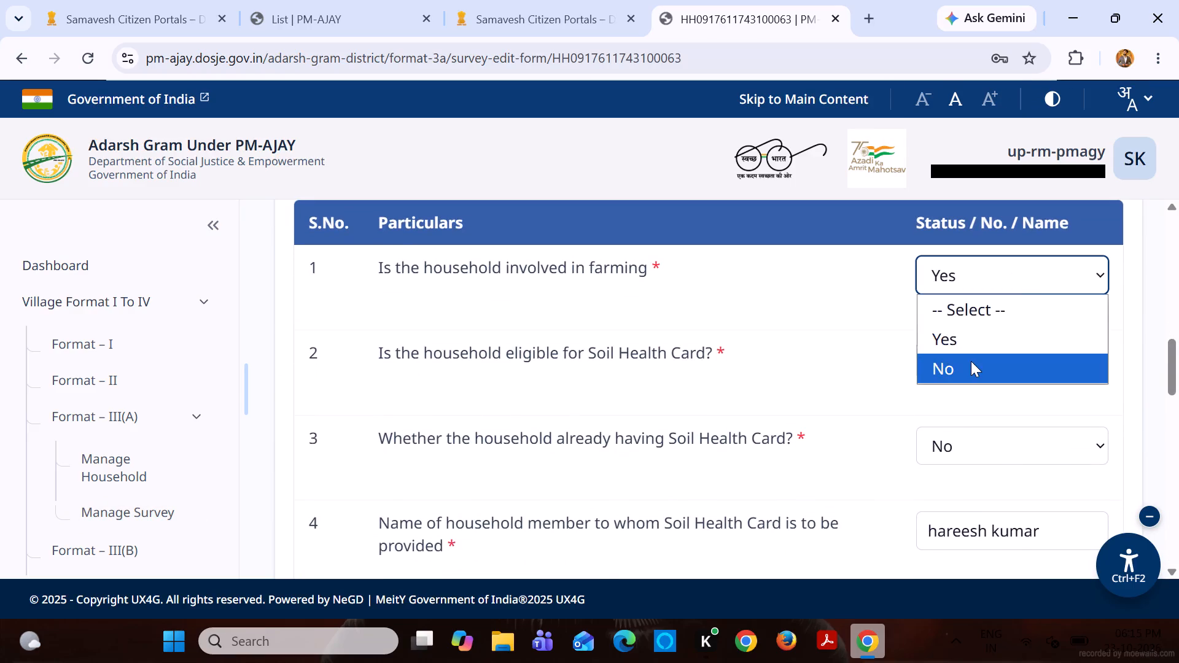
left_click(971, 361)
scroll(971, 361, "down", 6)
left_click(1060, 443)
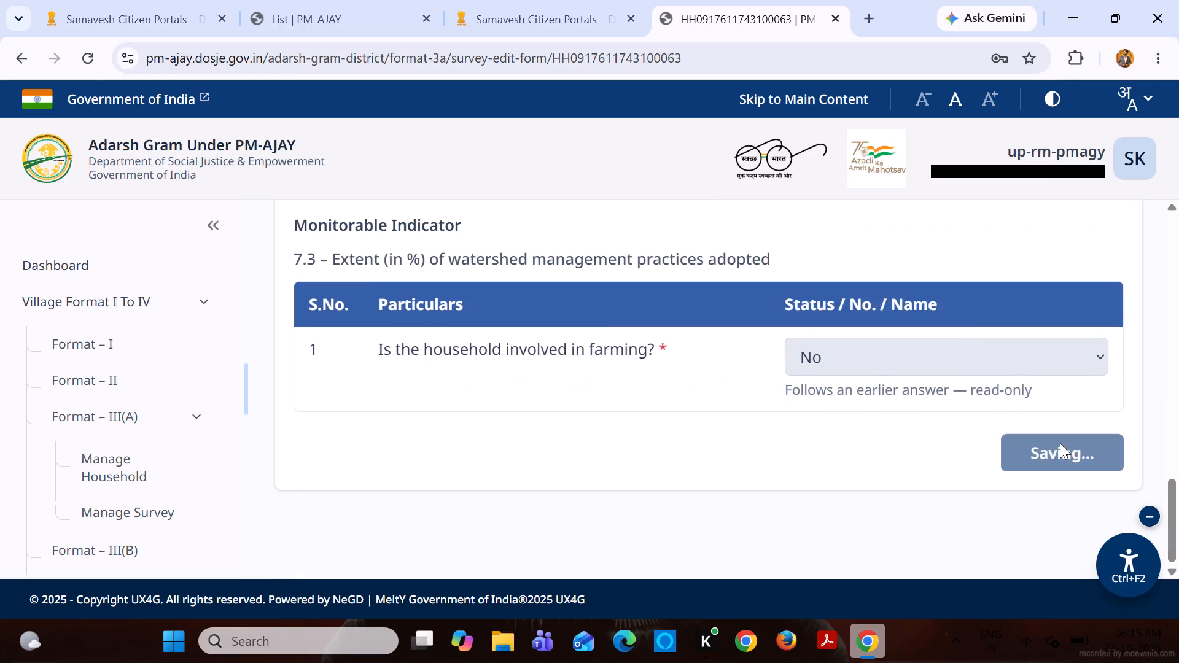
Return to the household list and, on page 2, open the survey of the household with house number 65 for editing.
scroll(979, 344, "up", 9)
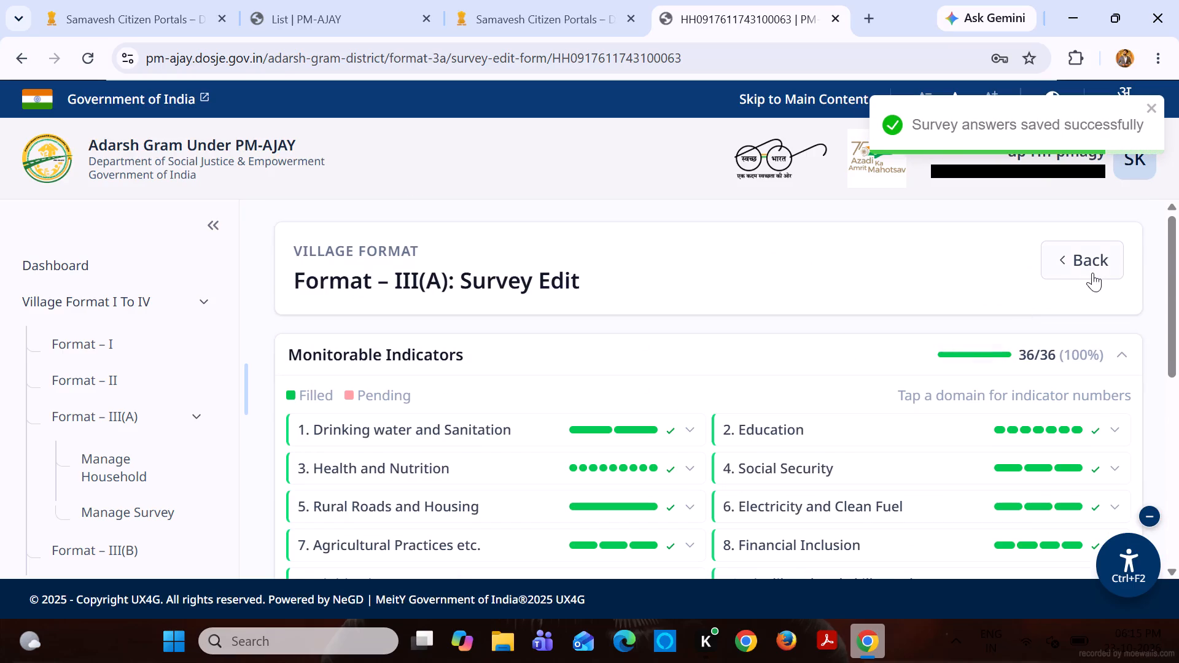
left_click(1096, 258)
scroll(982, 394, "down", 20)
scroll(982, 394, "down", 12)
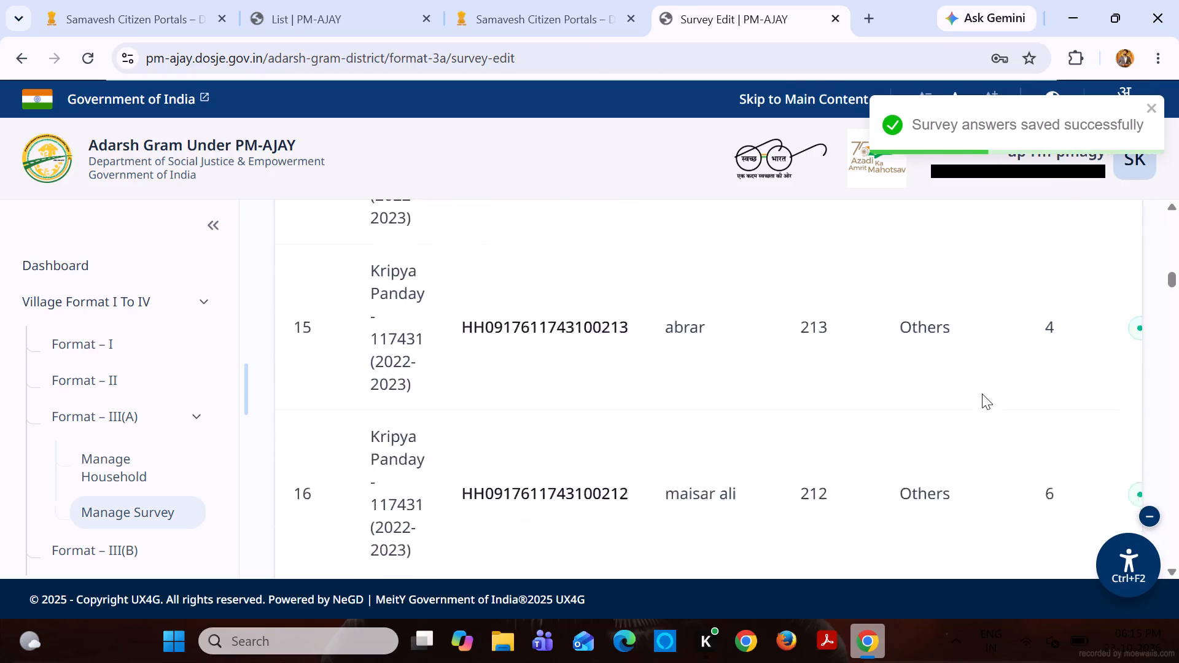
scroll(982, 394, "down", 20)
scroll(982, 394, "down", 20)
scroll(982, 394, "down", 2)
left_click(882, 461)
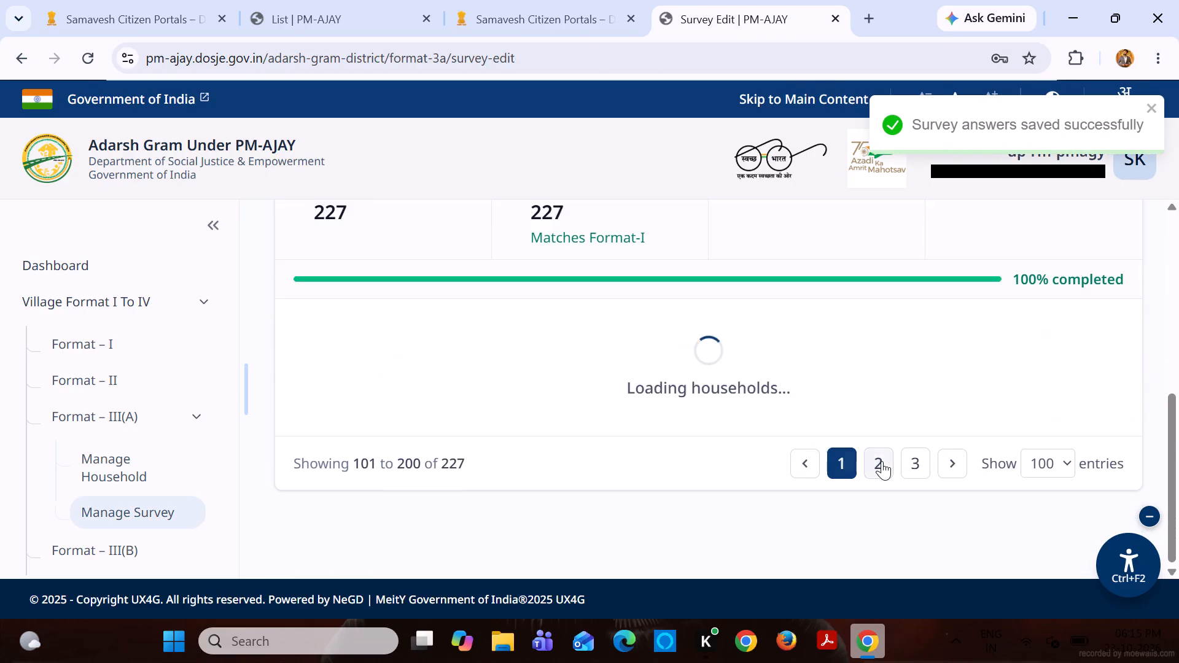
scroll(914, 383, "up", 19)
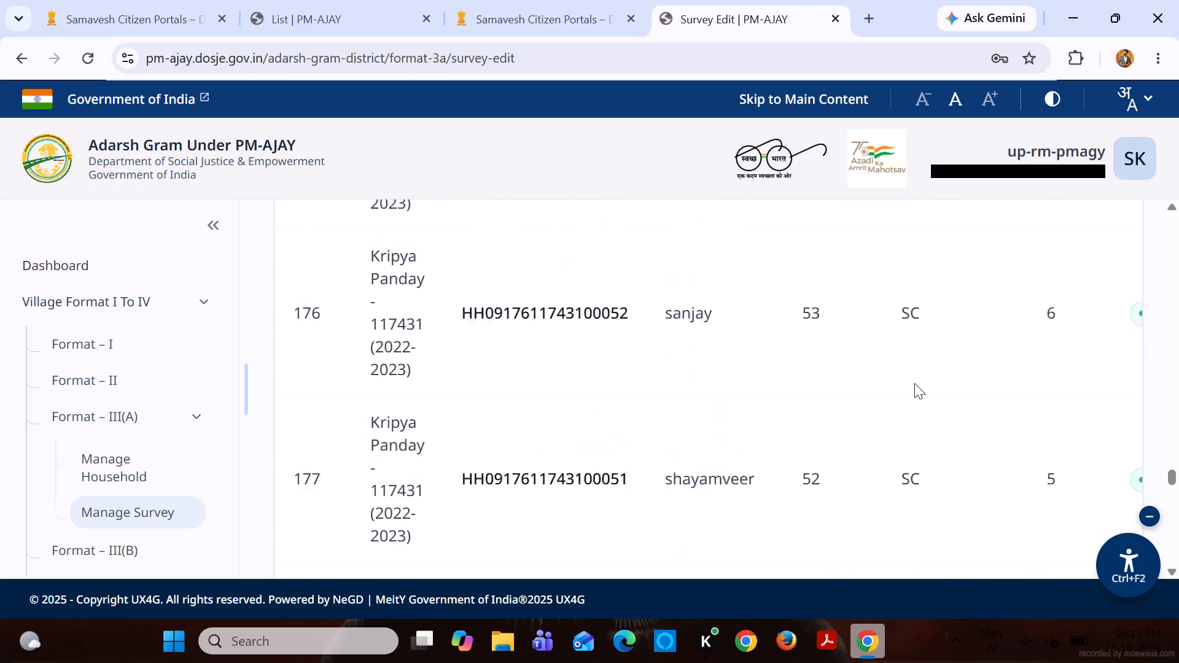
scroll(914, 383, "up", 6)
scroll(914, 383, "left", 11)
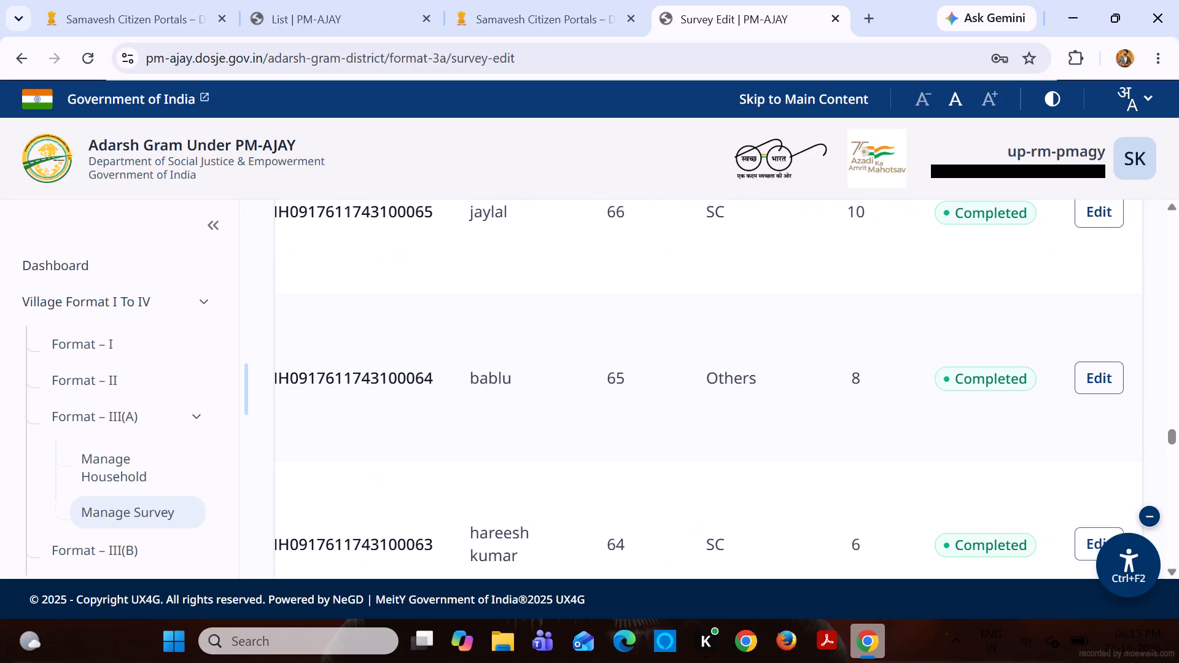
left_click(1088, 379)
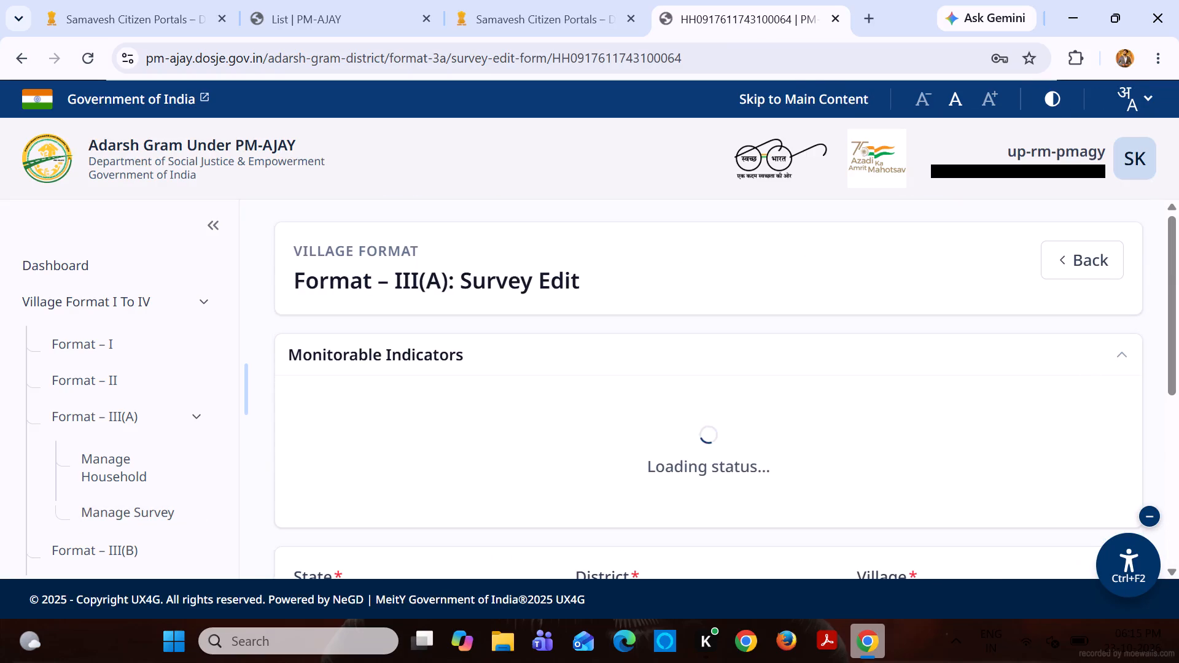
For house number 65, set involvement in farming to No under domain 7 – Agricultural Practices etc. and save the answers.
scroll(922, 388, "down", 8)
left_click(777, 440)
scroll(767, 303, "down", 2)
left_click(744, 286)
scroll(889, 413, "down", 3)
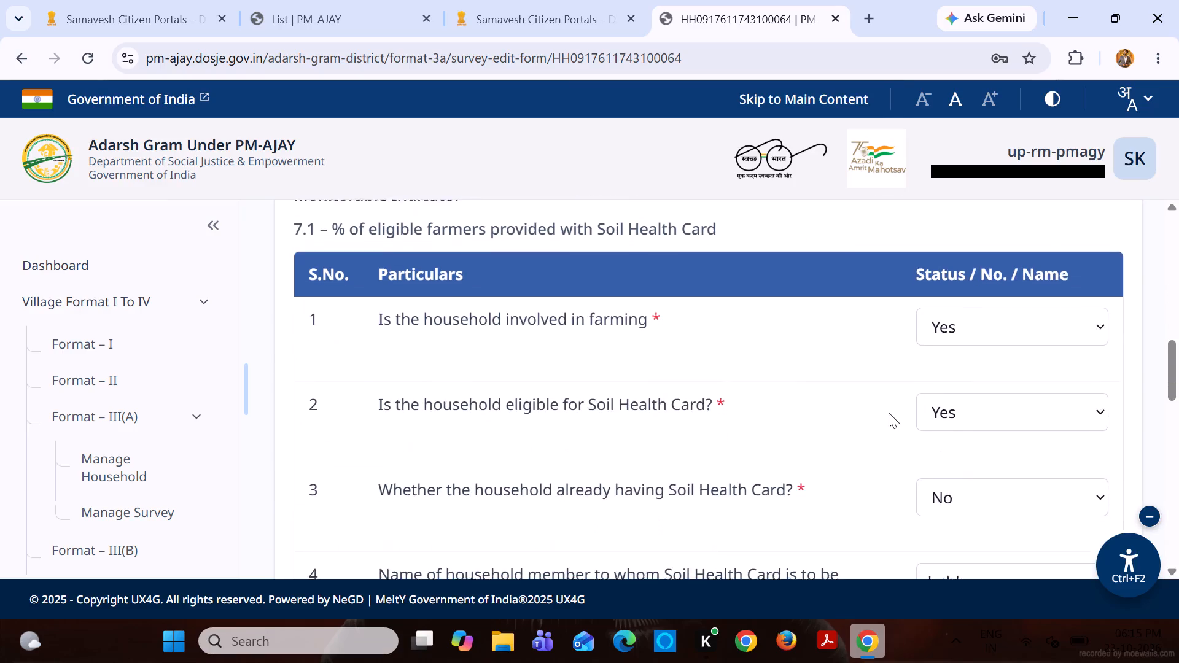
left_click_drag(1003, 325, 953, 409)
left_click(953, 409)
scroll(953, 409, "down", 7)
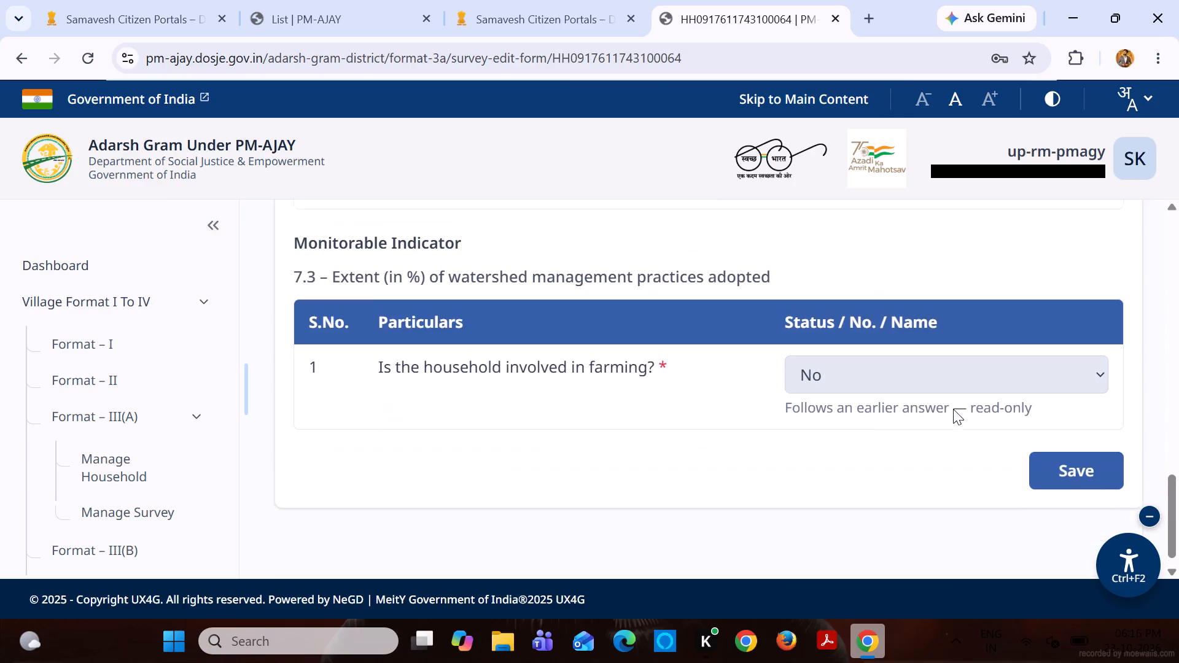
scroll(953, 409, "down", 2)
left_click(1099, 468)
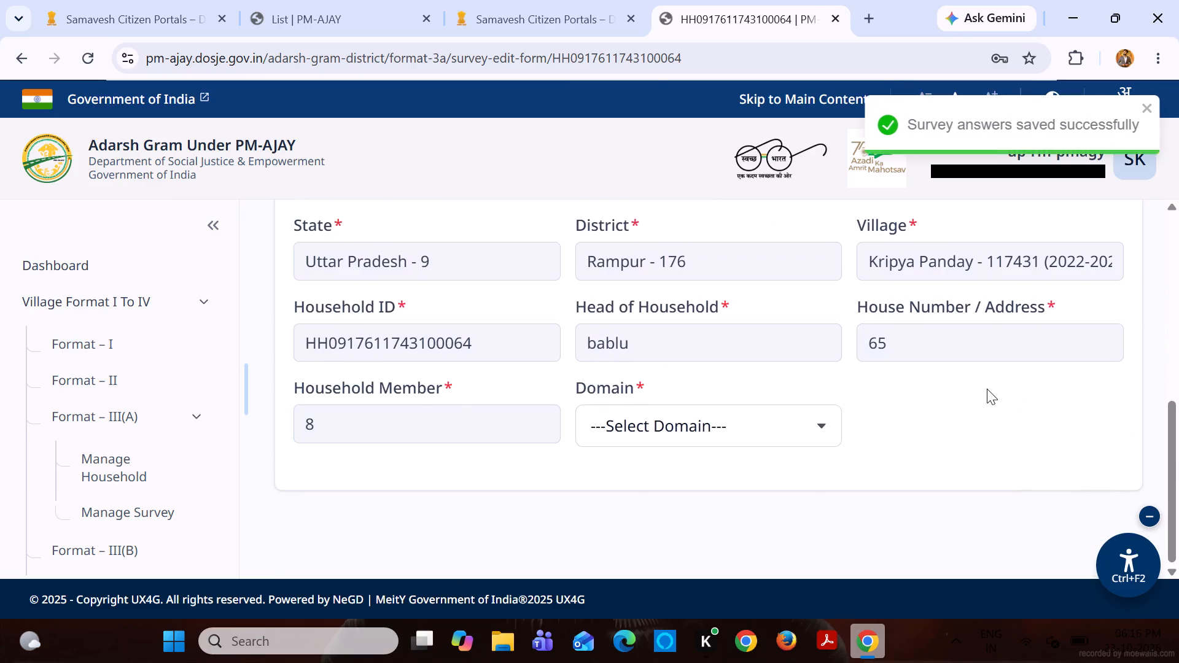
Return to the household list and, on page 2, open the survey of the household with house number 66 for editing.
scroll(987, 389, "up", 16)
left_click(1080, 260)
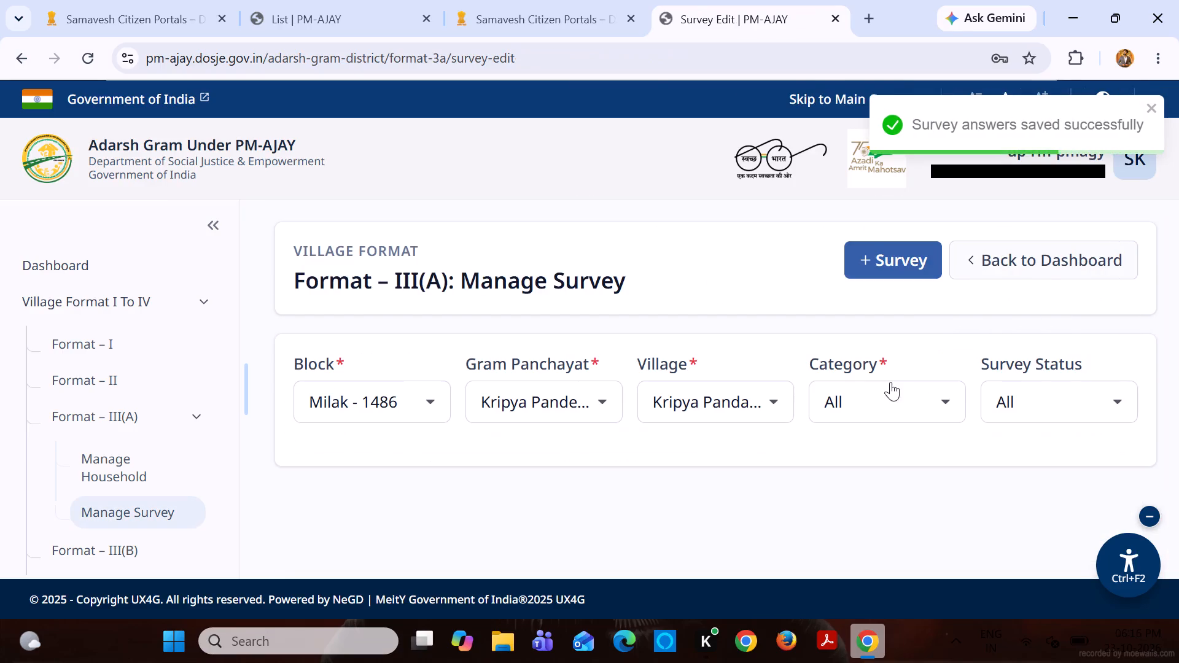
scroll(890, 382, "down", 20)
scroll(890, 382, "down", 20)
scroll(890, 382, "down", 5)
scroll(890, 382, "down", 20)
scroll(890, 382, "down", 5)
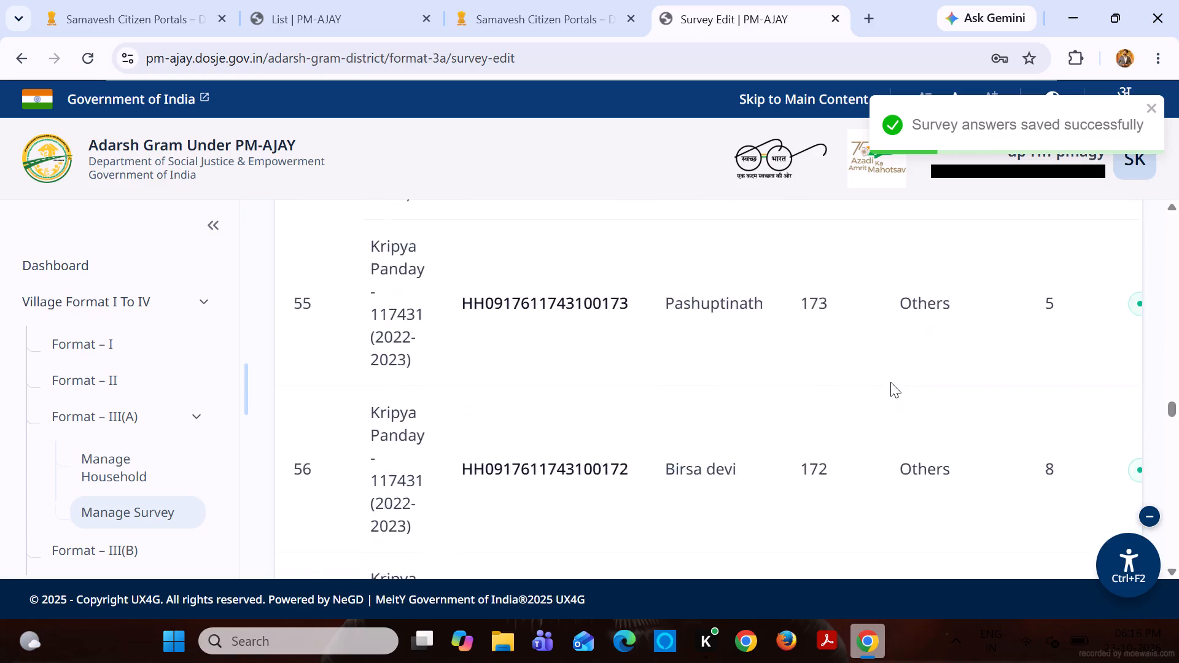
scroll(890, 382, "down", 14)
left_click(879, 456)
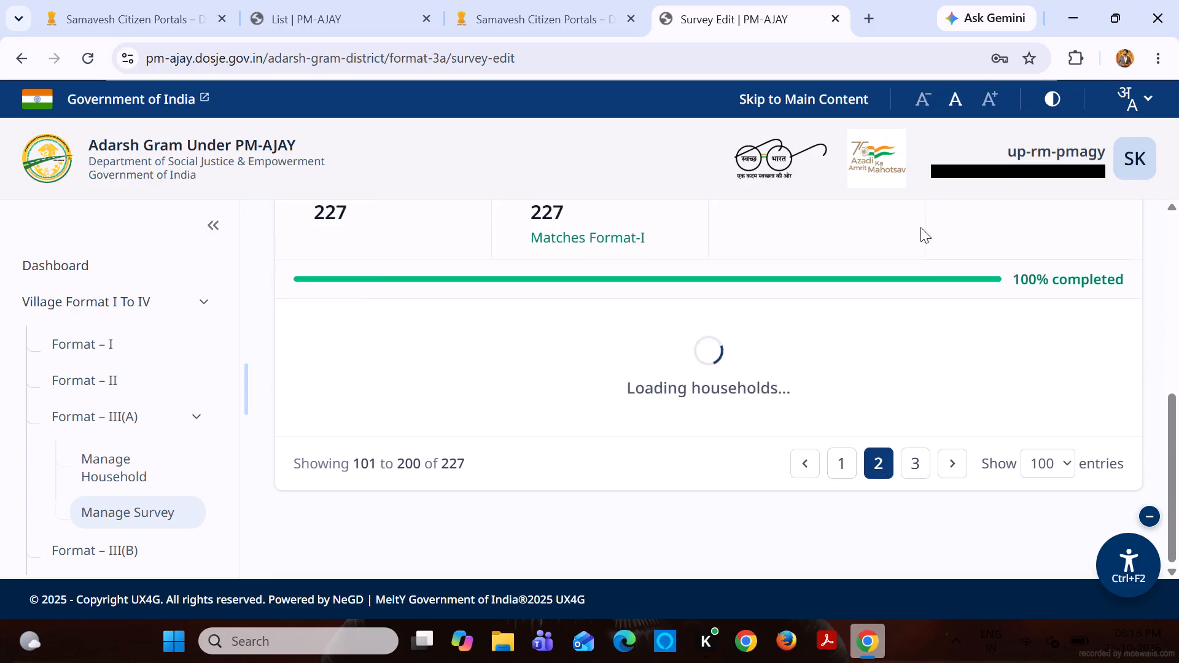
scroll(910, 201, "up", 1)
scroll(884, 352, "up", 6)
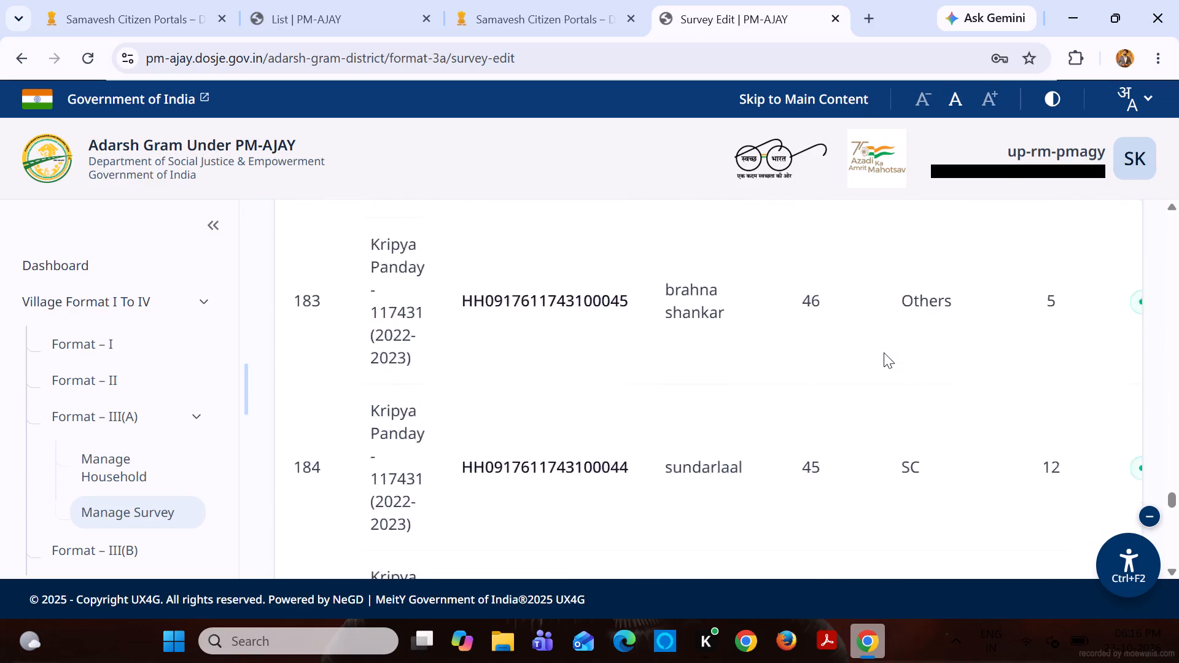
scroll(884, 352, "up", 12)
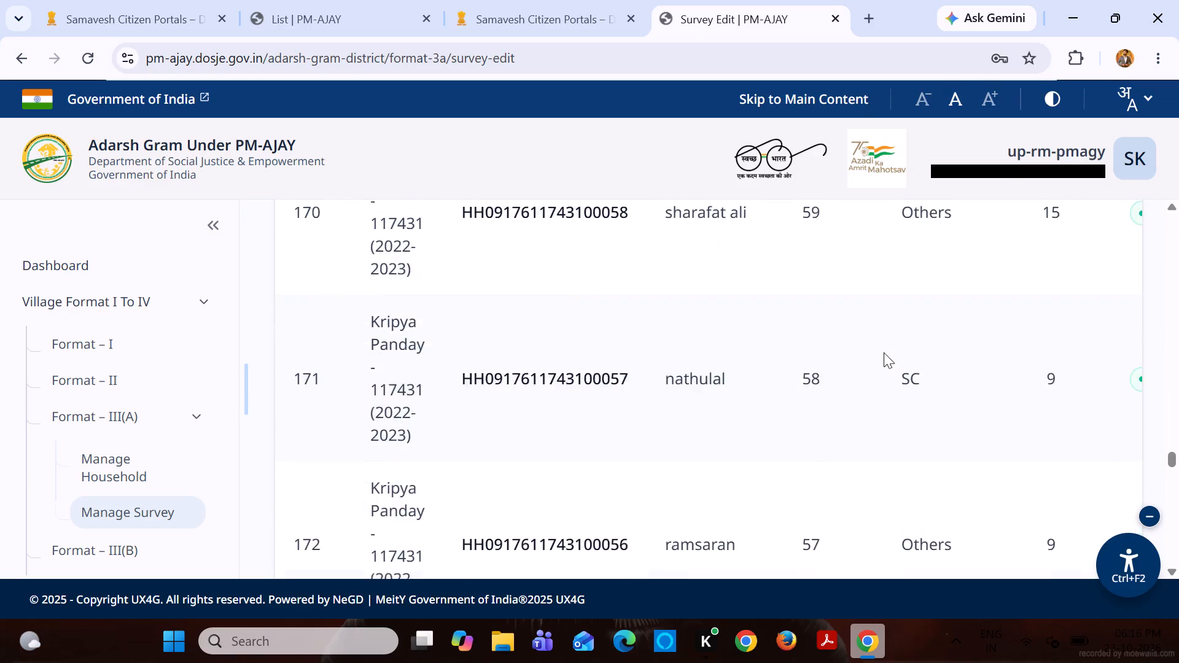
scroll(884, 352, "up", 12)
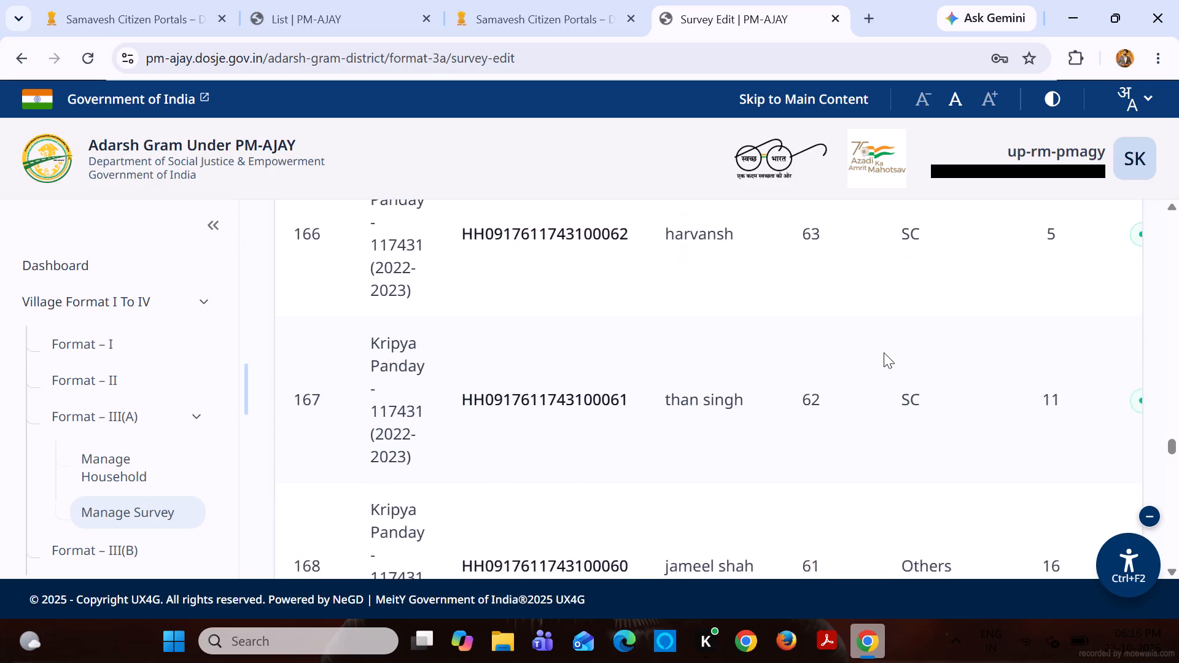
scroll(884, 352, "up", 9)
scroll(884, 352, "left", 6)
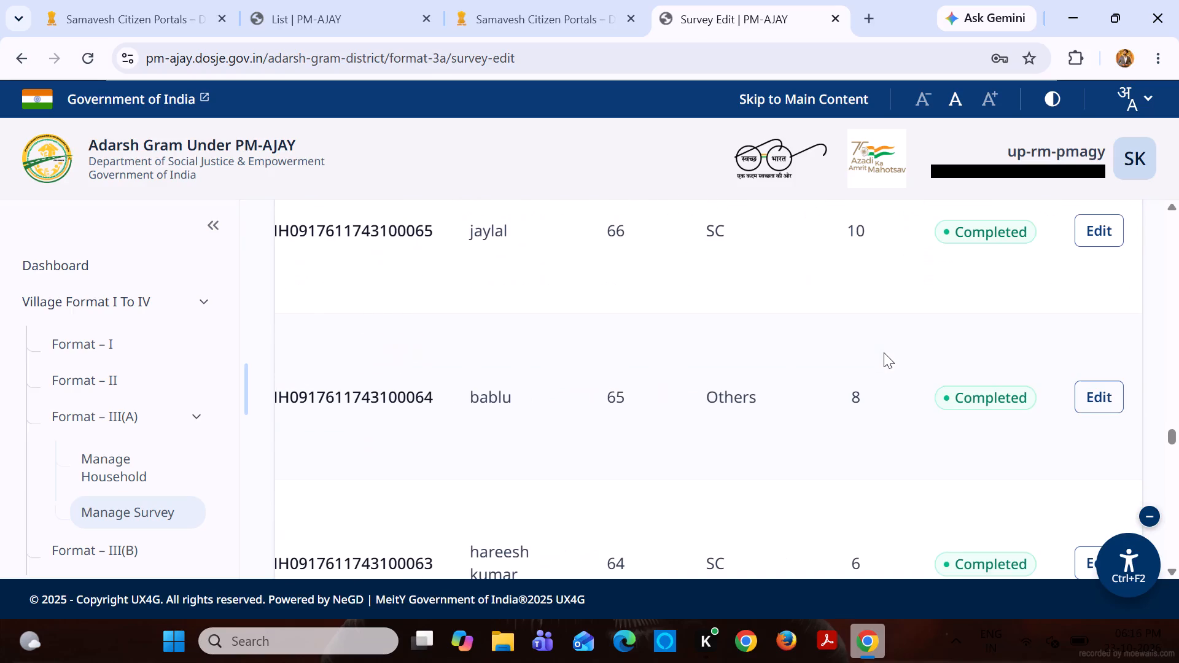
left_click(1106, 219)
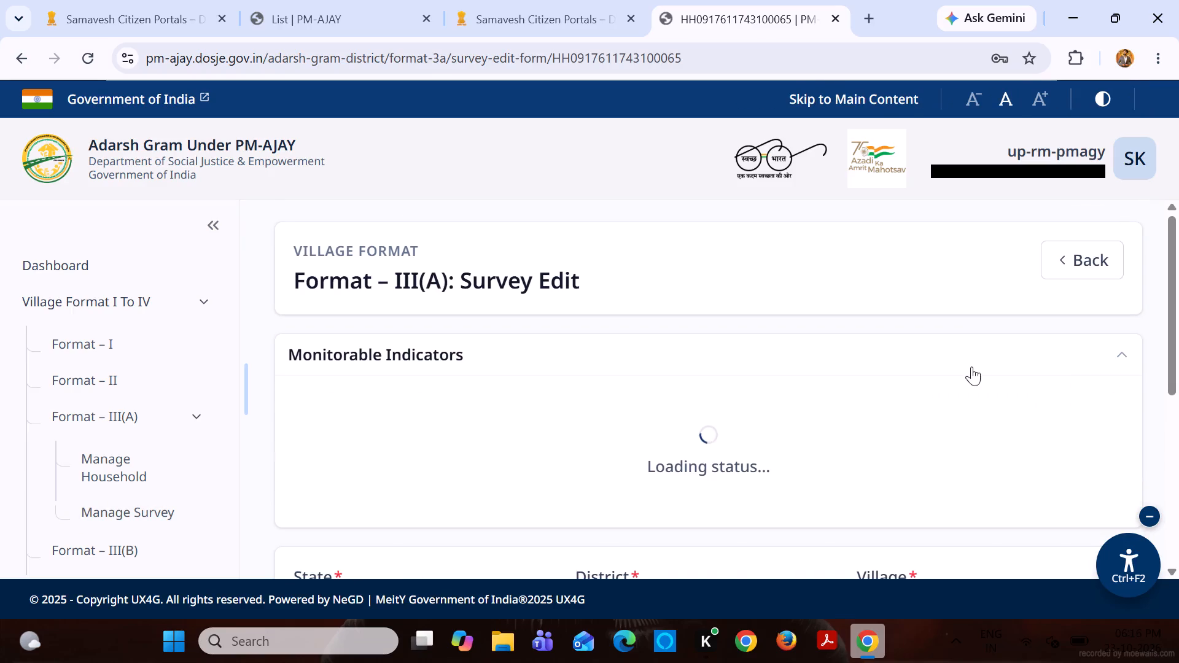
For house number 66, set involvement in farming to No under domain 7 – Agricultural Practices etc. and save the answers.
scroll(971, 366, "down", 13)
left_click(800, 413)
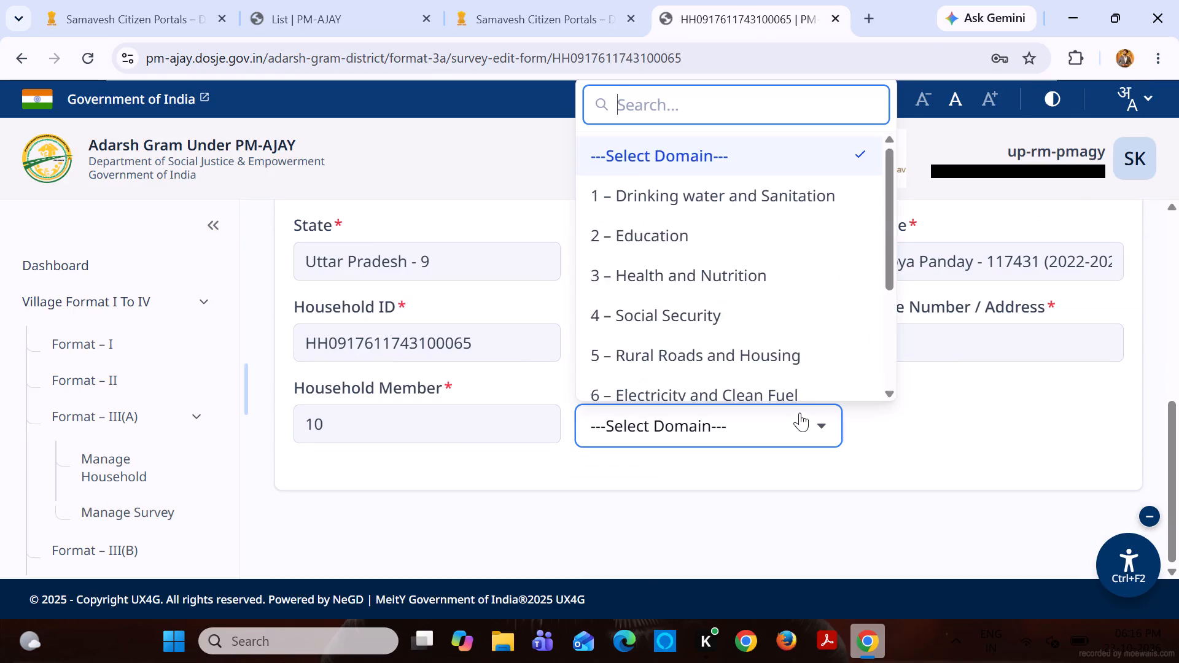
scroll(798, 276, "down", 7)
left_click(729, 261)
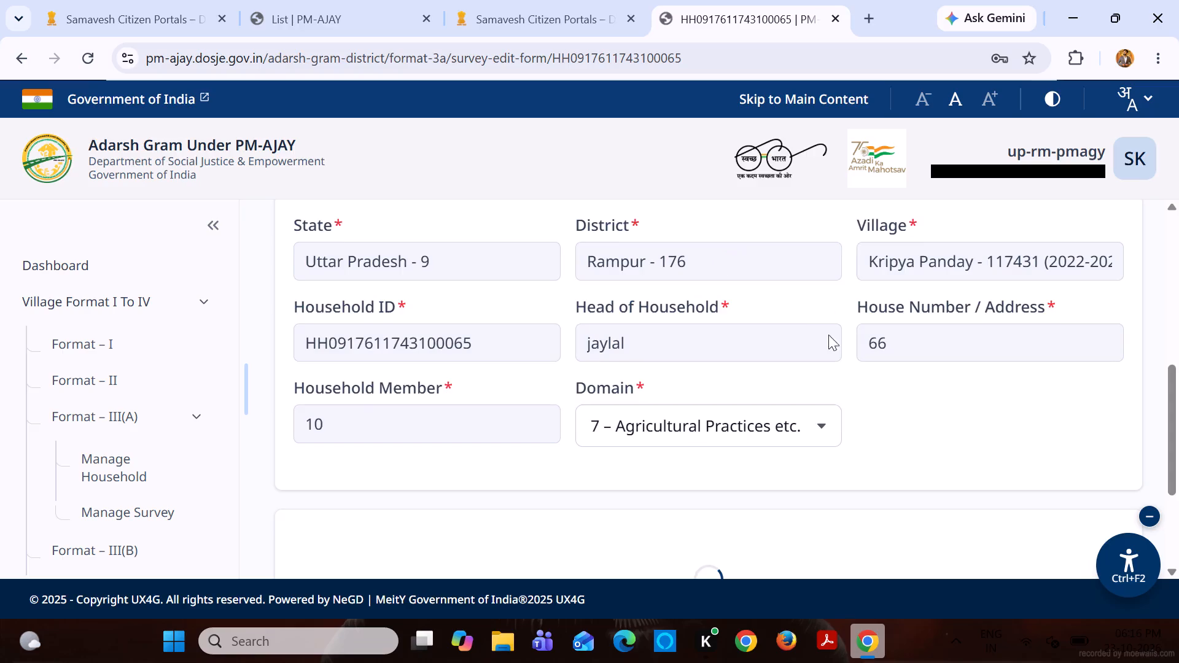
scroll(833, 368, "down", 4)
left_click_drag(1042, 300, 976, 384)
left_click(976, 384)
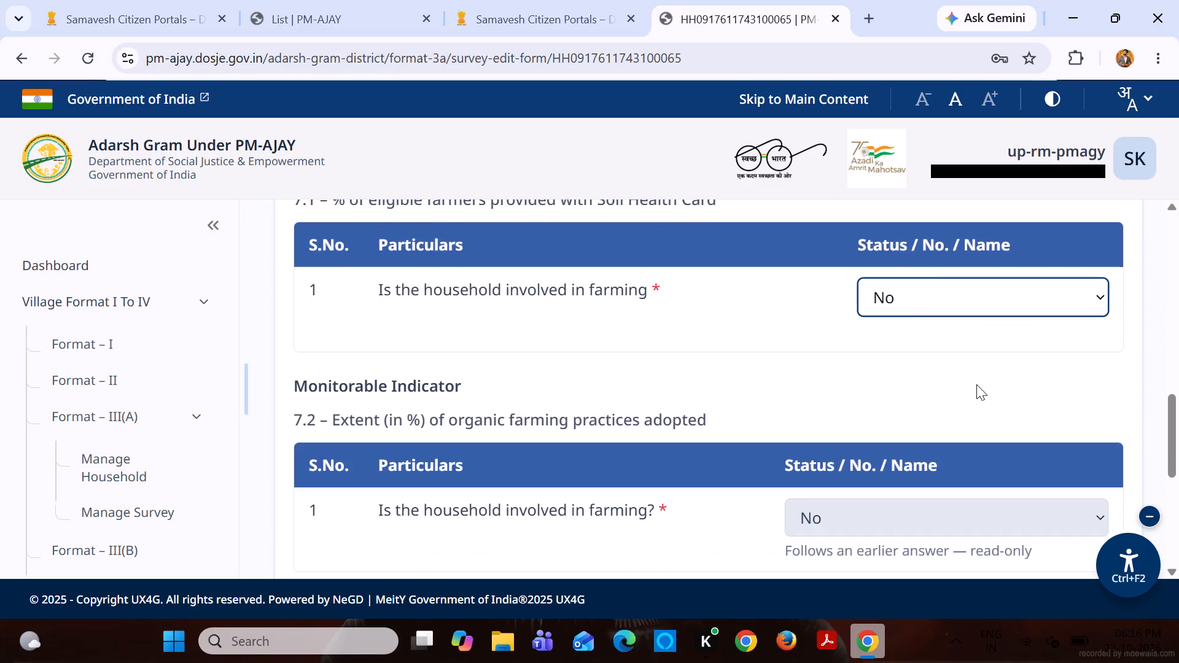
scroll(976, 384, "down", 4)
left_click(1059, 464)
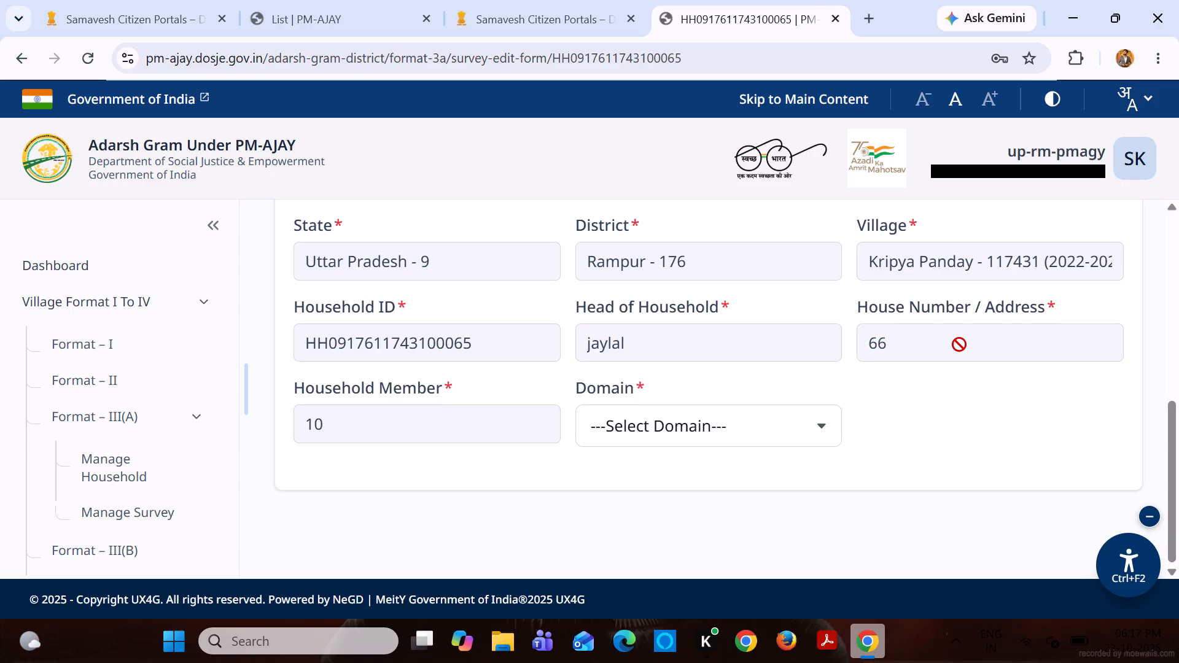
Reopen domain 7 – Agricultural Practices etc. for house number 66 and save its answers again.
left_click(771, 415)
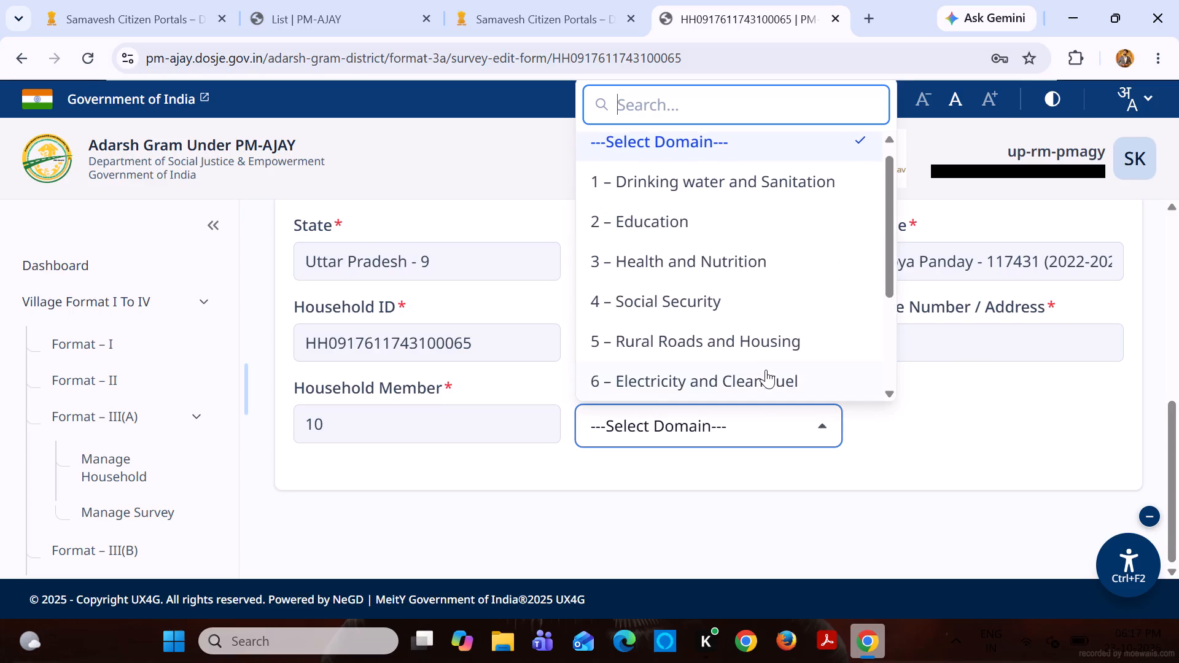
scroll(766, 370, "down", 1)
left_click(741, 295)
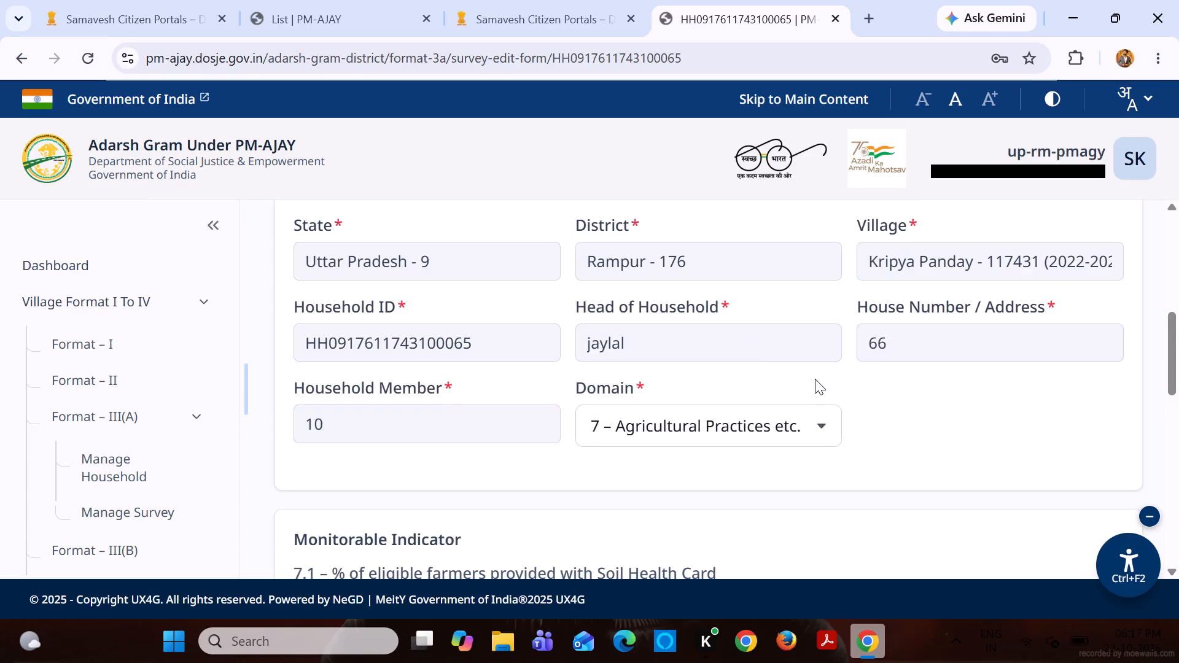
scroll(815, 379, "down", 11)
left_click(1076, 457)
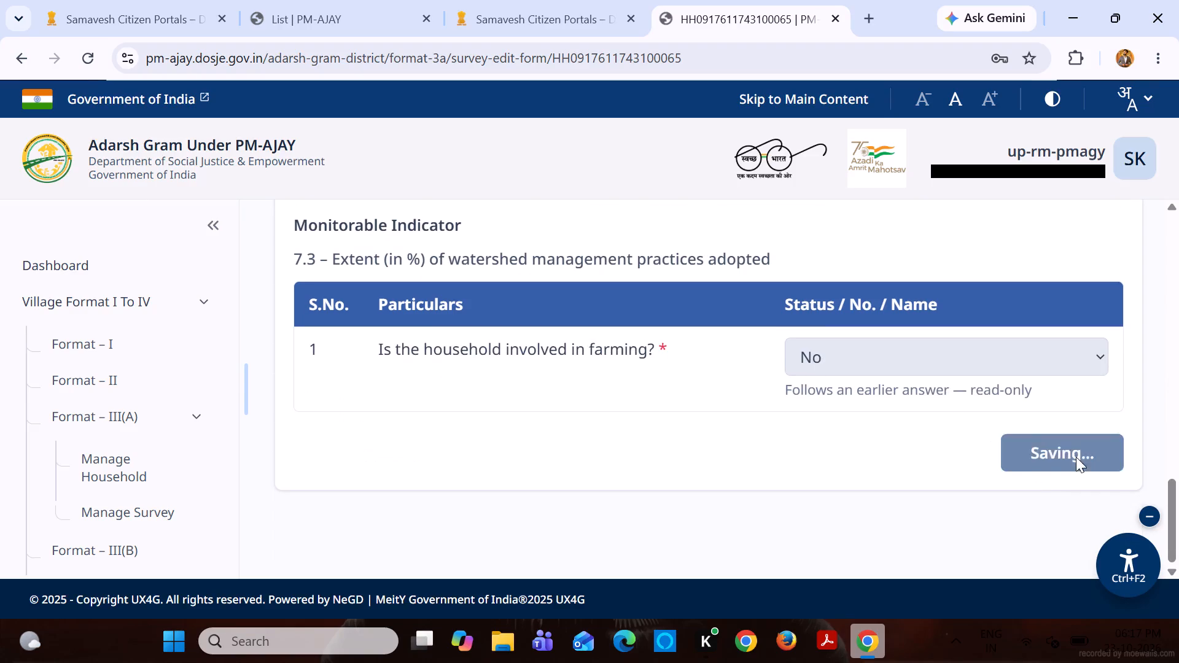
Return to the household list from the survey of house number 66.
scroll(939, 378, "up", 13)
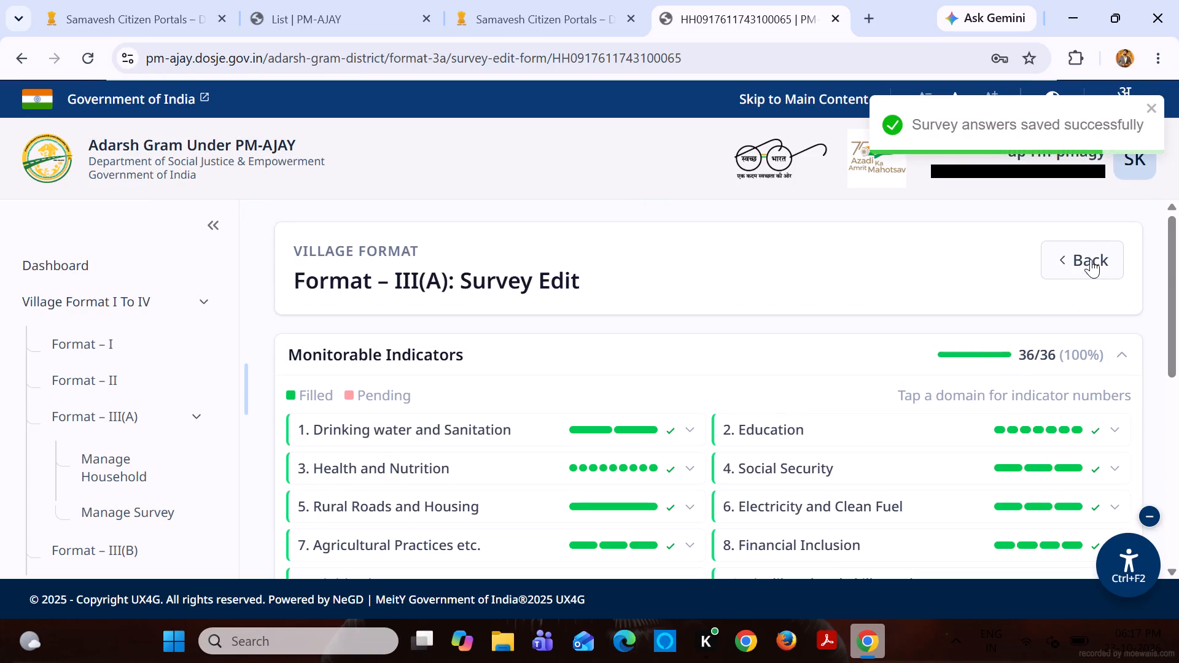
left_click(1091, 259)
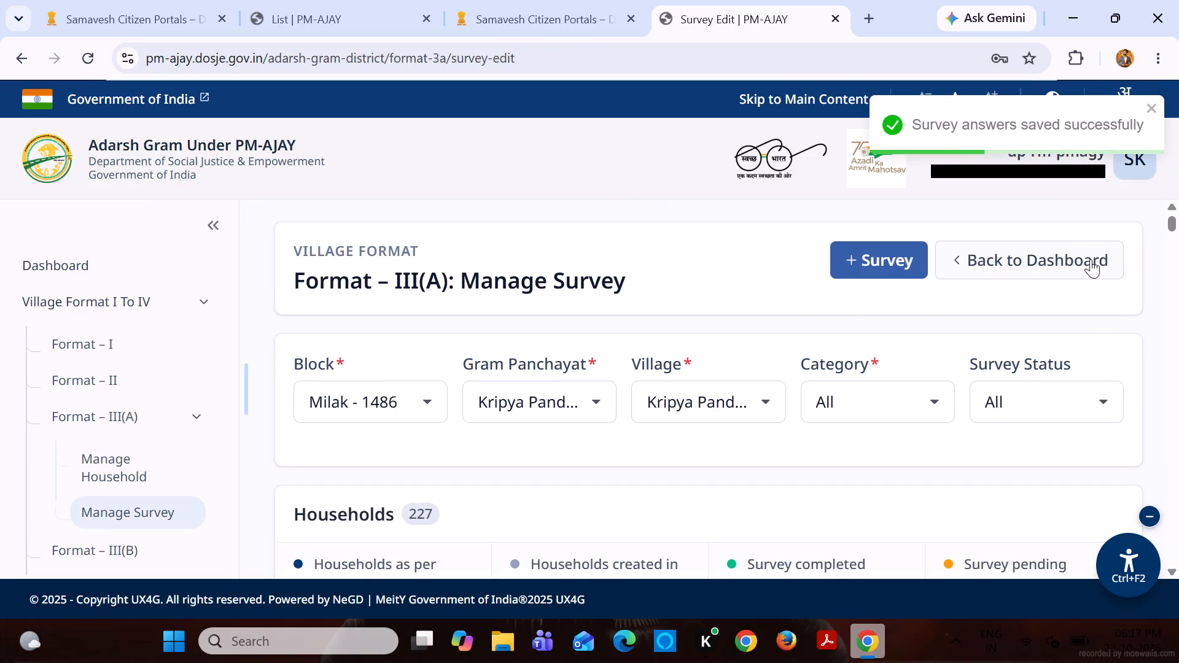
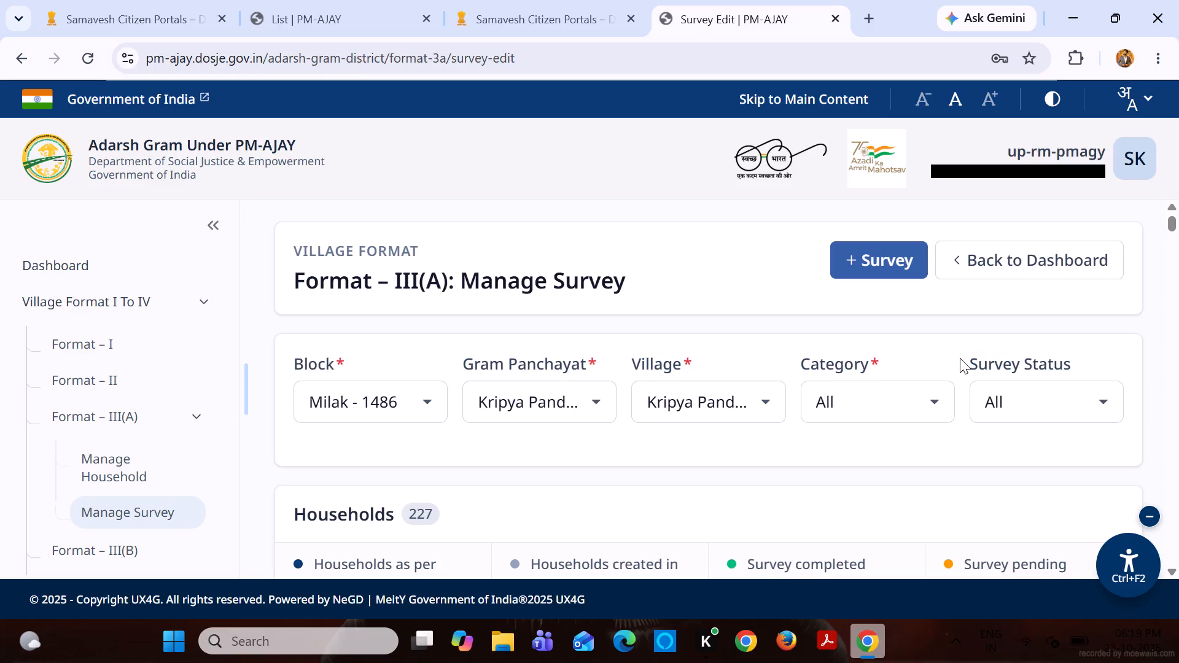
Switch to the Format – III(B) household data consolidation list and reload it.
left_click(399, 2)
scroll(357, 268, "down", 1)
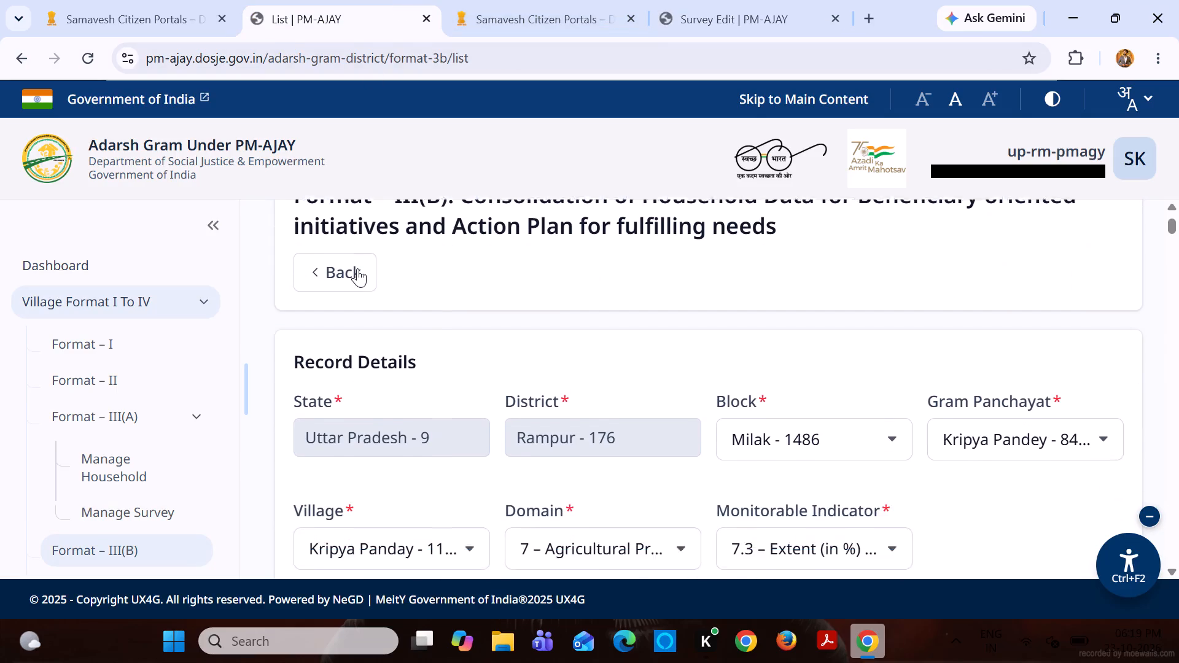
scroll(357, 268, "down", 1)
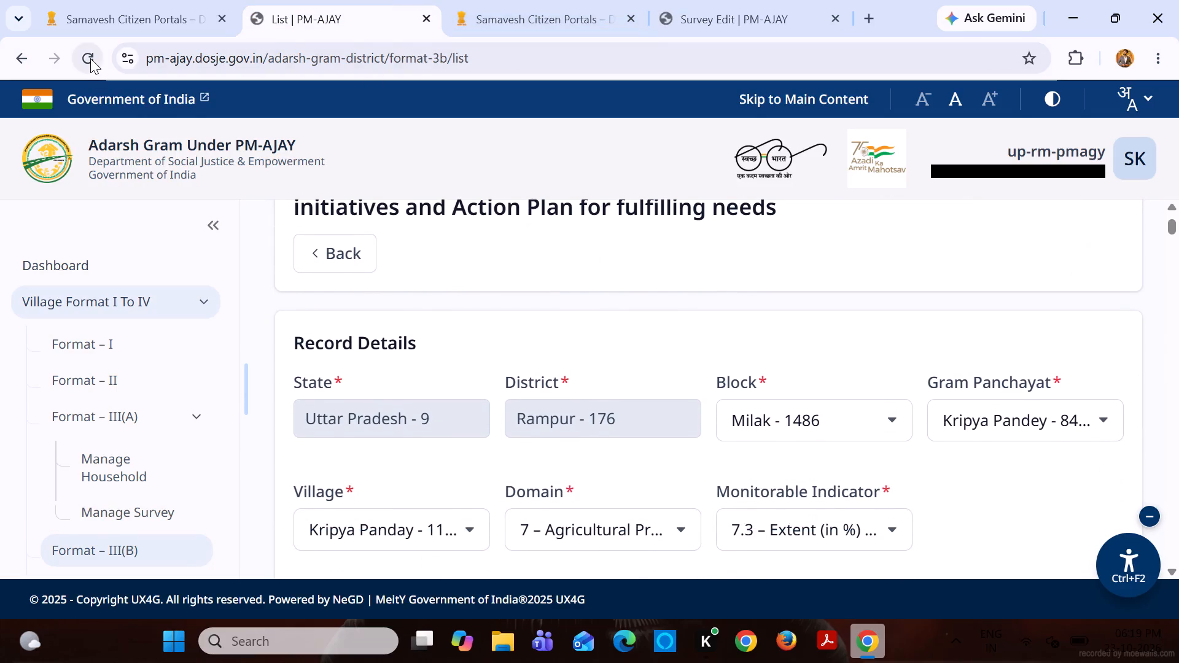
left_click(90, 58)
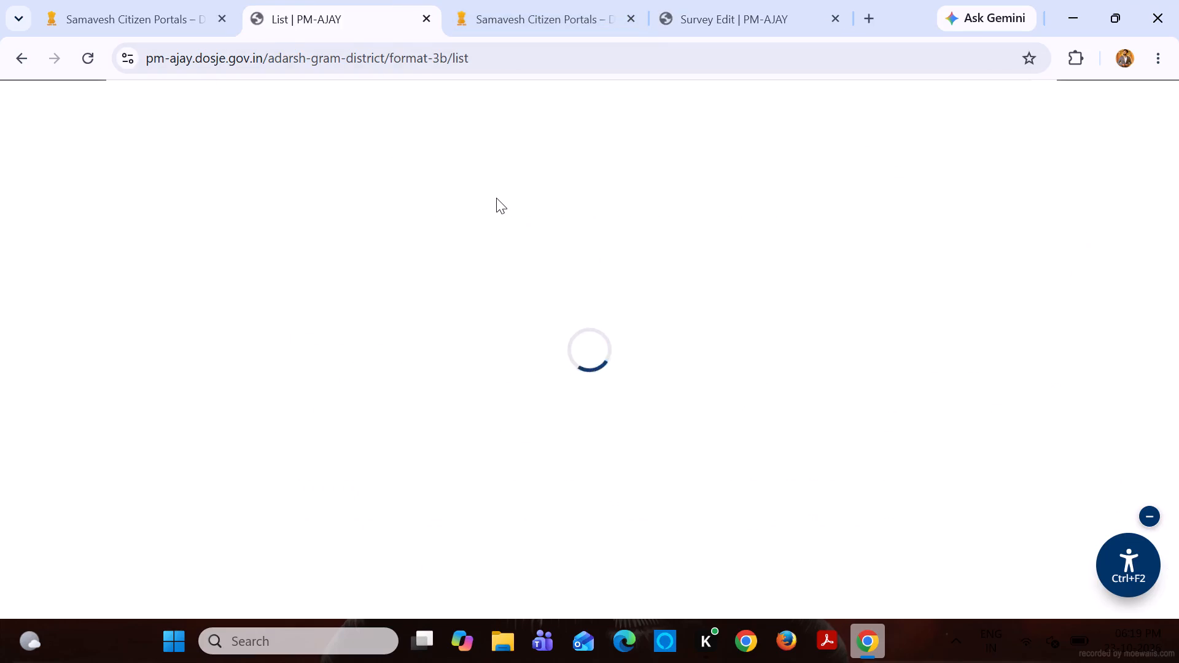
In the Format – III(B) record details, set the block to Milak - 1486.
scroll(496, 198, "down", 3)
scroll(671, 377, "down", 2)
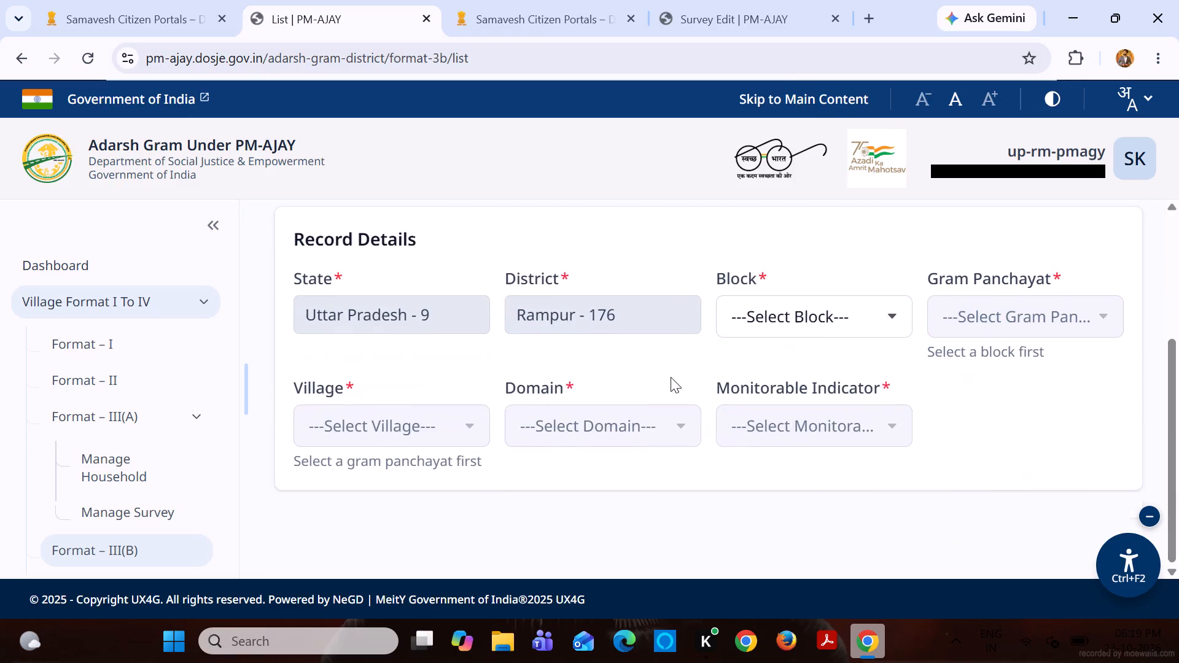
scroll(671, 377, "down", 2)
left_click(832, 312)
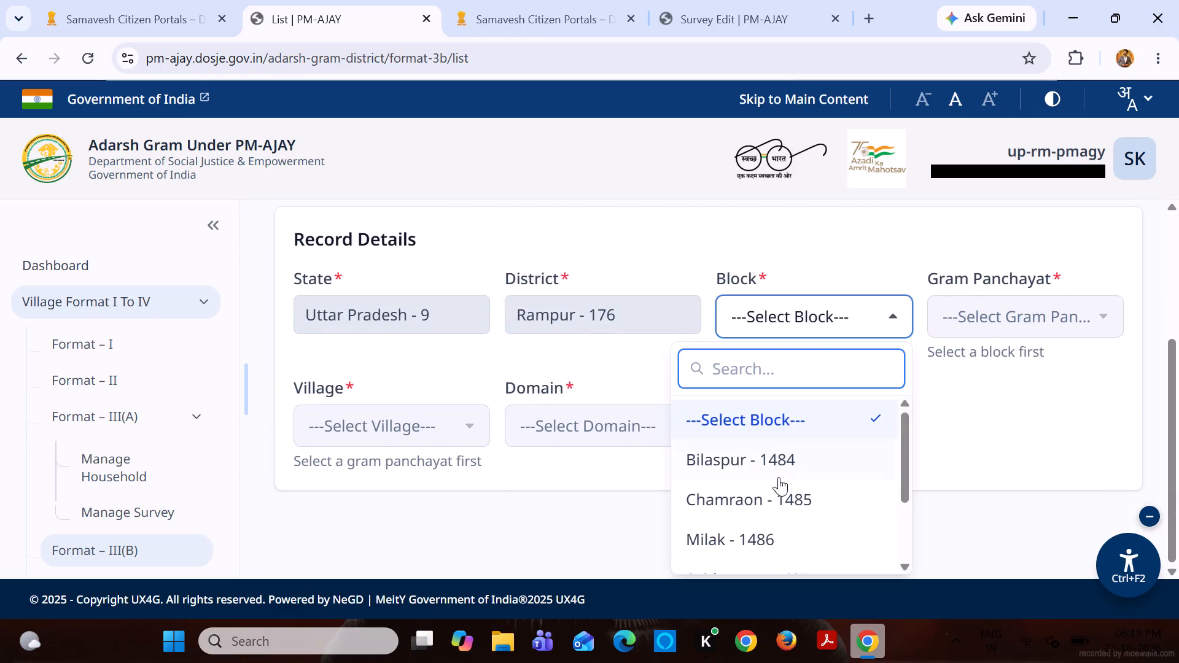
left_click(741, 537)
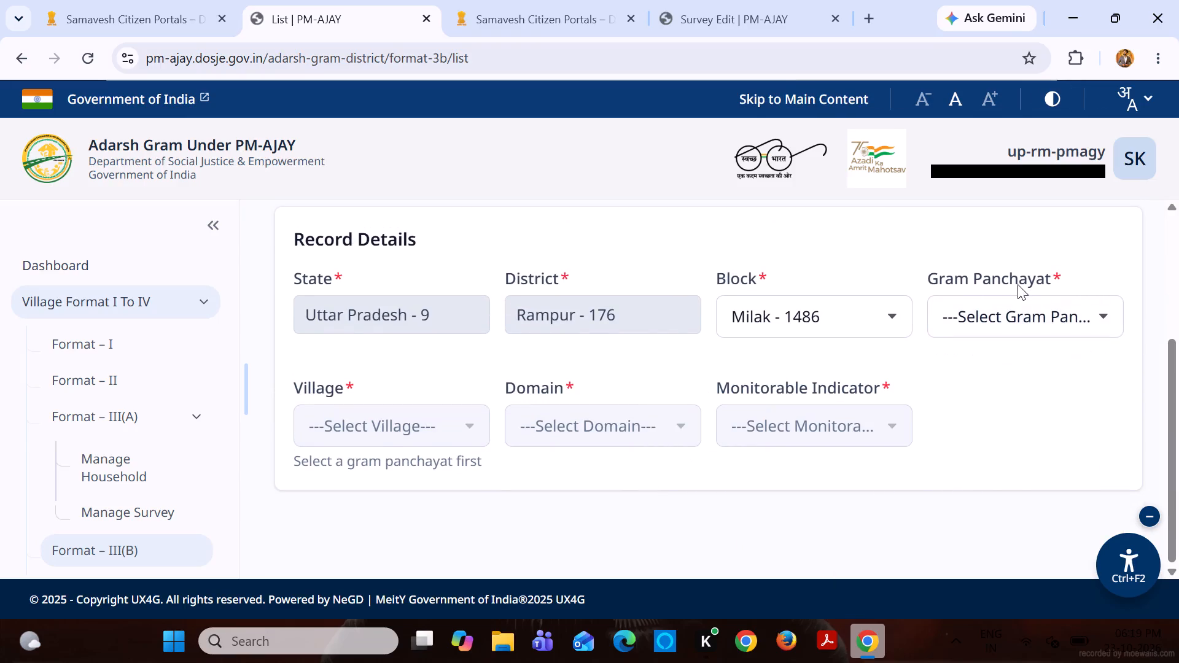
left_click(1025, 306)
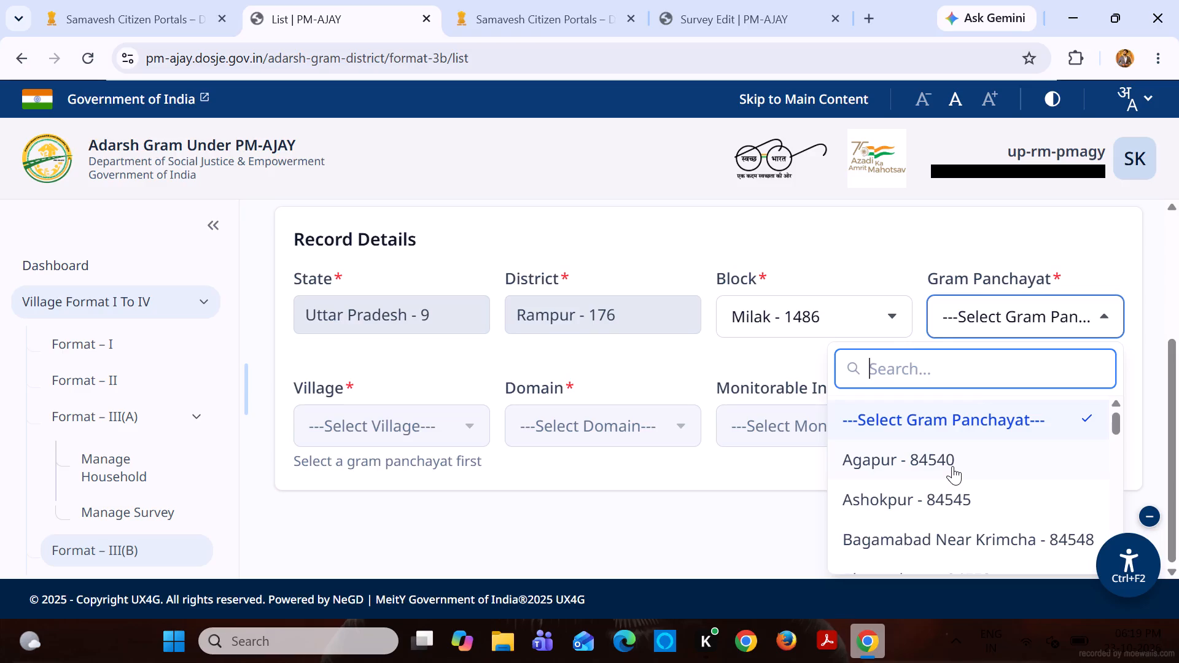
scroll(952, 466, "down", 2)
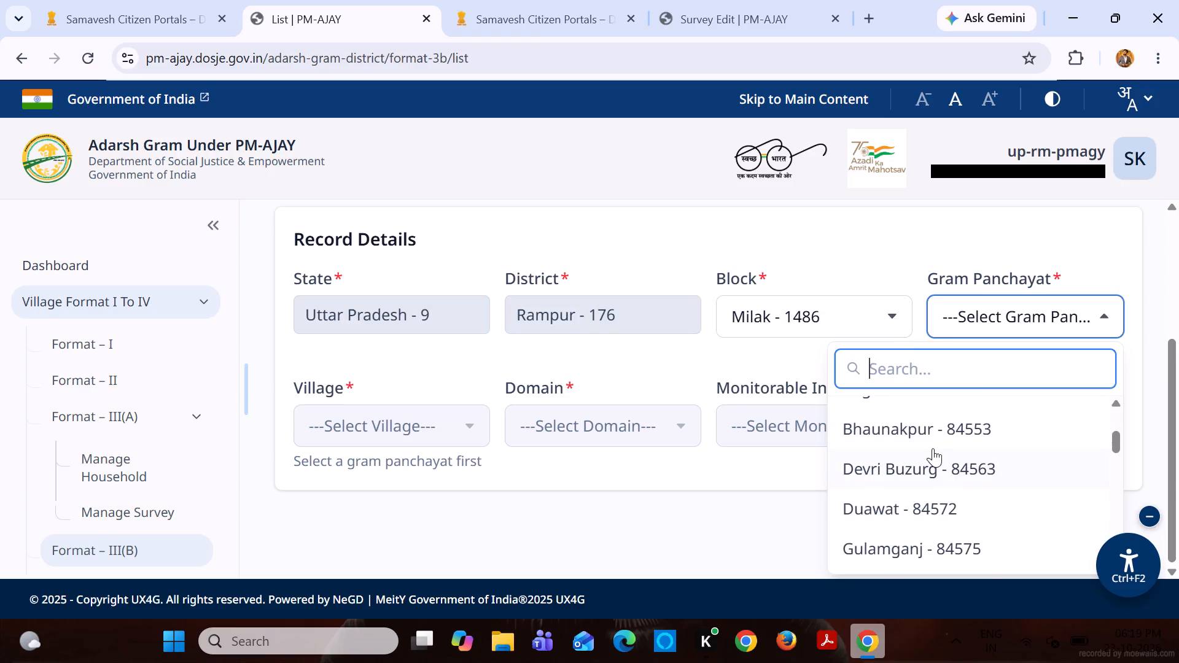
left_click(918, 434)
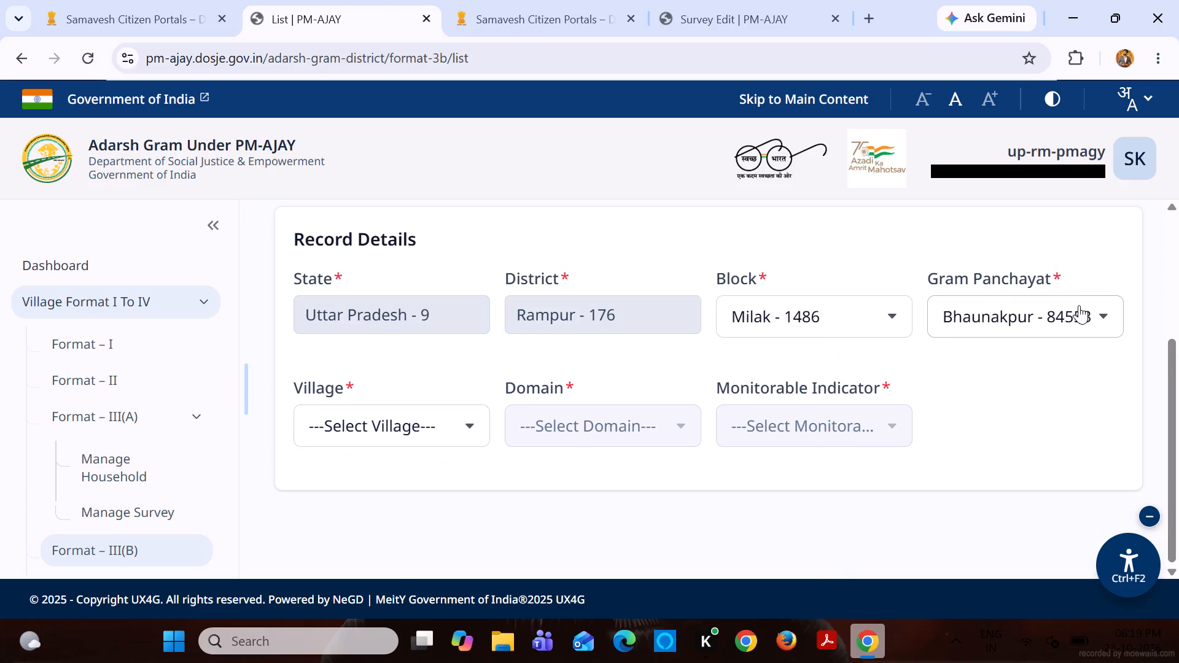
left_click(1081, 304)
type("krip")
left_click(970, 425)
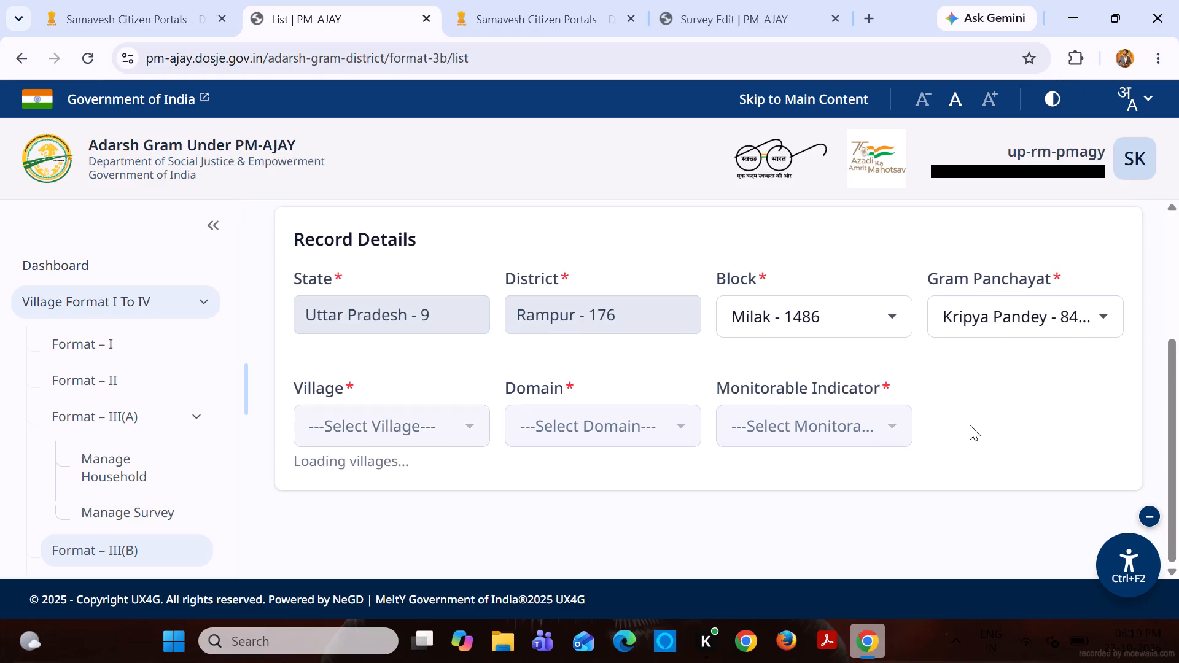
left_click(451, 427)
left_click(414, 381)
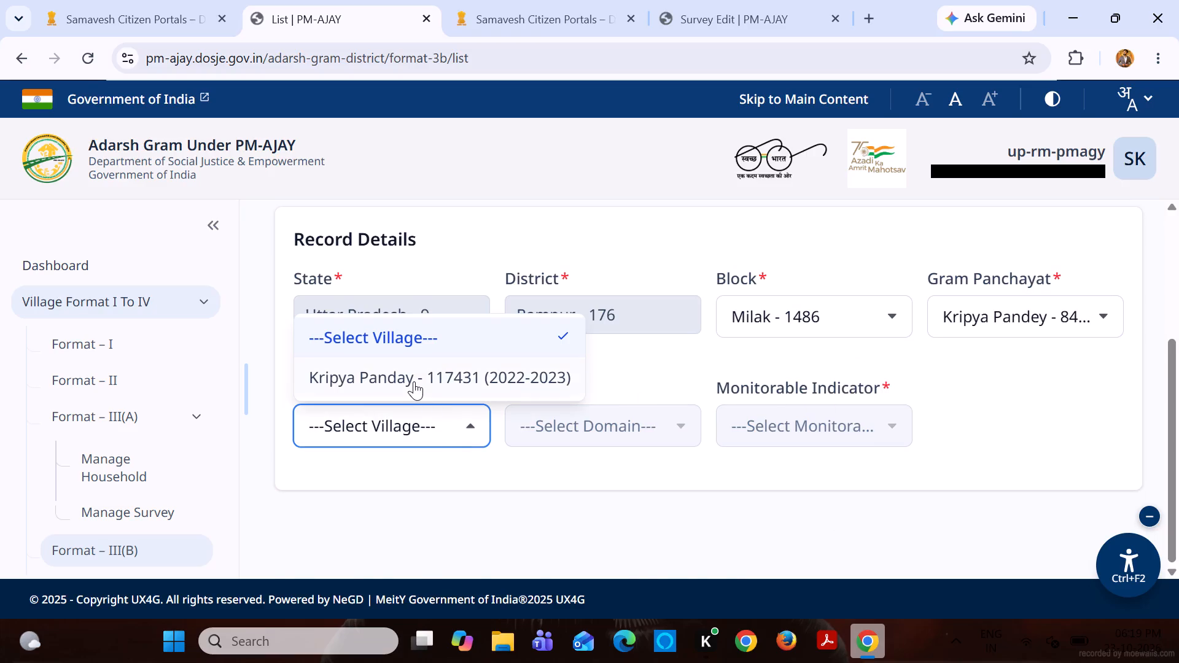
Examine the village's beneficiary mapping status across the monitorable indicators, including domain 7 – Agricultural Practices etc.
scroll(621, 427, "down", 4)
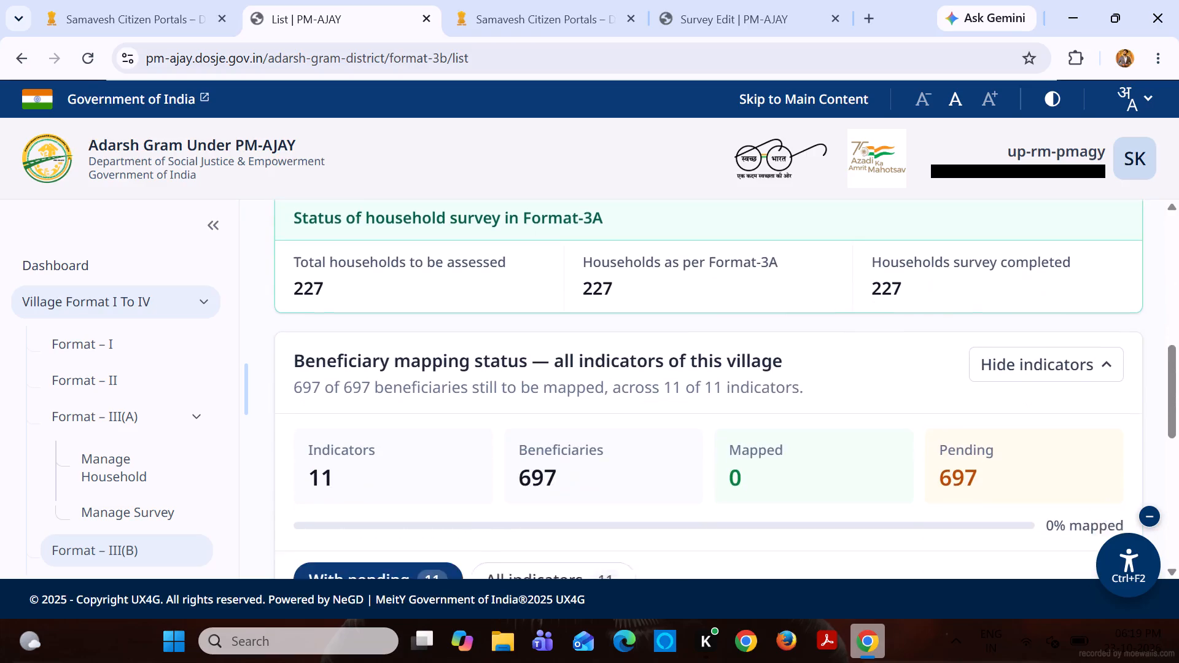
scroll(621, 427, "down", 3)
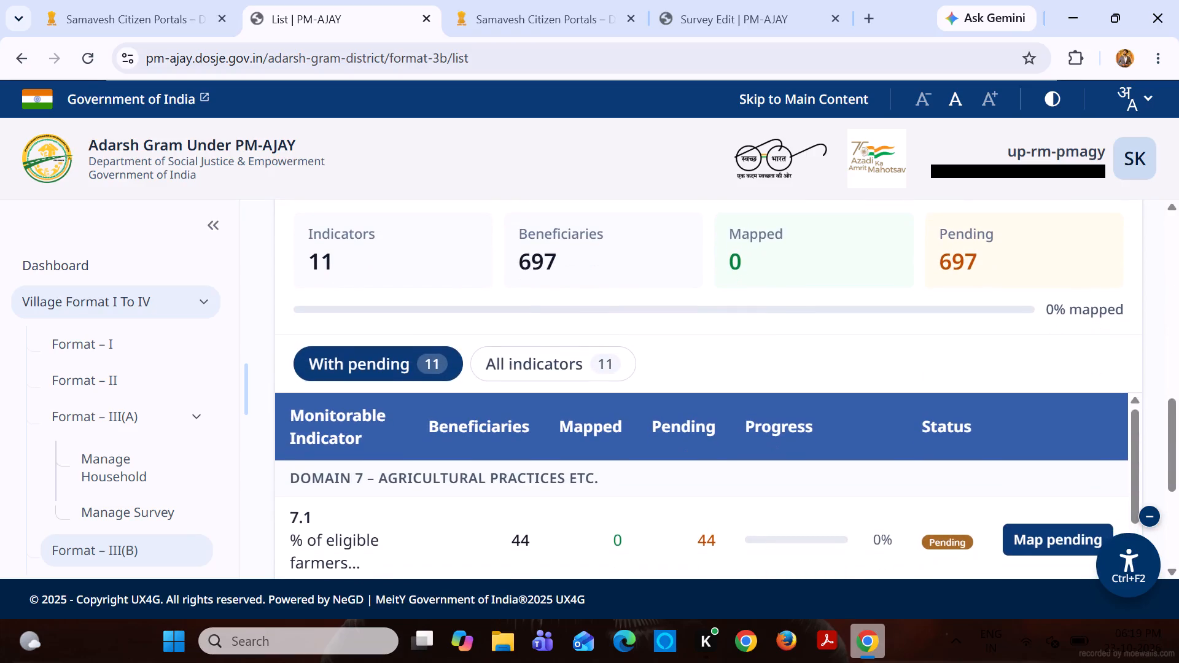
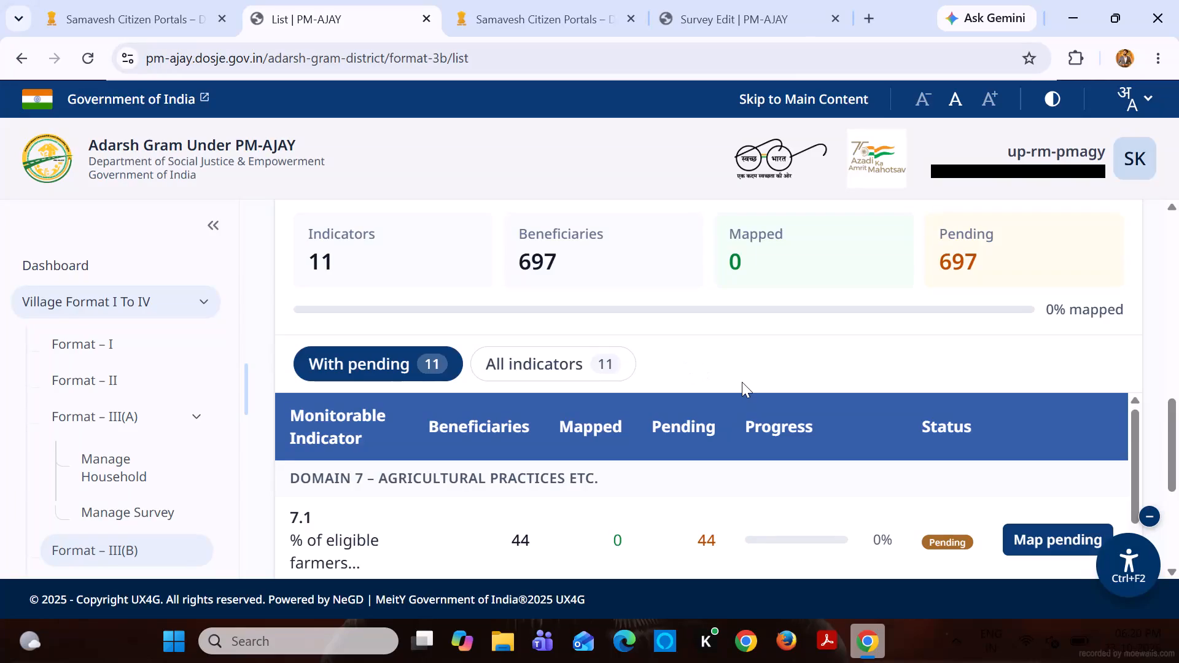
Switch to the Format – III(A) Manage Survey list and open the survey of house number 69 on page 2 for editing.
left_click(742, 18)
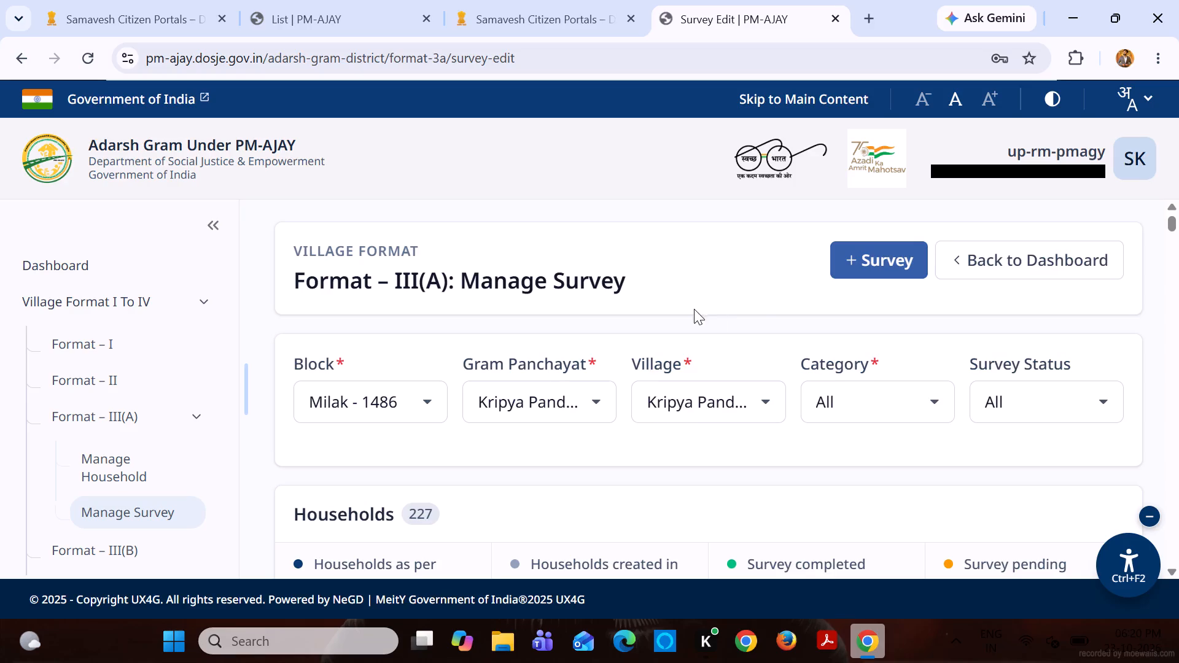
scroll(846, 285, "down", 12)
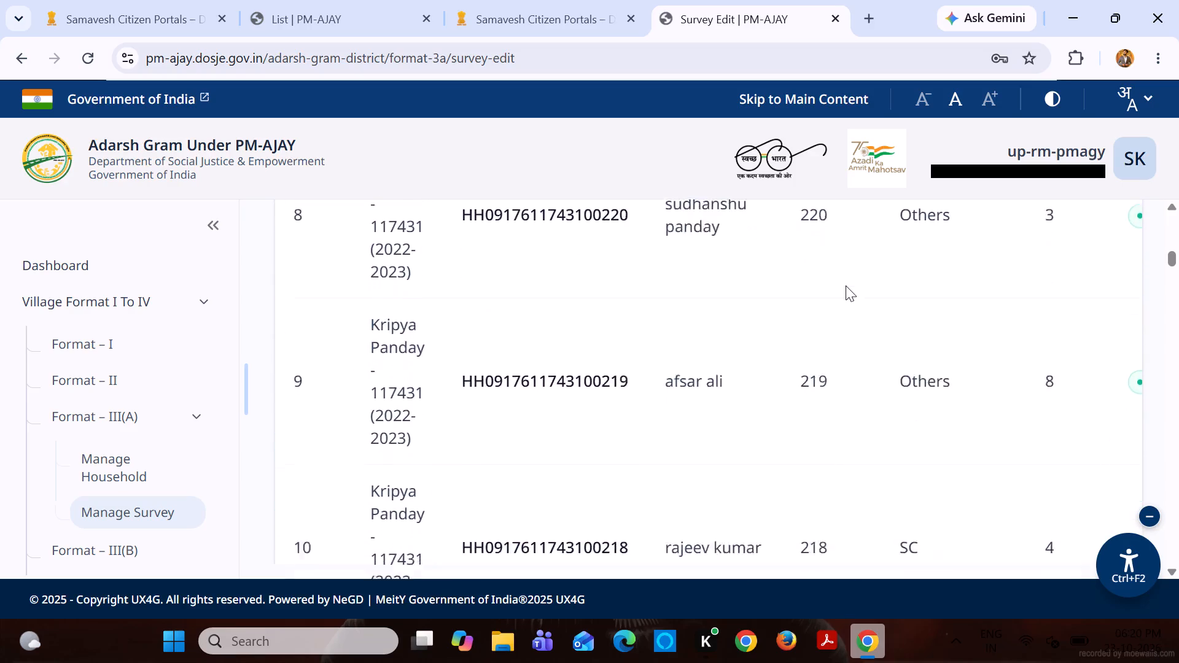
scroll(846, 285, "down", 20)
scroll(846, 285, "down", 20)
scroll(846, 285, "down", 4)
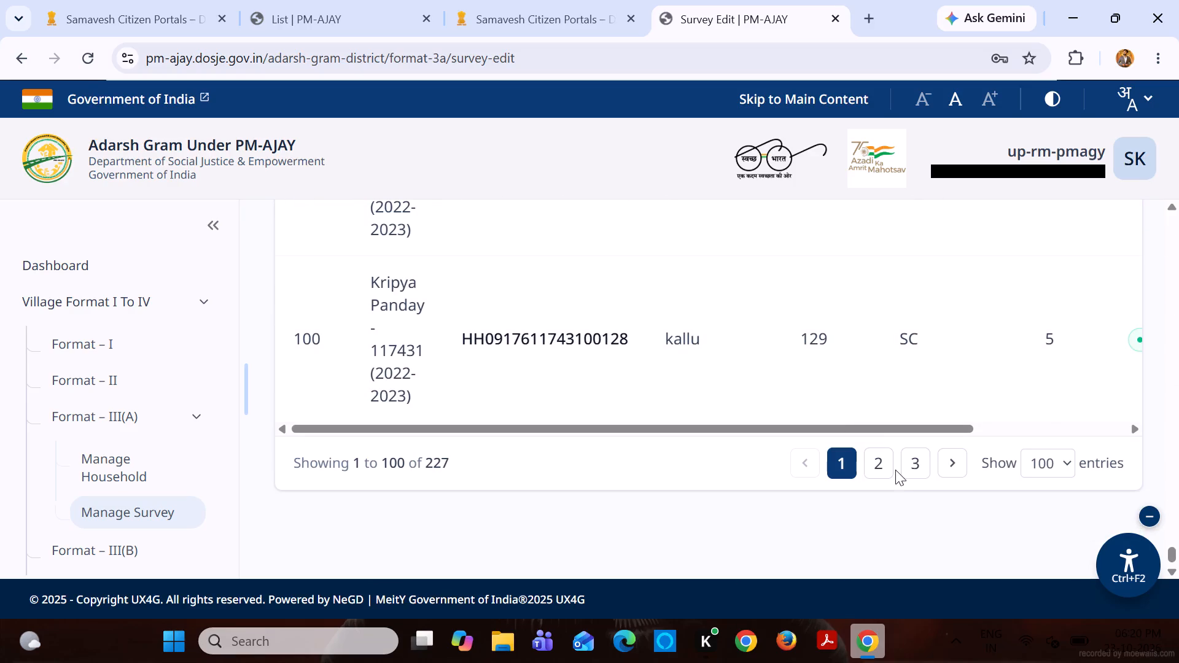
left_click(878, 468)
scroll(892, 355, "up", 3)
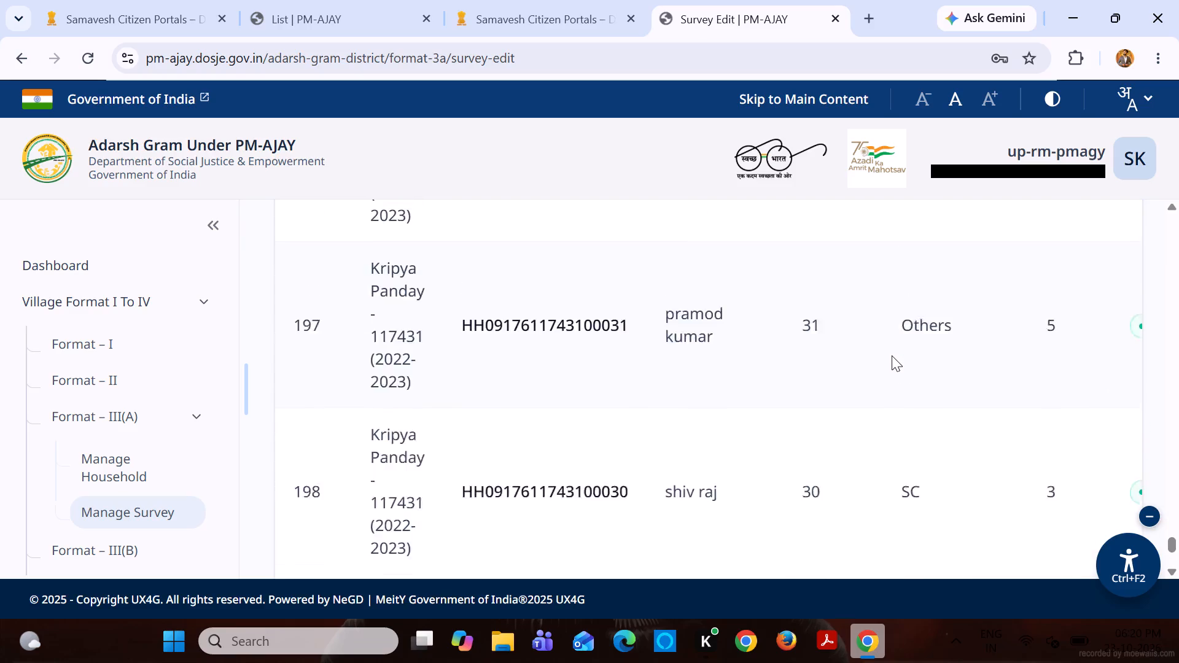
scroll(892, 355, "up", 11)
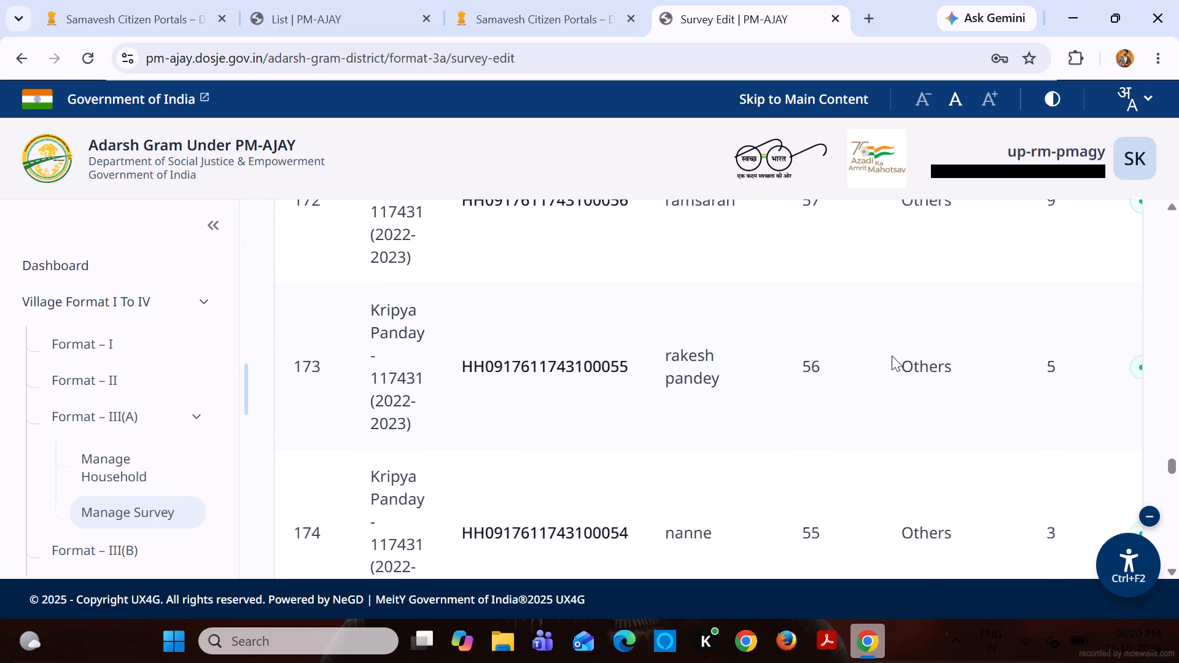
scroll(892, 355, "up", 10)
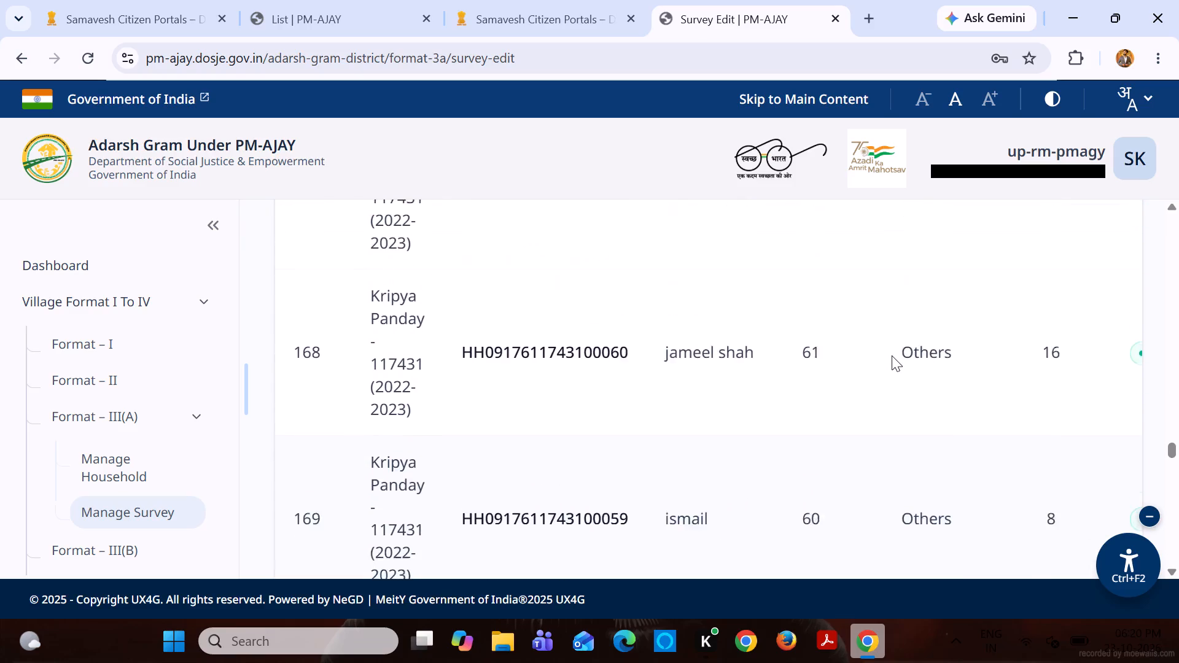
scroll(892, 355, "up", 8)
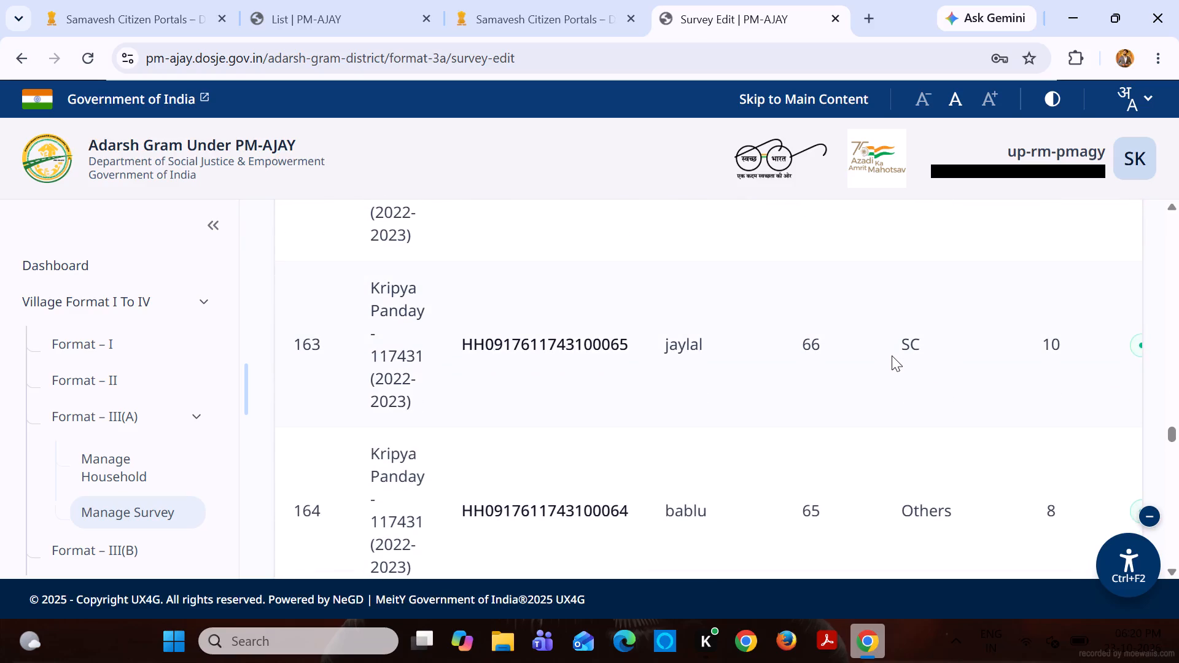
scroll(892, 355, "up", 2)
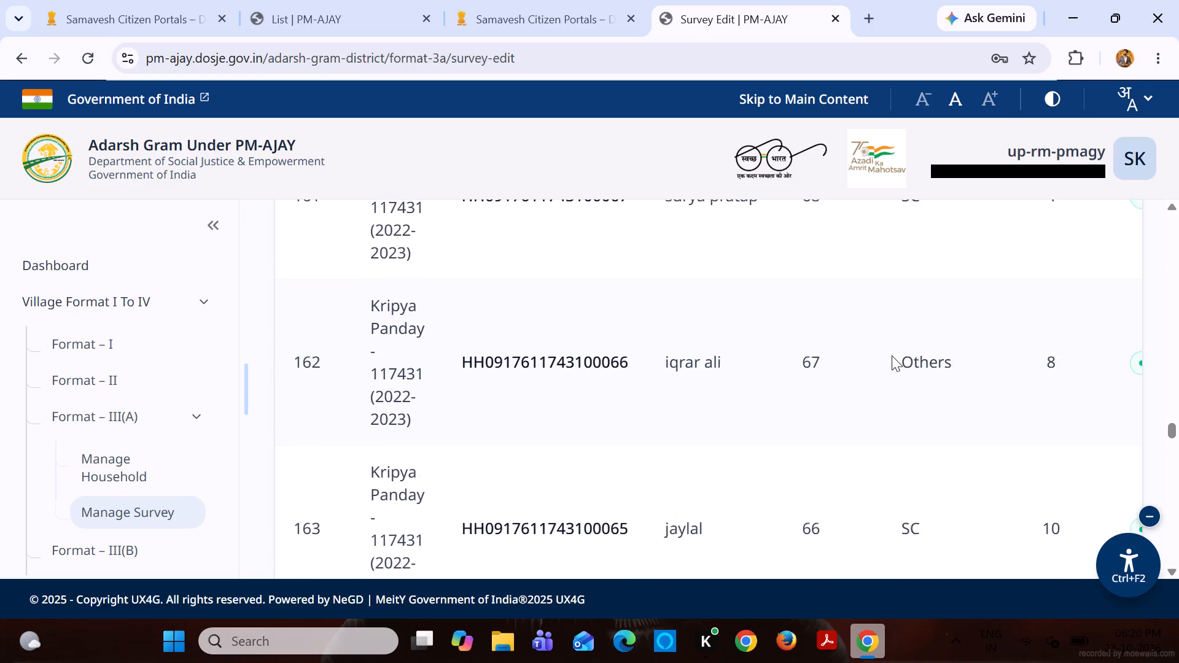
scroll(892, 355, "up", 4)
scroll(892, 355, "left", 4)
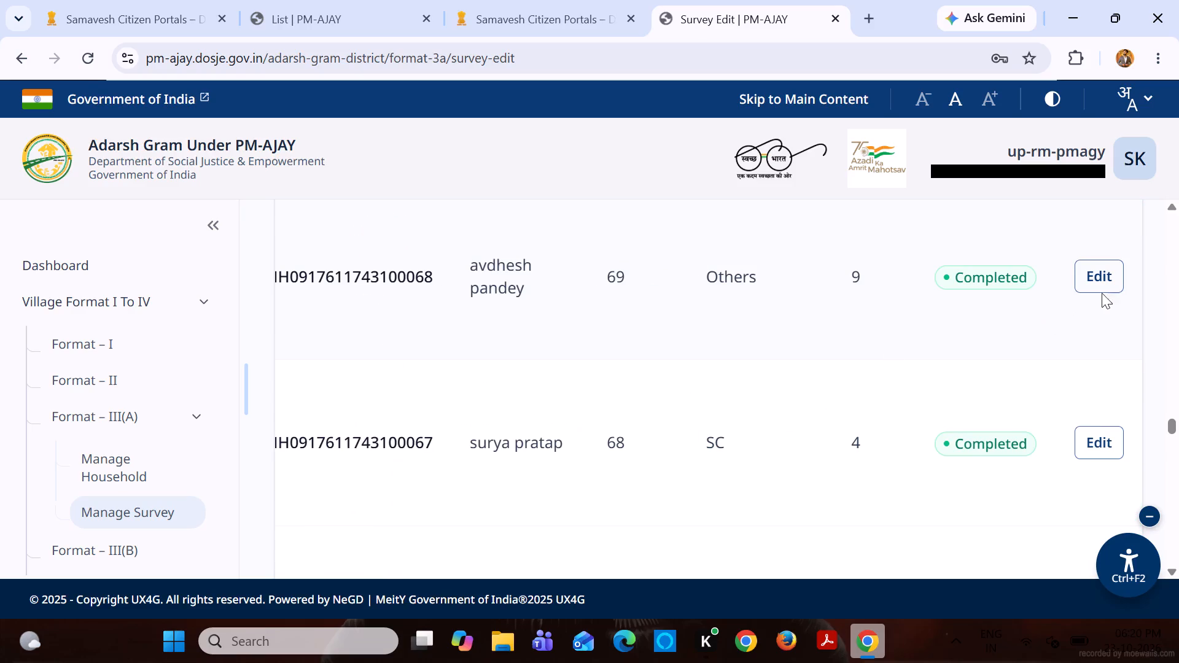
left_click(1109, 289)
Under domain 7 – Agricultural Practices etc., set house 69's farming involvement to No, save the answers and return to the survey list.
scroll(971, 358, "down", 8)
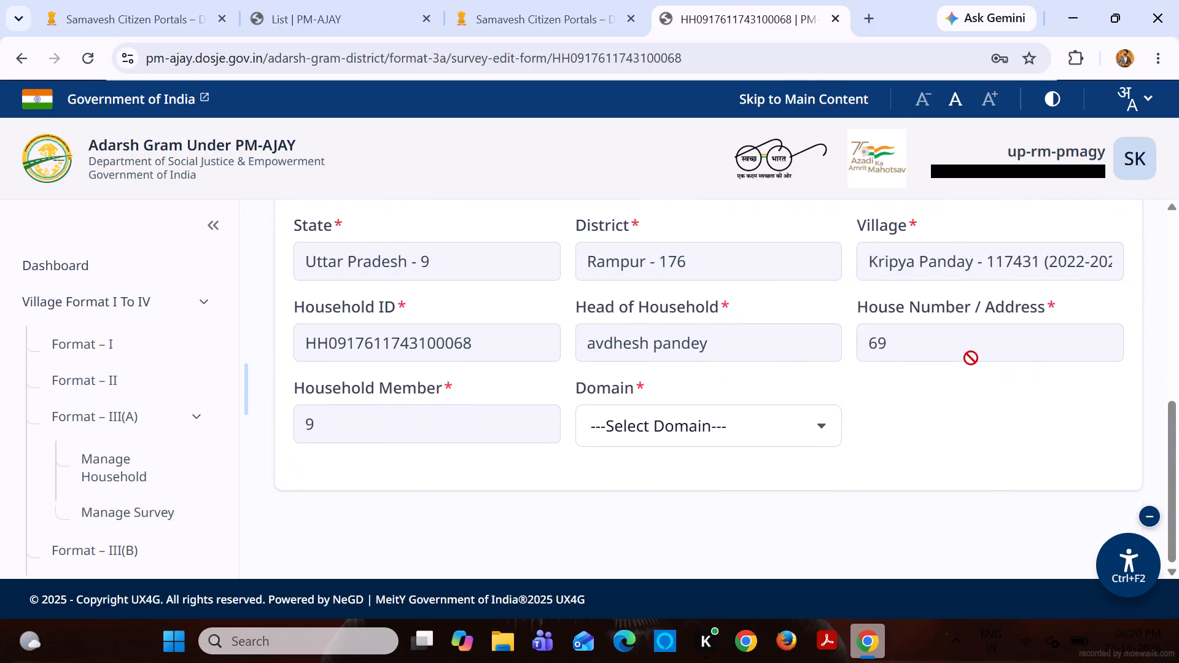
left_click(813, 428)
scroll(757, 245, "down", 2)
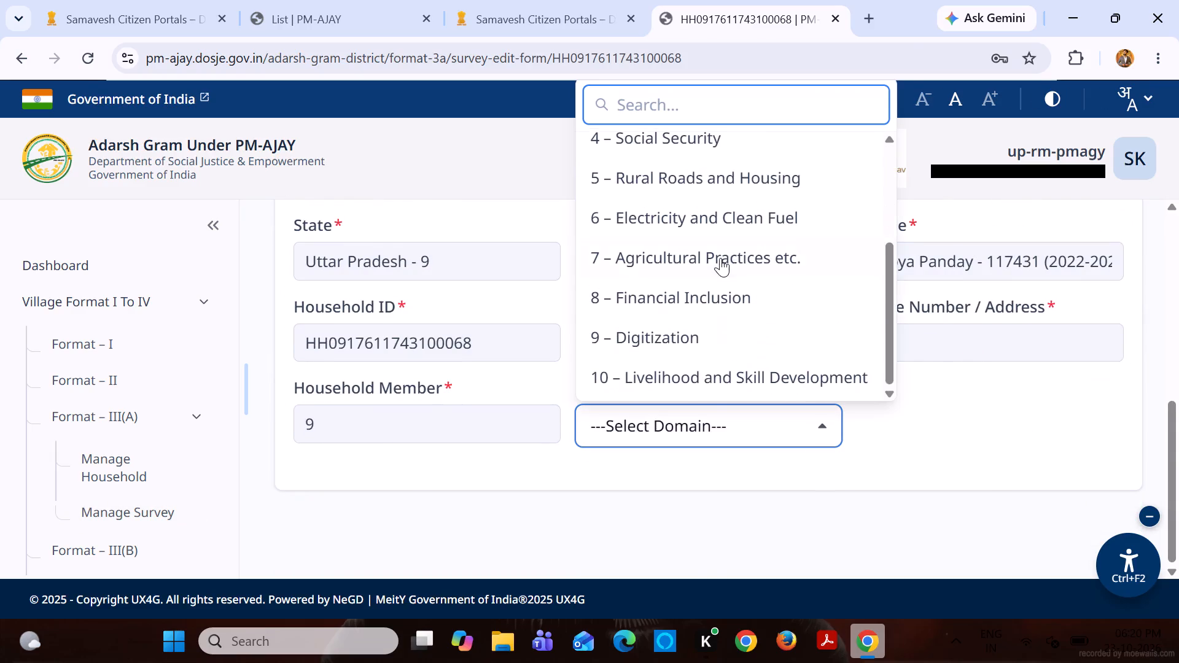
left_click(720, 258)
scroll(821, 357, "down", 3)
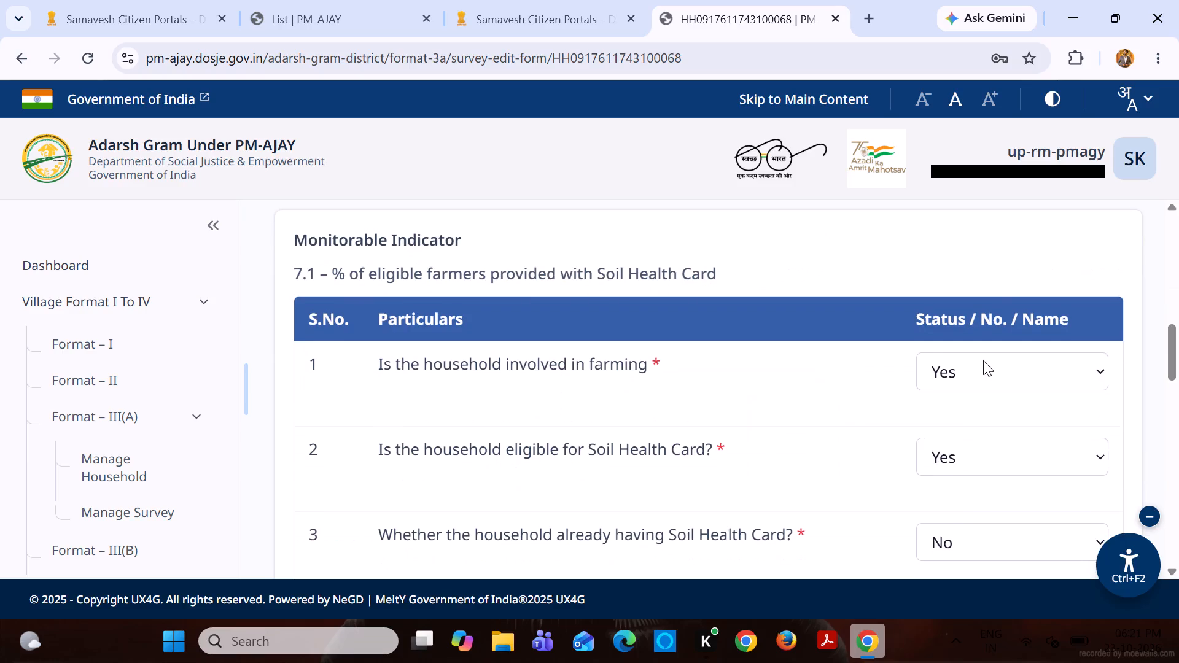
left_click_drag(983, 360, 975, 456)
left_click(975, 456)
scroll(975, 456, "down", 6)
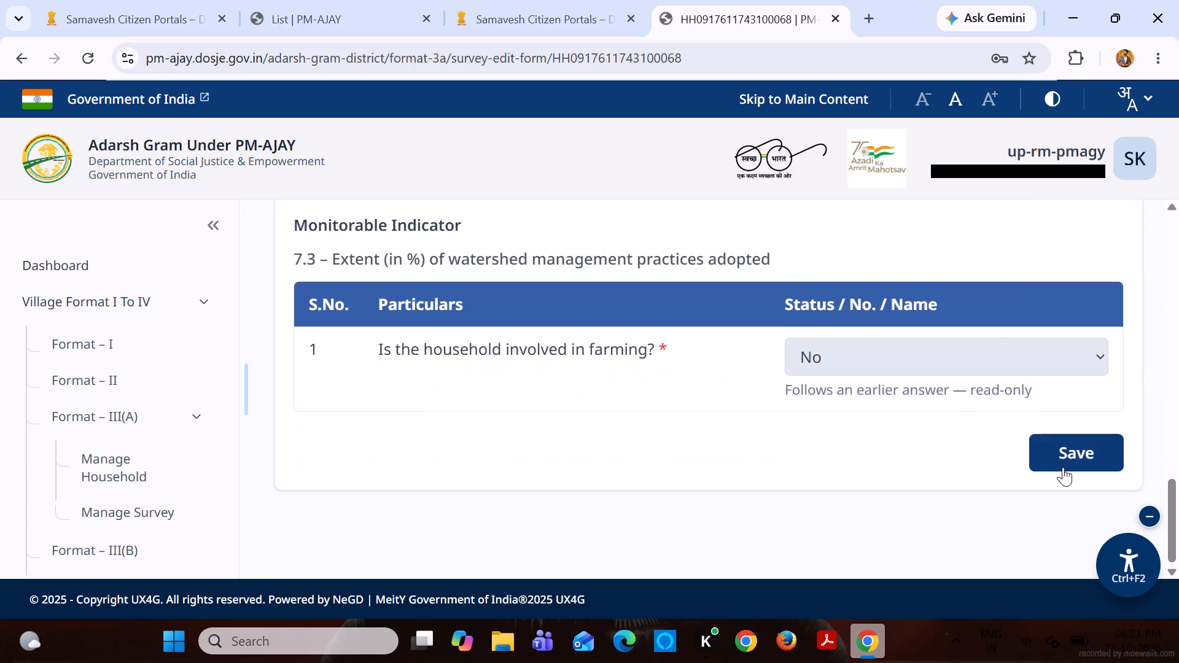
left_click(1063, 467)
scroll(954, 316, "up", 9)
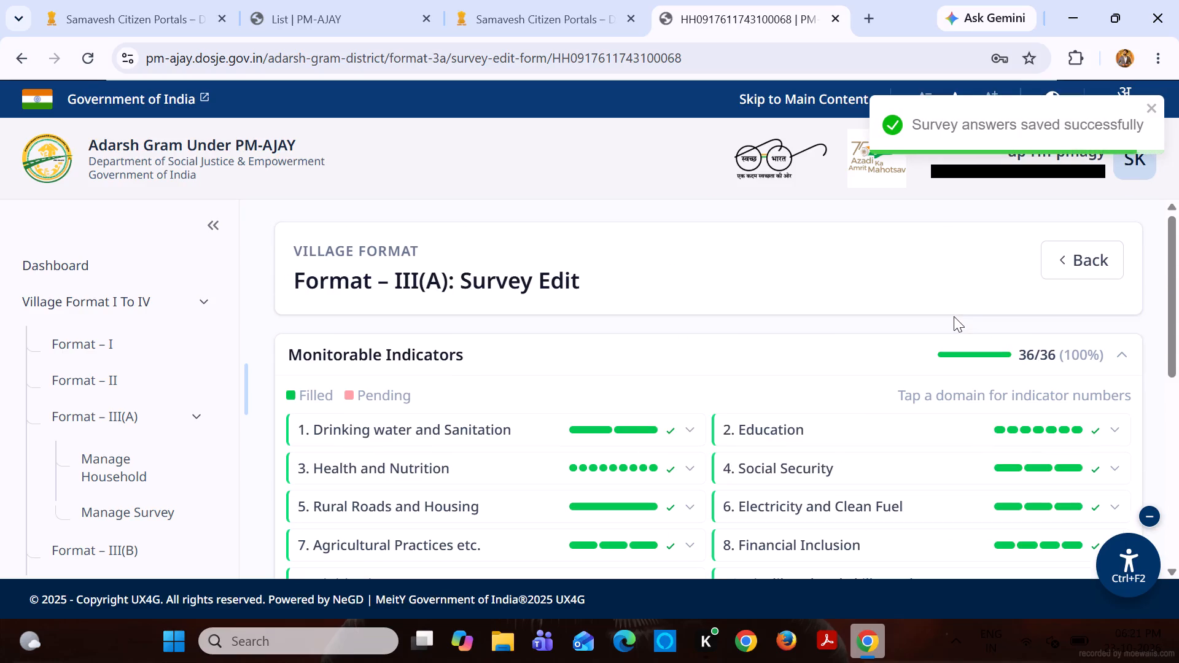
left_click(1076, 250)
Open the survey of house number 70 on page 2 of the household list for editing.
scroll(951, 408, "down", 6)
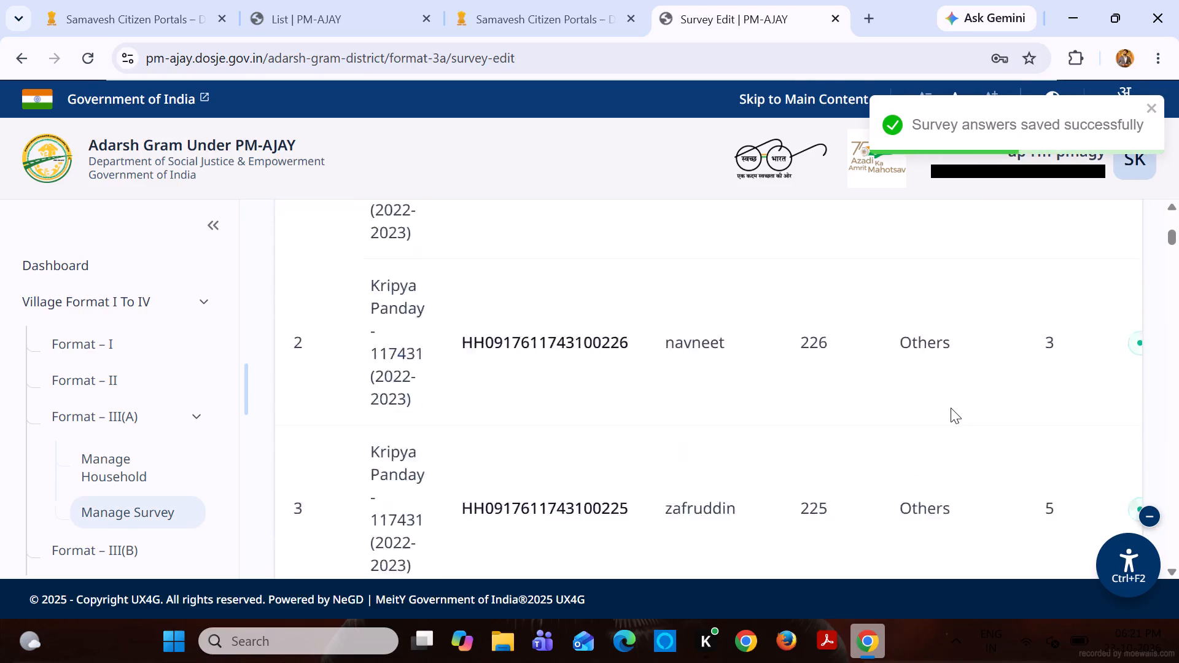
scroll(951, 408, "down", 20)
scroll(951, 408, "down", 20)
scroll(951, 408, "down", 4)
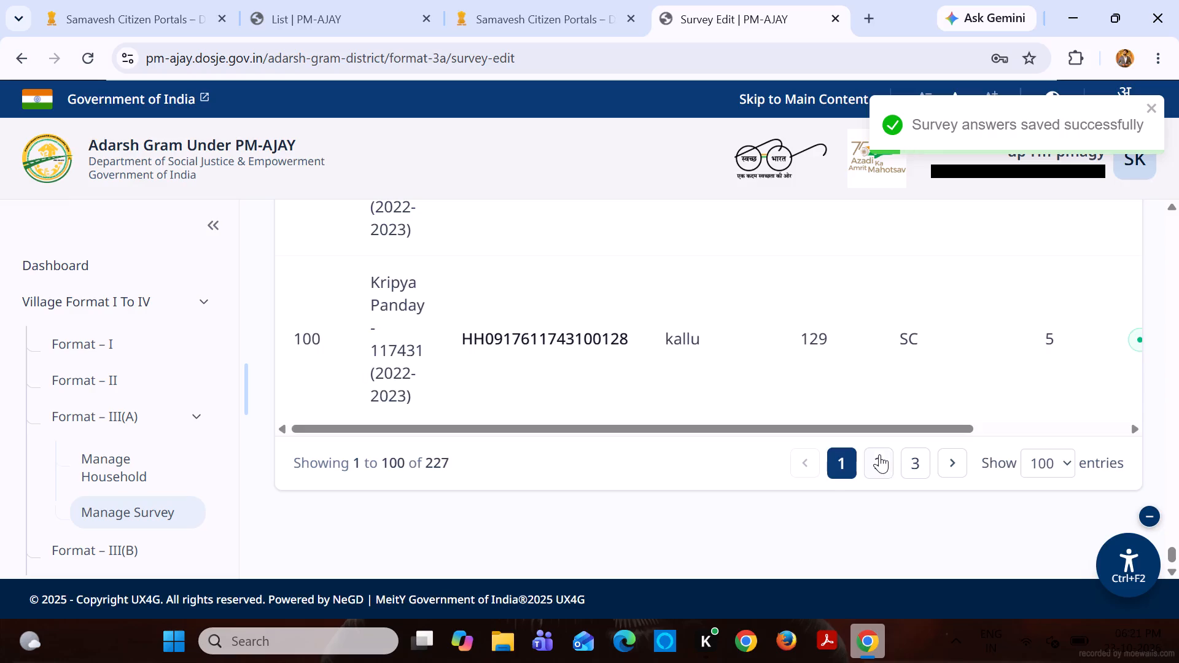
left_click(879, 454)
scroll(887, 353, "up", 6)
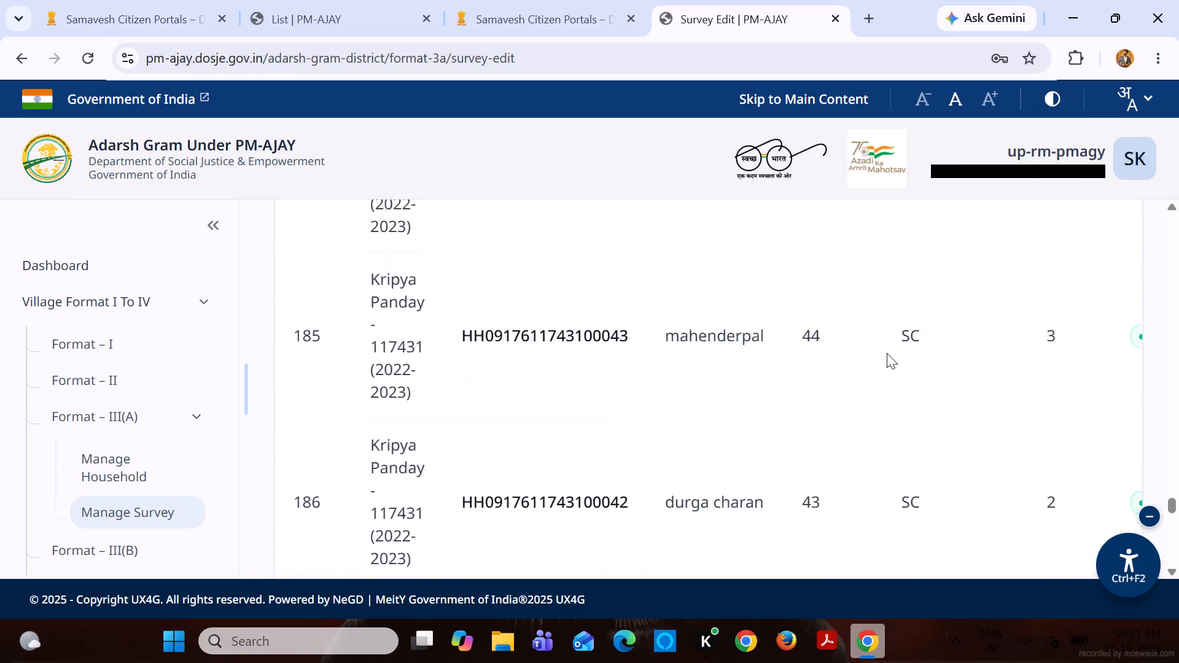
scroll(887, 353, "up", 12)
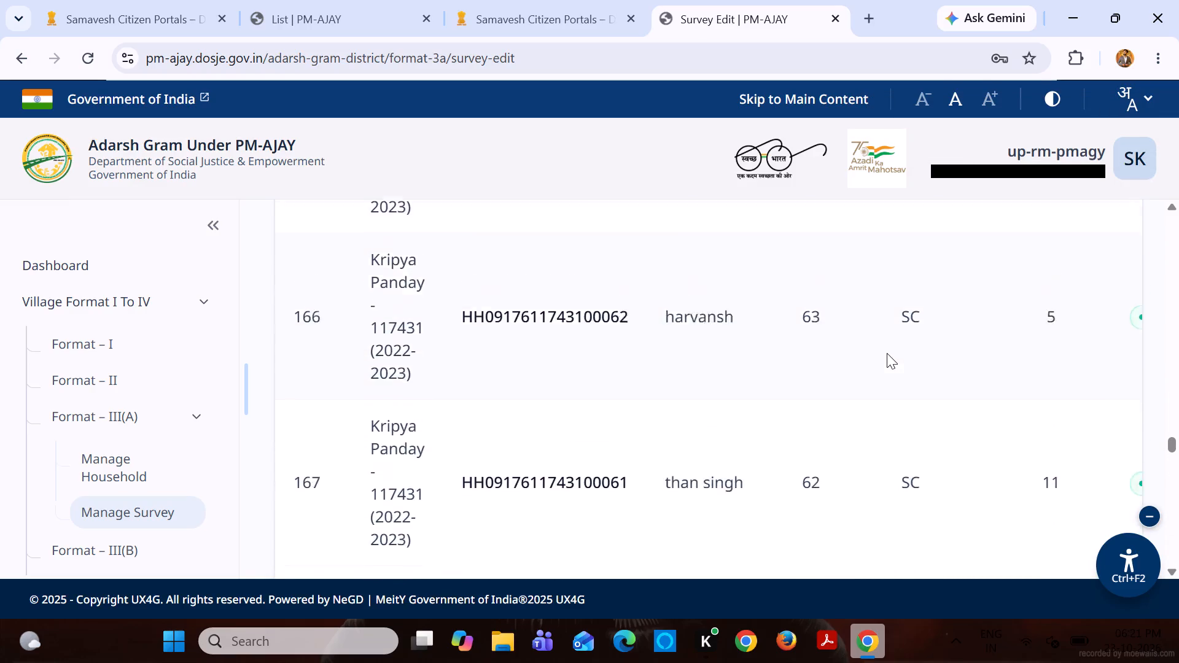
scroll(887, 353, "up", 12)
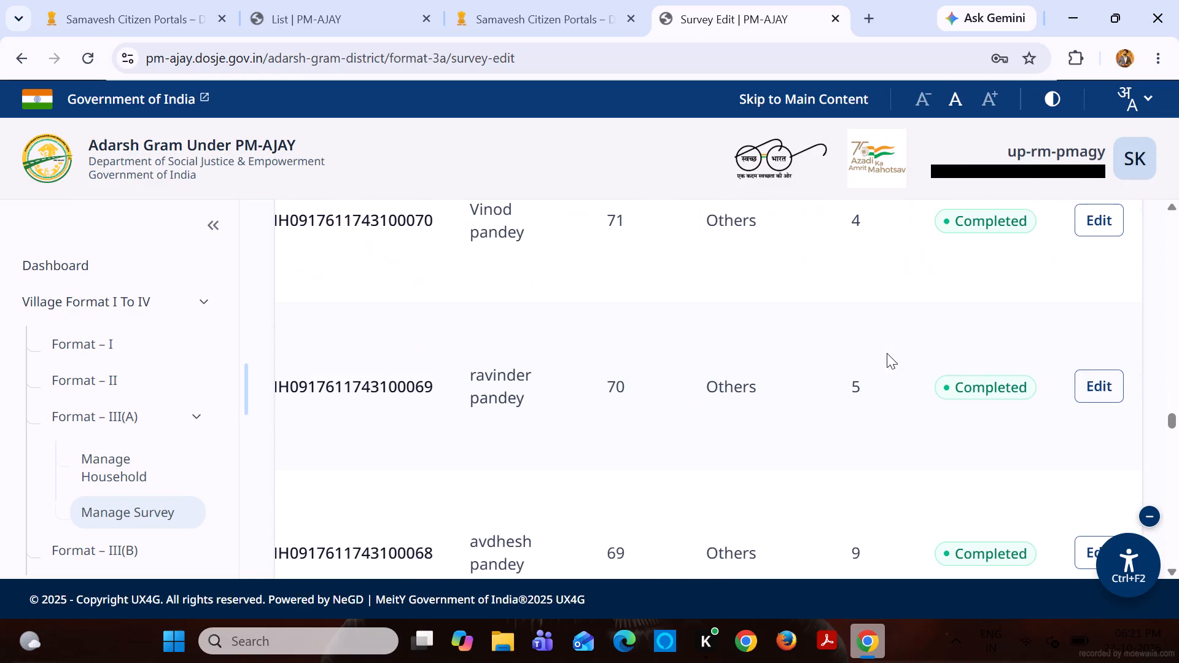
scroll(887, 353, "up", 1)
left_click(1092, 392)
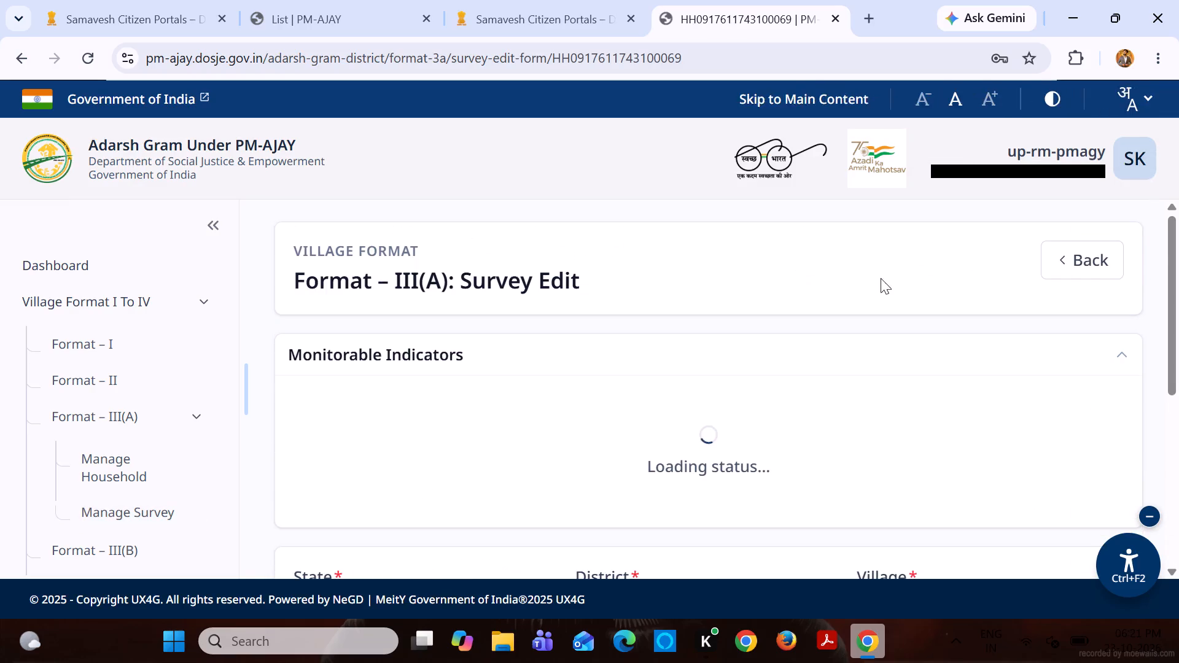
Under domain 7 – Agricultural Practices etc., set house 70's farming involvement to No, save the answers and return to the survey list.
scroll(881, 278, "down", 8)
left_click(789, 411)
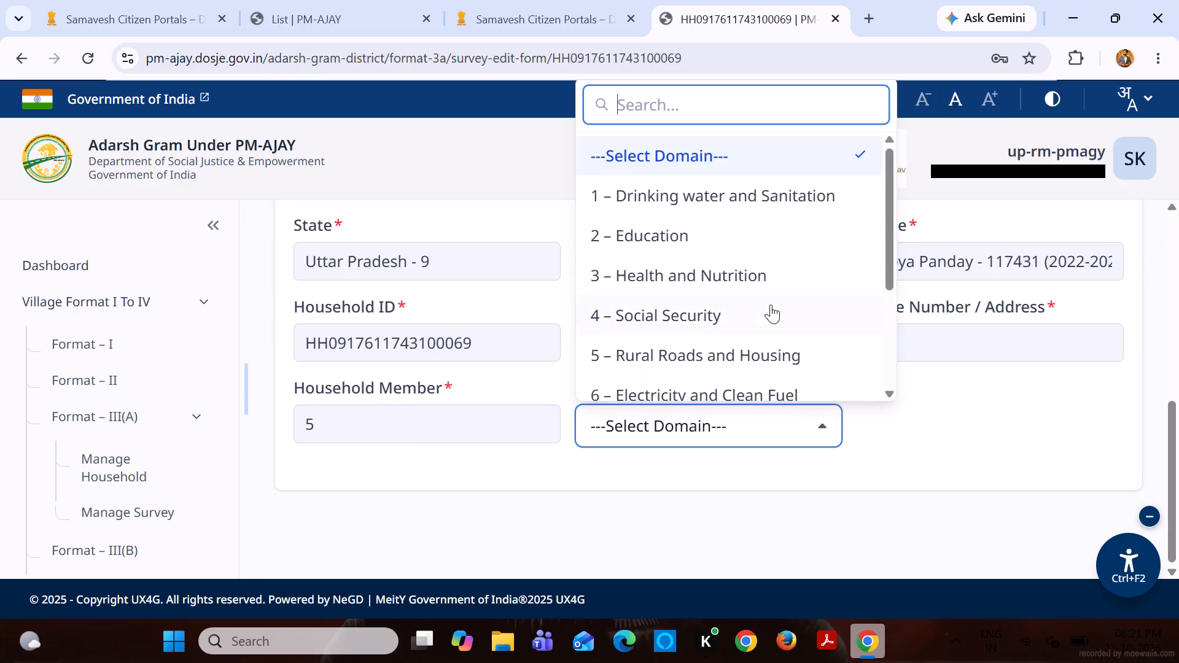
scroll(771, 304, "down", 1)
left_click(725, 311)
scroll(799, 408, "down", 3)
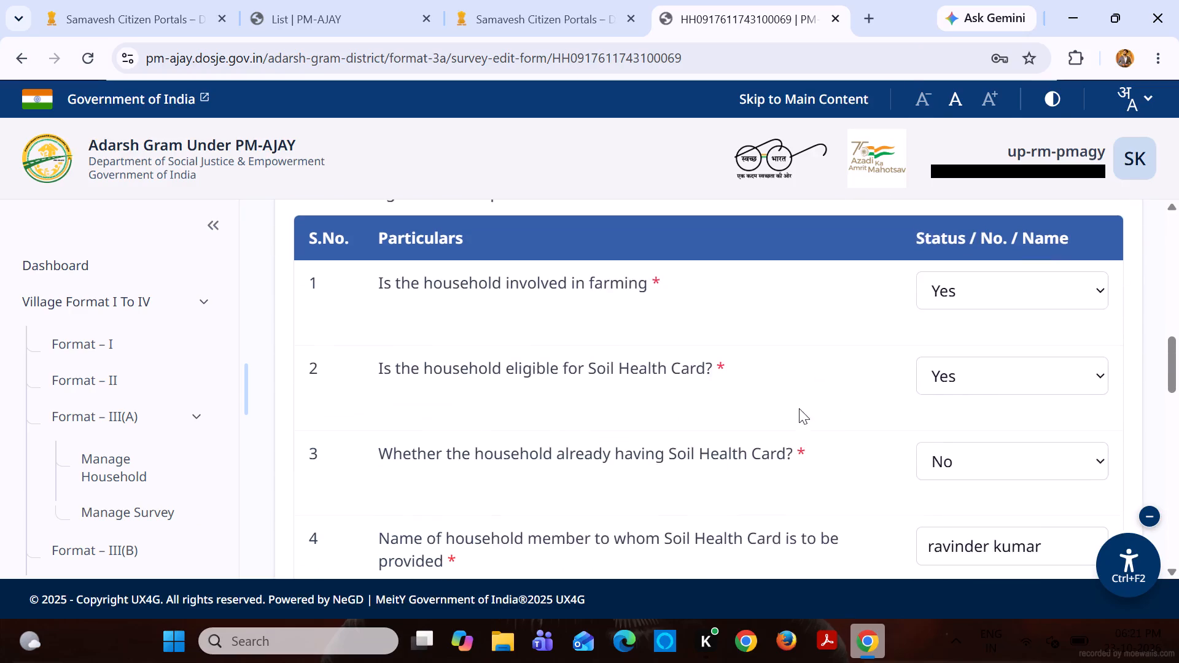
left_click_drag(1000, 287, 964, 376)
left_click(964, 376)
scroll(964, 376, "down", 3)
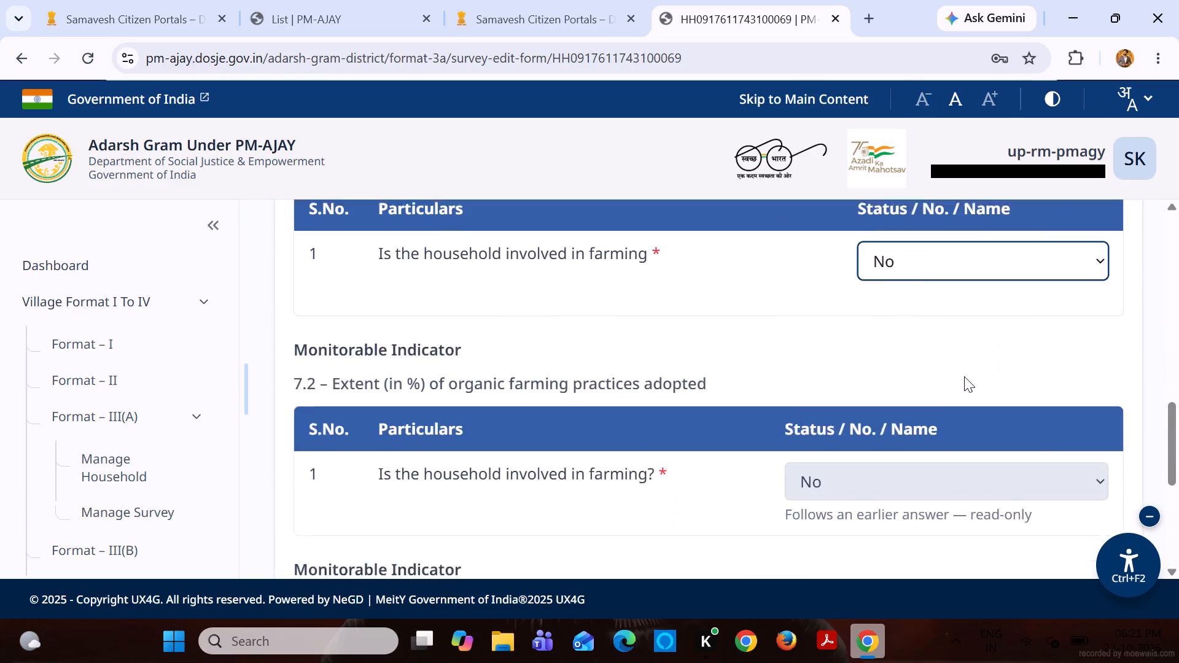
scroll(964, 376, "down", 3)
left_click(1067, 450)
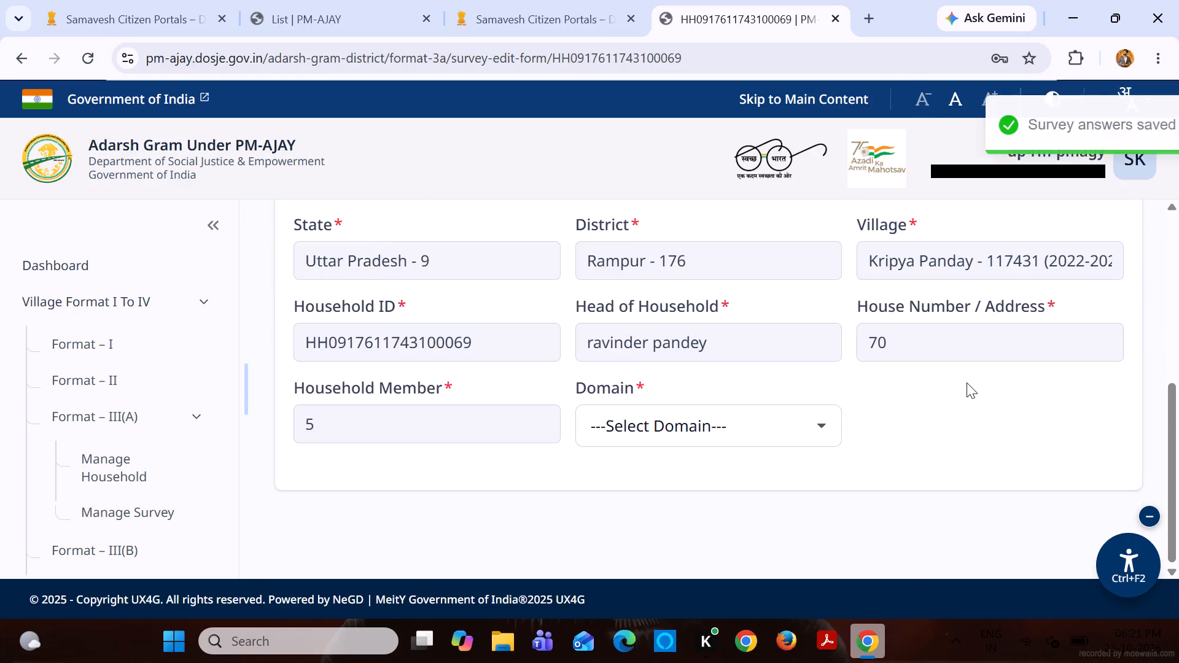
scroll(967, 382, "up", 6)
left_click(1078, 242)
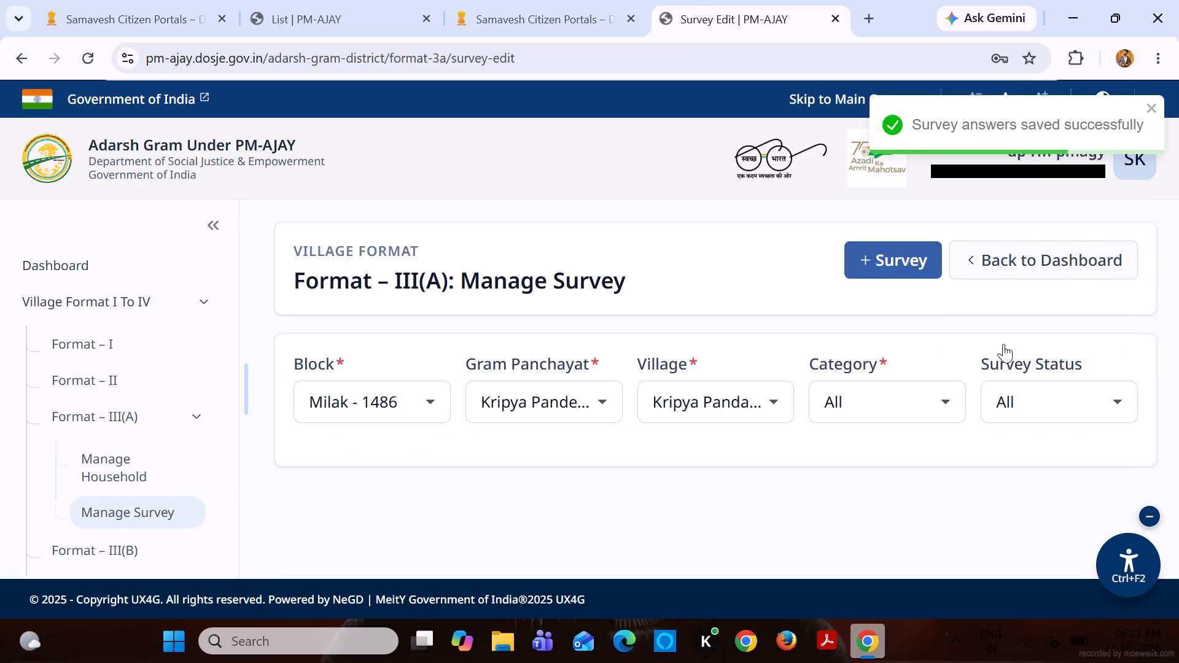
Open the survey of house number 71 on page 2 of the household list for editing.
scroll(962, 413, "down", 20)
scroll(962, 413, "down", 20)
scroll(962, 413, "down", 20)
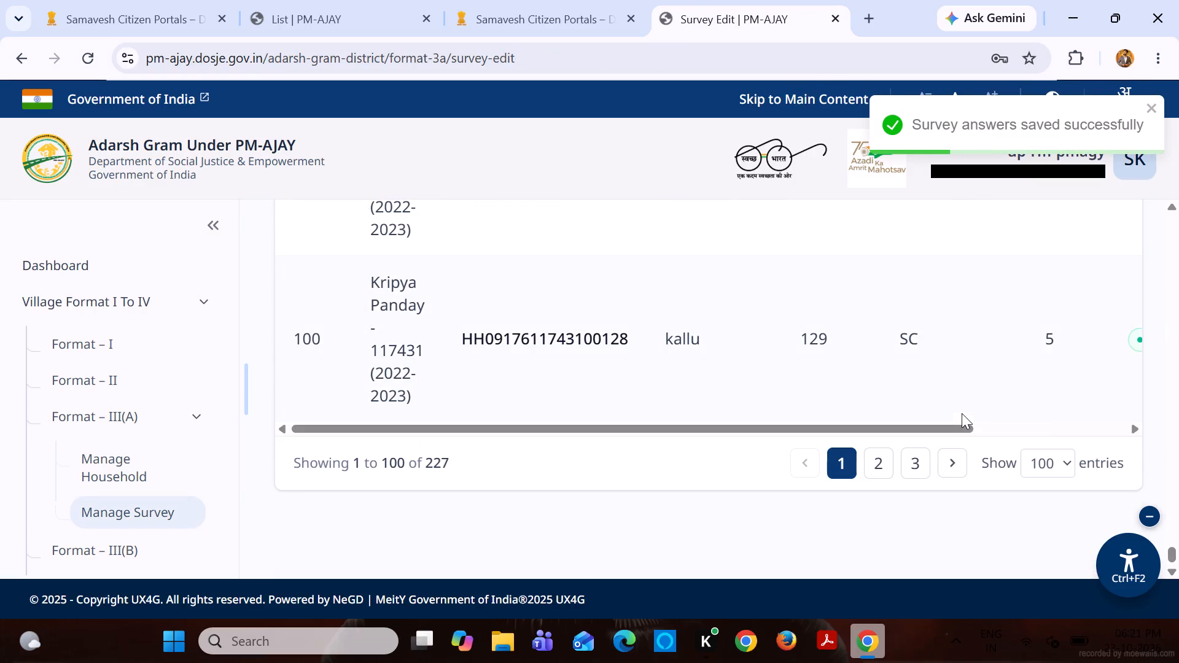
left_click(881, 467)
scroll(898, 321, "up", 5)
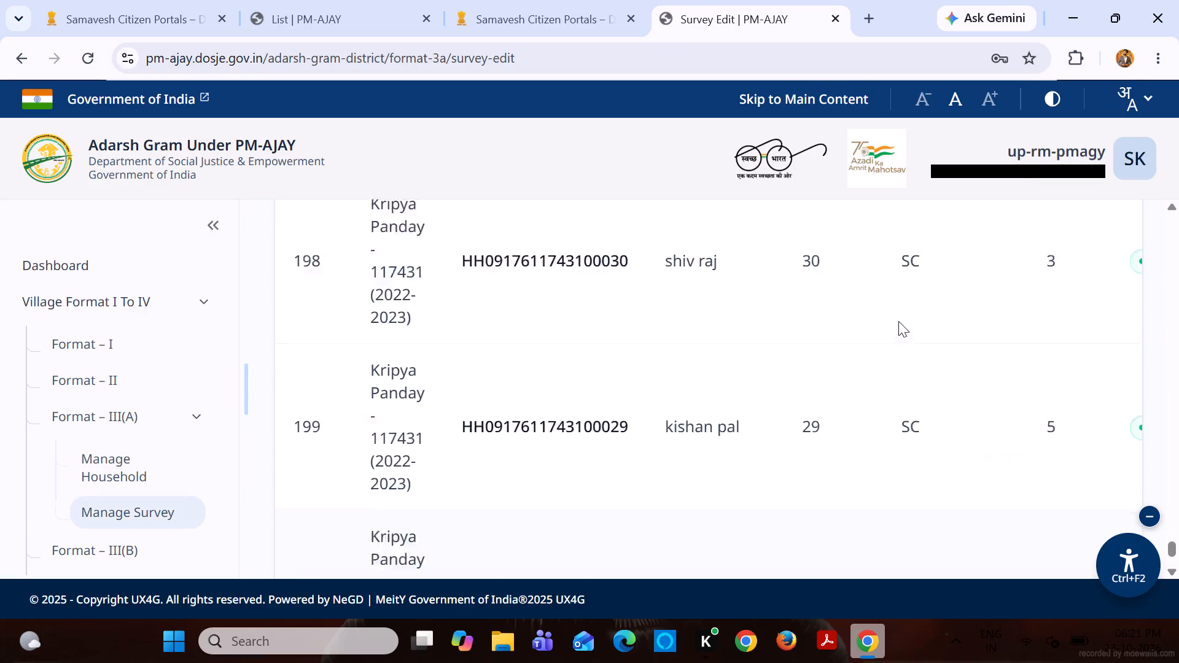
scroll(898, 321, "up", 20)
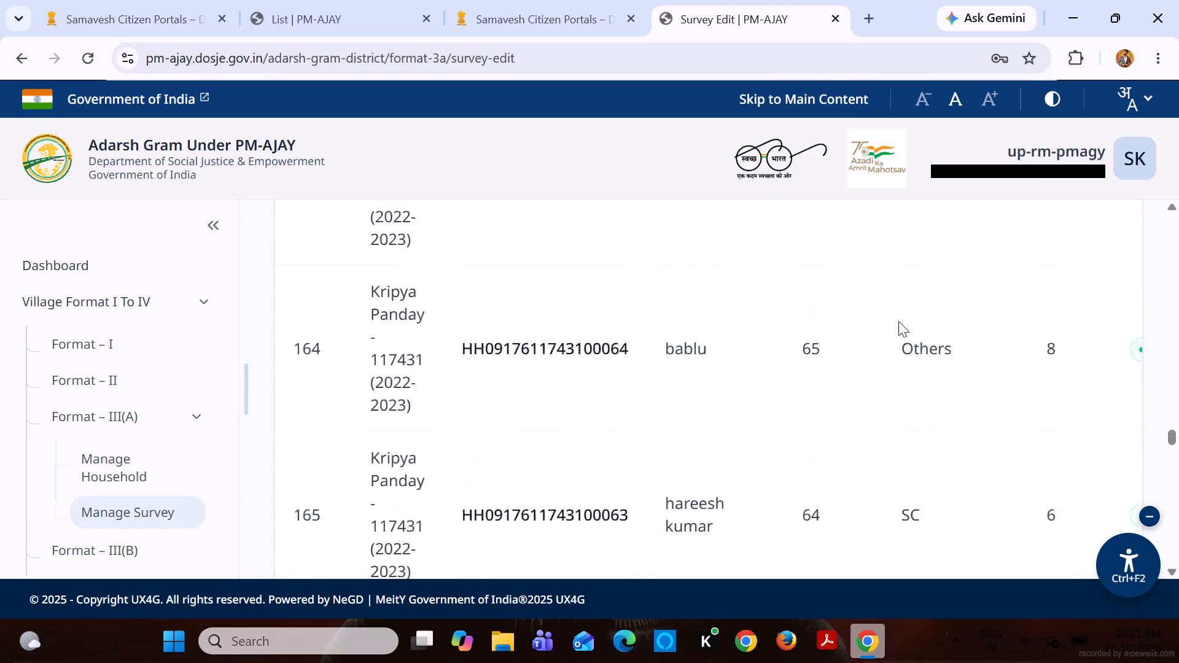
scroll(898, 321, "up", 7)
left_click(1085, 308)
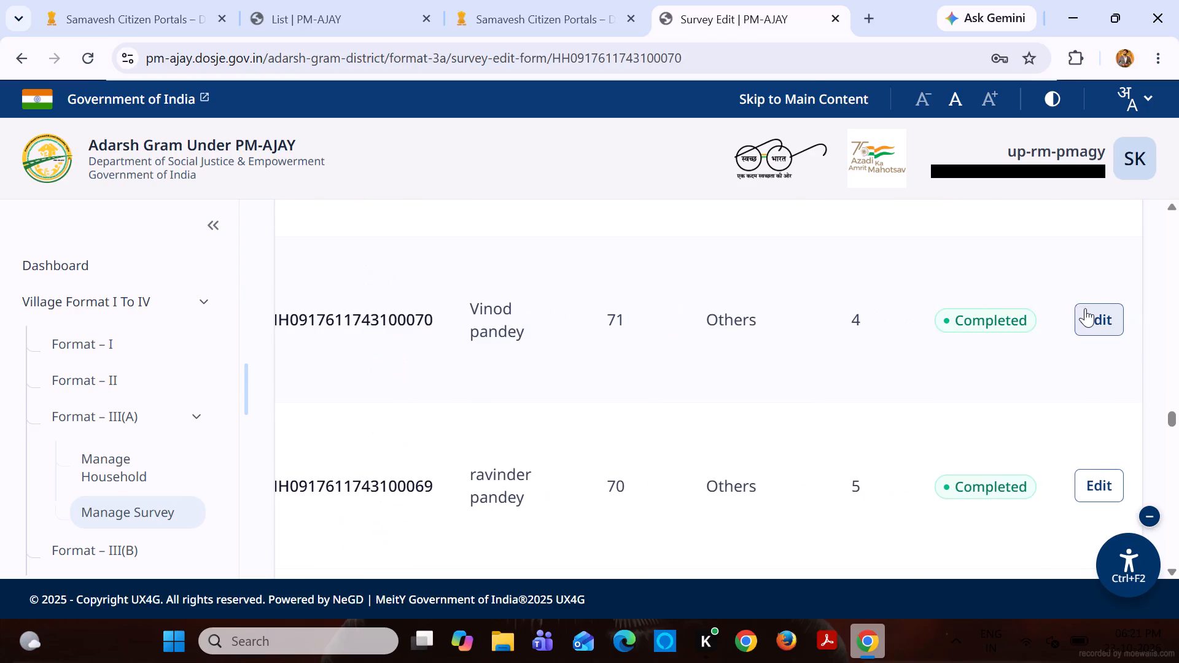
Under domain 7 – Agricultural Practices etc., set house 71's farming involvement to No, save the answers and return to the survey list.
scroll(910, 366, "down", 10)
left_click(808, 408)
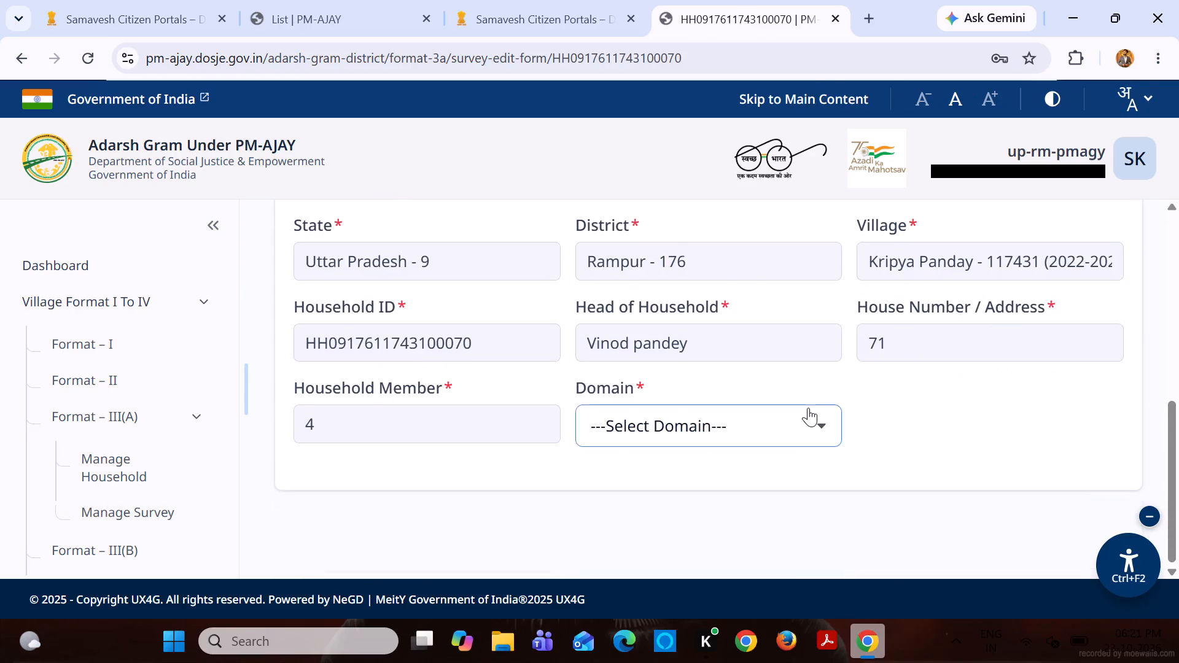
scroll(777, 289, "down", 1)
left_click(757, 288)
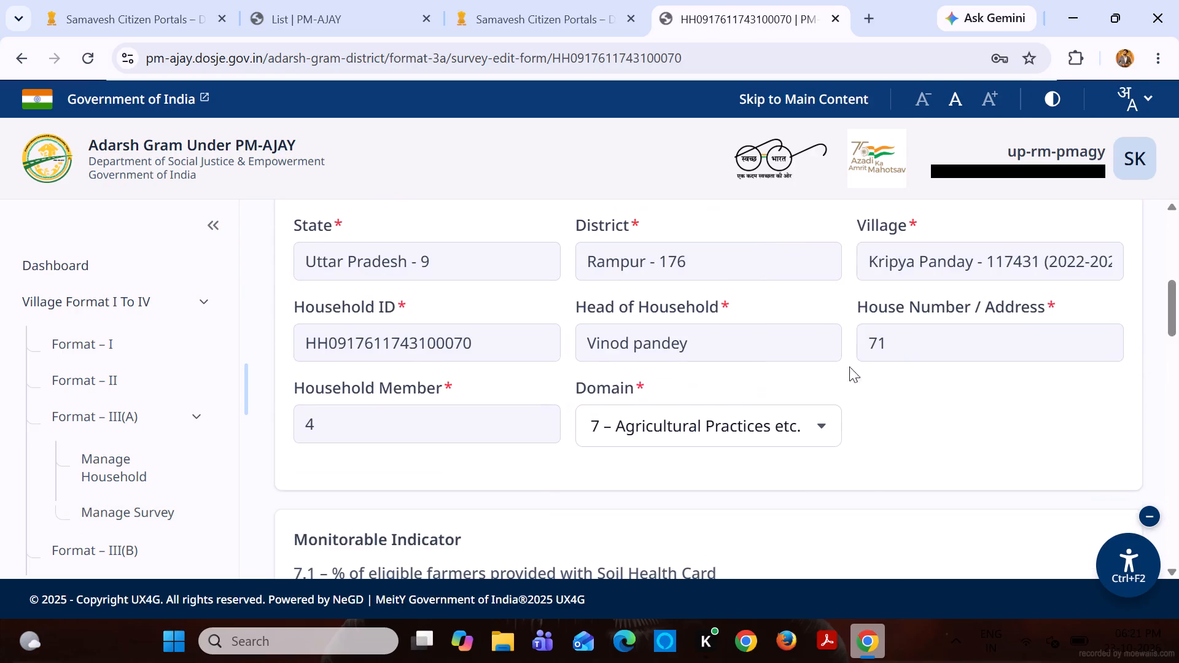
scroll(858, 390, "down", 3)
left_click(1000, 364)
left_click(1027, 327)
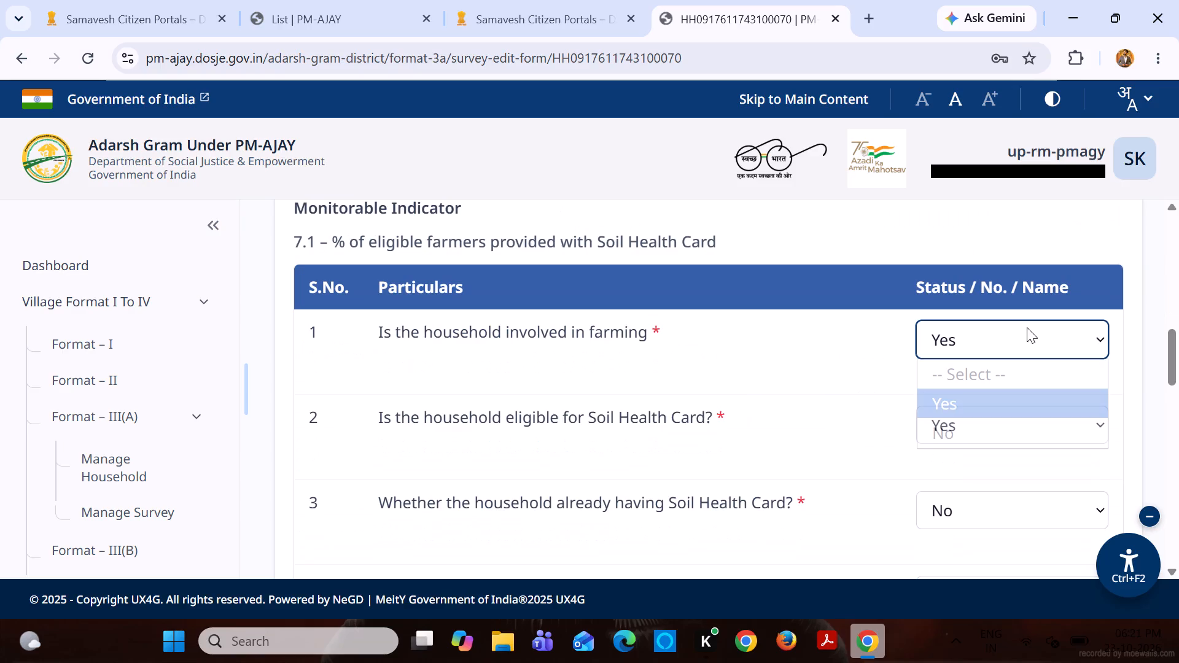
left_click(971, 421)
scroll(971, 421, "down", 7)
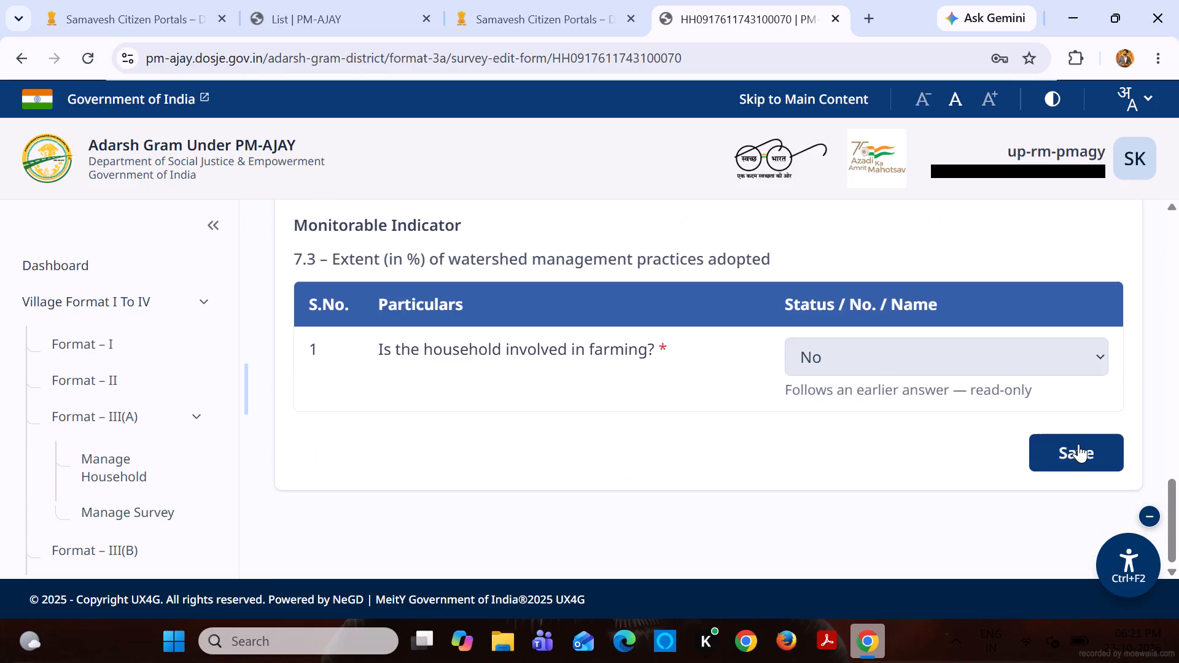
left_click(1078, 444)
scroll(1044, 352, "up", 7)
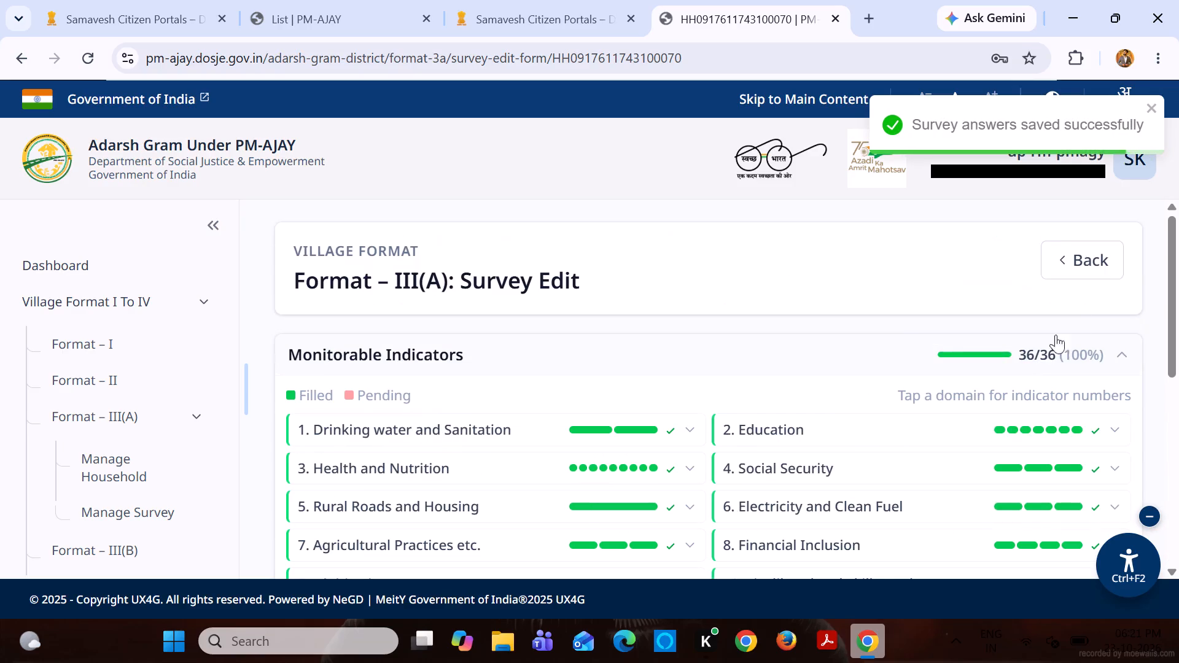
left_click(1103, 257)
Open the survey of house number 72 on page 2 of the household list for editing.
scroll(994, 413, "down", 3)
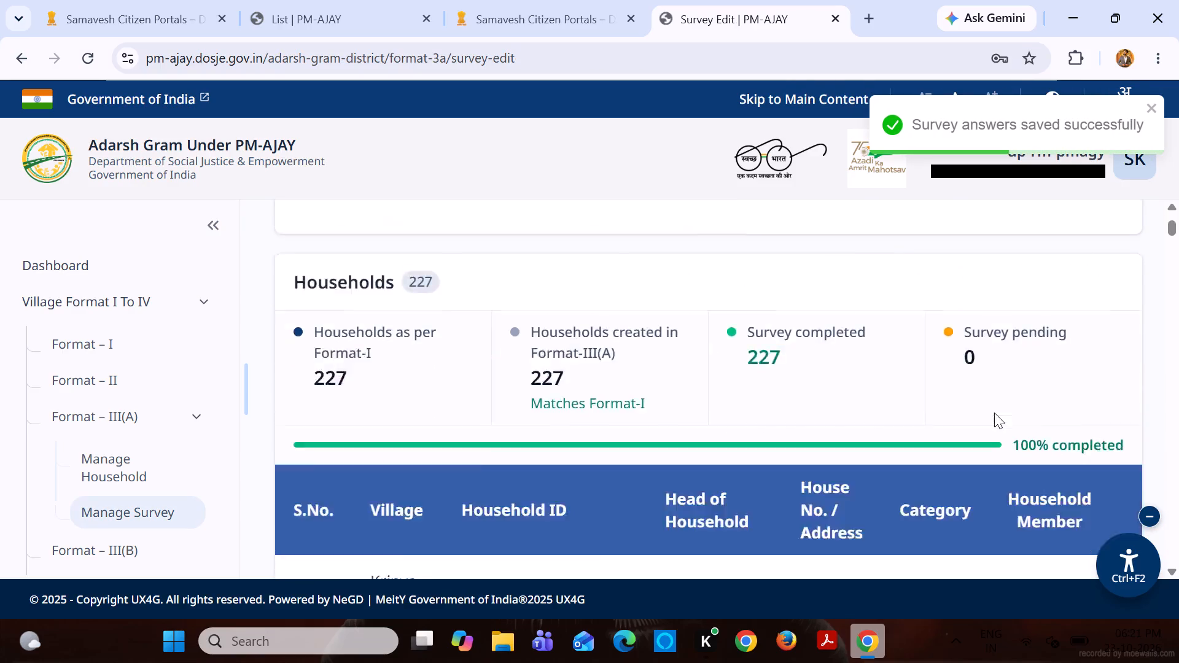
scroll(994, 413, "down", 2)
scroll(994, 413, "down", 20)
scroll(994, 413, "down", 10)
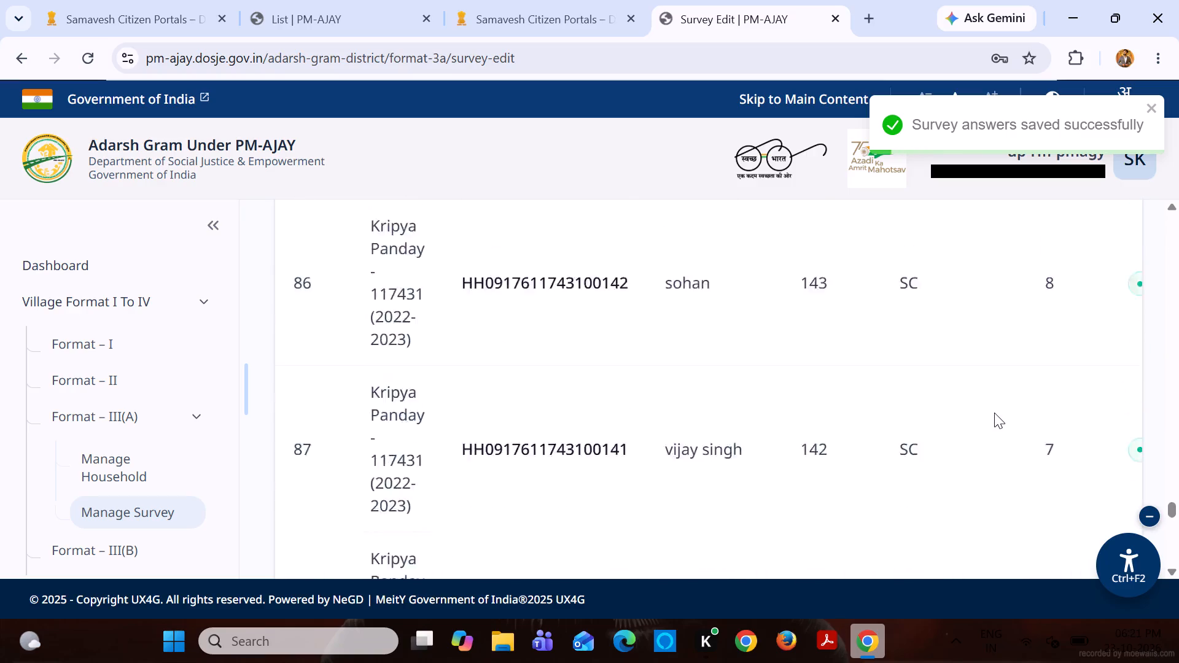
scroll(994, 413, "down", 8)
left_click(887, 467)
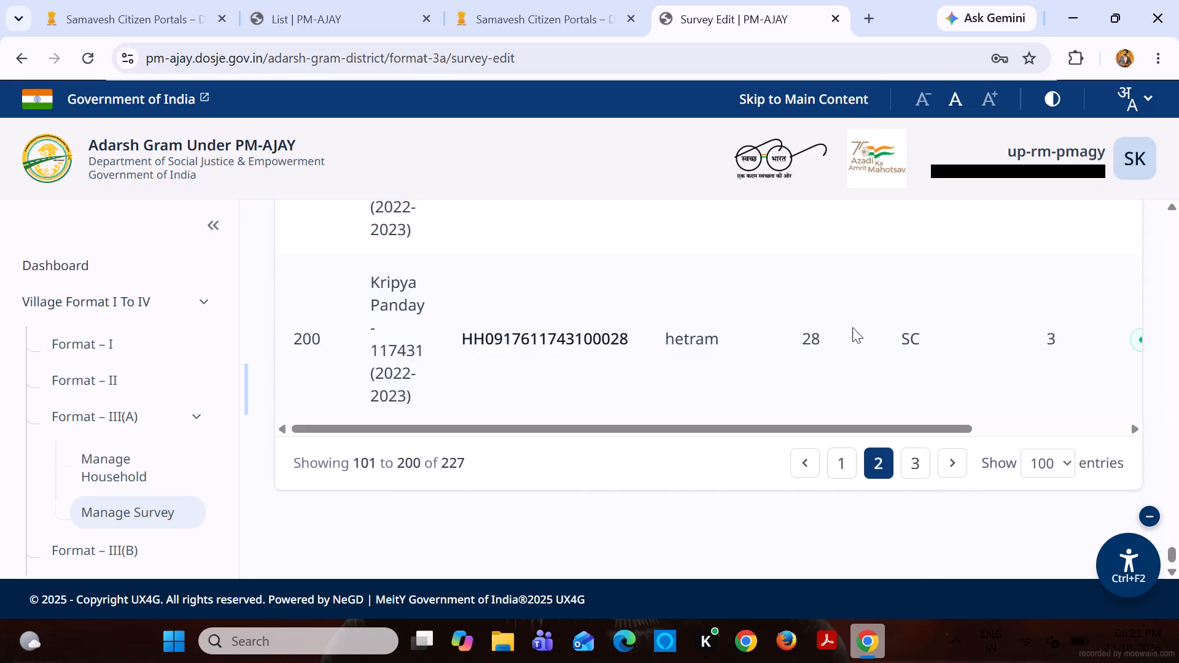
scroll(852, 327, "up", 15)
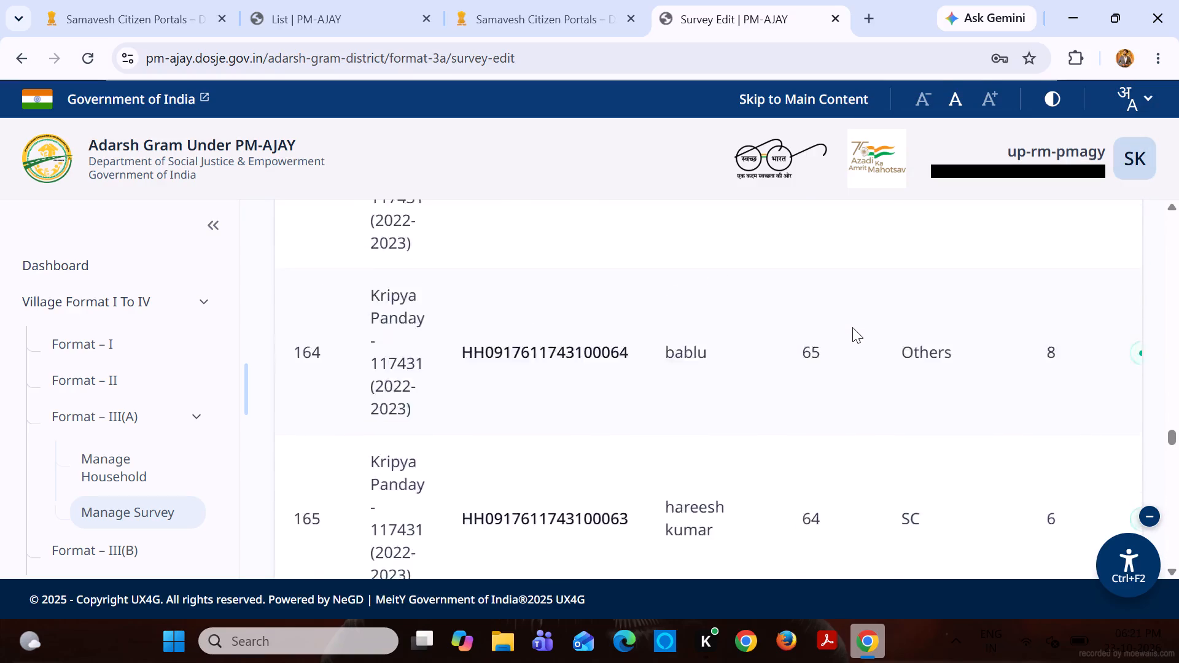
scroll(852, 327, "up", 12)
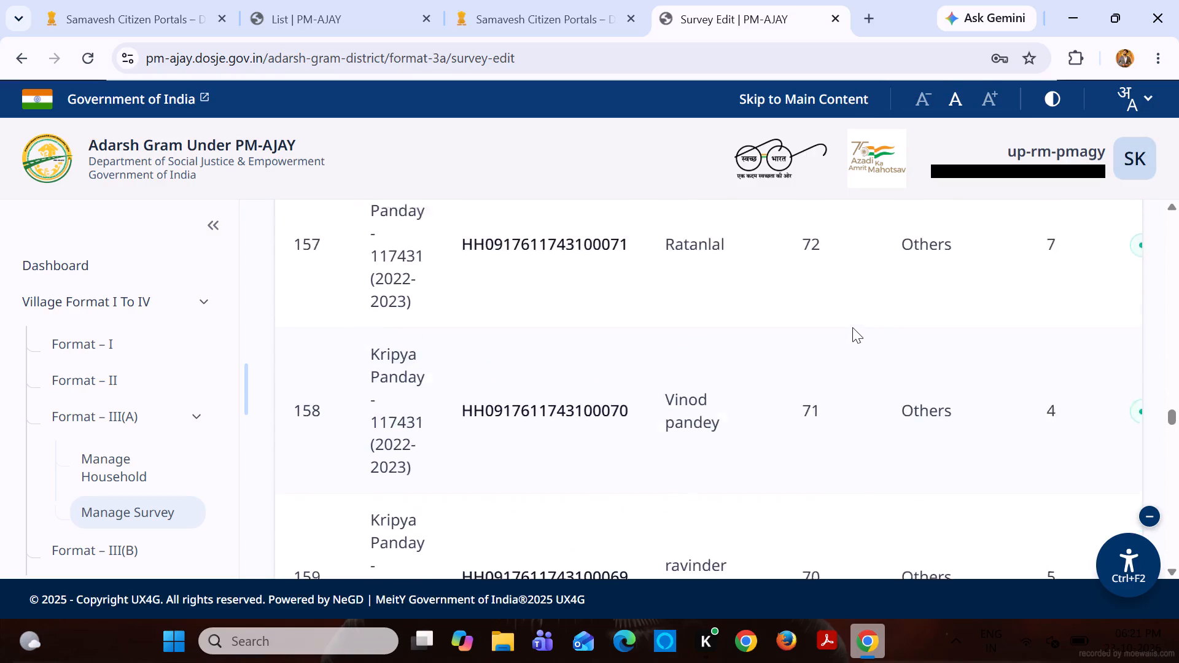
scroll(852, 327, "up", 1)
left_click(1081, 277)
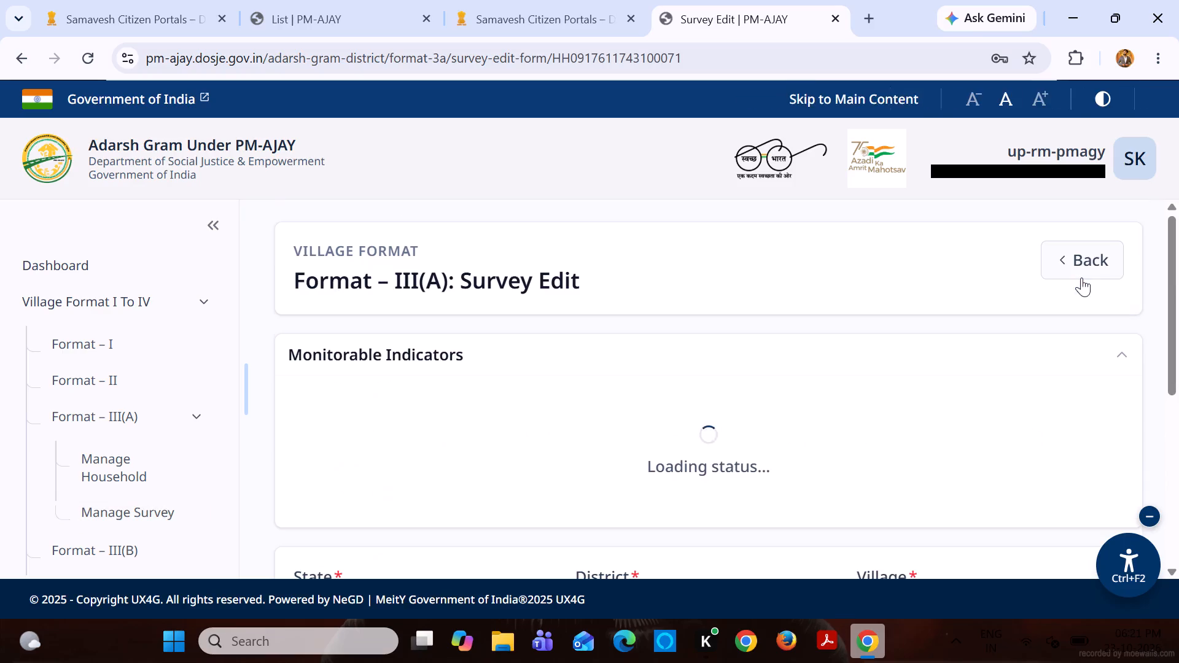
Under domain 7 – Agricultural Practices etc., set house 72's farming involvement to No, save the answers and return to the survey list.
scroll(912, 376, "down", 8)
left_click(778, 416)
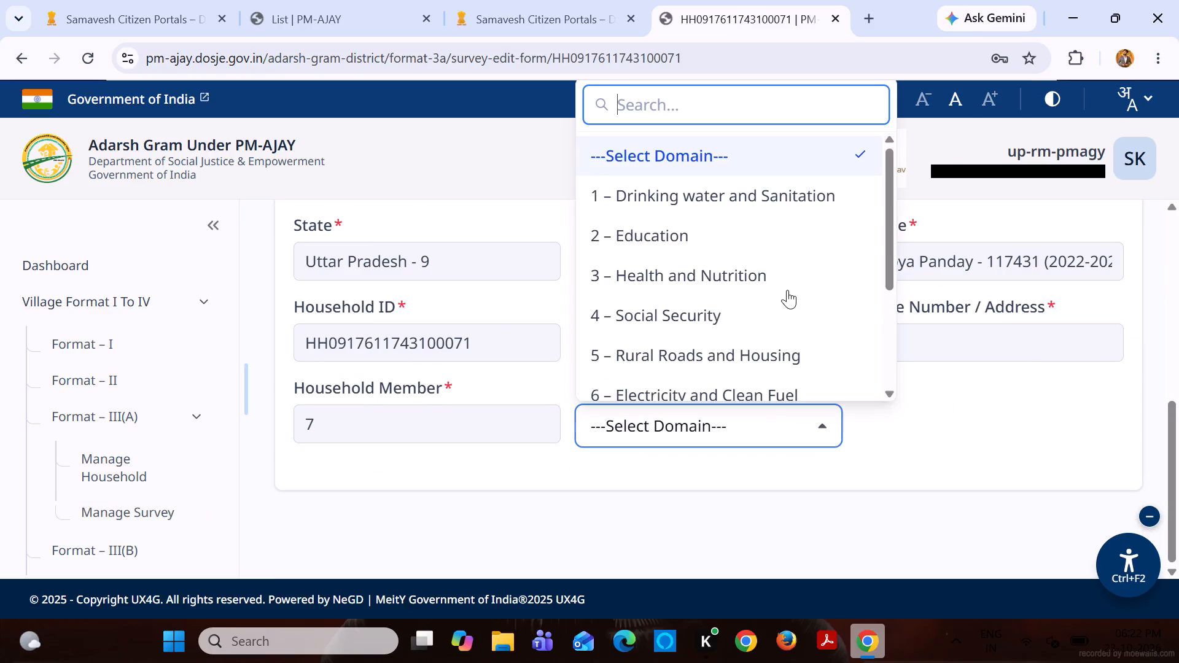
scroll(787, 289, "down", 2)
left_click(750, 263)
scroll(892, 419, "down", 1)
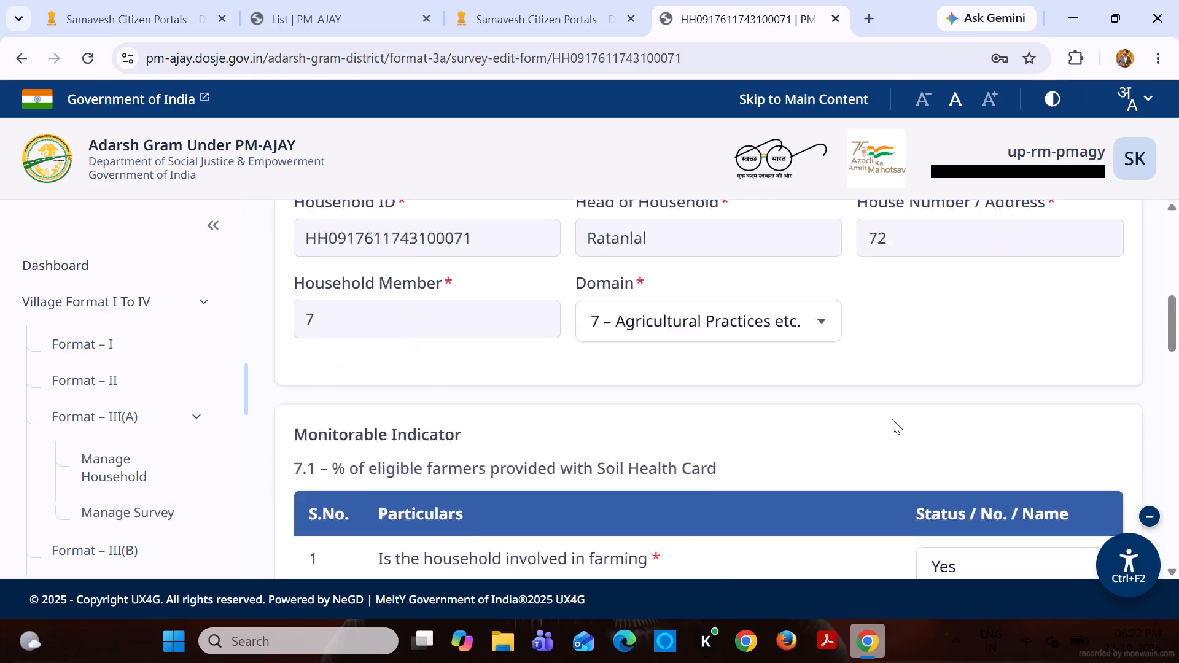
scroll(892, 419, "down", 2)
left_click_drag(1015, 363, 979, 464)
left_click(979, 464)
scroll(979, 464, "down", 4)
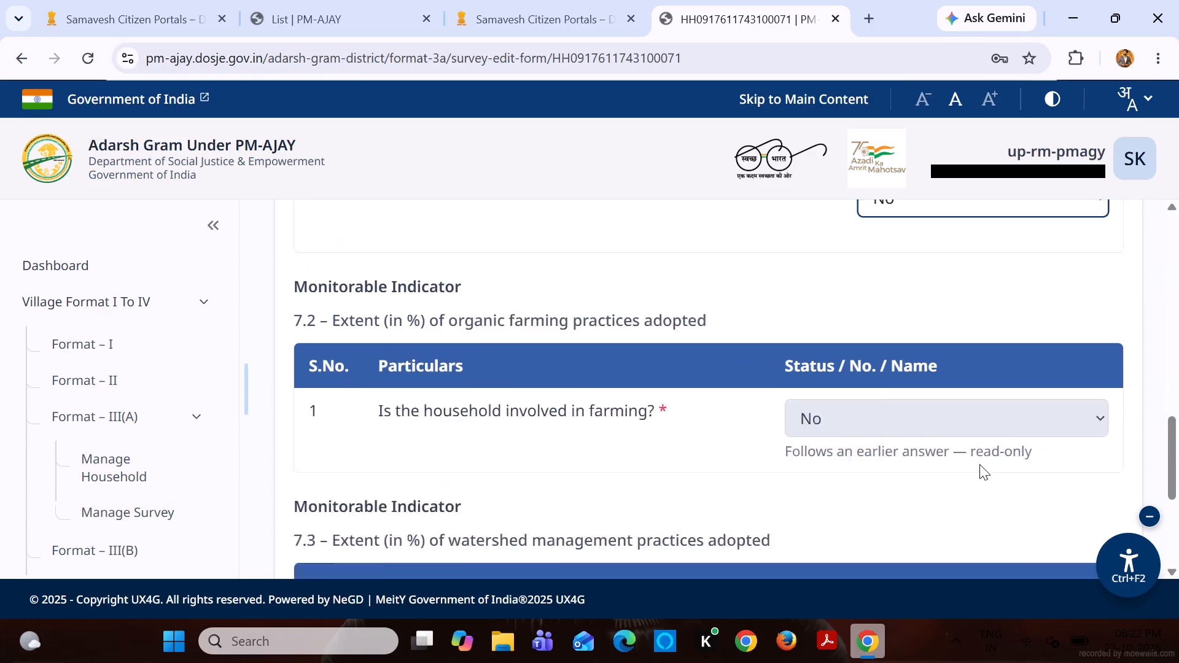
scroll(979, 464, "down", 3)
left_click(1072, 436)
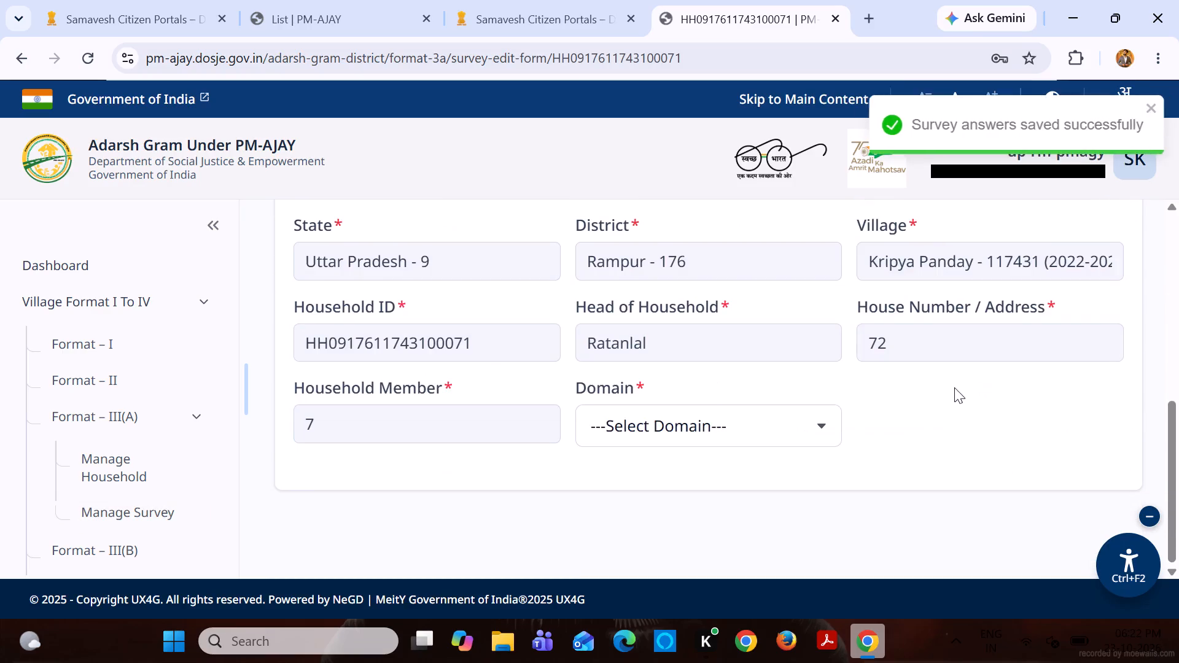
scroll(954, 387, "up", 9)
left_click(1056, 255)
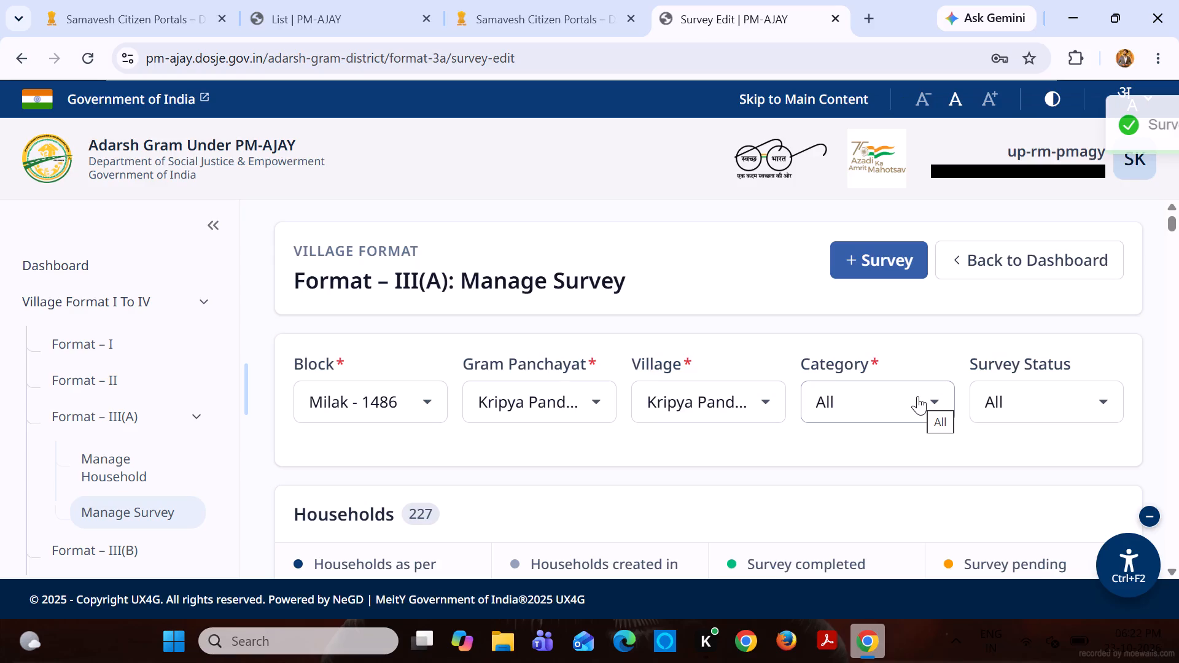
Open the survey of house number 73 on page 2 of the household list for editing.
scroll(967, 262, "up", 2)
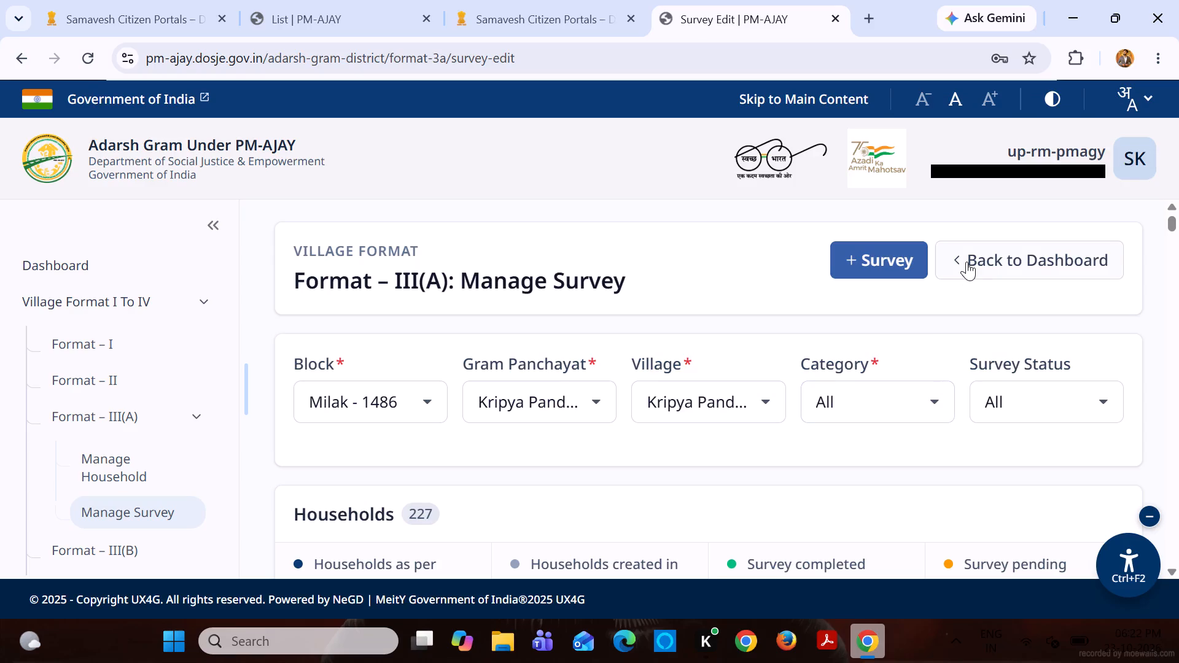
scroll(967, 262, "up", 3)
scroll(967, 262, "down", 4)
scroll(967, 262, "down", 20)
scroll(967, 262, "down", 11)
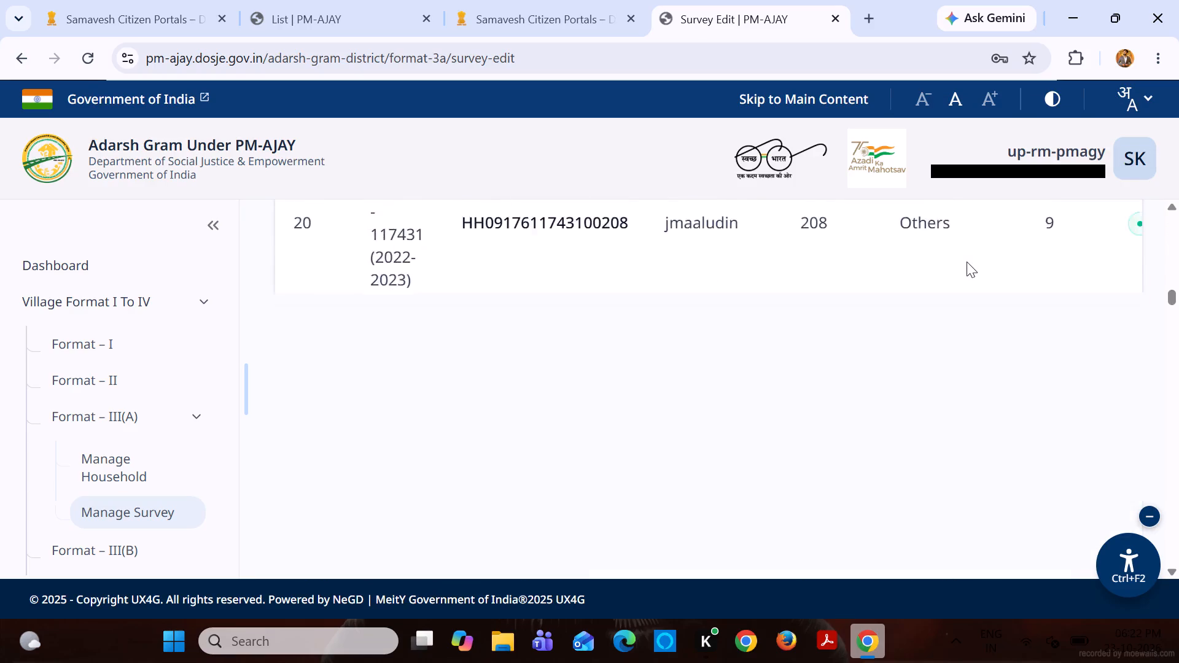
scroll(967, 262, "down", 16)
scroll(967, 262, "down", 17)
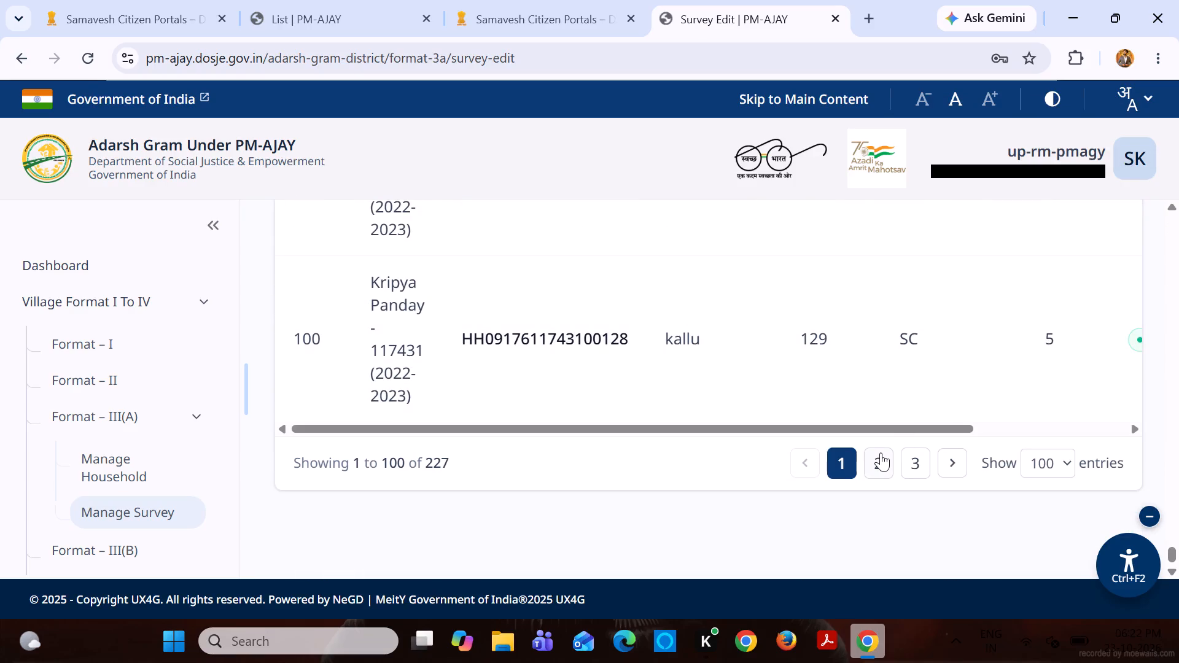
left_click(881, 452)
scroll(911, 370, "up", 7)
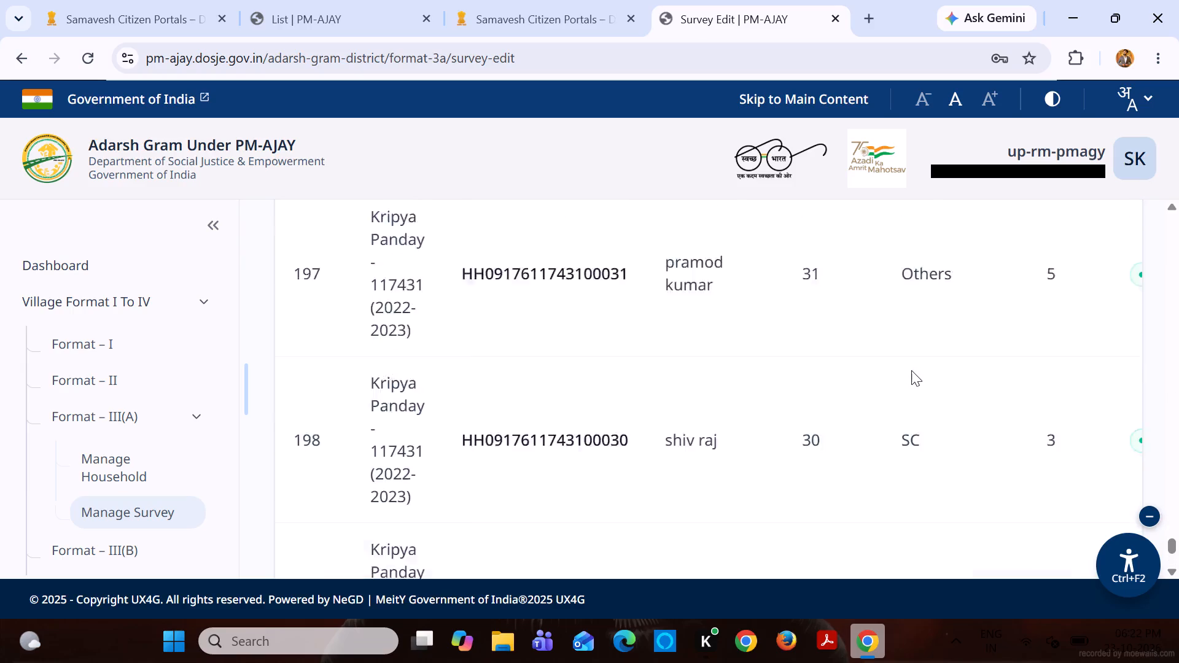
scroll(911, 370, "up", 20)
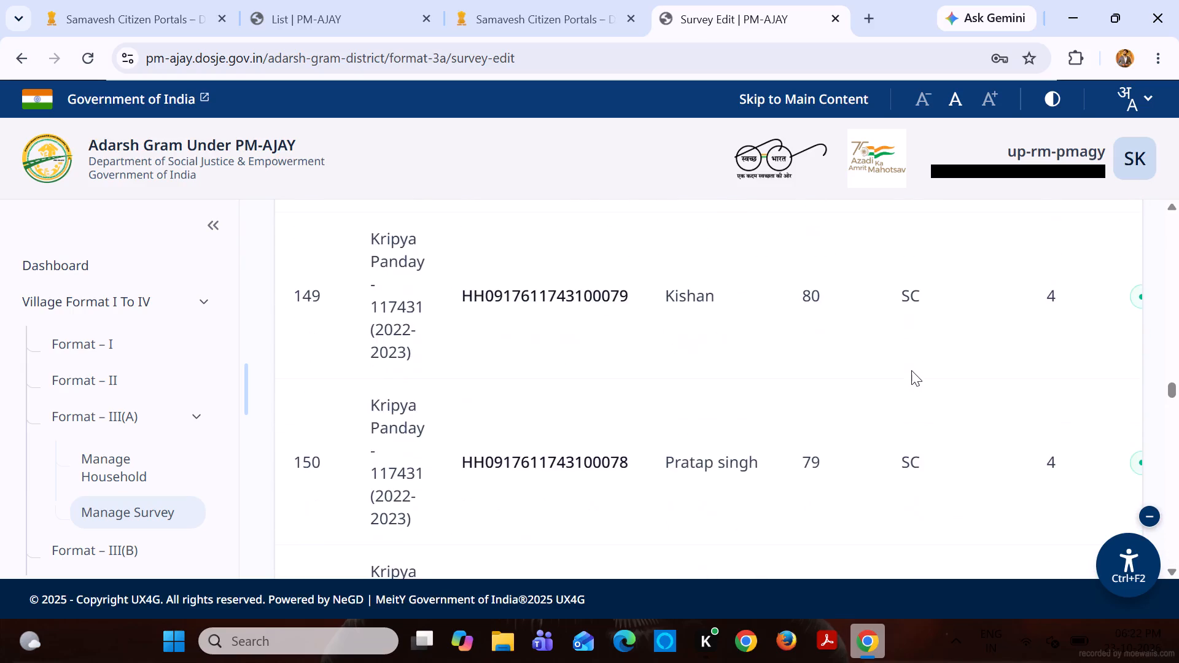
scroll(911, 370, "down", 3)
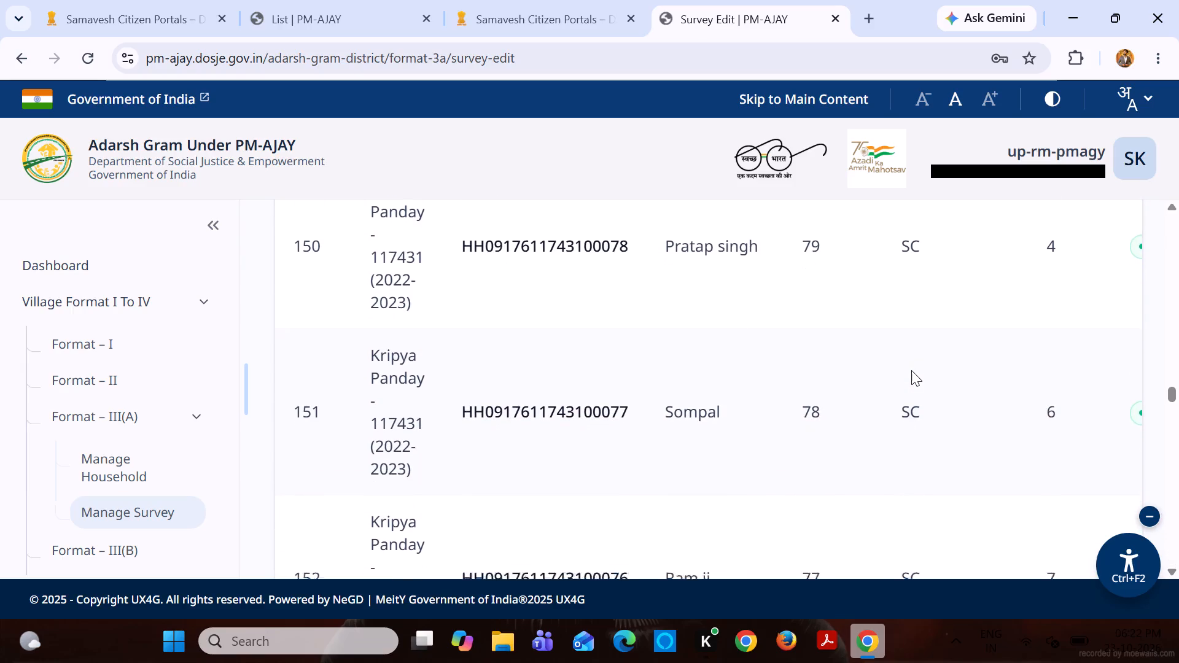
scroll(911, 370, "down", 10)
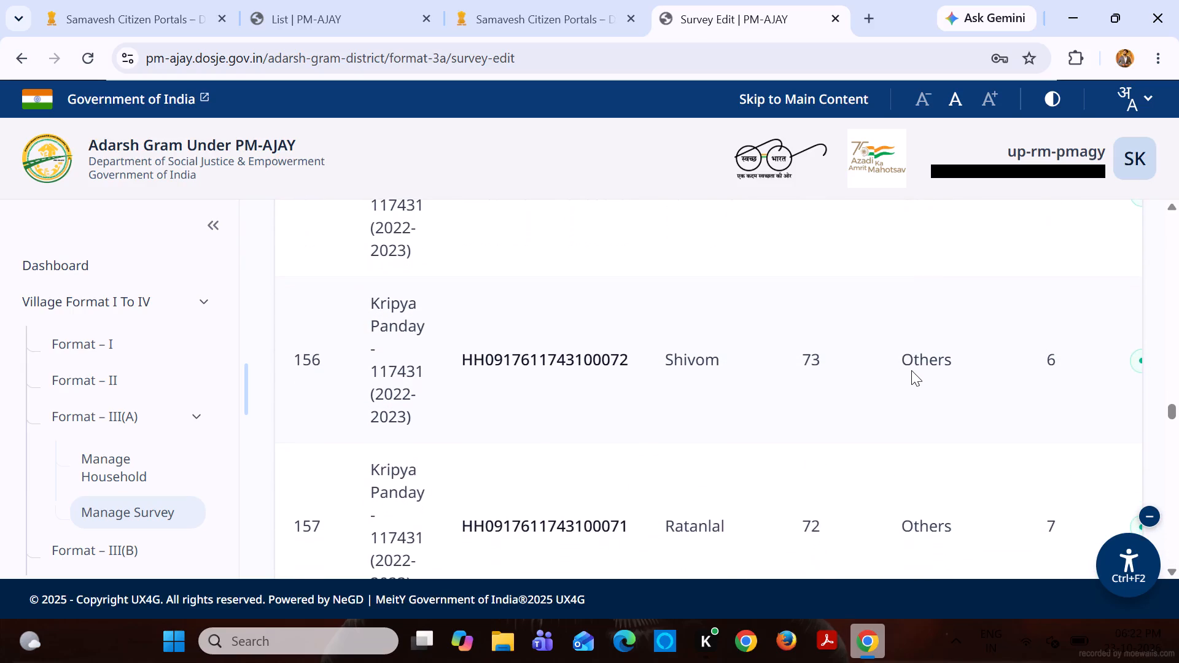
scroll(911, 370, "left", 6)
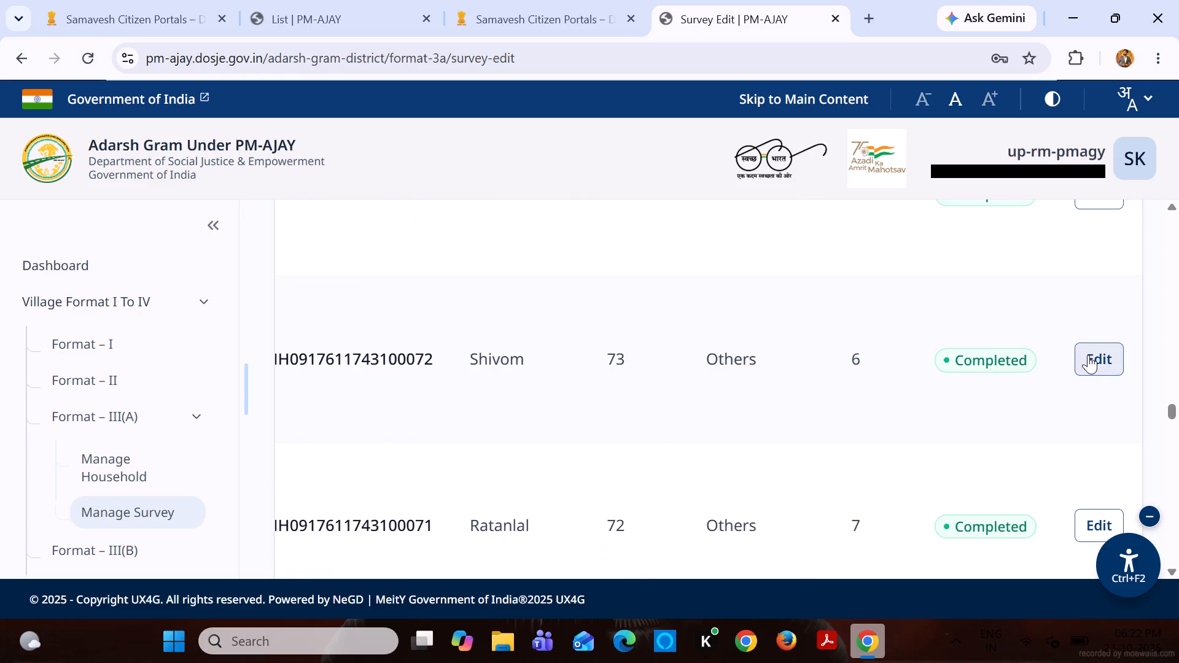
left_click(1088, 355)
Under domain 7 – Agricultural Practices etc., set house 73's farming involvement to No, save the answers and return to the survey list.
scroll(946, 405, "down", 8)
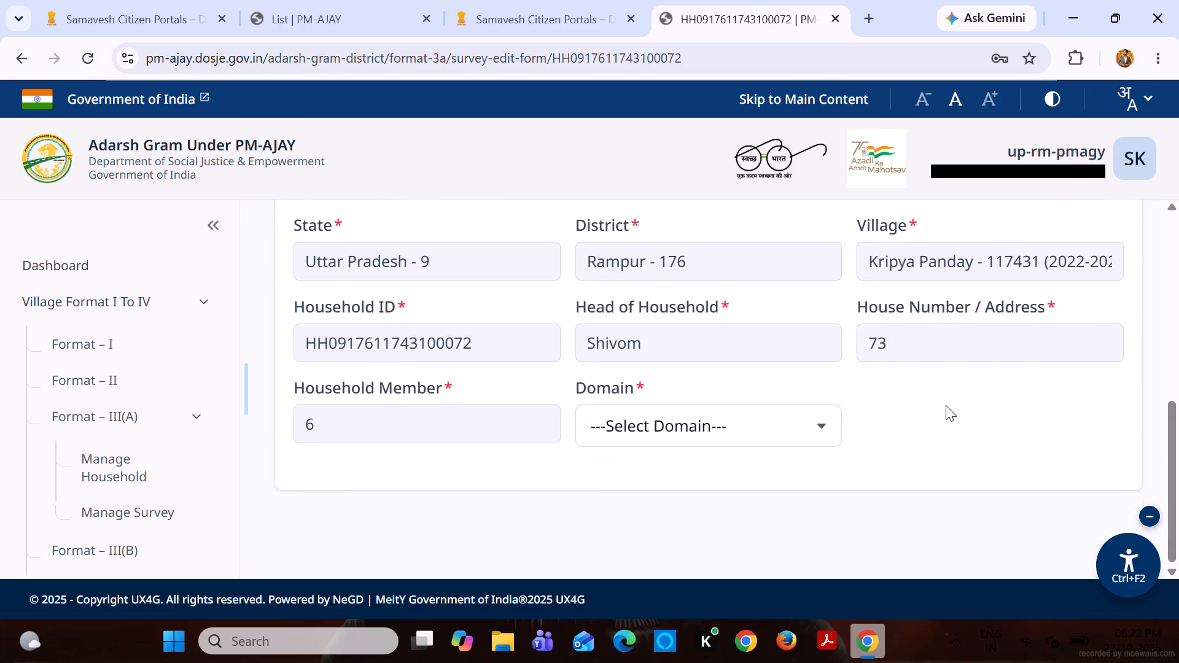
left_click(801, 438)
scroll(782, 304, "down", 2)
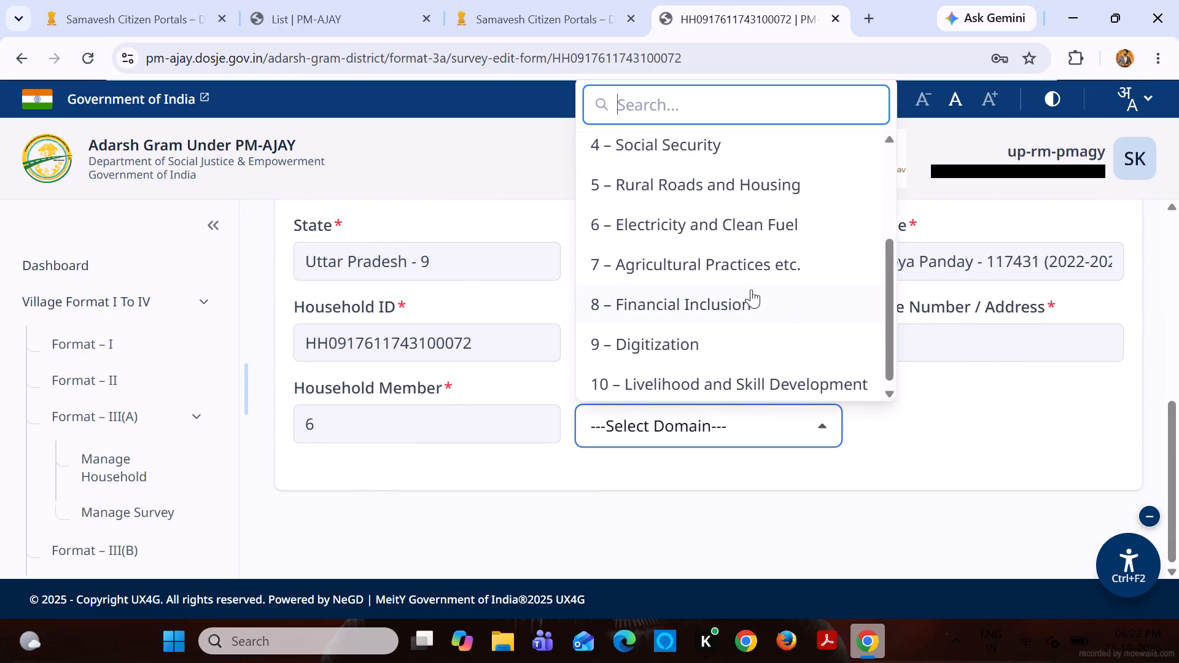
left_click(739, 274)
scroll(882, 440, "down", 3)
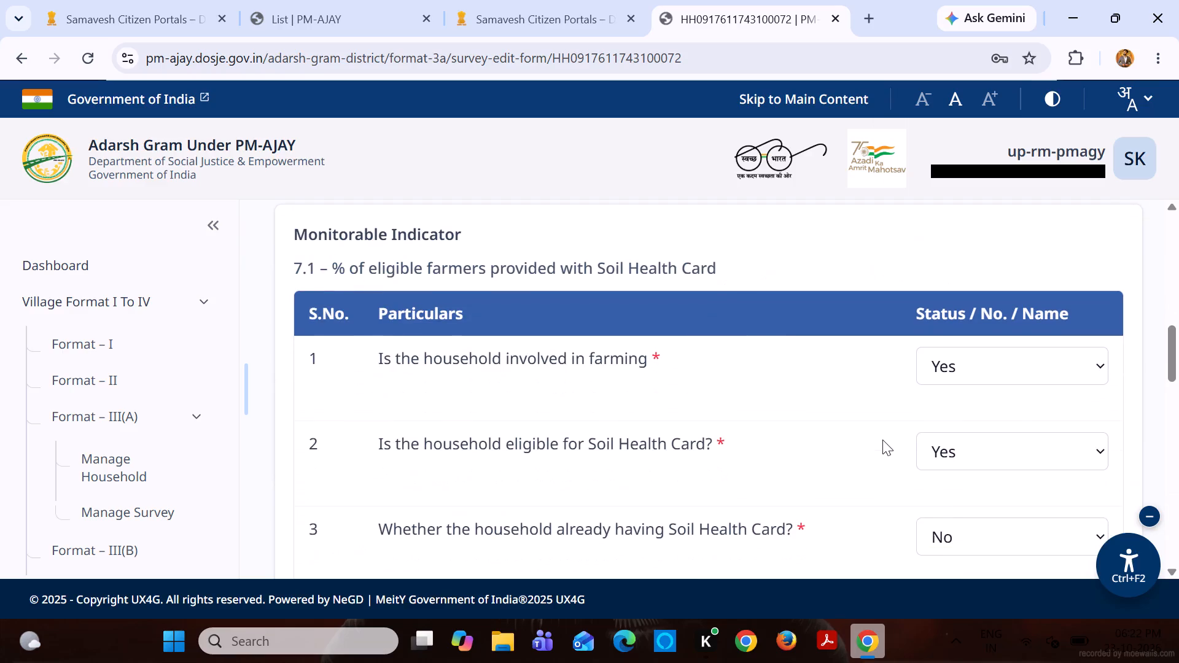
left_click(1024, 373)
left_click(968, 445)
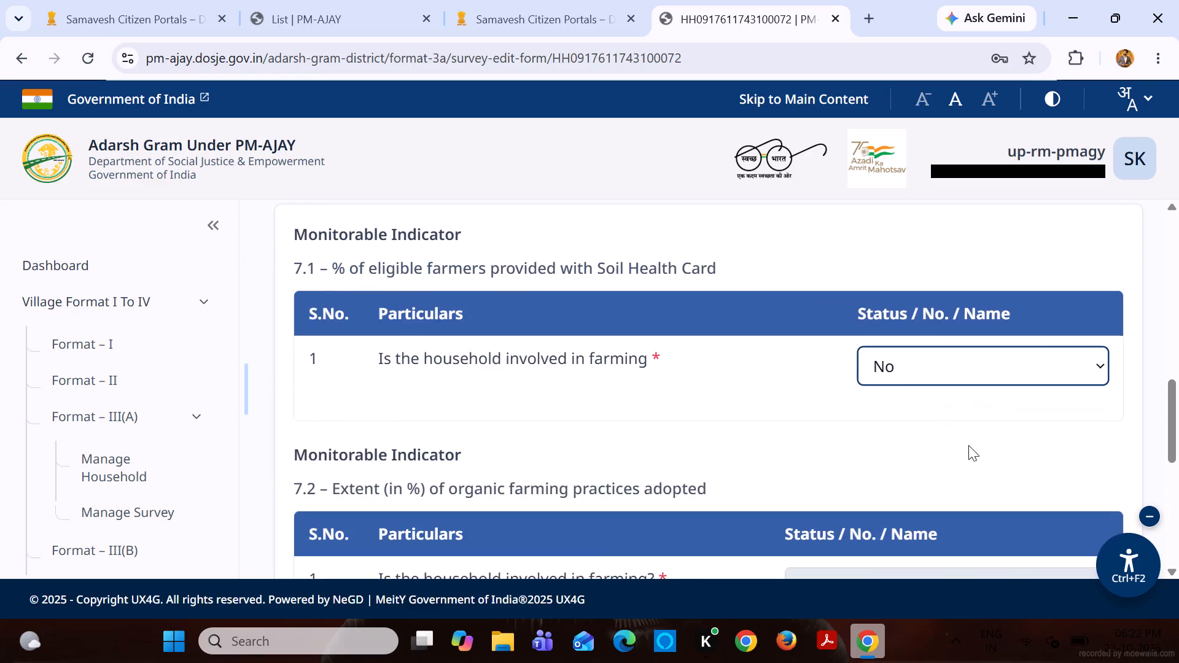
scroll(968, 445, "down", 7)
left_click(1070, 464)
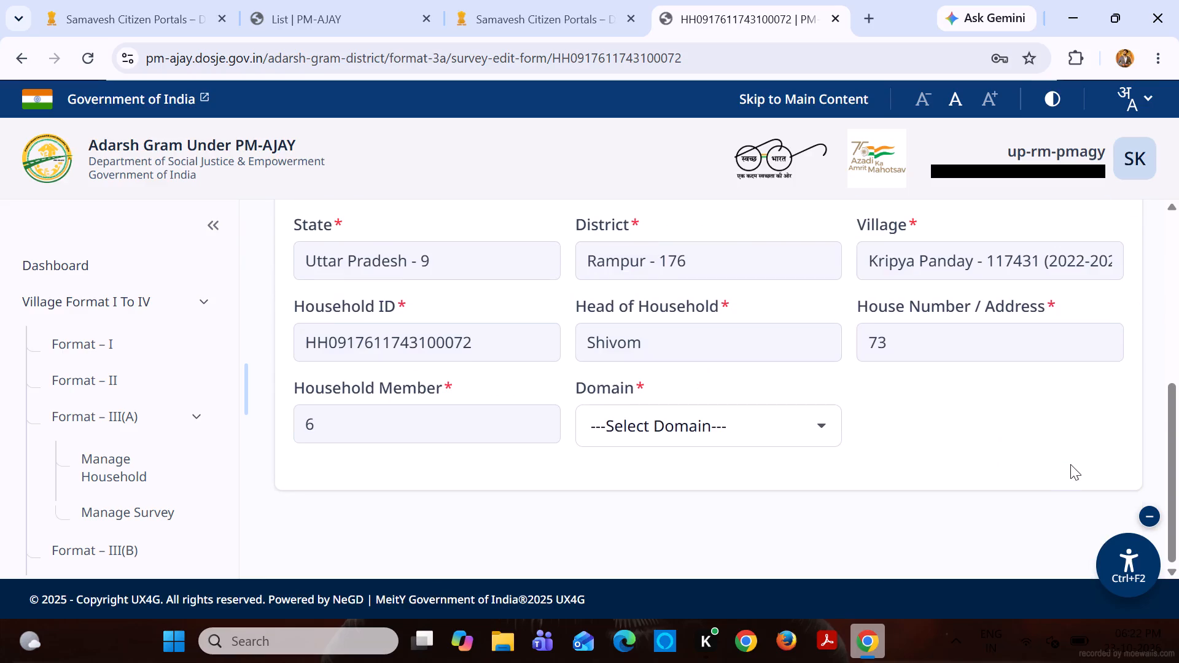
scroll(988, 278, "up", 10)
left_click(1080, 244)
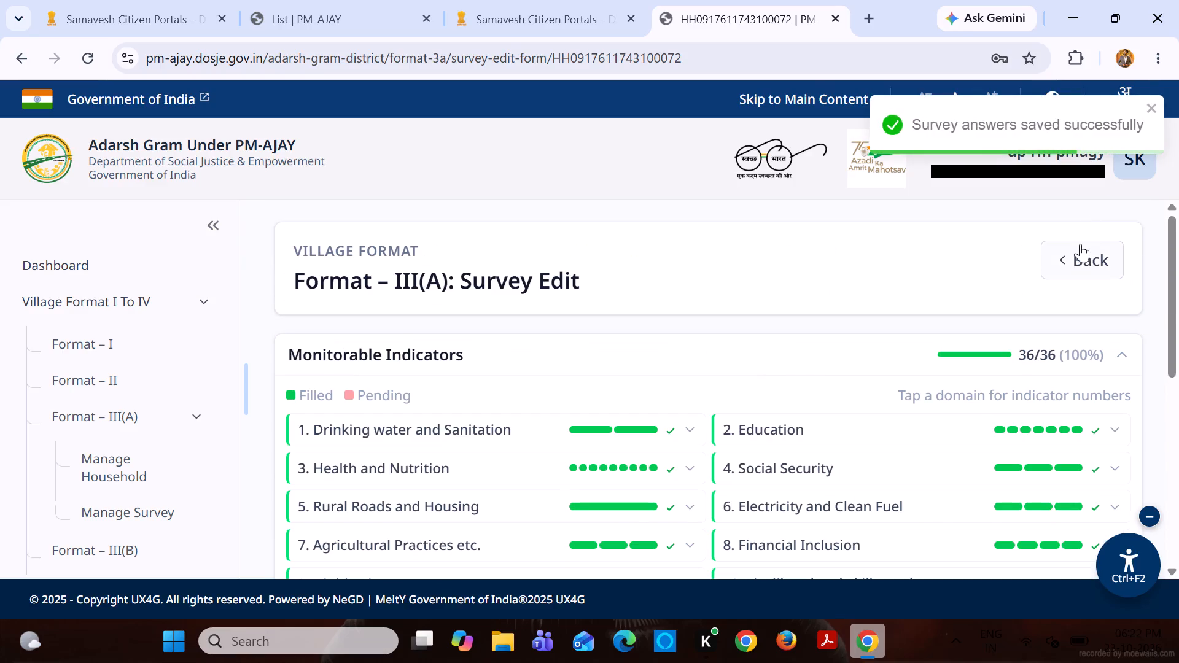
Reopen the survey of house number 72 on page 2 of the household list.
scroll(946, 432, "down", 20)
scroll(946, 432, "down", 20)
scroll(946, 432, "down", 20)
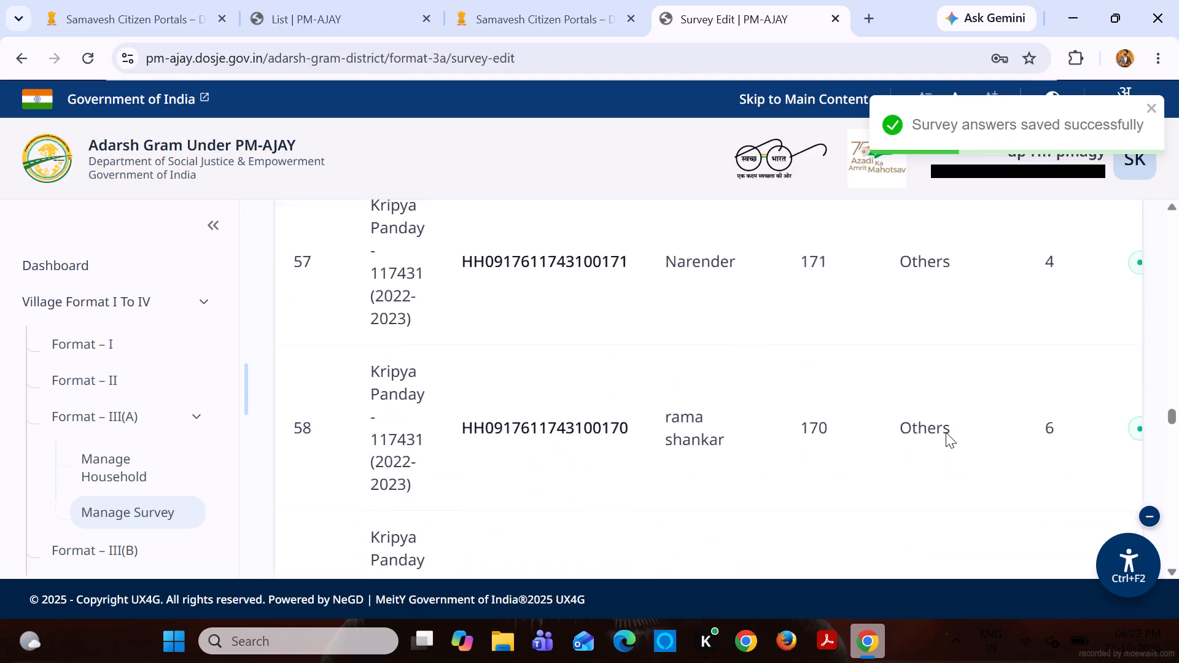
scroll(946, 432, "down", 4)
scroll(913, 484, "down", 9)
scroll(913, 484, "down", 12)
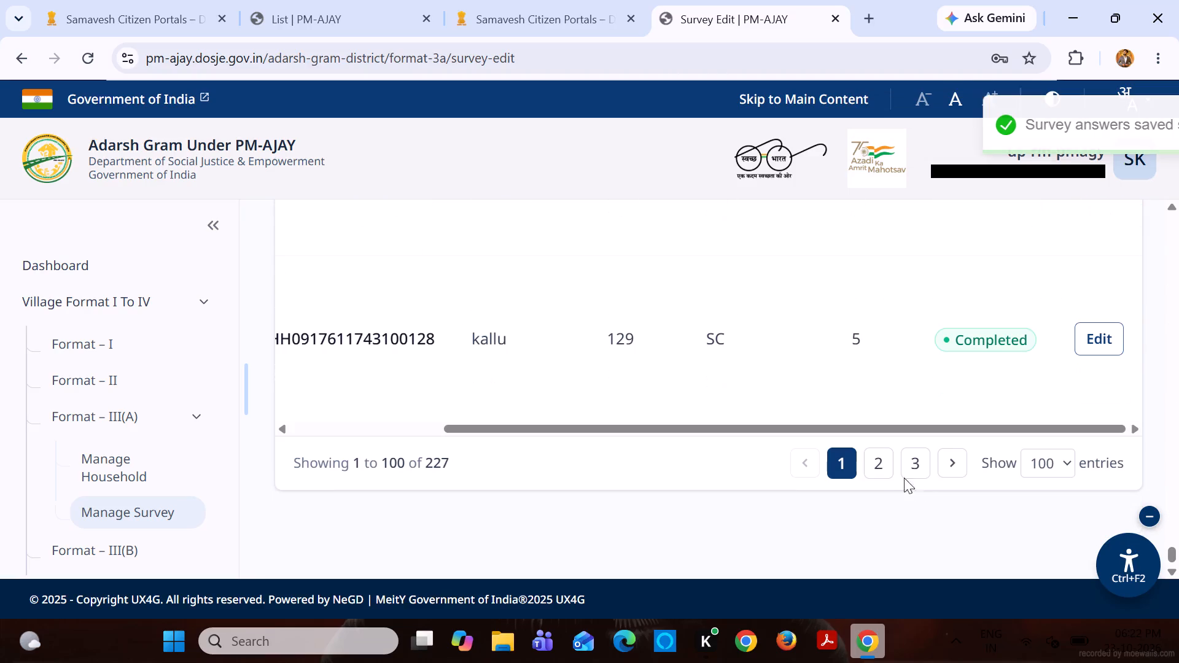
left_click(881, 456)
scroll(895, 324, "up", 15)
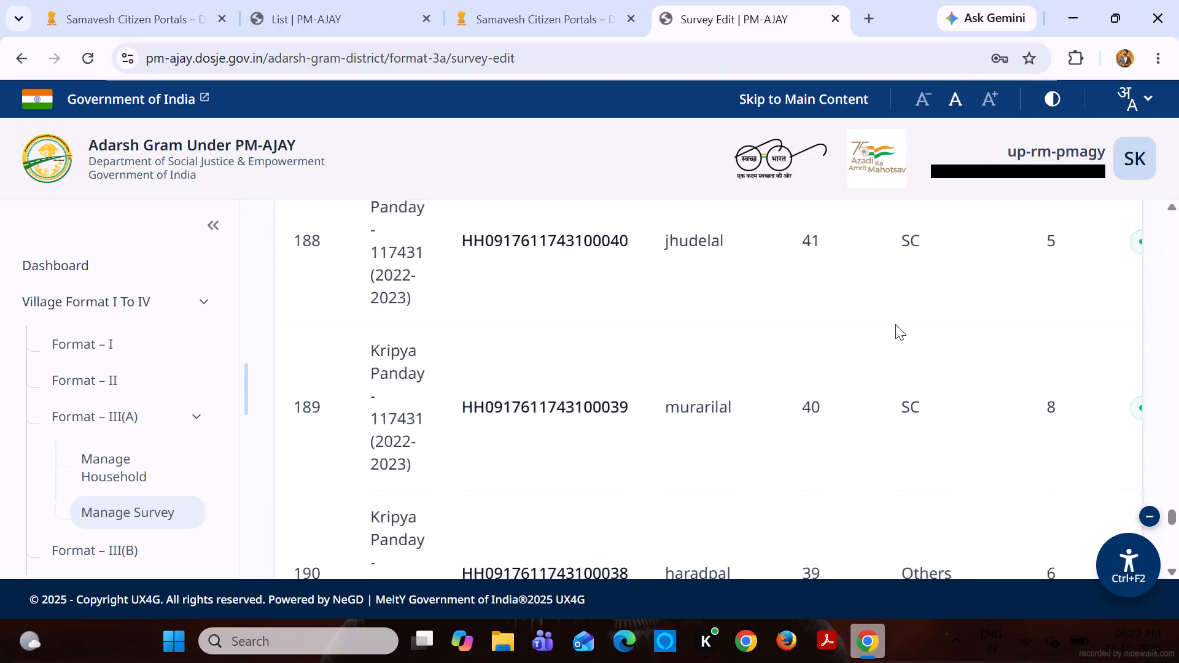
scroll(895, 324, "up", 7)
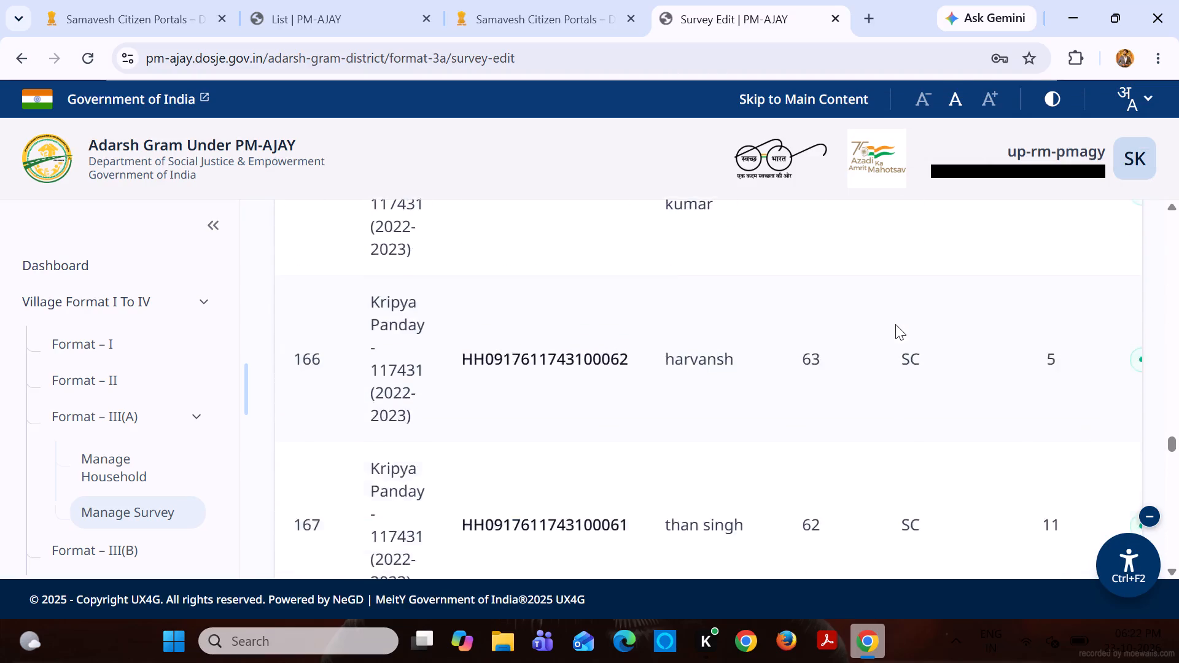
scroll(895, 324, "up", 11)
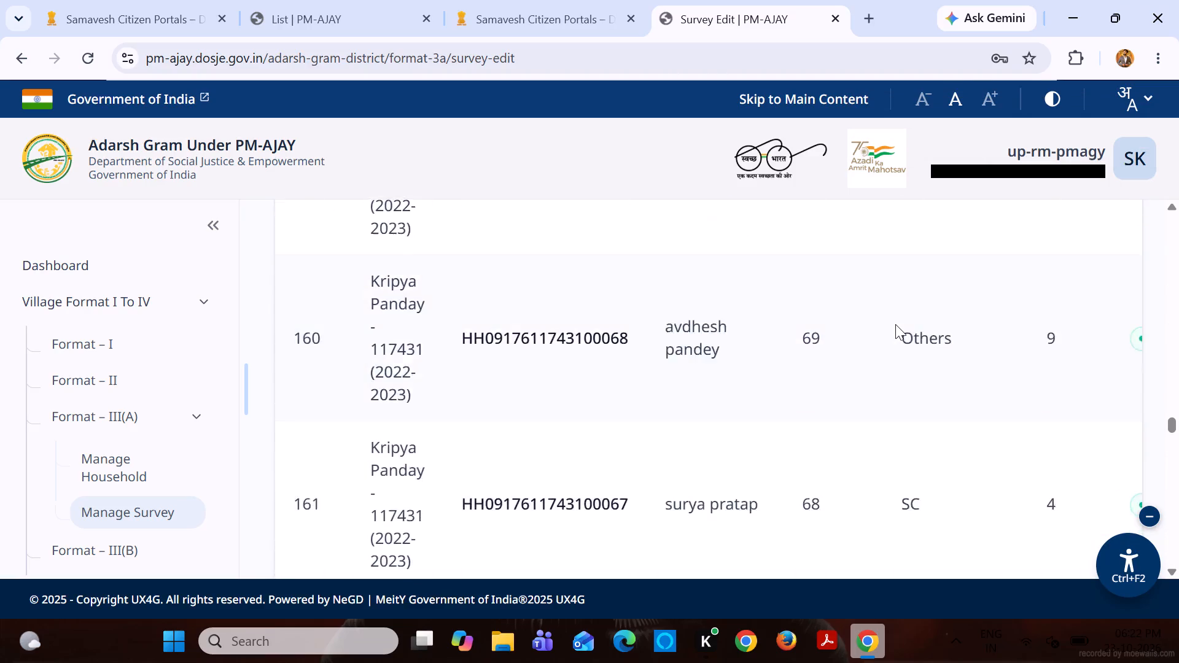
scroll(895, 324, "up", 4)
scroll(971, 422, "left", 6)
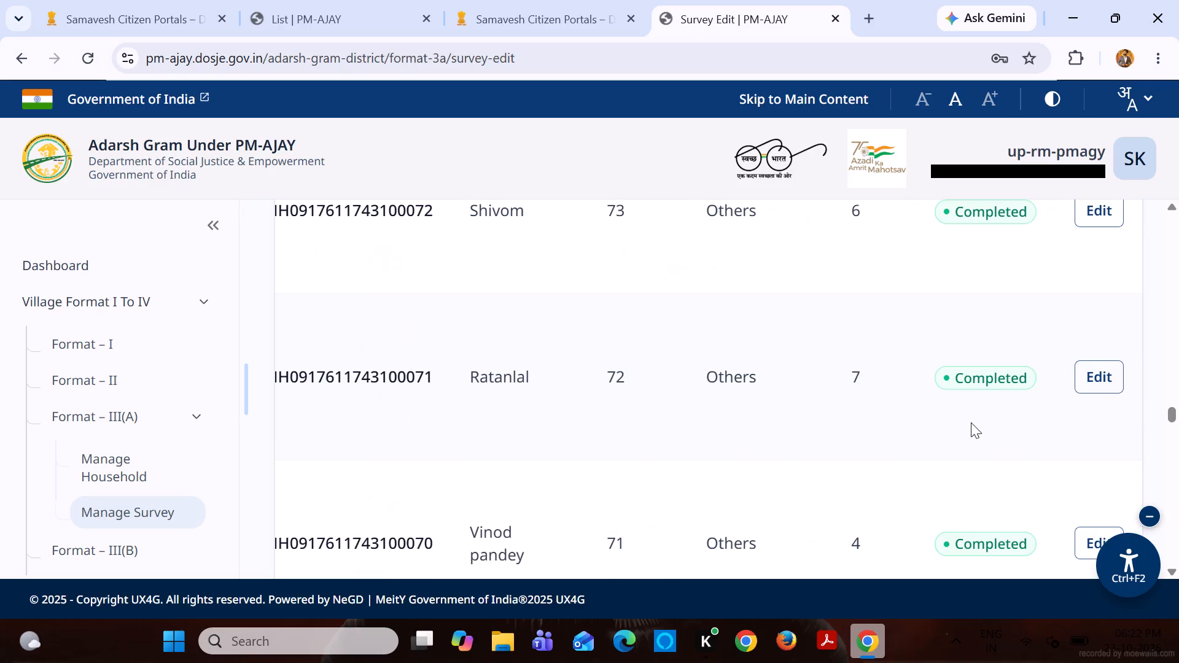
left_click(1110, 384)
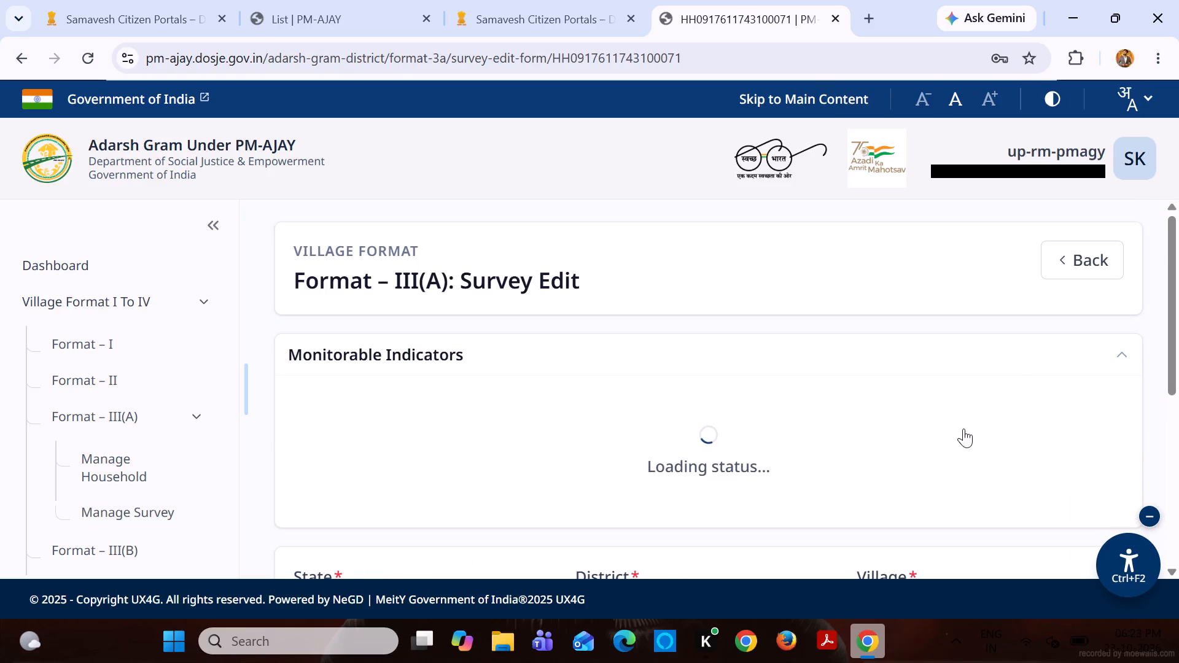
Check house 72's farming involvement answers under domain 7 – Agricultural Practices etc.
scroll(963, 428, "down", 7)
left_click(788, 446)
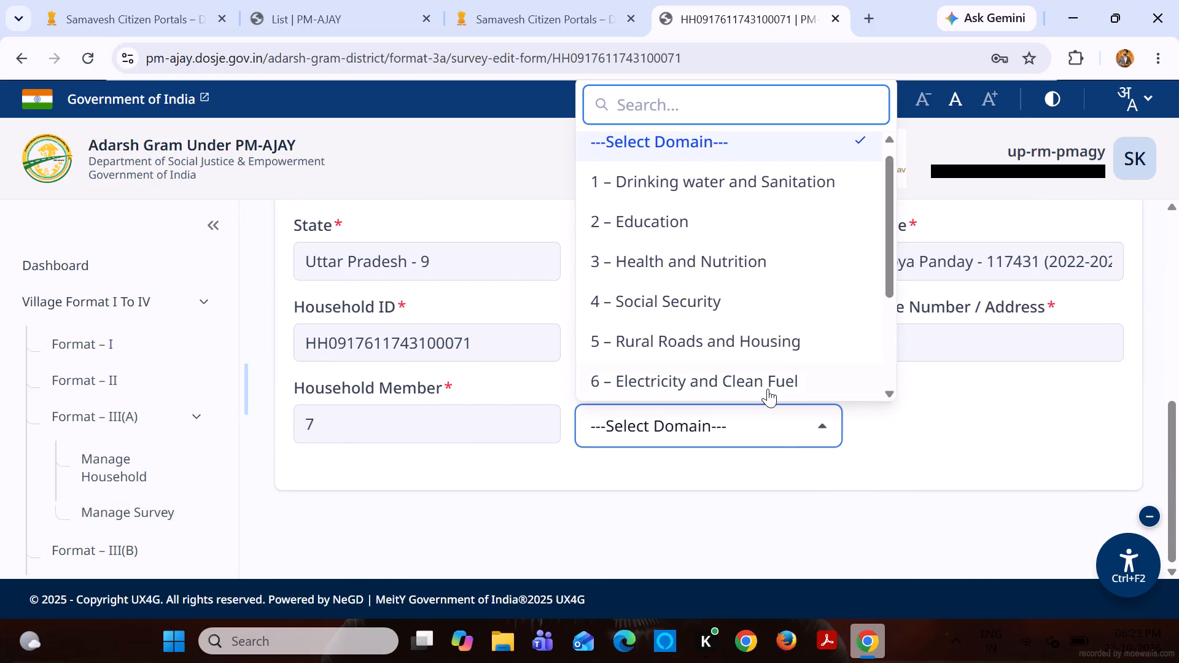
scroll(768, 389, "down", 1)
left_click(755, 333)
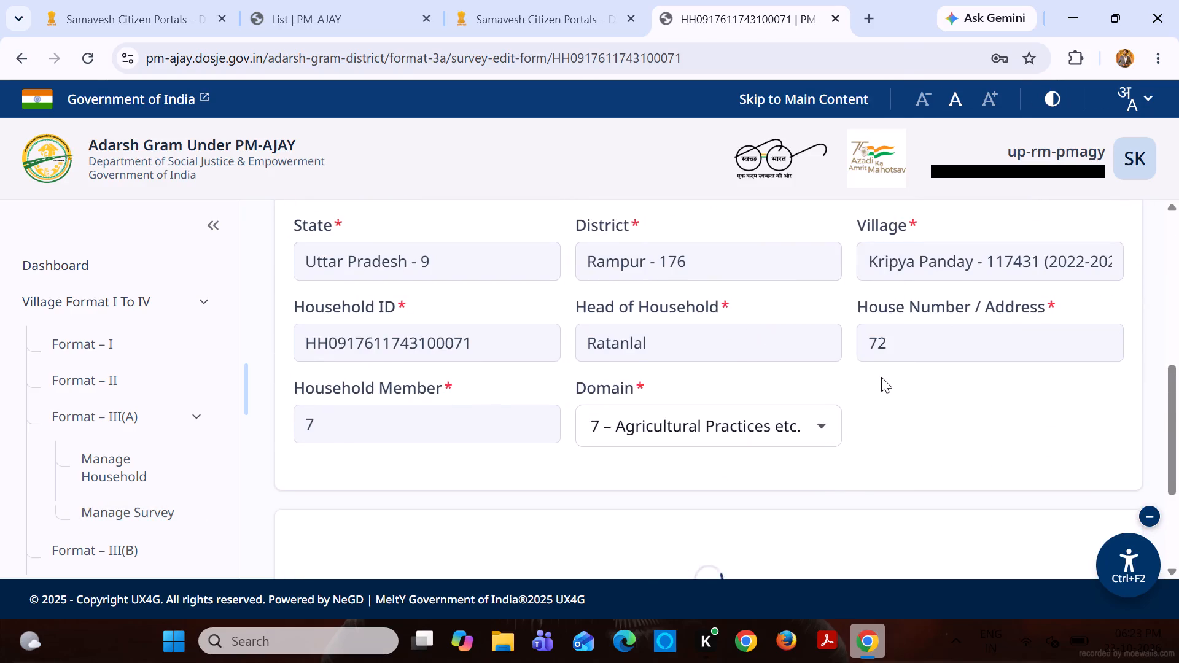
scroll(881, 377, "down", 4)
scroll(1002, 364, "down", 1)
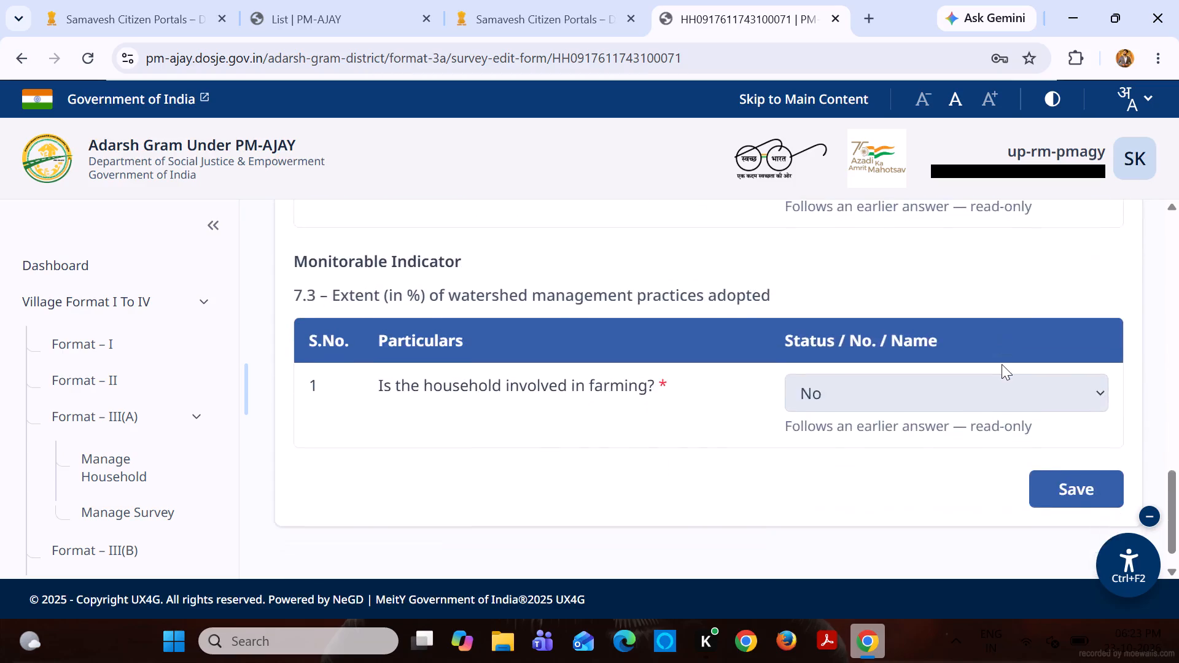
Leave house 72's survey and open the survey of house number 74 on page 2 of the household list for editing.
scroll(1002, 364, "down", 1)
left_click(1062, 258)
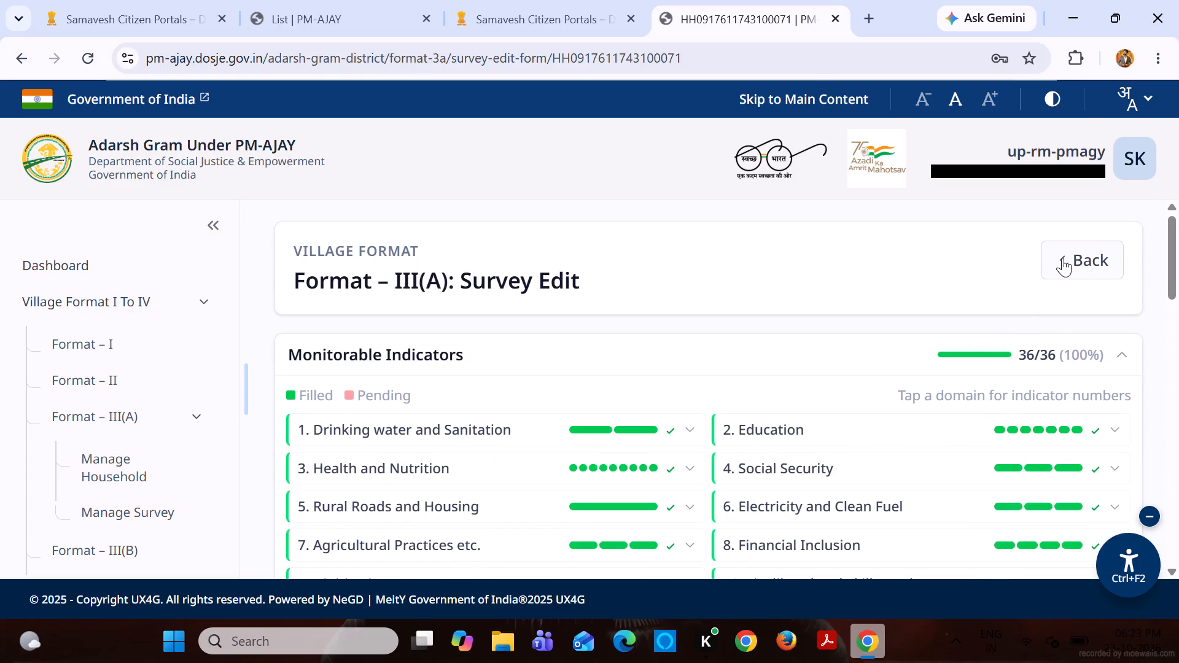
scroll(955, 370, "down", 20)
scroll(955, 370, "down", 10)
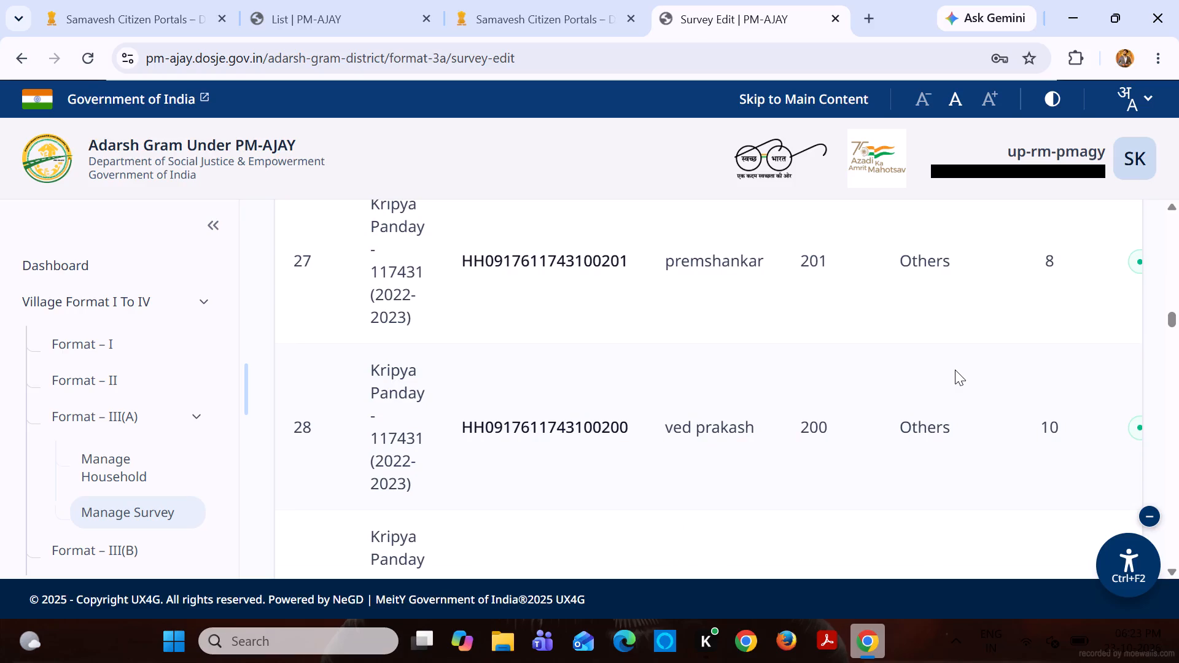
scroll(923, 303, "down", 20)
scroll(923, 303, "down", 6)
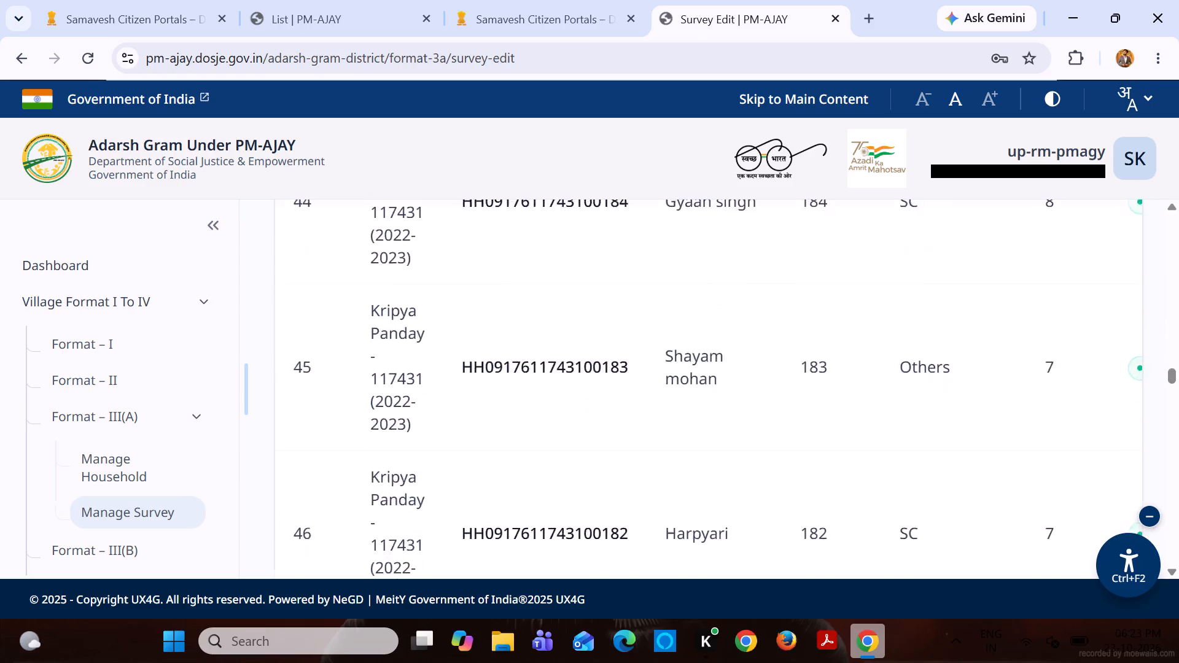
scroll(923, 303, "down", 15)
left_click(885, 456)
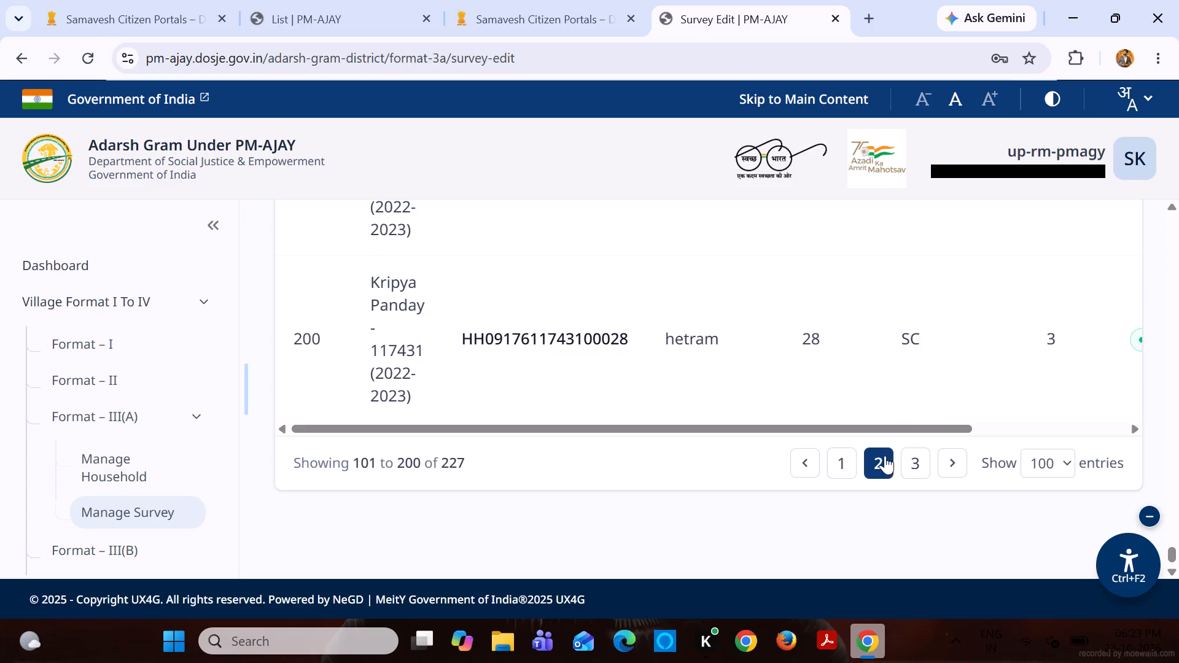
scroll(969, 342, "up", 15)
scroll(969, 342, "up", 10)
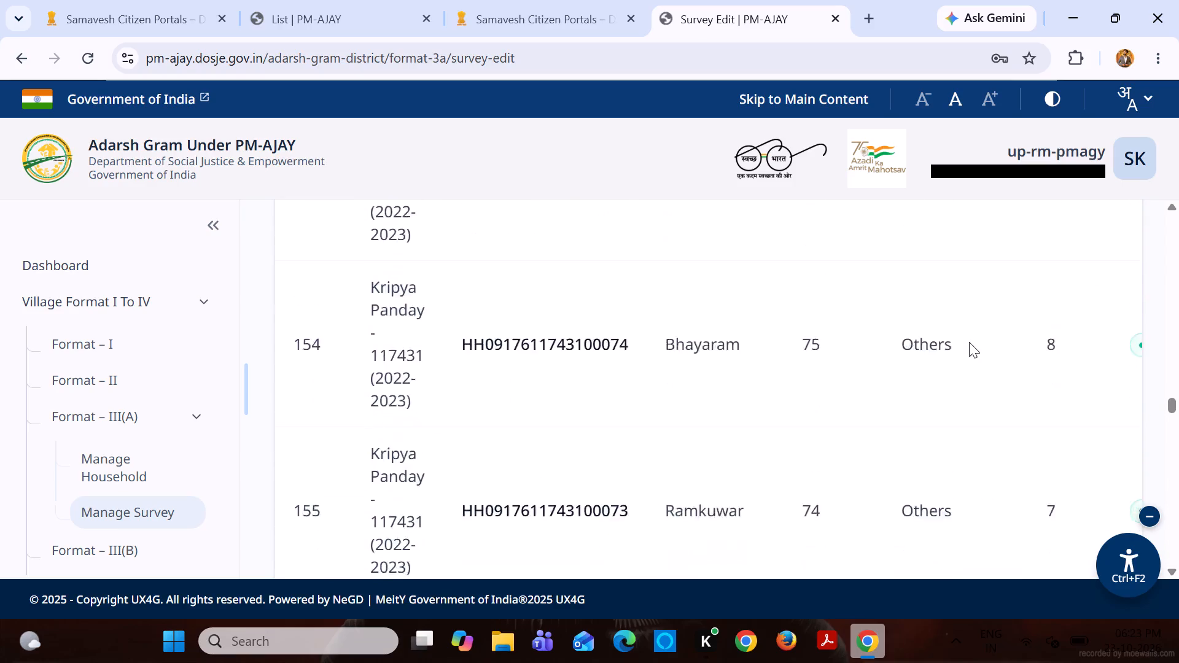
scroll(969, 342, "up", 2)
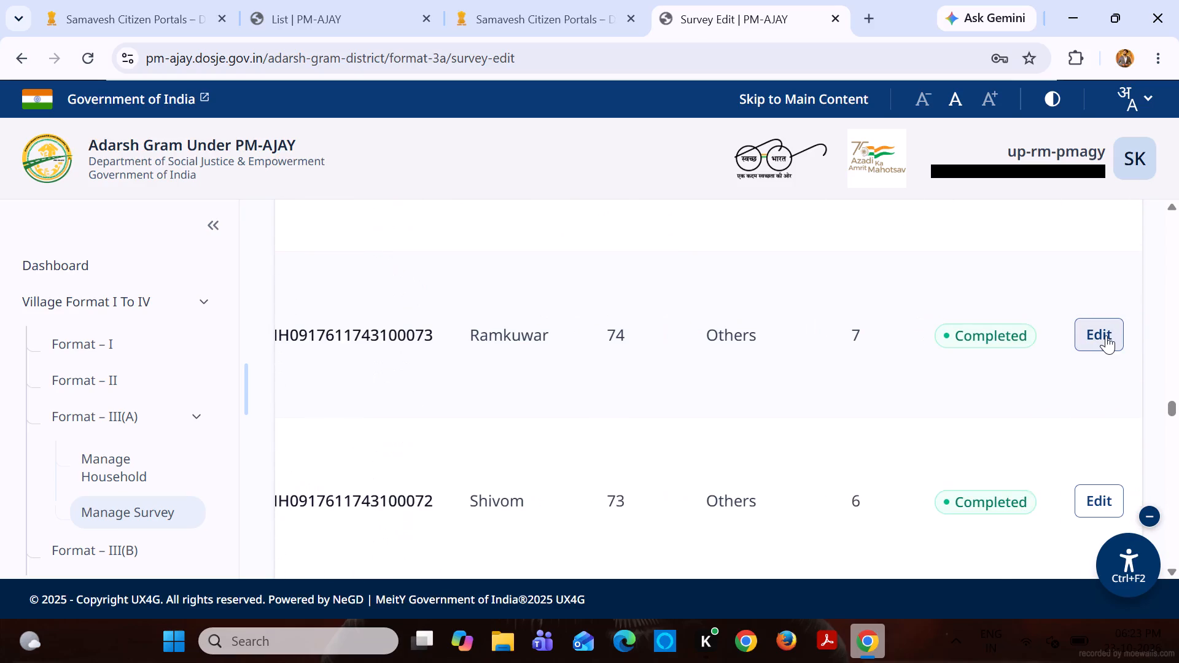
left_click(1106, 335)
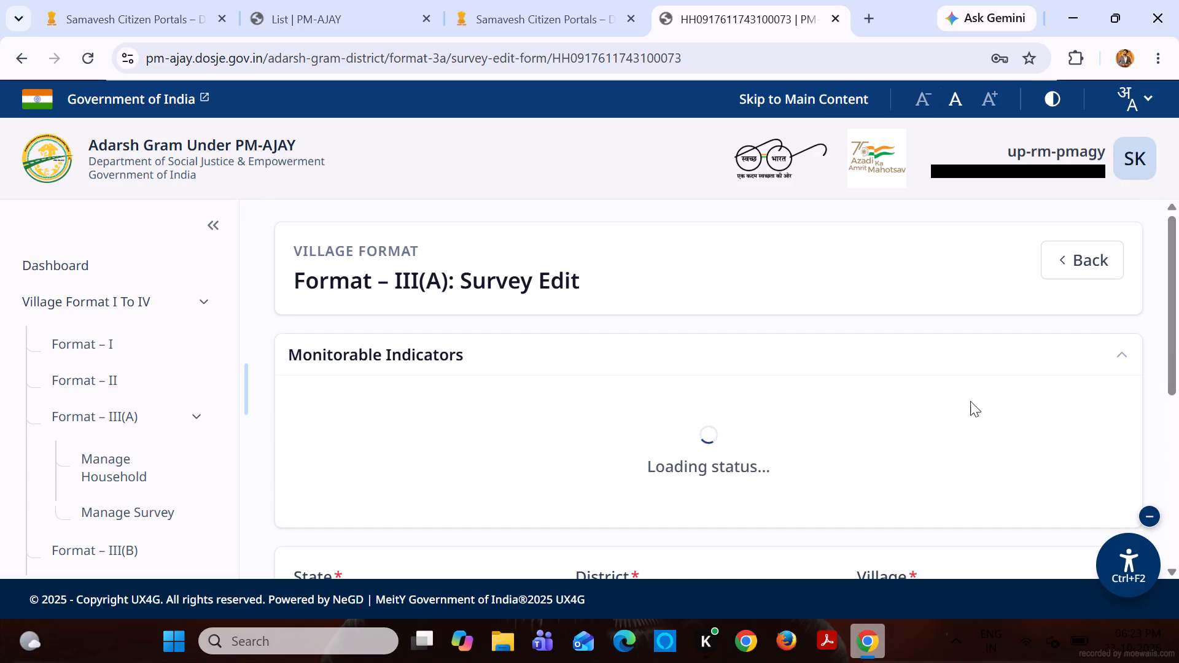
Under domain 7 – Agricultural Practices etc., set house 74's farming involvement to No, save the answers and return to the survey list.
scroll(970, 401, "down", 9)
left_click(841, 421)
scroll(749, 297, "down", 1)
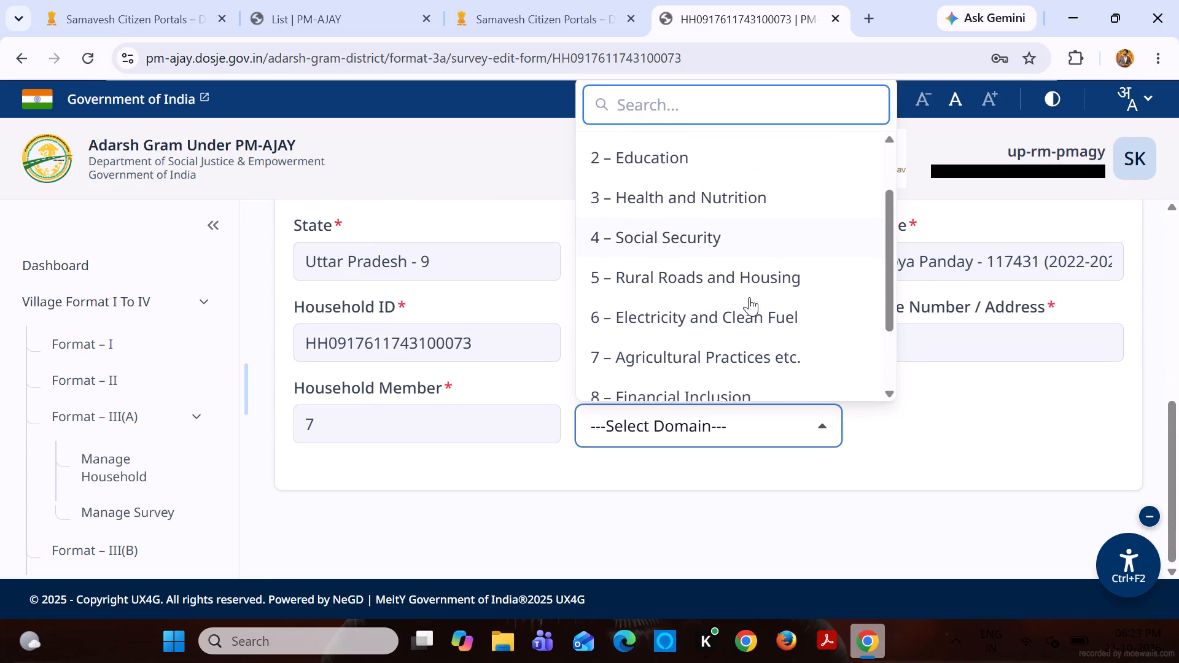
scroll(749, 297, "down", 1)
left_click(721, 320)
scroll(947, 387, "down", 4)
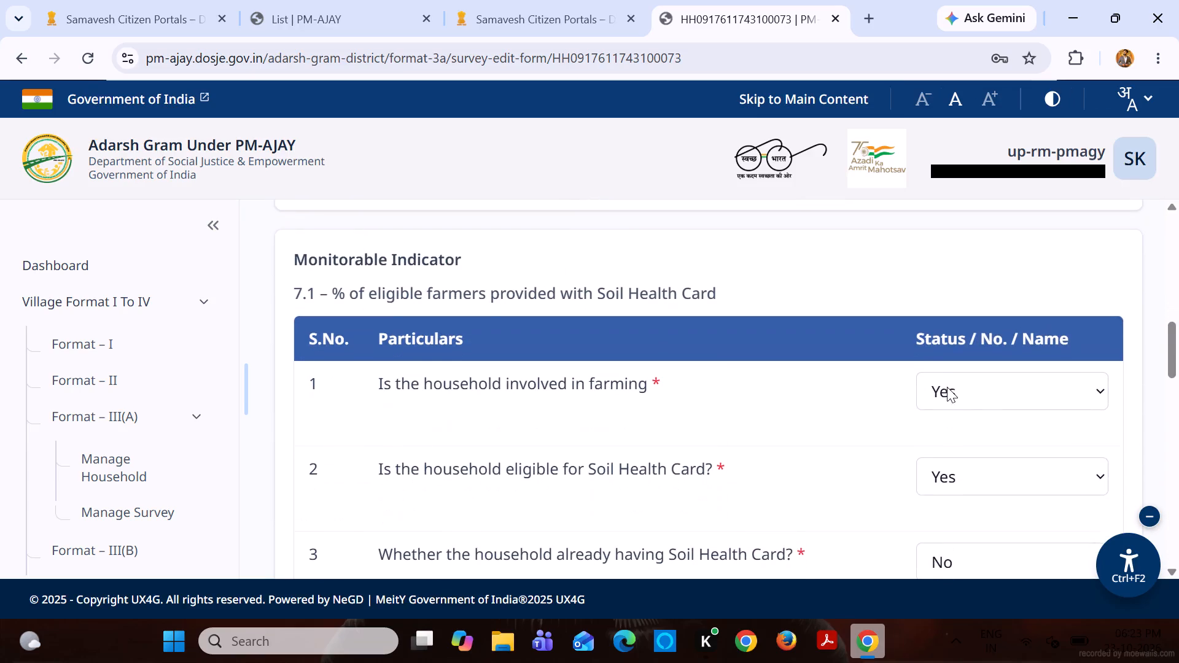
left_click_drag(994, 386, 963, 490)
left_click(963, 490)
scroll(963, 490, "down", 4)
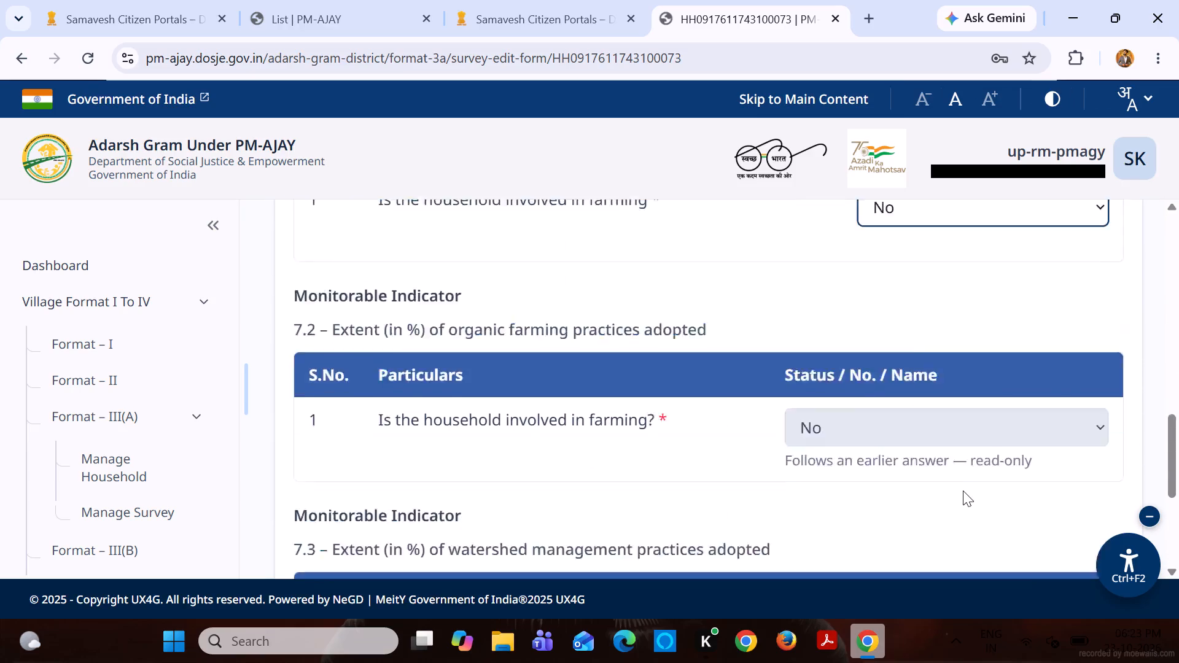
scroll(963, 490, "down", 4)
left_click(1074, 454)
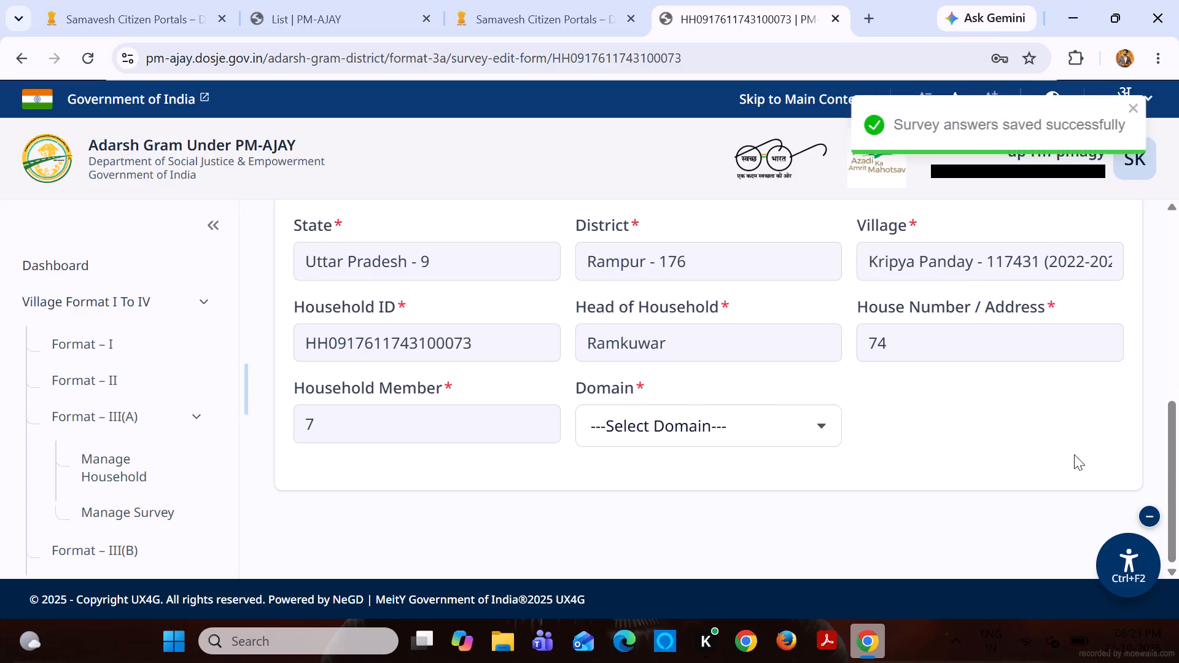
scroll(935, 367, "up", 10)
left_click(1065, 257)
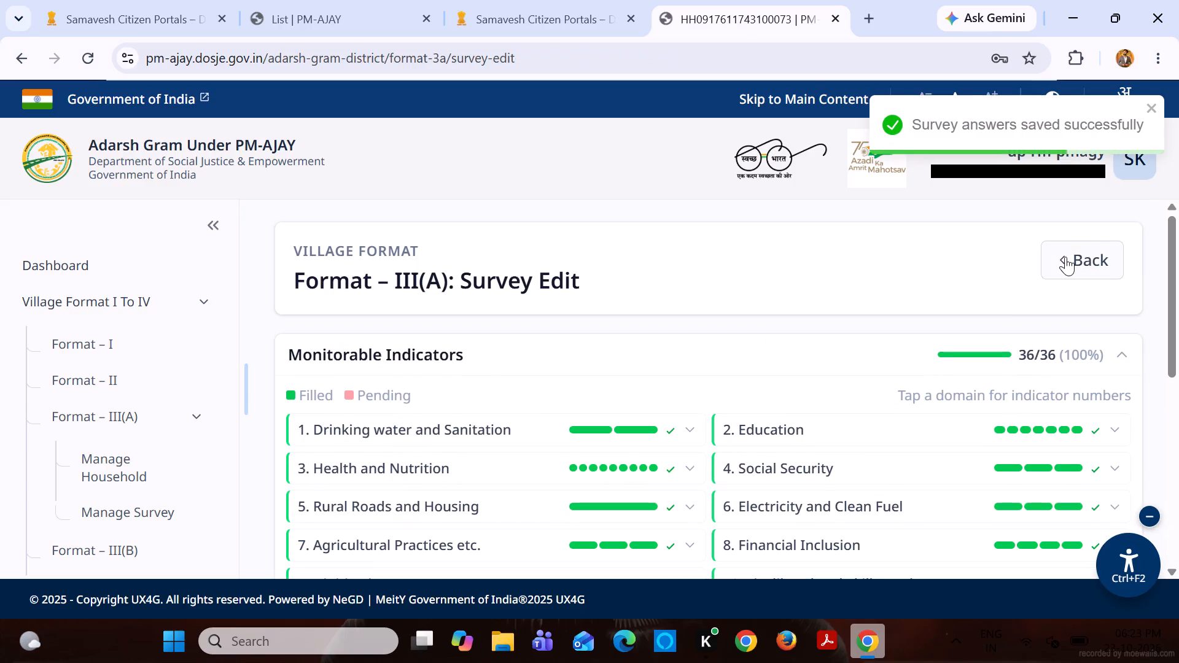
Open the survey of house number 75 on page 2 of the household list for editing.
scroll(905, 421, "down", 20)
scroll(905, 421, "down", 20)
scroll(905, 421, "down", 14)
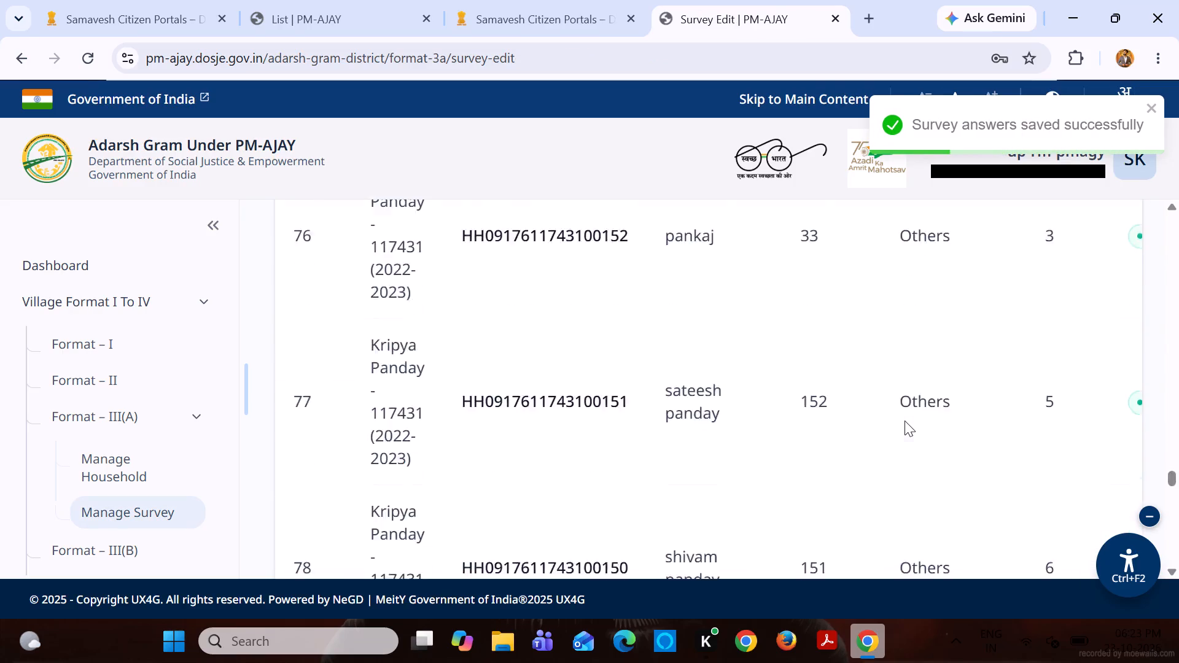
scroll(905, 421, "down", 18)
scroll(905, 421, "down", 9)
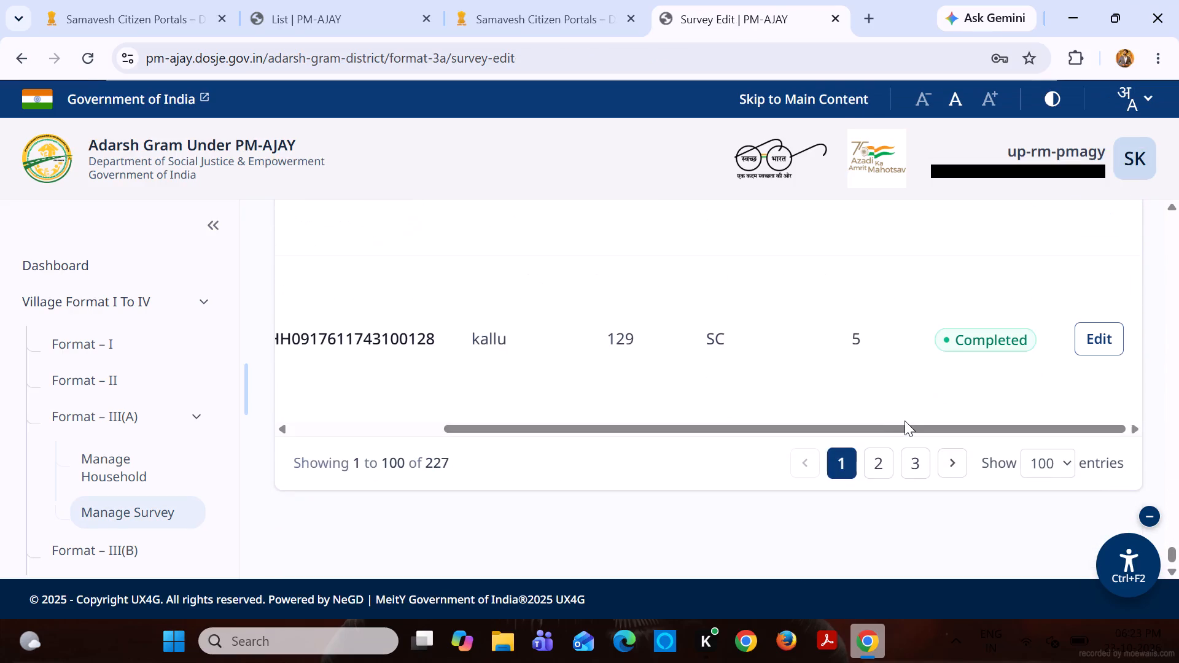
left_click(867, 477)
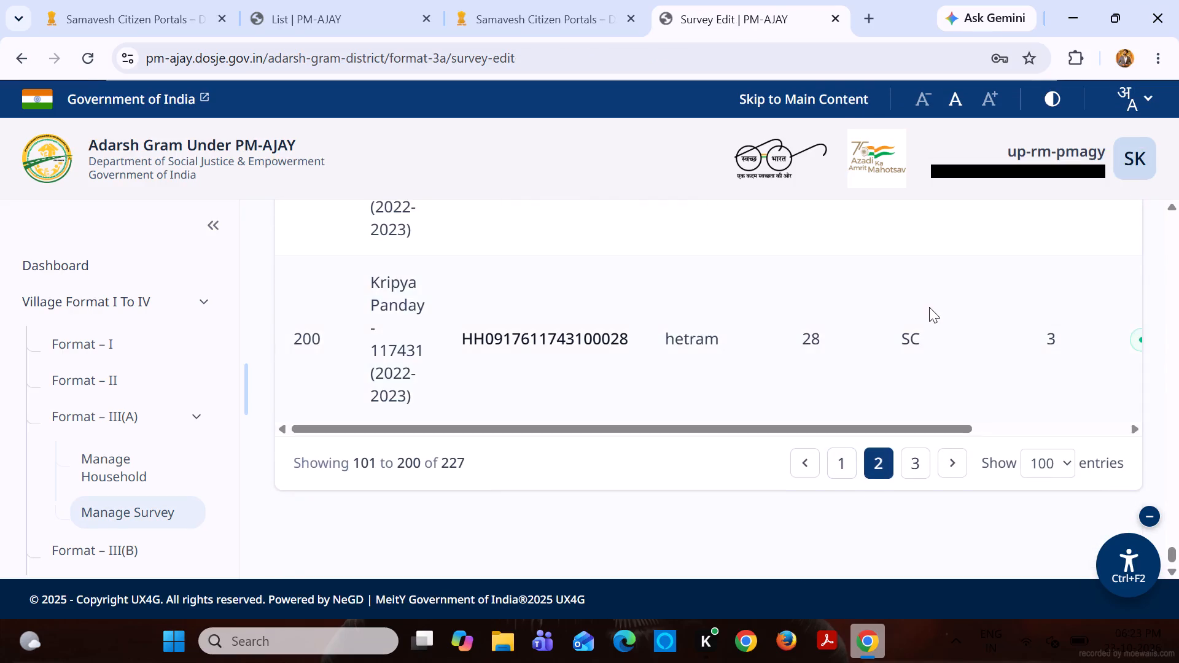
scroll(929, 307, "up", 18)
scroll(927, 342, "up", 3)
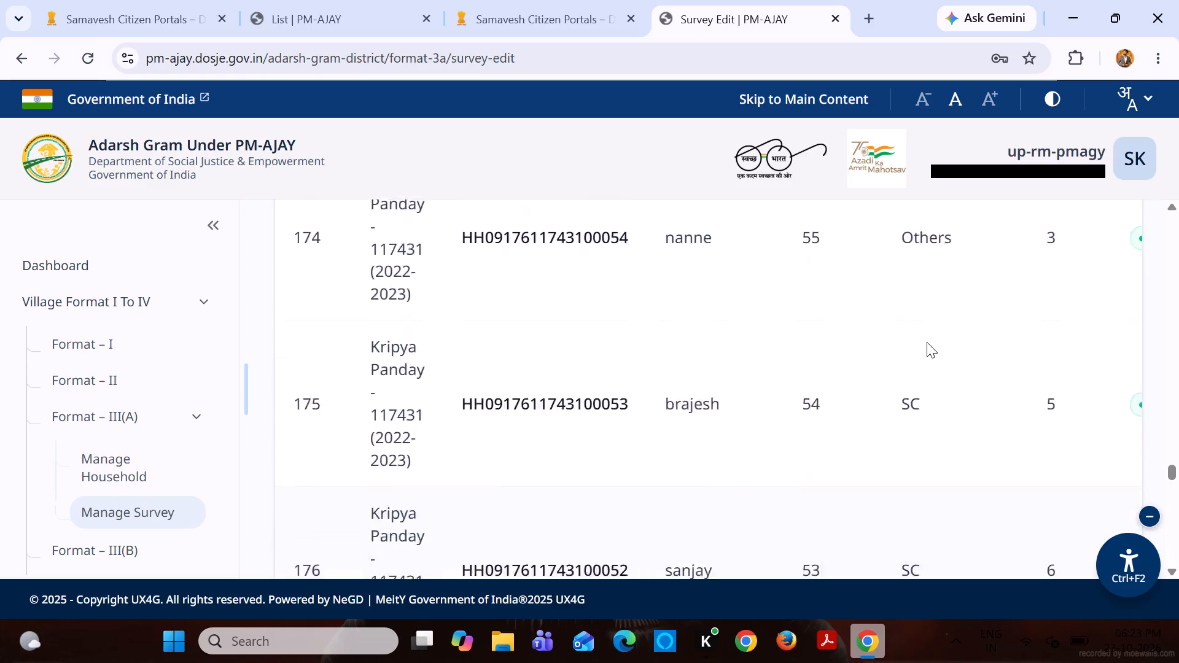
scroll(927, 342, "up", 14)
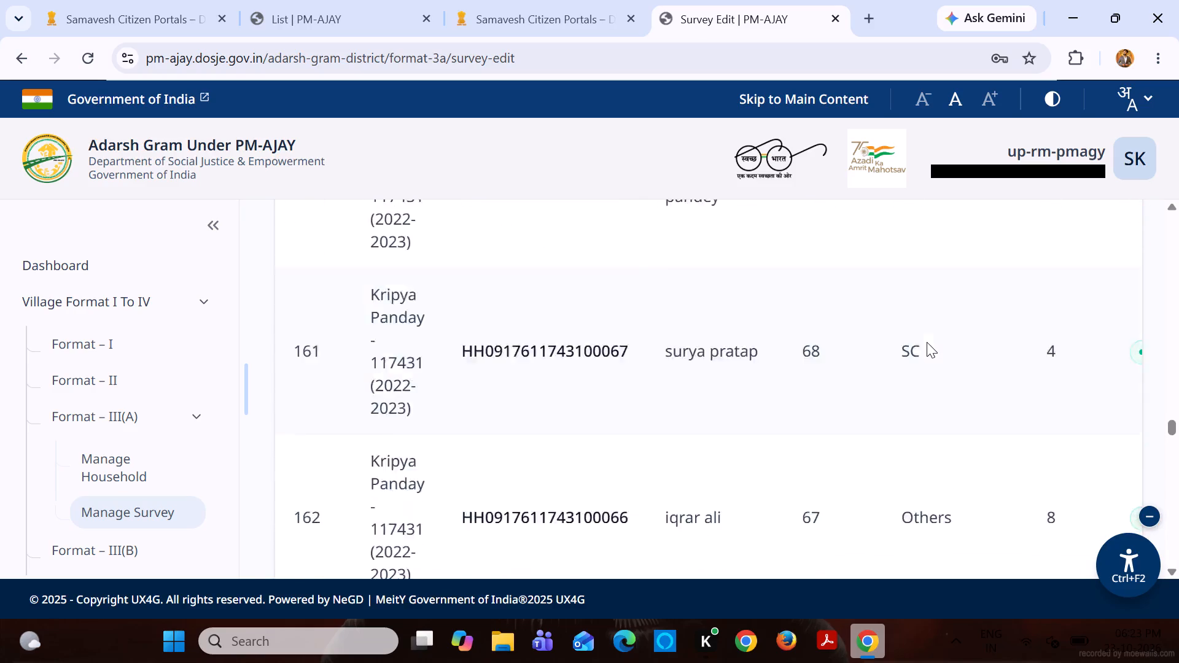
scroll(927, 342, "up", 11)
scroll(927, 342, "left", 2)
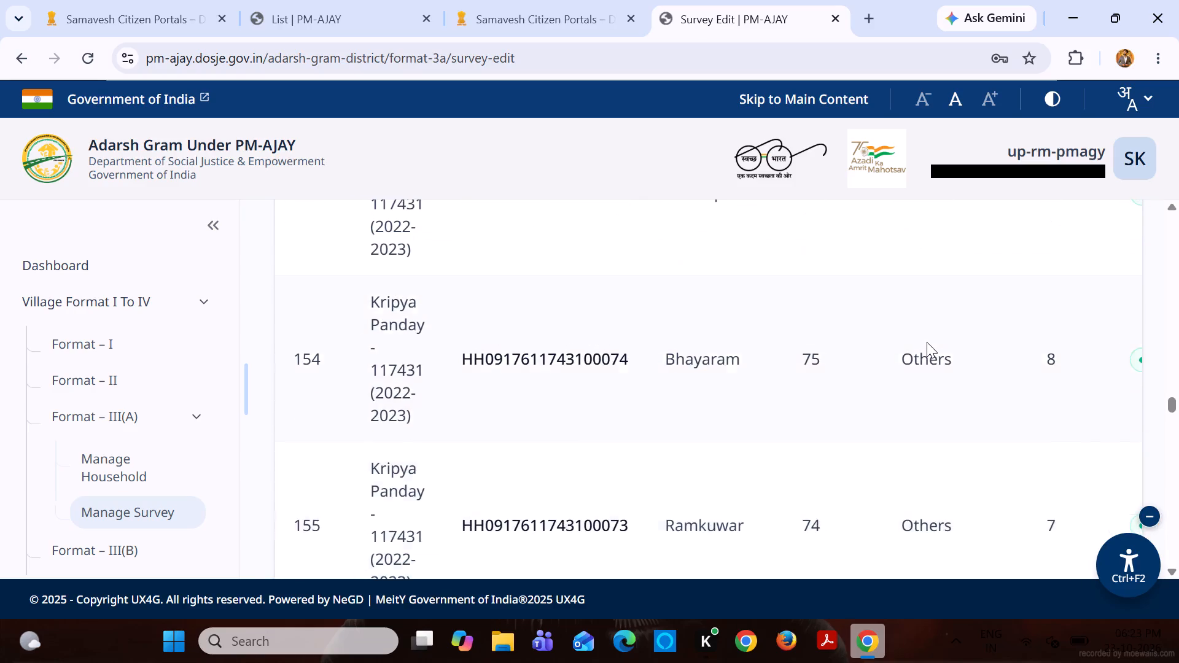
scroll(927, 342, "left", 5)
left_click(1091, 353)
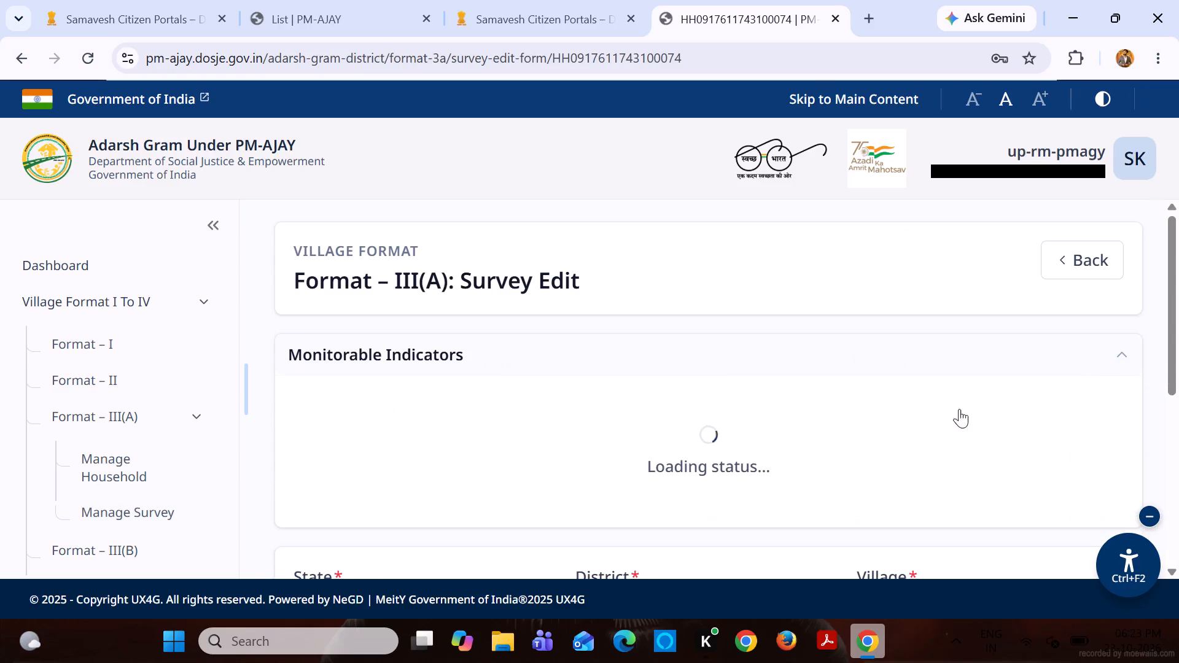
Under domain 7 – Agricultural Practices etc., set house 75's farming involvement to No, save the answers and return to the survey list.
scroll(937, 419, "down", 9)
left_click(806, 416)
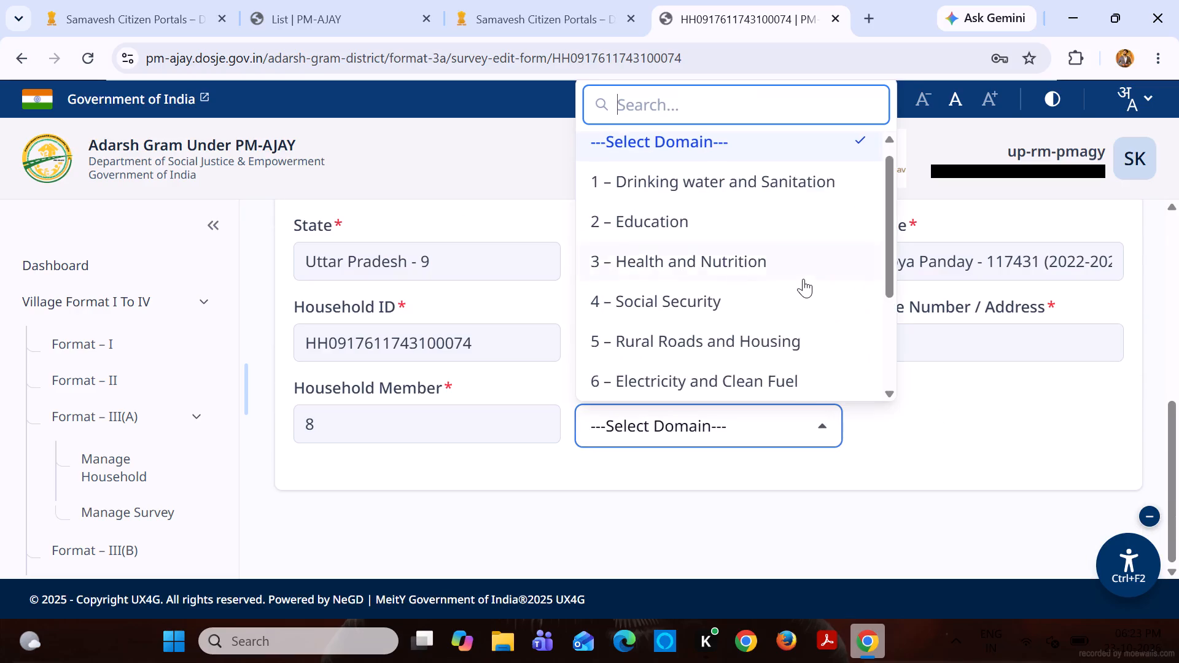
scroll(803, 279, "down", 3)
left_click(765, 266)
scroll(857, 347, "down", 4)
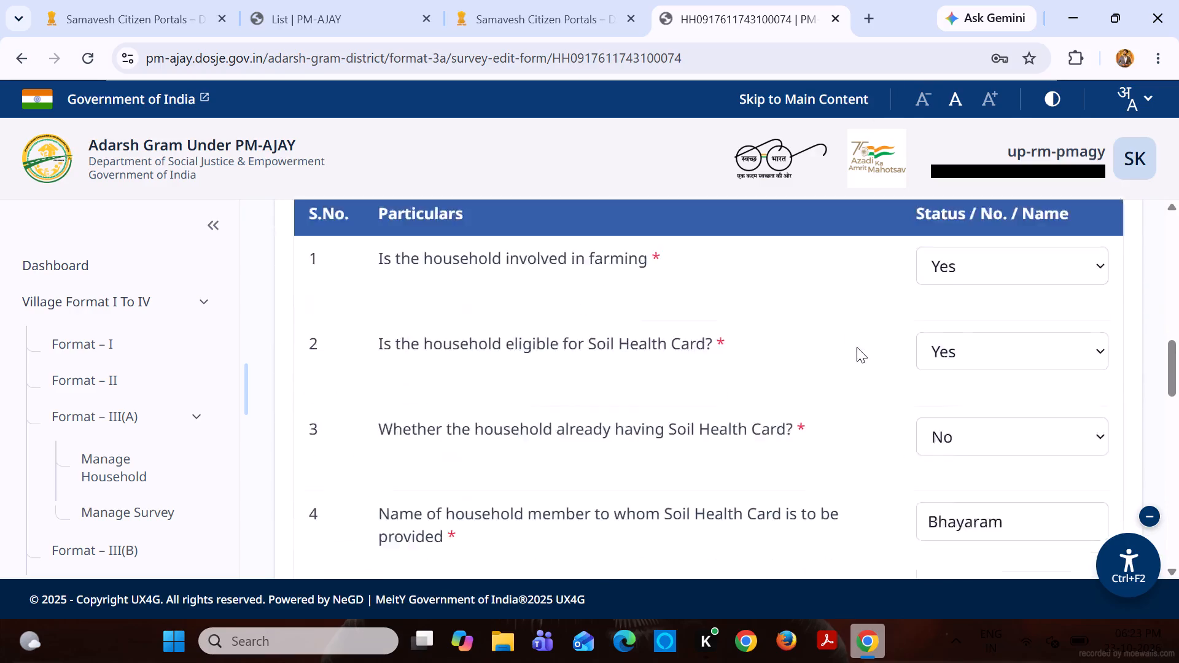
scroll(857, 347, "down", 2)
scroll(972, 268, "up", 1)
left_click_drag(1024, 268, 967, 347)
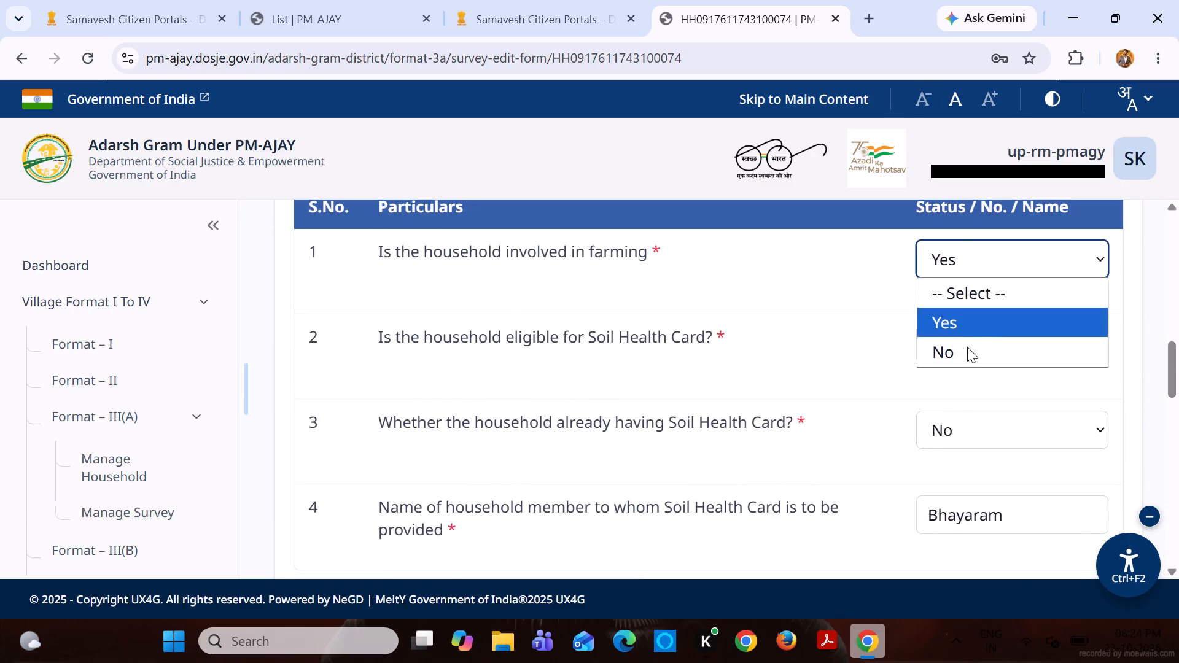
left_click(967, 347)
scroll(967, 347, "down", 7)
left_click(1073, 452)
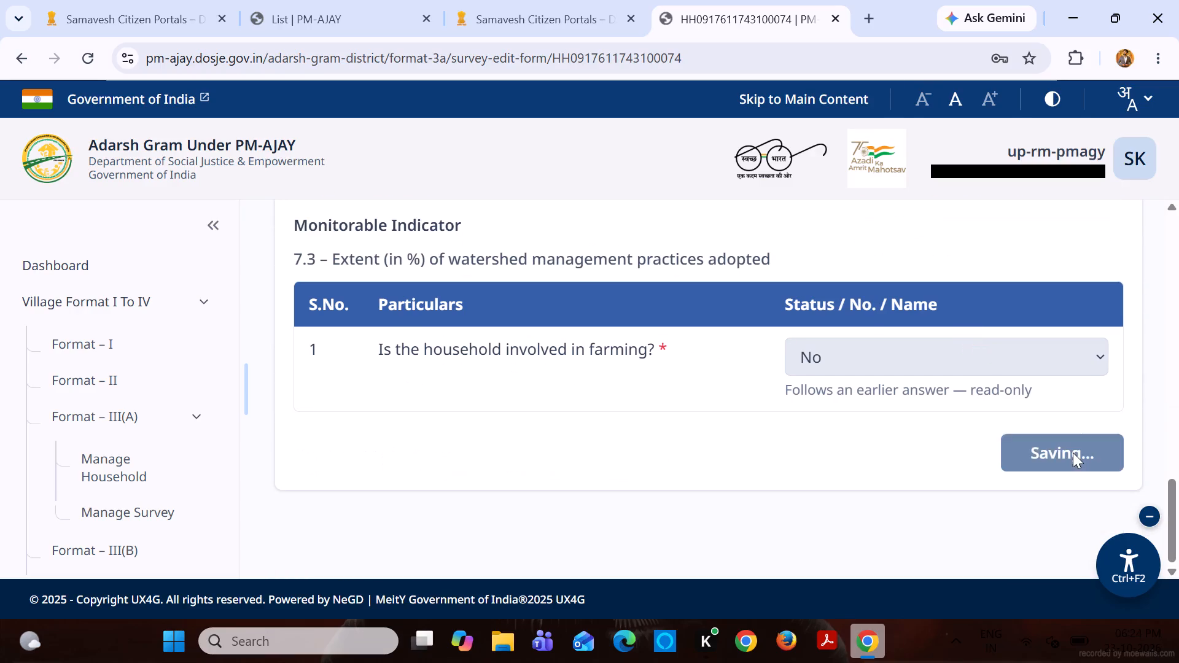
scroll(900, 281, "up", 10)
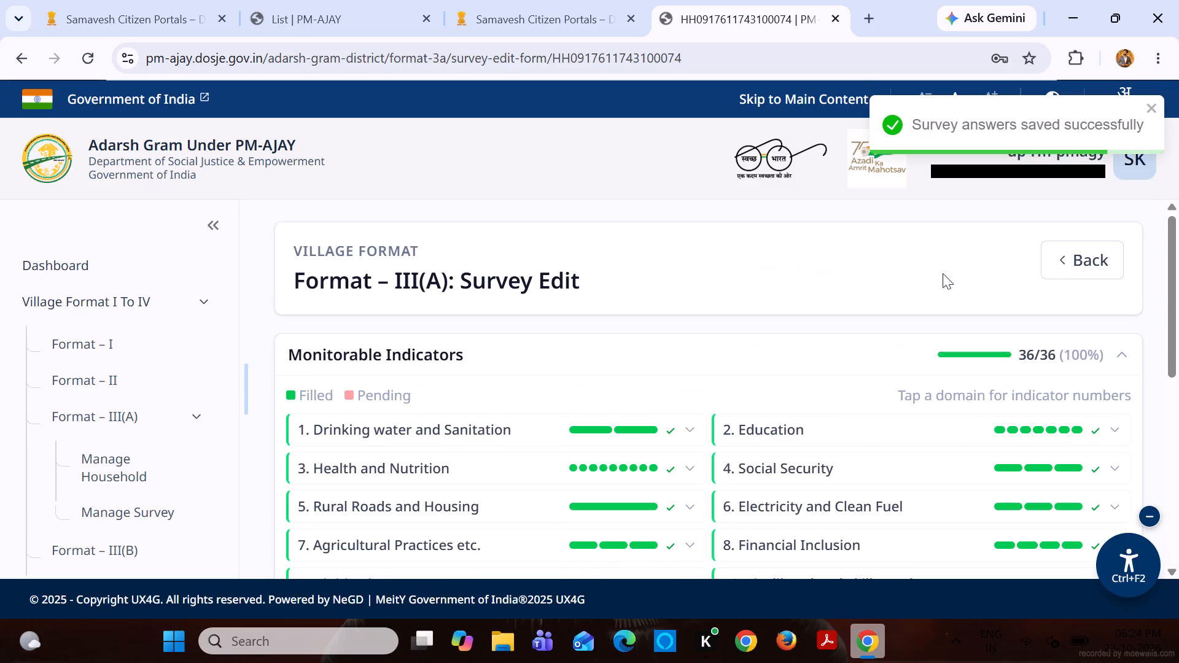
left_click(1073, 263)
scroll(948, 370, "down", 10)
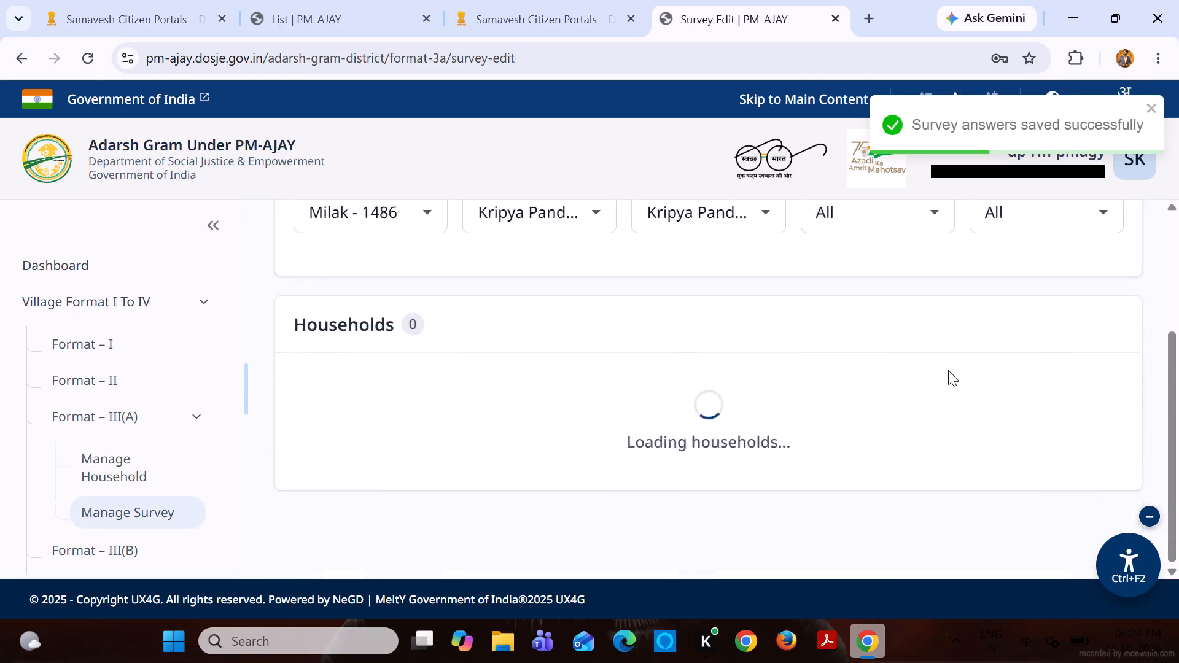
scroll(948, 370, "down", 20)
scroll(948, 370, "down", 20)
scroll(948, 370, "down", 20)
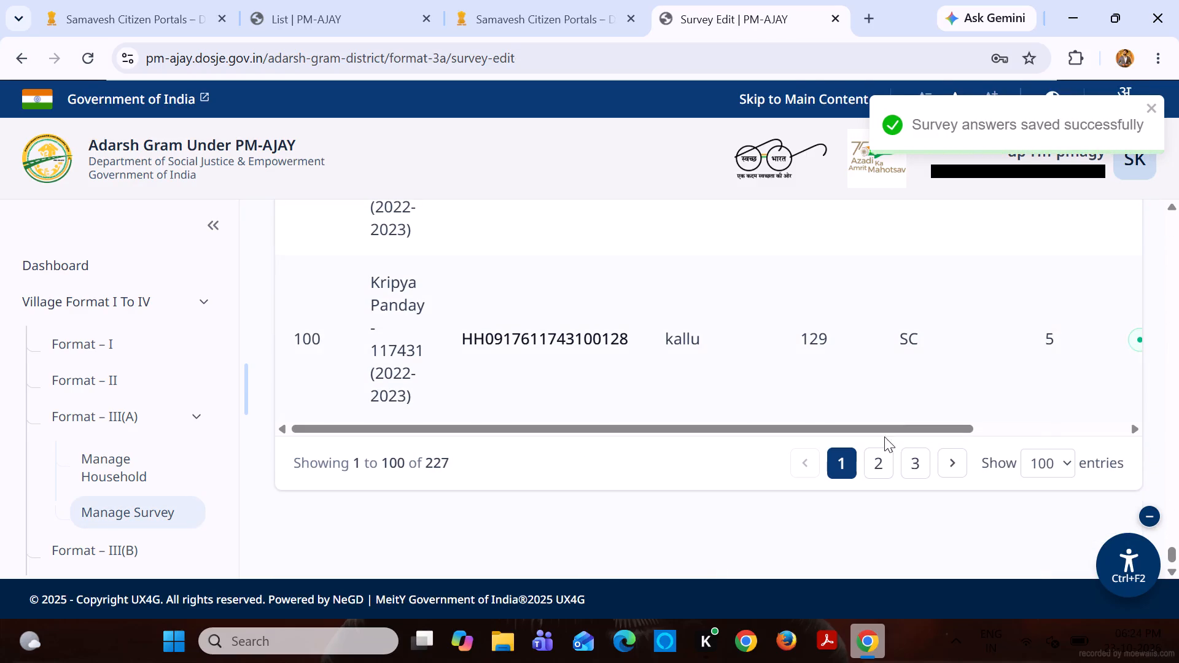
left_click(881, 454)
scroll(936, 305, "up", 5)
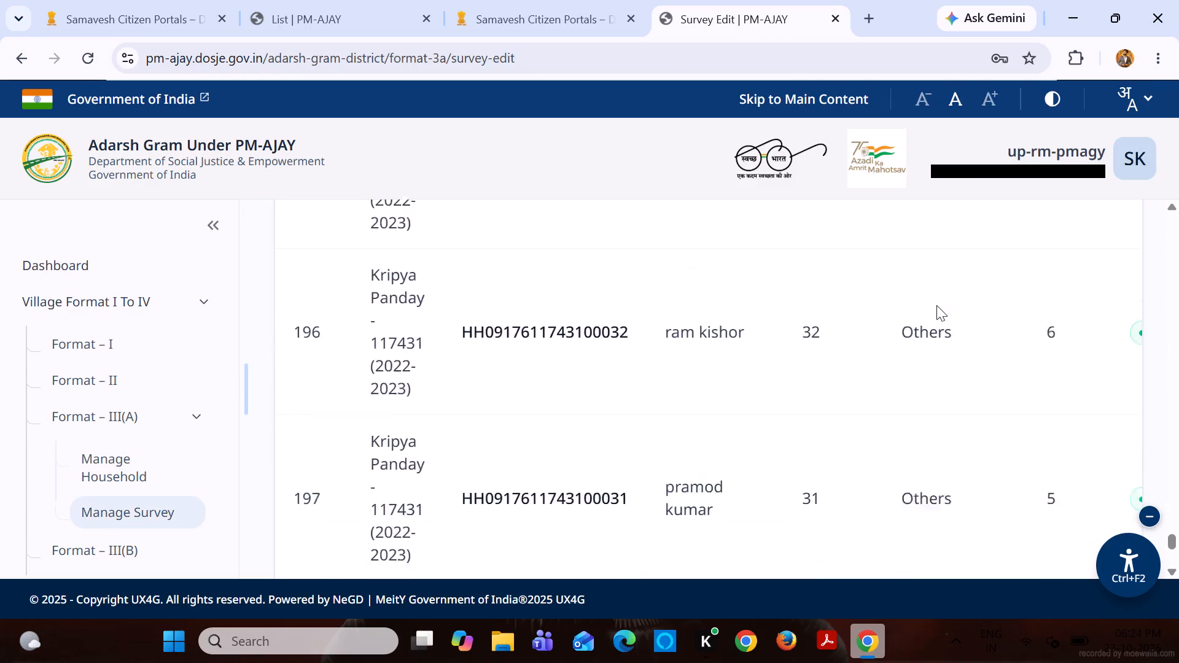
scroll(936, 305, "up", 20)
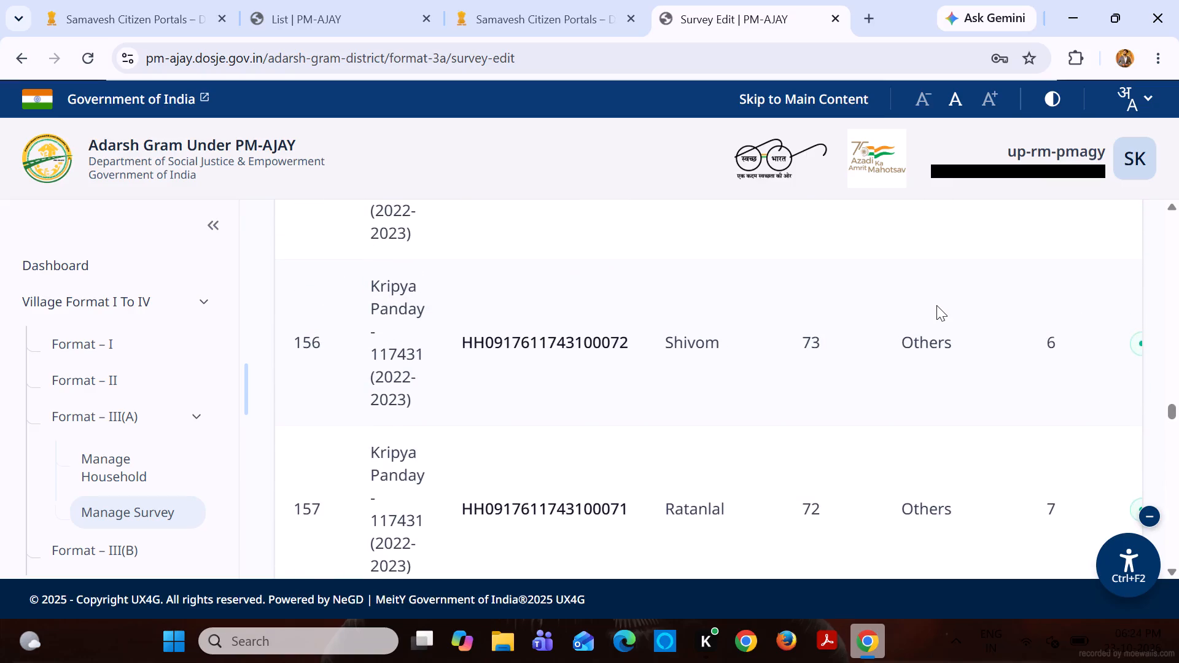
scroll(936, 305, "up", 5)
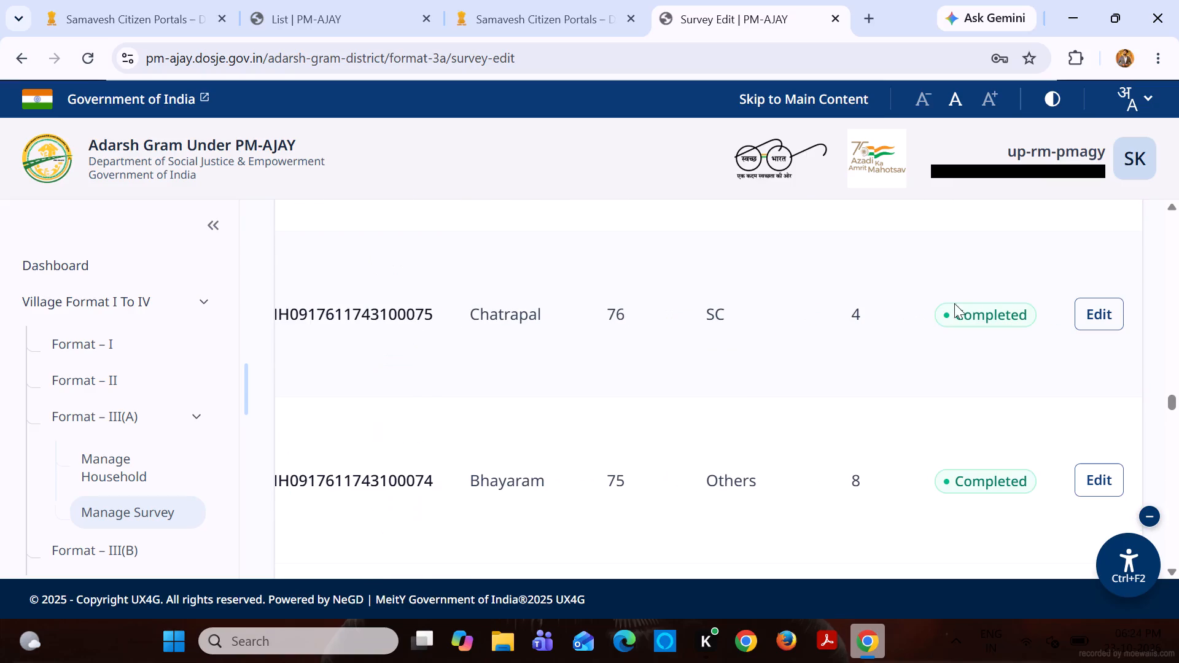
left_click(1111, 307)
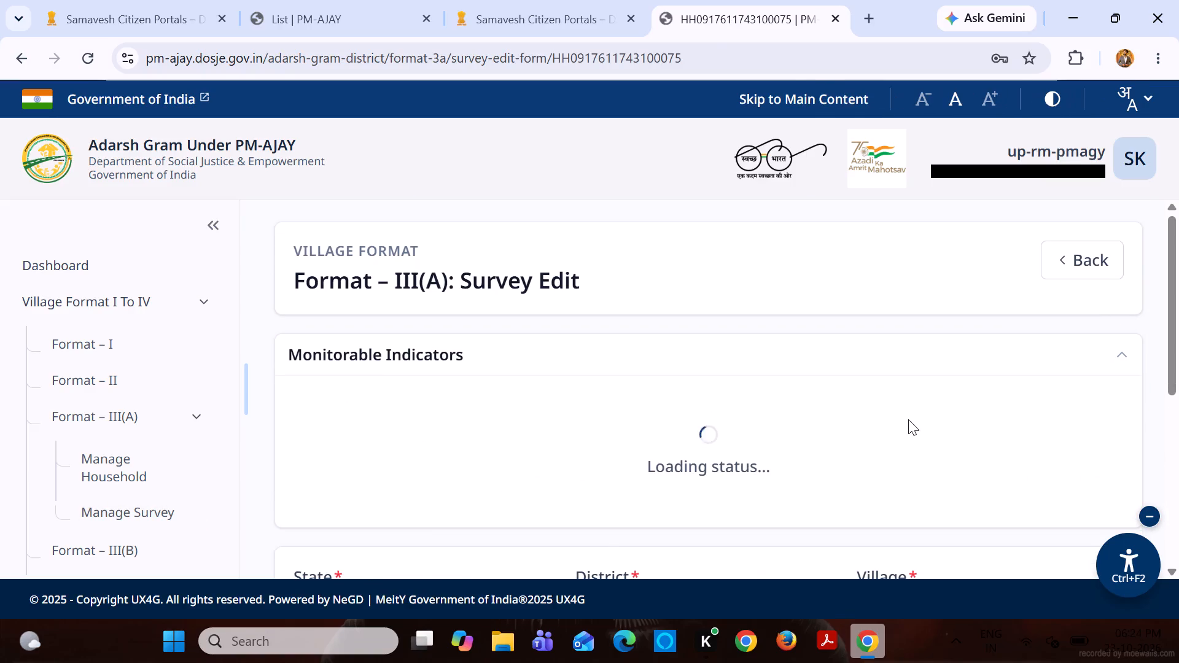
Under domain 7 – Agricultural Practices etc., set house 76's farming involvement to No, save the answers and return to the survey list.
scroll(908, 419, "down", 8)
left_click(782, 422)
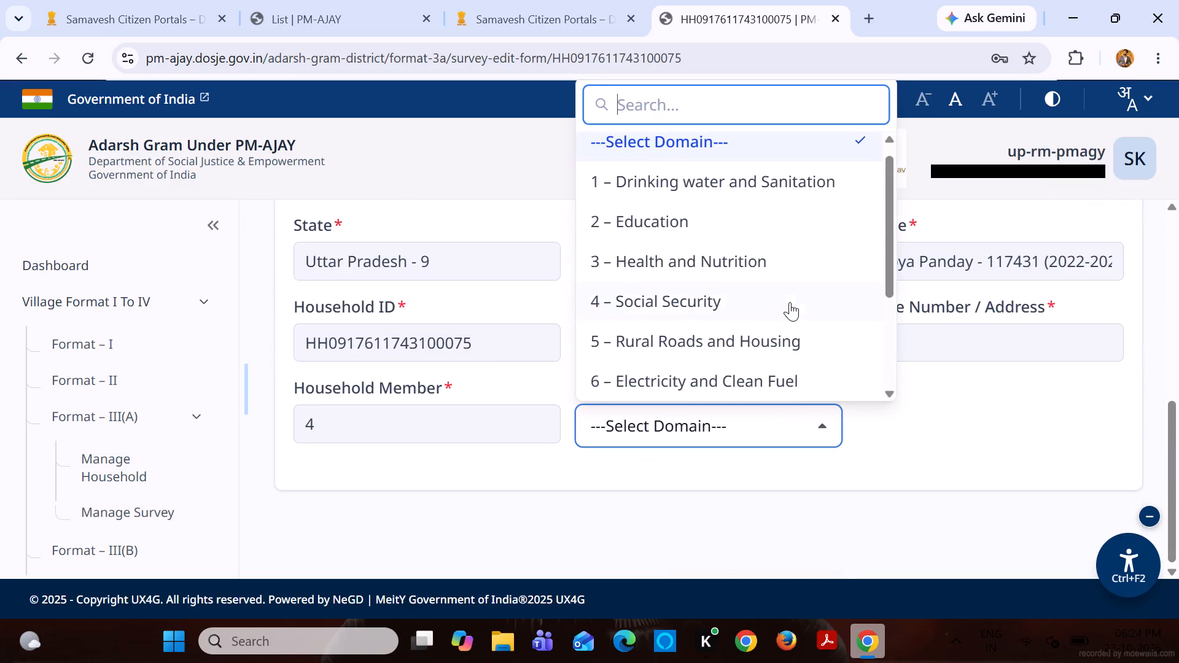
scroll(790, 302, "down", 2)
left_click(741, 260)
scroll(816, 362, "down", 2)
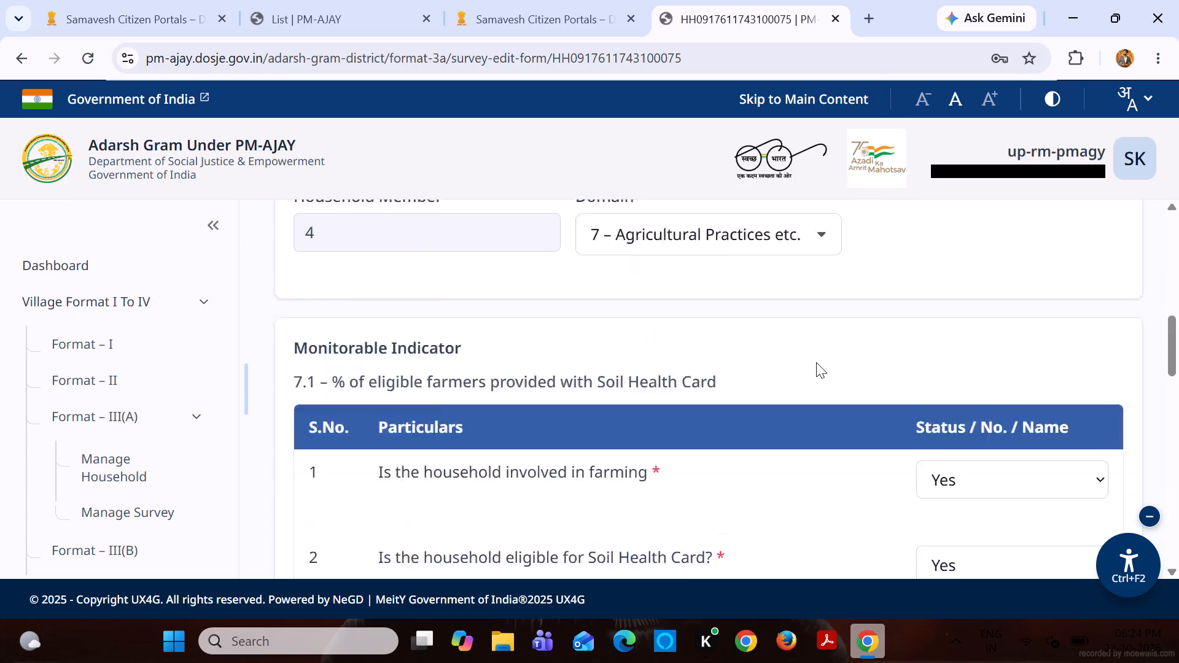
scroll(816, 362, "down", 2)
left_click_drag(993, 320, 955, 414)
left_click(955, 414)
scroll(955, 414, "down", 6)
left_click(1059, 445)
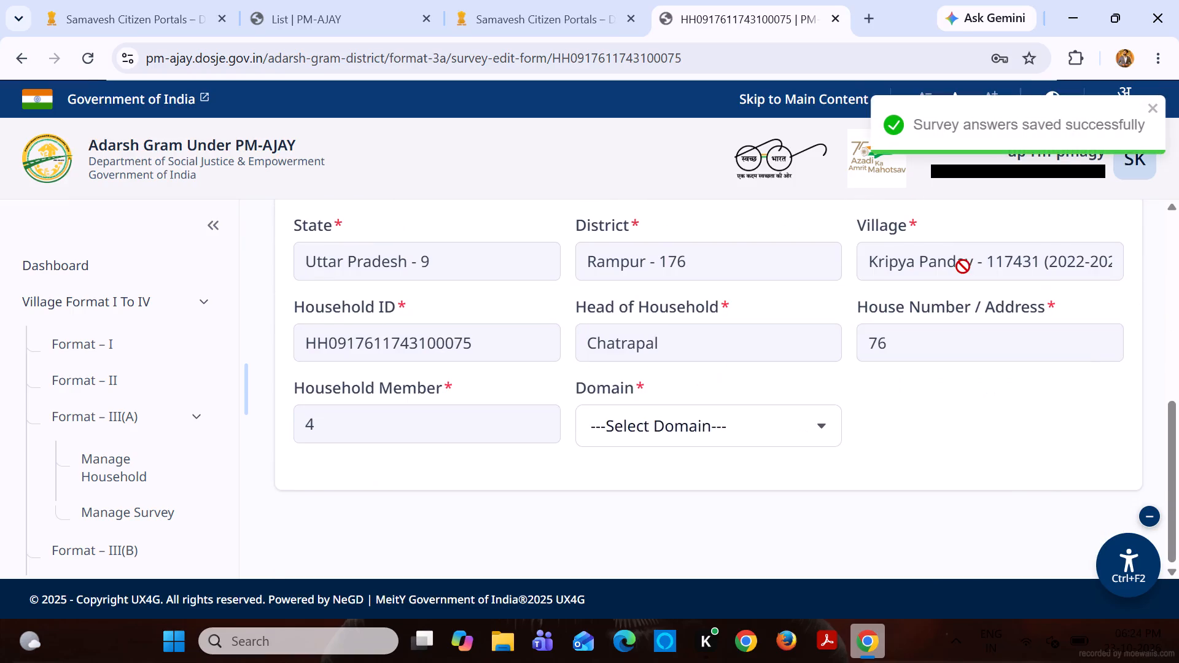
scroll(963, 266, "up", 11)
left_click(1064, 250)
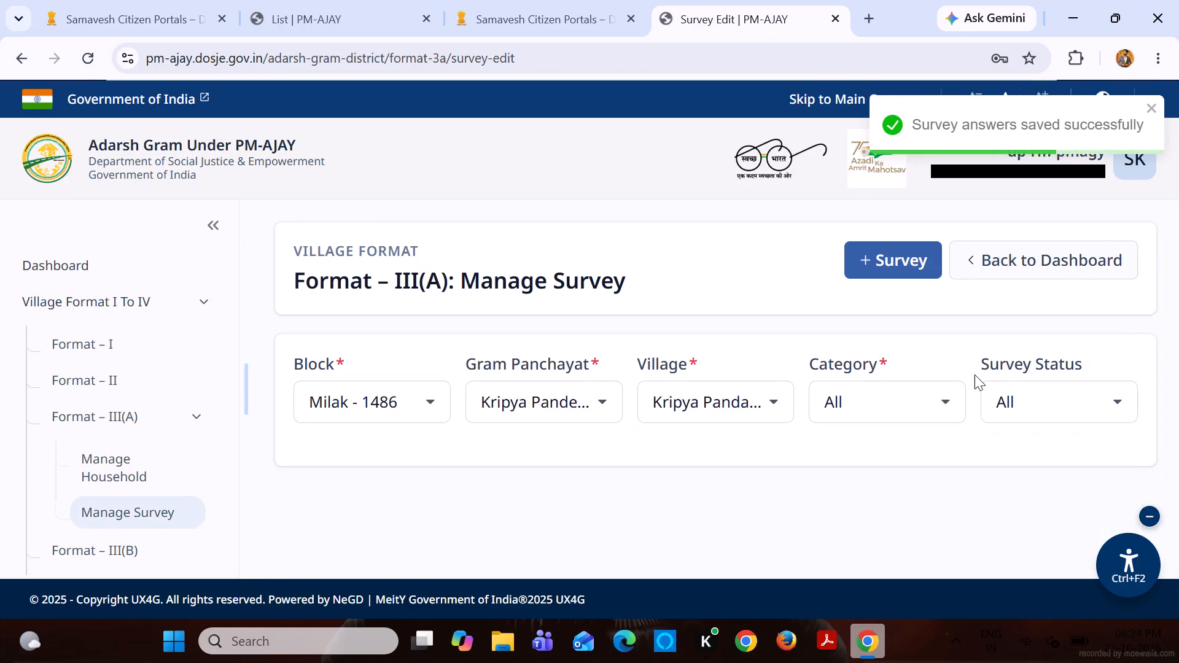
Open the survey of house number 77 on page 2 of the household list for editing.
scroll(975, 374, "down", 20)
scroll(975, 374, "down", 20)
scroll(975, 374, "down", 18)
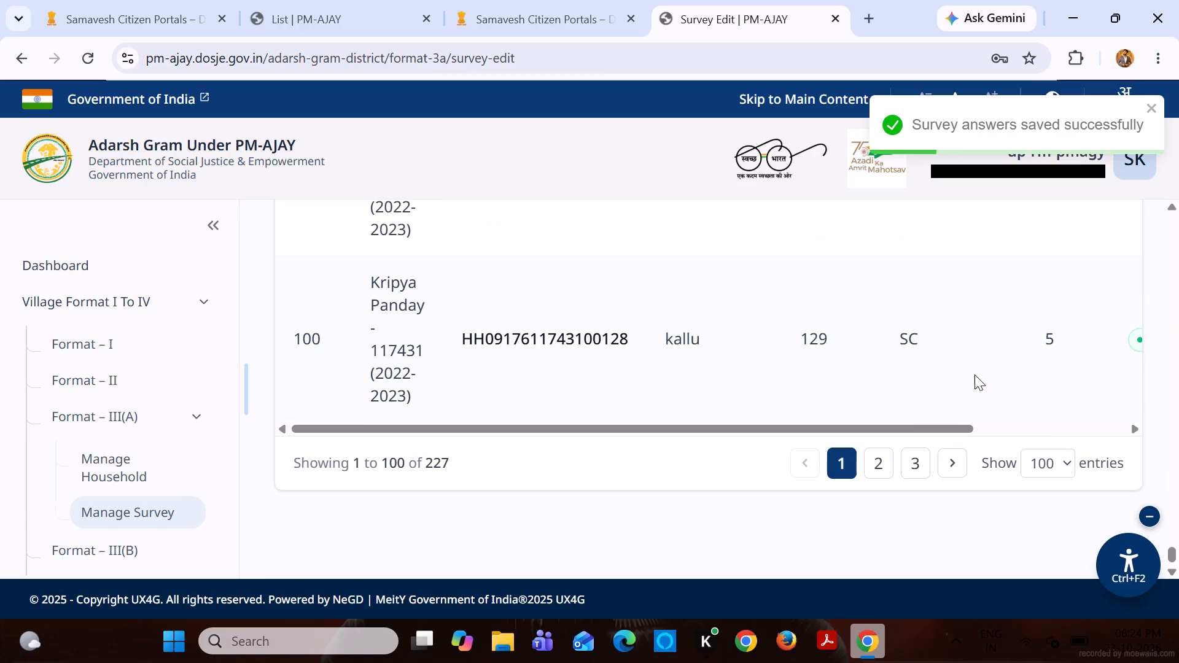
left_click(893, 451)
left_click(880, 455)
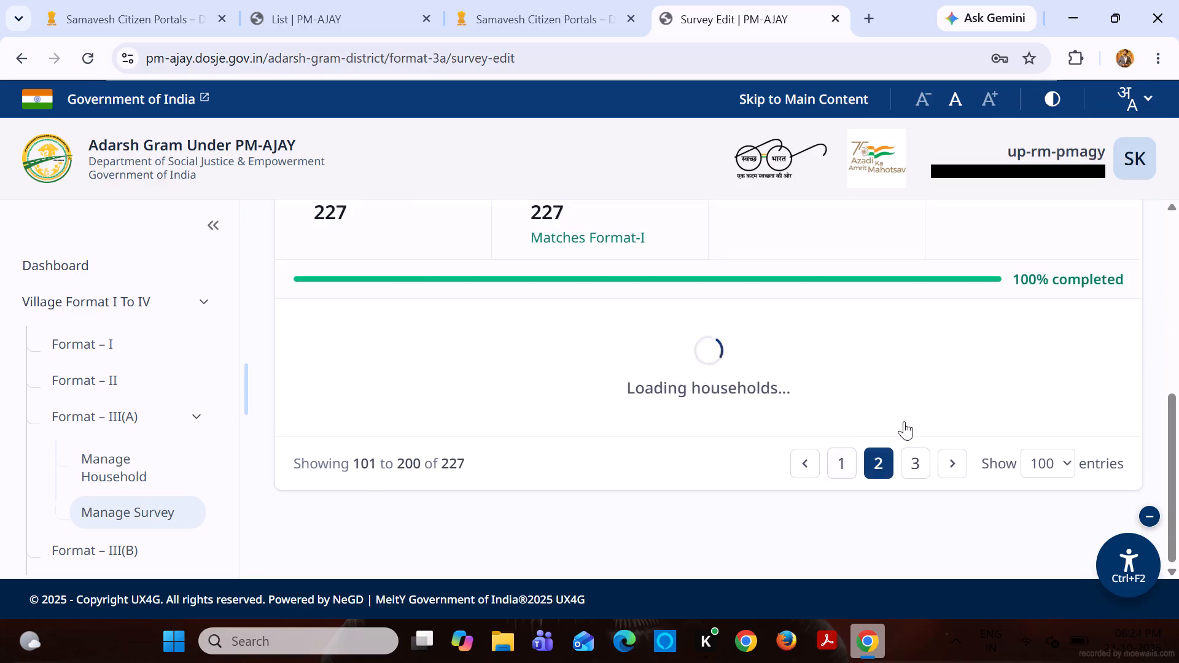
scroll(941, 338, "up", 20)
scroll(941, 338, "up", 13)
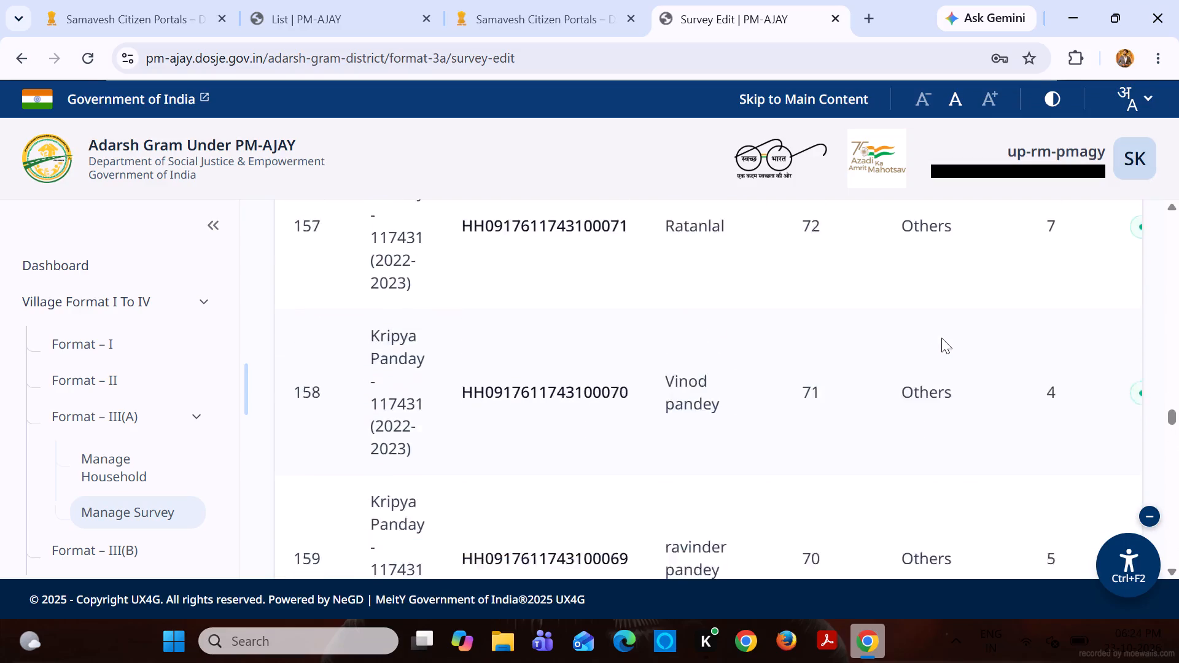
scroll(941, 338, "up", 3)
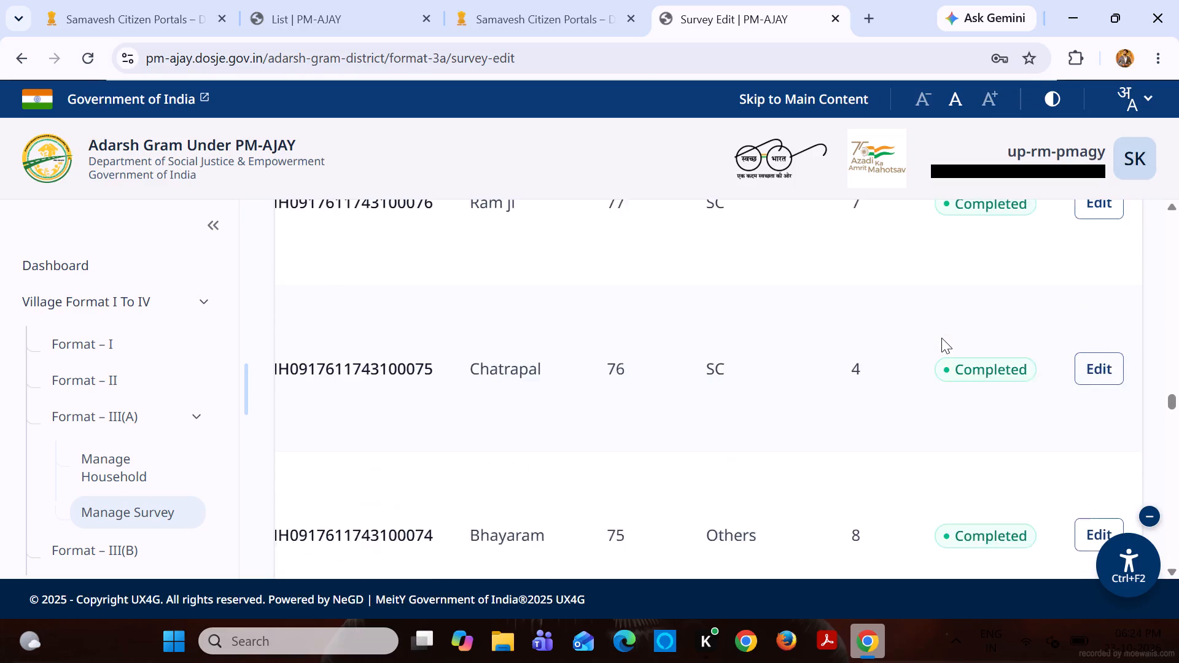
scroll(941, 338, "up", 1)
left_click(1094, 257)
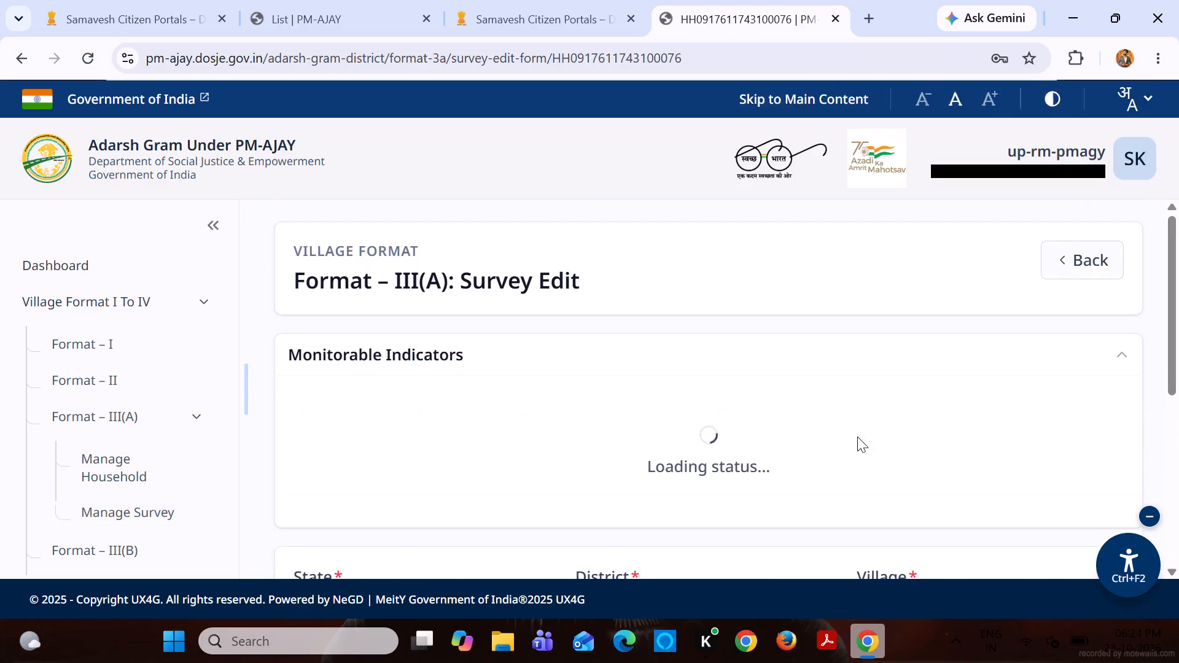
Under domain 7 – Agricultural Practices etc., set house 77's farming involvement to No, save the answers and return to the survey list.
scroll(786, 527, "down", 8)
left_click(796, 409)
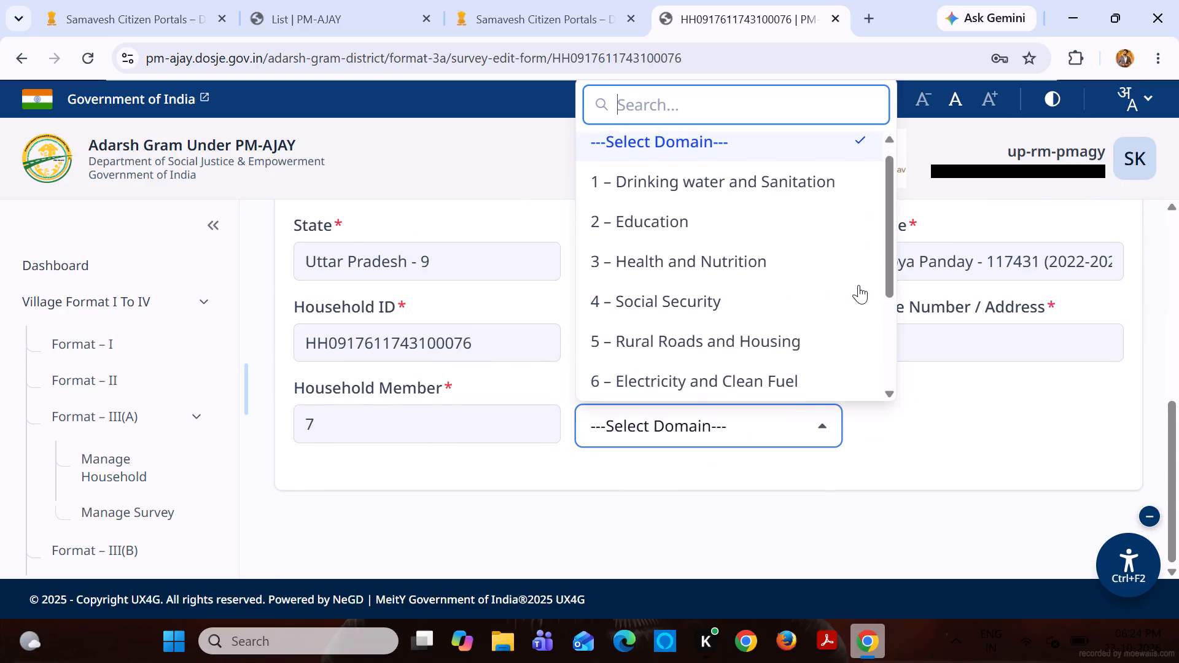
scroll(858, 285, "down", 2)
left_click(779, 264)
scroll(882, 411, "down", 2)
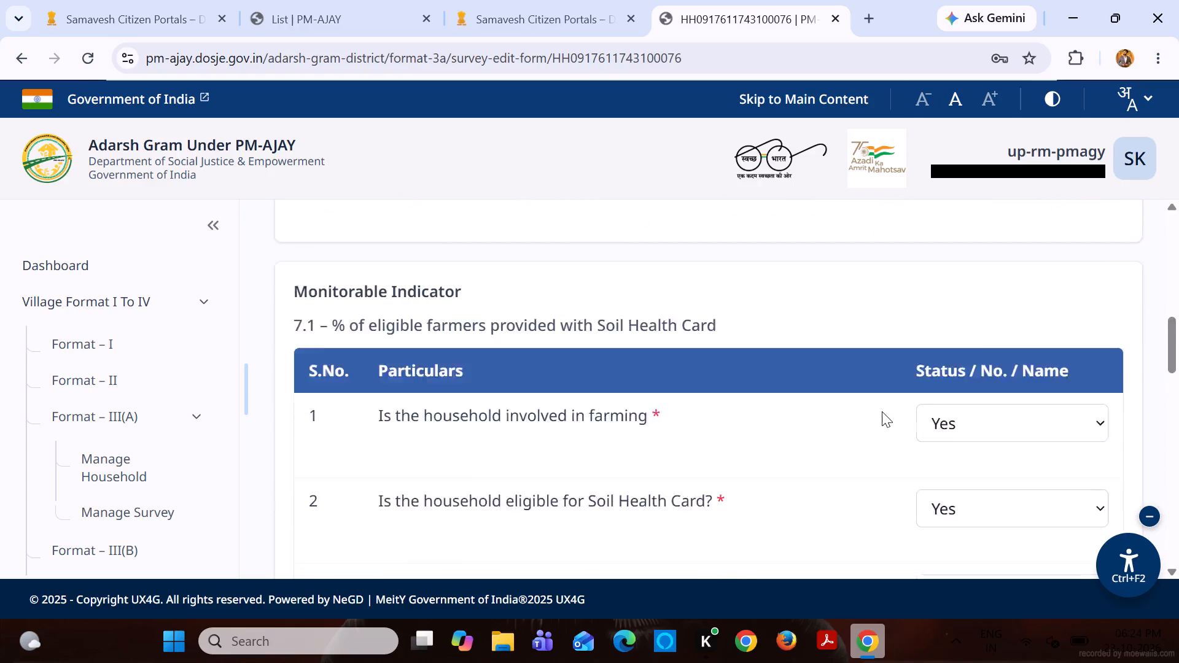
scroll(882, 411, "down", 1)
left_click_drag(989, 385, 951, 476)
left_click(951, 476)
scroll(951, 476, "down", 5)
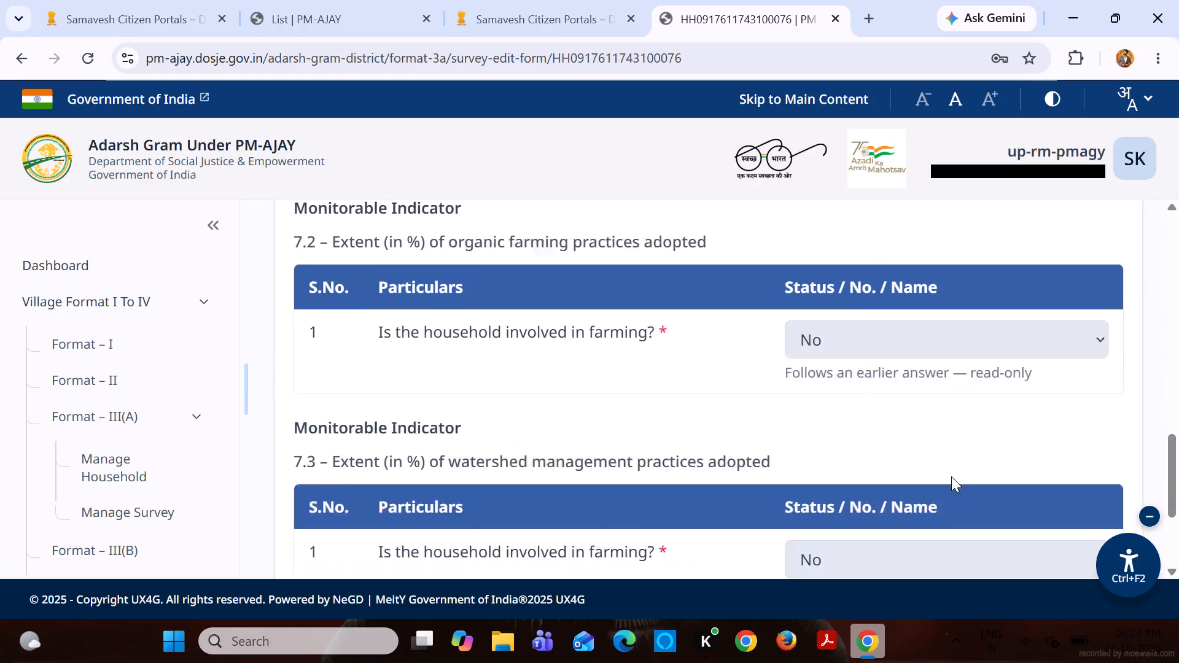
scroll(951, 476, "down", 2)
left_click(1083, 440)
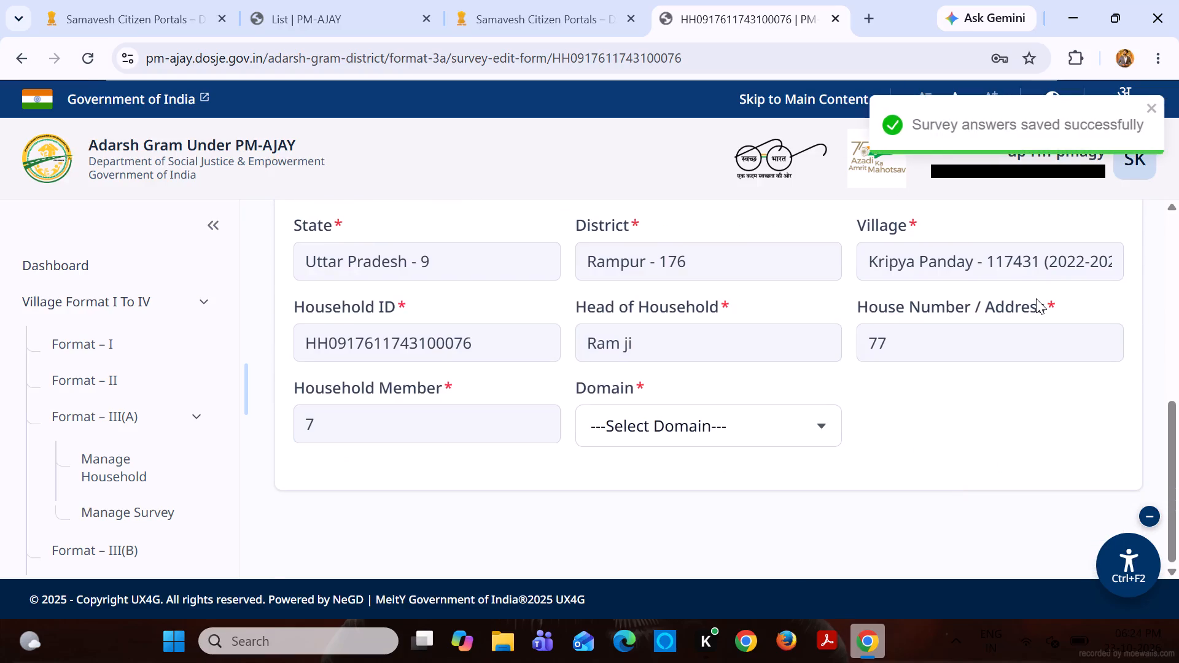
scroll(1036, 298, "up", 10)
left_click(1095, 254)
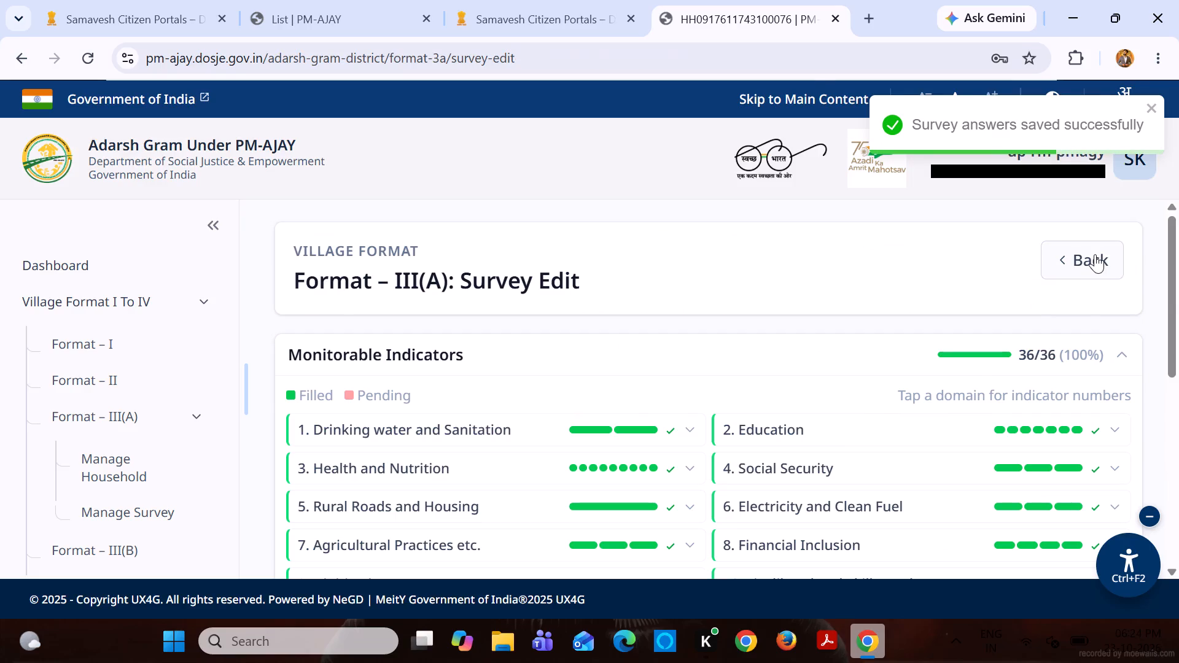
Open the survey of house number 78 on page 2 of the household list for editing.
scroll(1000, 340, "down", 20)
scroll(1000, 340, "down", 20)
scroll(1000, 340, "down", 20)
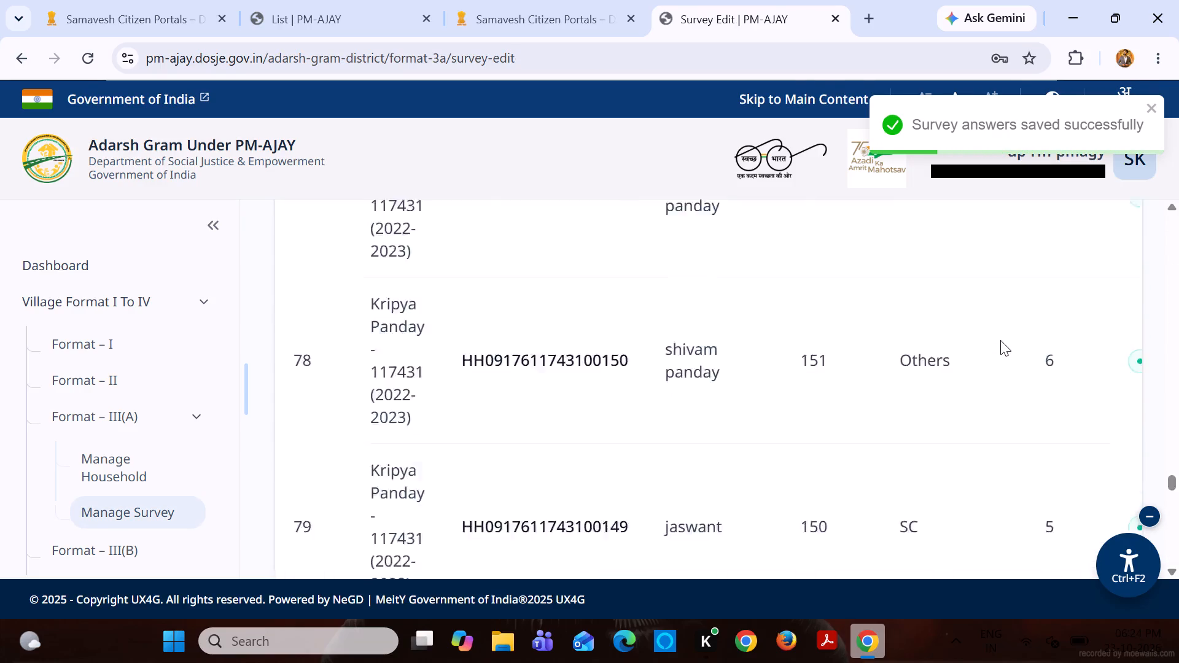
scroll(1000, 340, "down", 14)
left_click(884, 446)
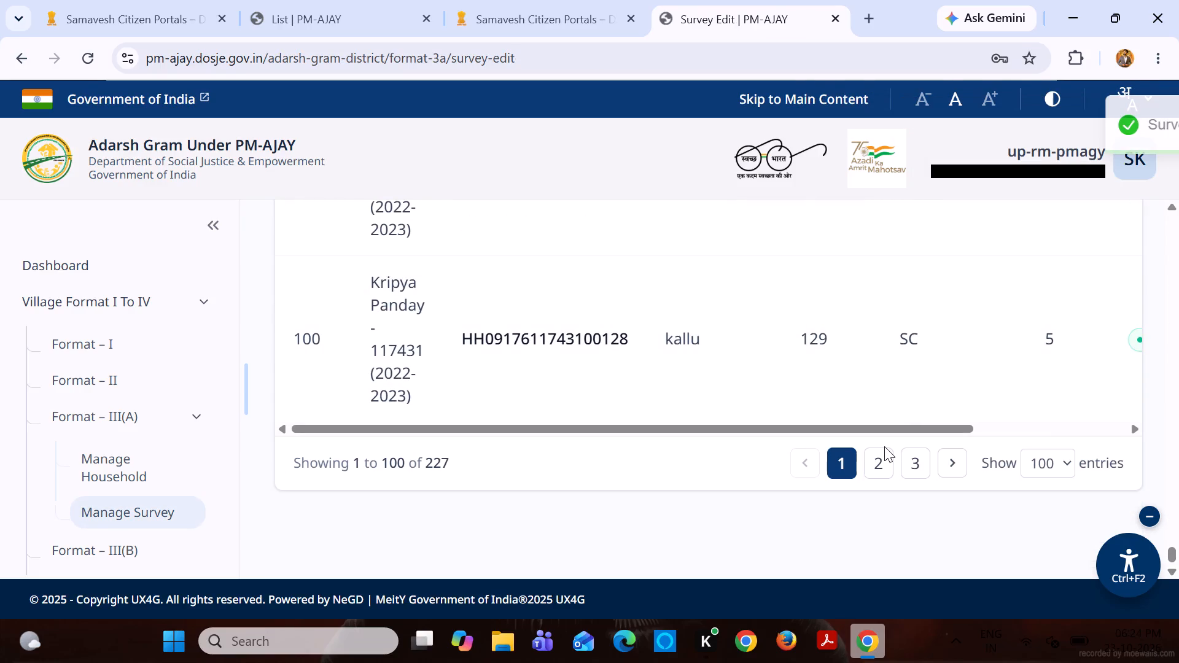
left_click(881, 456)
scroll(928, 331, "up", 19)
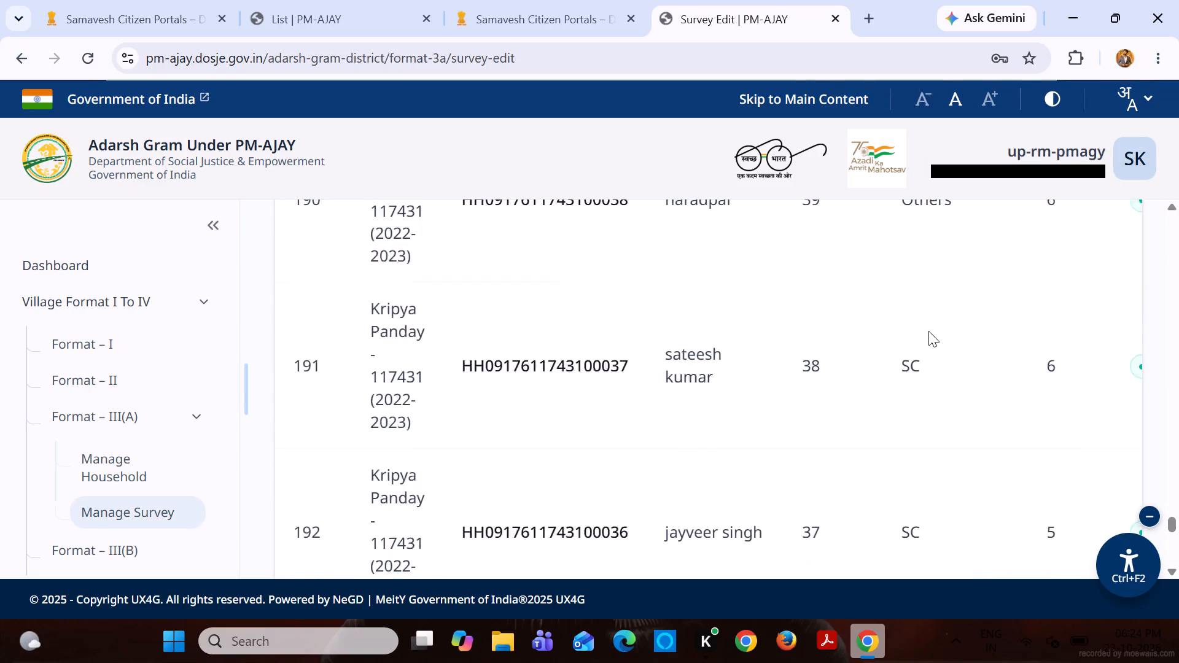
scroll(928, 331, "up", 17)
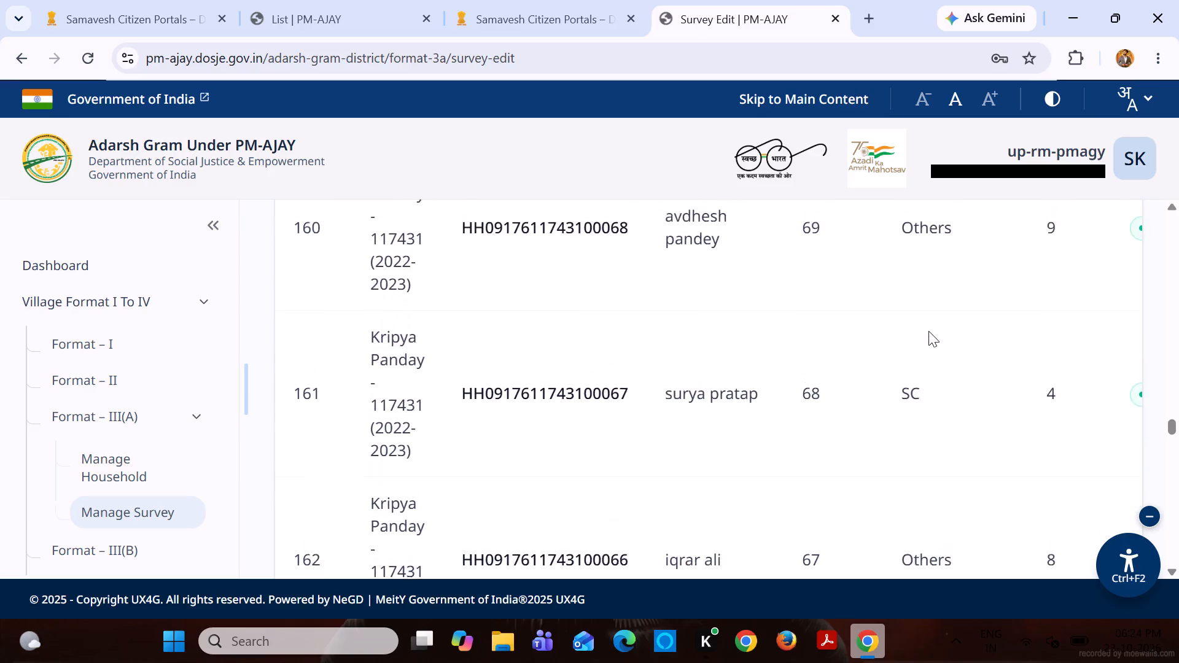
scroll(928, 331, "up", 4)
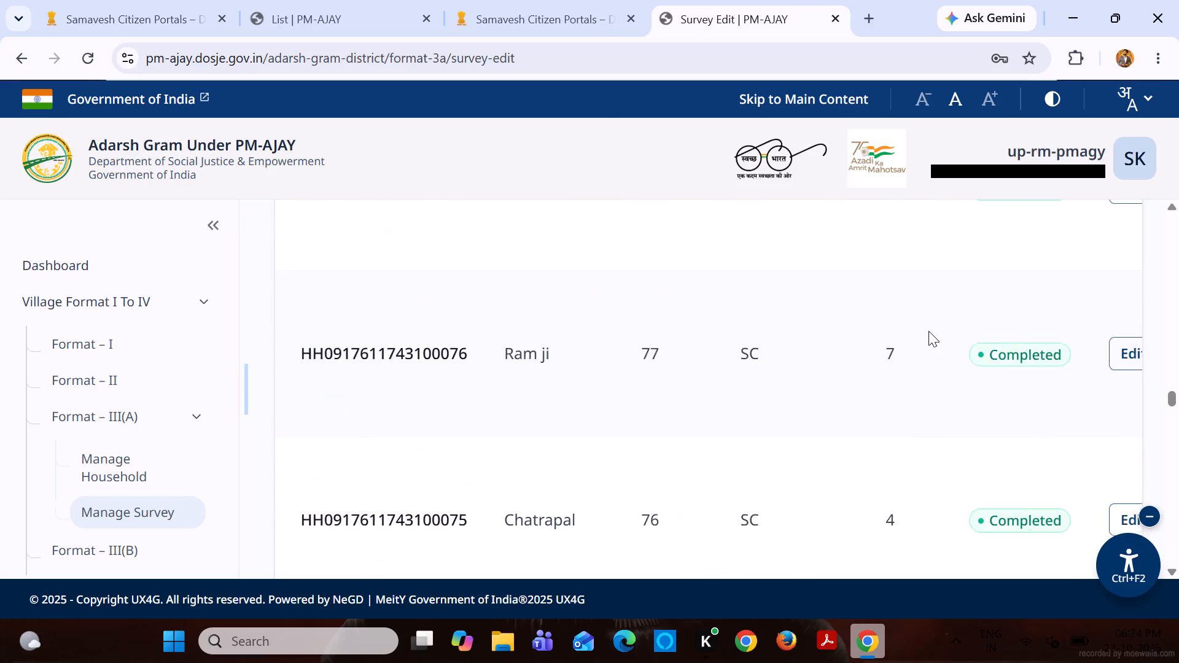
scroll(928, 331, "up", 1)
left_click(1097, 286)
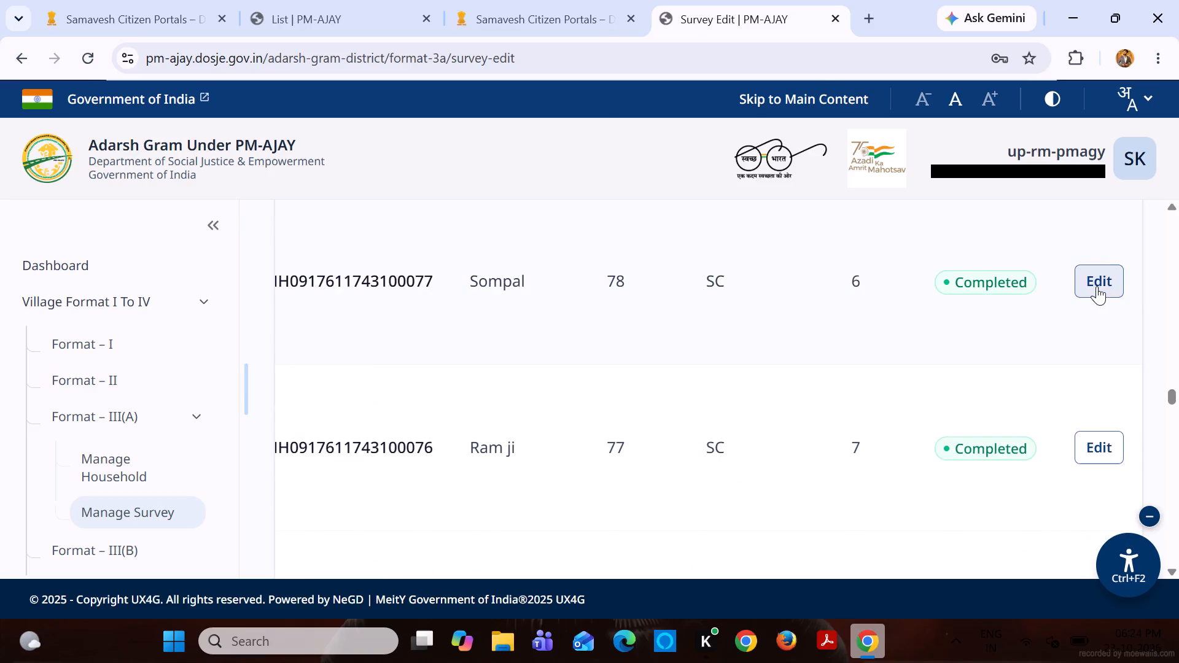
Under domain 7 – Agricultural Practices etc., set house 78's farming involvement to No, save the answers and return to the survey list.
scroll(897, 394, "down", 19)
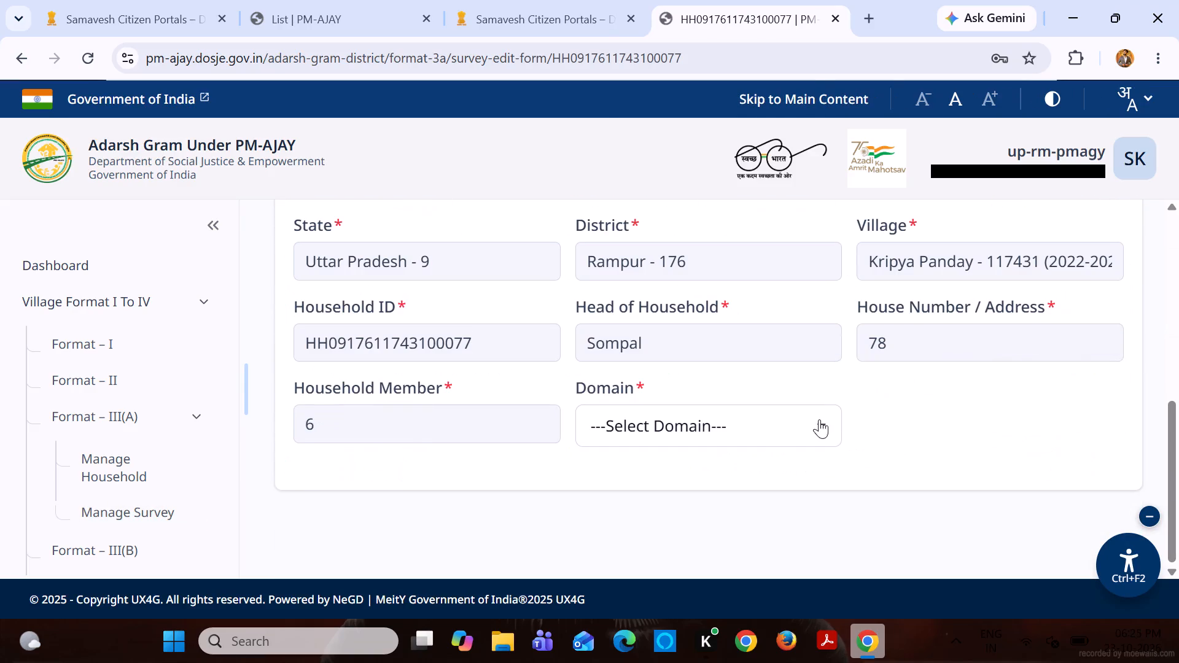
left_click(819, 419)
scroll(786, 324, "down", 2)
left_click(739, 283)
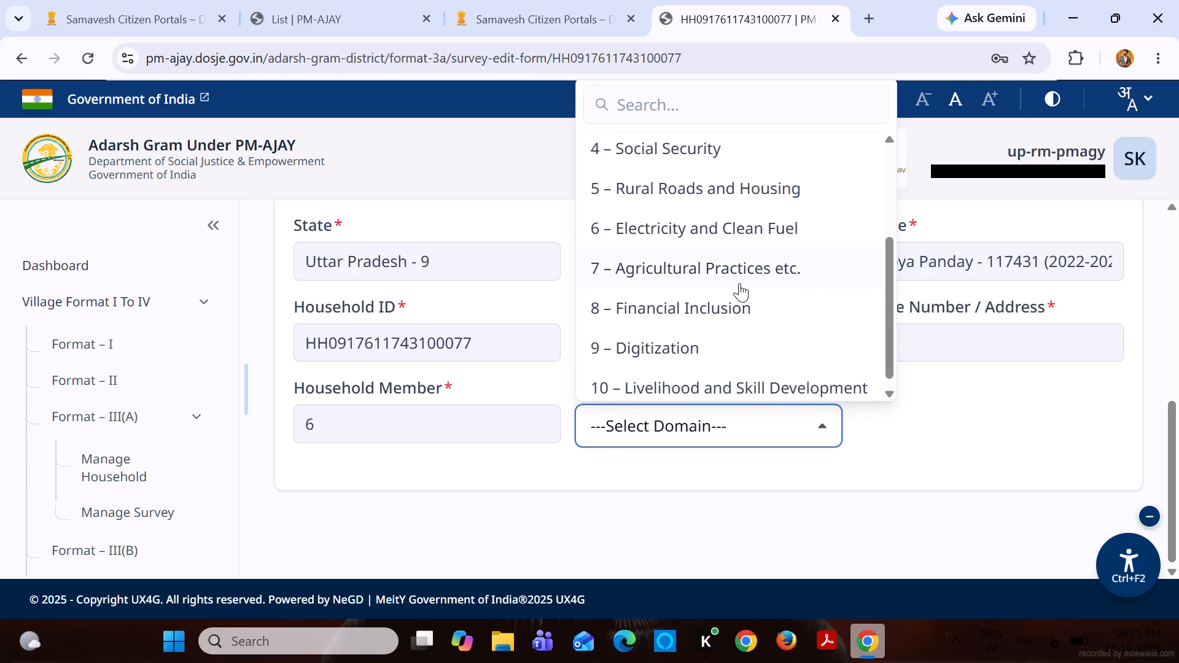
scroll(829, 386, "down", 4)
left_click_drag(993, 325, 976, 403)
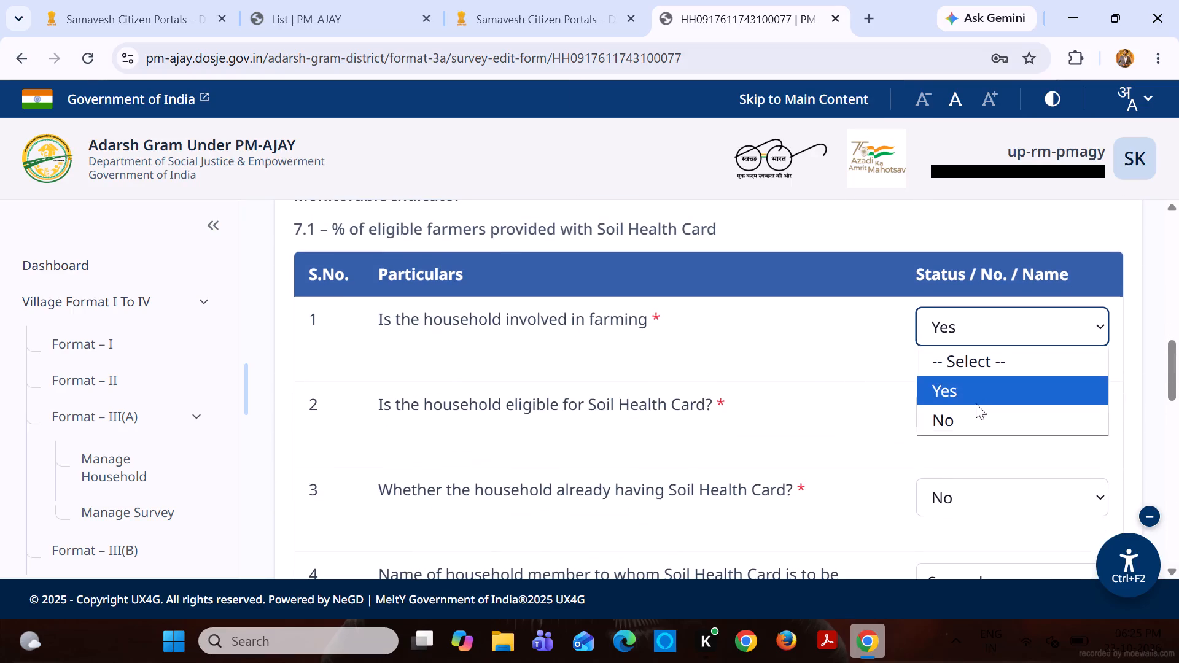
left_click_drag(976, 403, 974, 411)
left_click(974, 411)
scroll(974, 411, "down", 8)
left_click(1093, 446)
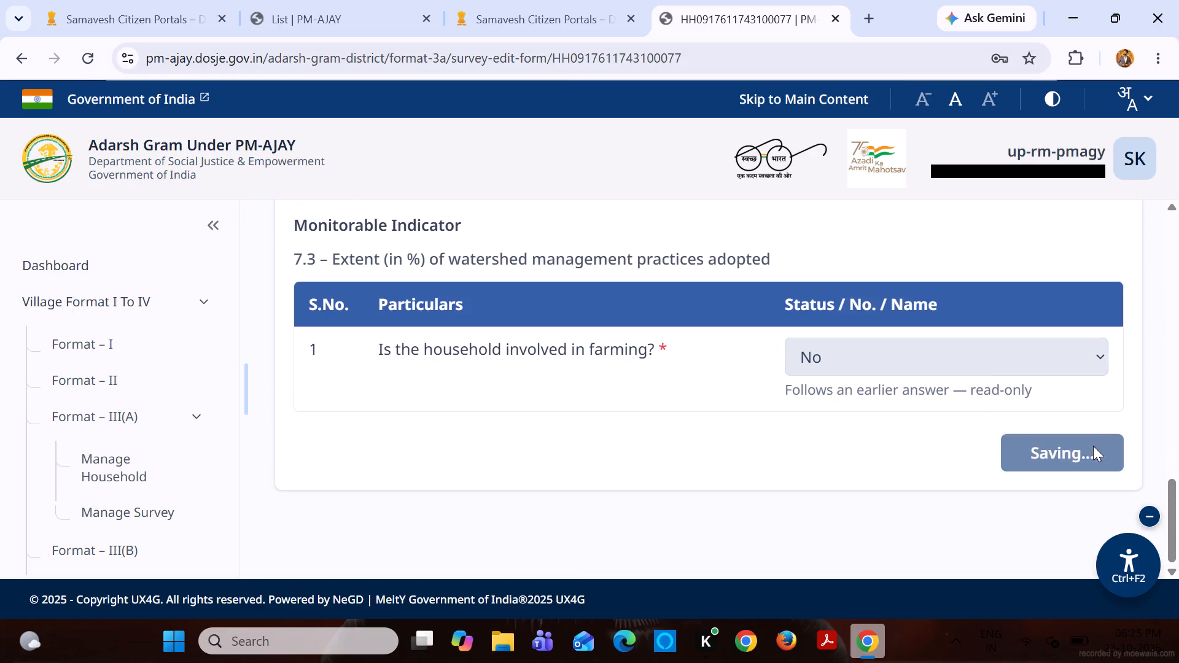
scroll(1014, 335, "up", 16)
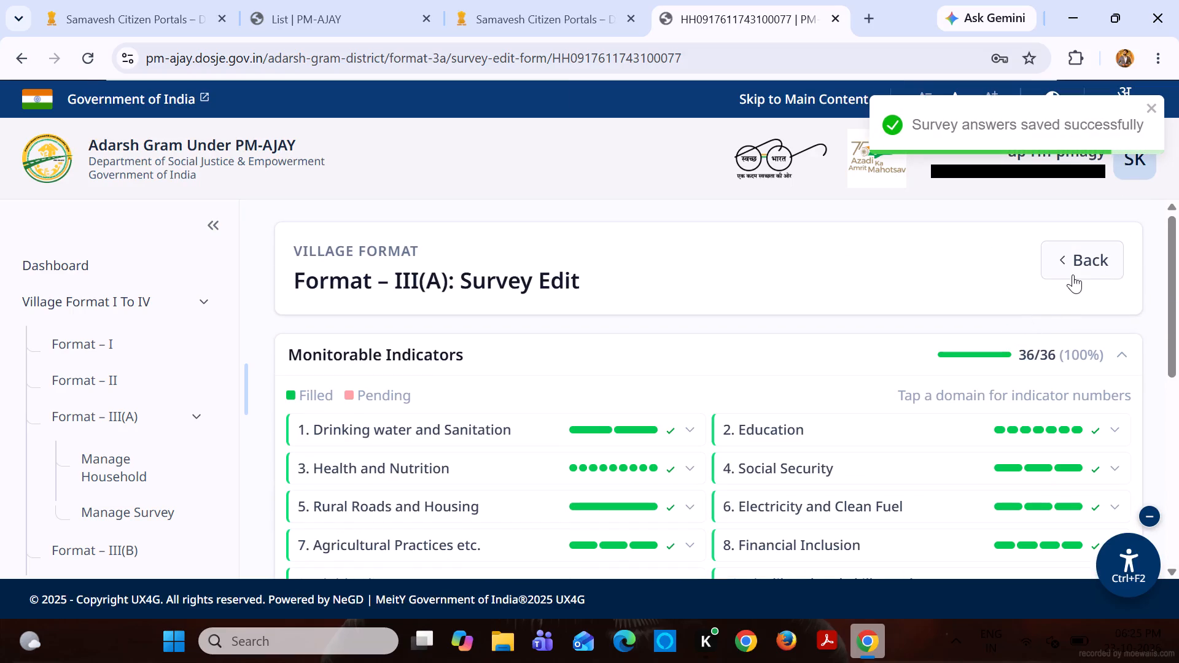
left_click(1075, 268)
Open the survey of house number 79 on page 2 of the household list for editing.
scroll(986, 390, "down", 20)
scroll(986, 390, "down", 11)
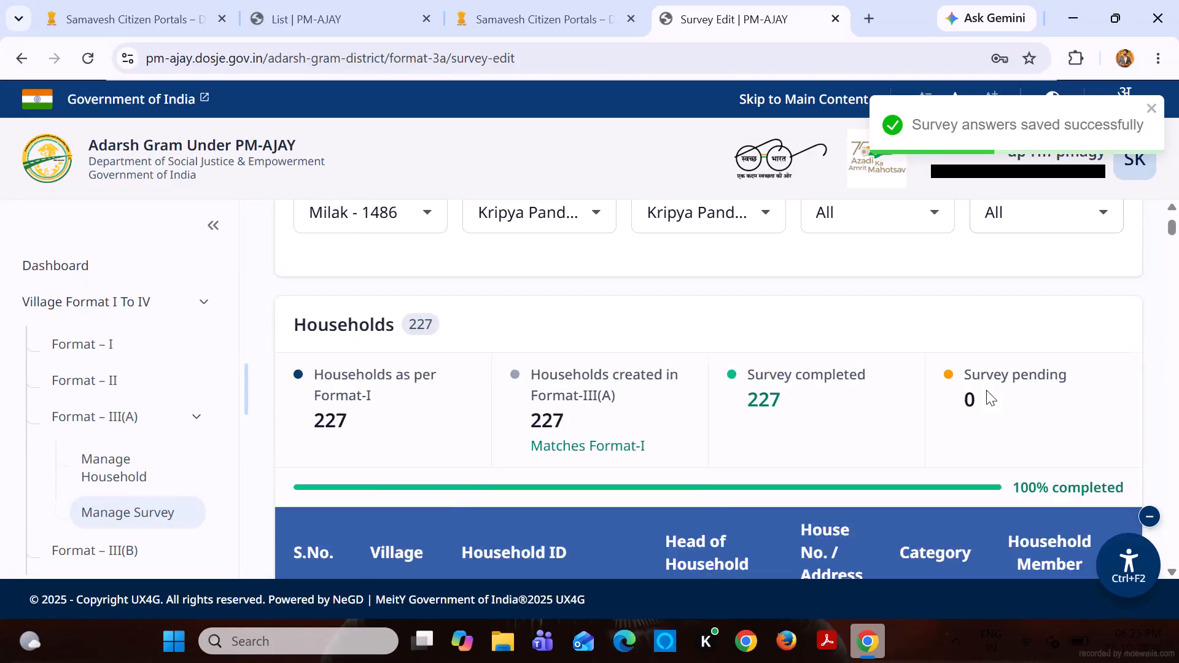
scroll(986, 390, "down", 20)
scroll(986, 390, "down", 13)
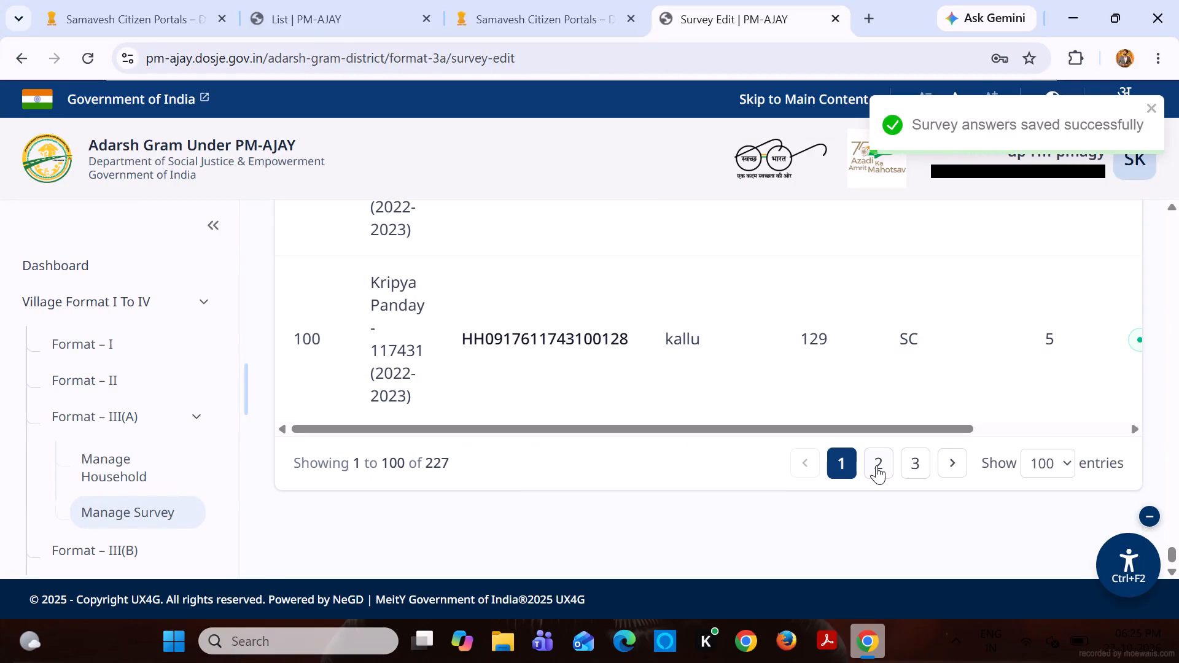
left_click(876, 465)
scroll(906, 362, "up", 7)
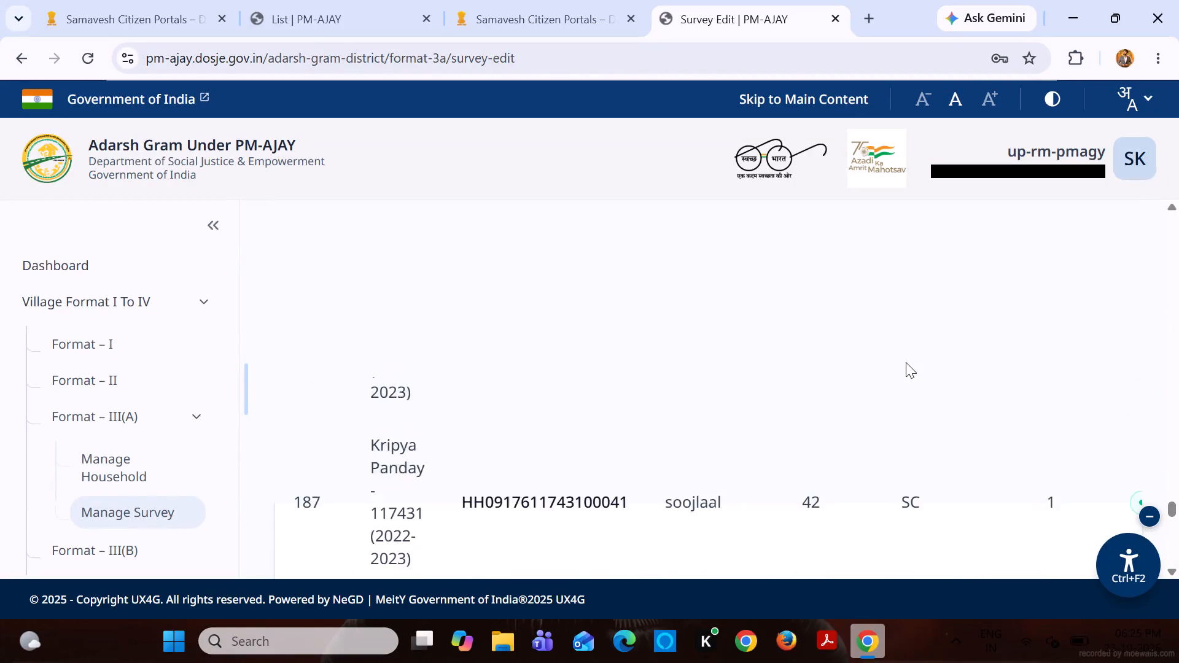
scroll(906, 362, "up", 12)
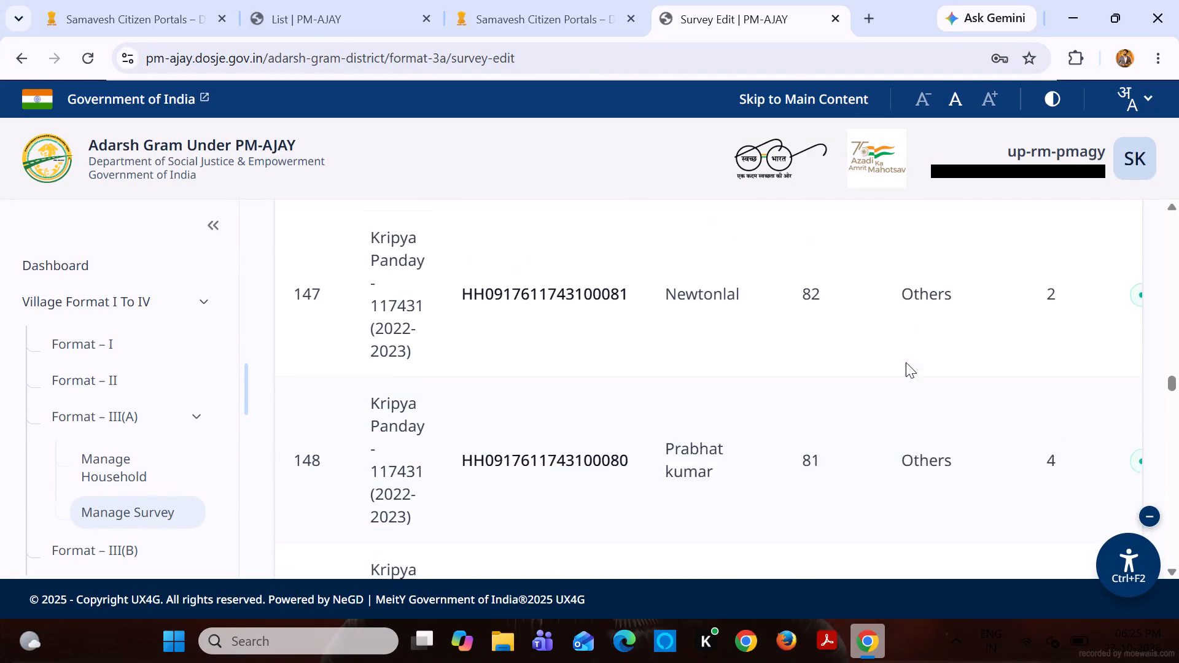
scroll(906, 362, "up", 6)
left_click(1100, 423)
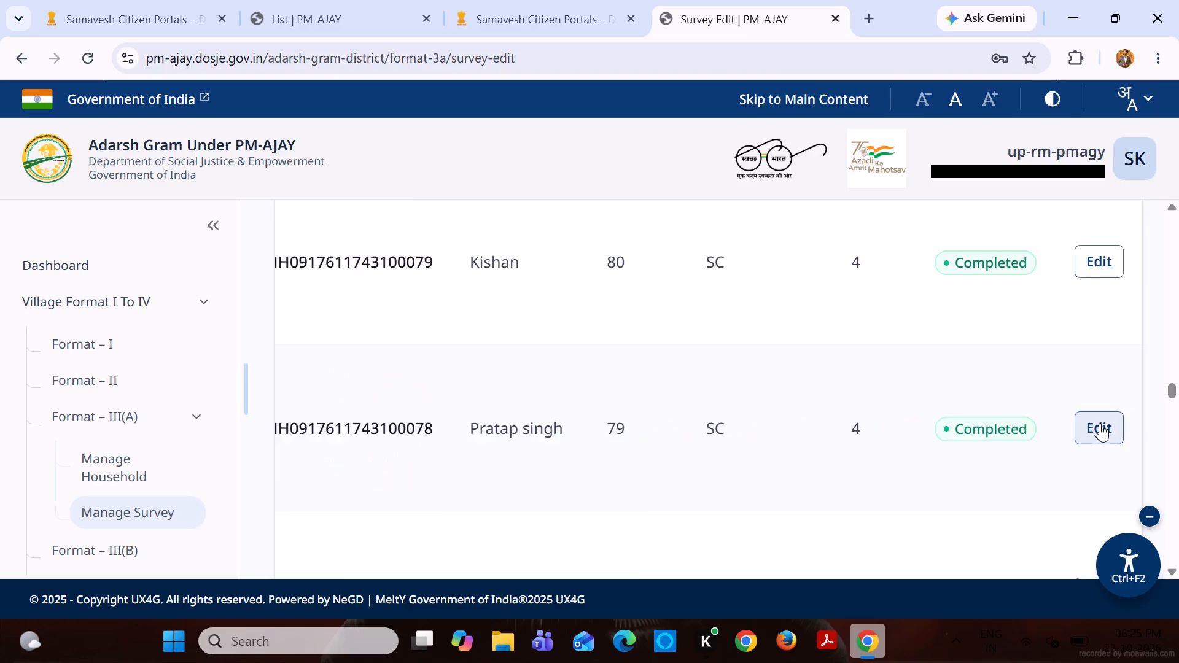
Under domain 7 – Agricultural Practices etc., set house 79's farming involvement to No, save the answers and return to the survey list.
scroll(1019, 350, "down", 11)
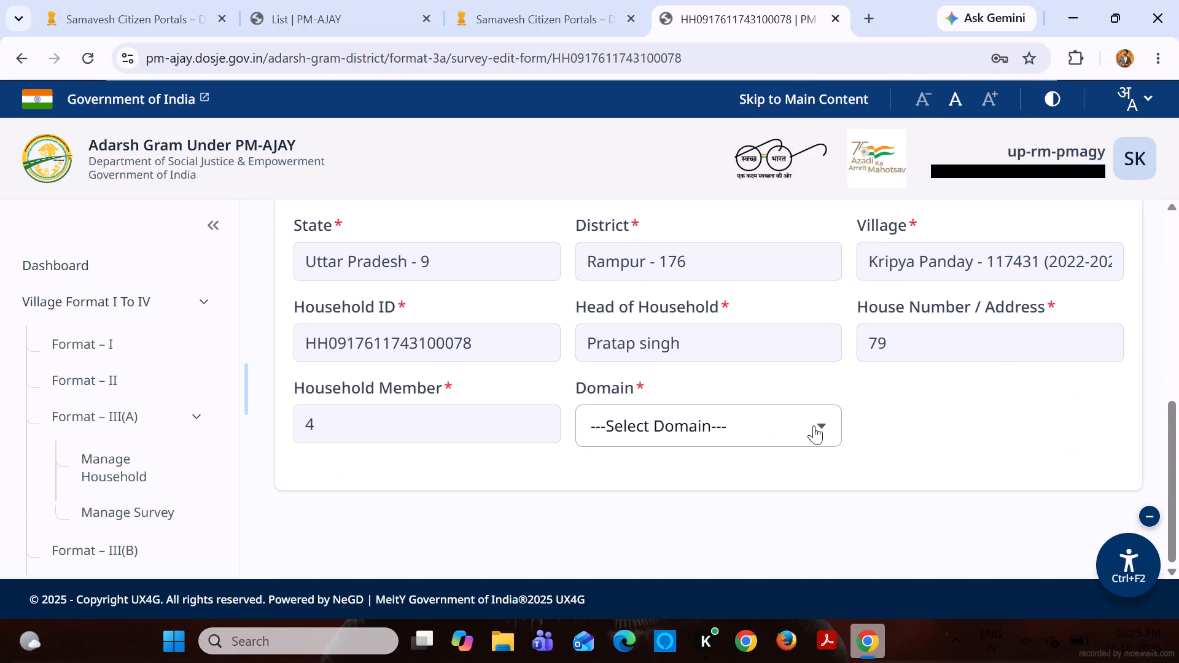
left_click(814, 425)
scroll(780, 304, "down", 2)
left_click(737, 292)
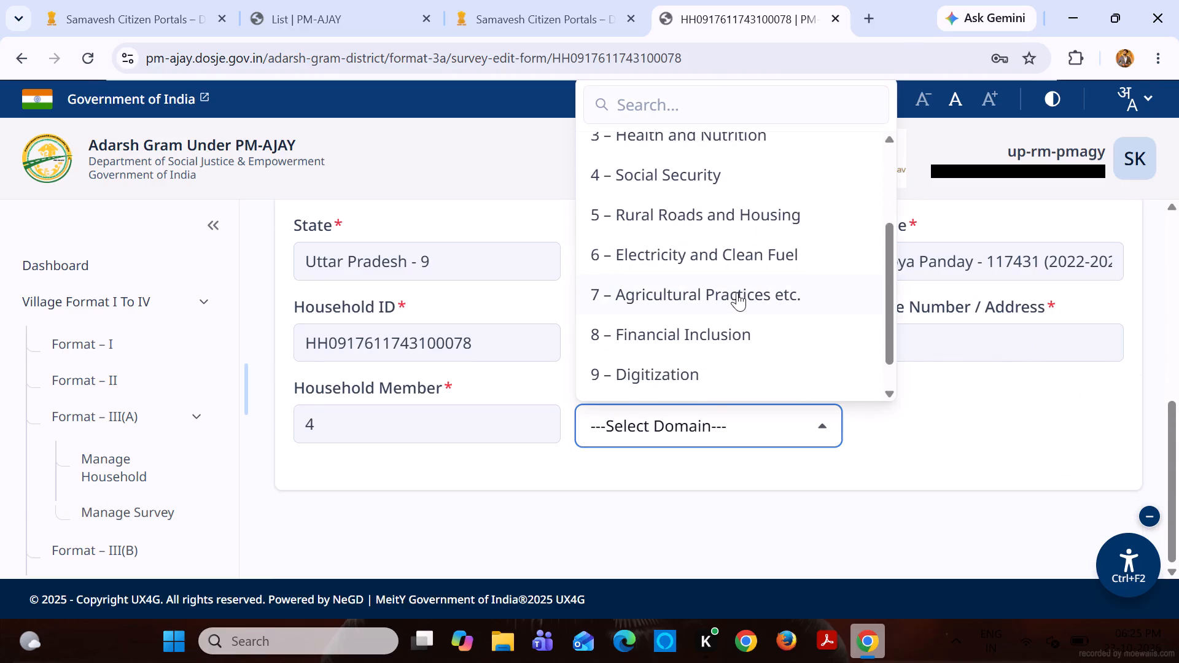
scroll(737, 292, "down", 5)
left_click_drag(995, 325, 947, 425)
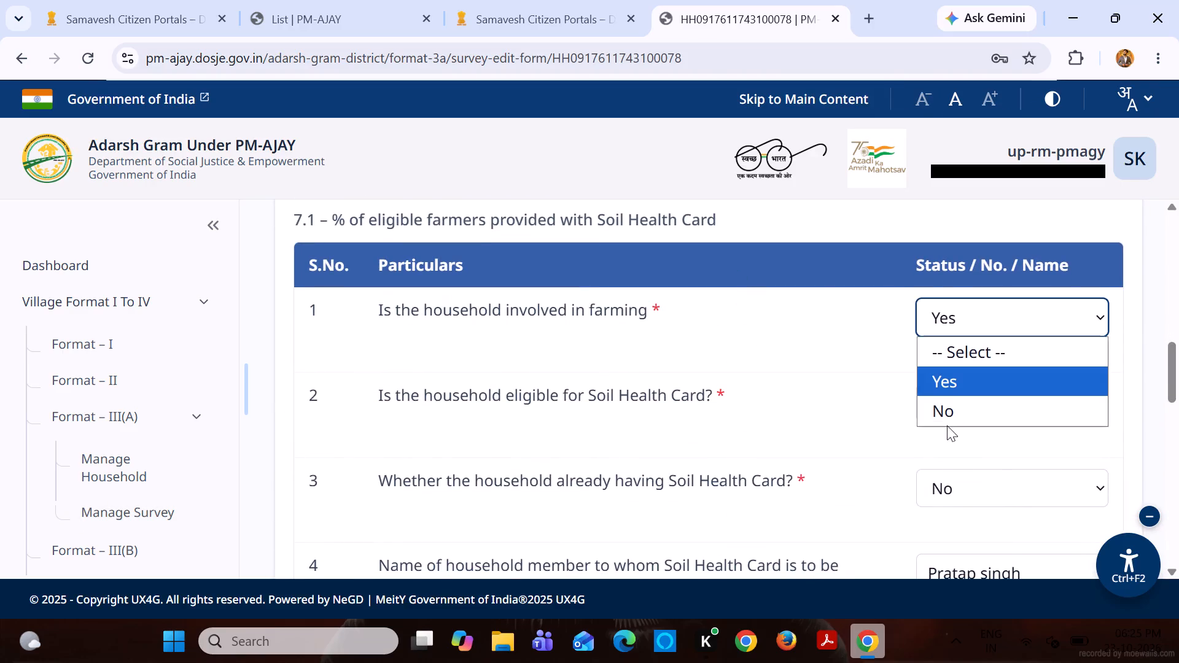
left_click_drag(947, 425, 947, 429)
left_click(951, 421)
scroll(951, 421, "down", 10)
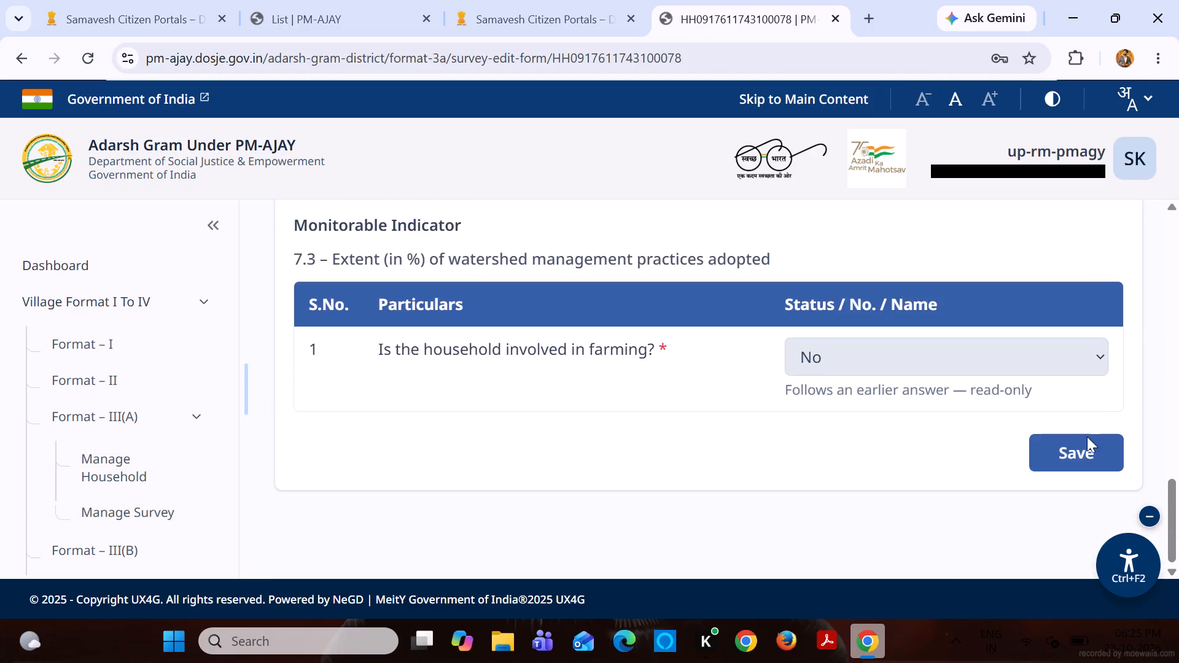
left_click(1099, 443)
scroll(1015, 313, "up", 9)
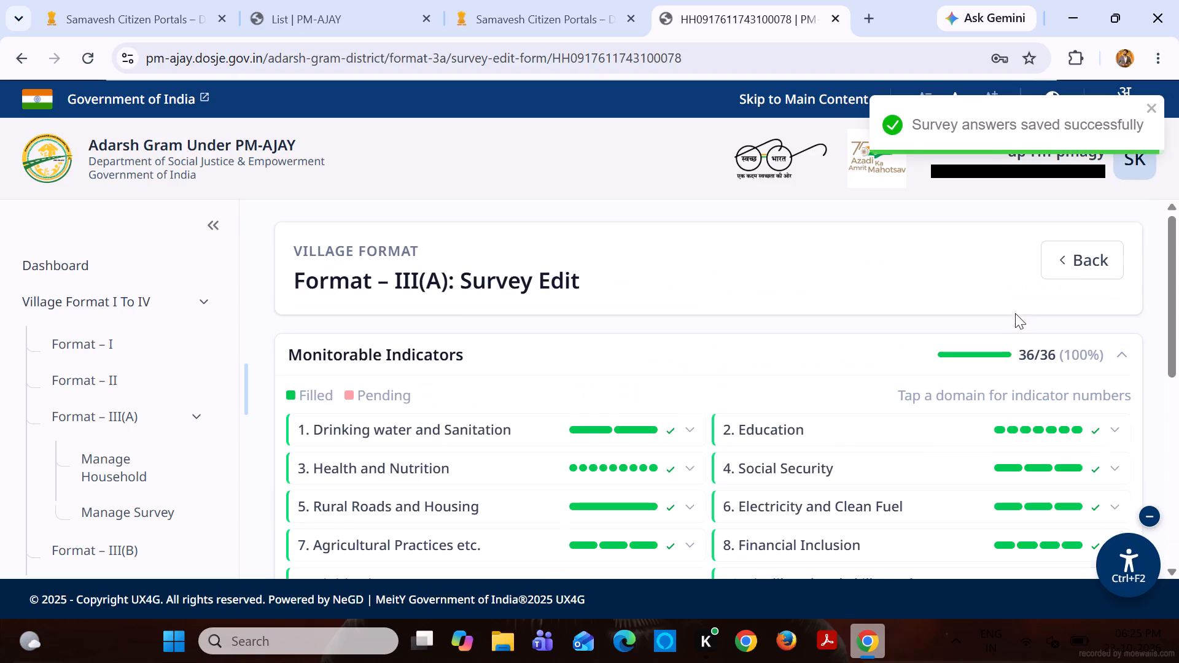
left_click(1096, 262)
Open the survey of house number 80 on page 2 of the household list for editing.
scroll(990, 398, "down", 14)
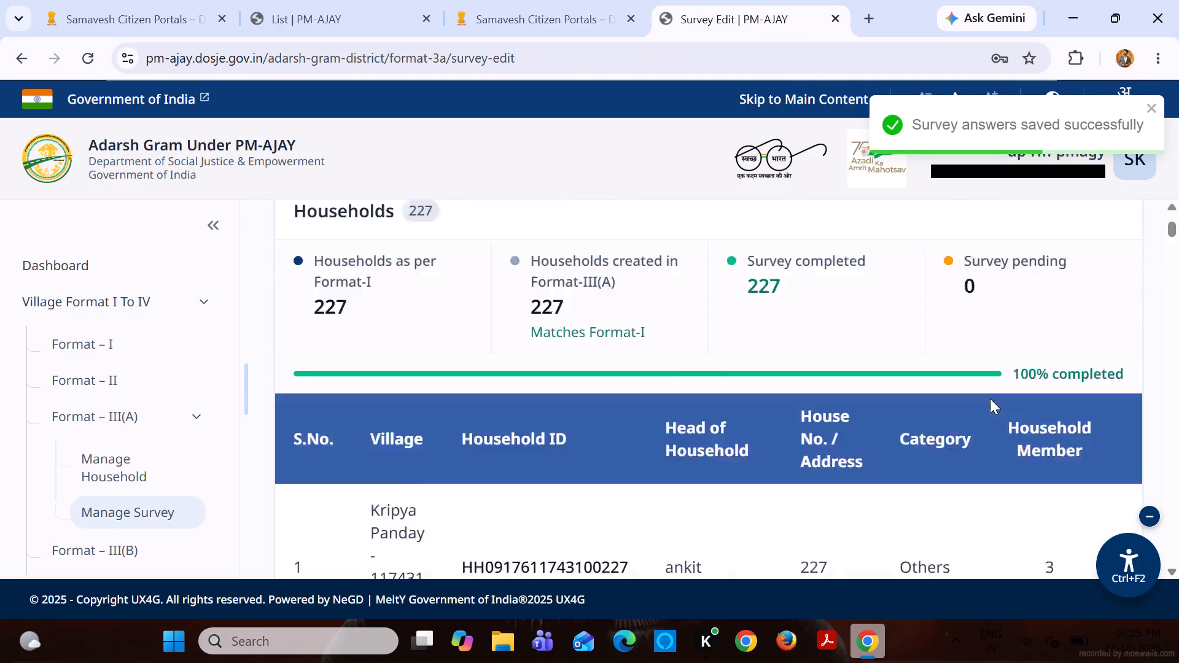
scroll(990, 398, "down", 20)
scroll(990, 398, "down", 20)
scroll(990, 398, "down", 14)
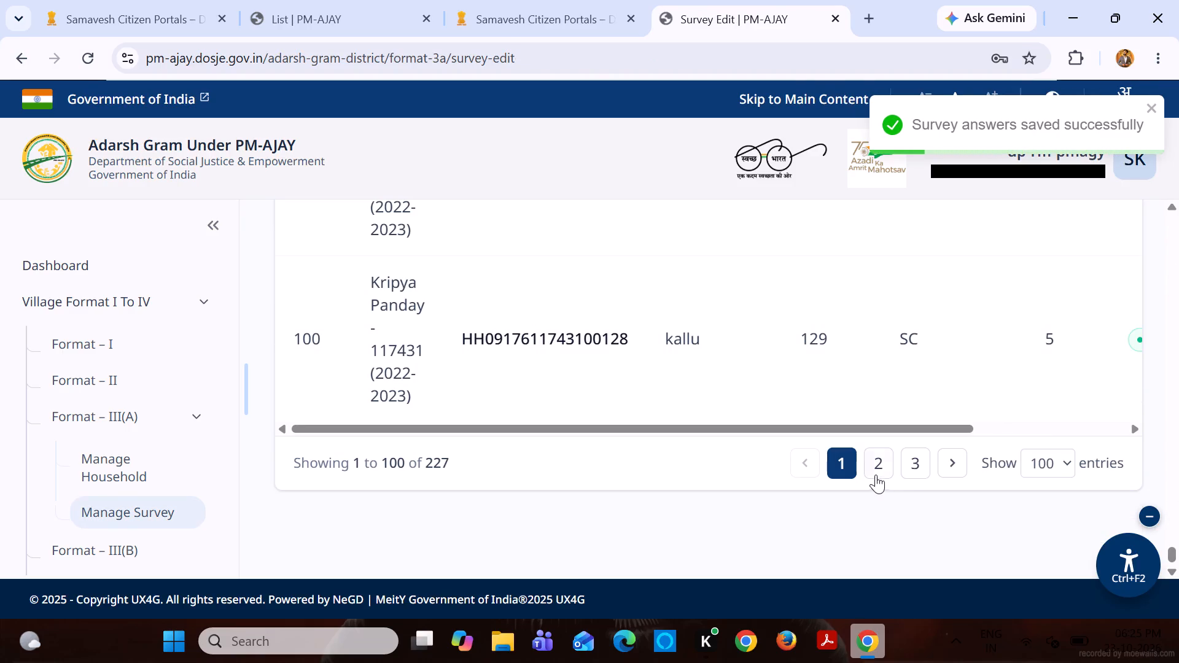
left_click(877, 463)
scroll(888, 282, "up", 4)
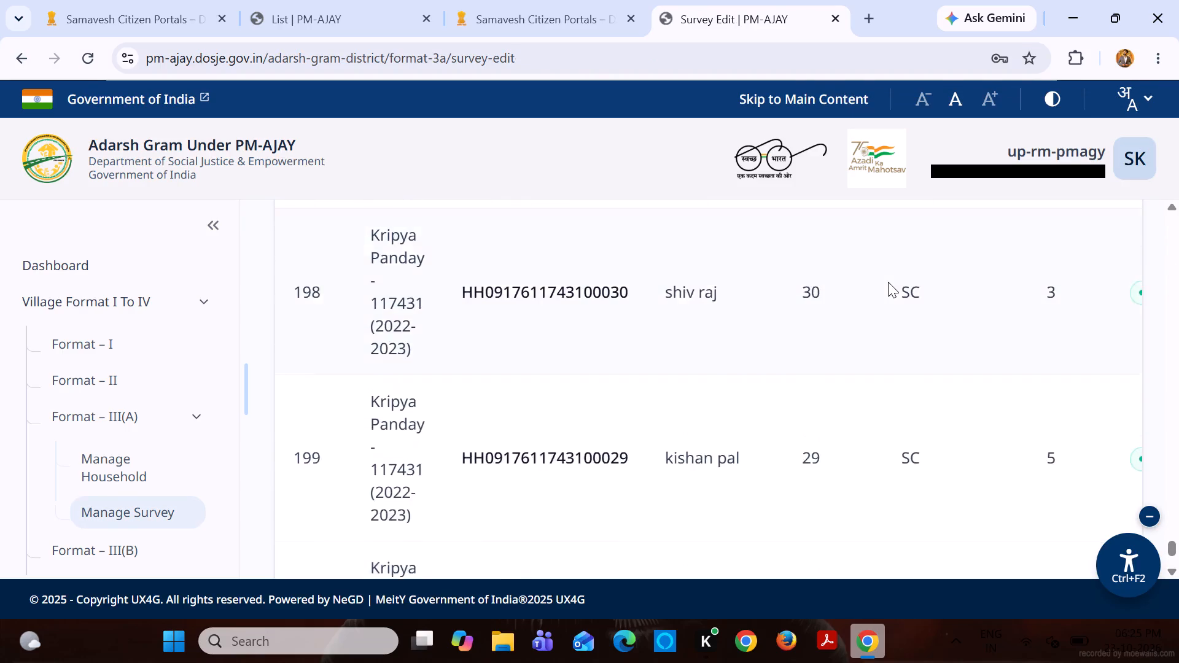
scroll(888, 282, "up", 13)
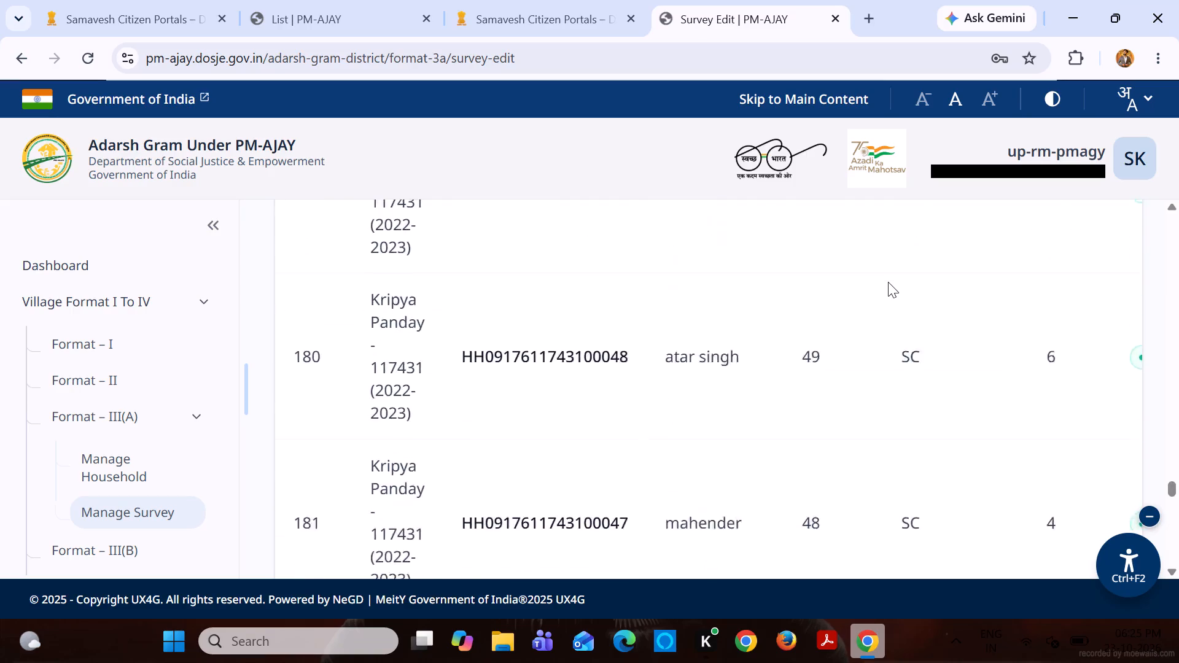
scroll(888, 282, "up", 6)
scroll(888, 282, "right", 1)
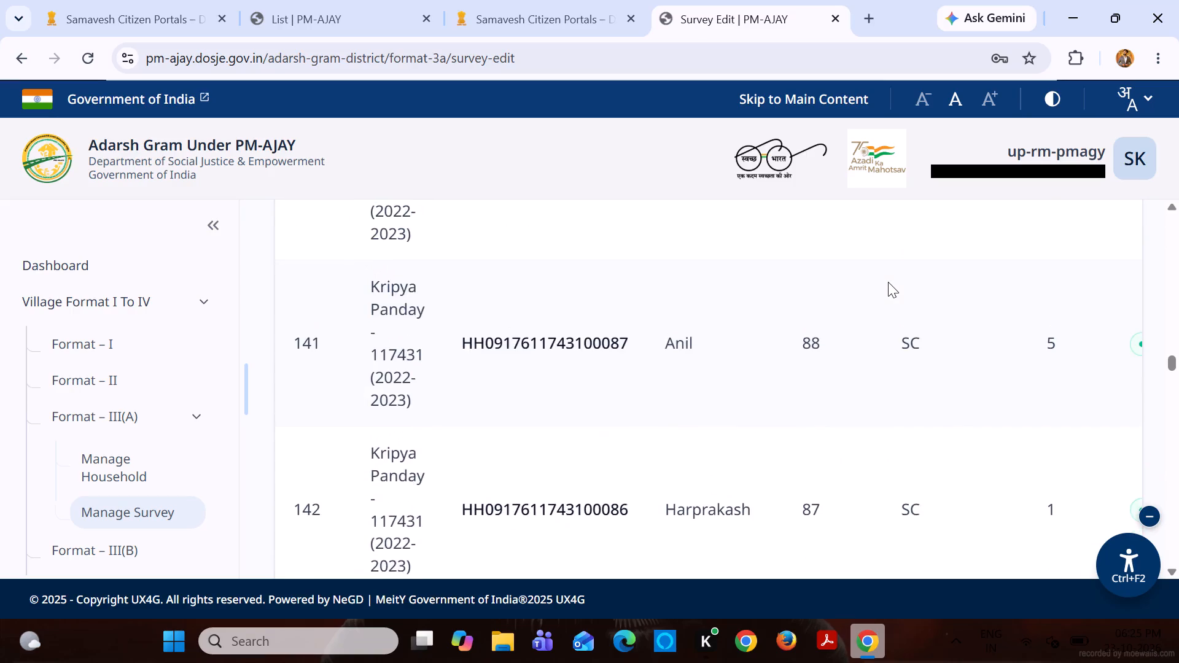
scroll(888, 282, "right", 1)
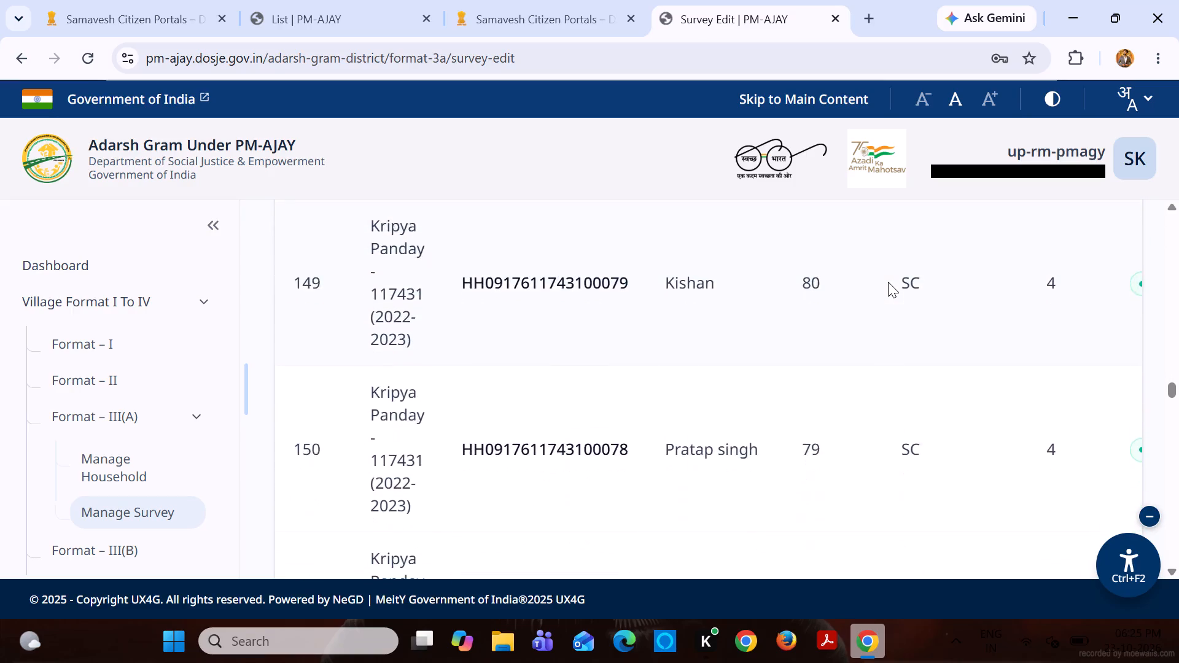
scroll(888, 282, "left", 7)
left_click(1100, 276)
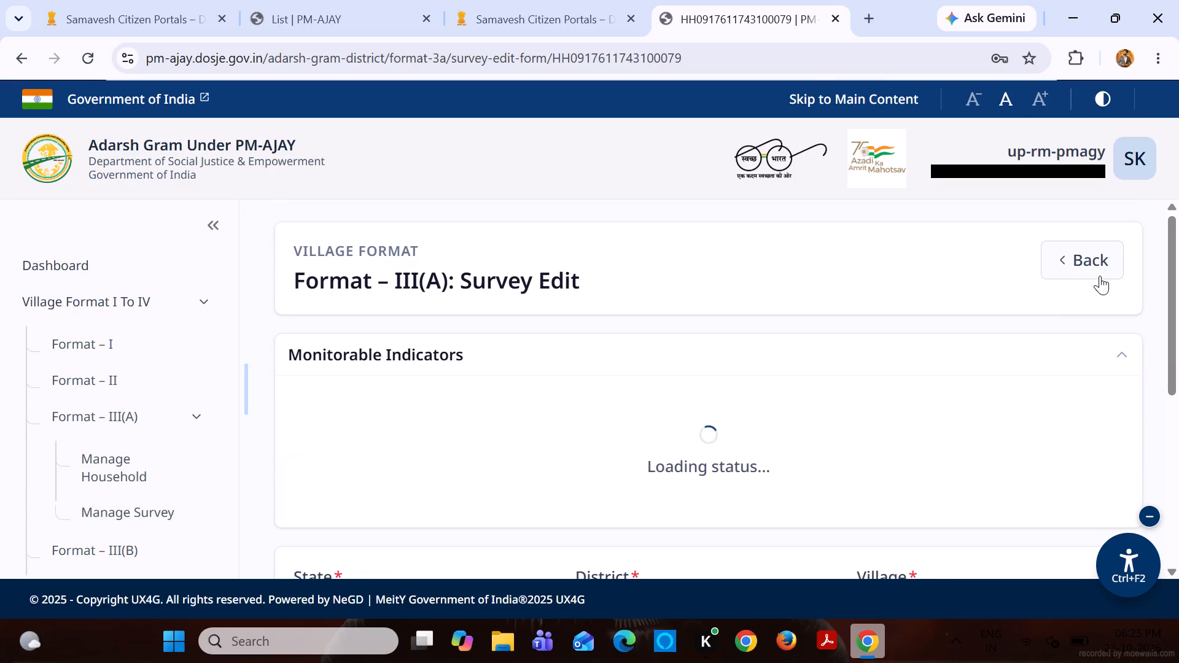
Under domain 7 – Agricultural Practices etc., set house 80's farming involvement to No and save the answers.
scroll(934, 383, "down", 9)
left_click(804, 432)
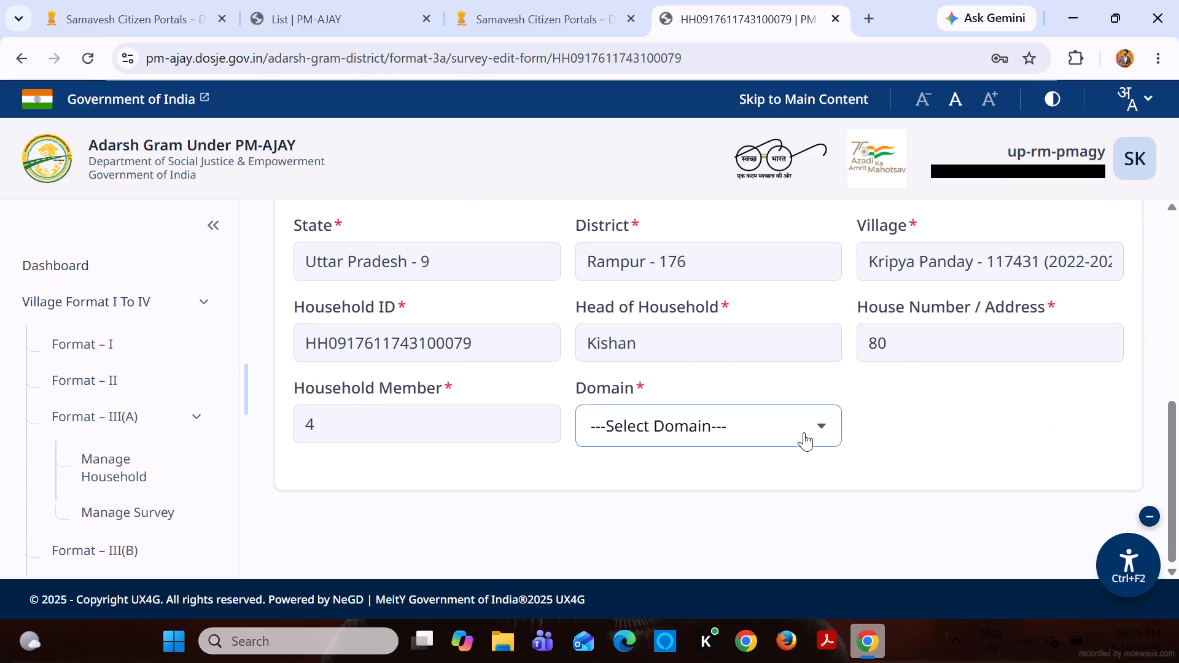
scroll(783, 297, "down", 2)
left_click(750, 268)
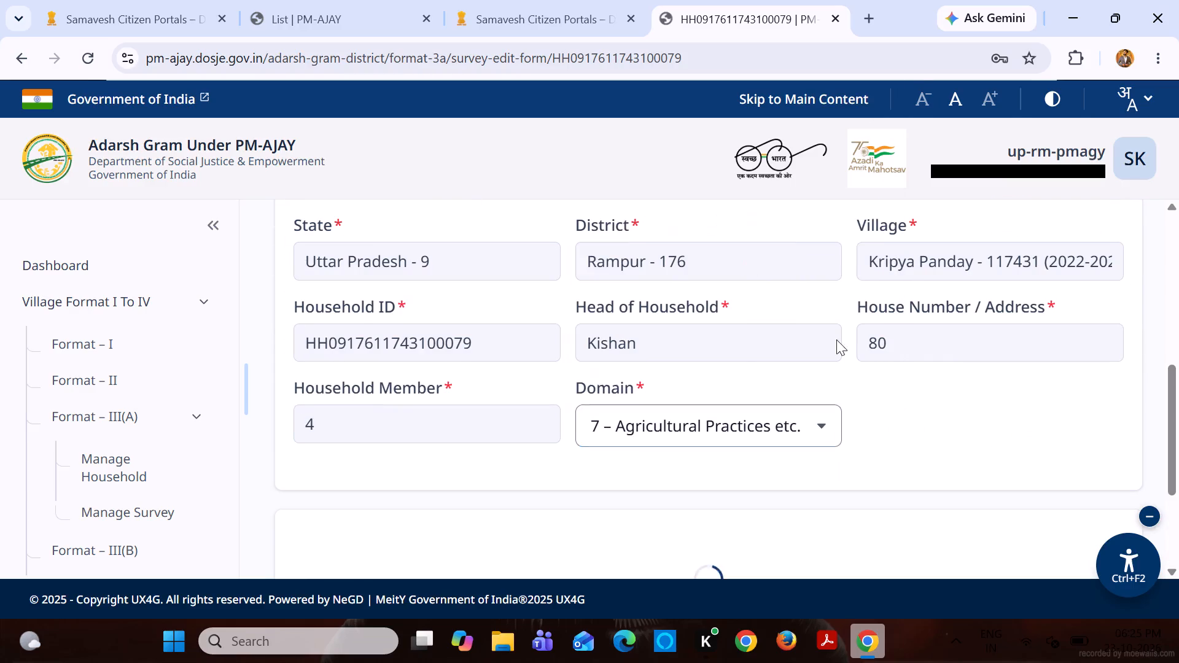
scroll(862, 397, "down", 3)
left_click_drag(1047, 406, 979, 476)
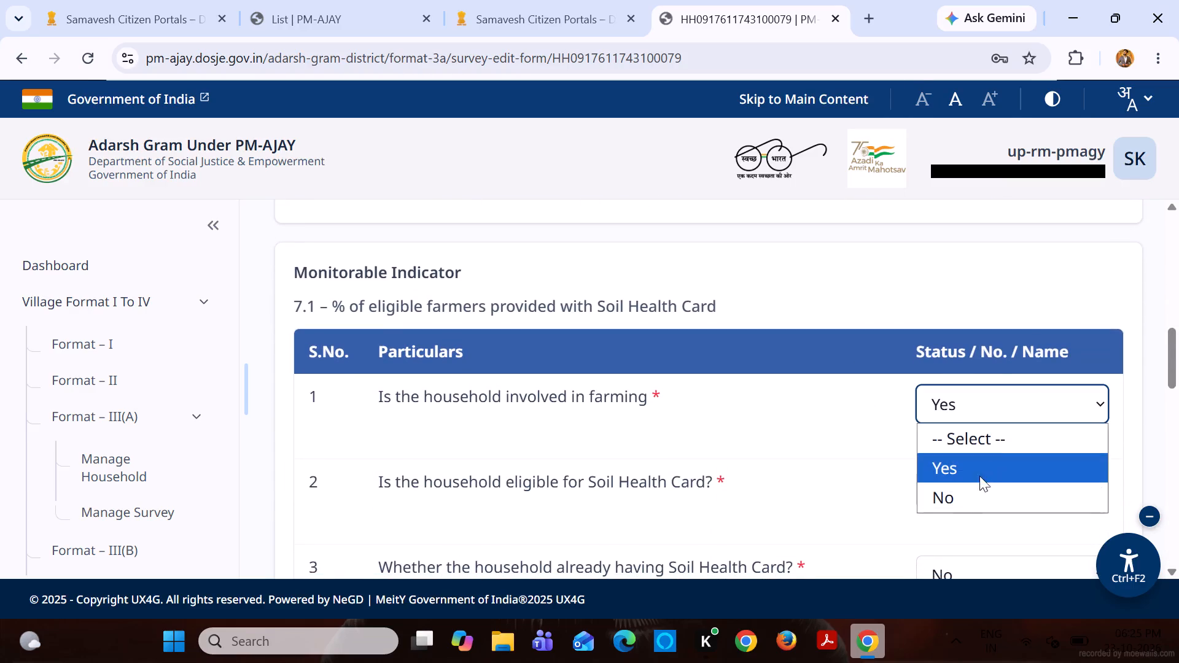
left_click_drag(979, 476, 968, 494)
left_click(968, 494)
scroll(968, 494, "down", 8)
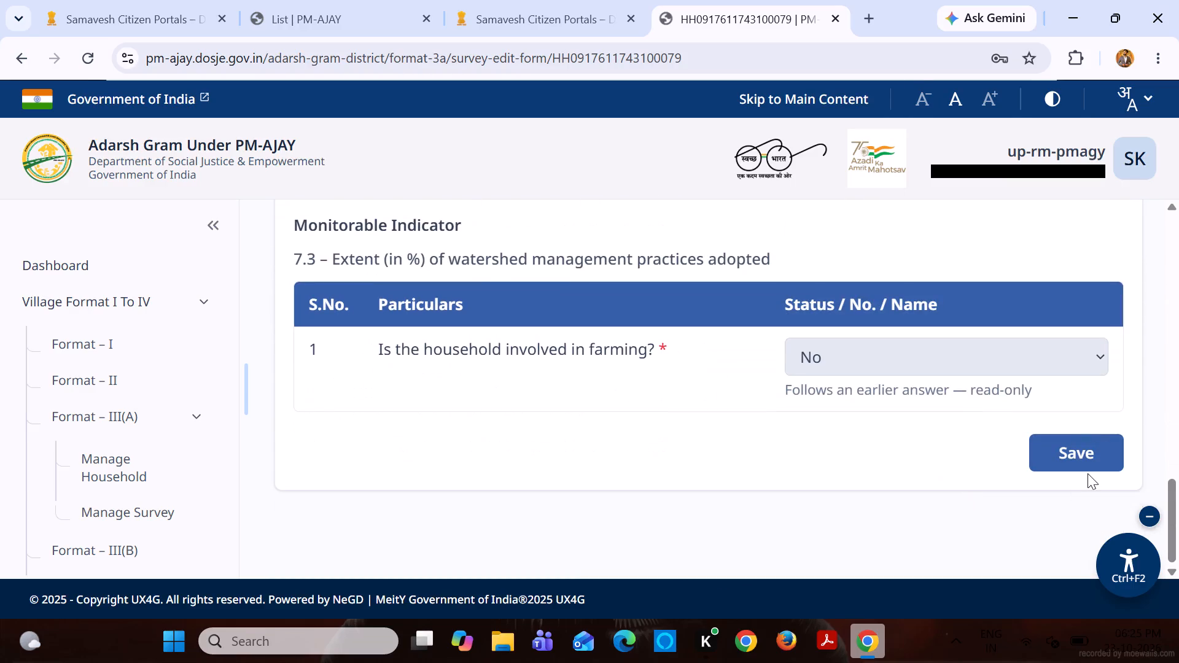
left_click_drag(1088, 473, 1086, 468)
left_click(1086, 468)
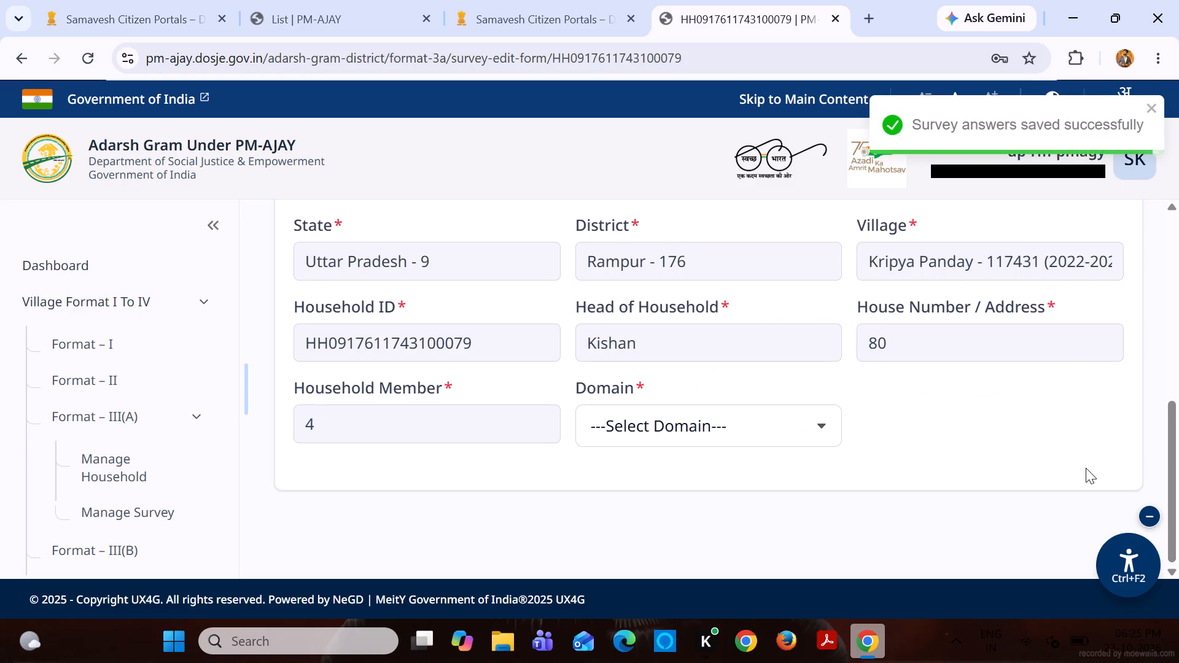
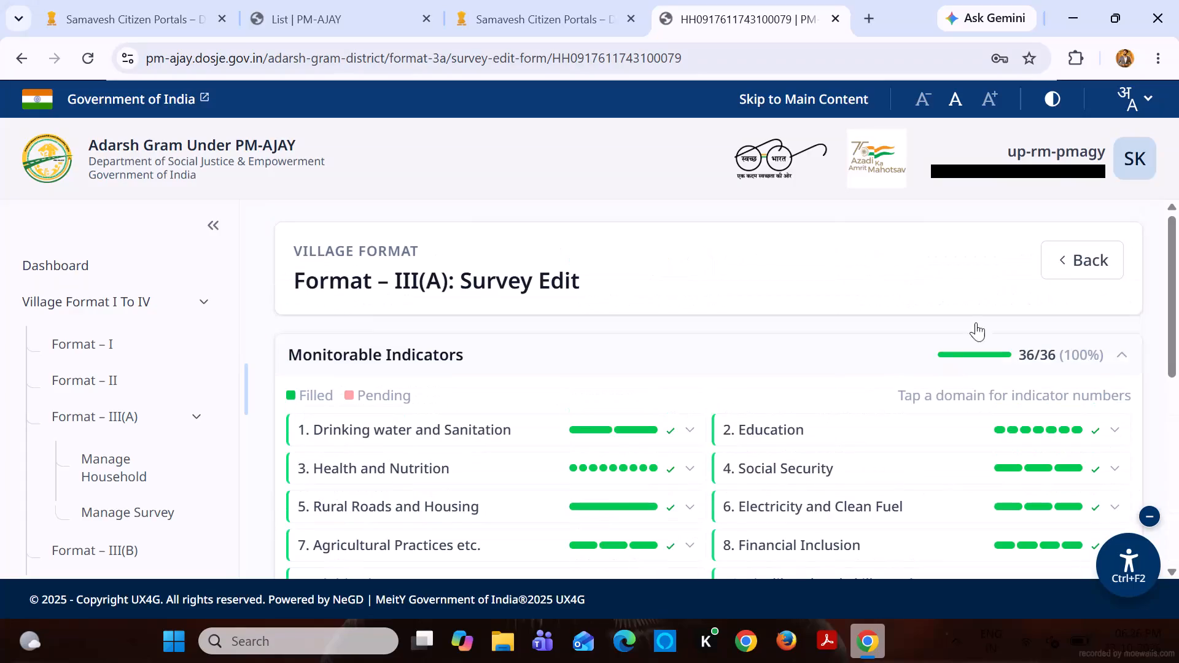
Return to the survey list and open the survey of house number 81 on page 2 of the household list for editing.
left_click(1106, 251)
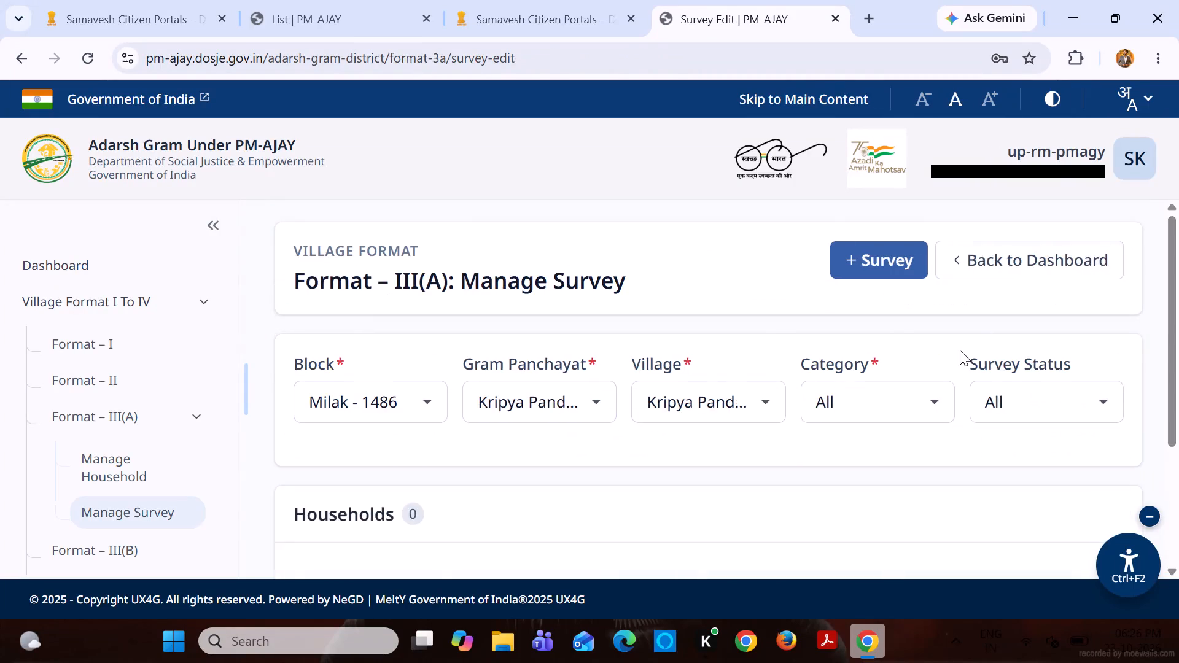
scroll(960, 350, "down", 20)
scroll(960, 350, "down", 20)
scroll(960, 350, "down", 17)
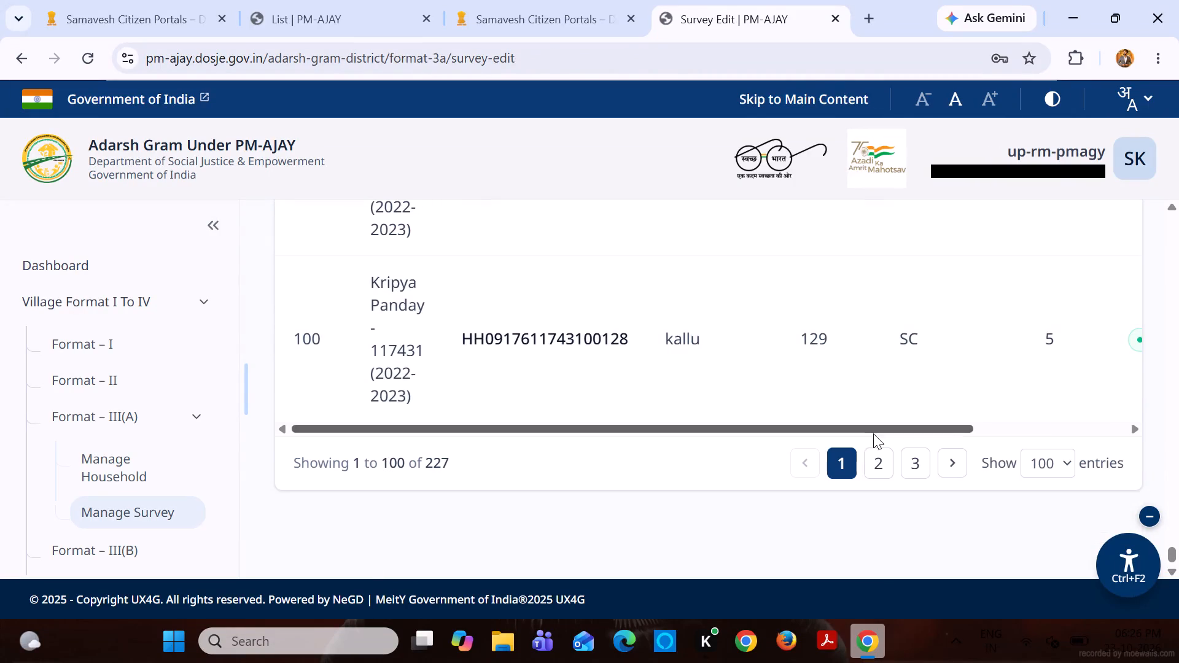
left_click(873, 462)
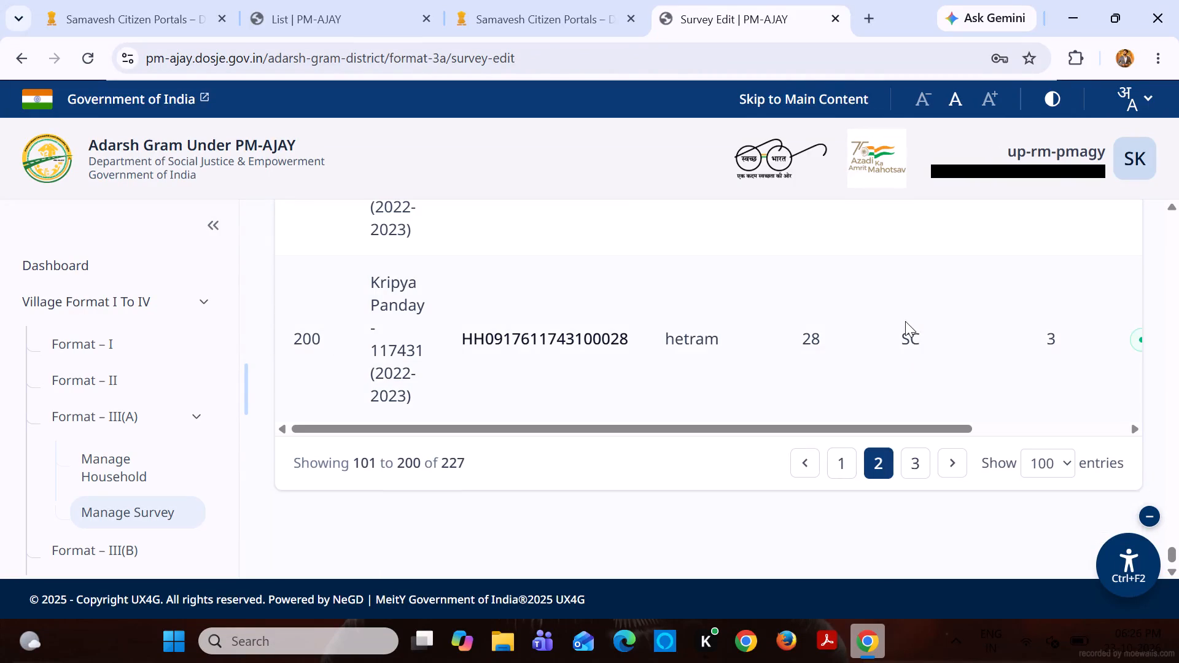
scroll(905, 321, "up", 13)
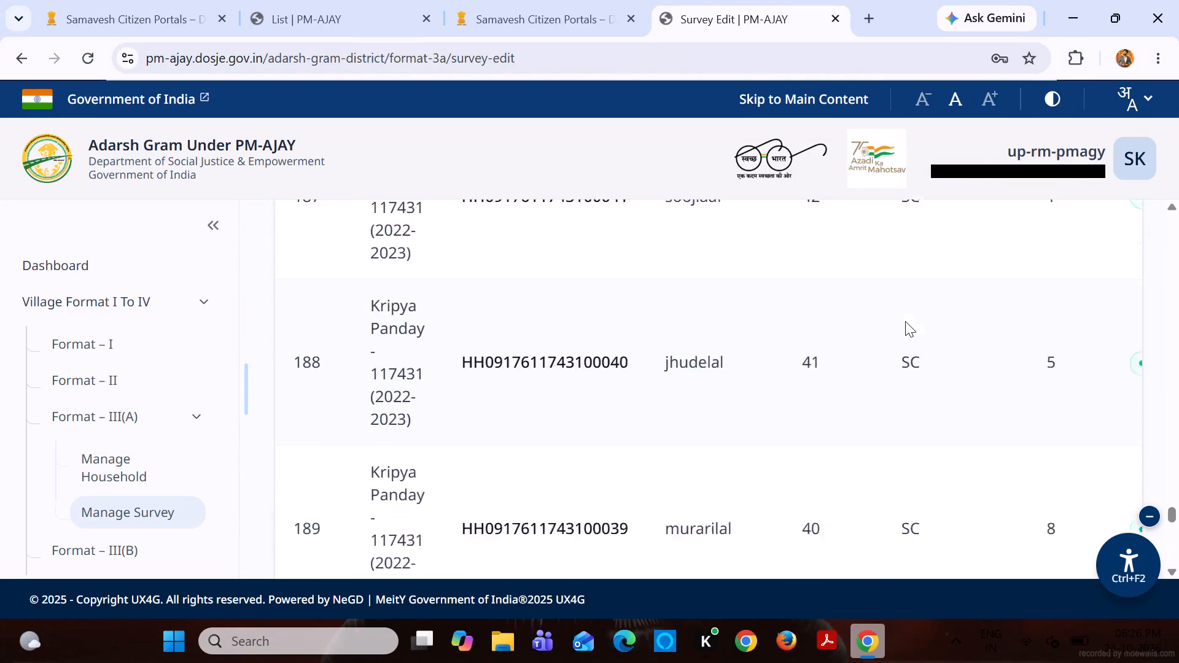
scroll(905, 321, "up", 10)
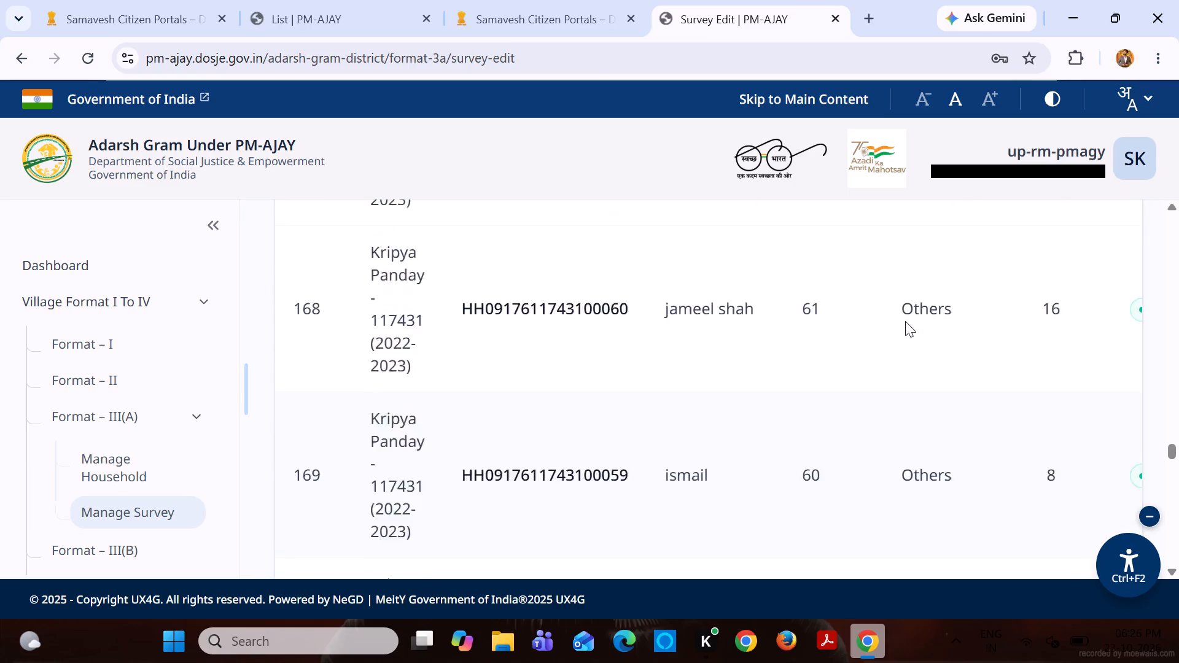
scroll(905, 321, "up", 12)
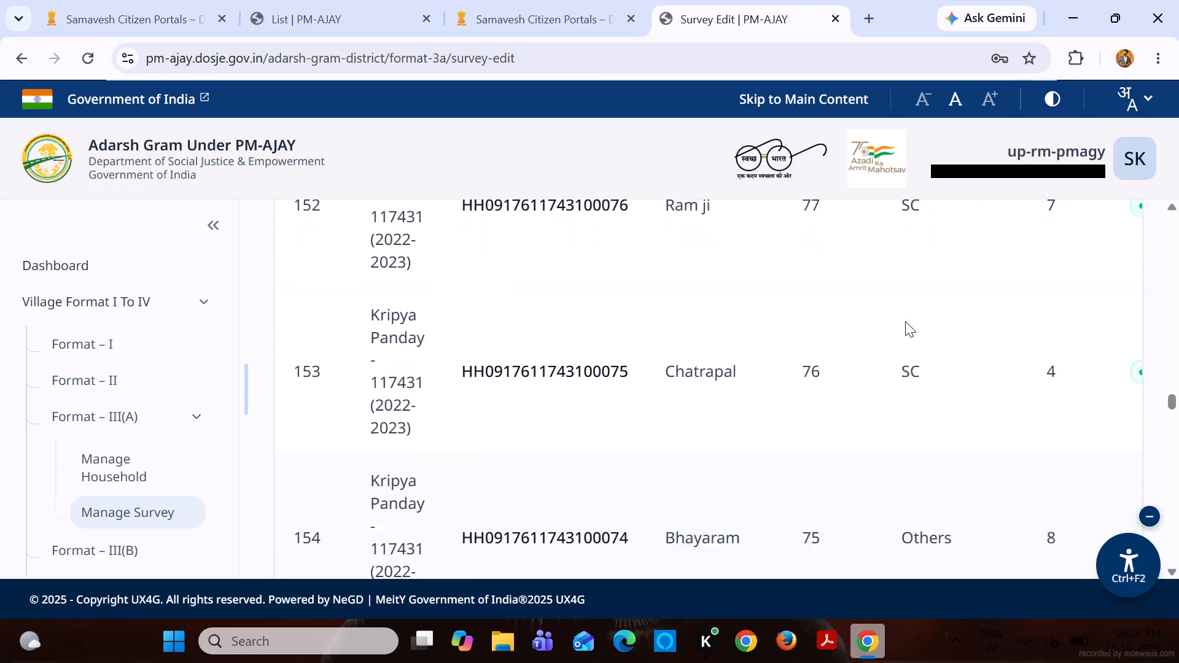
scroll(905, 321, "up", 8)
scroll(905, 321, "left", 6)
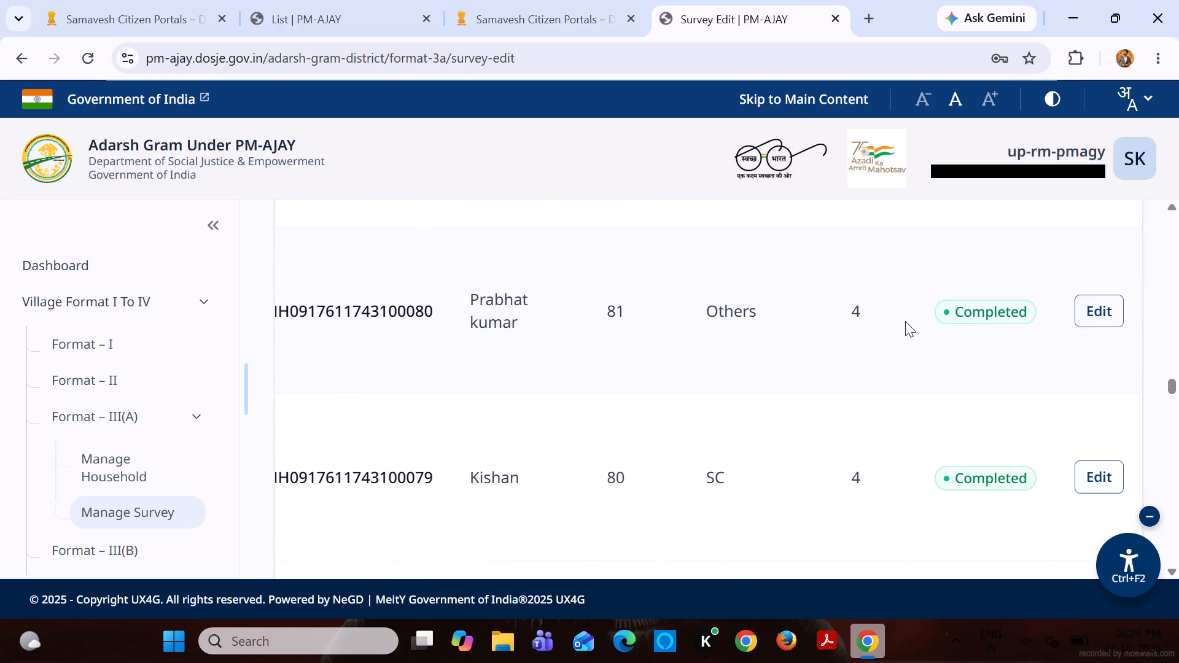
scroll(905, 321, "left", 2)
left_click(1118, 306)
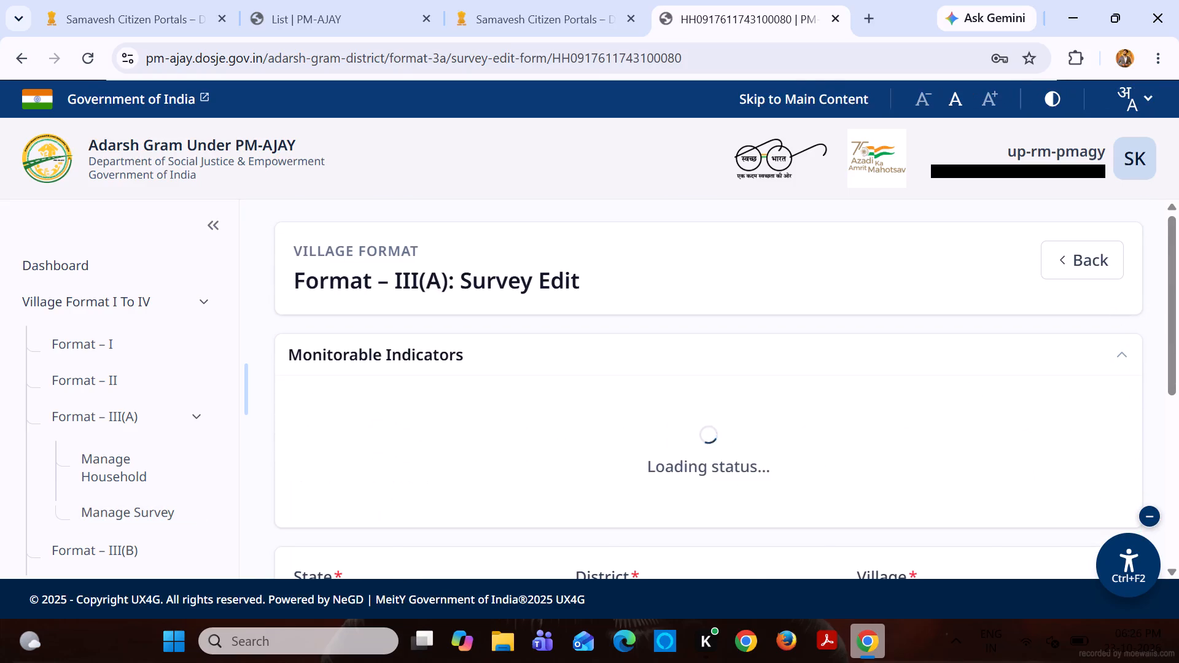
Under domain 7 – Agricultural Practices etc., set house 81's farming involvement to No, save the answers and return to the survey list.
scroll(943, 397, "down", 8)
left_click(807, 426)
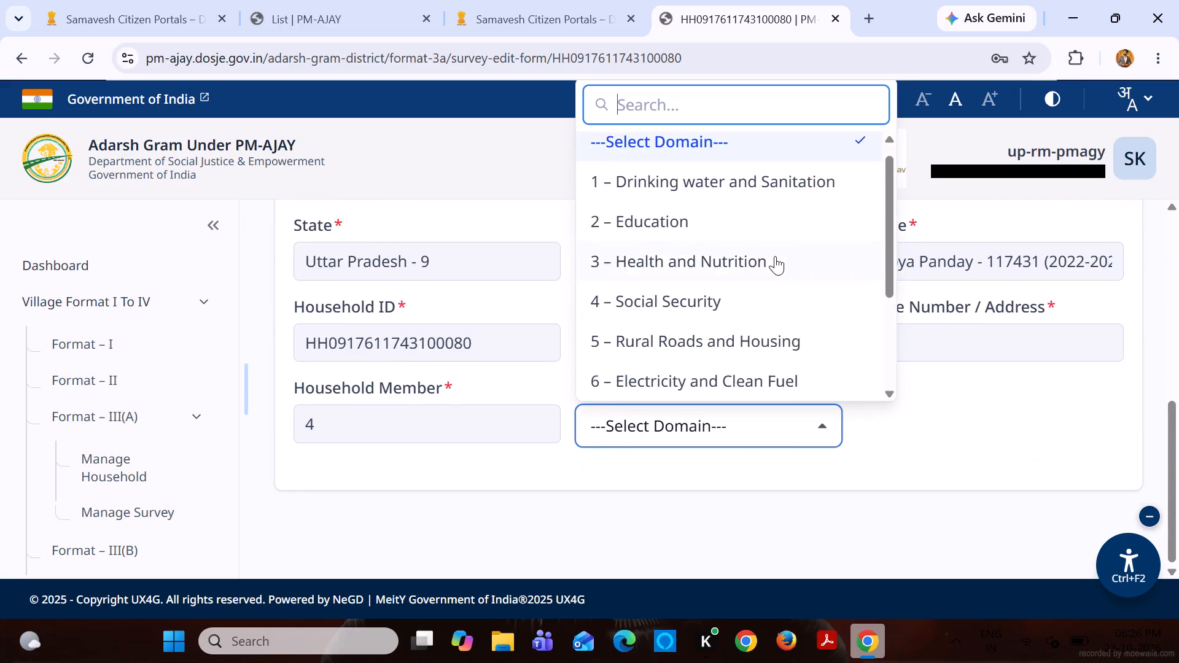
scroll(775, 256, "down", 2)
left_click(720, 292)
scroll(844, 387, "down", 3)
left_click_drag(1024, 378, 976, 475)
left_click(976, 475)
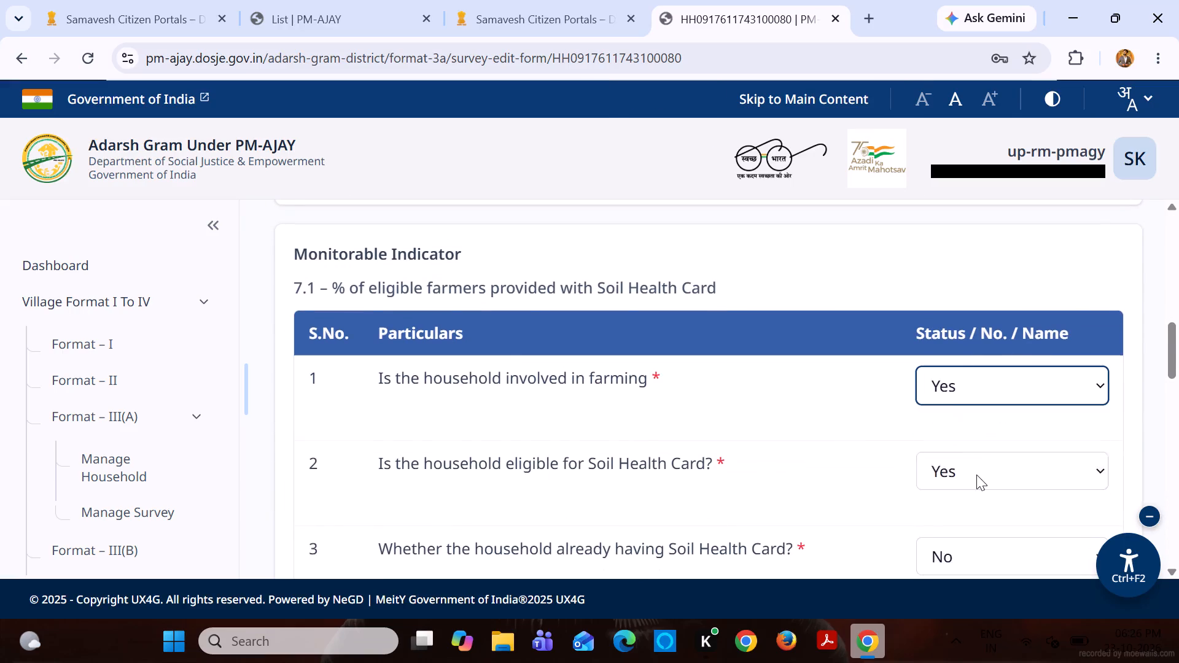
scroll(976, 475, "down", 8)
left_click(1078, 460)
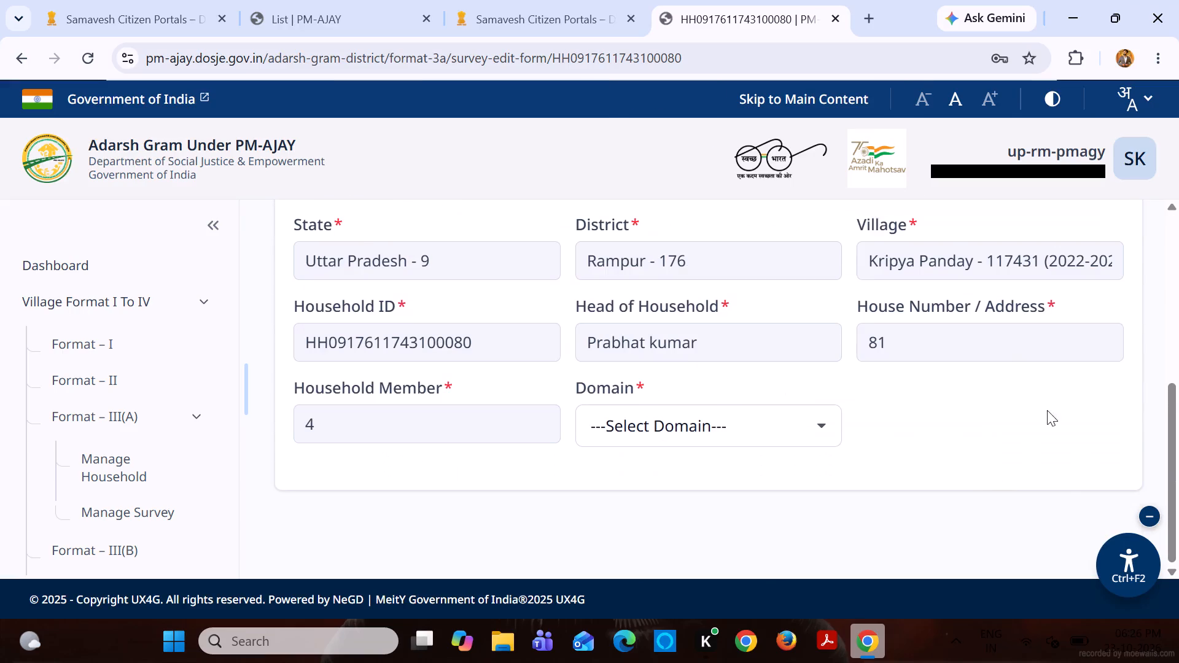
right_click(875, 219)
left_click(967, 372)
scroll(967, 372, "up", 9)
left_click(1088, 274)
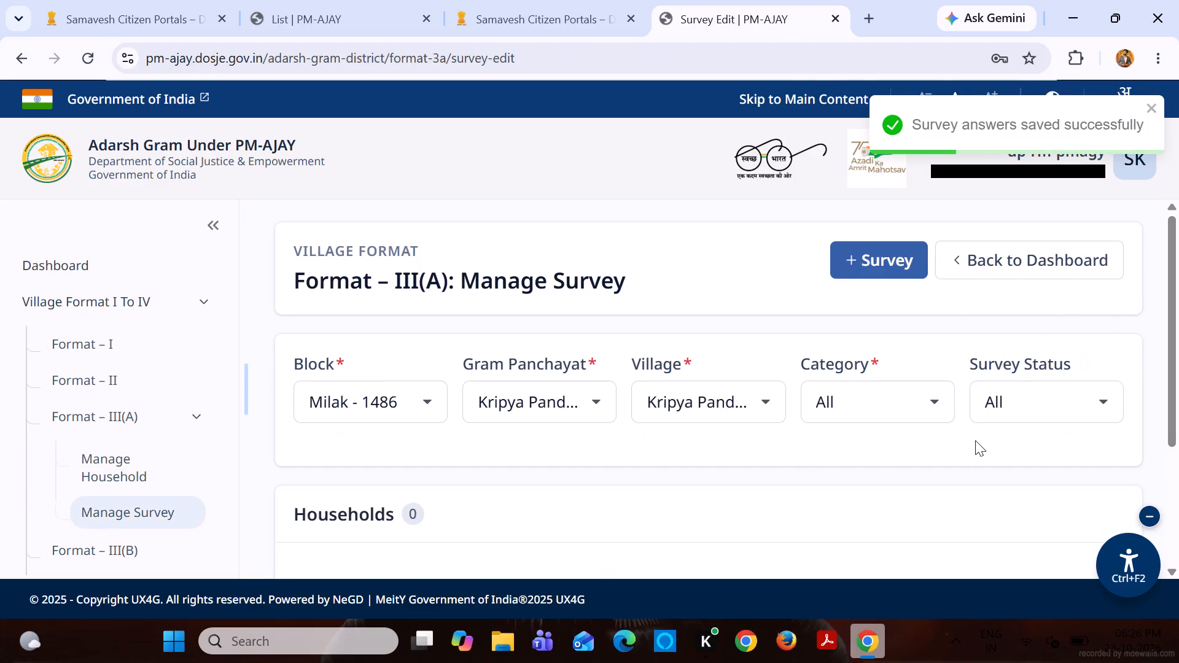
Open the survey of house number 82 on page 2 of the household list for editing.
scroll(975, 441, "down", 20)
scroll(975, 441, "down", 20)
scroll(975, 441, "down", 9)
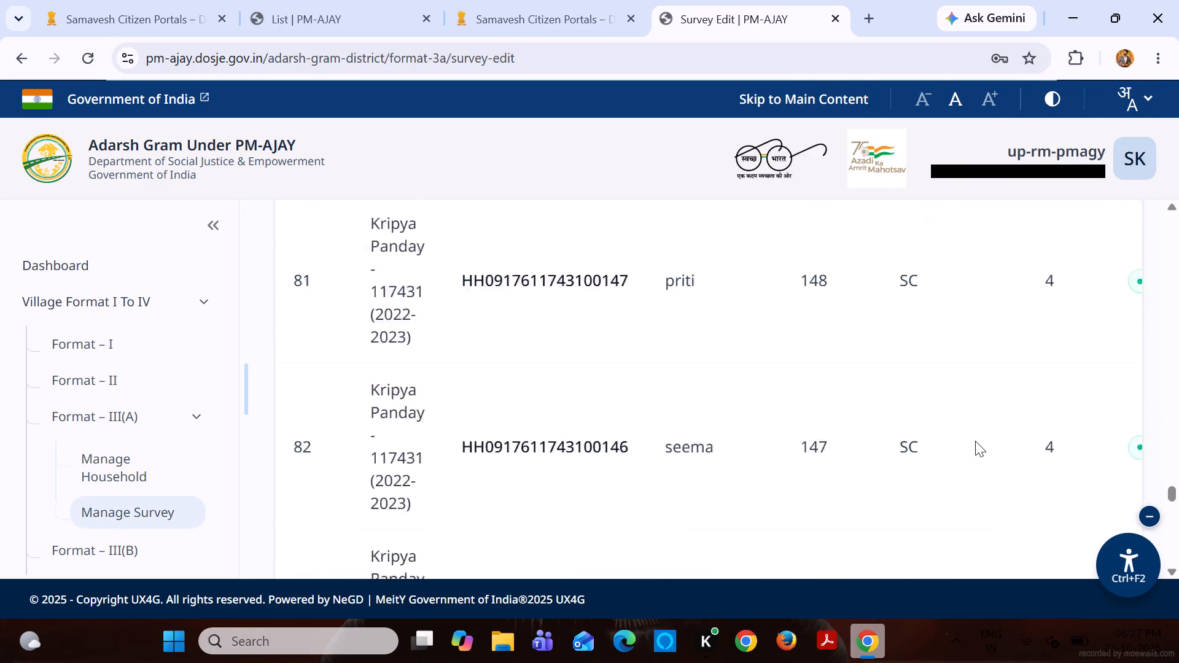
scroll(975, 441, "down", 13)
left_click(879, 460)
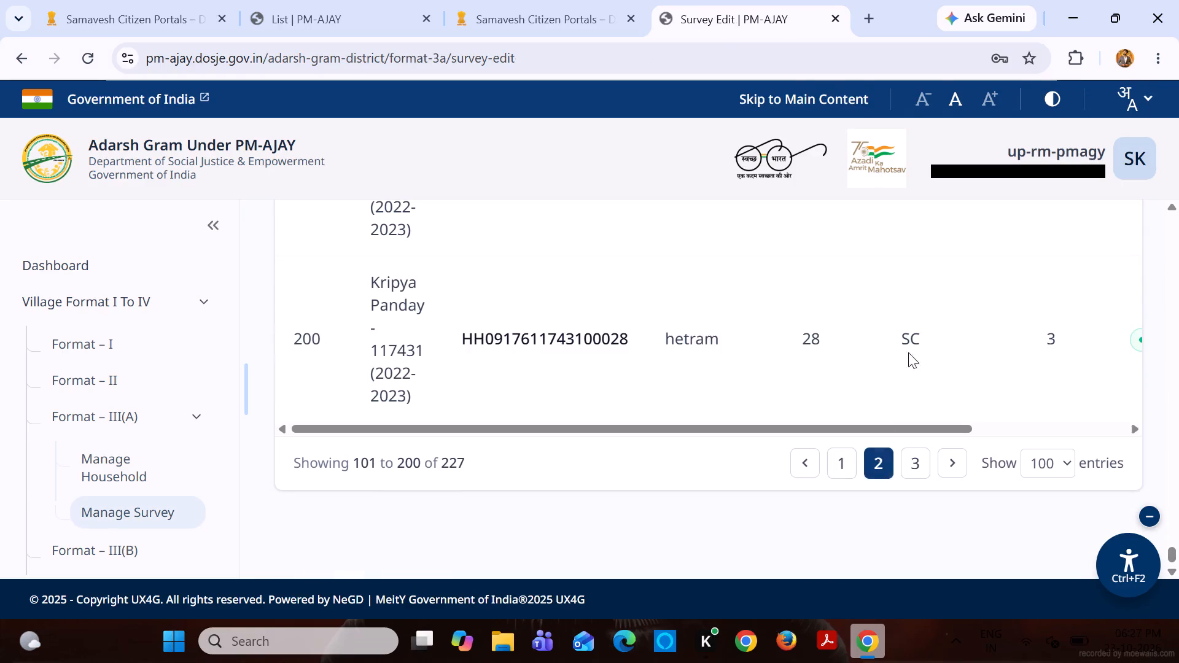
scroll(917, 284, "up", 16)
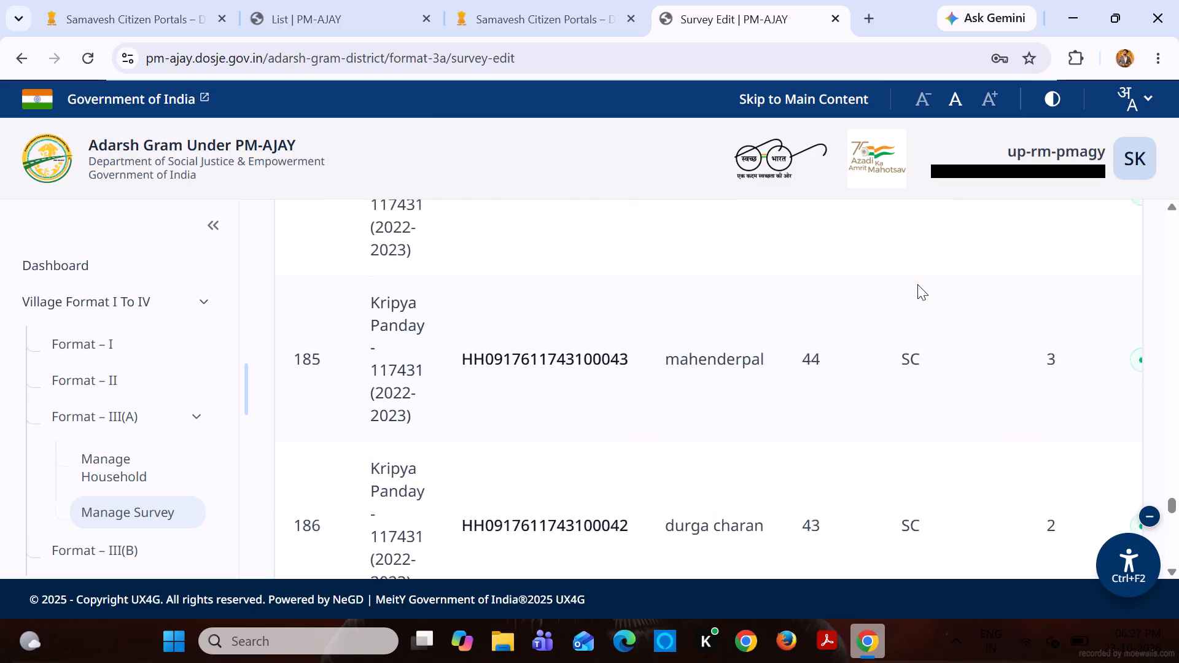
scroll(917, 284, "up", 10)
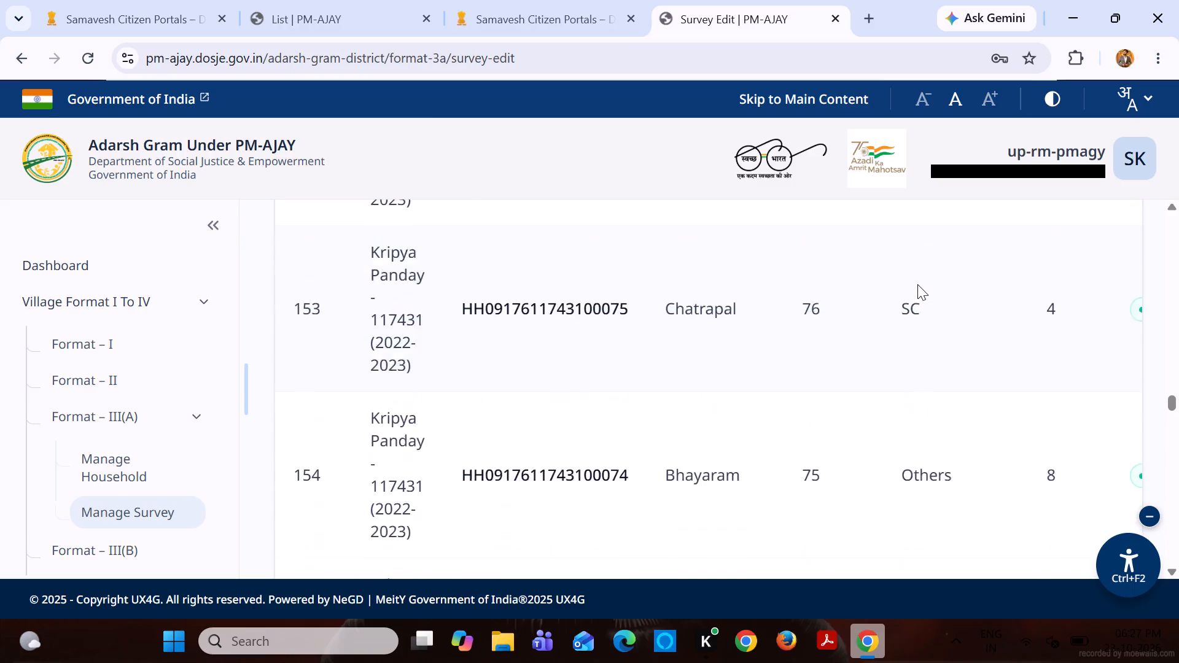
scroll(917, 284, "up", 9)
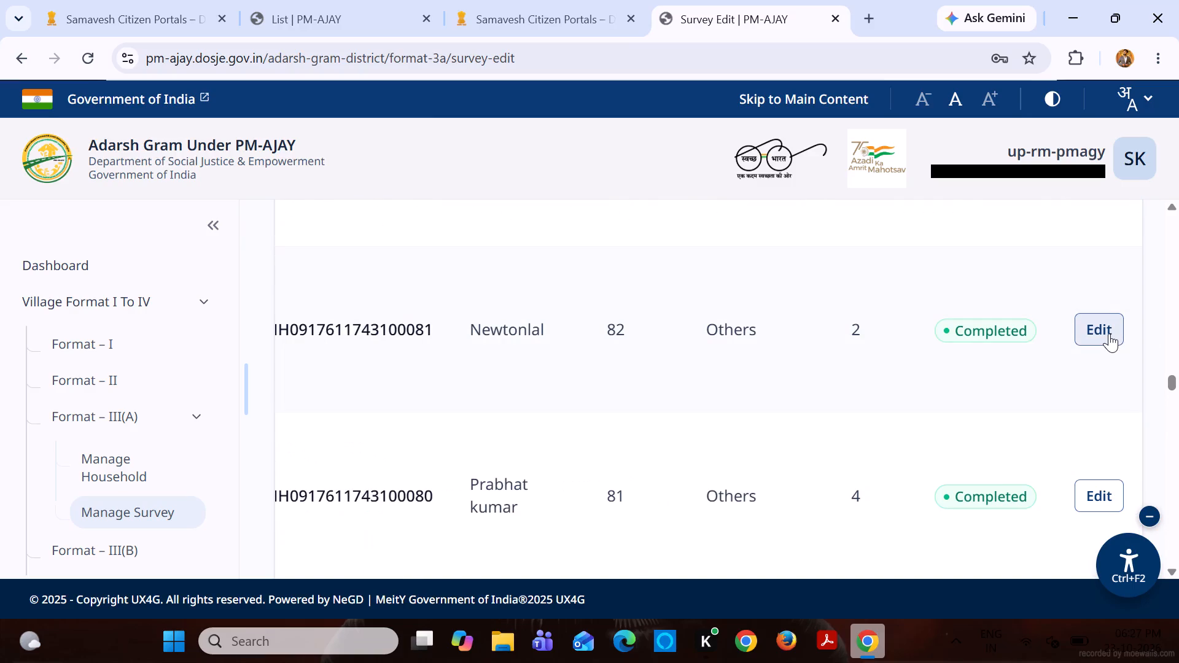
left_click(1109, 333)
Under domain 7 – Agricultural Practices etc., set house 82's farming involvement to No, save the answers and return to the survey list.
scroll(941, 392, "down", 13)
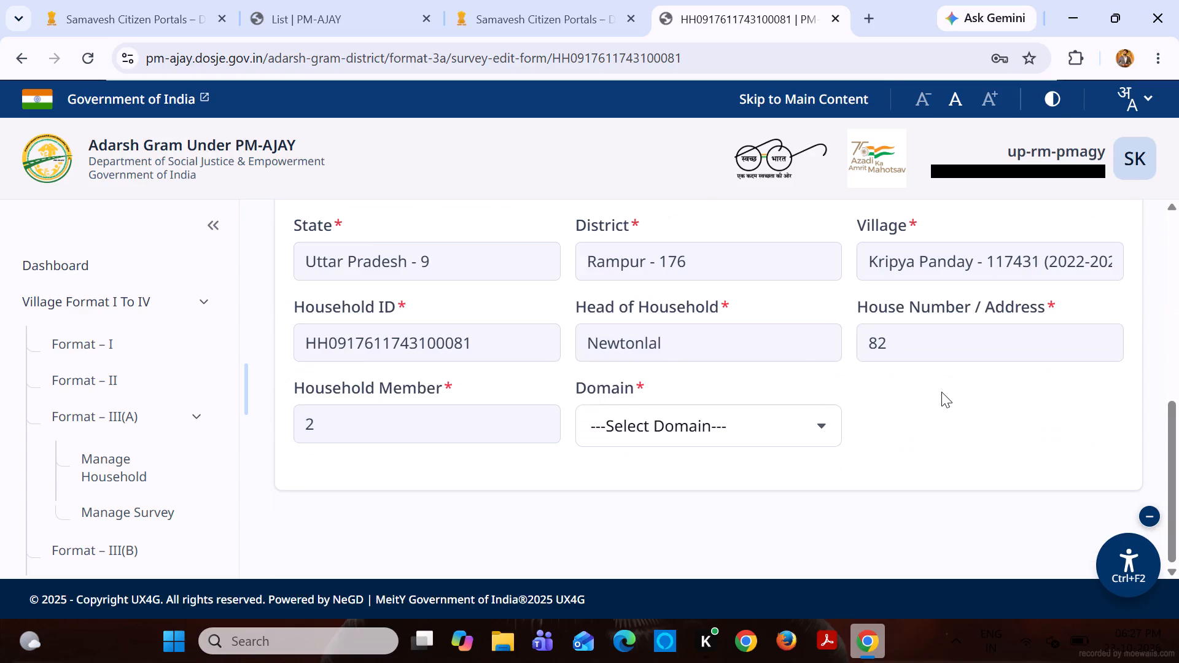
left_click(820, 408)
scroll(812, 281, "down", 2)
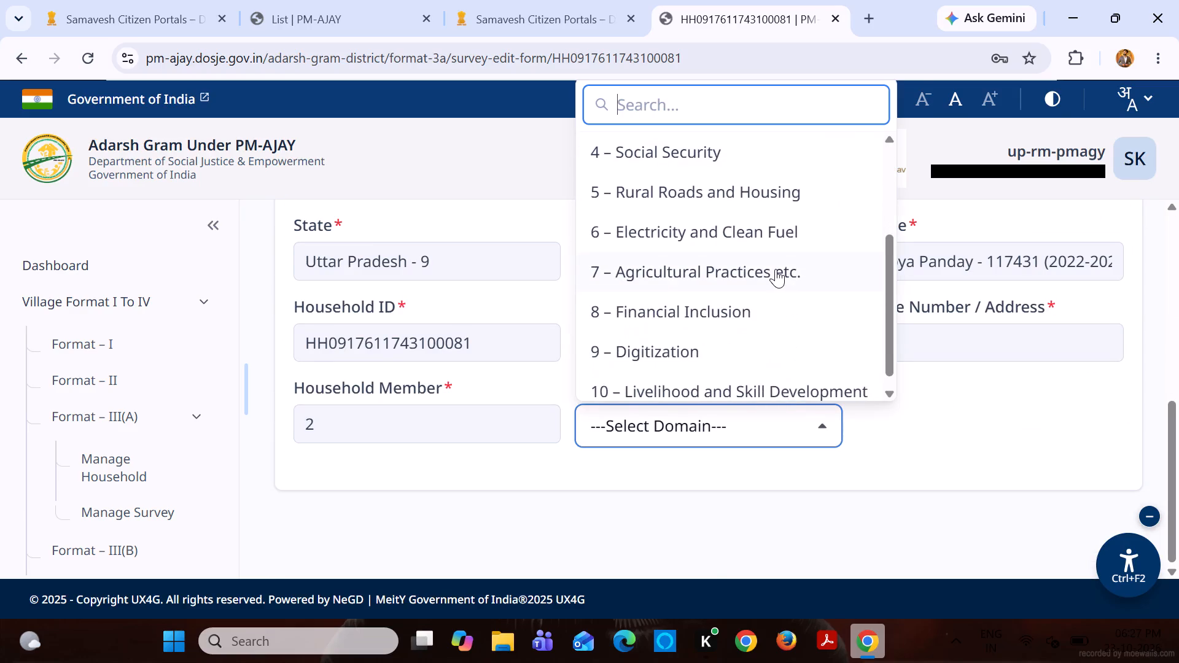
left_click(776, 269)
scroll(873, 390, "down", 3)
left_click_drag(995, 411, 955, 479)
left_click(955, 479)
scroll(955, 479, "down", 7)
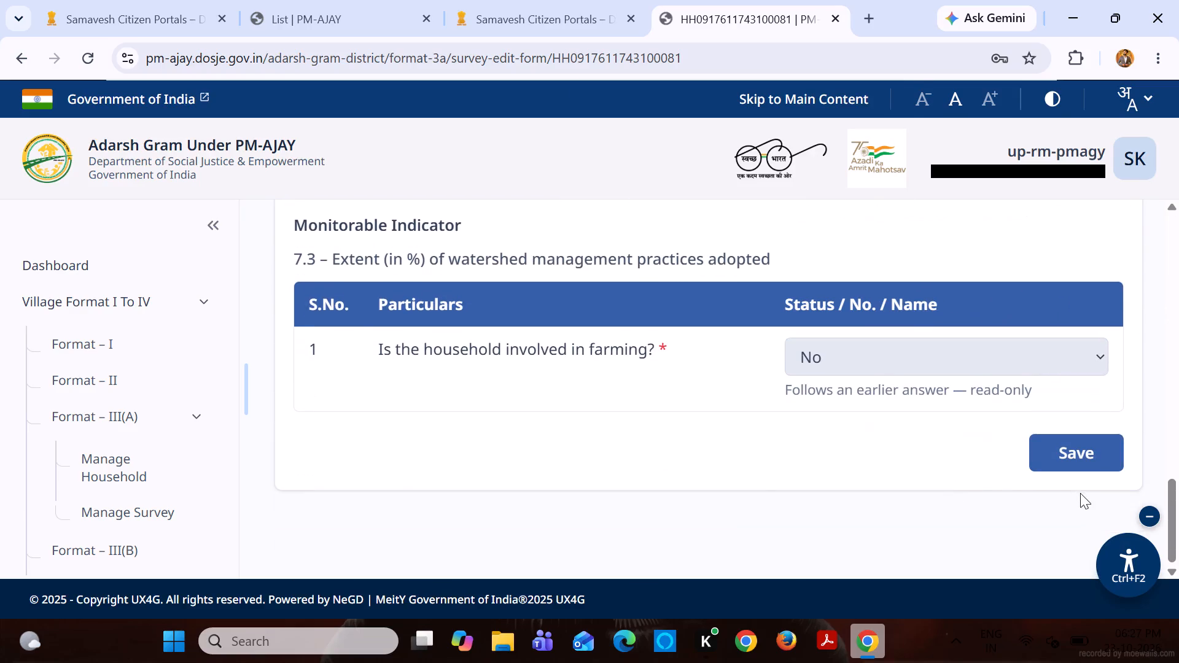
left_click(1095, 459)
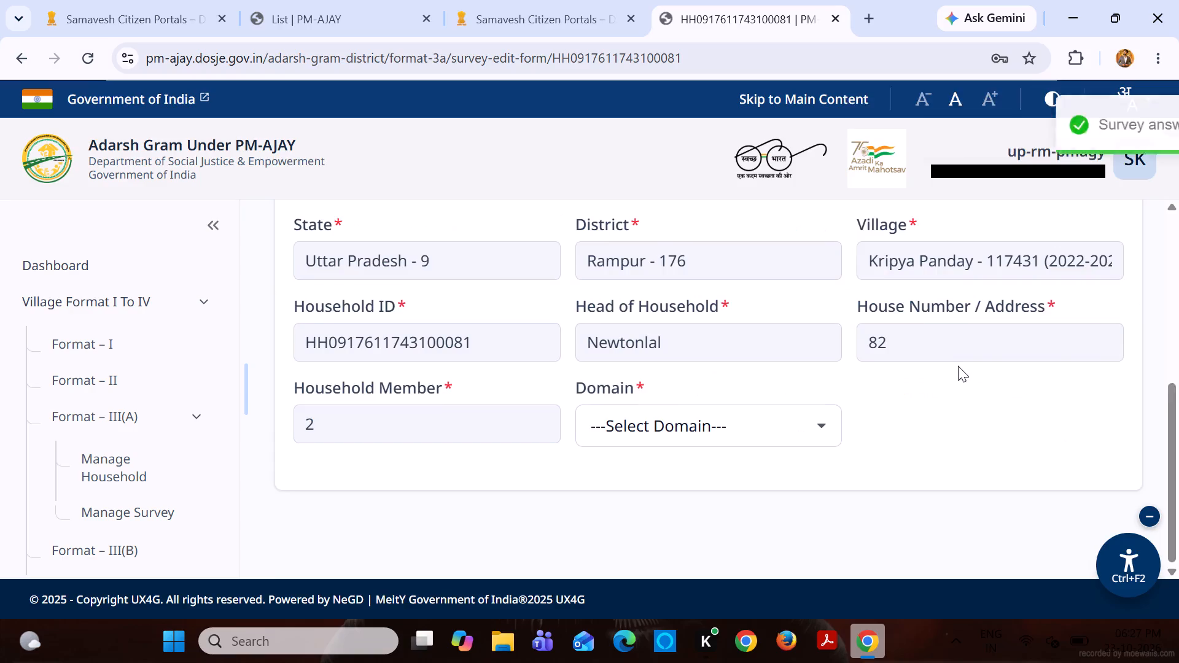
scroll(957, 365, "up", 9)
left_click(1082, 258)
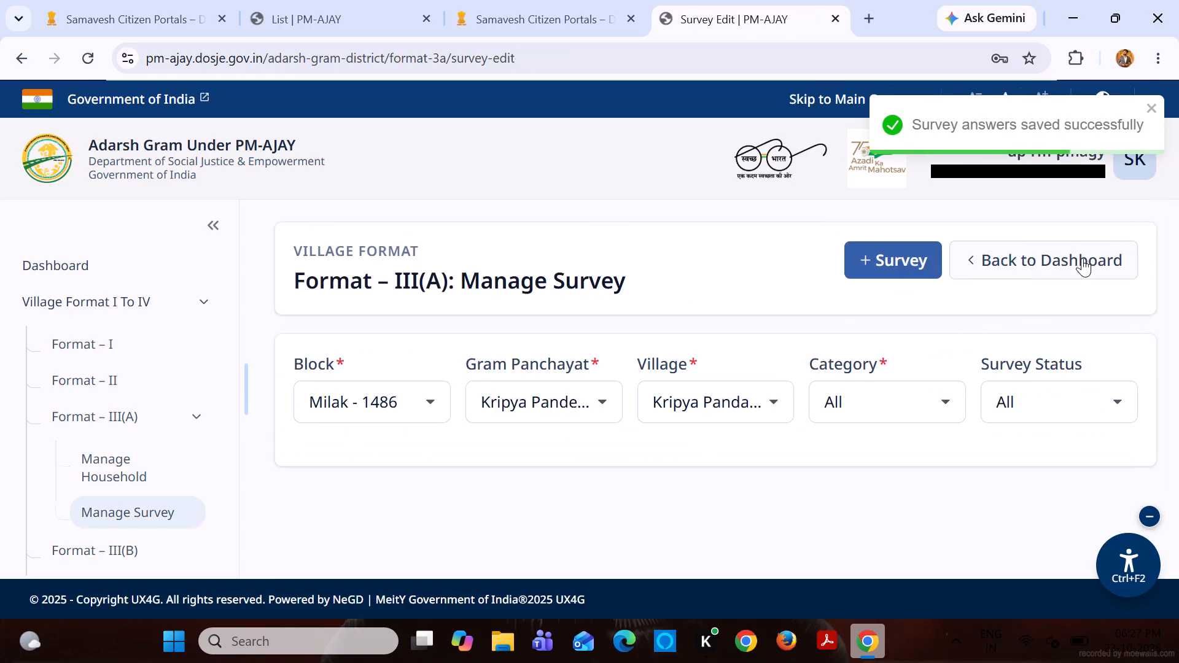
Open the survey of house number 83 on page 2 of the household list for editing.
scroll(889, 406, "down", 20)
scroll(889, 406, "down", 20)
scroll(889, 406, "down", 20)
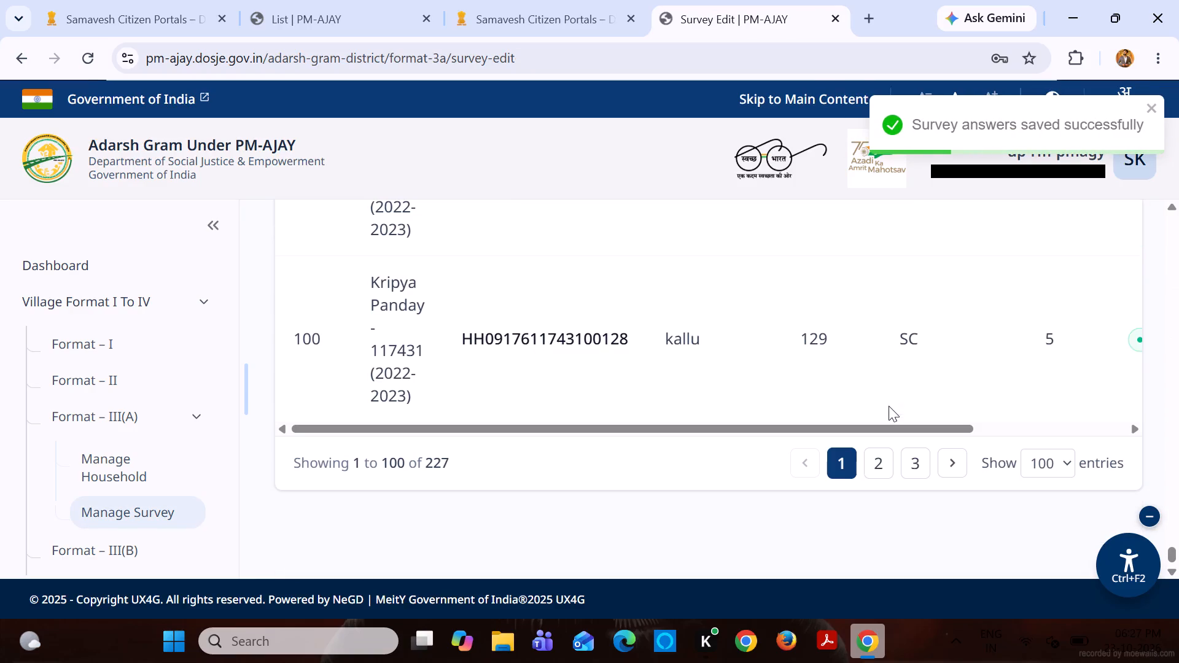
left_click(873, 459)
scroll(895, 318, "up", 6)
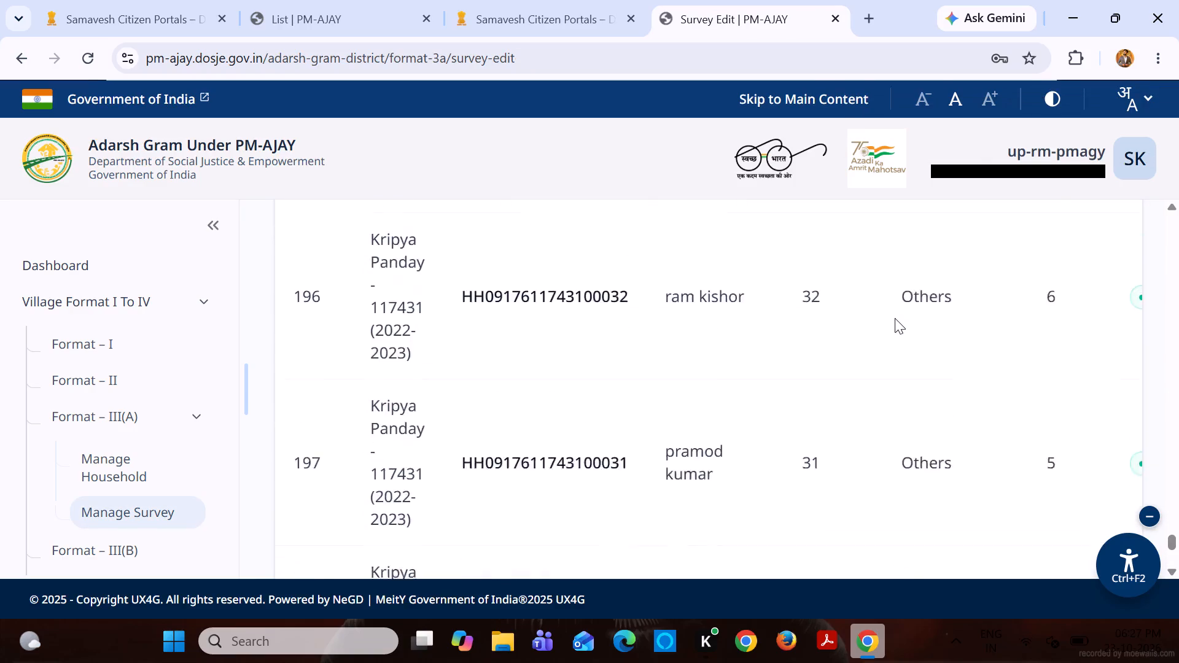
scroll(895, 318, "up", 19)
scroll(895, 318, "left", 8)
left_click(1115, 333)
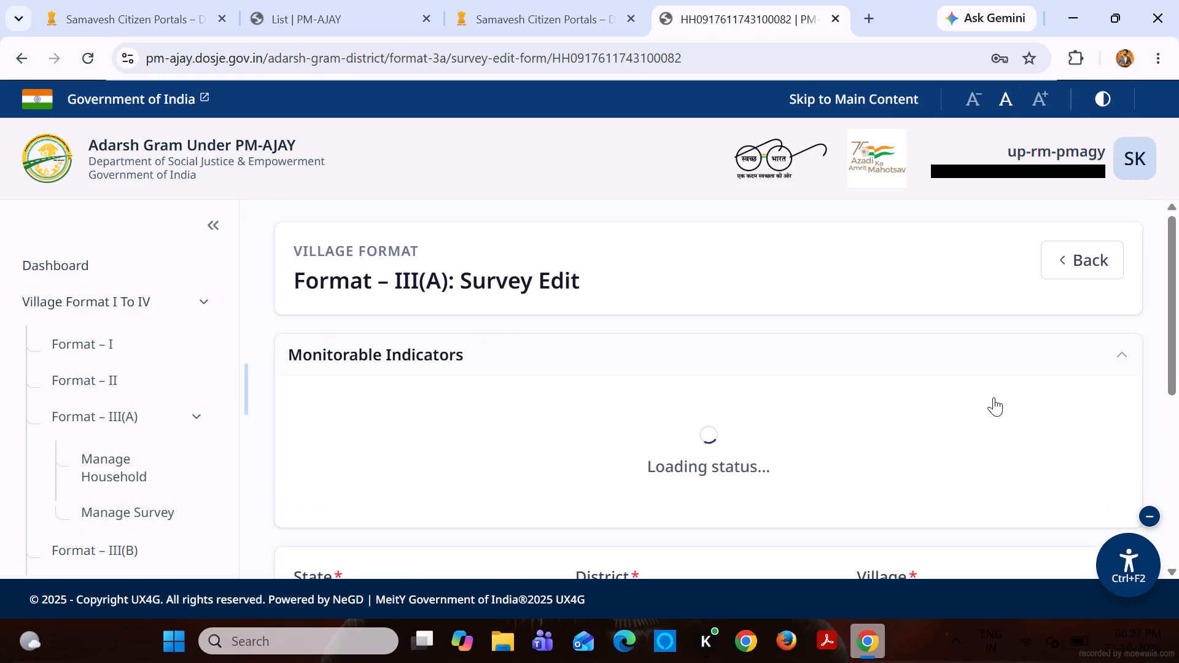
Under domain 7 – Agricultural Practices etc., set house 83's farming involvement to No, save the answers and return to the survey list.
scroll(994, 397, "down", 8)
left_click(811, 416)
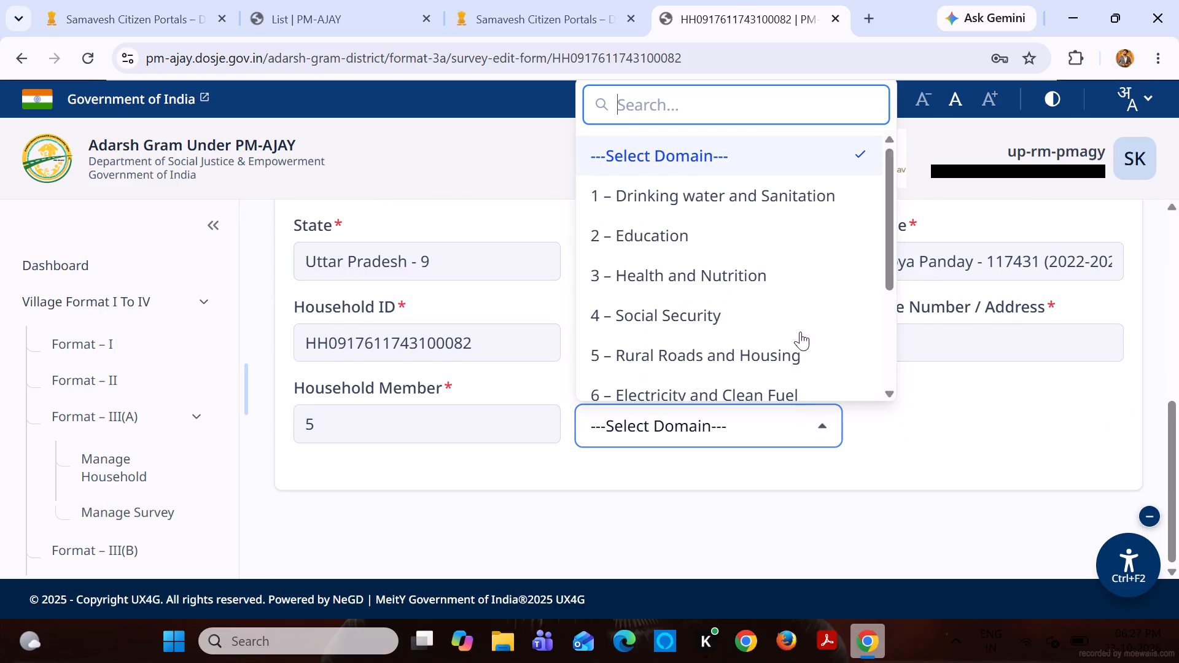
scroll(798, 304, "down", 2)
left_click(760, 261)
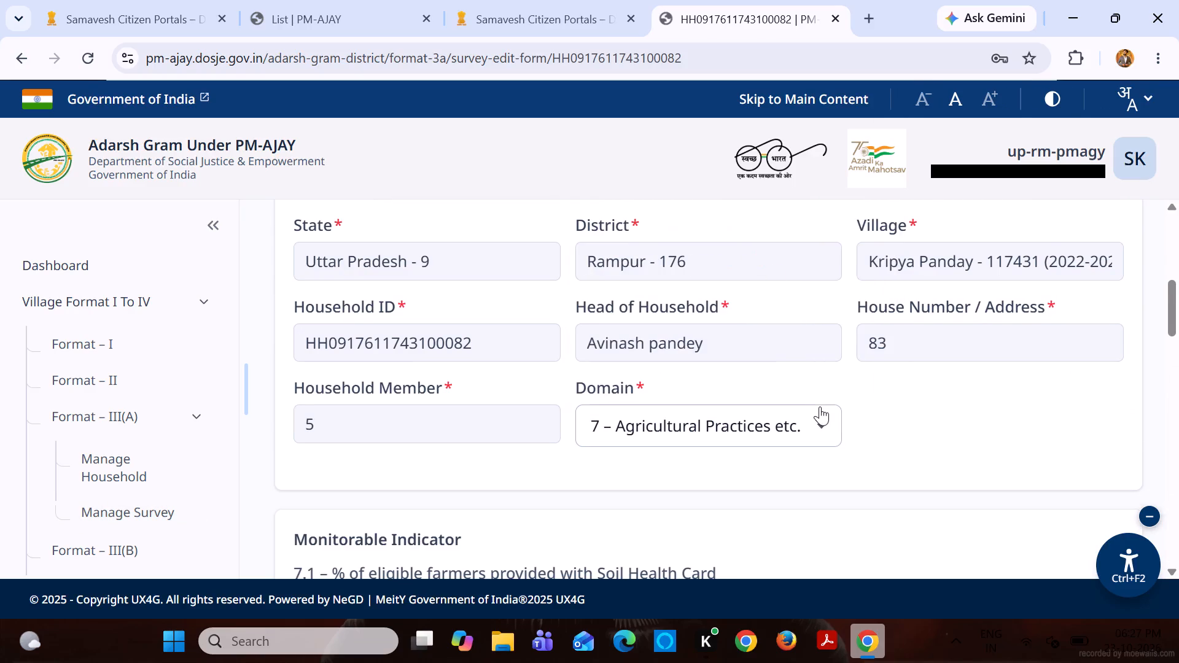
scroll(820, 406, "down", 3)
left_click_drag(953, 390, 960, 473)
left_click(960, 473)
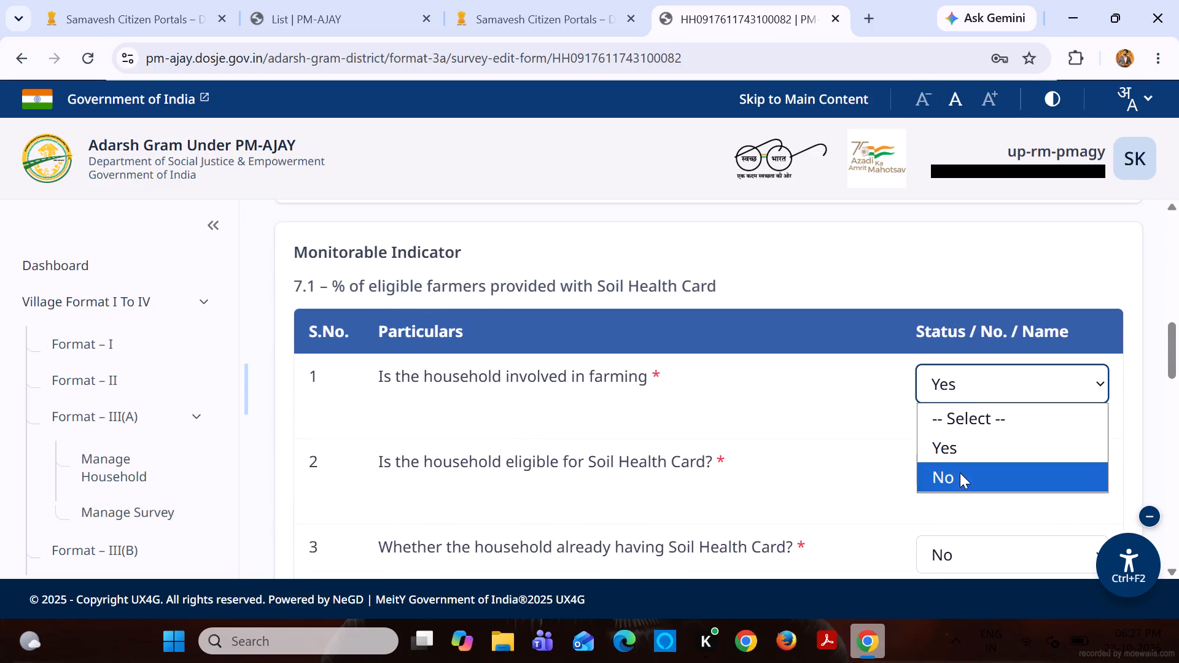
scroll(960, 473, "down", 10)
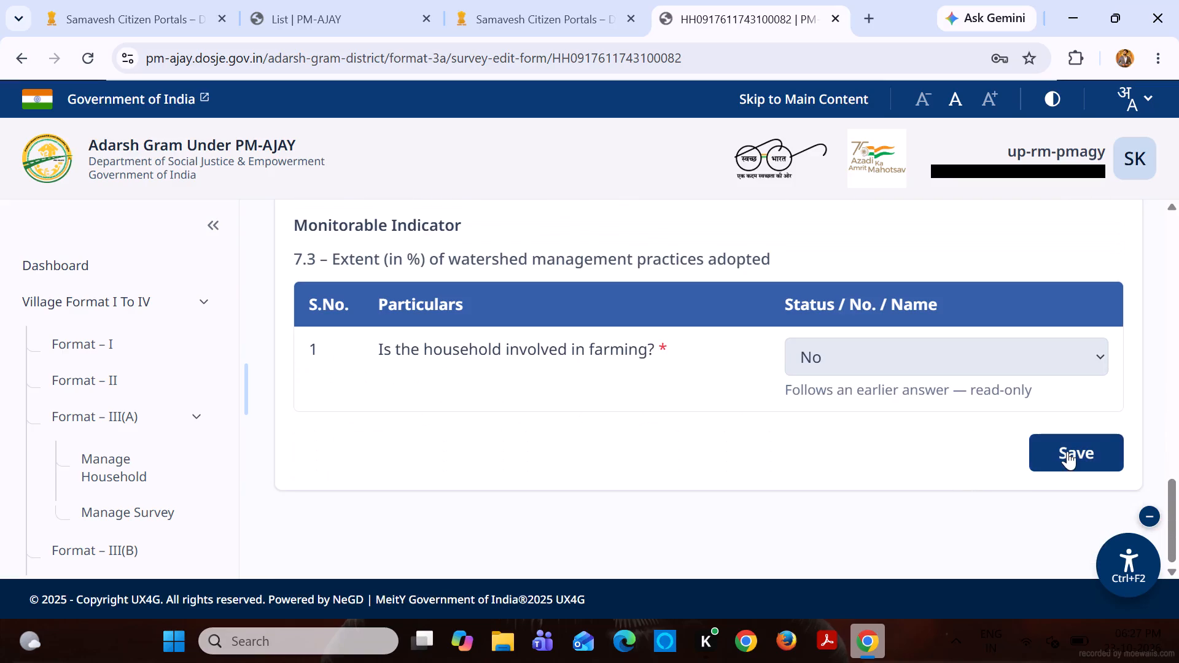
left_click(1067, 451)
scroll(975, 305, "up", 10)
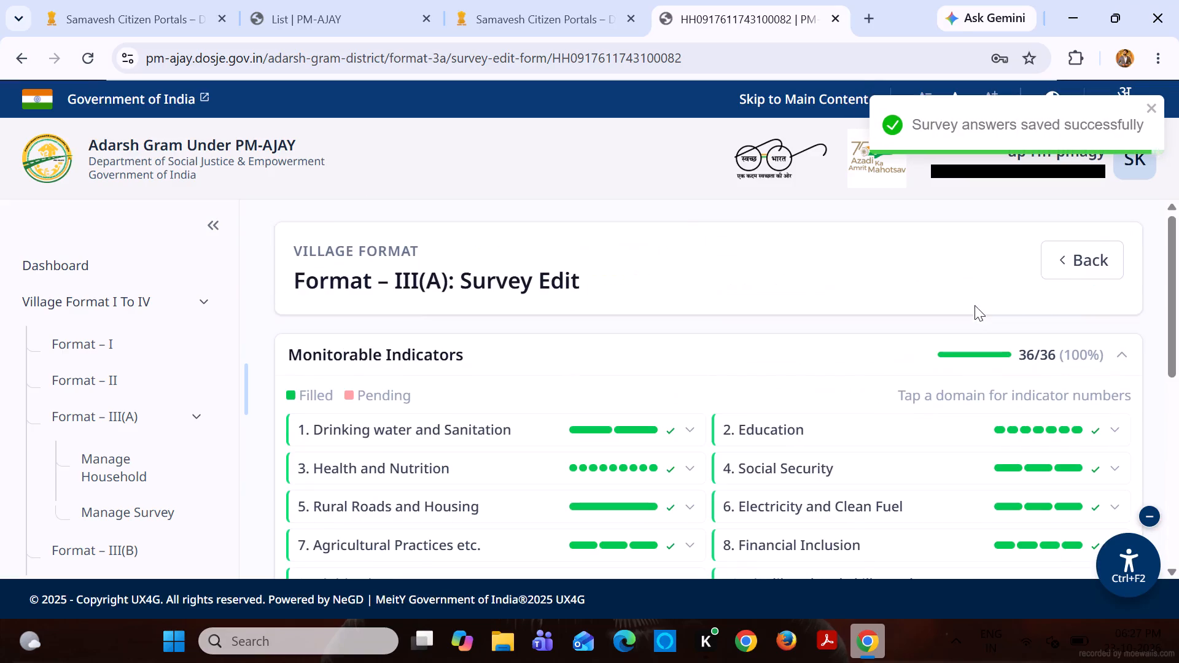
left_click(1075, 262)
Open the survey of house number 84 on page 2 of the household list for editing.
scroll(840, 444, "down", 7)
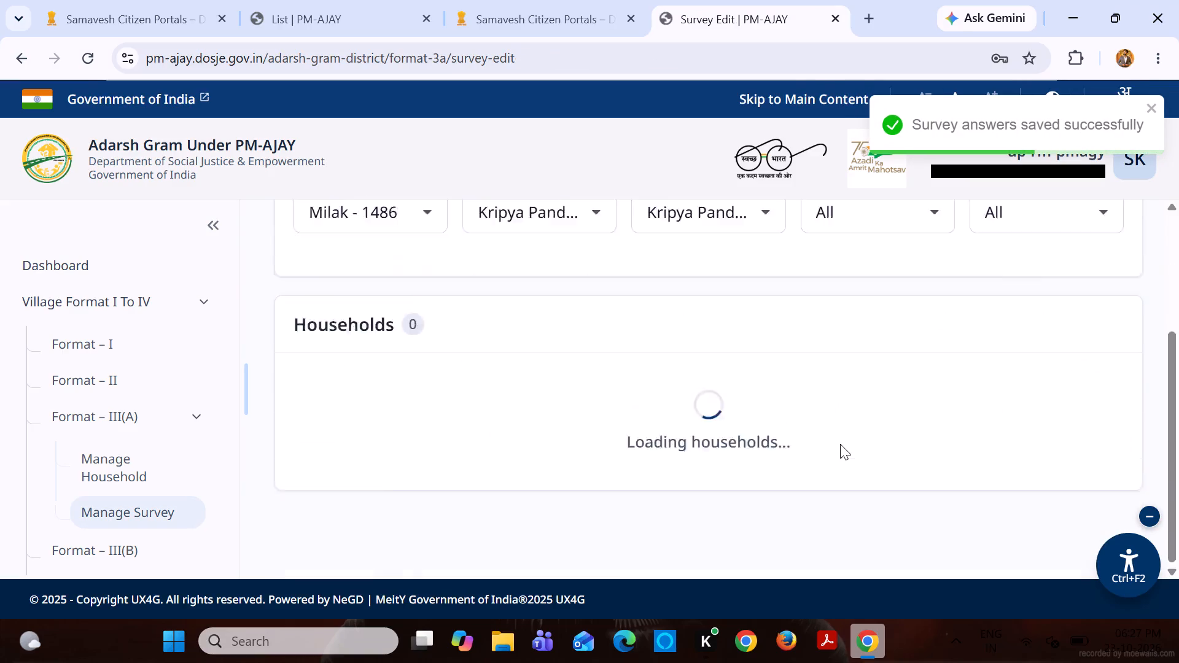
scroll(840, 444, "down", 11)
scroll(840, 444, "down", 20)
scroll(840, 444, "down", 20)
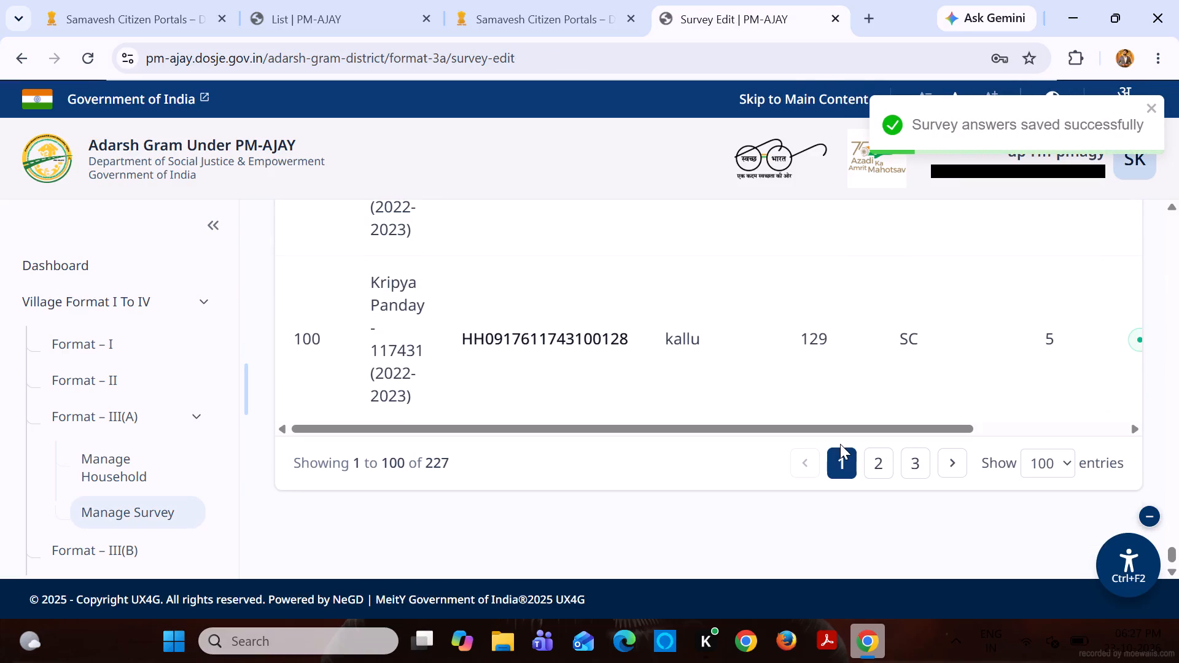
left_click(882, 465)
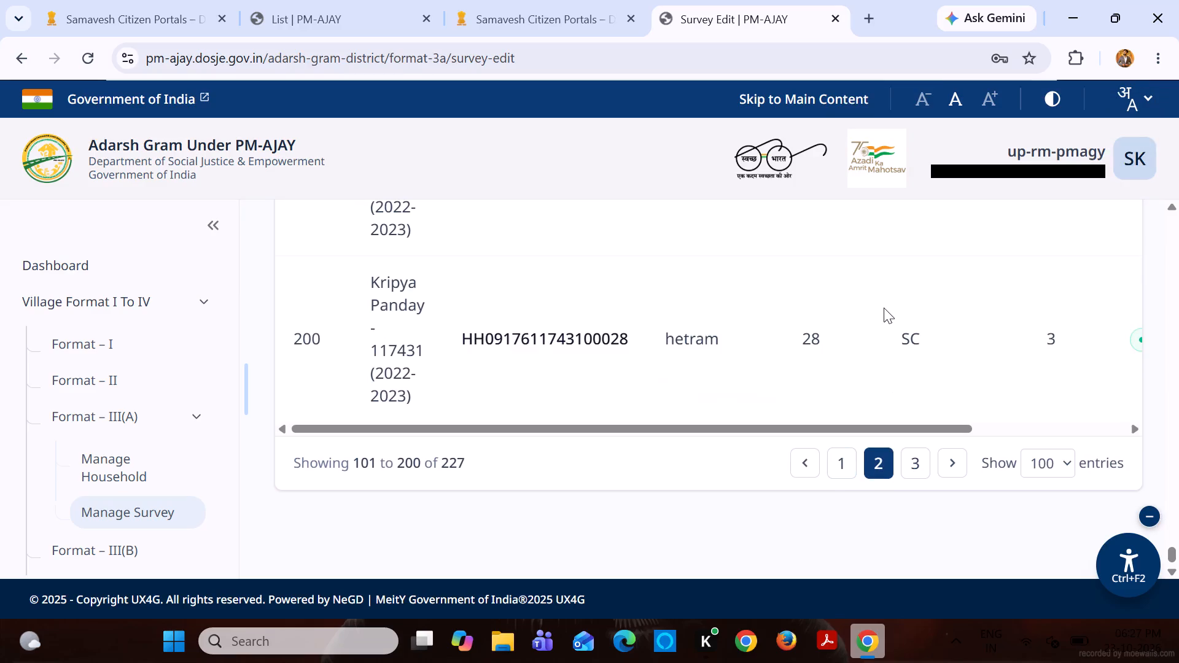
scroll(884, 308, "up", 17)
scroll(884, 308, "up", 5)
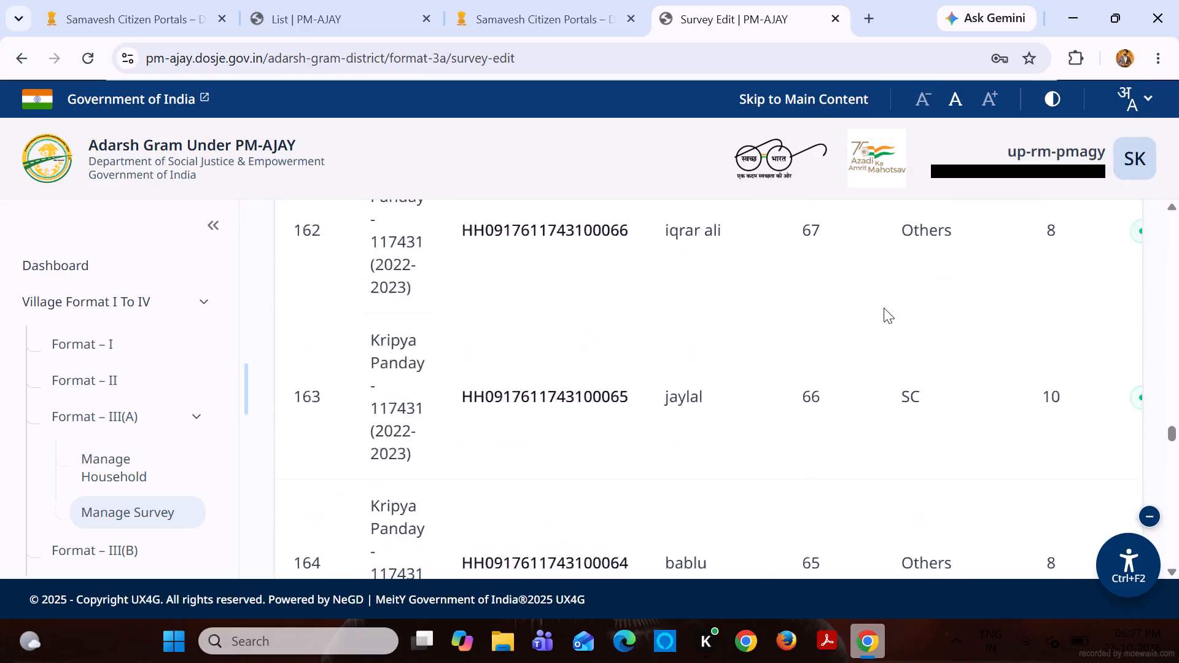
scroll(884, 308, "up", 4)
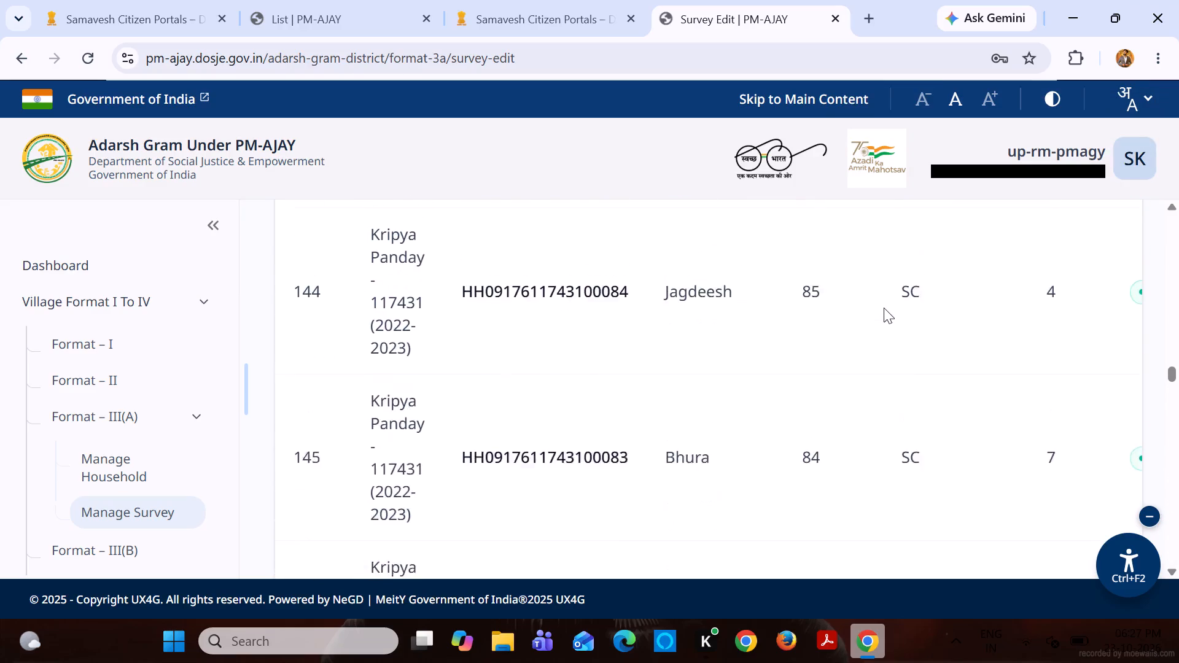
scroll(884, 308, "up", 1)
scroll(884, 308, "left", 8)
left_click(1103, 473)
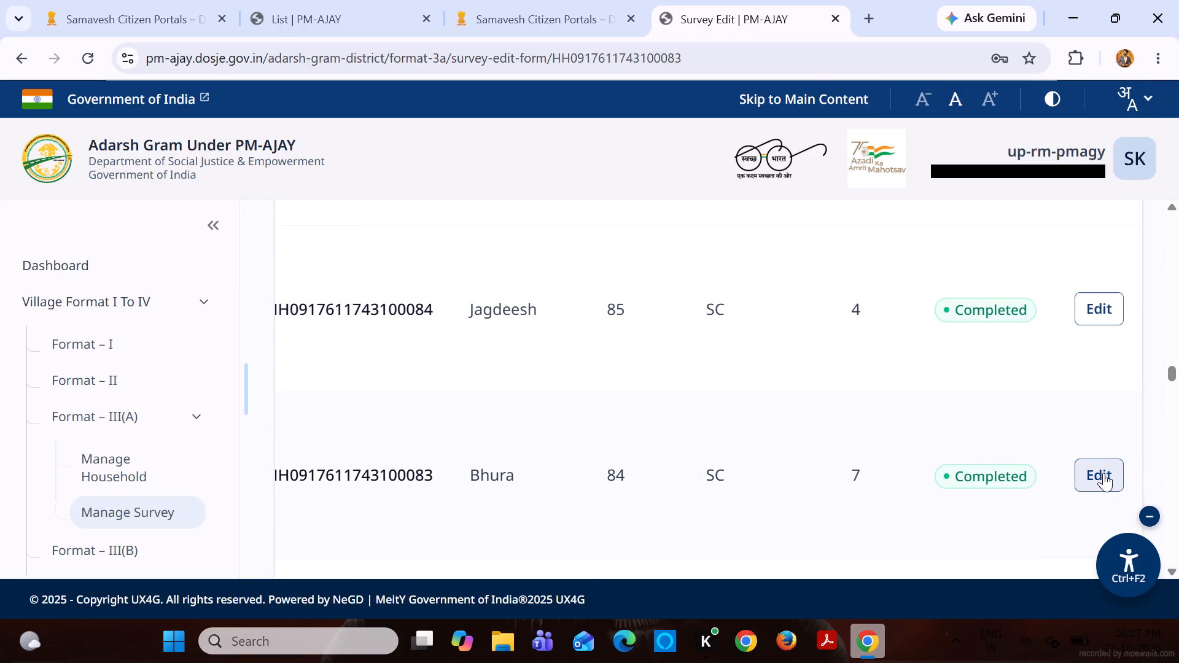
Under domain 7 – Agricultural Practices etc., set house 84's farming involvement to No, save the answers and return to the survey list.
scroll(911, 330, "down", 9)
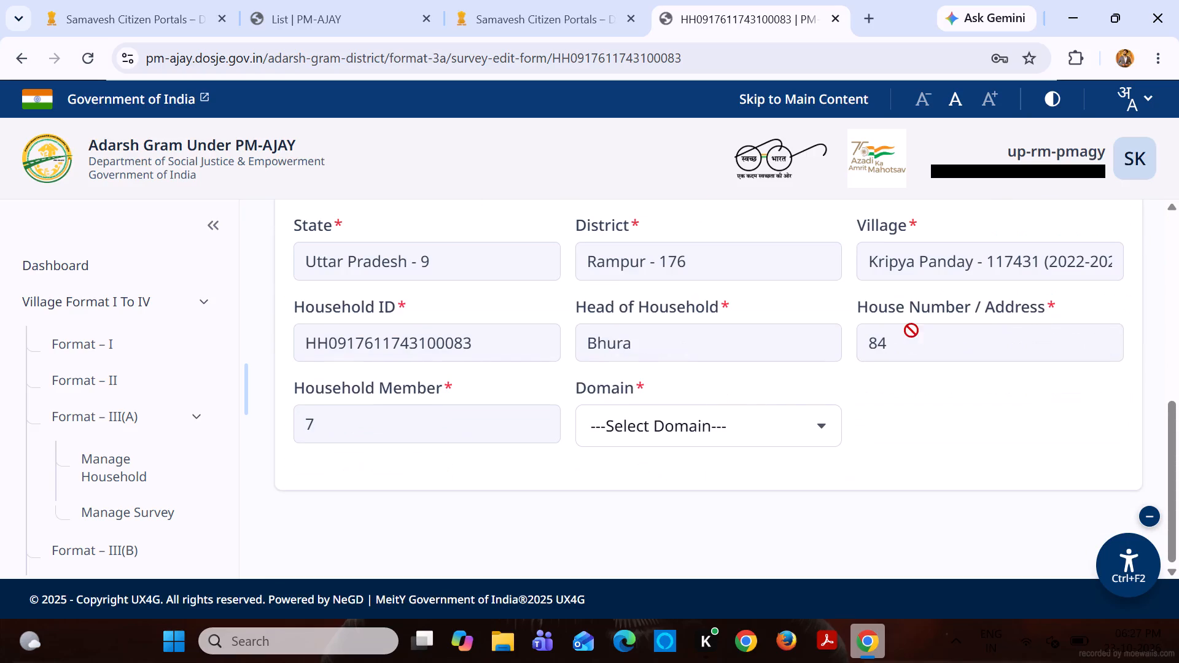
left_click(757, 418)
scroll(761, 299, "down", 2)
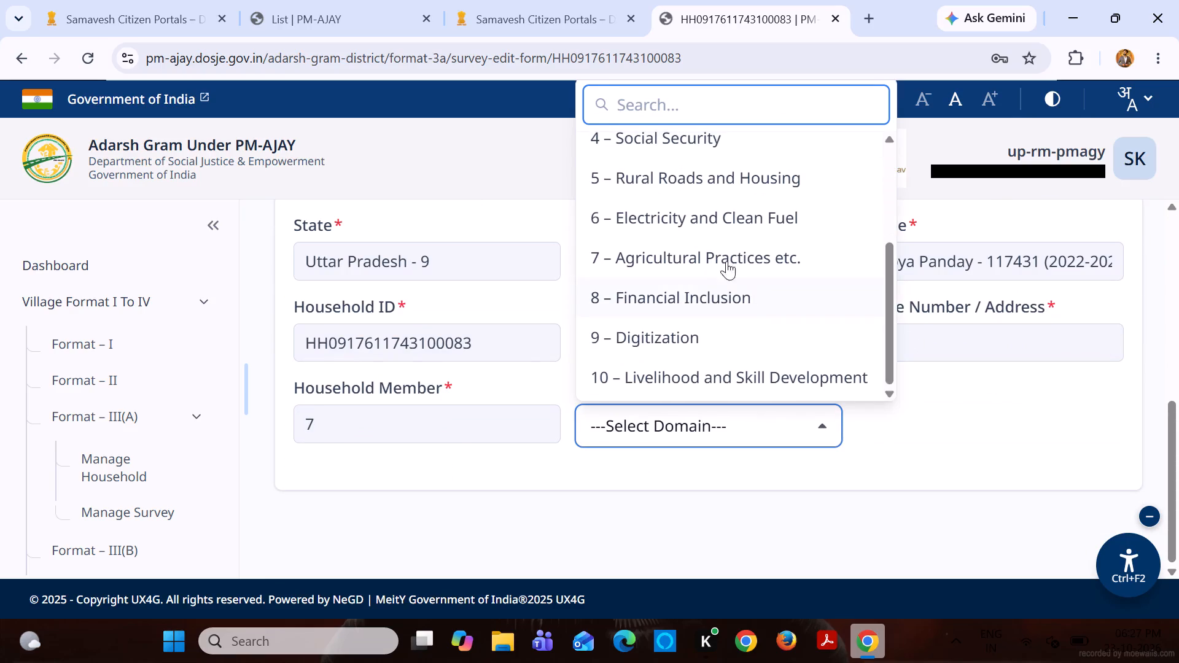
left_click(720, 254)
scroll(859, 370, "down", 3)
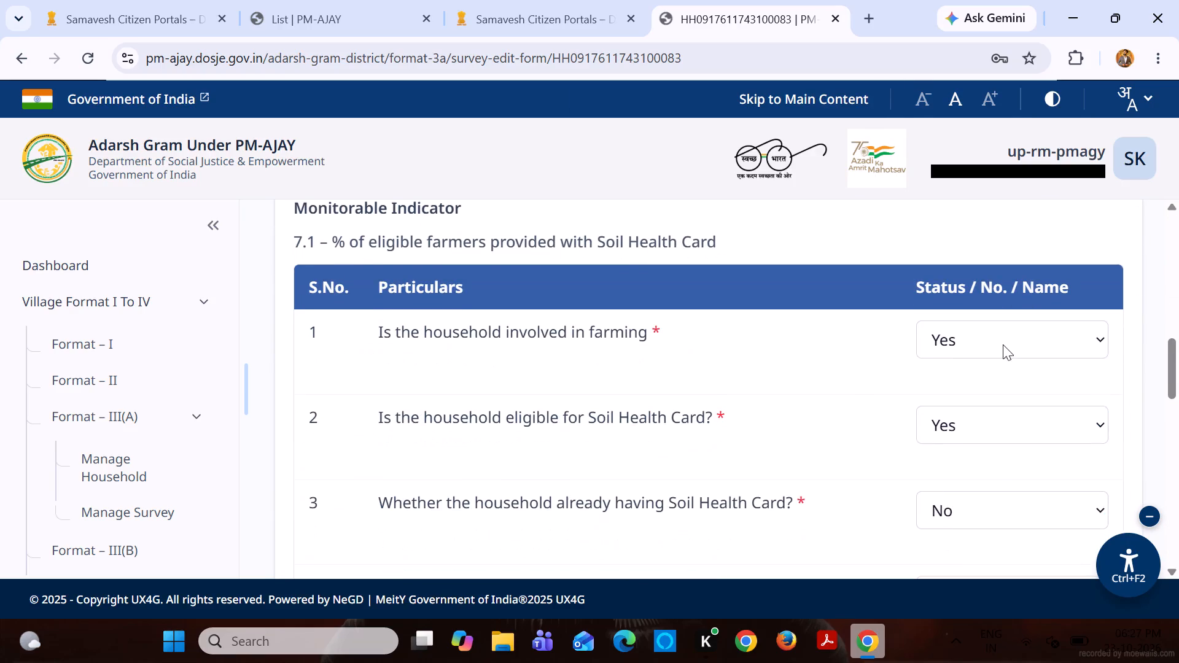
left_click_drag(1003, 344, 969, 428)
left_click(969, 428)
scroll(969, 428, "down", 9)
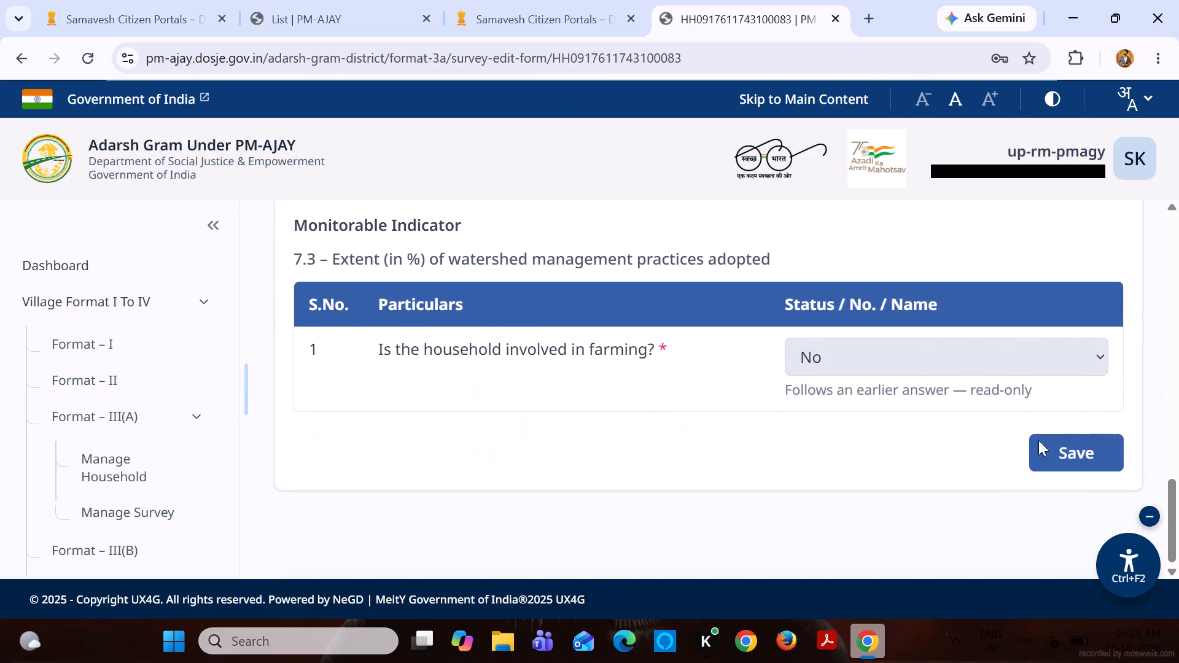
left_click(1065, 446)
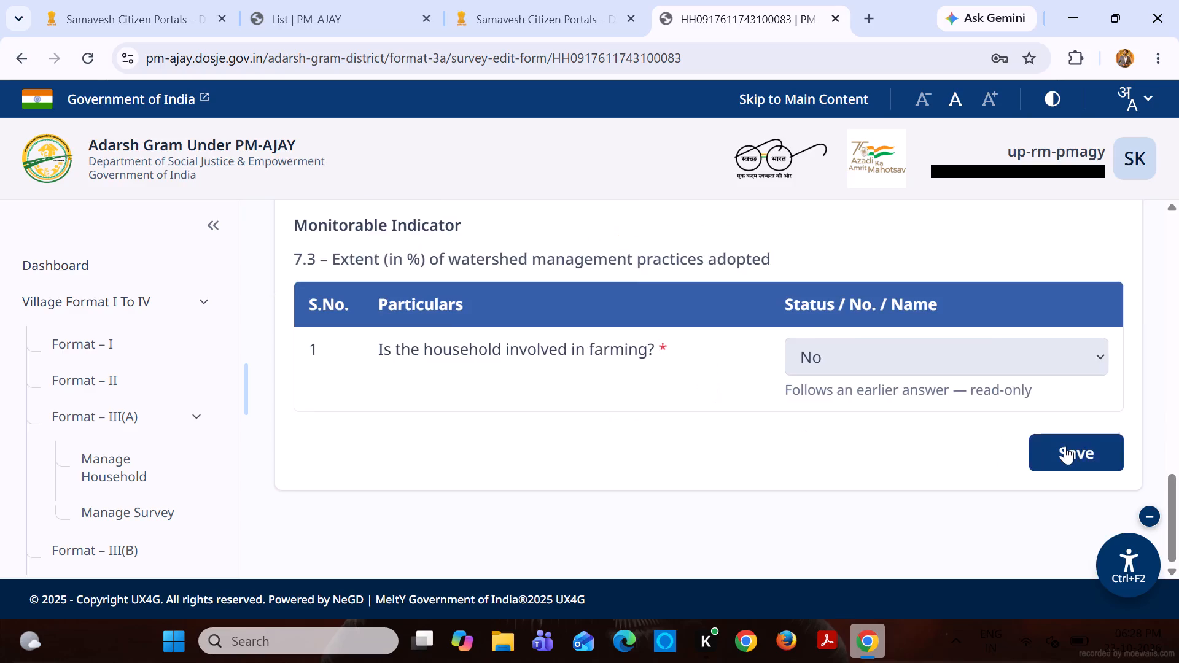
scroll(932, 362, "up", 13)
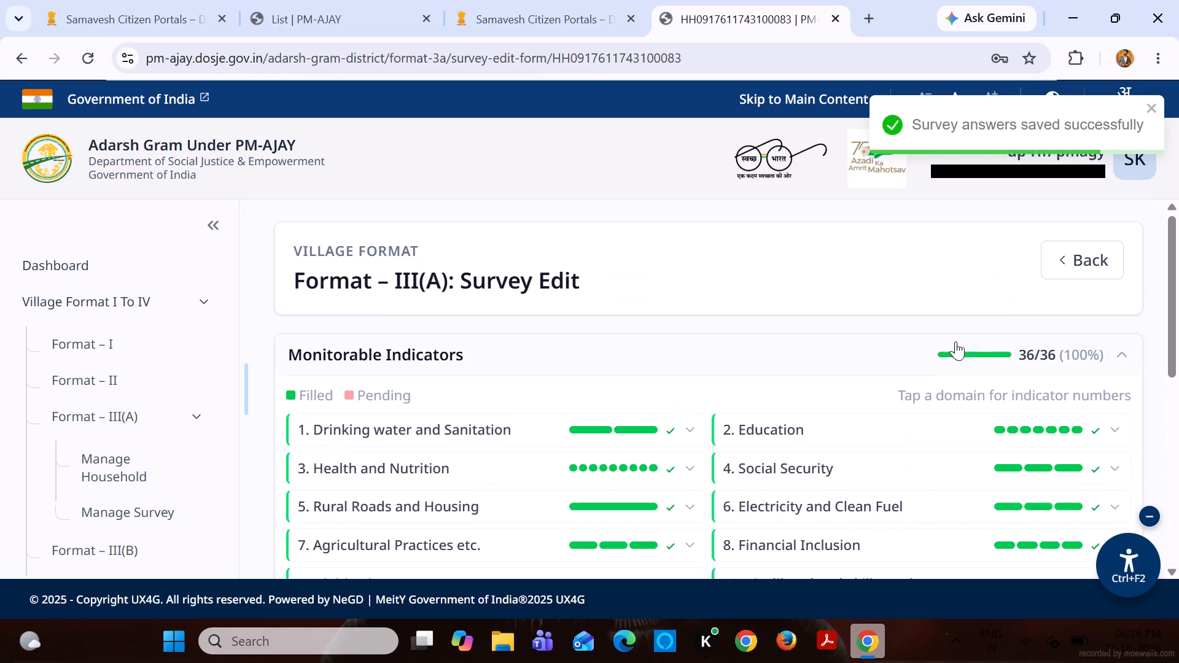
left_click(1075, 260)
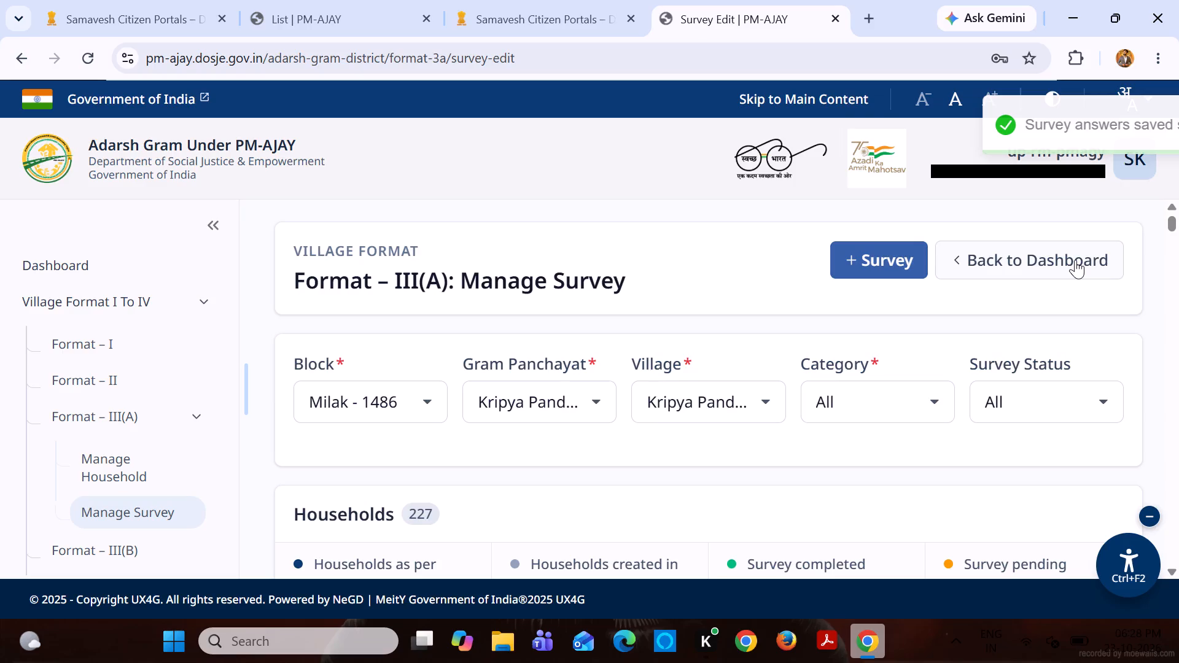
Open the survey of house number 86 on page 2 of the household list for editing.
scroll(949, 346, "down", 18)
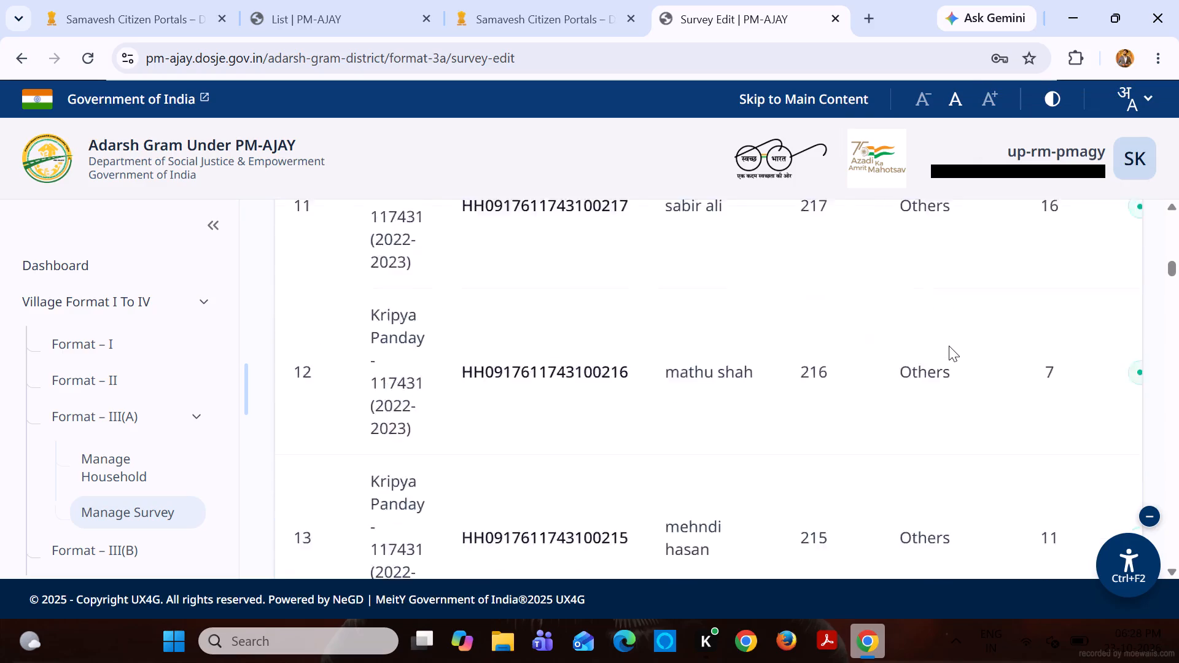
scroll(949, 346, "down", 17)
scroll(949, 346, "down", 20)
scroll(949, 346, "down", 11)
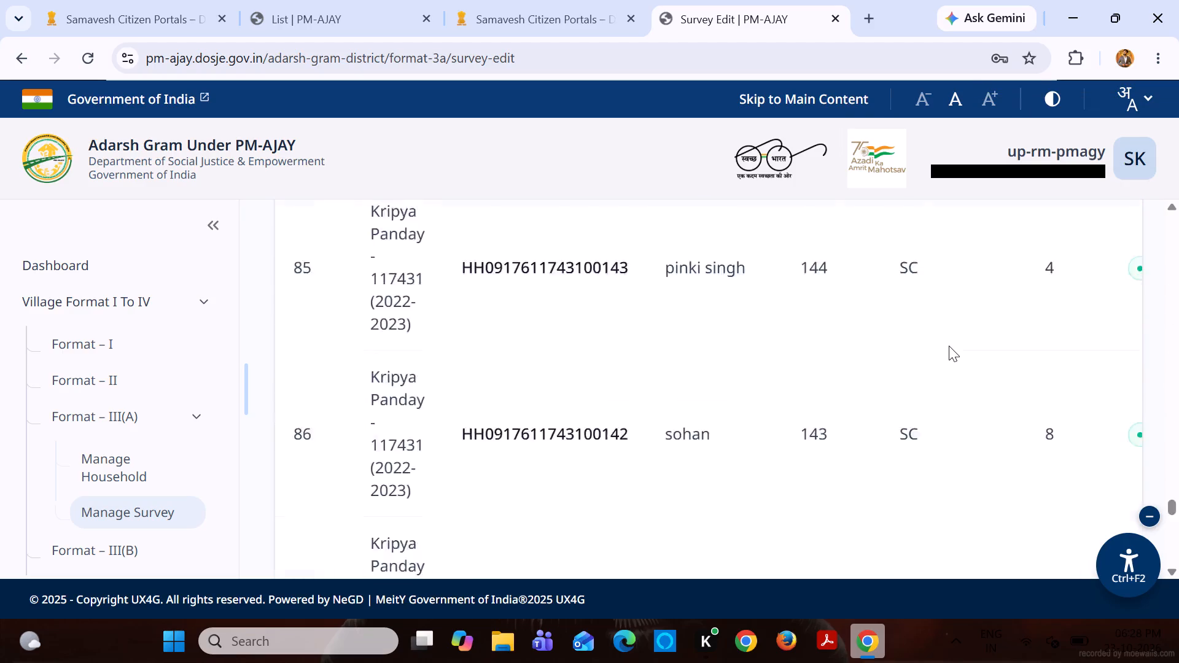
scroll(949, 346, "down", 12)
left_click(879, 458)
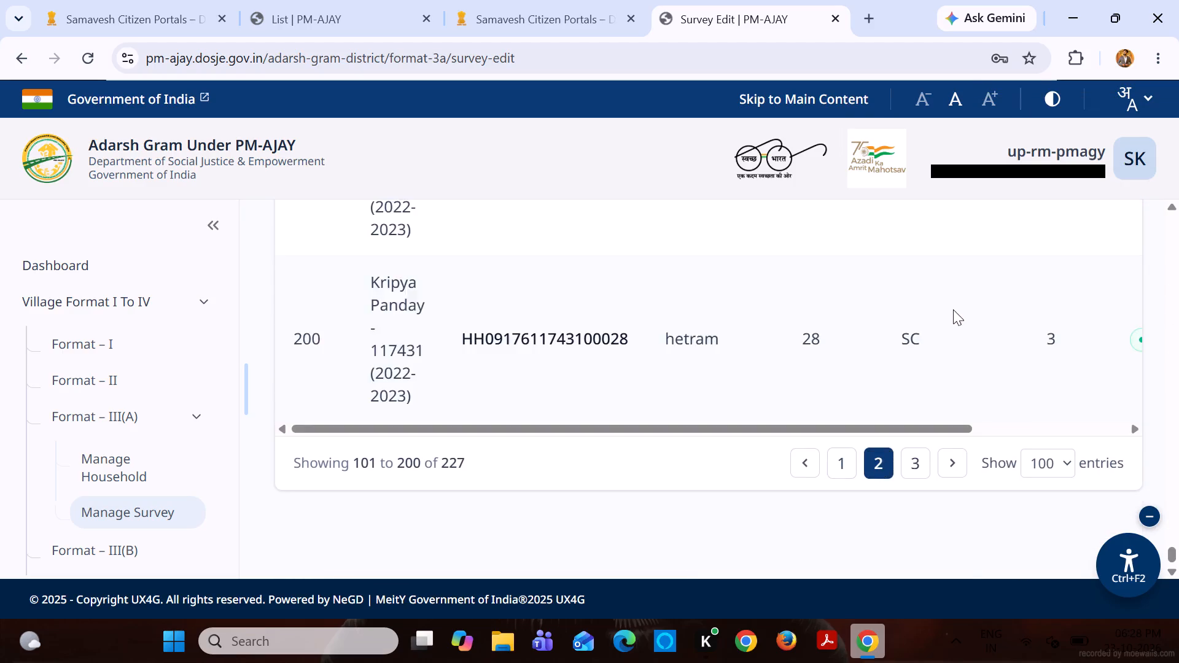
scroll(953, 309, "up", 20)
scroll(953, 309, "up", 15)
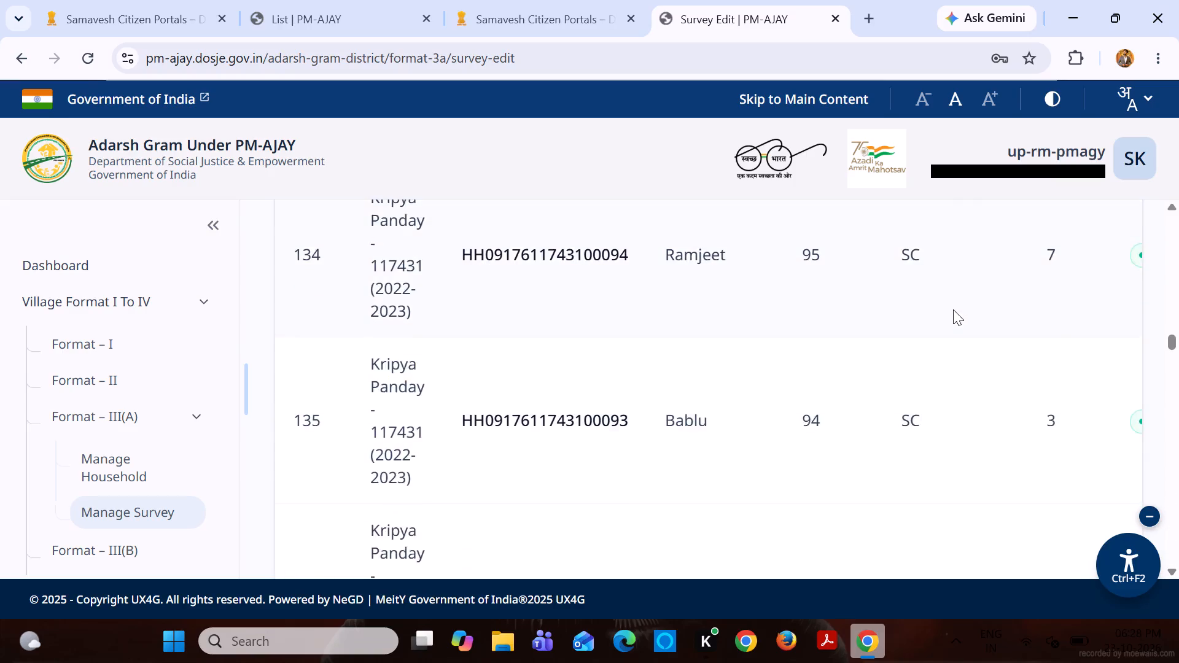
scroll(953, 309, "down", 12)
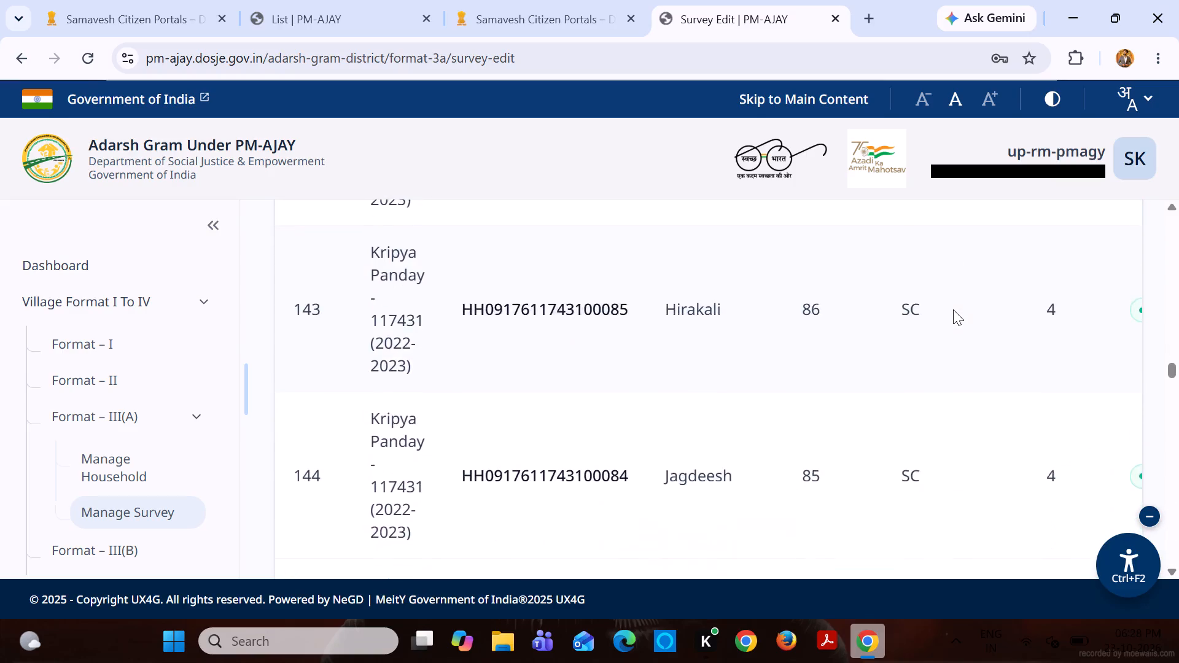
scroll(953, 309, "left", 7)
left_click(1095, 298)
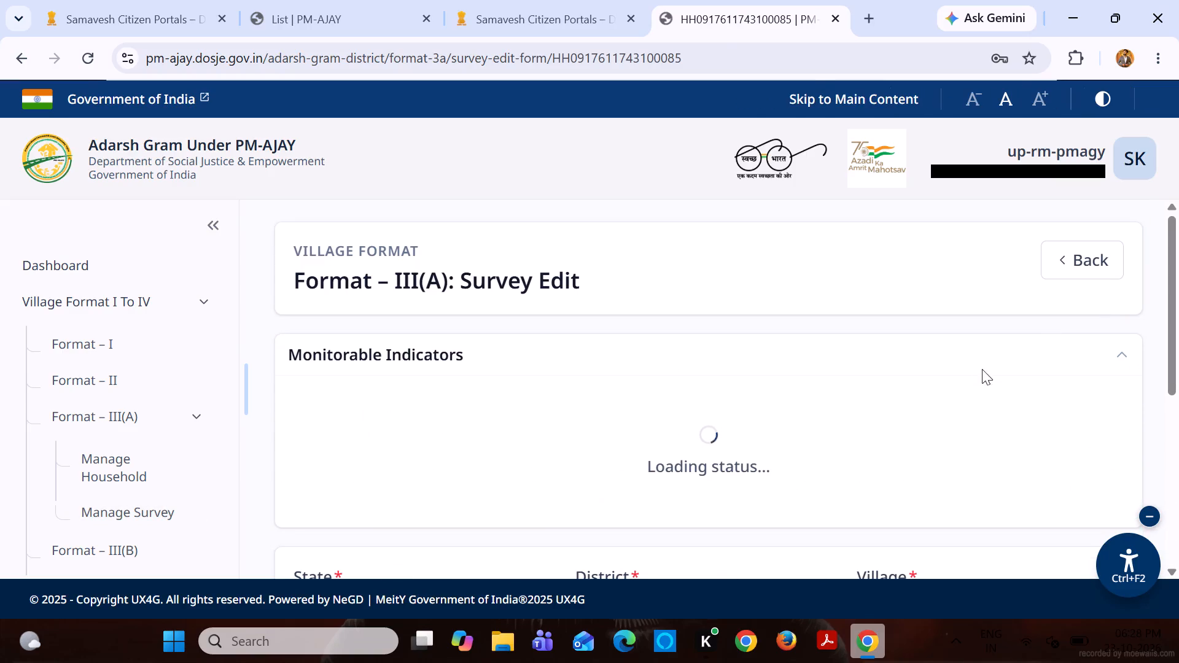
Under domain 7 – Agricultural Practices etc., set house 86's farming involvement to No, save the answers and return to the survey list.
scroll(936, 419, "down", 7)
left_click(815, 435)
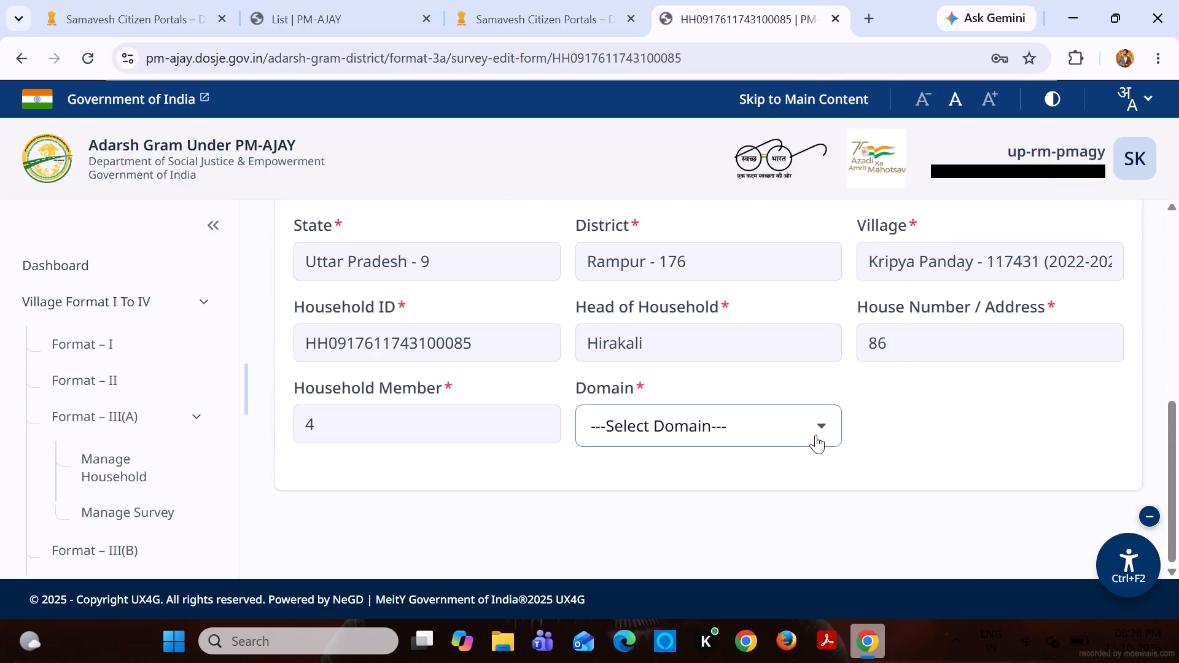
scroll(814, 280, "down", 2)
left_click(757, 257)
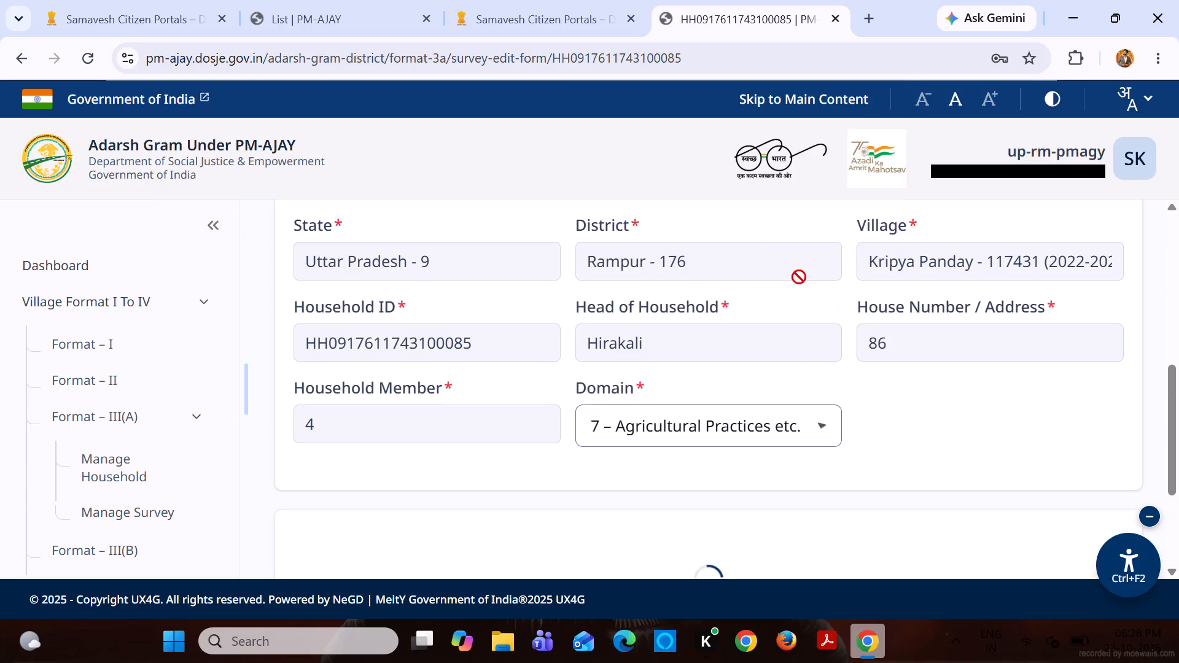
scroll(879, 376, "down", 3)
left_click_drag(973, 341, 969, 434)
left_click(969, 434)
scroll(969, 434, "down", 8)
left_click(1081, 449)
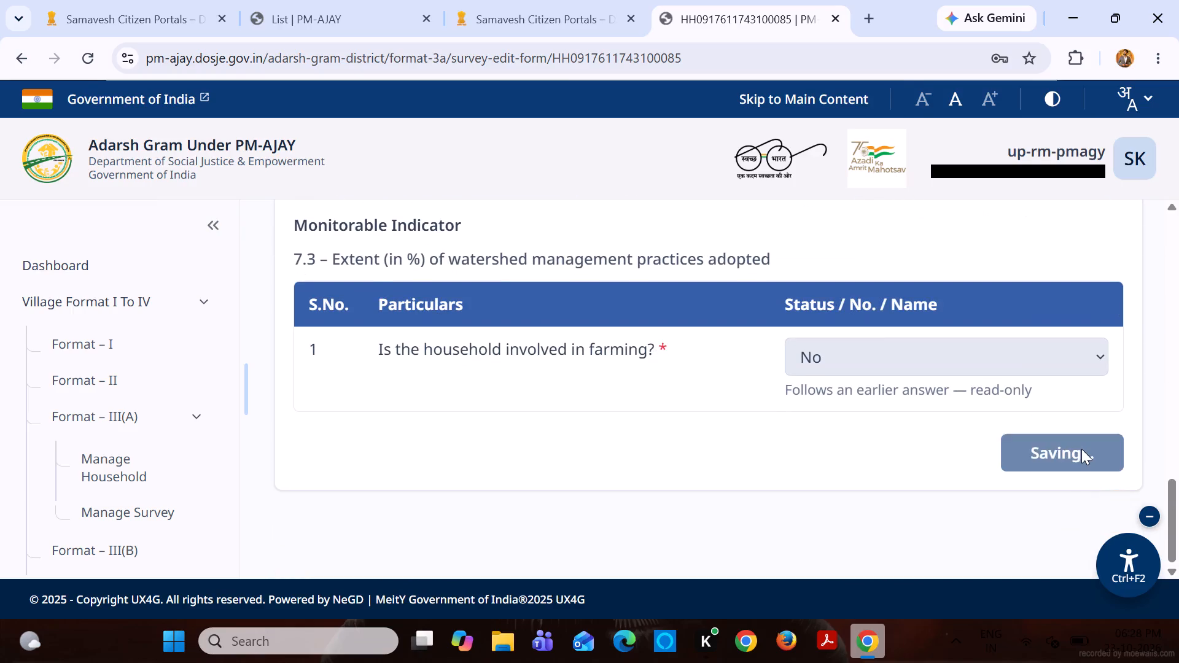
scroll(986, 368, "up", 13)
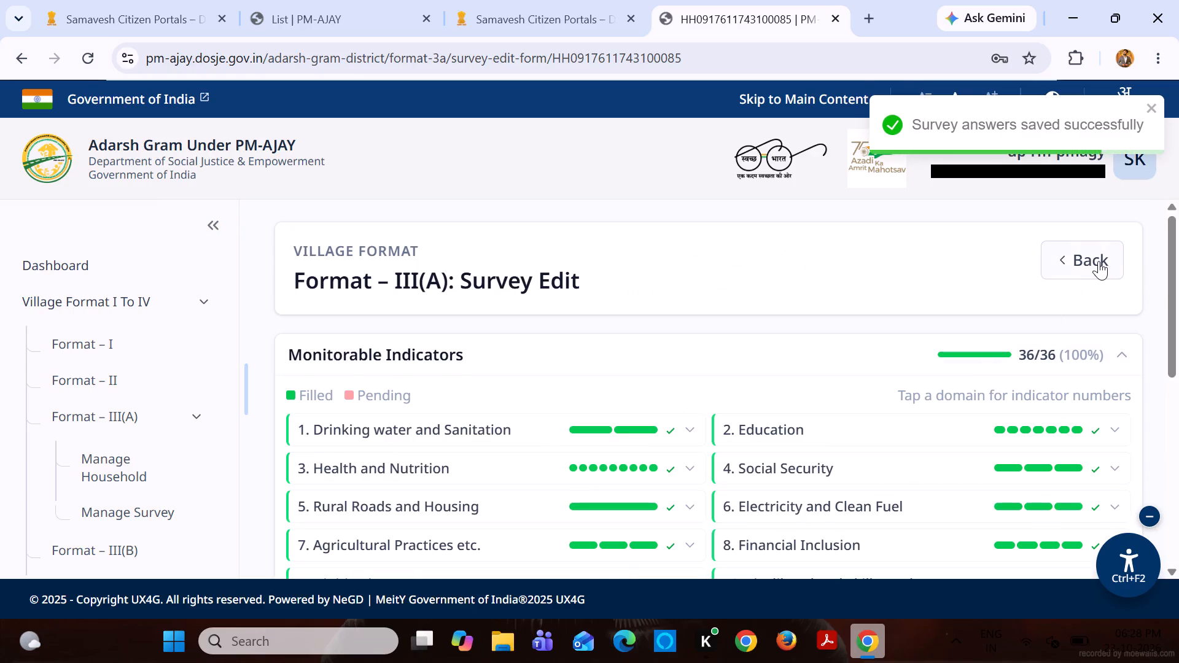
left_click(1099, 261)
Open the survey of house number 87 on page 2 of the household list for editing.
scroll(941, 412, "down", 20)
scroll(941, 412, "down", 13)
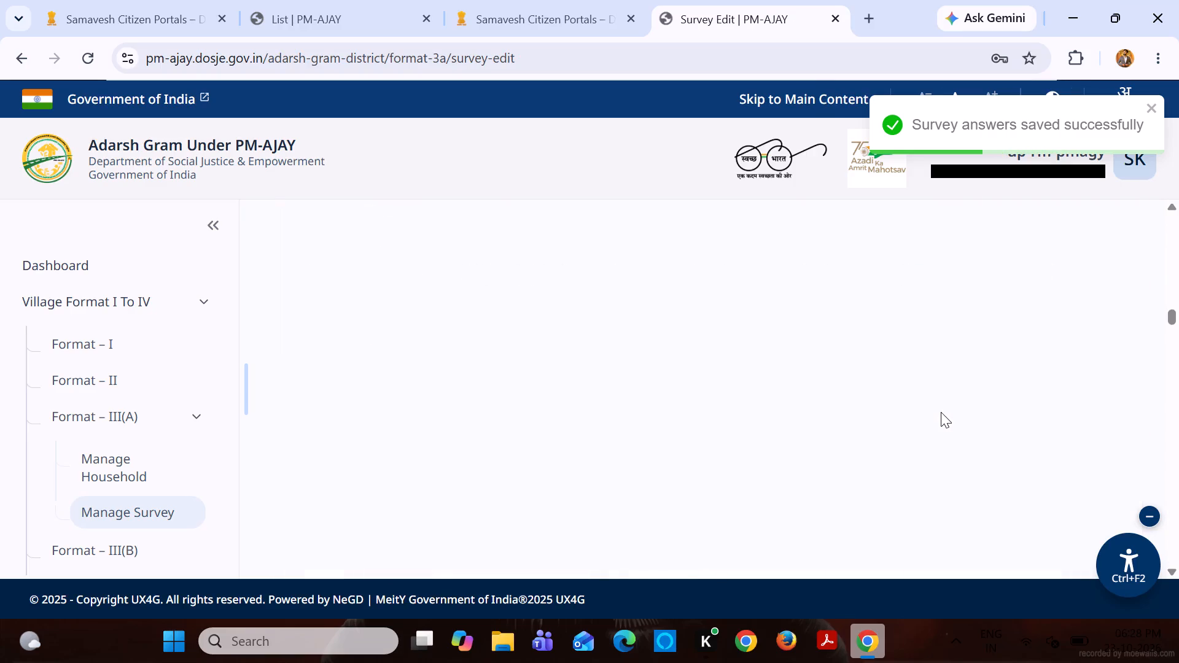
scroll(941, 412, "down", 20)
scroll(941, 412, "down", 10)
left_click(885, 454)
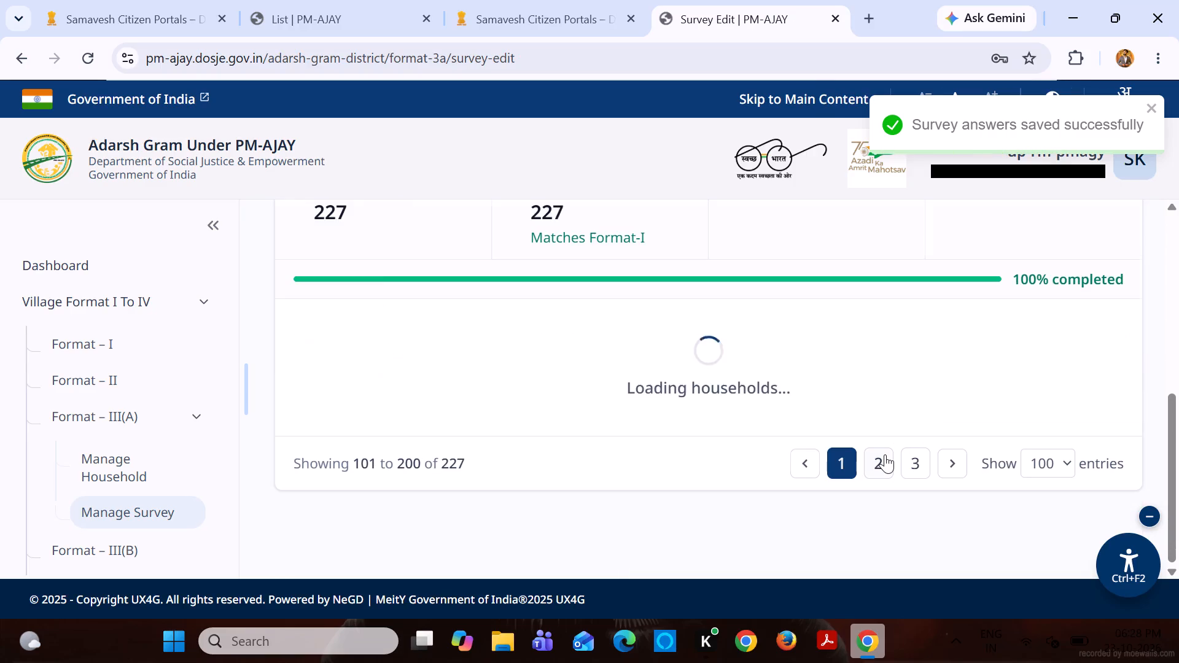
scroll(916, 339, "up", 20)
scroll(916, 339, "up", 14)
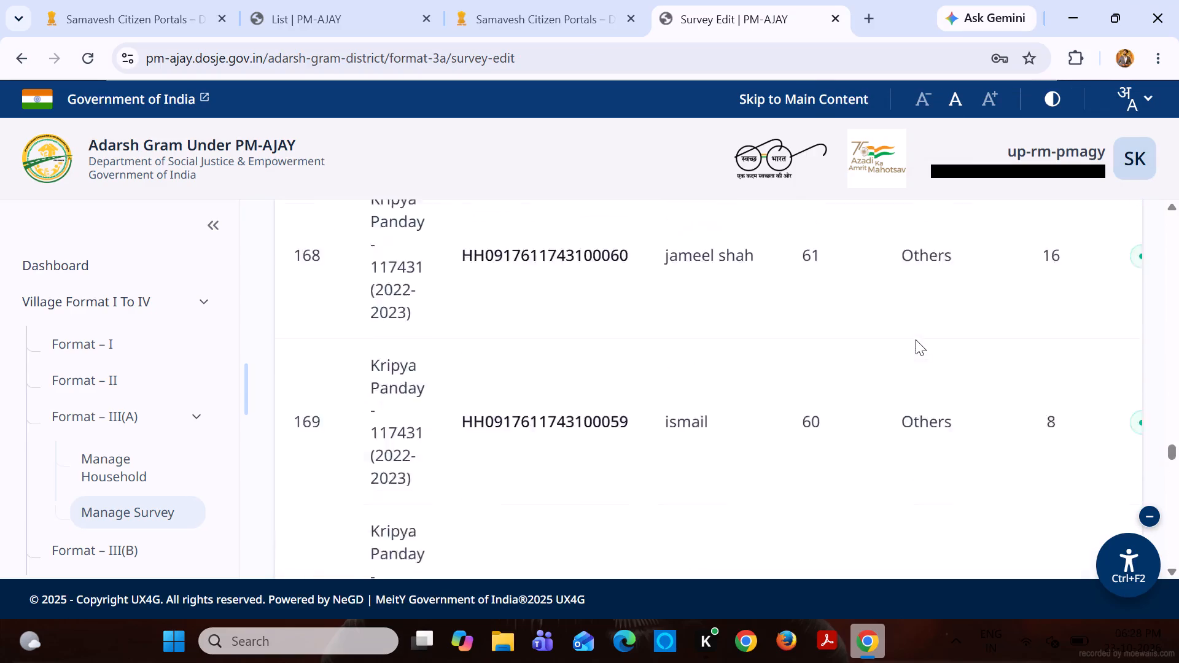
scroll(916, 339, "up", 5)
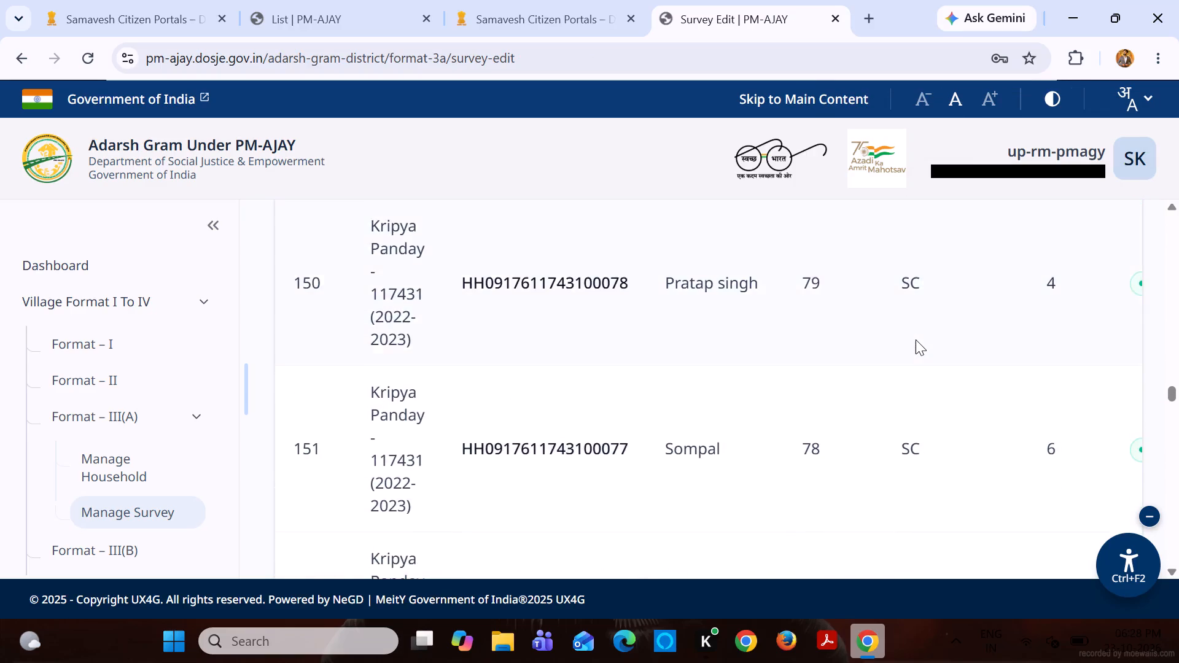
scroll(916, 339, "up", 11)
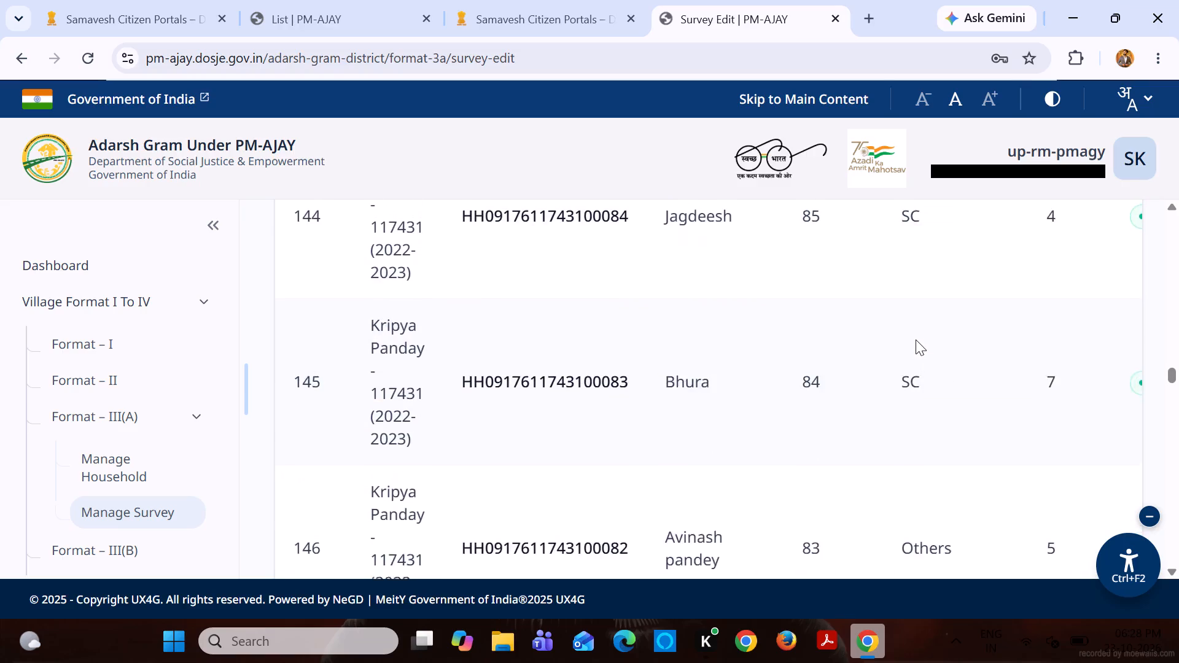
scroll(916, 339, "up", 4)
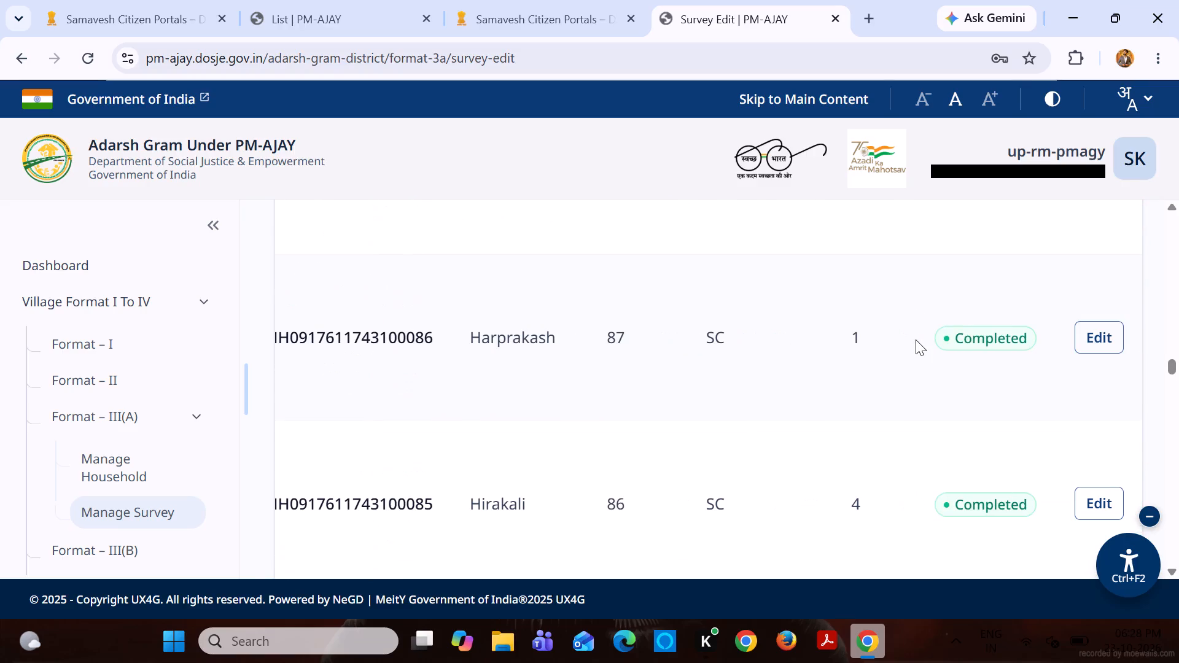
left_click(1088, 341)
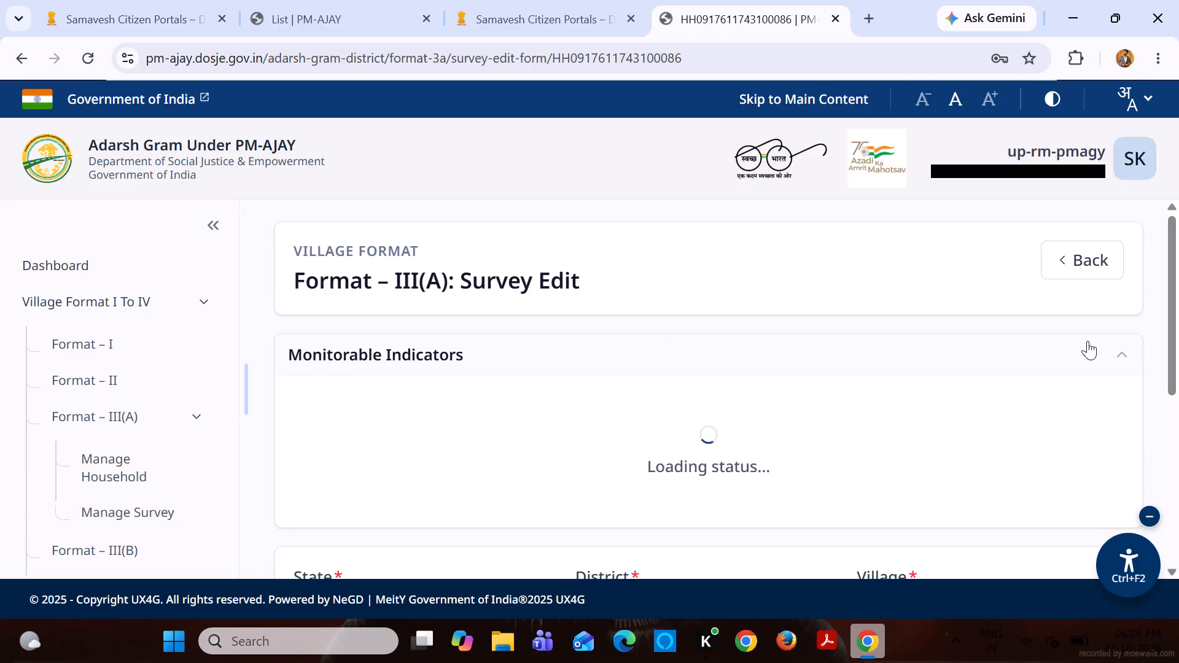
Under domain 7 – Agricultural Practices etc., set house 87's farming involvement to No, save the answers and return to the survey list.
scroll(954, 406, "down", 9)
left_click(811, 413)
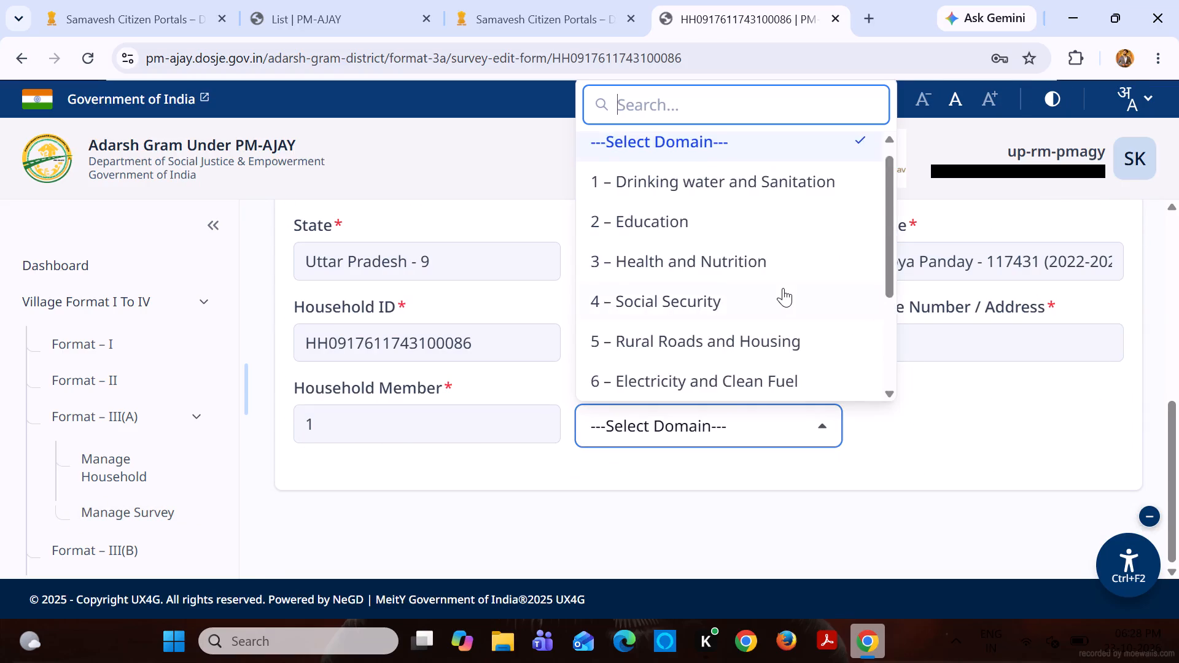
scroll(783, 288, "down", 1)
left_click(755, 285)
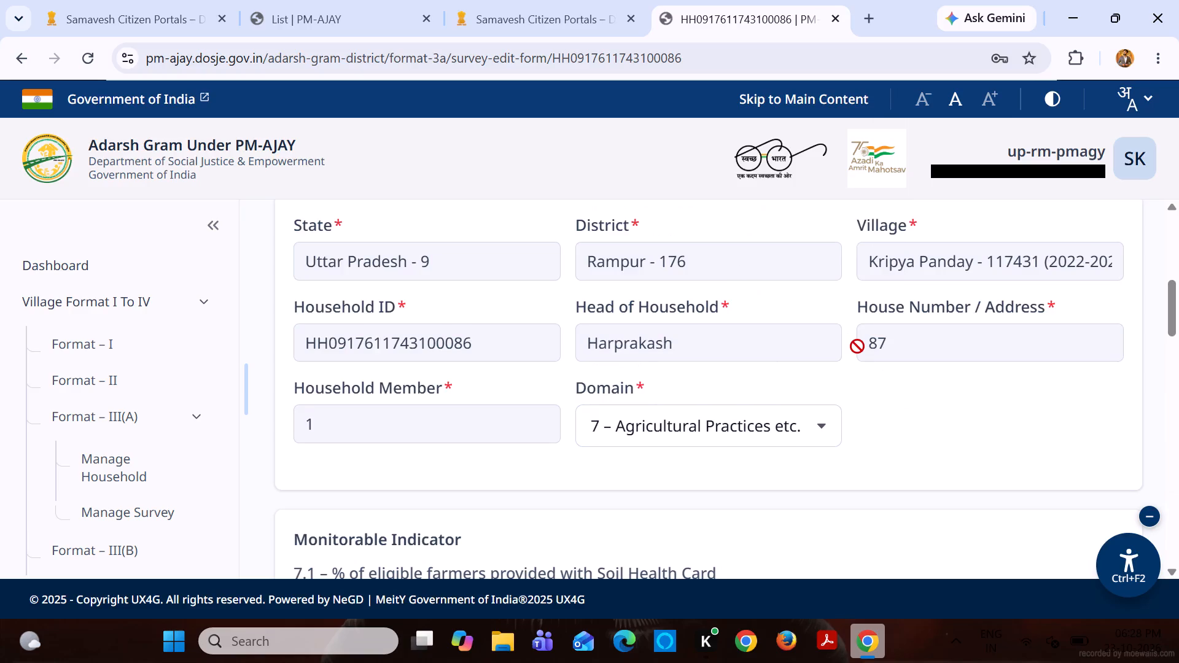
scroll(857, 346, "down", 5)
left_click(1060, 238)
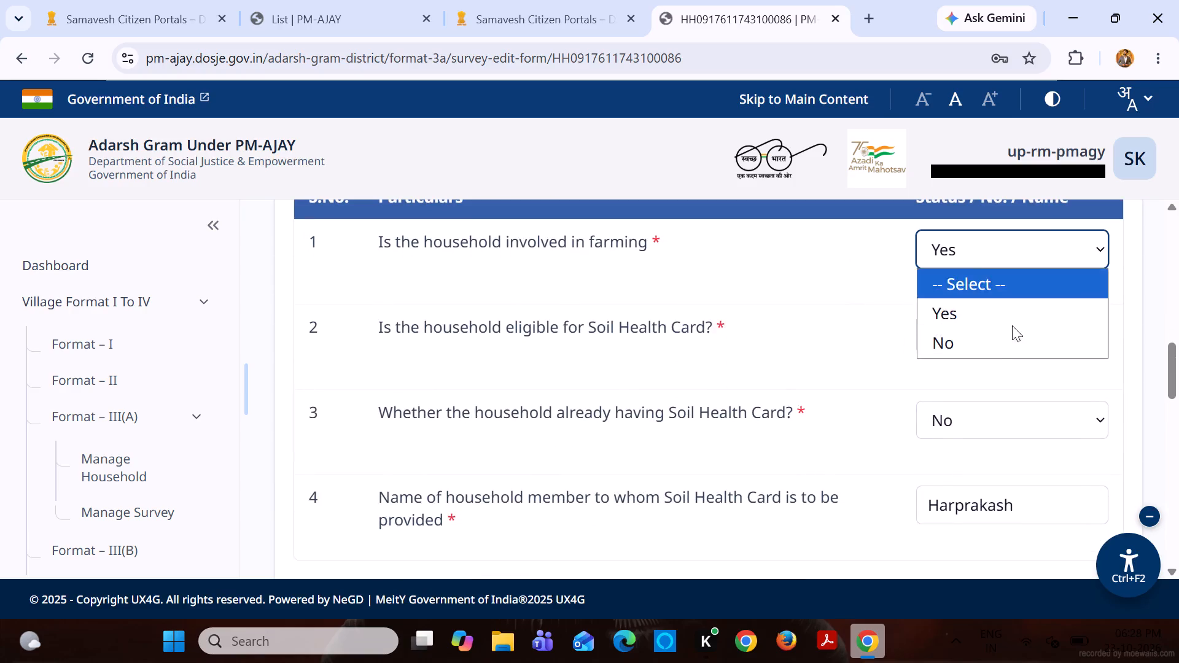
left_click(995, 349)
scroll(995, 349, "down", 9)
left_click(1073, 441)
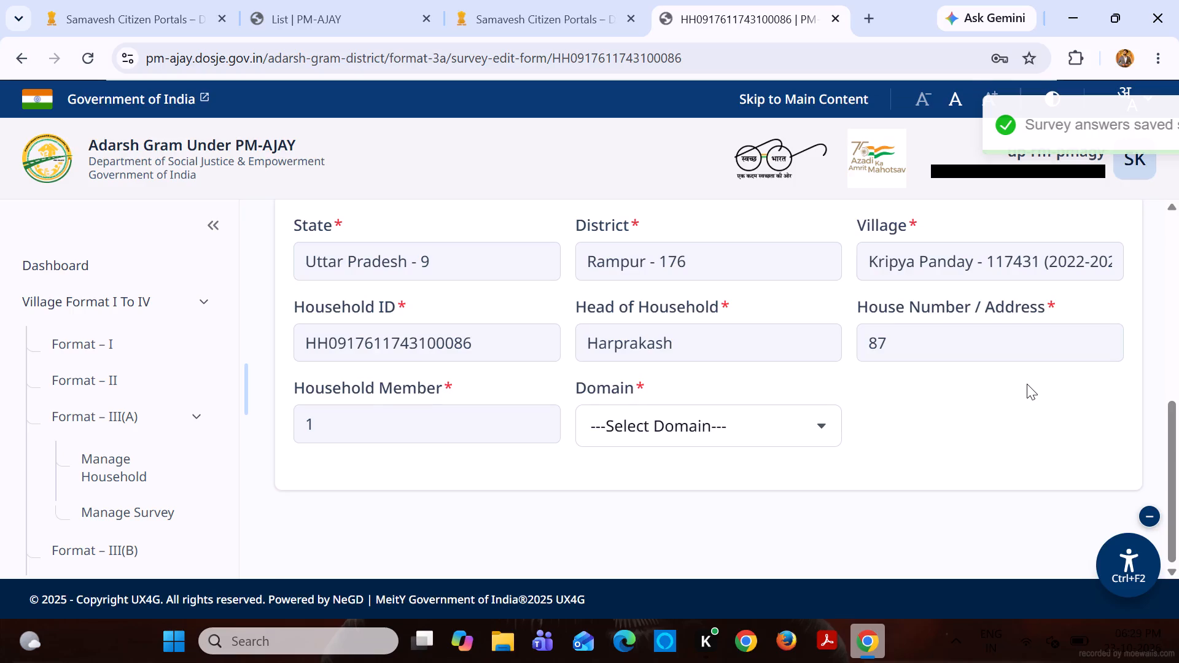
scroll(1027, 384, "up", 11)
left_click(1096, 268)
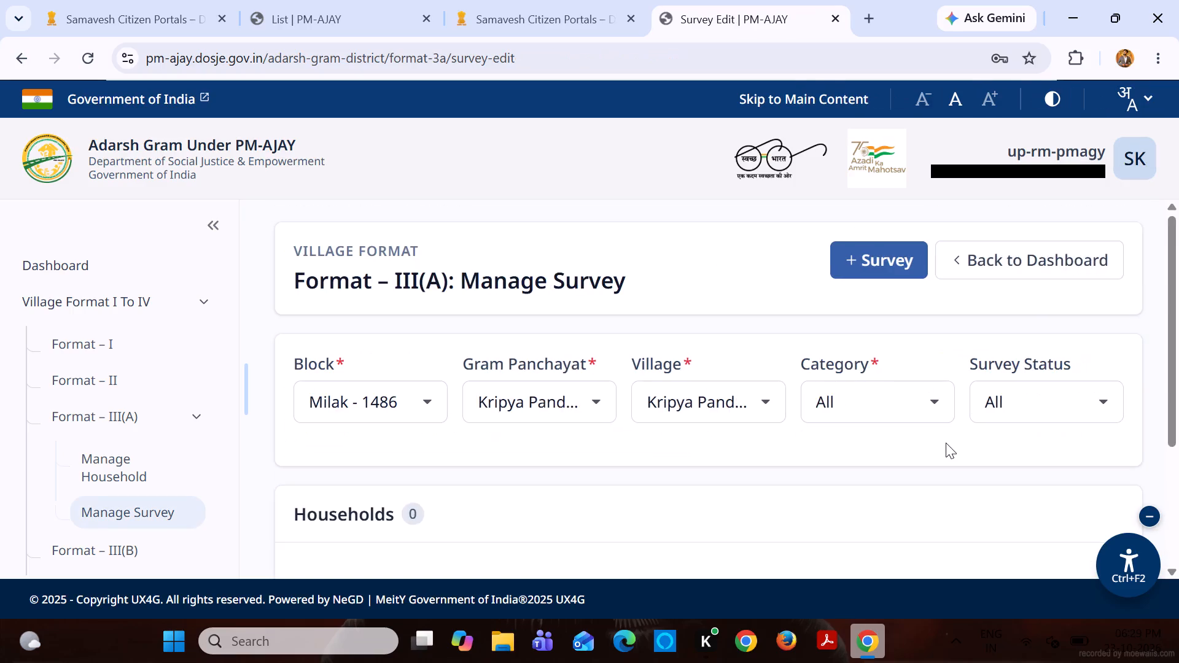
Open the survey of house number 91 on page 2 of the household list for editing.
scroll(946, 443, "down", 20)
scroll(946, 443, "down", 20)
scroll(946, 443, "down", 20)
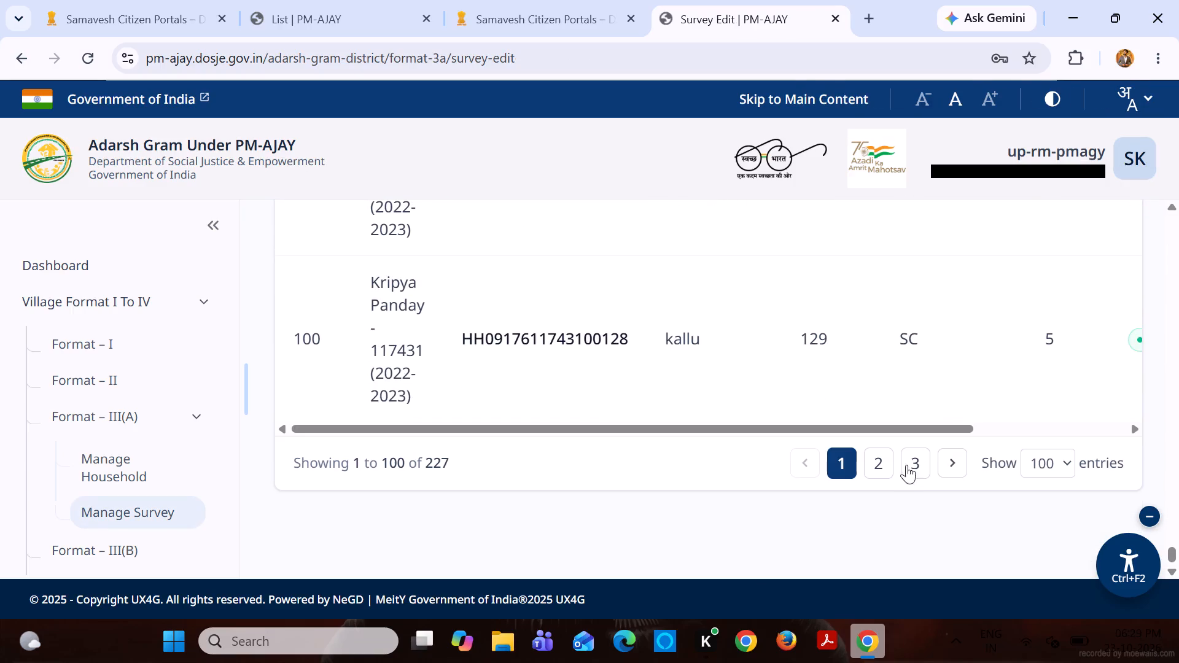
left_click(898, 468)
left_click(884, 465)
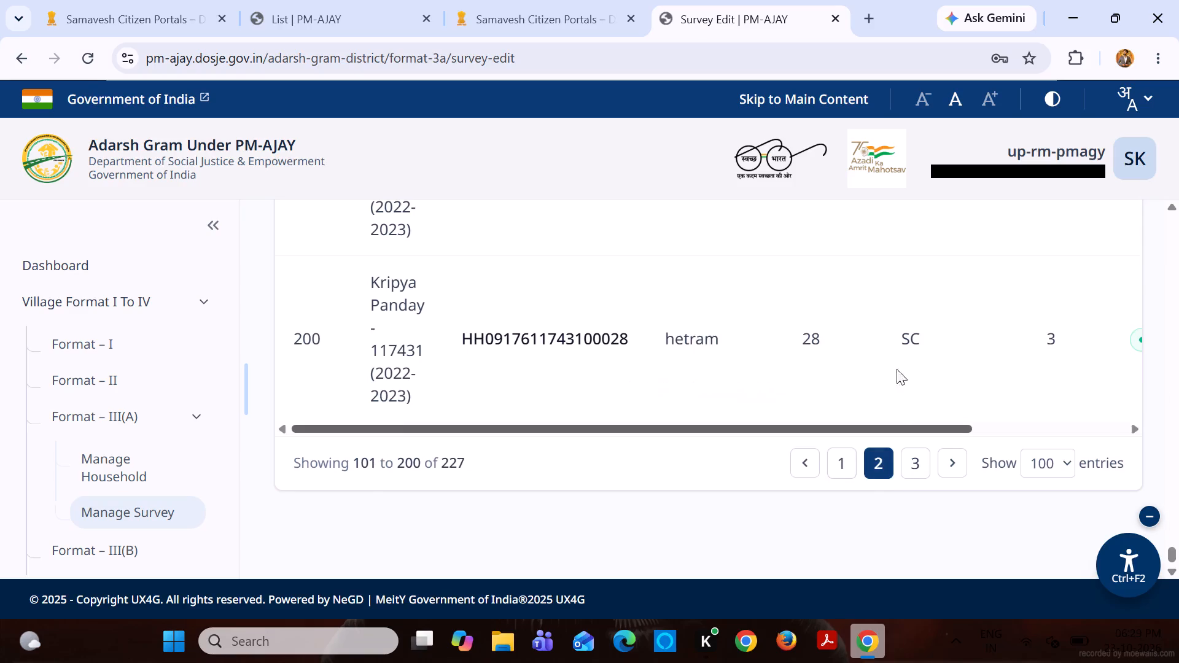
scroll(890, 344, "up", 20)
scroll(890, 344, "up", 11)
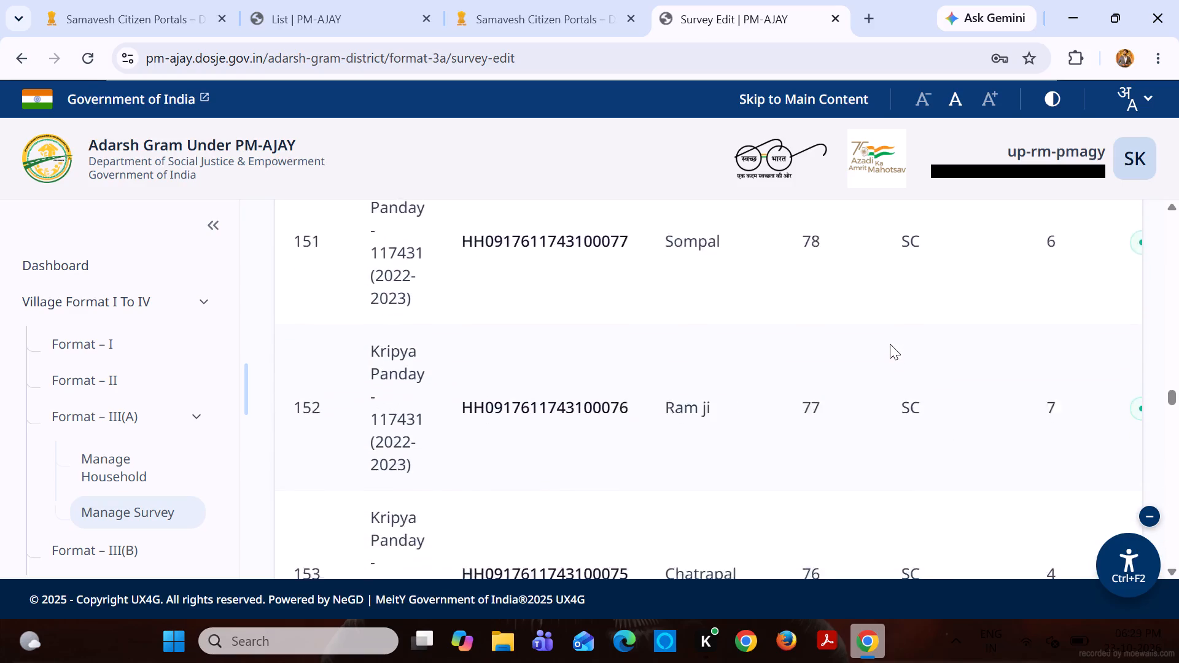
scroll(890, 344, "up", 10)
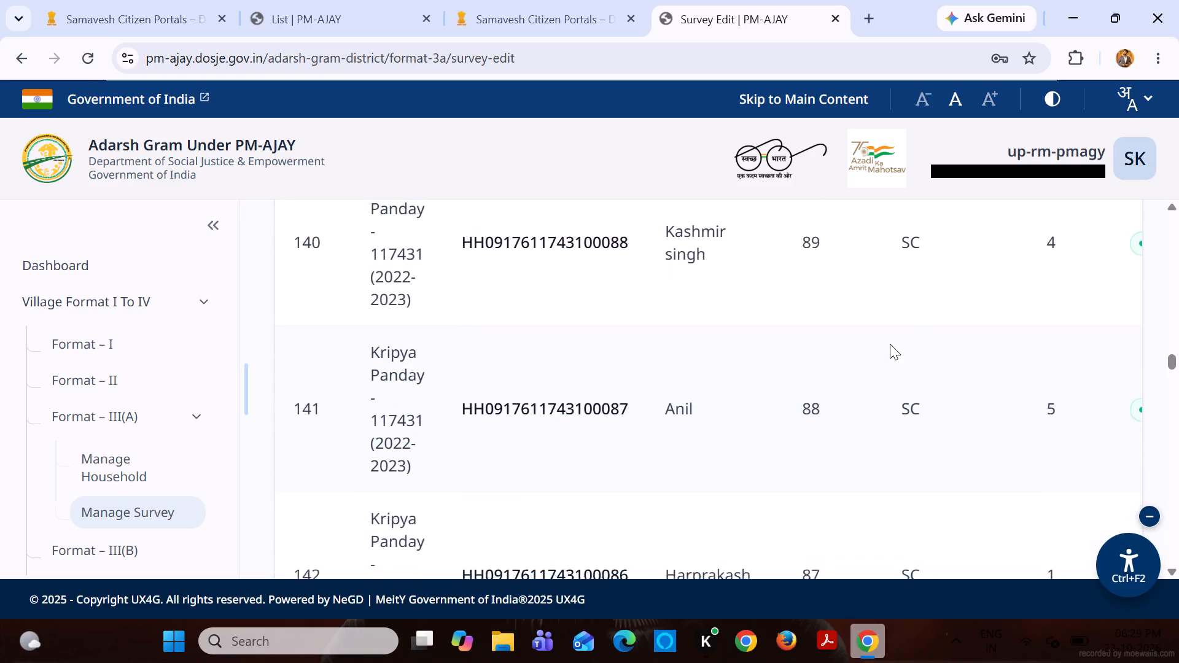
scroll(890, 344, "up", 4)
scroll(890, 344, "down", 5)
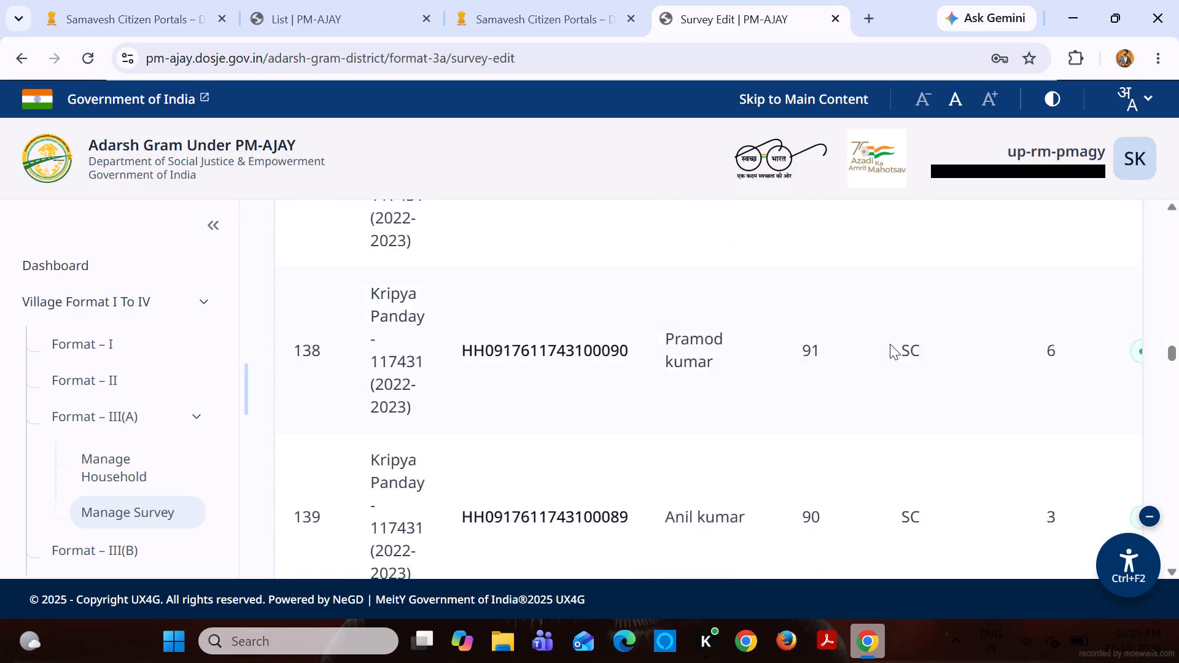
scroll(890, 344, "left", 8)
left_click(1102, 339)
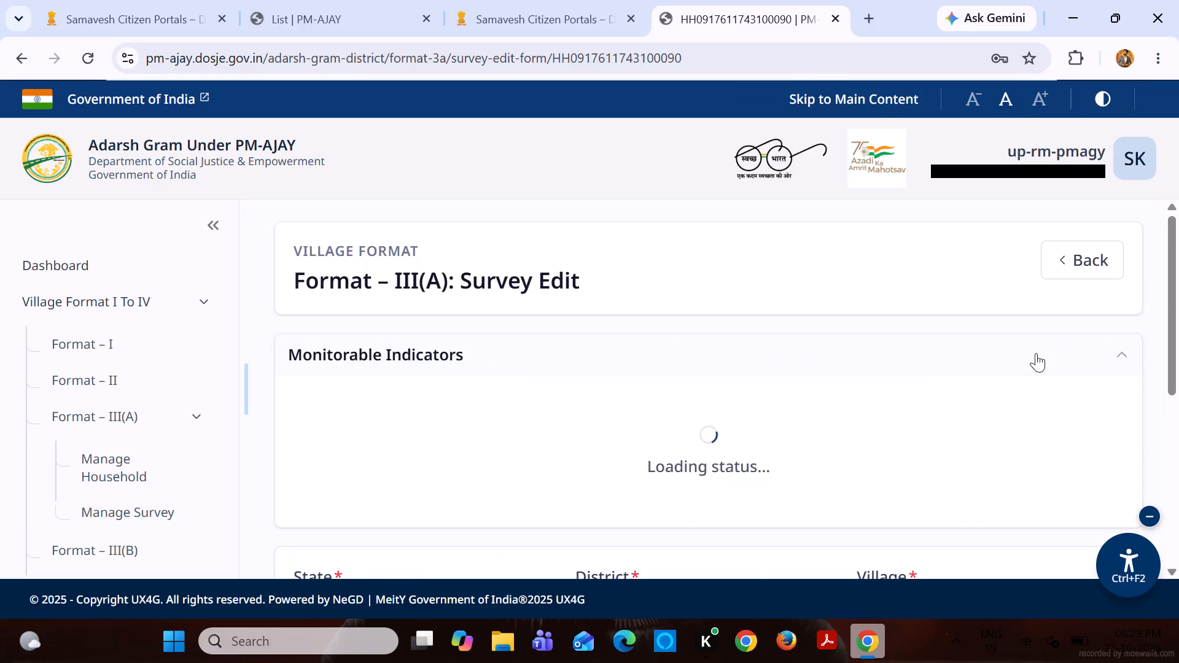
Under domain 7 – Agricultural Practices etc., set house 91's farming involvement to No, save the answers and return to the survey list.
scroll(907, 401, "down", 9)
left_click(816, 411)
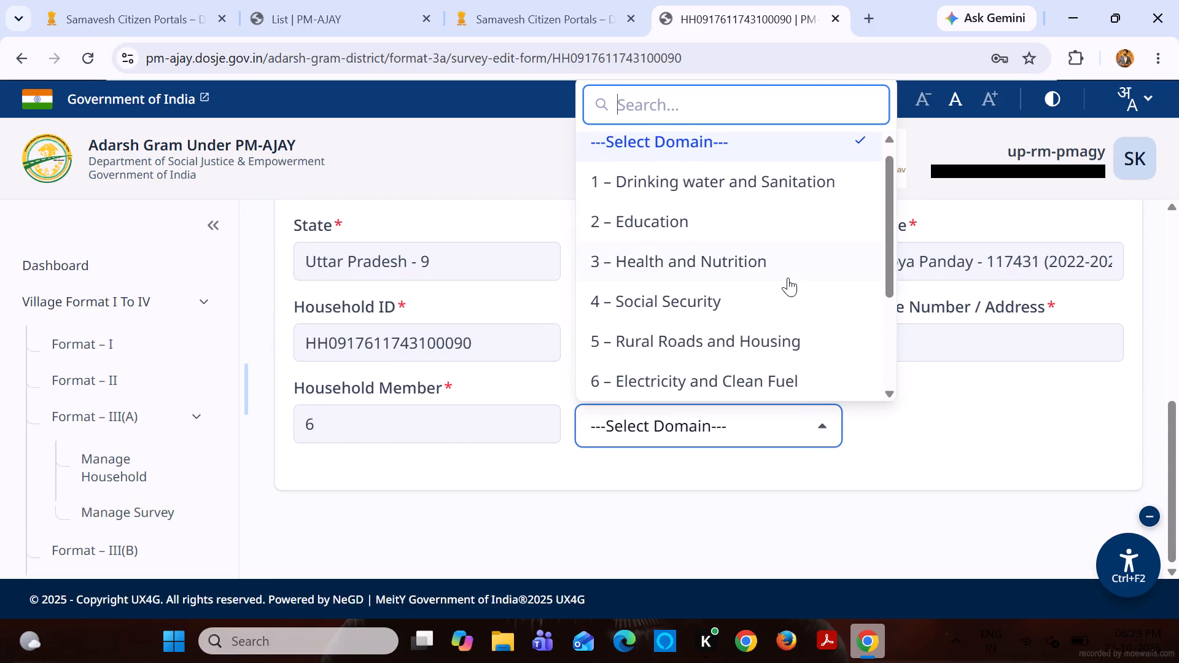
scroll(788, 277, "down", 4)
left_click(747, 255)
scroll(841, 390, "down", 3)
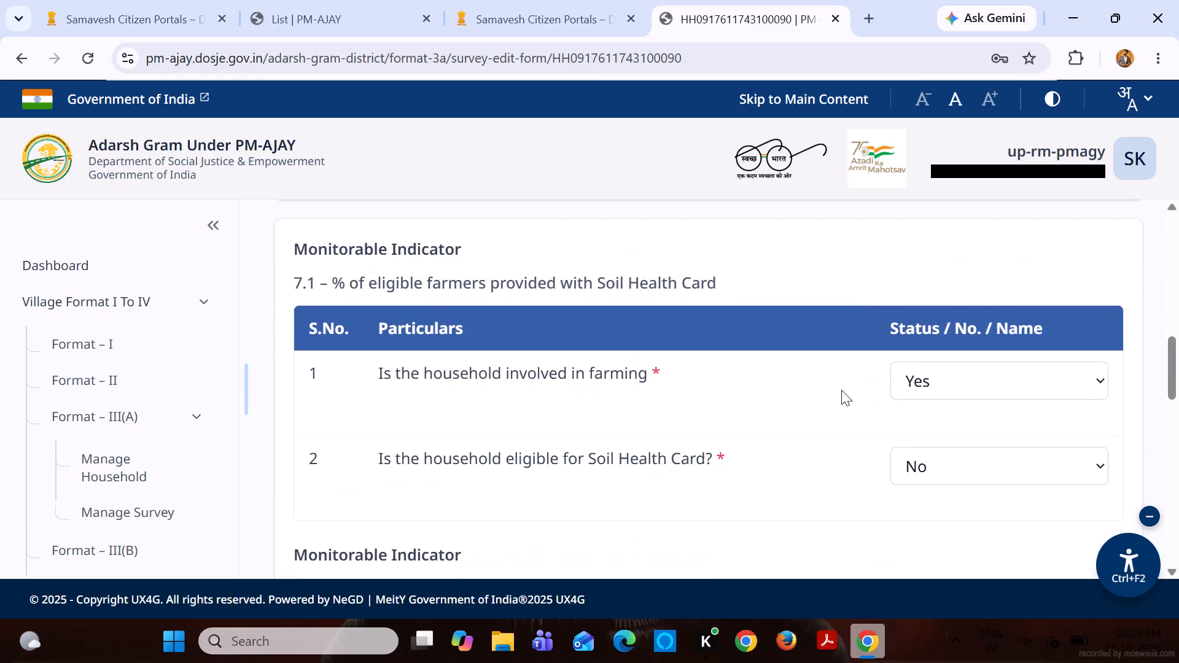
left_click(991, 378)
left_click(938, 479)
scroll(938, 479, "down", 3)
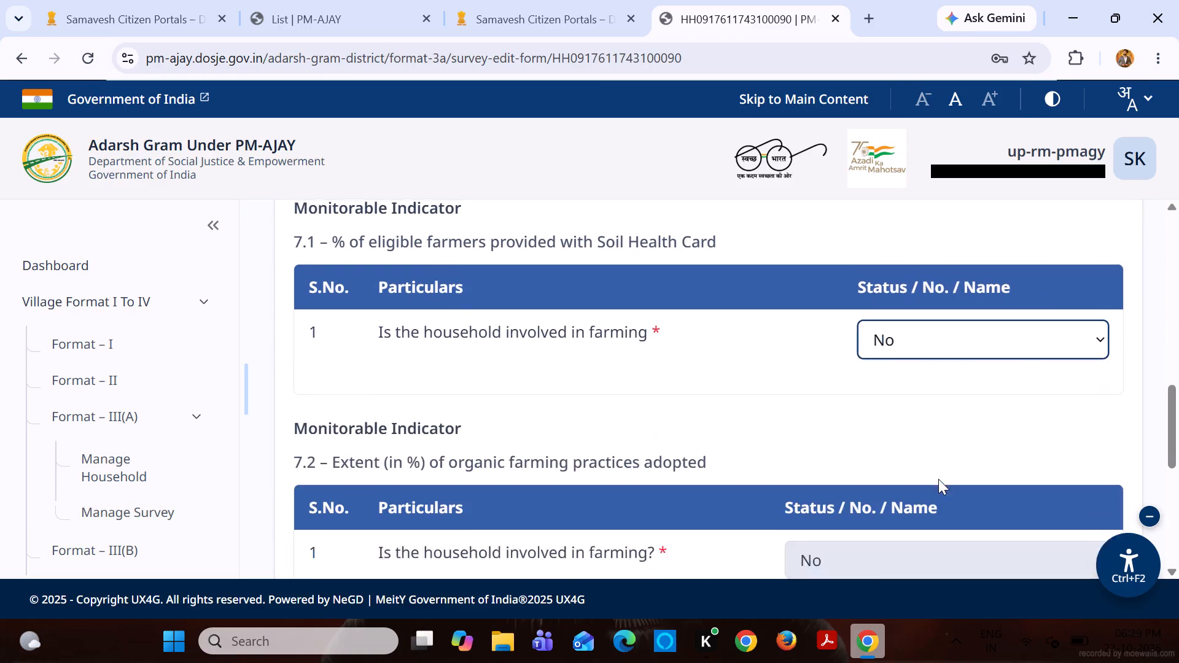
scroll(938, 479, "down", 3)
left_click(1059, 459)
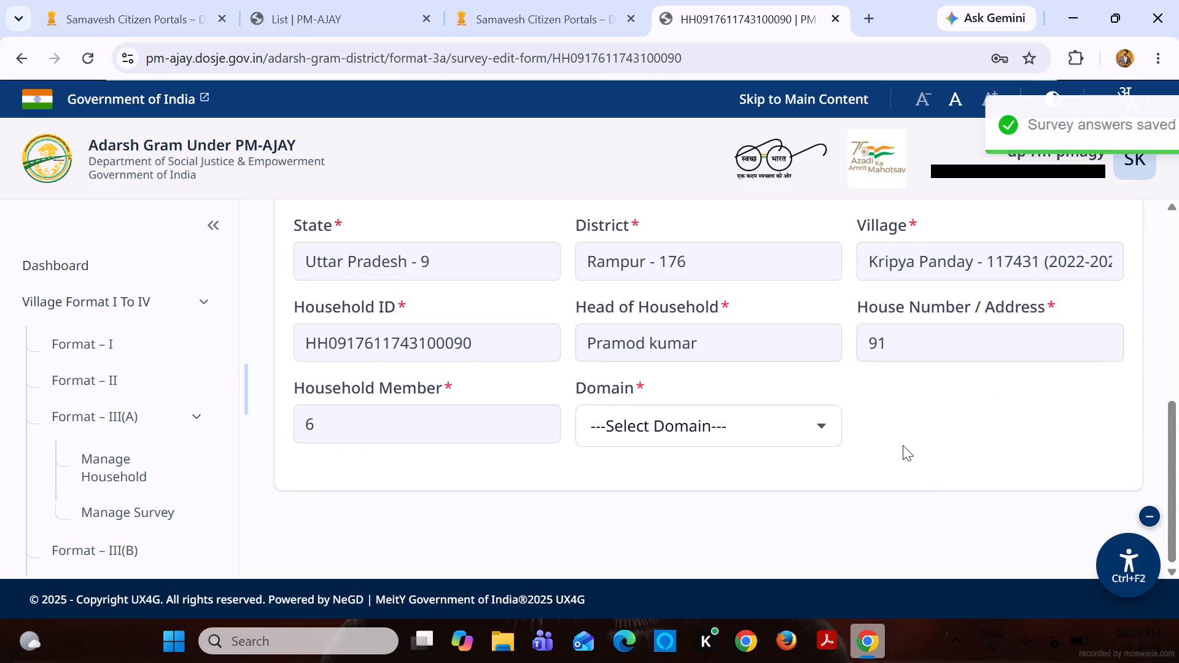
scroll(903, 445, "up", 9)
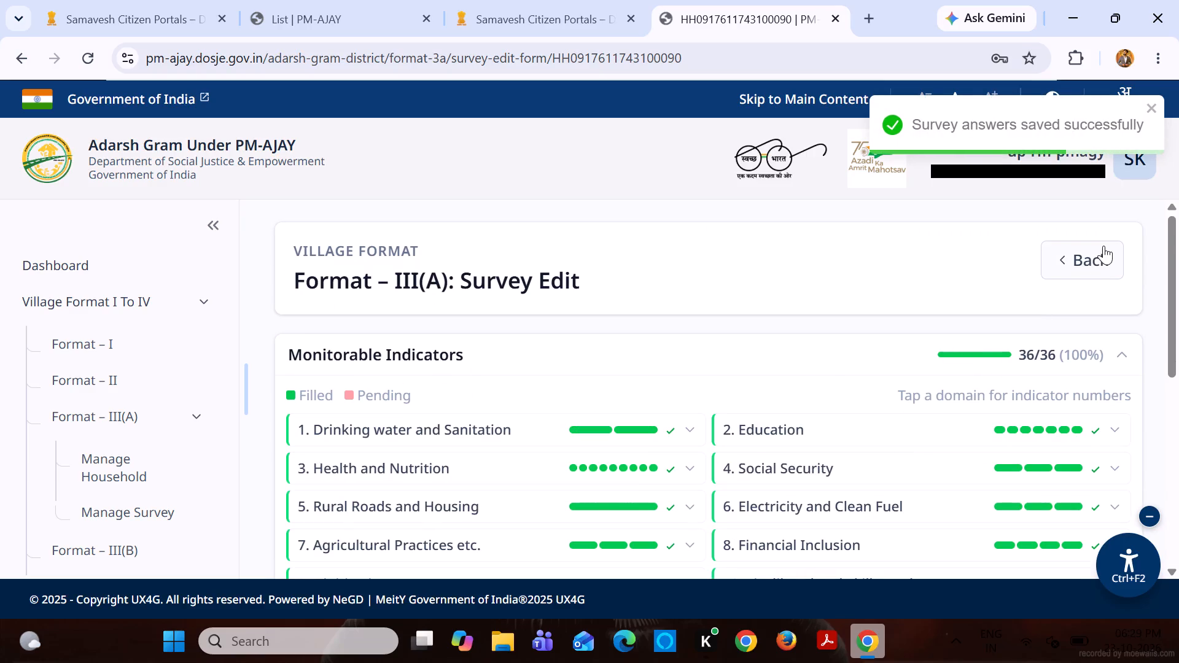
left_click(1103, 246)
Open the survey of house number 92 on page 2 of the household list for editing.
scroll(967, 413, "down", 7)
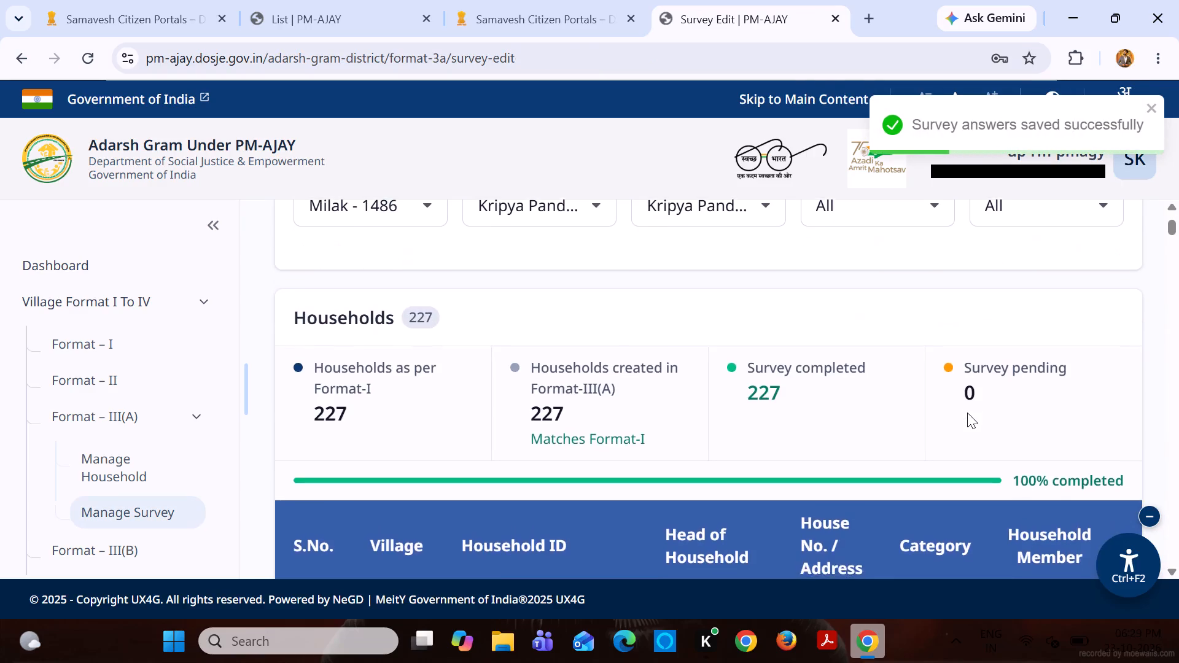
scroll(967, 413, "down", 20)
scroll(967, 413, "down", 20)
scroll(967, 413, "down", 16)
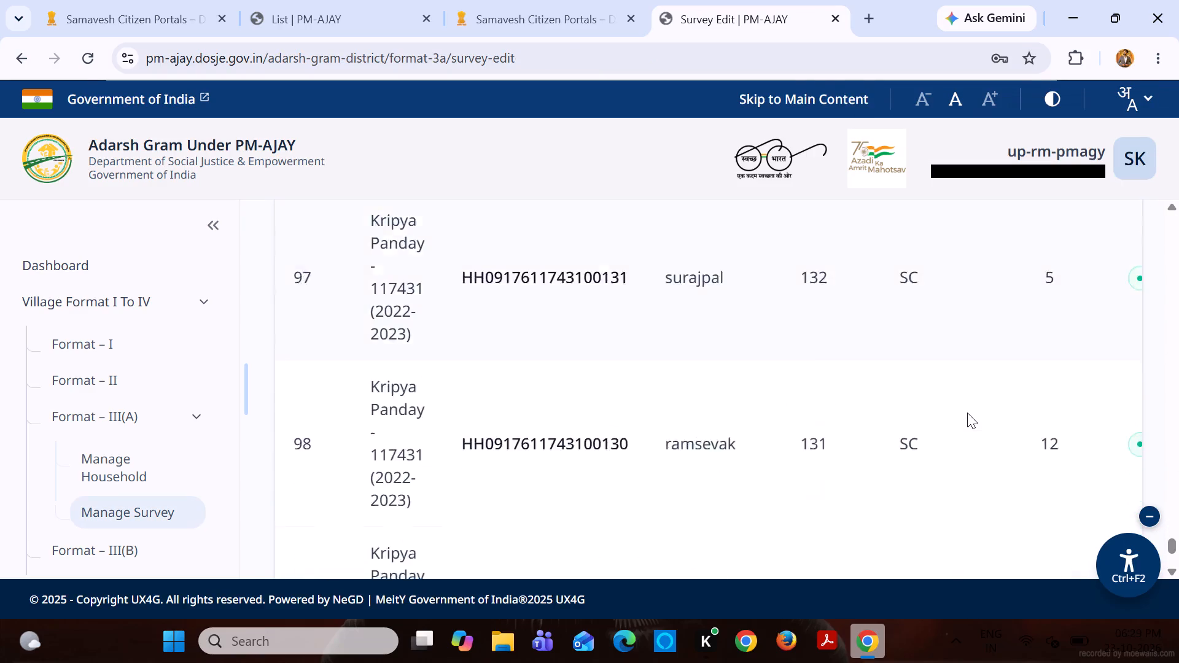
scroll(967, 413, "down", 5)
left_click(874, 462)
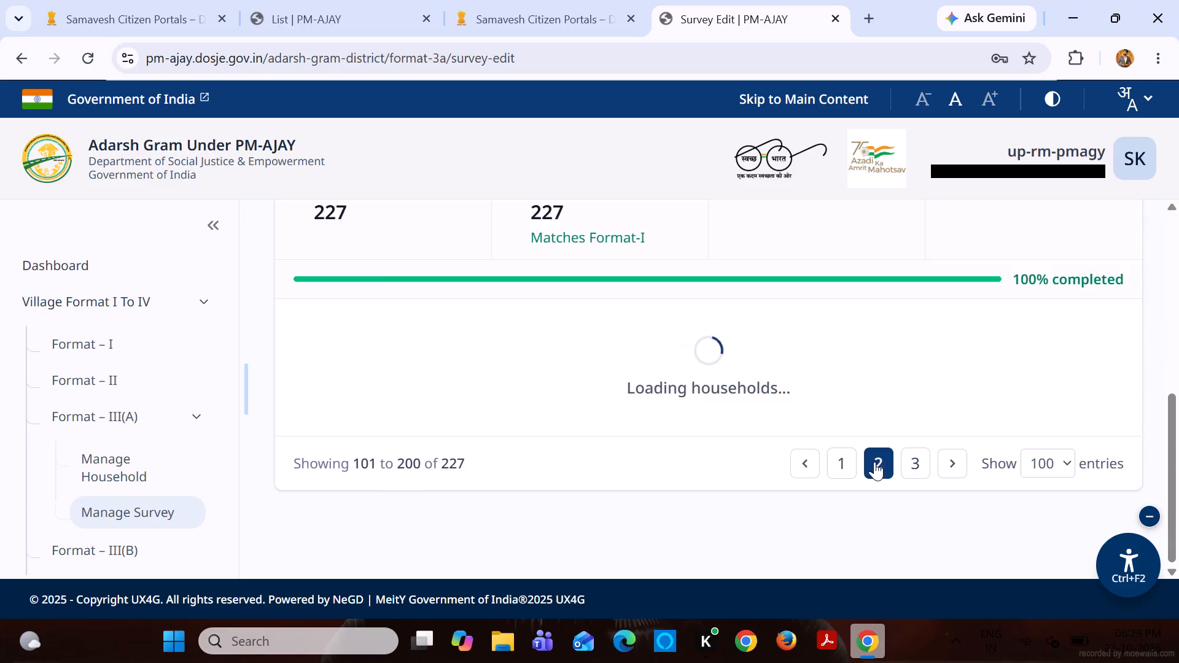
scroll(889, 320, "up", 19)
scroll(889, 320, "up", 8)
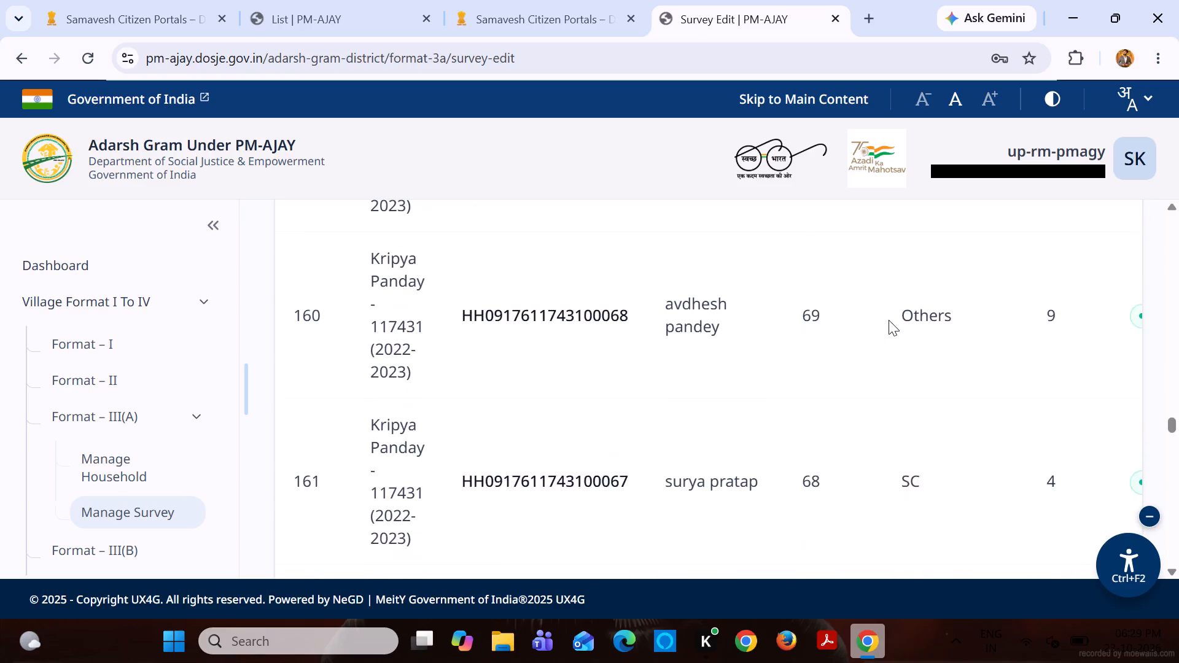
scroll(889, 320, "up", 6)
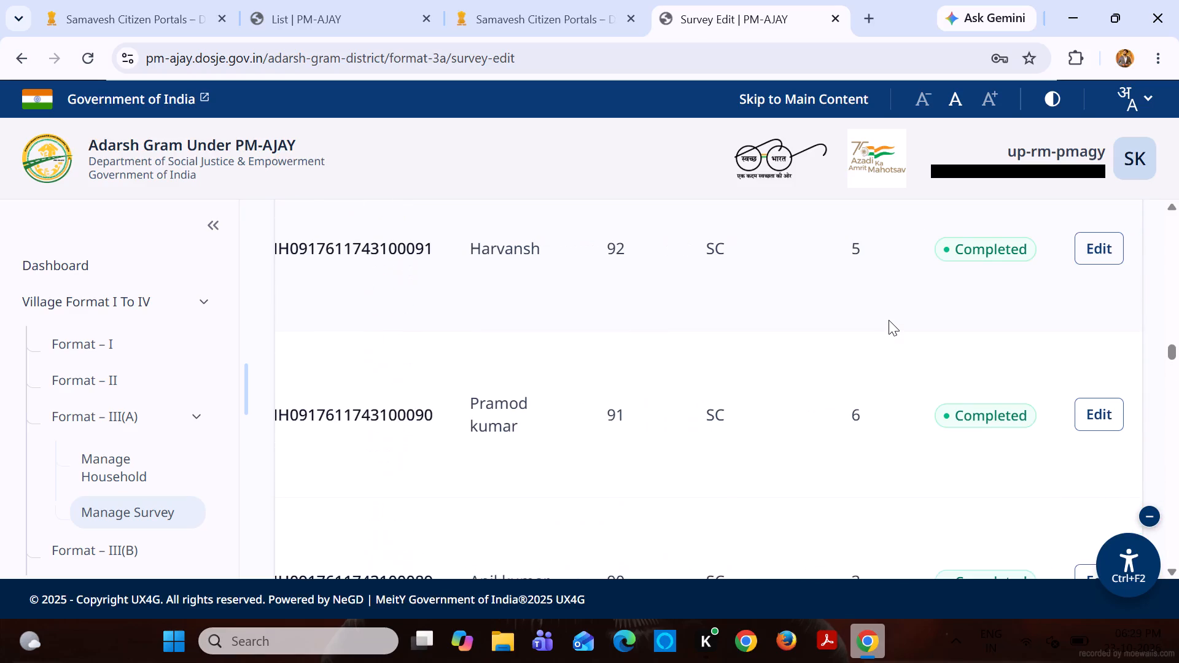
scroll(889, 320, "up", 1)
left_click(1113, 252)
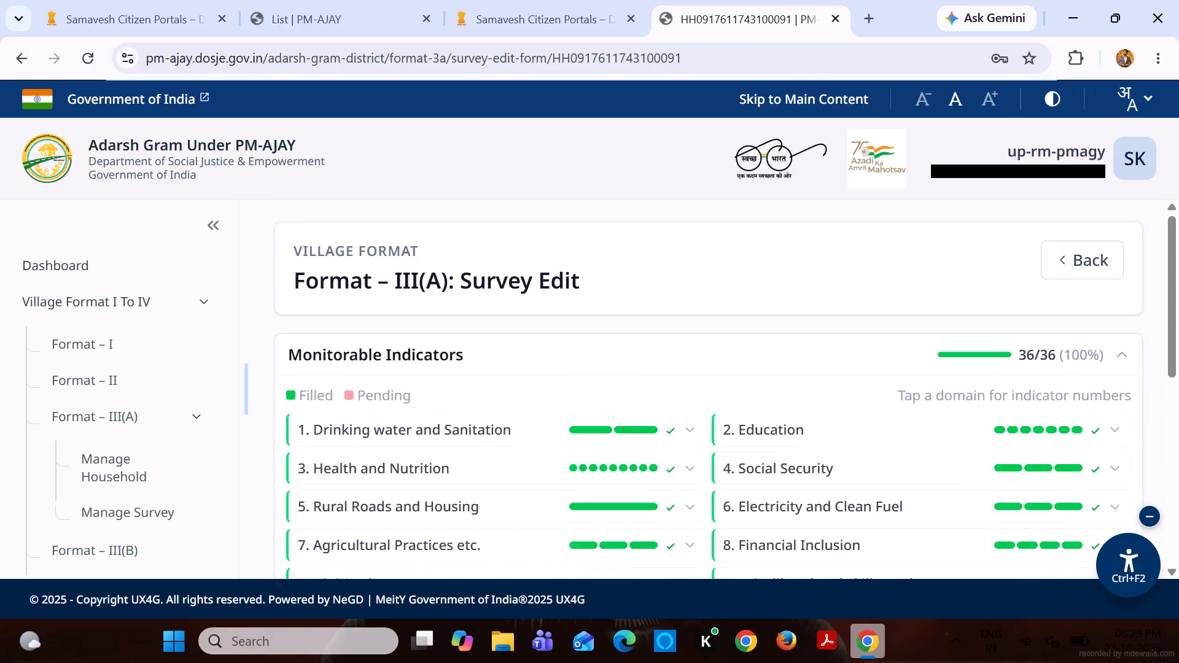
Under domain 7 – Agricultural Practices etc., set house 92's farming involvement to No, save the answers and return to the survey list.
scroll(958, 386, "down", 7)
left_click(810, 427)
scroll(796, 289, "down", 1)
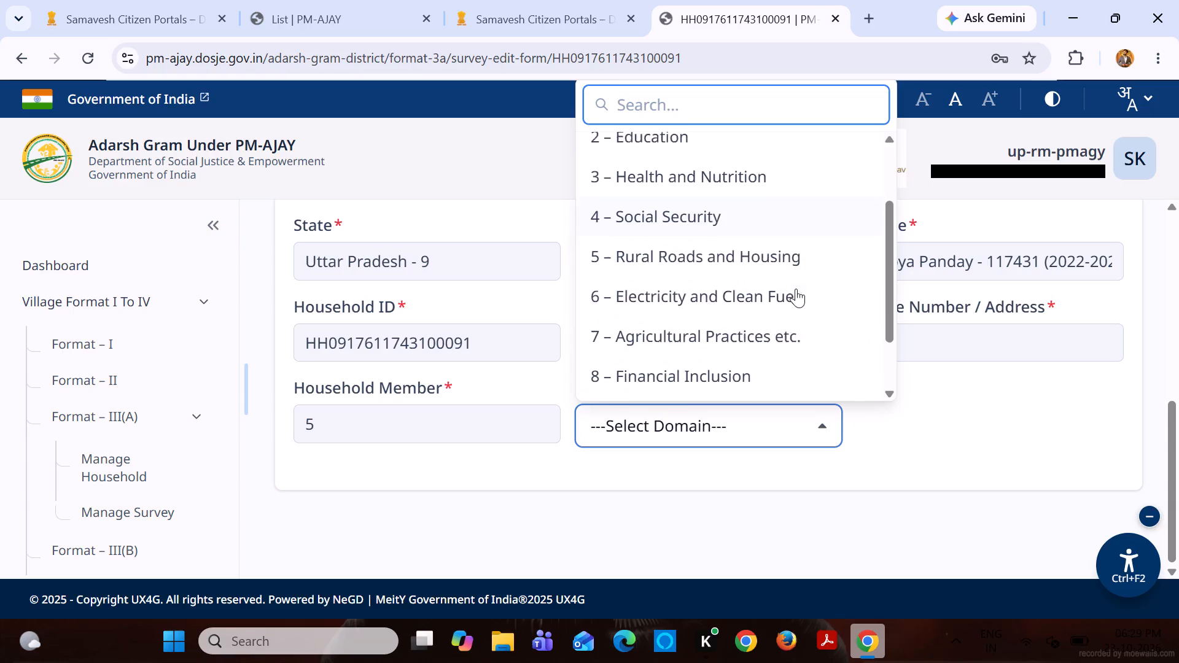
scroll(796, 289, "down", 1)
left_click(731, 306)
scroll(825, 380, "down", 3)
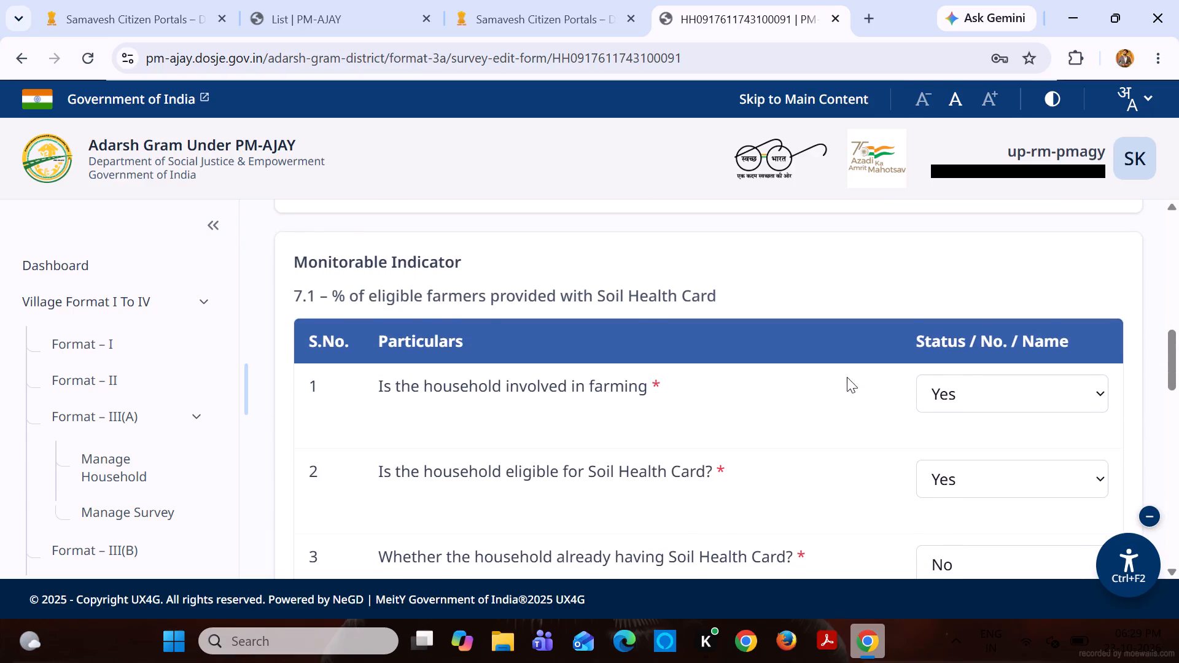
left_click_drag(967, 381, 949, 484)
left_click(949, 484)
scroll(949, 484, "down", 5)
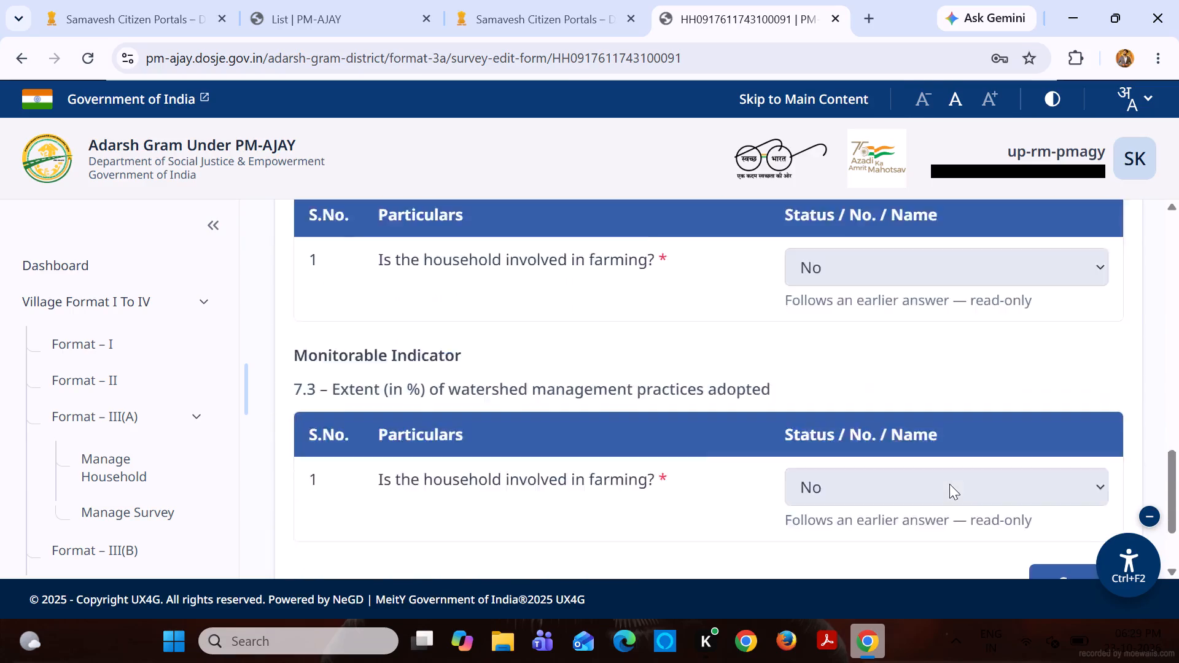
scroll(949, 484, "down", 2)
left_click(1073, 447)
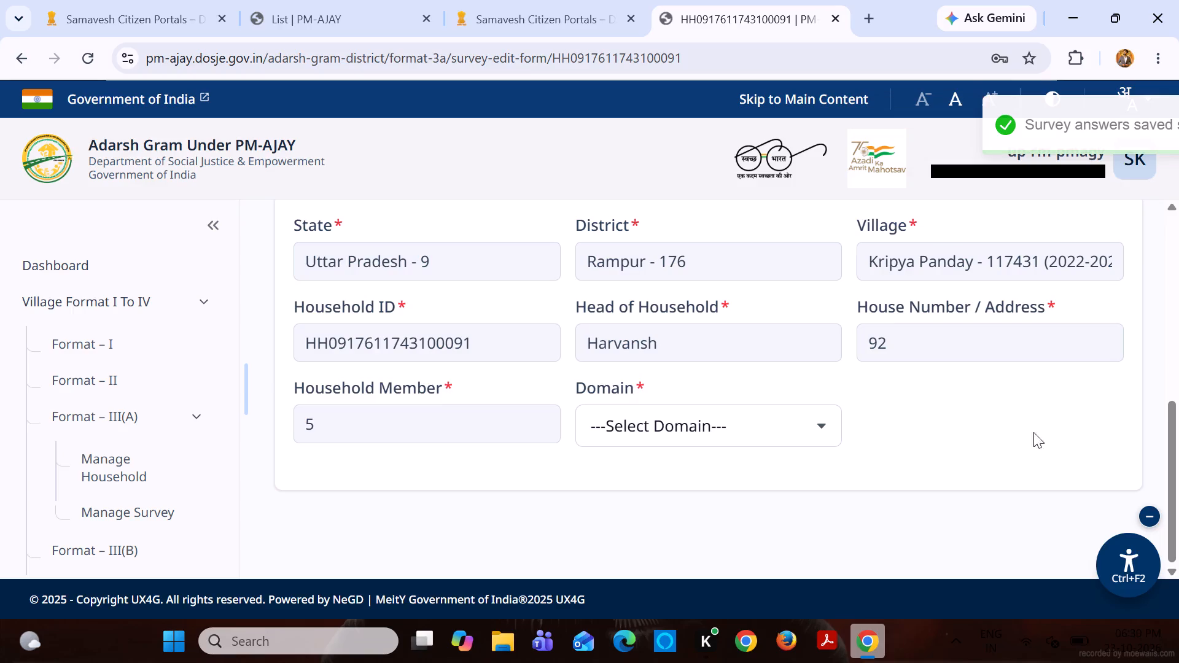
scroll(926, 382, "up", 11)
left_click(1093, 257)
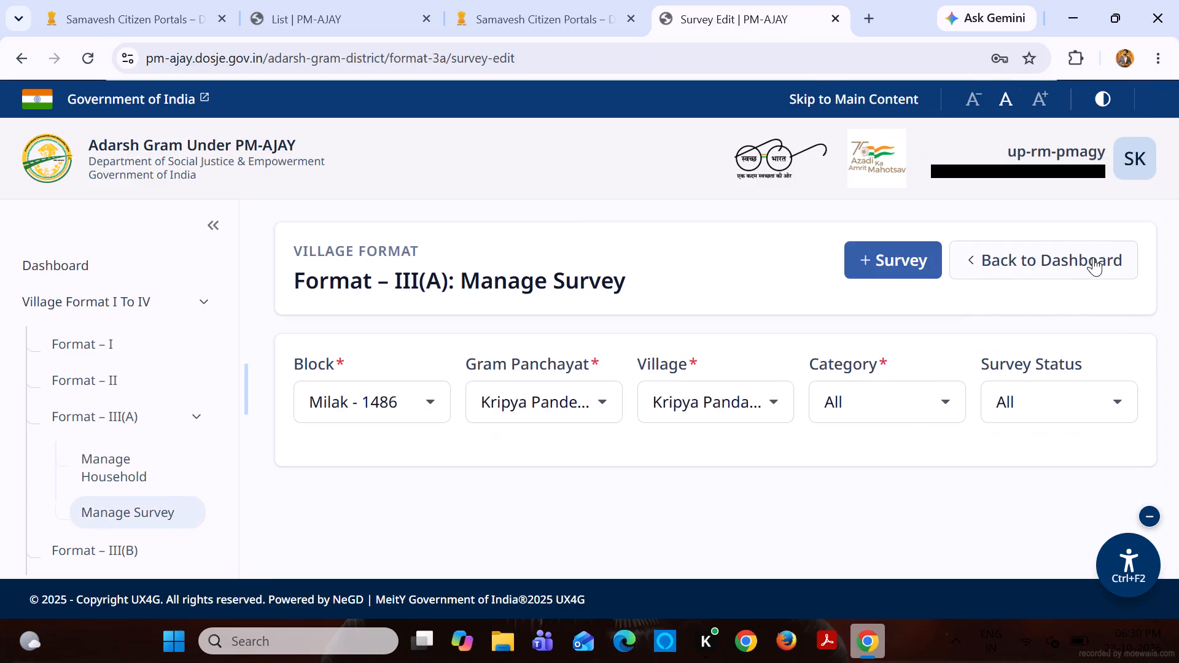
Open the survey of house number 100 on page 2 of the household list for editing.
scroll(899, 409, "down", 20)
scroll(899, 409, "down", 7)
scroll(899, 409, "down", 20)
scroll(899, 409, "down", 15)
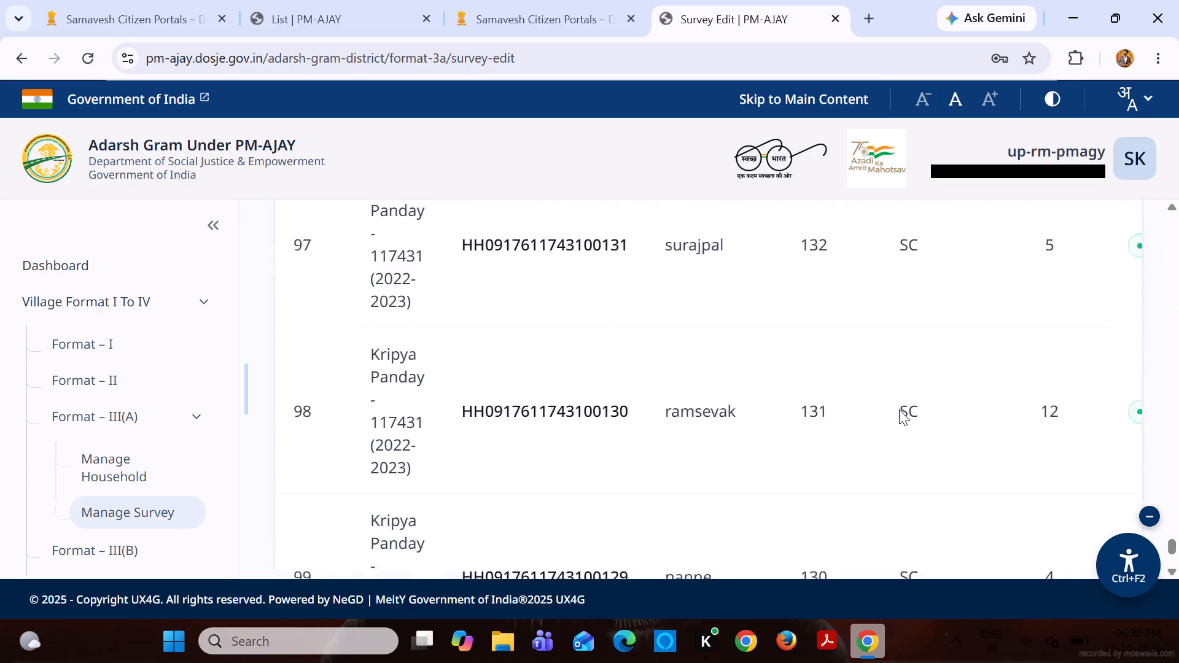
left_click(881, 471)
scroll(924, 308, "up", 3)
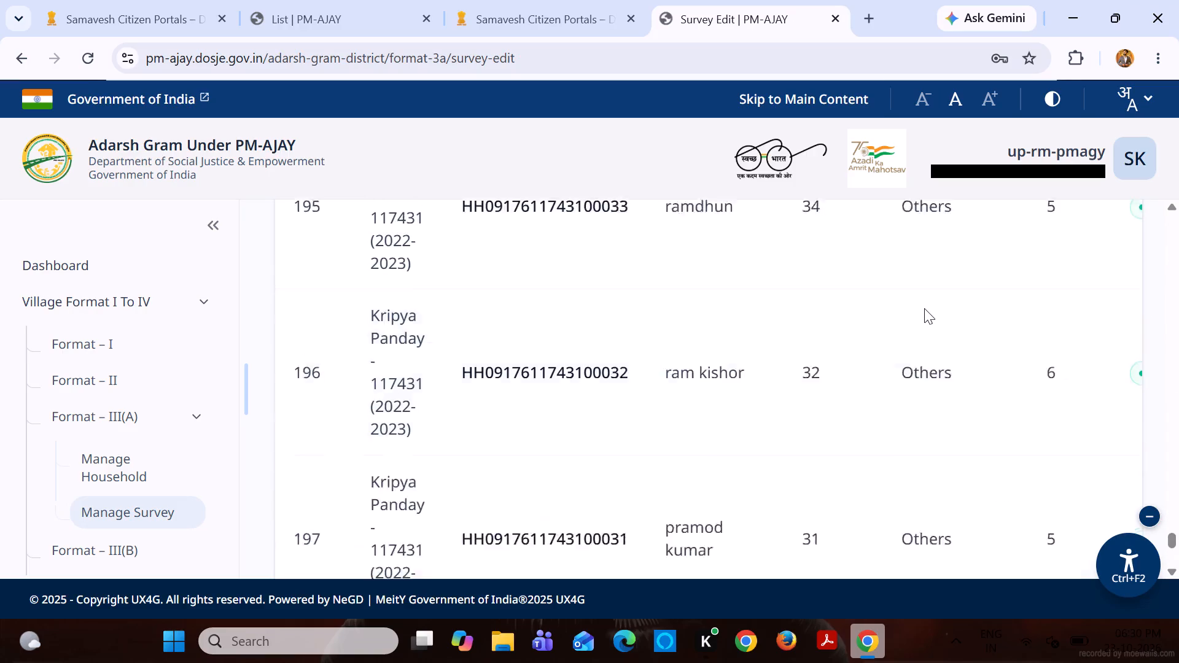
scroll(924, 308, "up", 20)
scroll(924, 308, "up", 2)
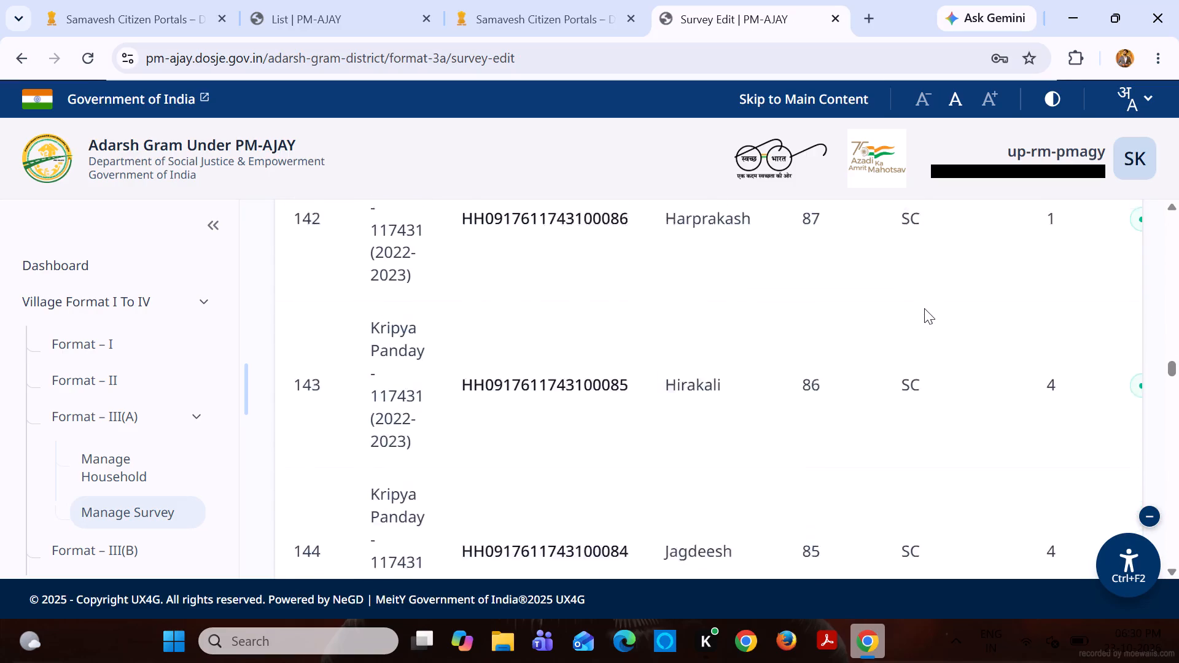
scroll(924, 308, "up", 15)
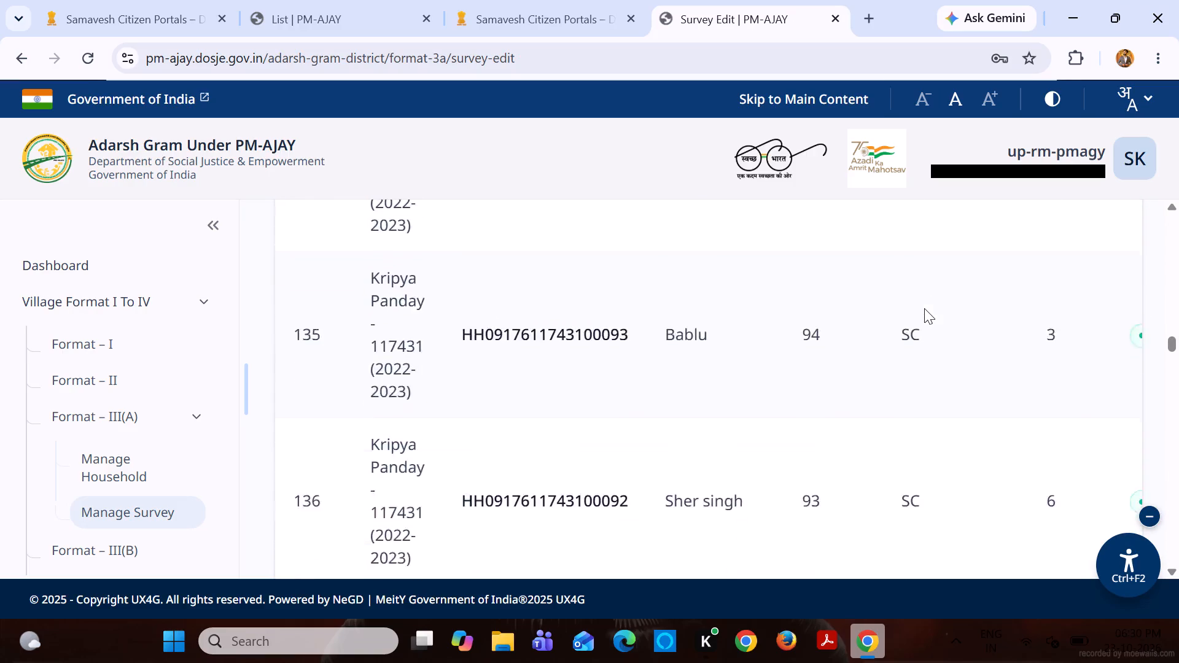
scroll(924, 308, "up", 12)
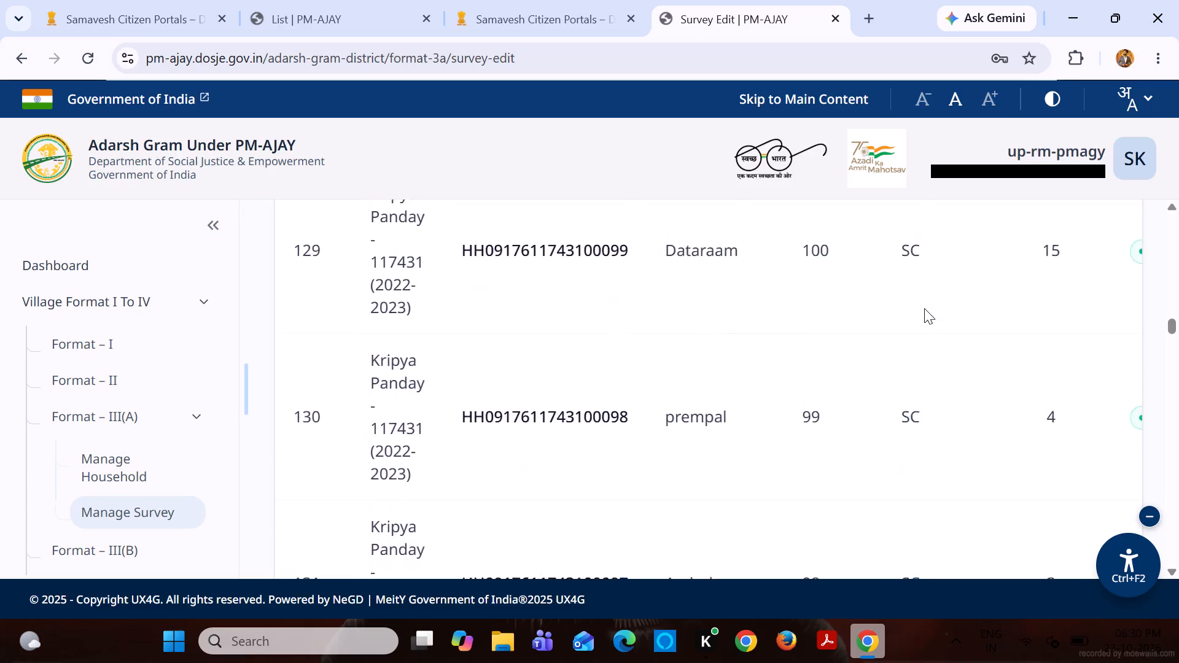
scroll(924, 308, "left", 6)
left_click(1103, 258)
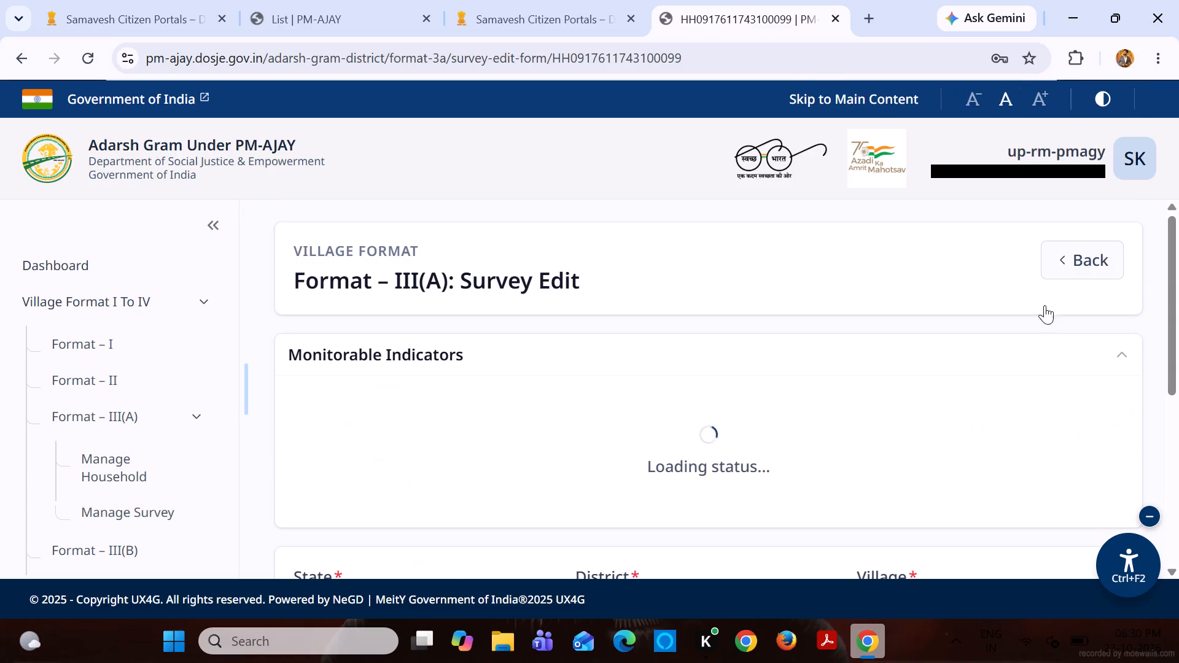
Under domain 7 – Agricultural Practices etc., set house 100's farming involvement to No, save the answers and return to the survey list.
scroll(972, 388, "down", 7)
left_click(808, 426)
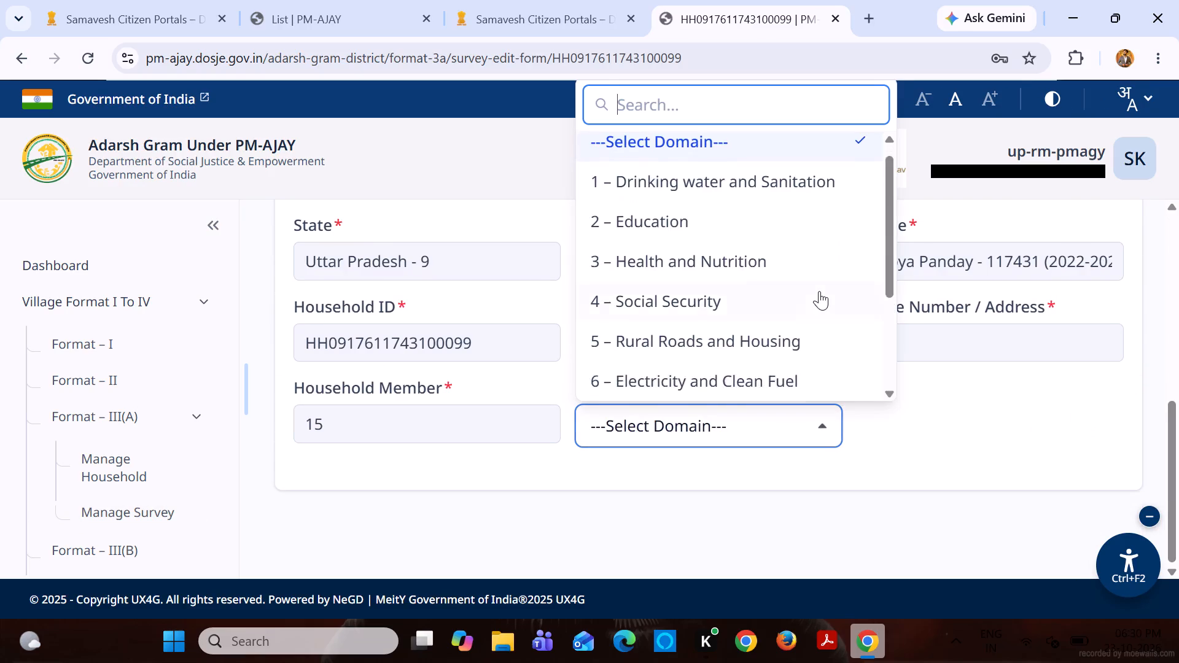
scroll(819, 291, "down", 2)
left_click(760, 258)
scroll(884, 487, "down", 3)
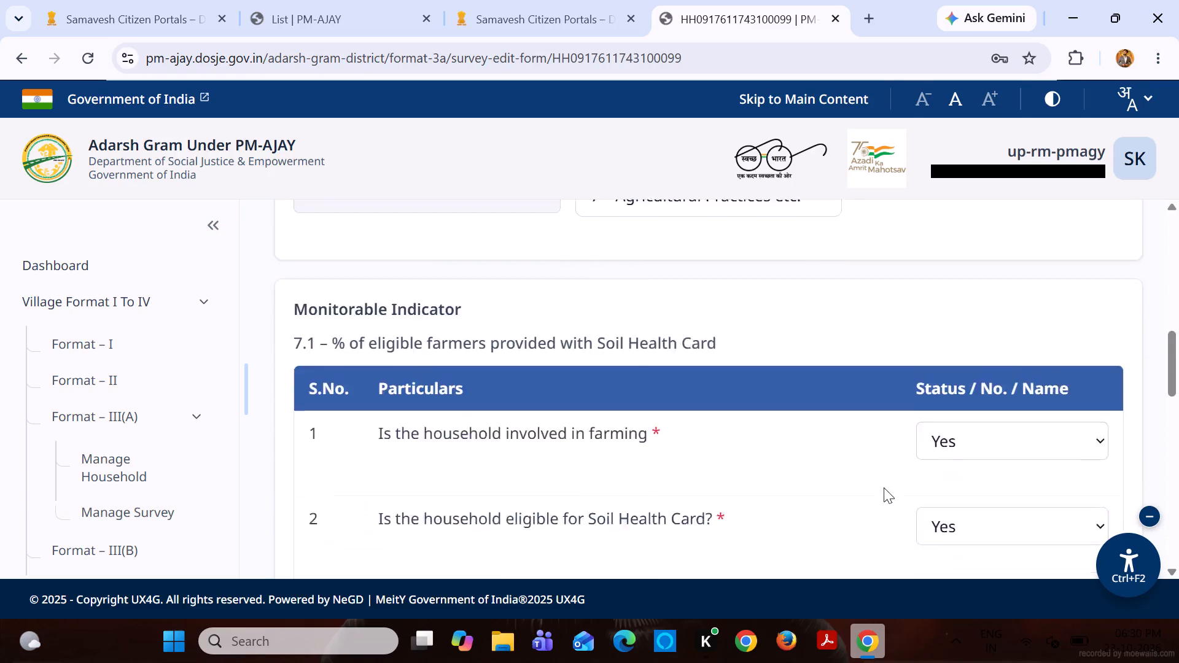
scroll(884, 487, "down", 1)
left_click(1054, 333)
left_click(954, 430)
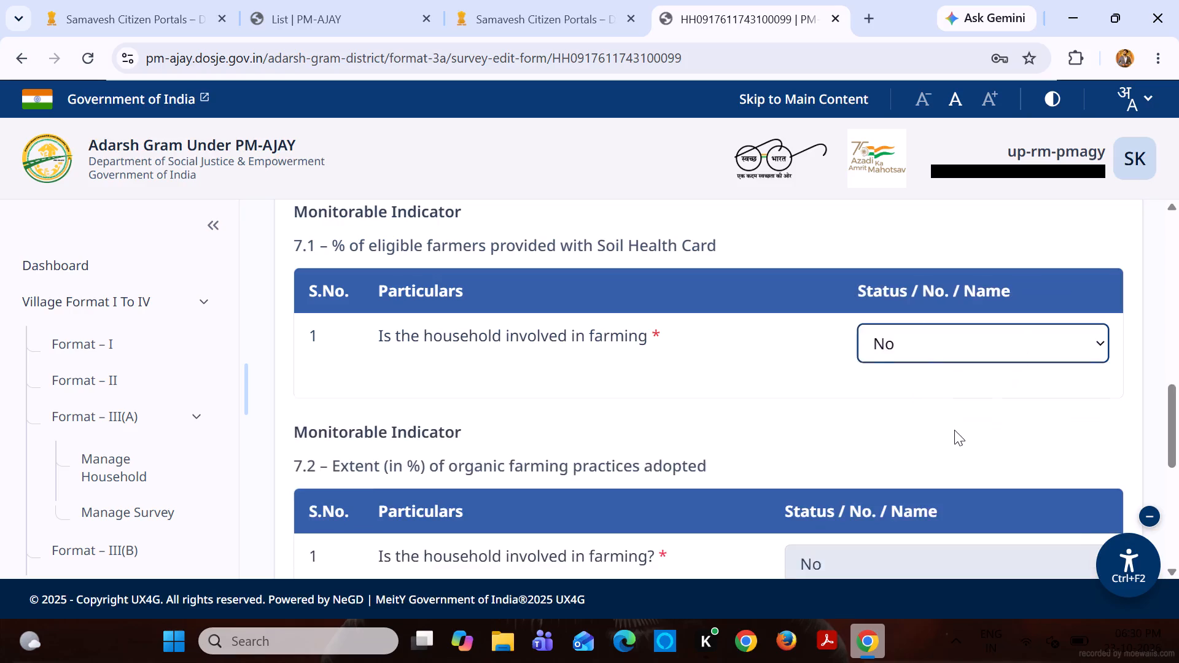
scroll(954, 430, "down", 7)
left_click(1087, 467)
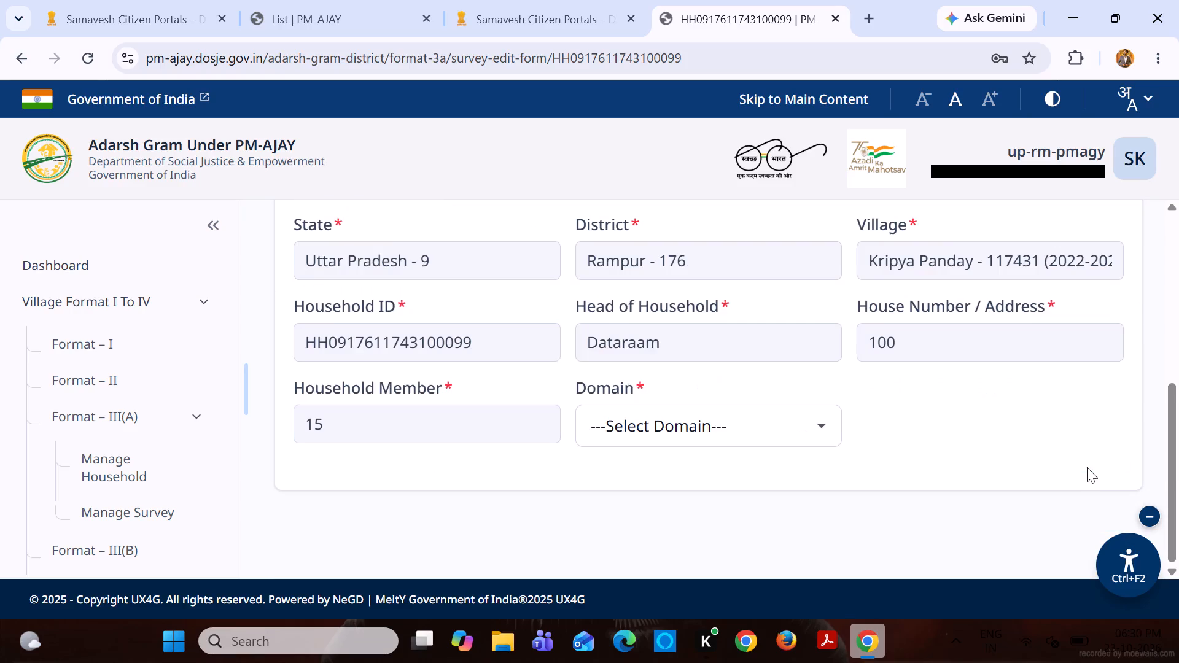
scroll(949, 293, "up", 14)
left_click(1092, 255)
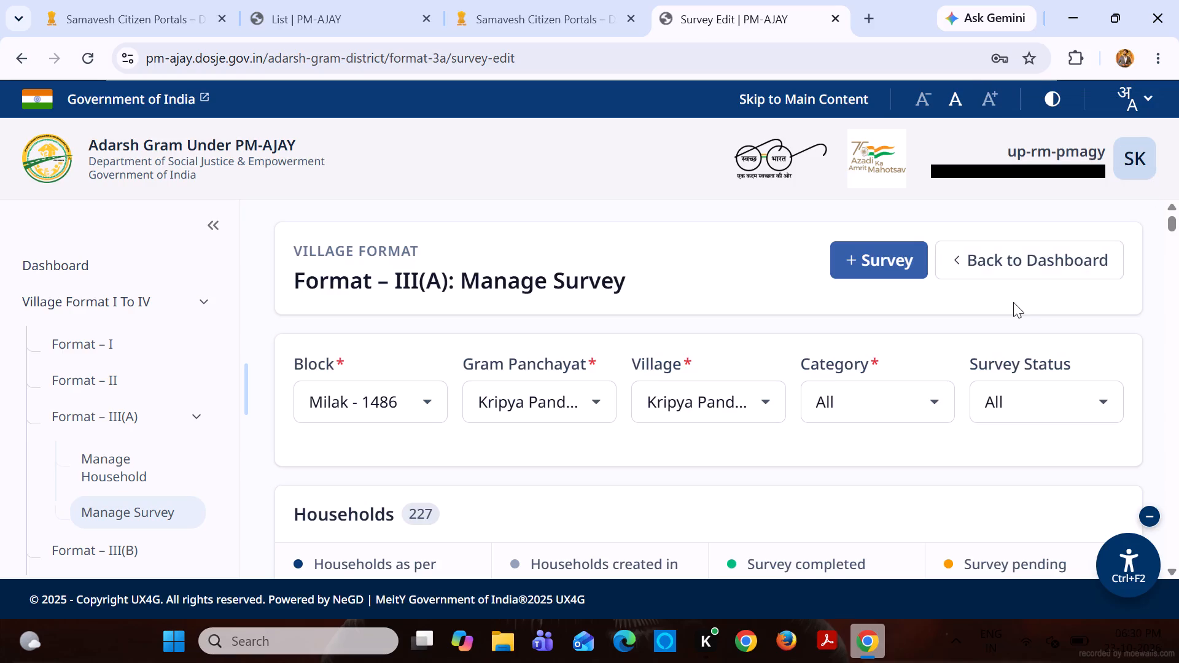
Open the survey of house number 103 on page 2 of the household list for editing.
scroll(1013, 302, "down", 8)
scroll(1045, 274, "down", 20)
scroll(1045, 274, "down", 20)
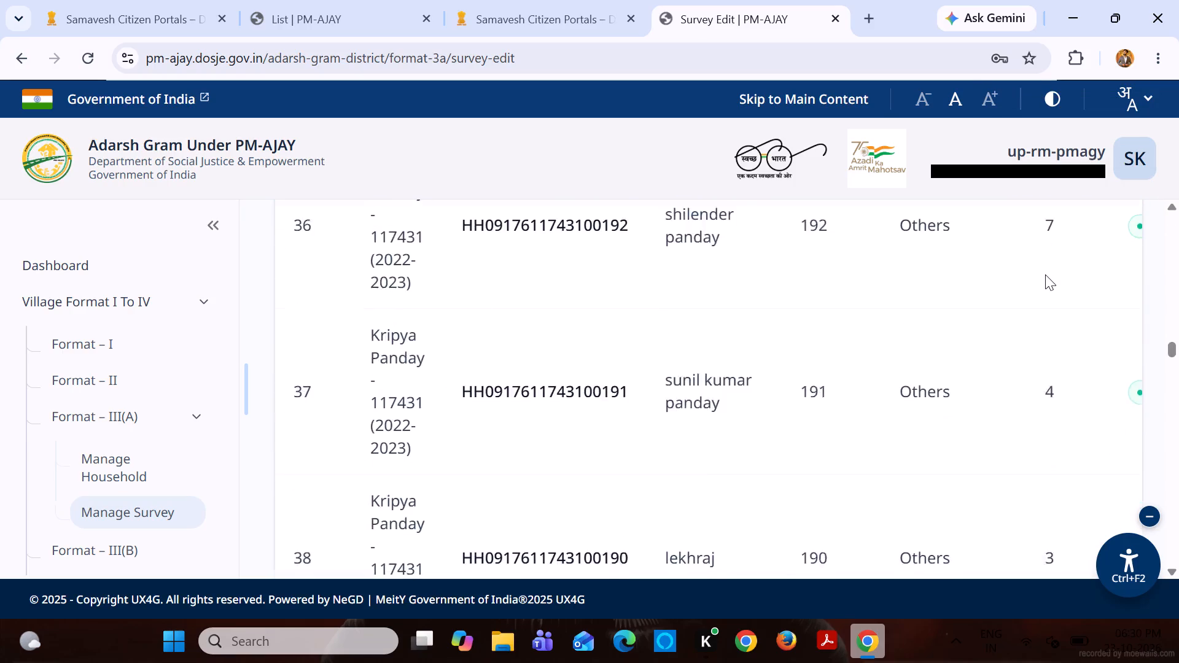
scroll(1045, 274, "down", 20)
scroll(1045, 274, "down", 20)
scroll(1045, 274, "down", 4)
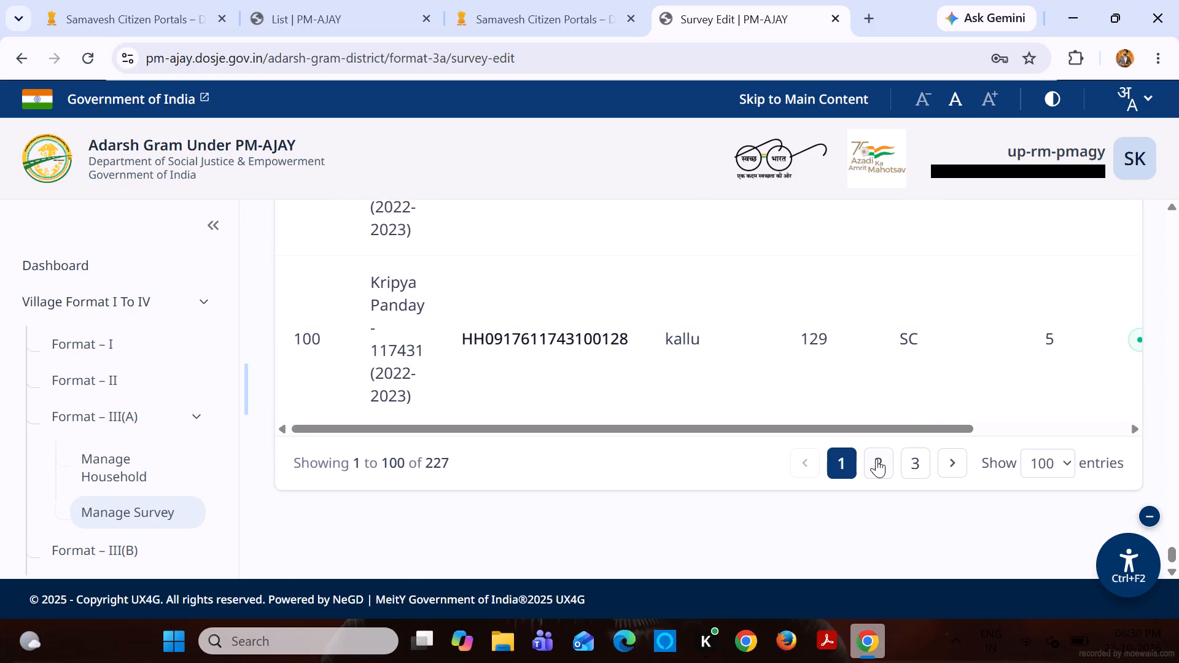
left_click(876, 459)
scroll(880, 290, "up", 20)
scroll(880, 290, "up", 20)
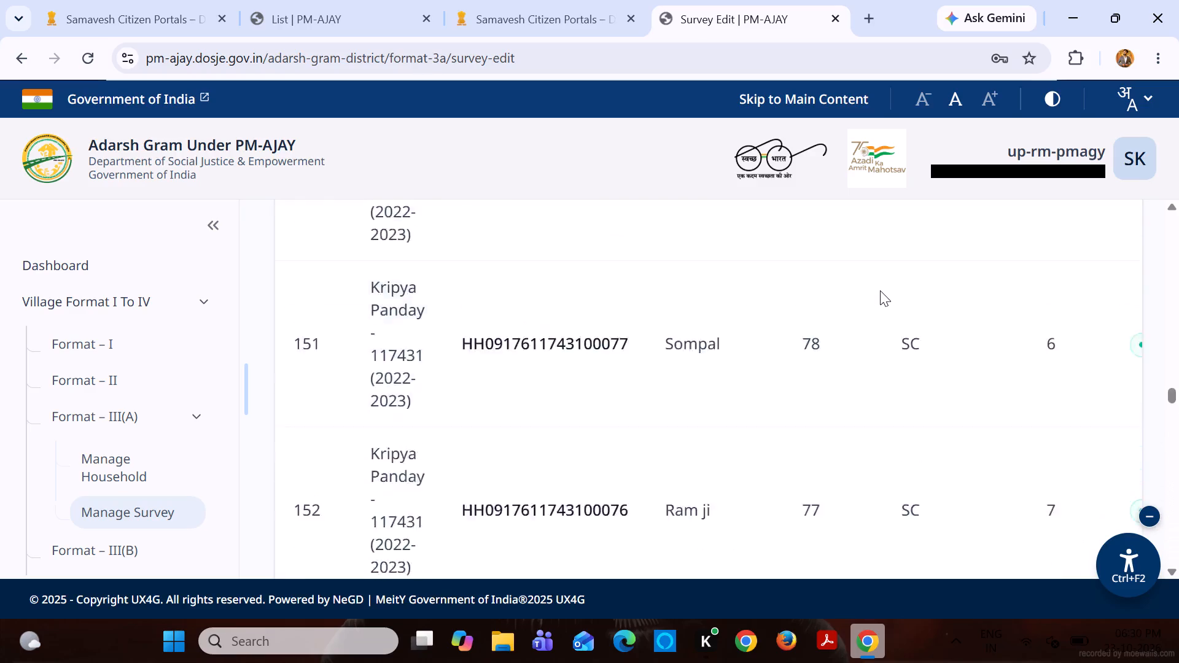
scroll(880, 290, "up", 6)
scroll(880, 290, "right", 1)
scroll(880, 290, "up", 1)
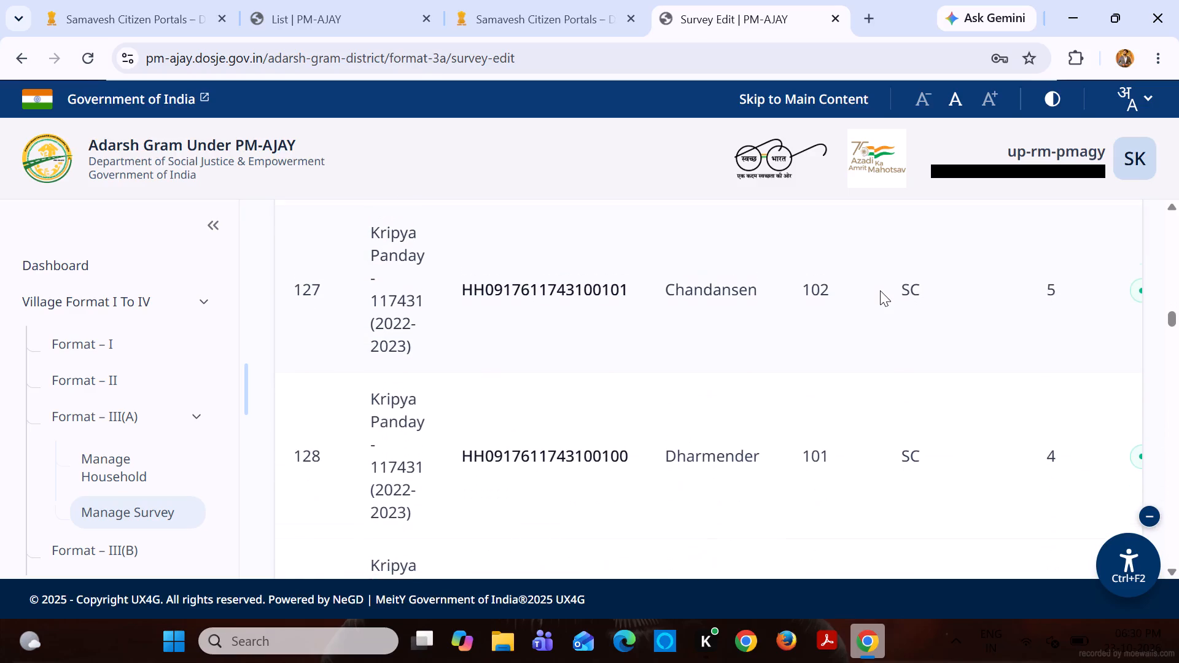
scroll(880, 290, "up", 1)
left_click(1082, 319)
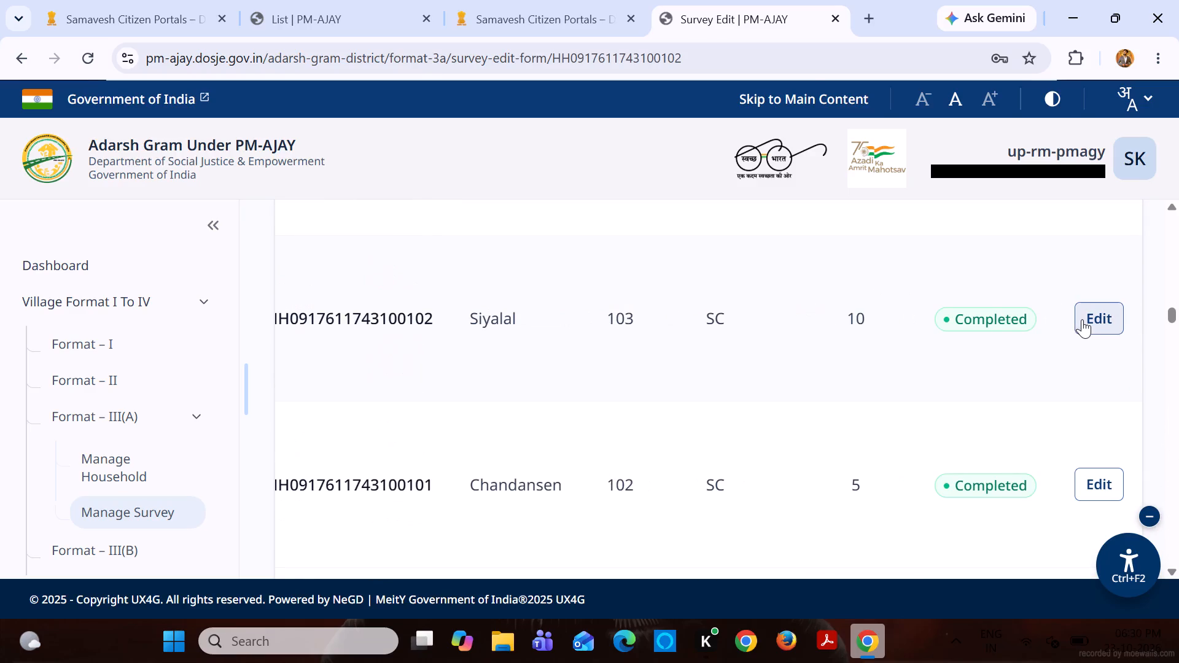
Under domain 7 – Agricultural Practices etc., set house 103's farming involvement to No, save the answers and return to the survey list.
scroll(955, 400, "down", 8)
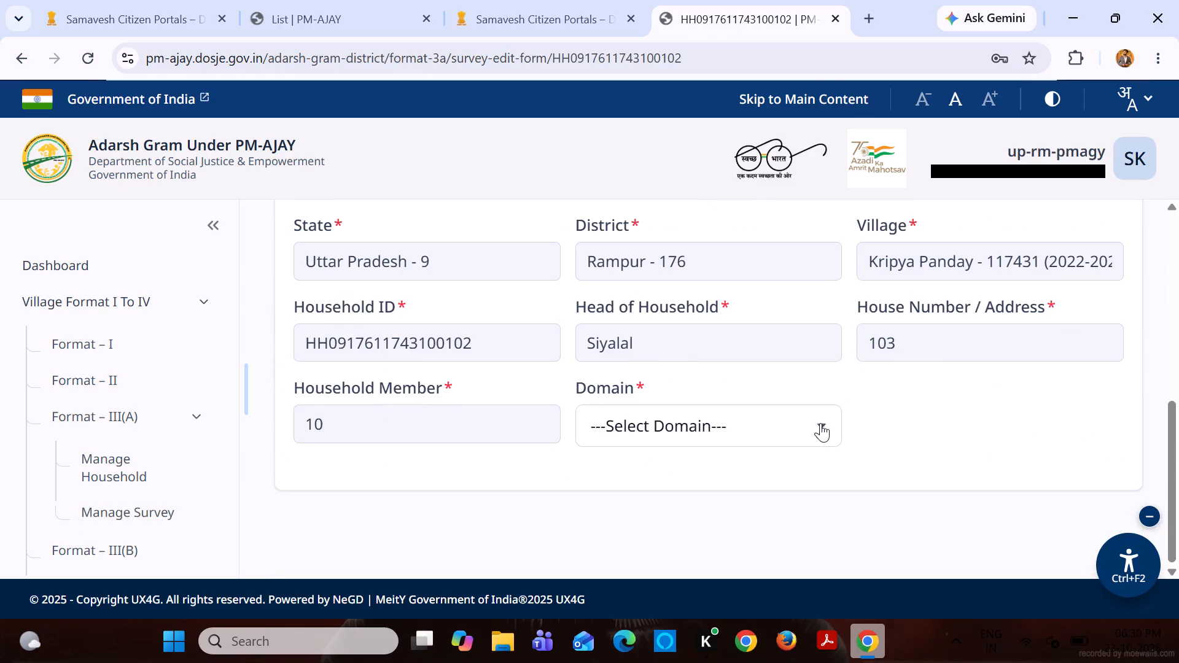
left_click(820, 423)
scroll(793, 338, "down", 1)
left_click(738, 287)
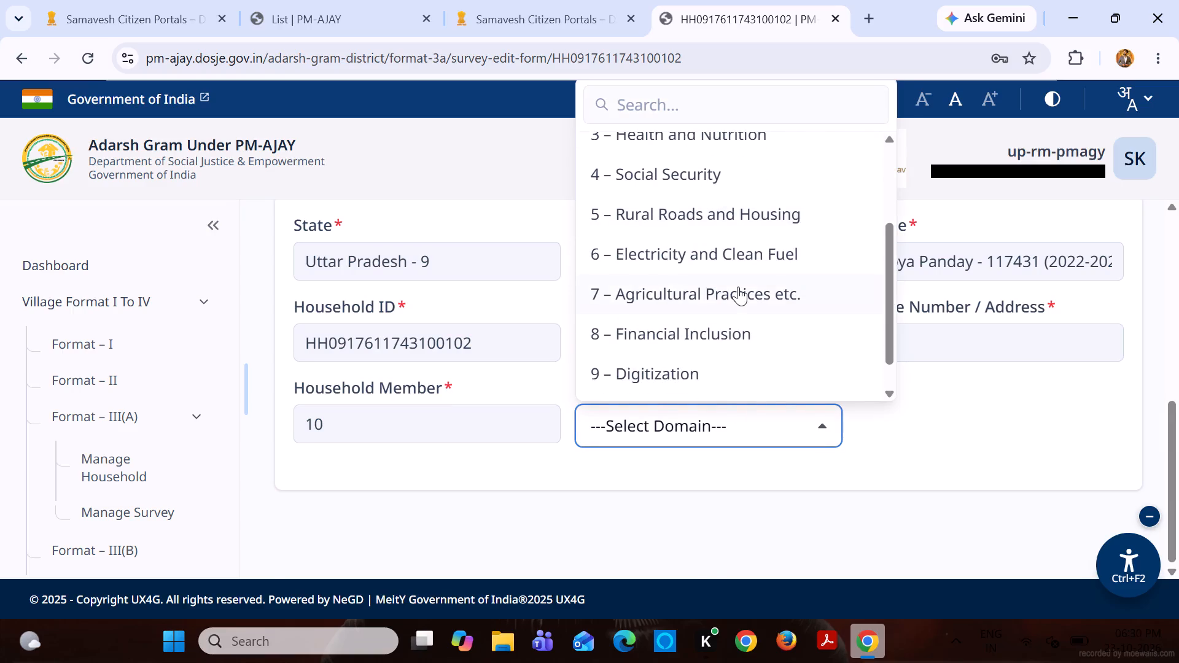
scroll(940, 427, "down", 2)
left_click(1027, 430)
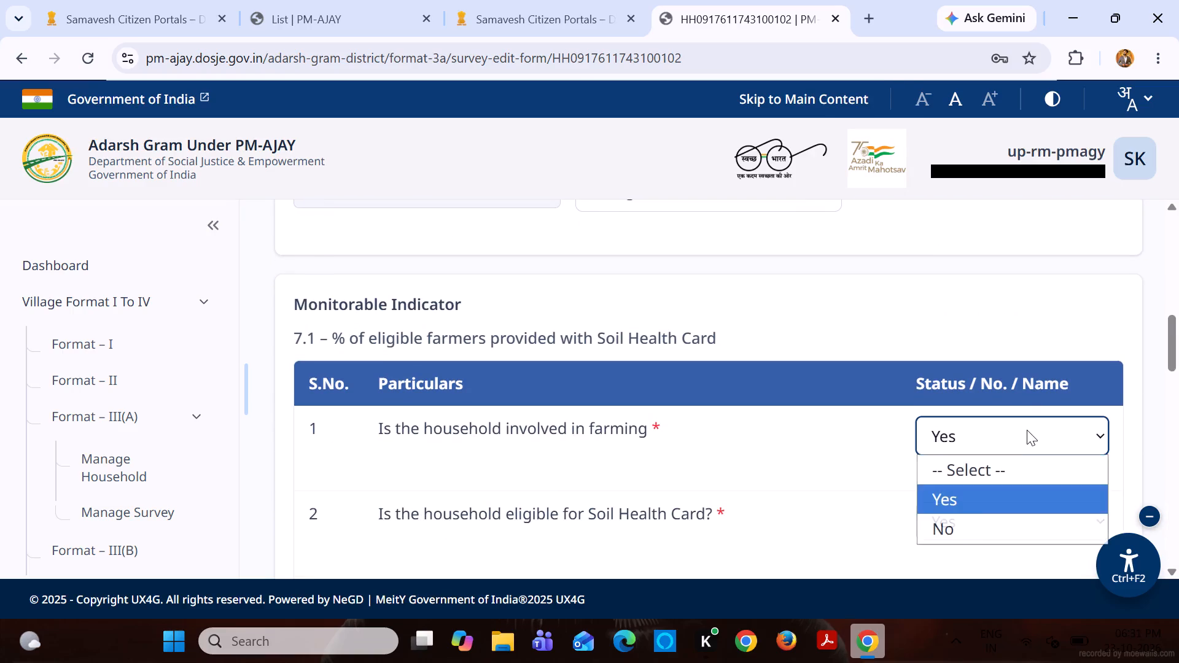
left_click(964, 535)
scroll(964, 535, "down", 7)
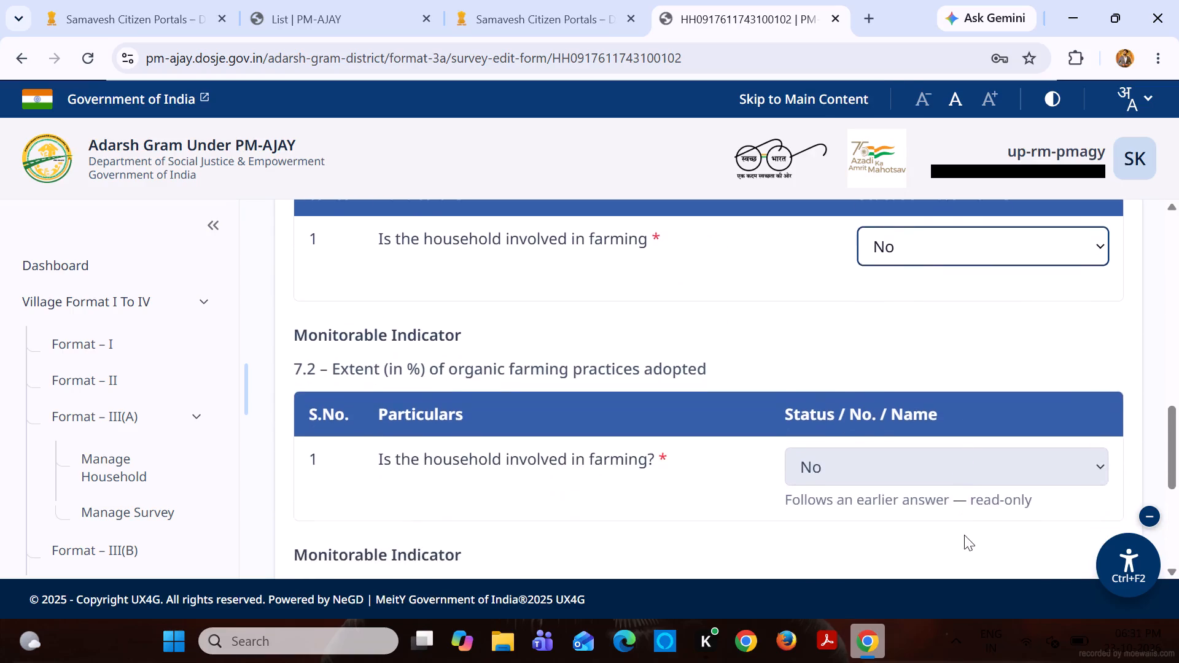
scroll(964, 535, "down", 2)
left_click(1098, 459)
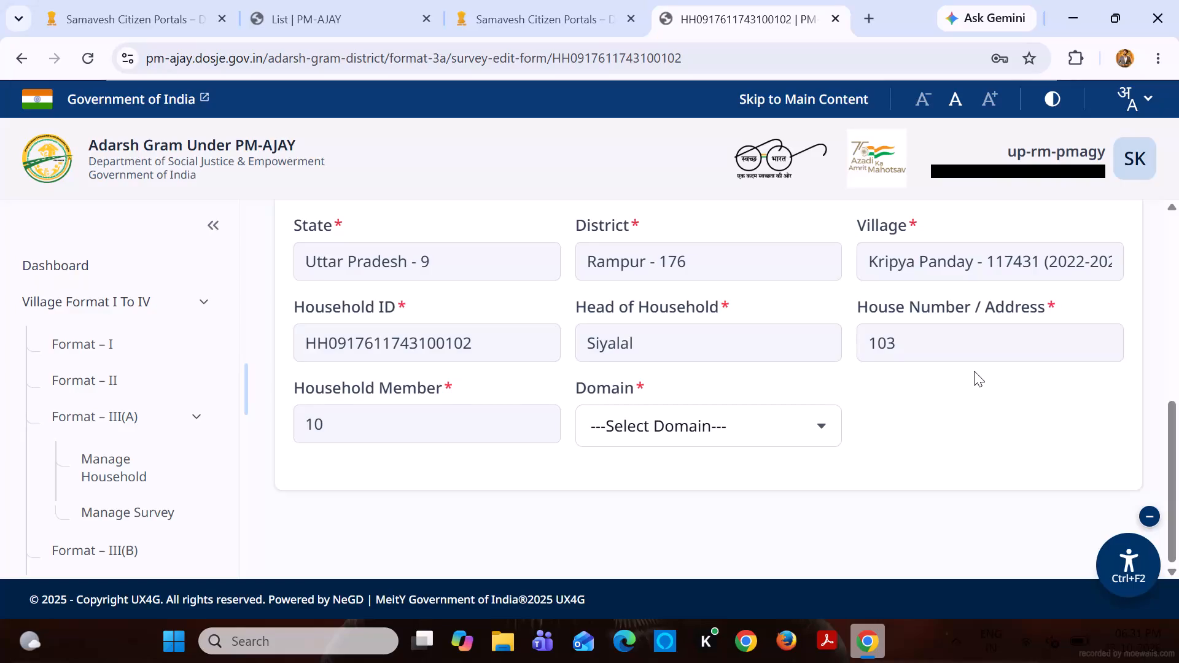
scroll(955, 298, "up", 5)
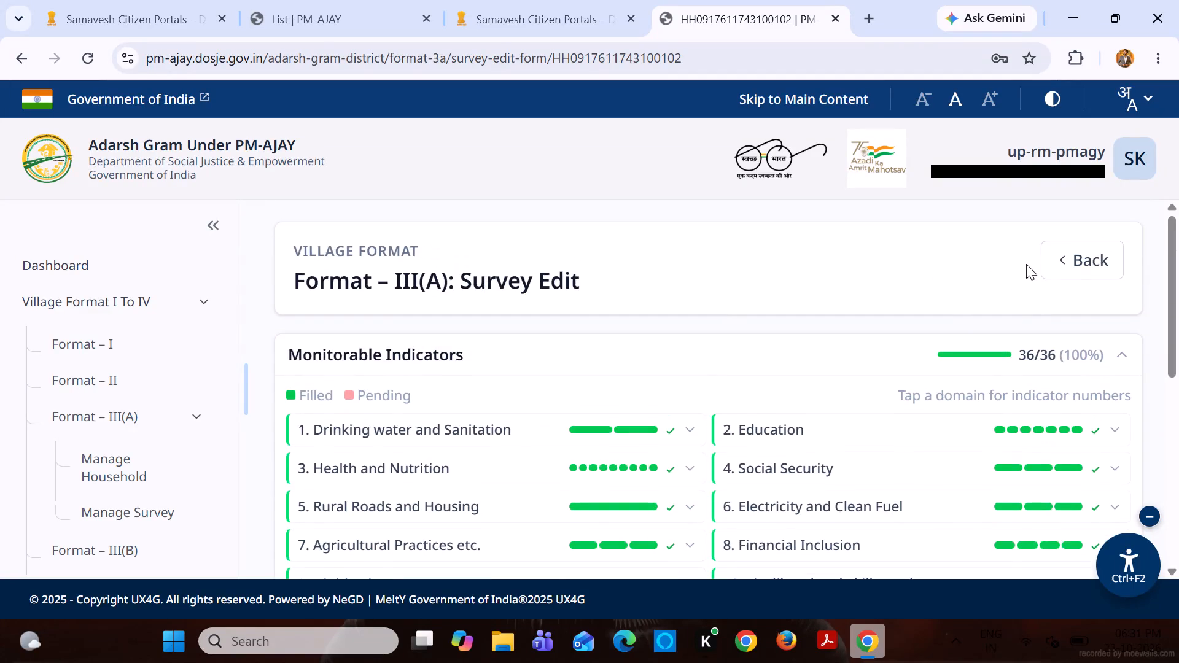
left_click(1078, 260)
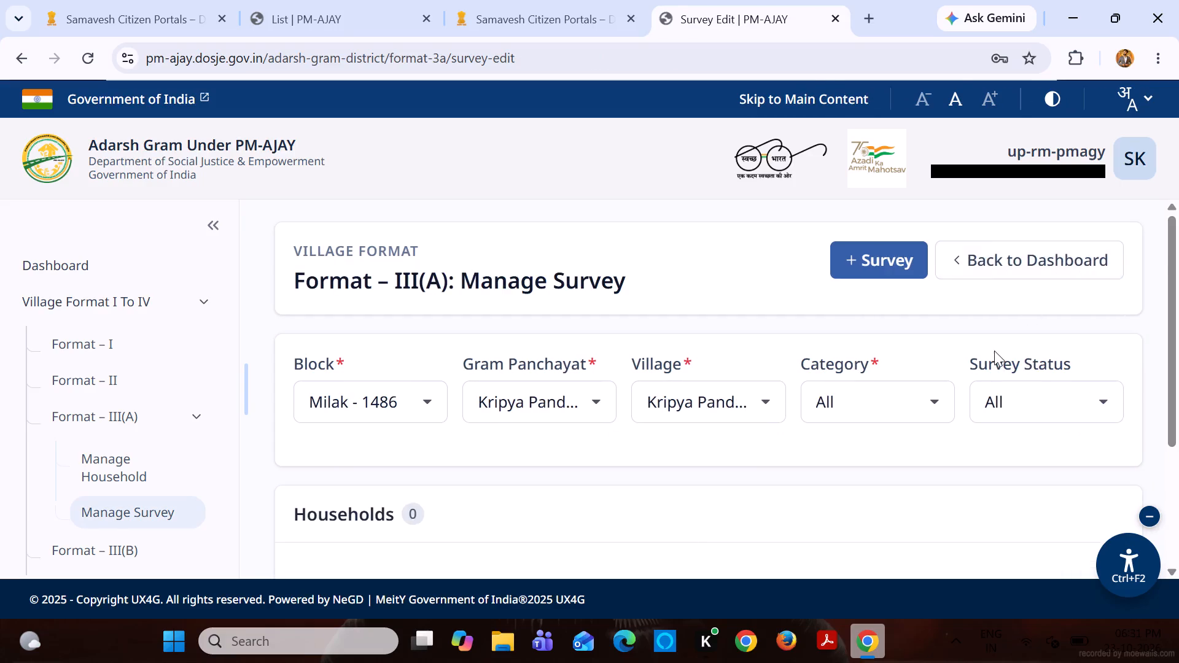
Open the survey of house number 104 on page 2 of the household list for editing.
scroll(994, 351, "down", 20)
scroll(994, 351, "down", 20)
scroll(994, 351, "down", 18)
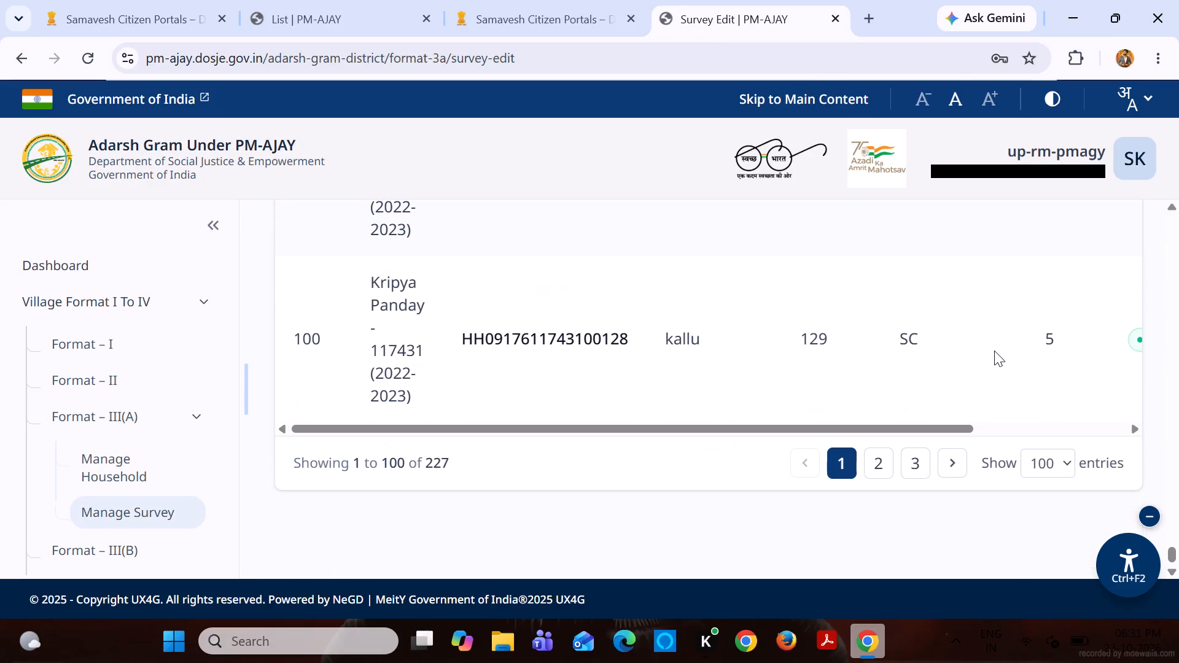
left_click(873, 477)
scroll(933, 391, "up", 3)
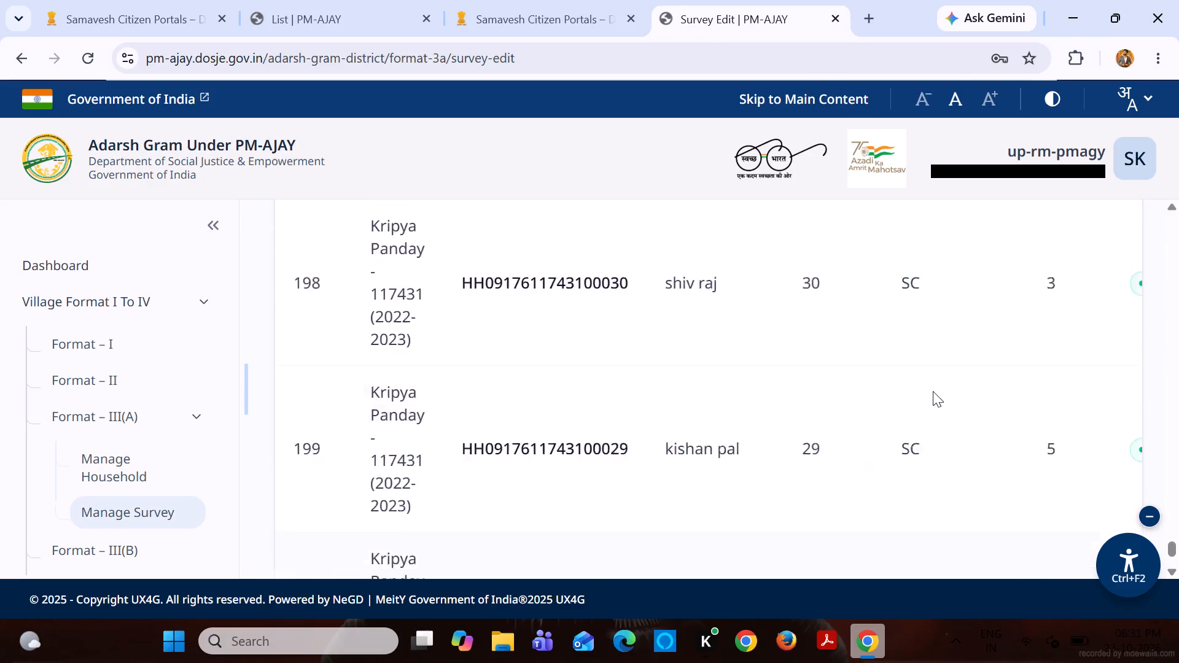
scroll(933, 391, "up", 20)
scroll(933, 391, "up", 8)
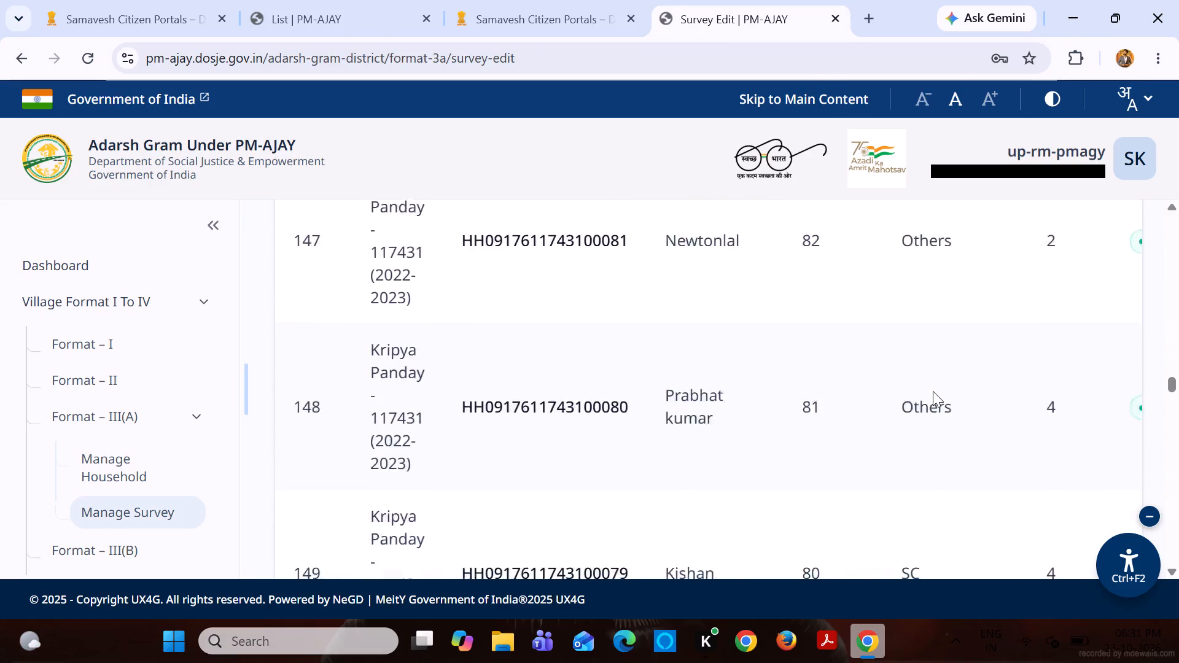
scroll(933, 391, "up", 6)
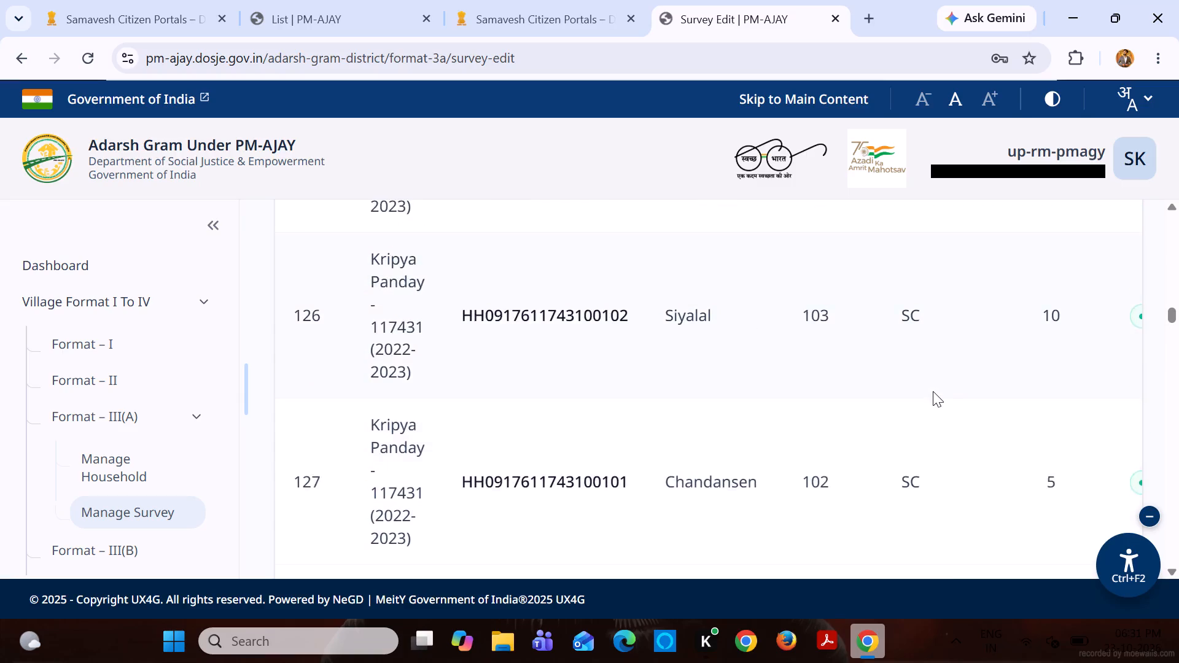
scroll(933, 391, "up", 4)
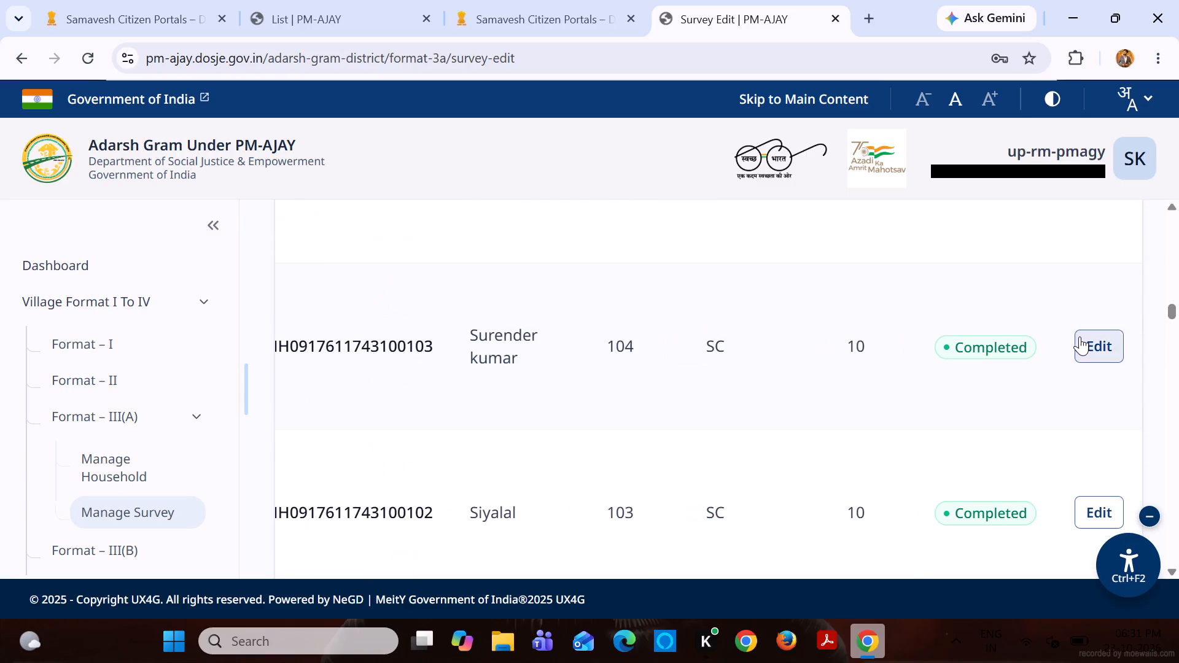
left_click(1080, 336)
Under domain 7 – Agricultural Practices etc., set house 104's farming involvement to No, save the answers and return to the survey list.
scroll(933, 434, "down", 9)
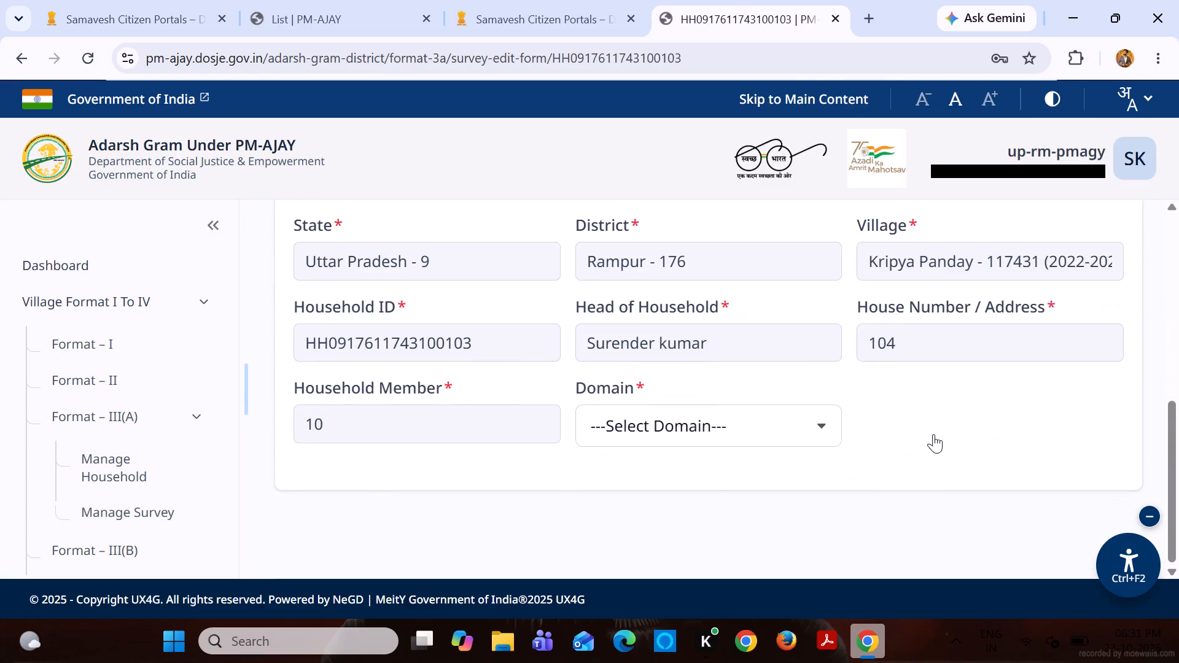
left_click(823, 433)
scroll(788, 346, "down", 1)
left_click(749, 330)
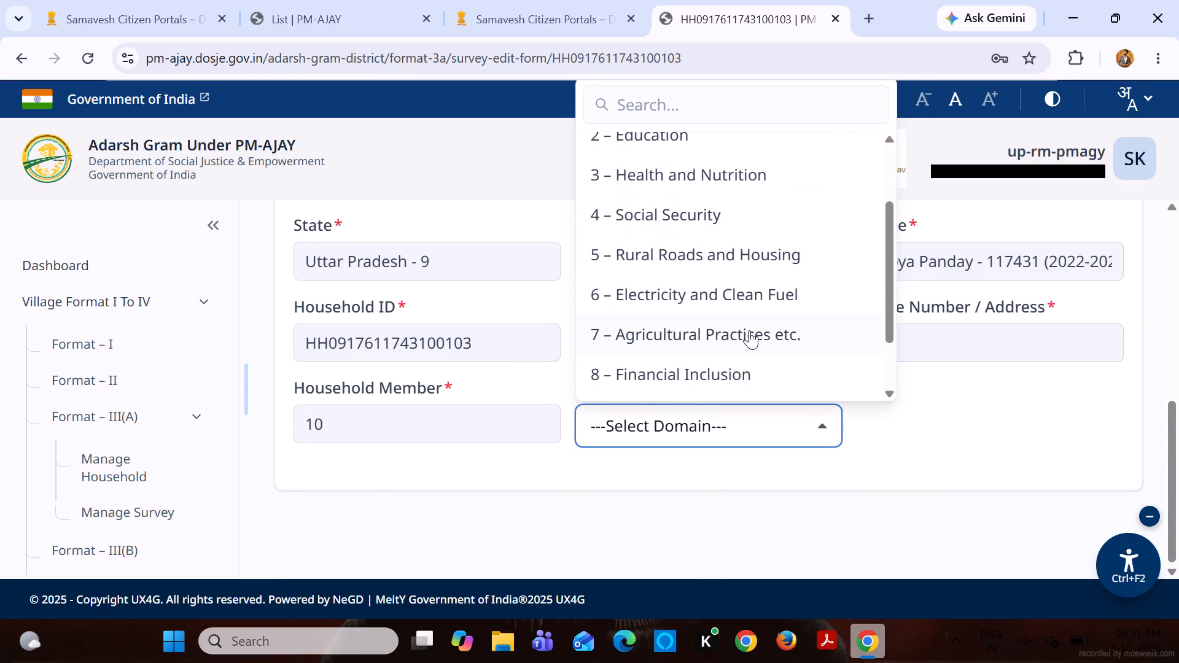
scroll(815, 417, "down", 4)
left_click(1043, 331)
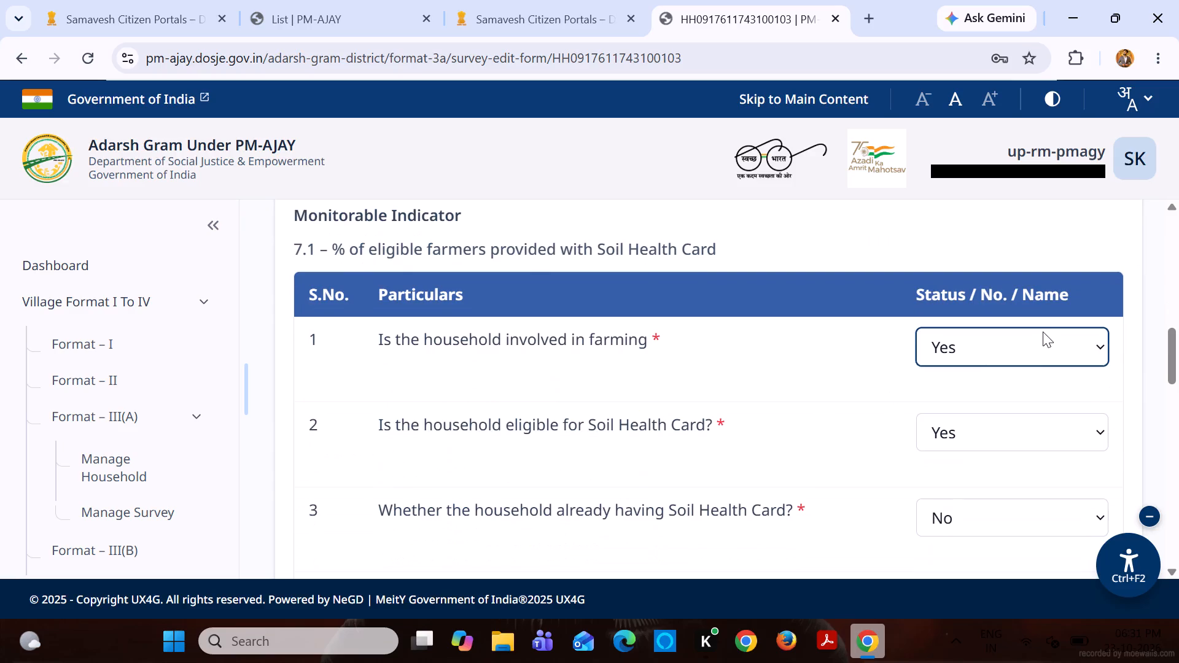
left_click(966, 441)
scroll(966, 441, "down", 10)
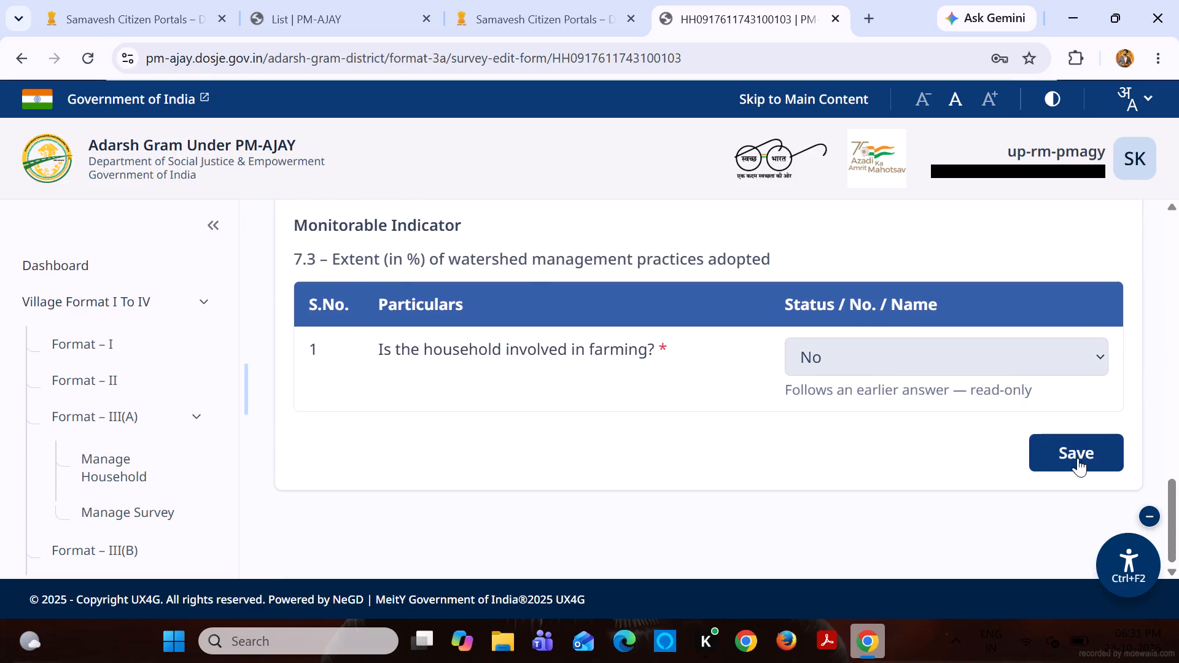
left_click(1078, 458)
scroll(970, 373, "up", 11)
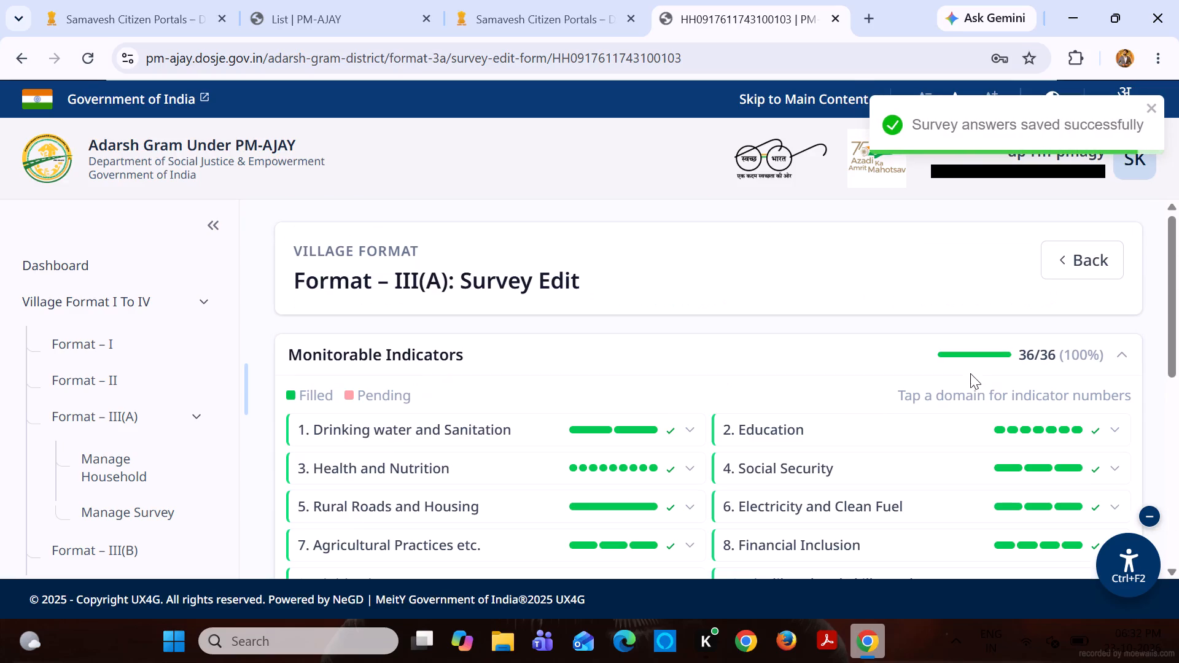
left_click(1078, 260)
Open the survey of house number 105 on page 2 of the household list for editing.
scroll(895, 495, "down", 8)
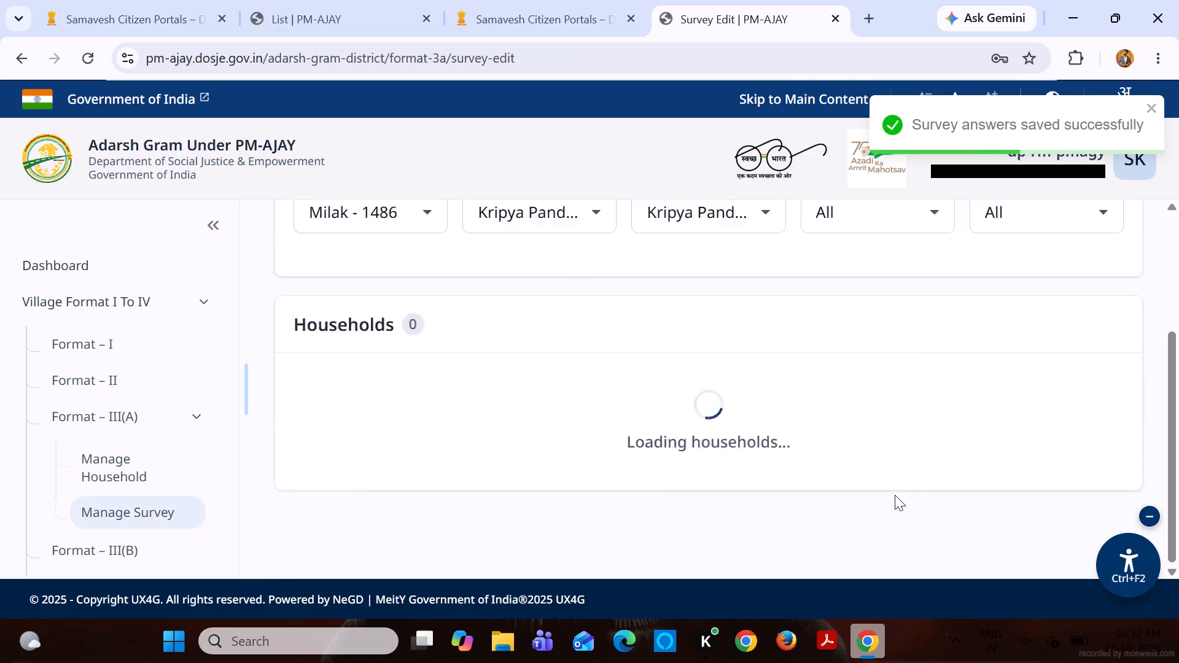
scroll(895, 495, "down", 20)
scroll(895, 495, "down", 20)
scroll(895, 495, "down", 15)
scroll(895, 495, "down", 18)
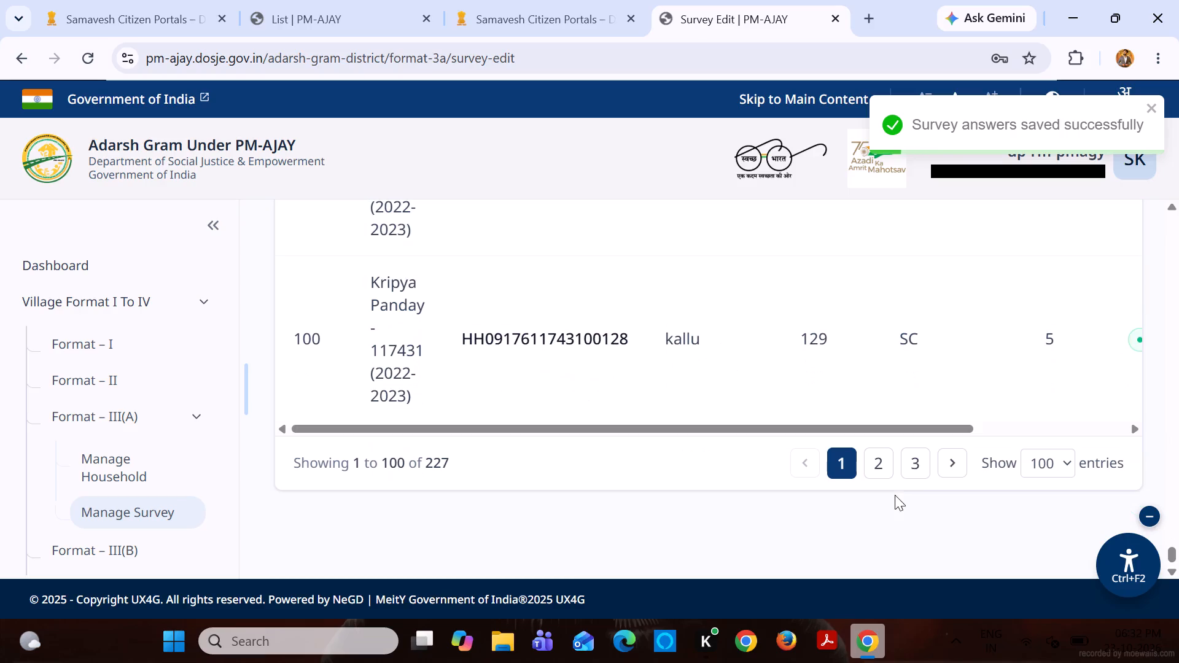
left_click(885, 470)
scroll(920, 367, "up", 11)
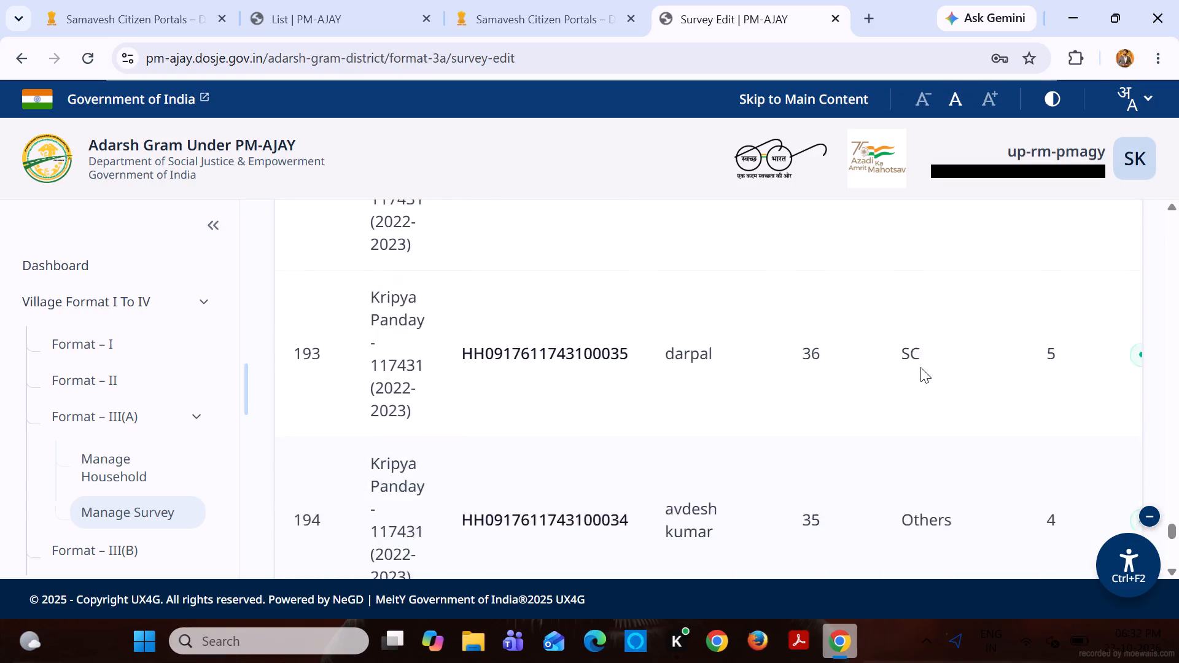
scroll(920, 367, "up", 20)
scroll(920, 367, "up", 3)
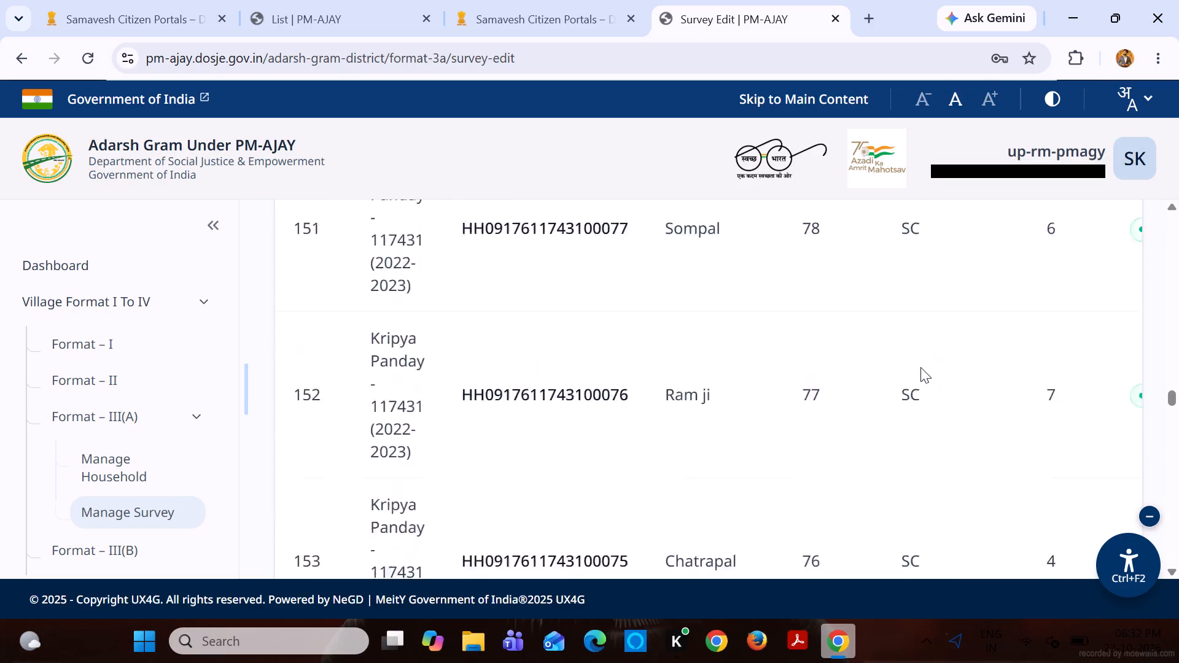
scroll(920, 367, "up", 13)
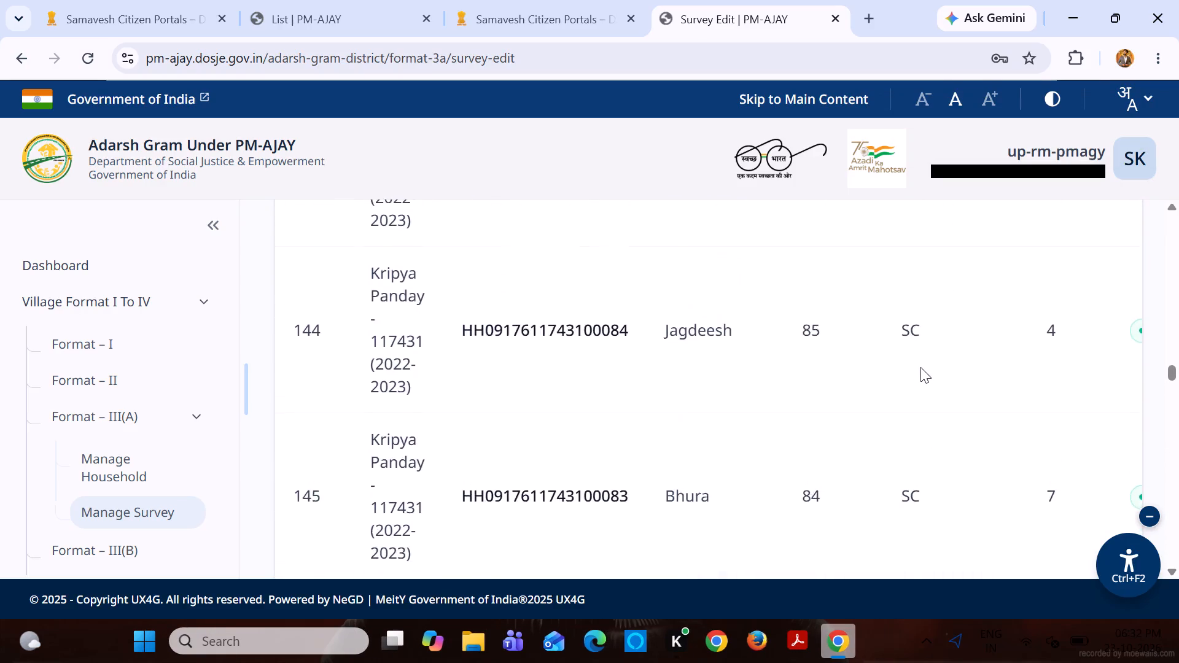
scroll(920, 367, "up", 7)
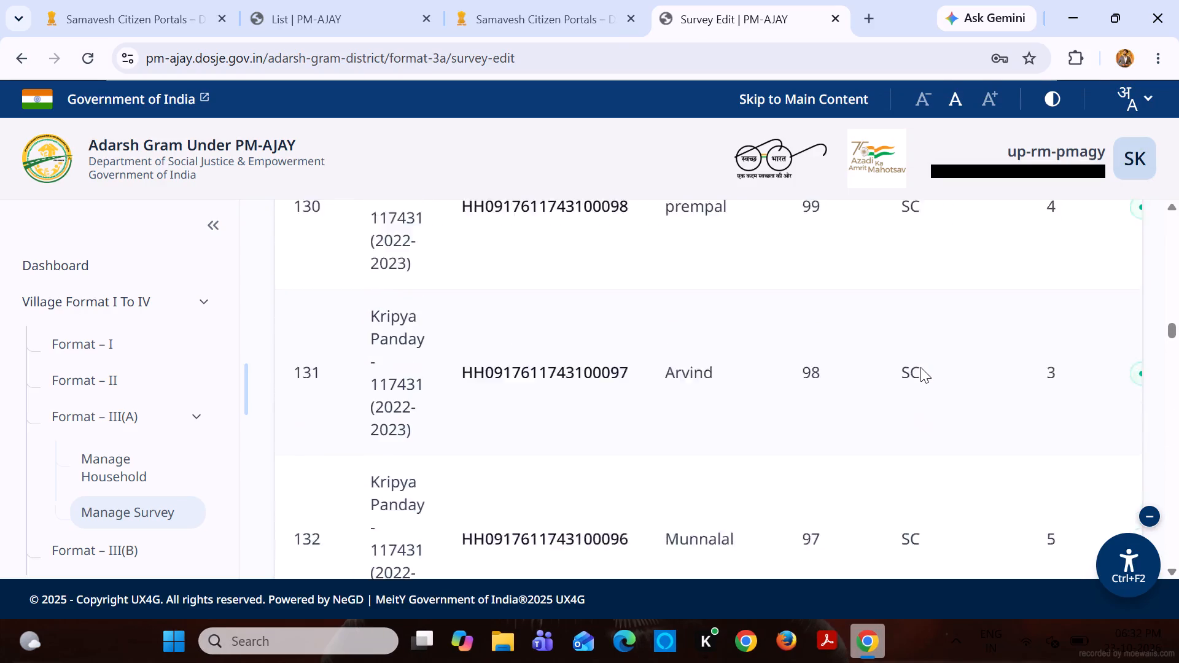
scroll(920, 367, "up", 6)
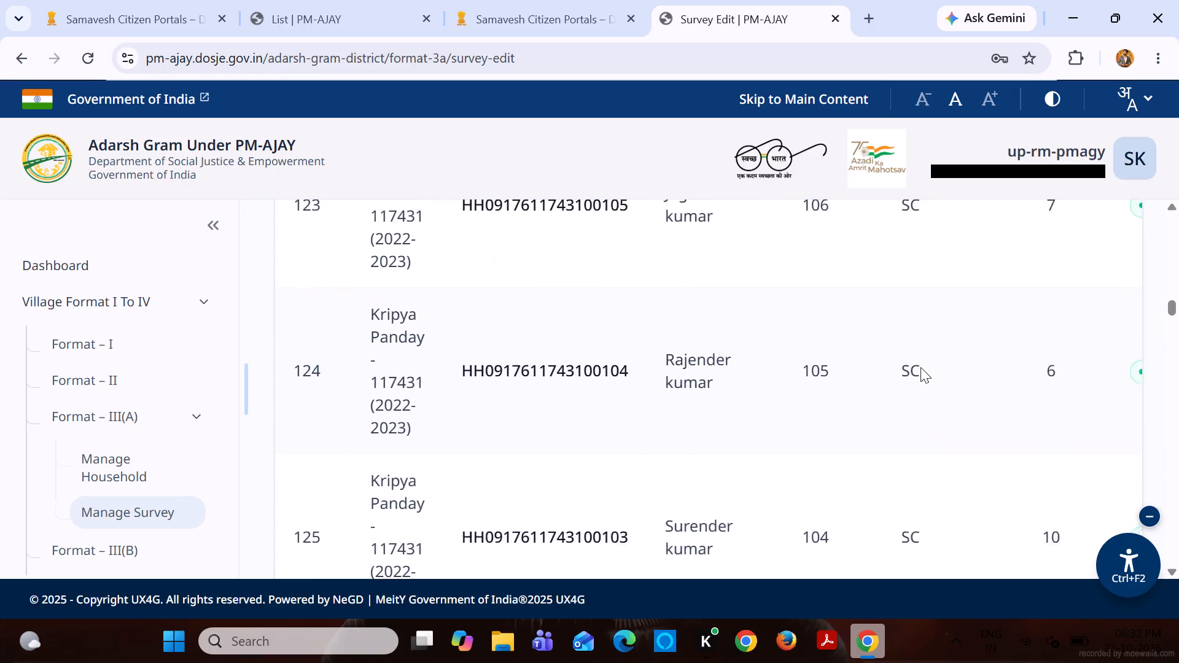
scroll(920, 367, "up", 3)
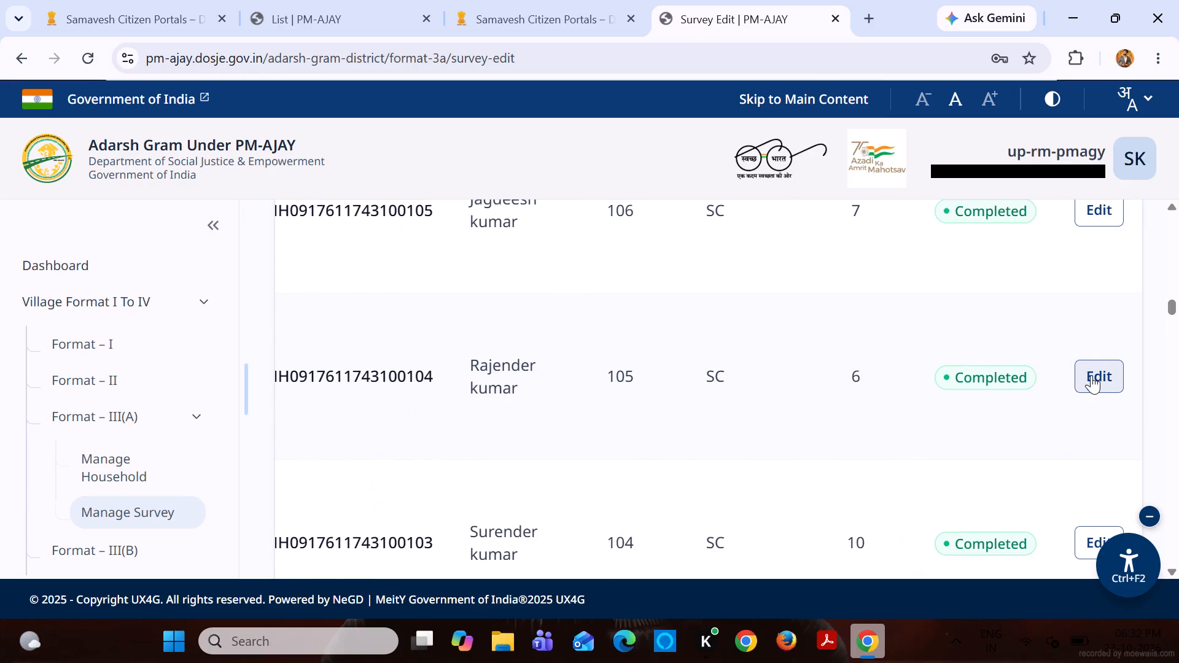
left_click(1091, 375)
Under domain 7 – Agricultural Practices etc., set house 105's farming involvement to No and save the answers.
scroll(876, 451, "down", 8)
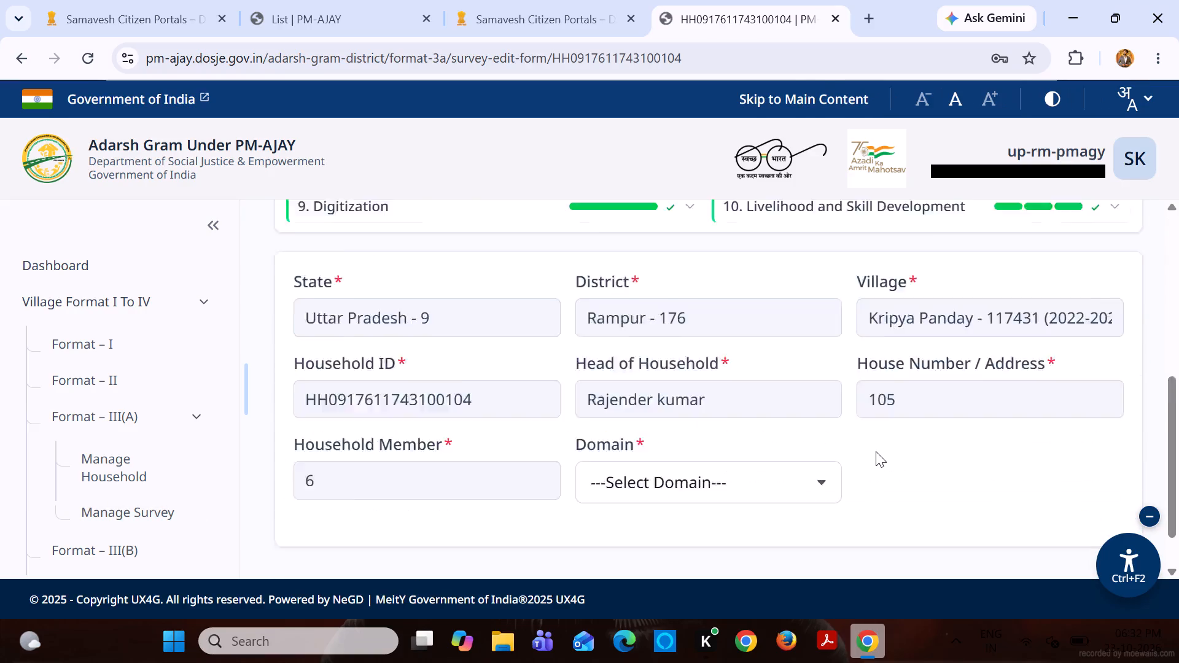
scroll(876, 451, "down", 3)
left_click(804, 427)
scroll(780, 327, "down", 2)
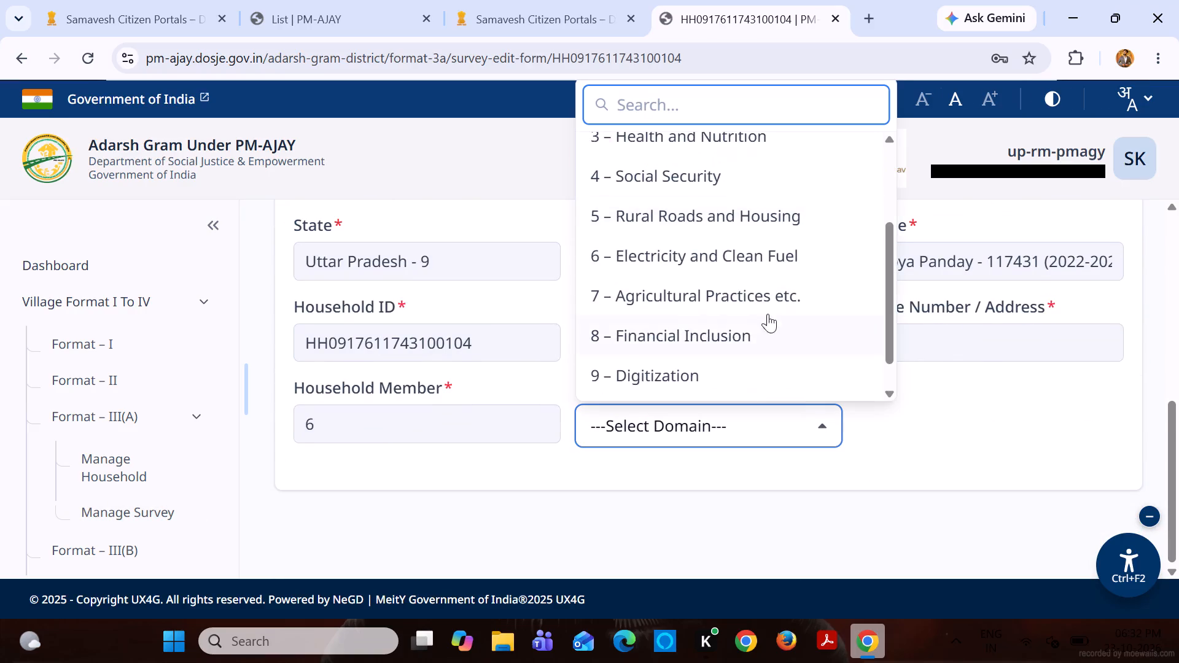
left_click(753, 295)
scroll(833, 348, "down", 4)
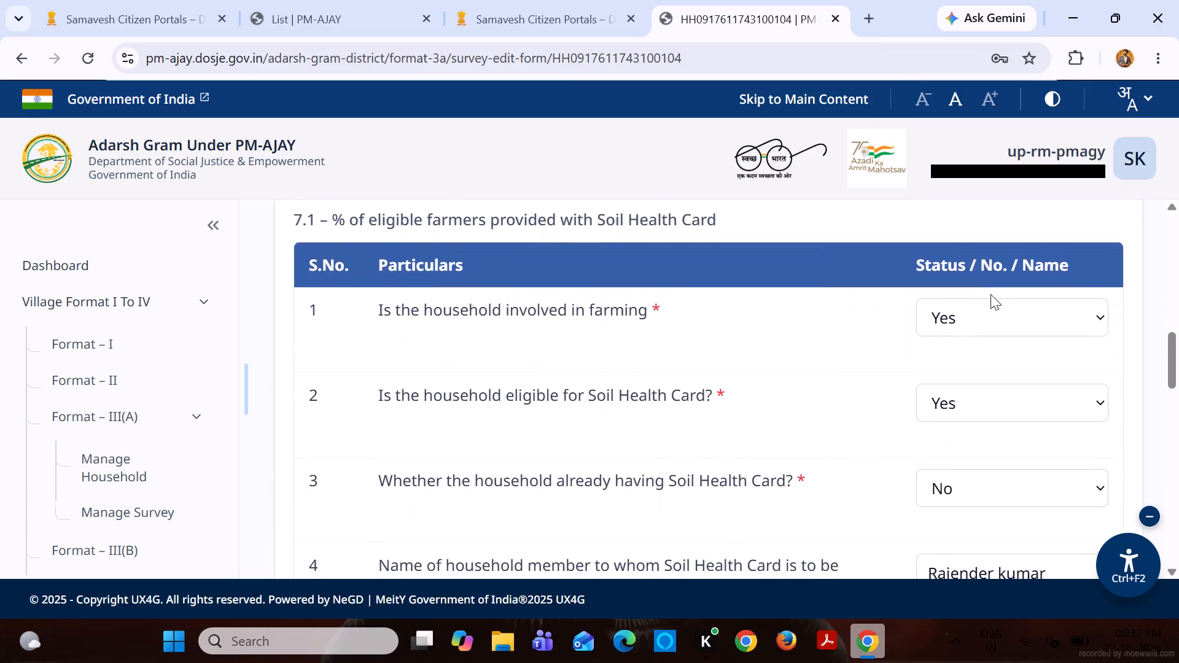
left_click(990, 294)
left_click(1013, 330)
left_click(972, 402)
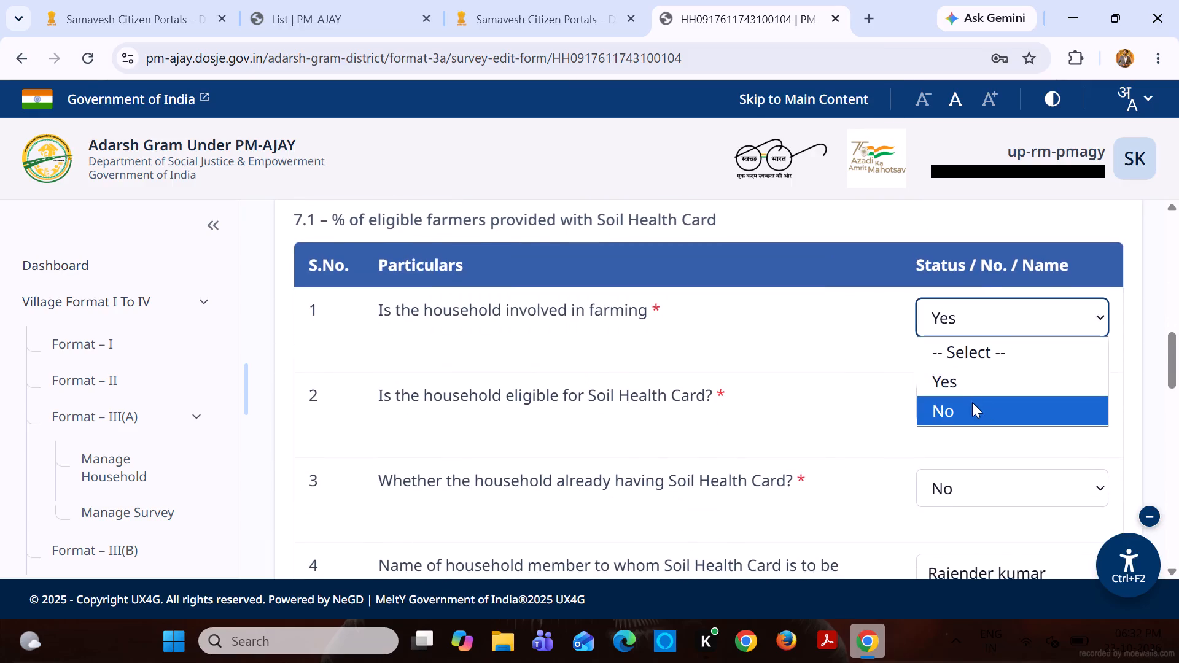
scroll(972, 402, "down", 10)
left_click(1072, 443)
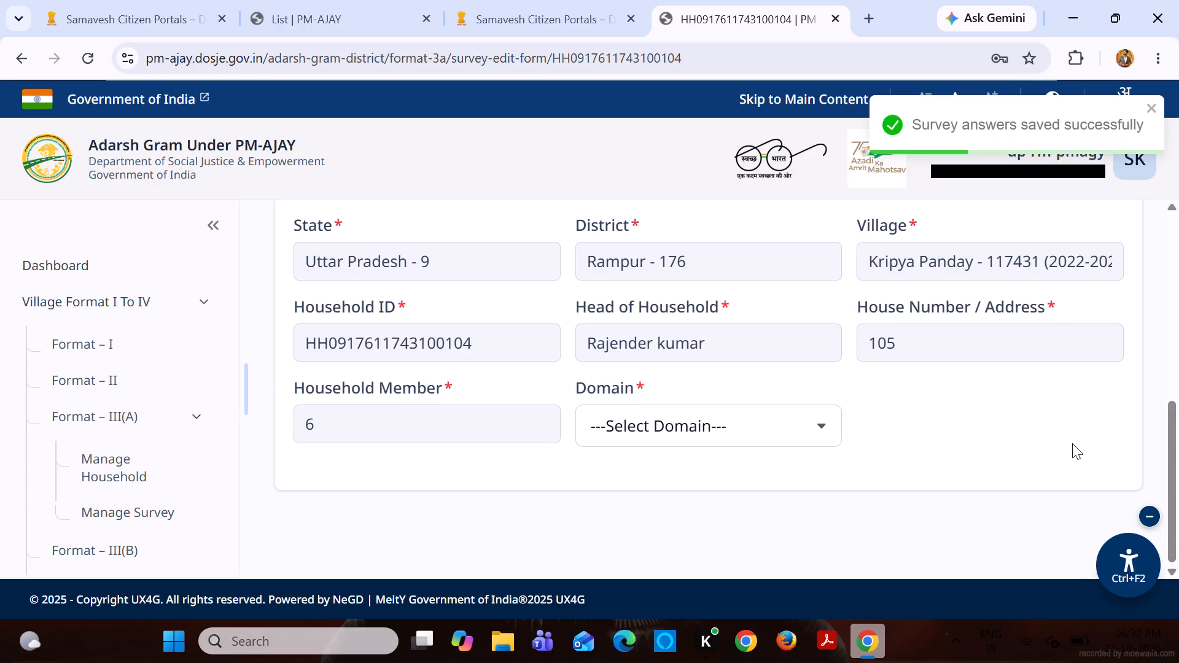
Return to the survey list and open the survey of house number 106 on page 2 of the household list for editing.
scroll(1049, 332, "up", 9)
left_click(1100, 268)
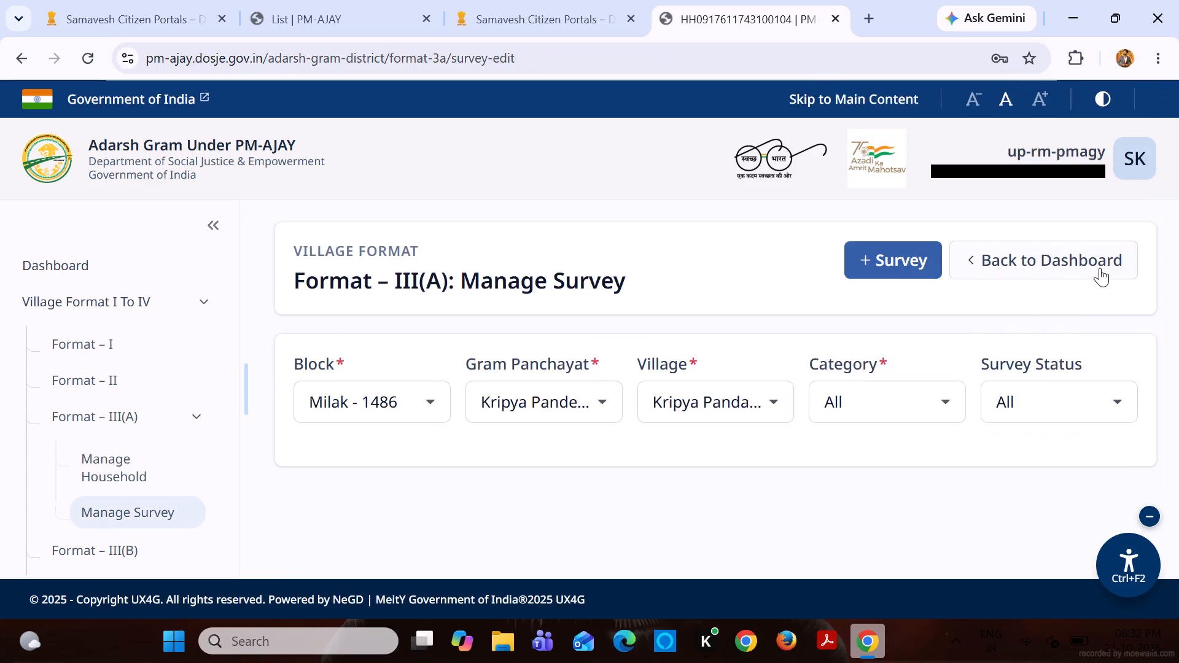
scroll(1033, 373, "down", 20)
scroll(1033, 373, "down", 20)
scroll(1033, 373, "down", 11)
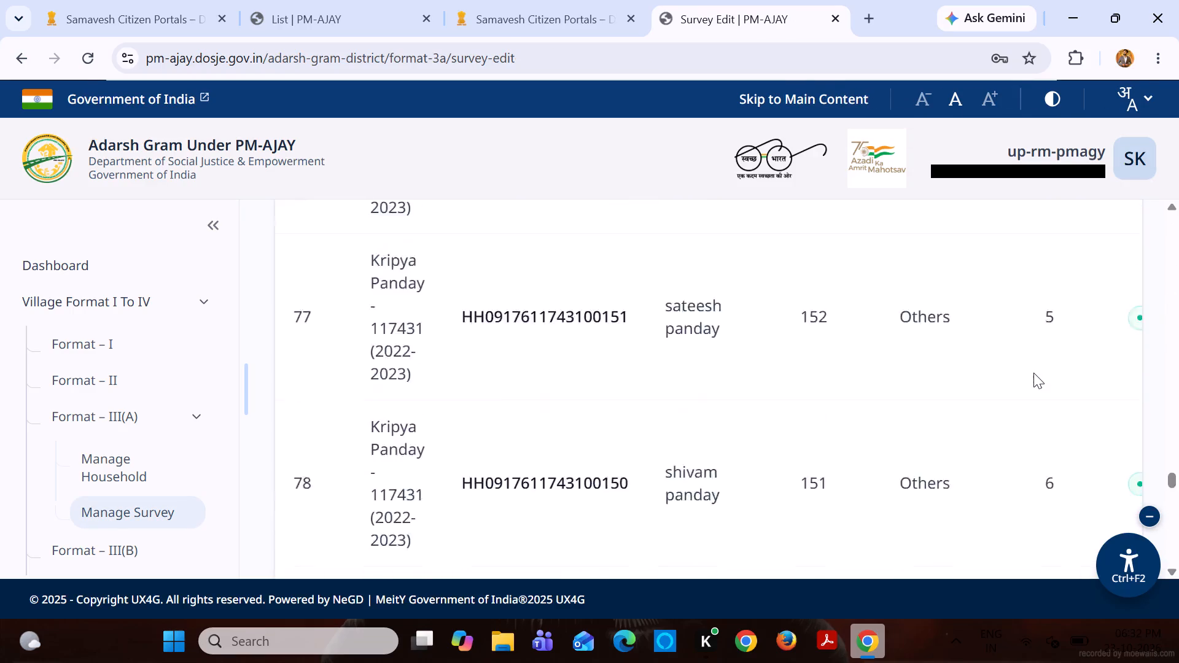
scroll(1033, 373, "down", 8)
left_click(889, 452)
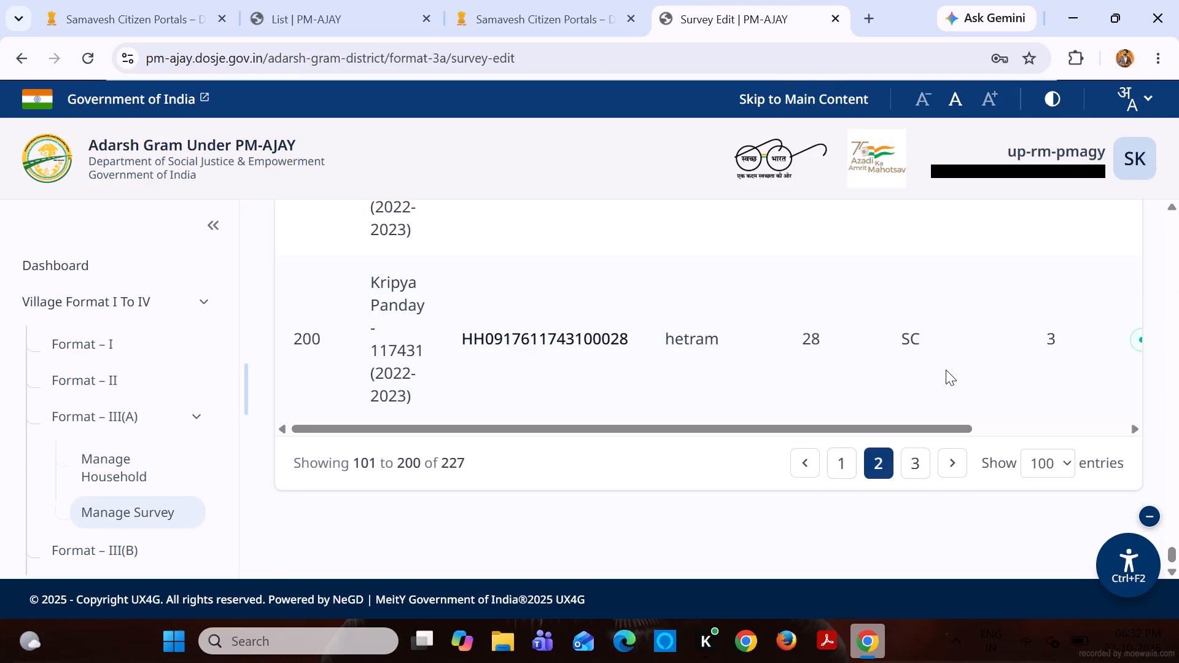
scroll(946, 370, "up", 15)
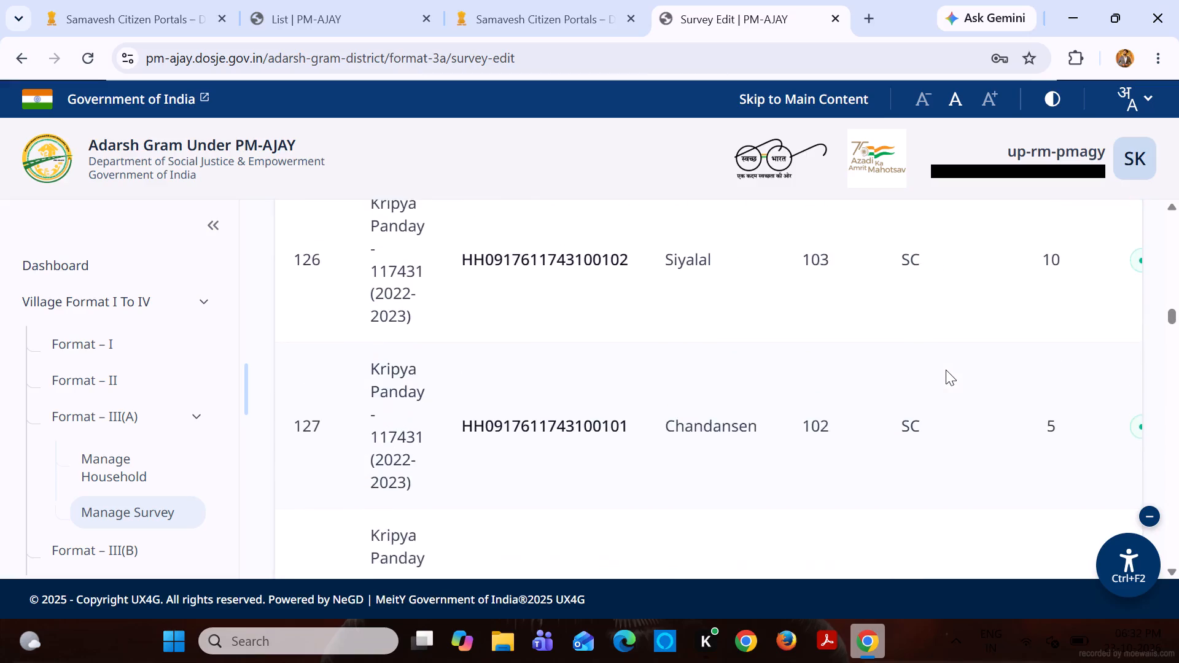
scroll(946, 370, "up", 17)
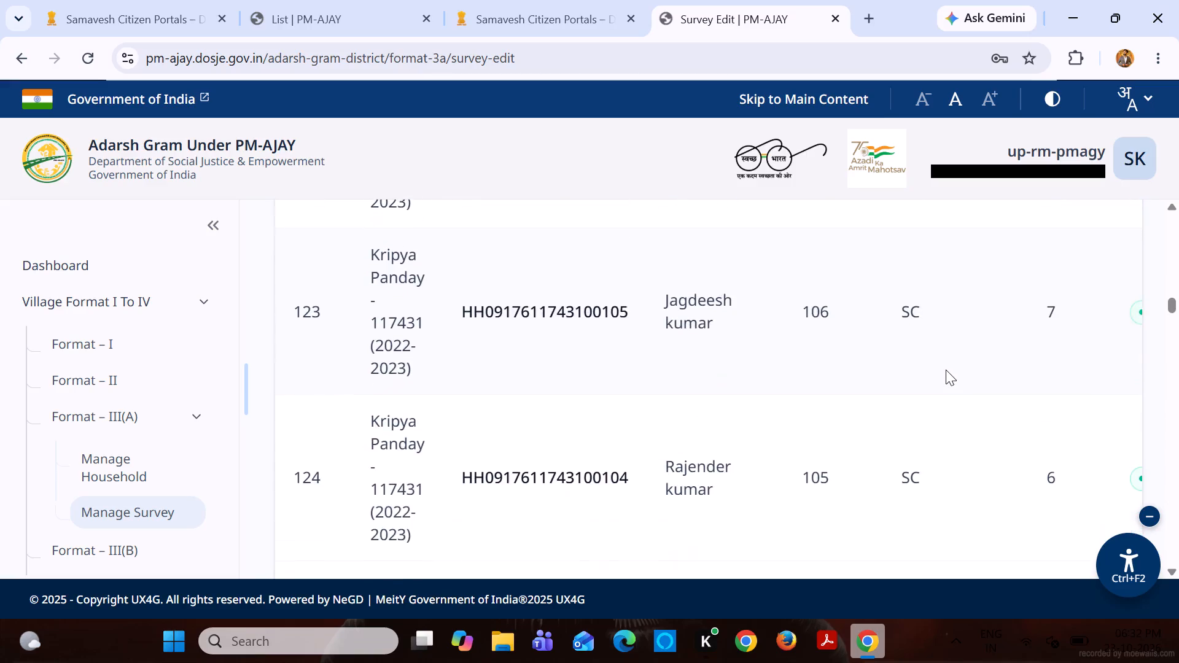
scroll(946, 370, "up", 6)
left_click(1086, 325)
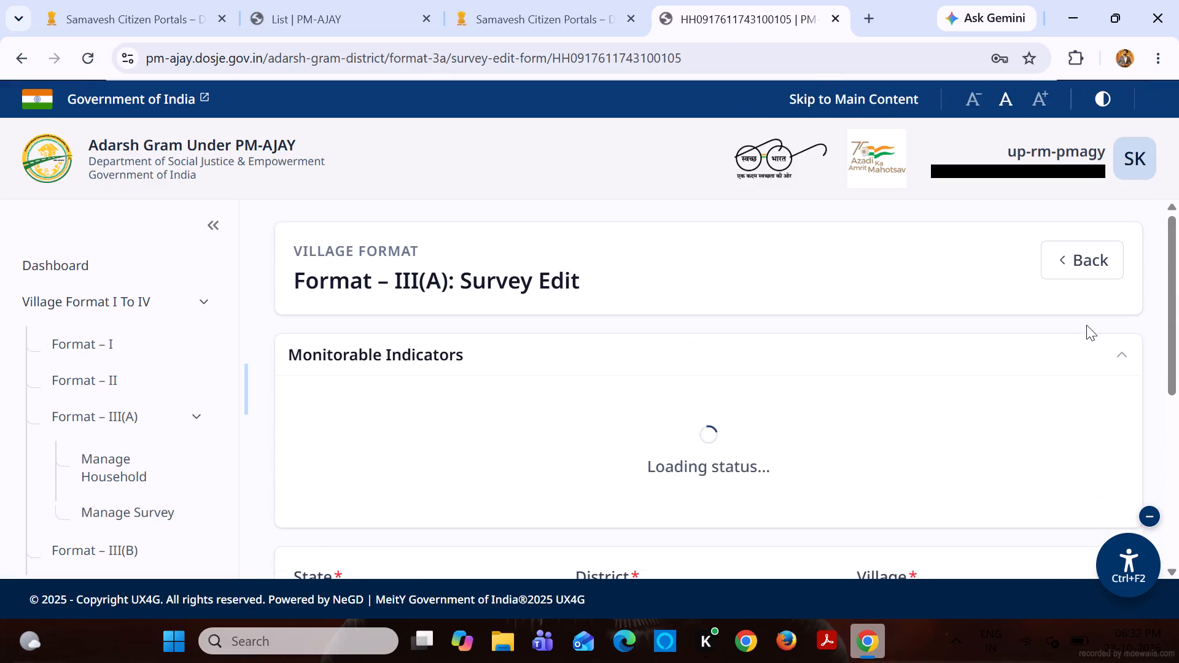
Under domain 7 – Agricultural Practices etc., set house 106's farming involvement to No, save the answers and return to the survey list.
scroll(965, 409, "down", 11)
left_click(826, 422)
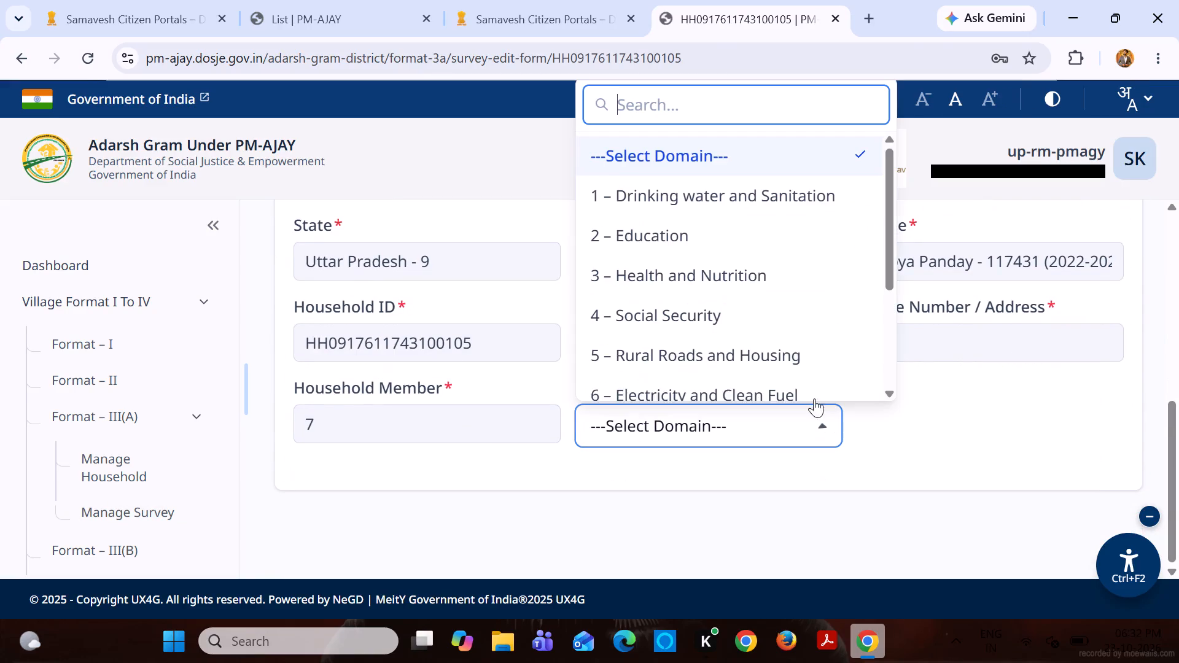
scroll(794, 348, "down", 2)
left_click(728, 252)
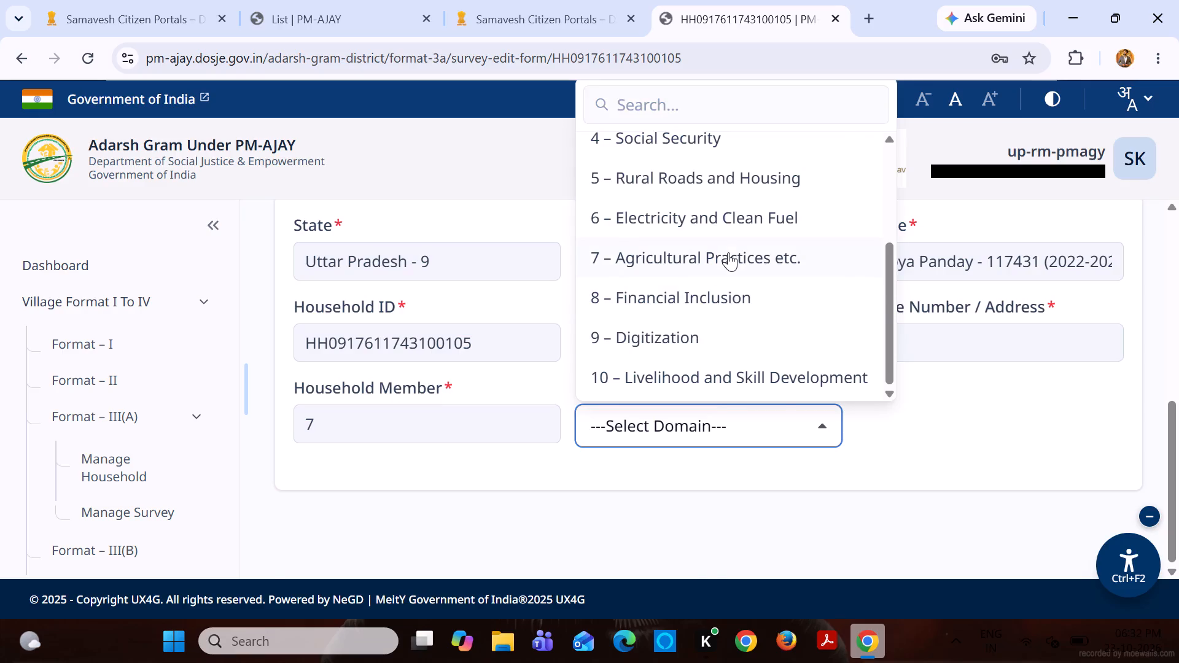
scroll(862, 373, "down", 3)
left_click_drag(970, 395, 948, 481)
left_click(948, 481)
scroll(948, 481, "down", 8)
left_click(1091, 464)
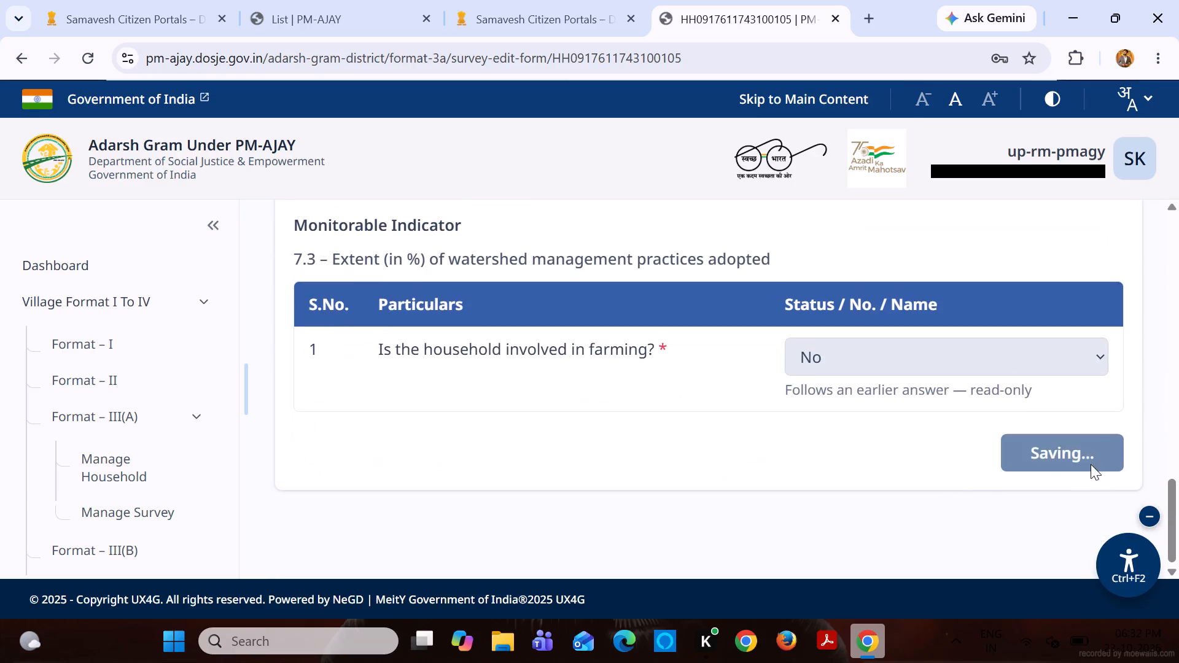
scroll(998, 328, "up", 8)
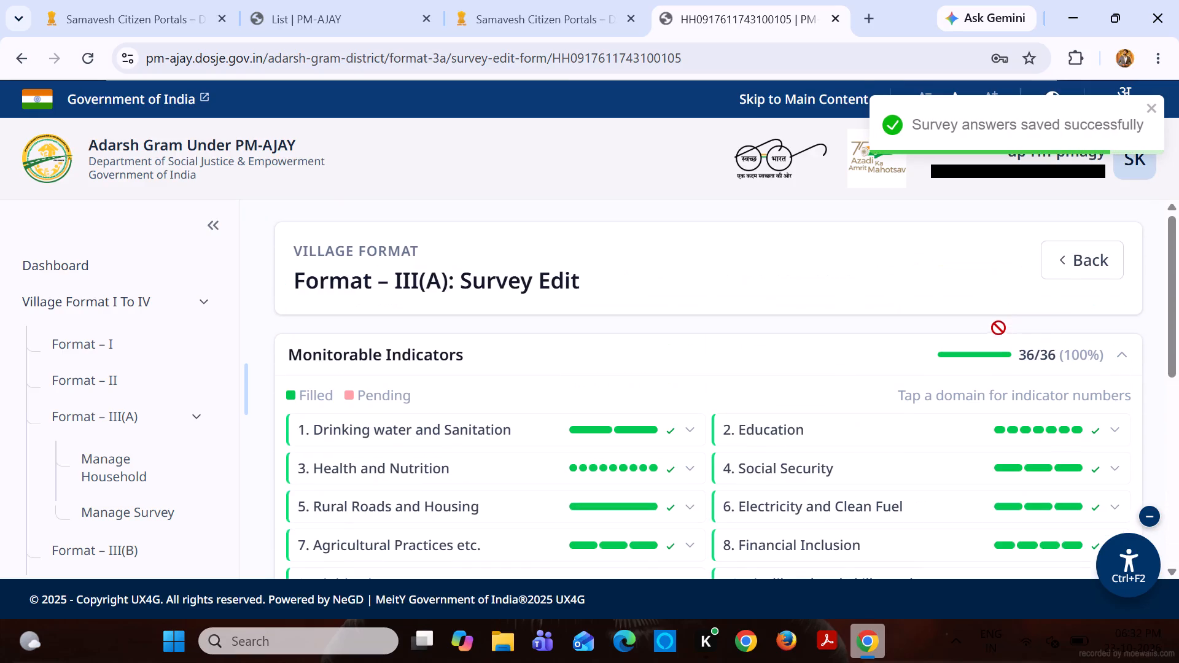
left_click(1066, 274)
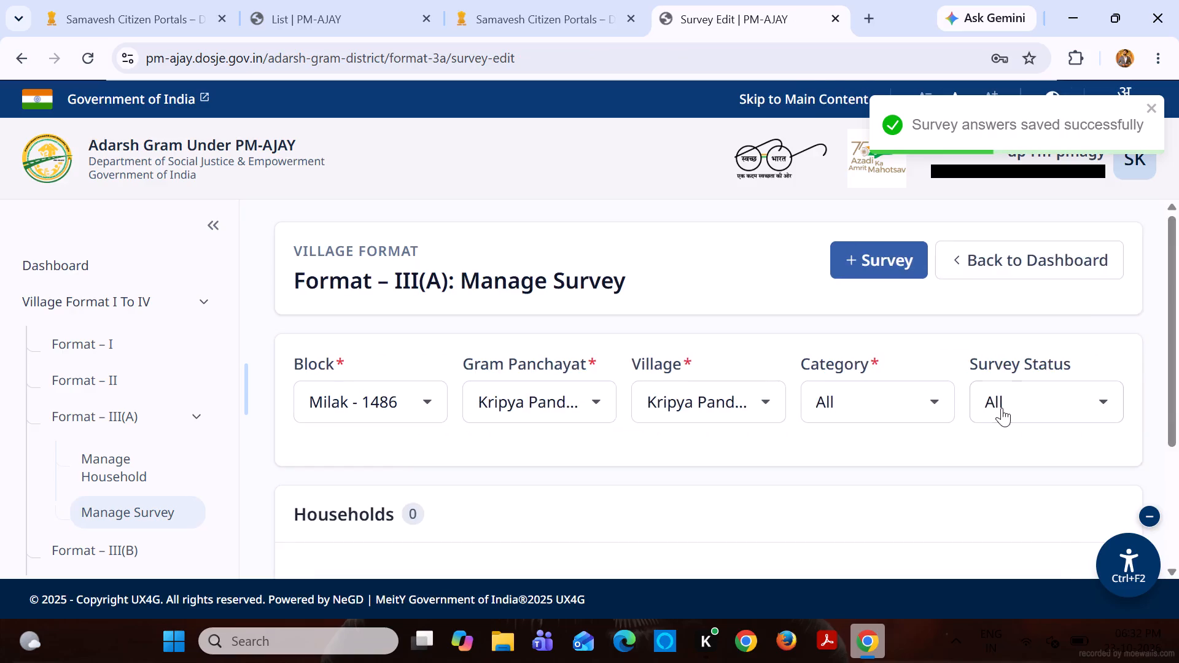
Open the survey of house number 107 on page 2 of the household list for editing.
scroll(1002, 408, "down", 15)
scroll(1002, 408, "down", 20)
scroll(1002, 408, "down", 20)
scroll(1002, 408, "down", 2)
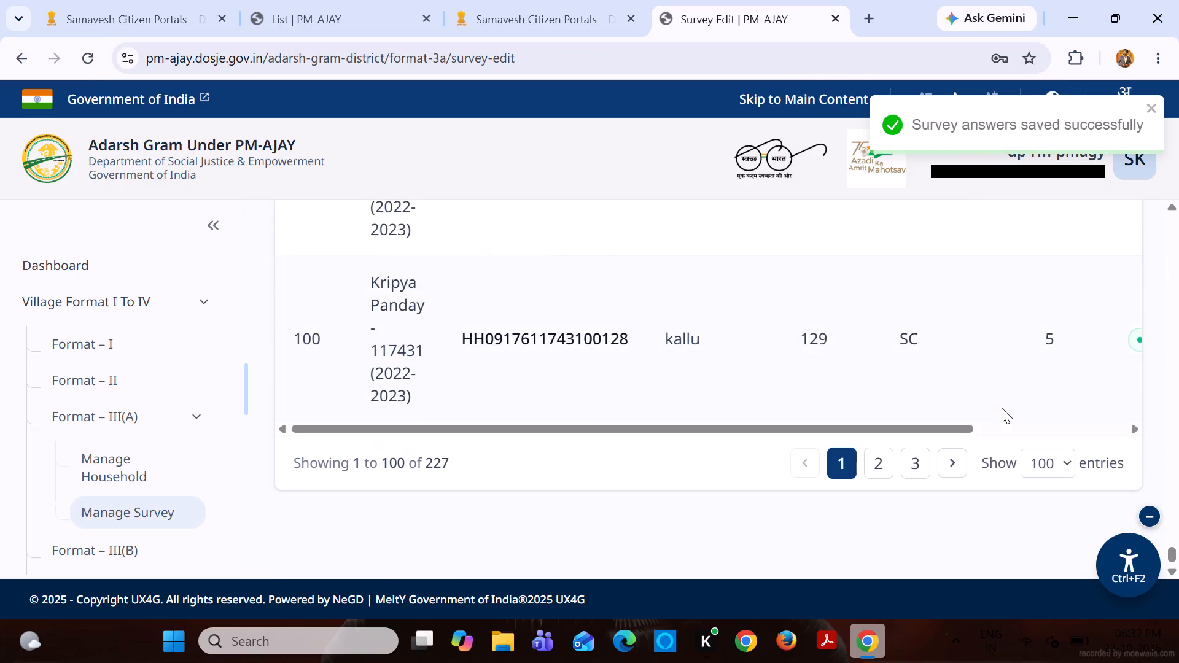
scroll(1002, 408, "down", 13)
left_click(887, 463)
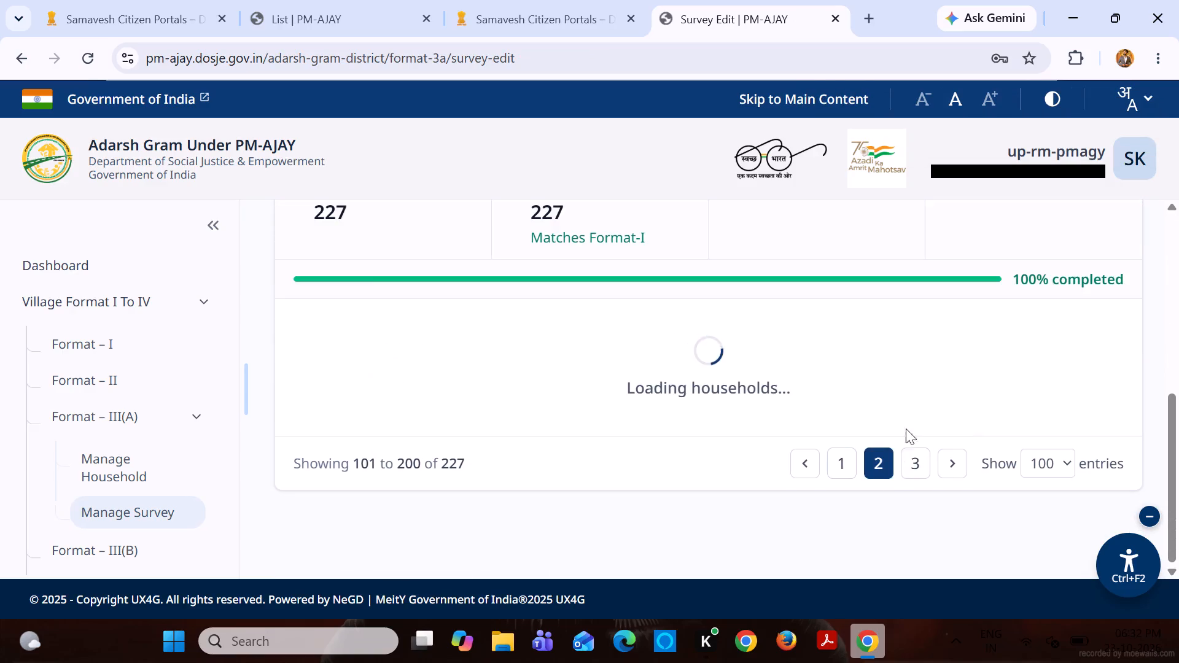
scroll(928, 364, "up", 20)
scroll(928, 364, "up", 20)
scroll(928, 364, "up", 18)
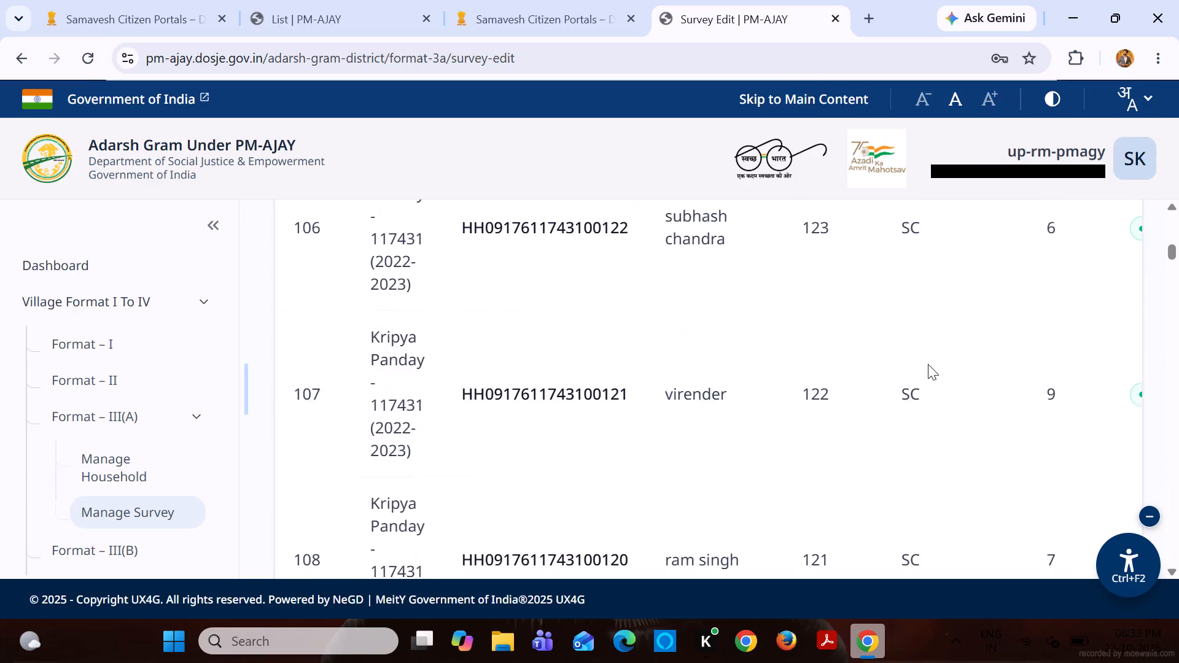
scroll(928, 364, "down", 6)
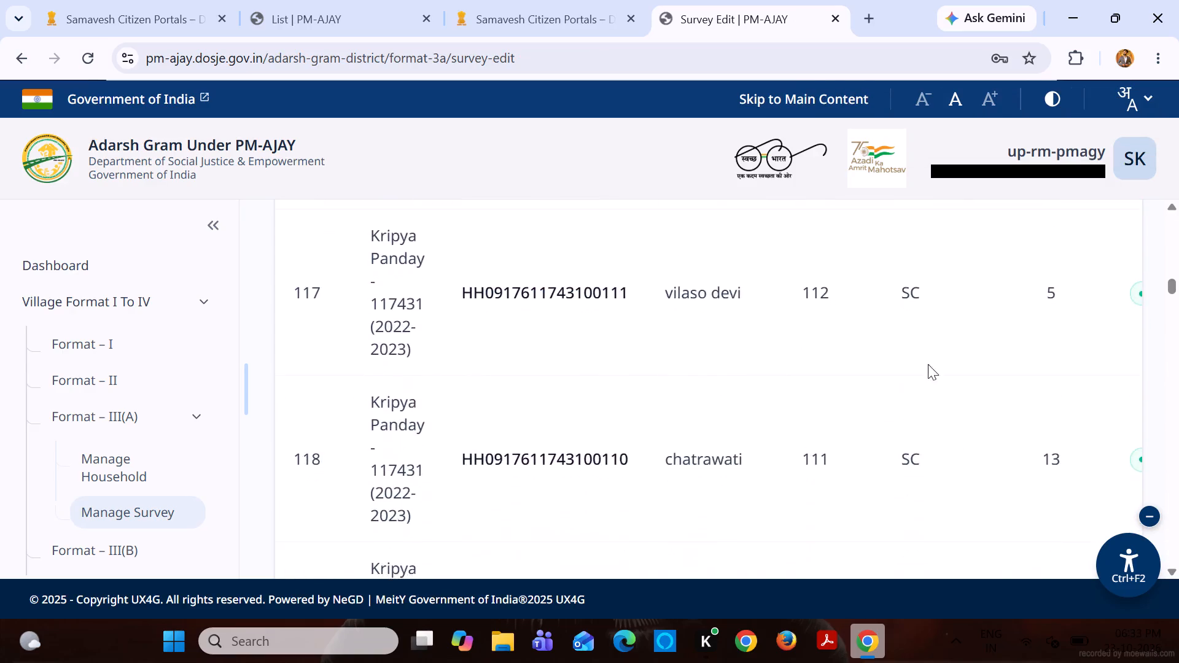
scroll(928, 364, "down", 8)
scroll(928, 364, "left", 9)
left_click(1085, 353)
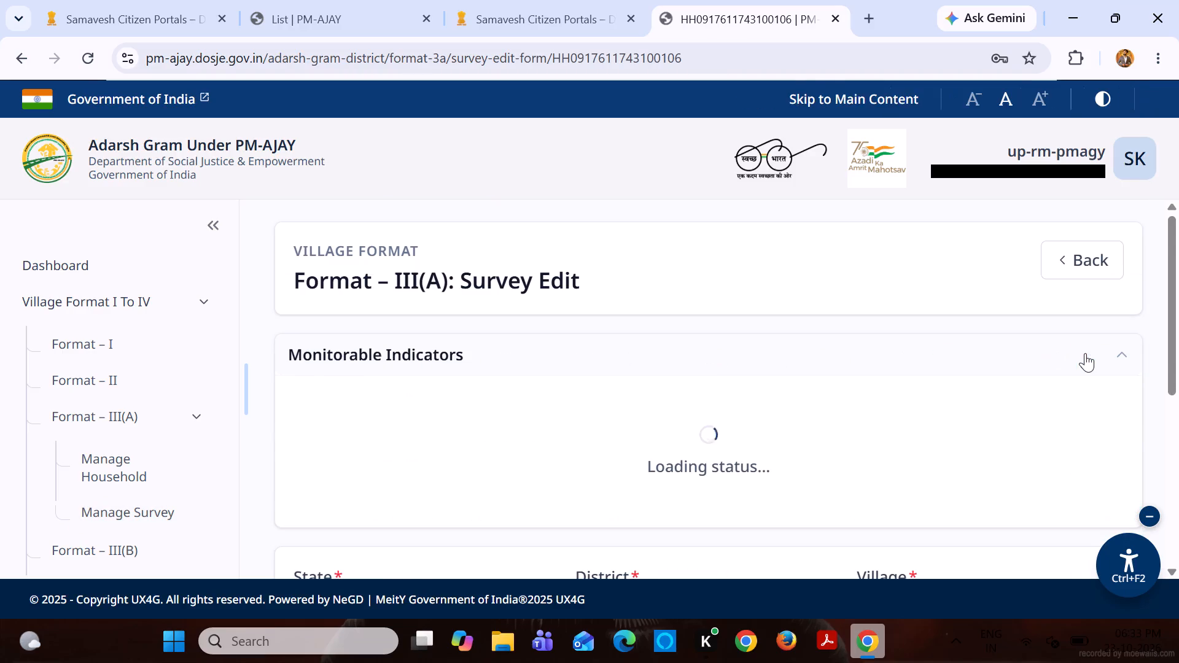
Under domain 7 – Agricultural Practices etc., set house 107's farming involvement to No, save the answers and return to the survey list.
scroll(956, 386, "down", 8)
left_click(815, 426)
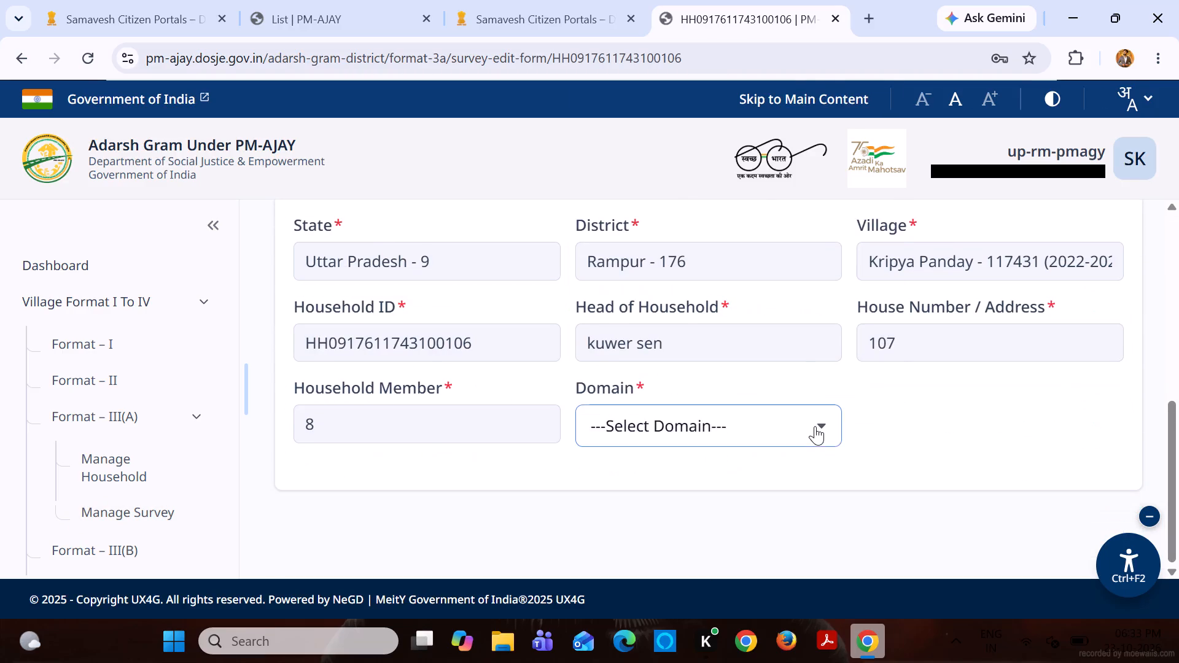
scroll(783, 304, "down", 1)
left_click(742, 315)
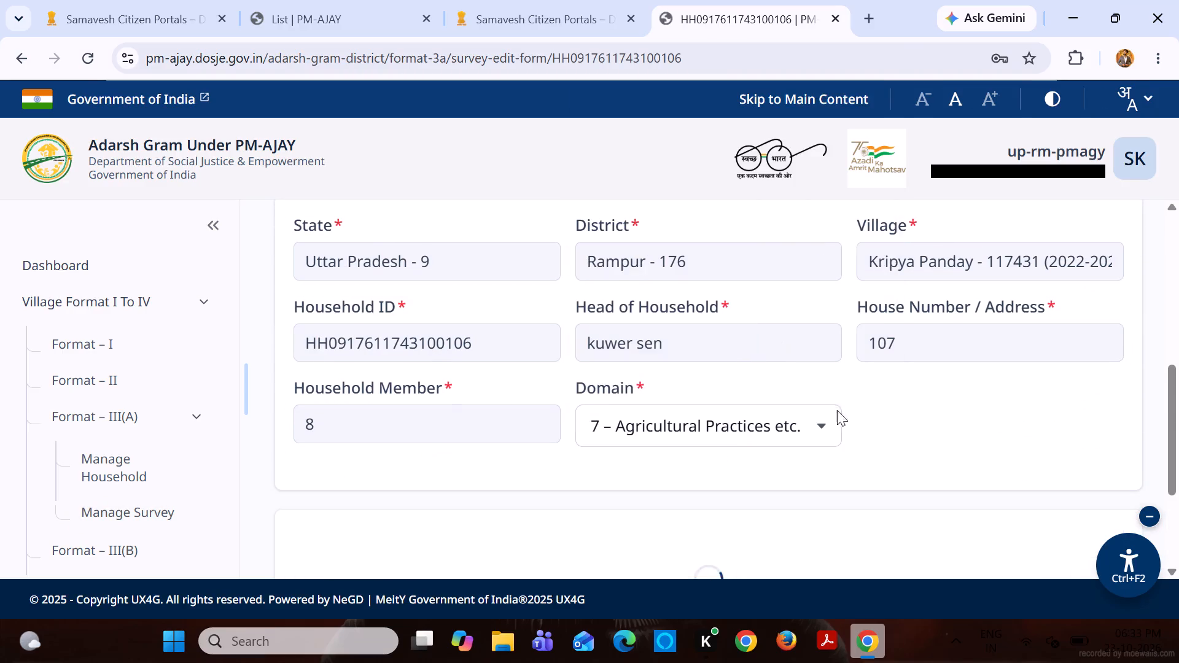
scroll(837, 410, "down", 5)
left_click_drag(1057, 273, 955, 360)
left_click(955, 360)
scroll(955, 360, "down", 10)
left_click(1079, 451)
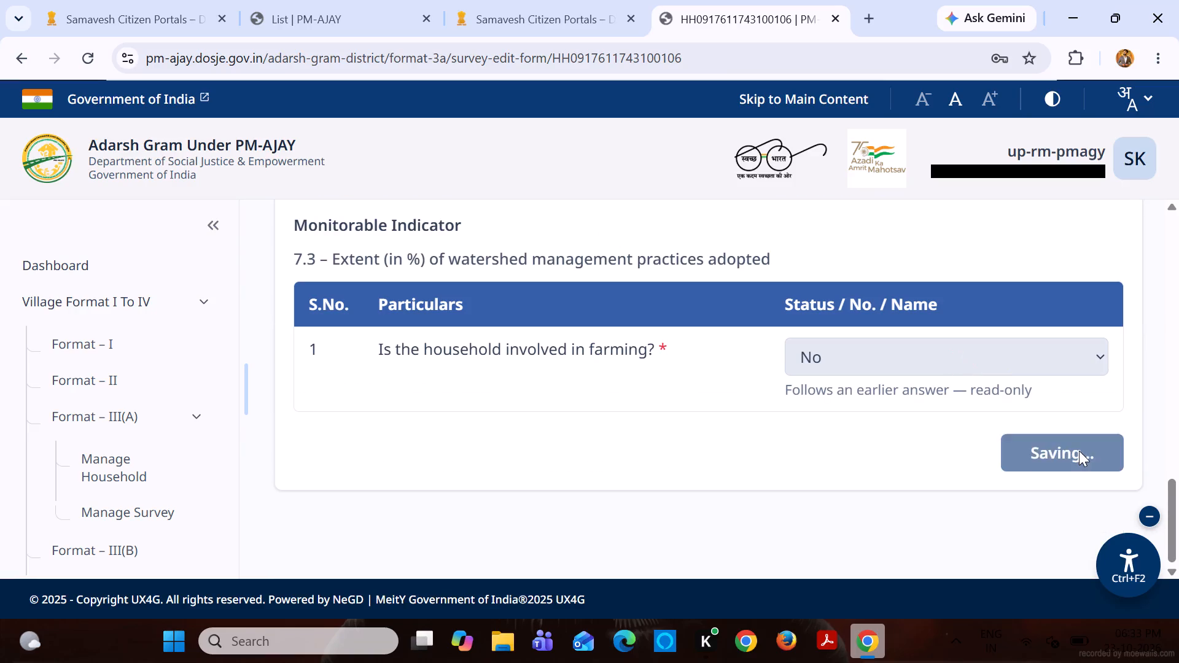
scroll(927, 428, "up", 11)
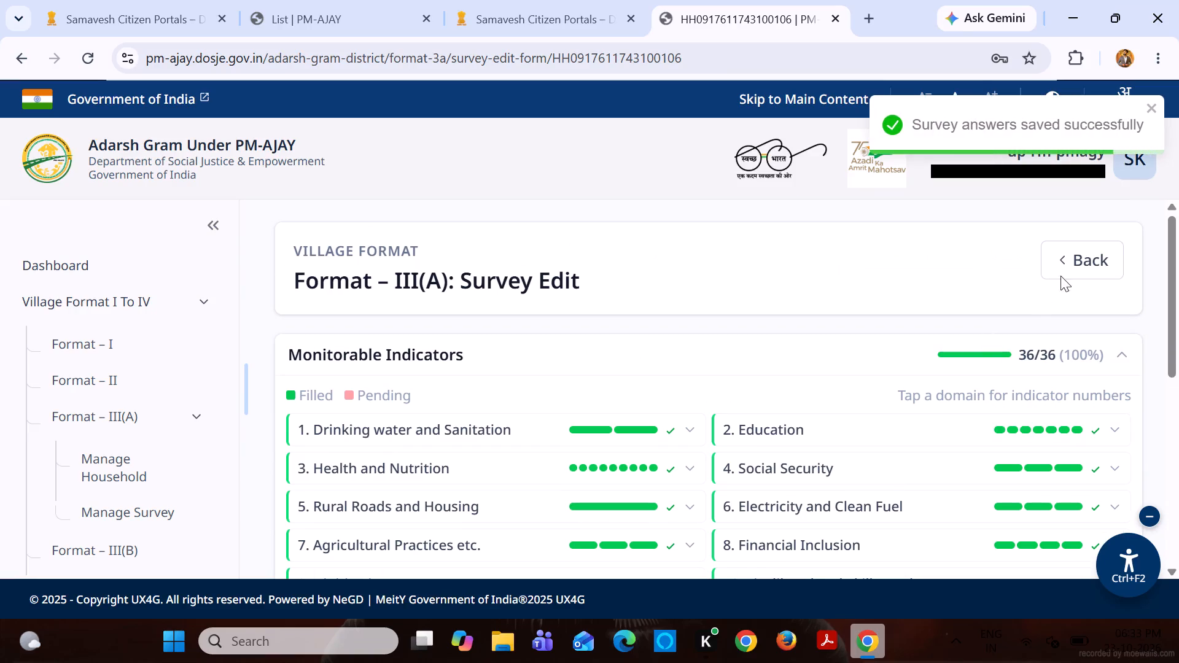
left_click(1070, 266)
Open the survey of house number 108 on page 2 of the household list for editing.
scroll(908, 423, "down", 14)
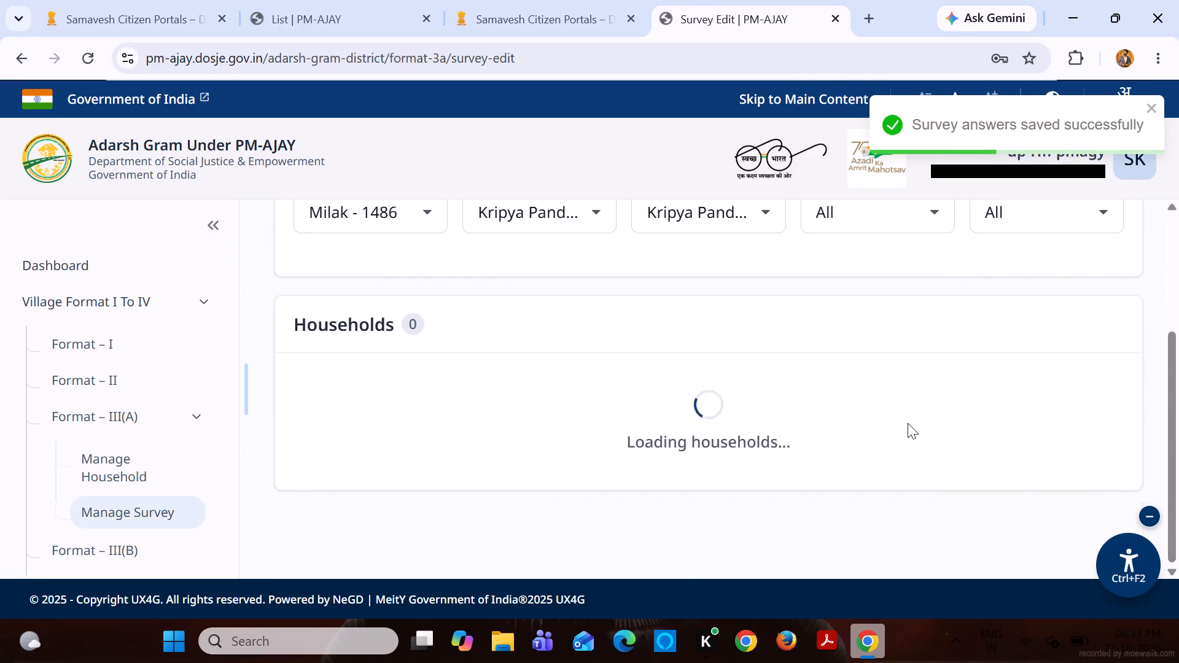
scroll(908, 423, "down", 8)
scroll(908, 423, "down", 20)
scroll(908, 423, "down", 20)
scroll(908, 423, "down", 4)
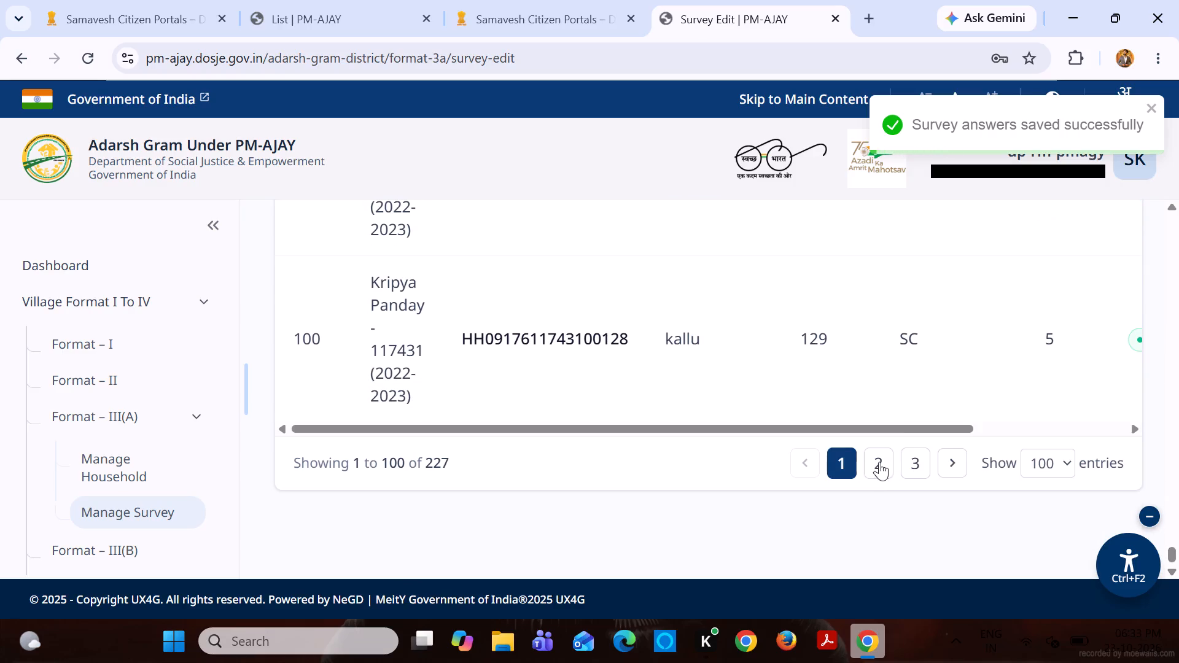
left_click(879, 467)
scroll(880, 309, "up", 14)
scroll(880, 309, "up", 17)
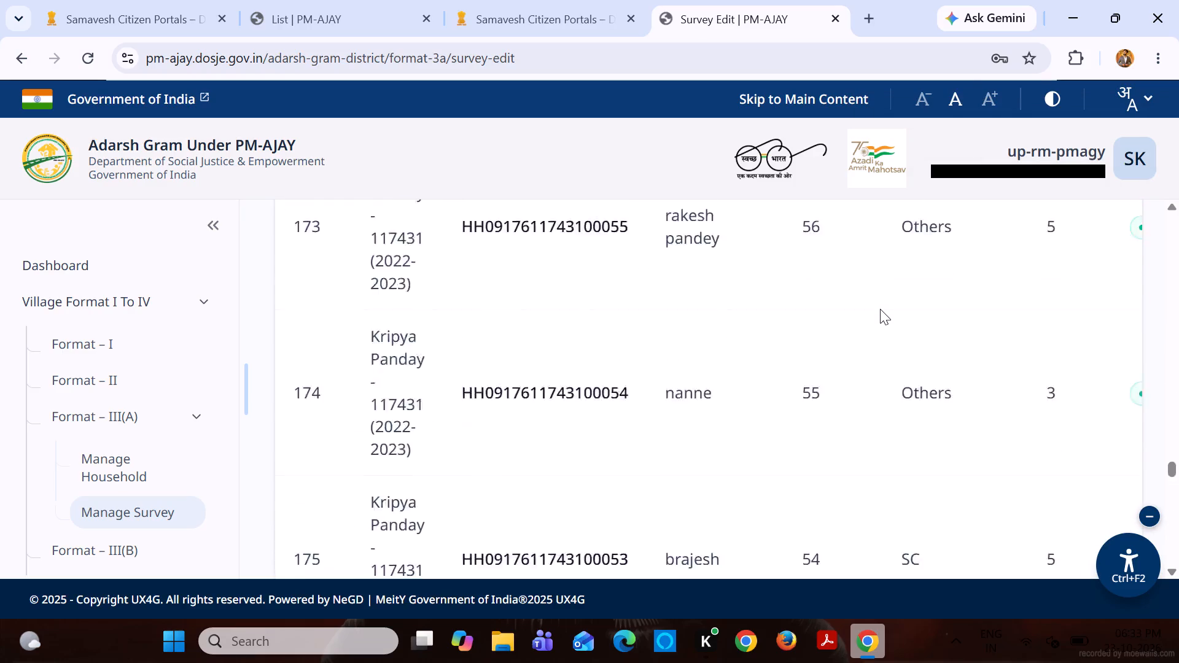
scroll(880, 309, "up", 17)
scroll(880, 309, "up", 9)
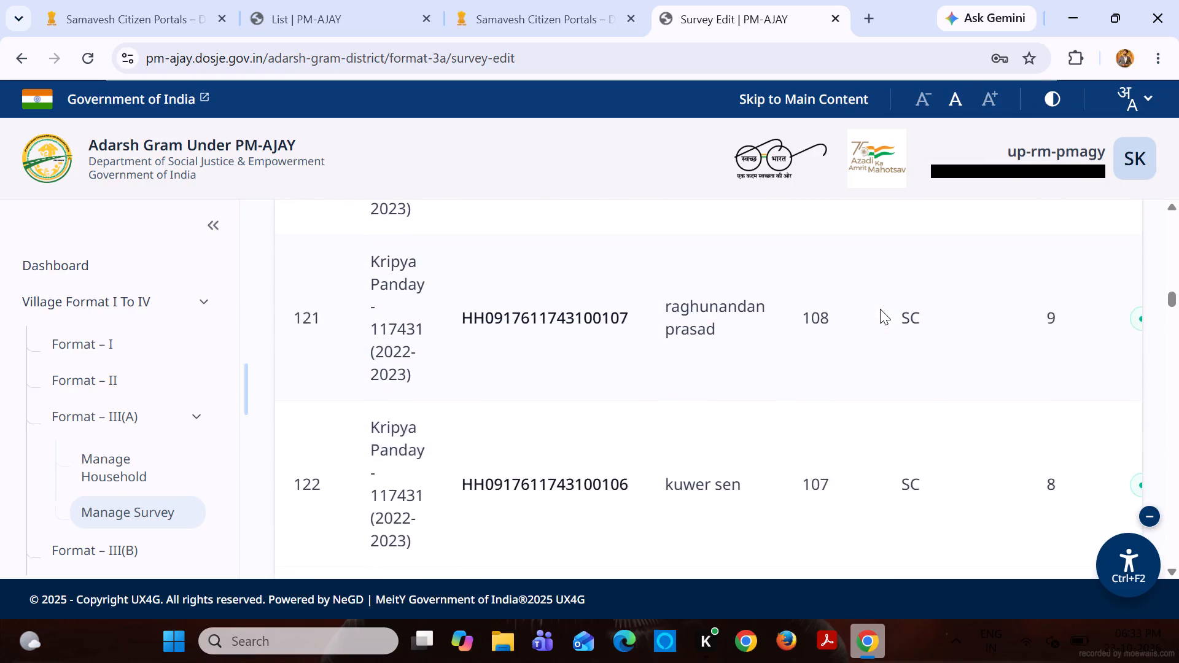
scroll(880, 309, "up", 1)
left_click(1103, 323)
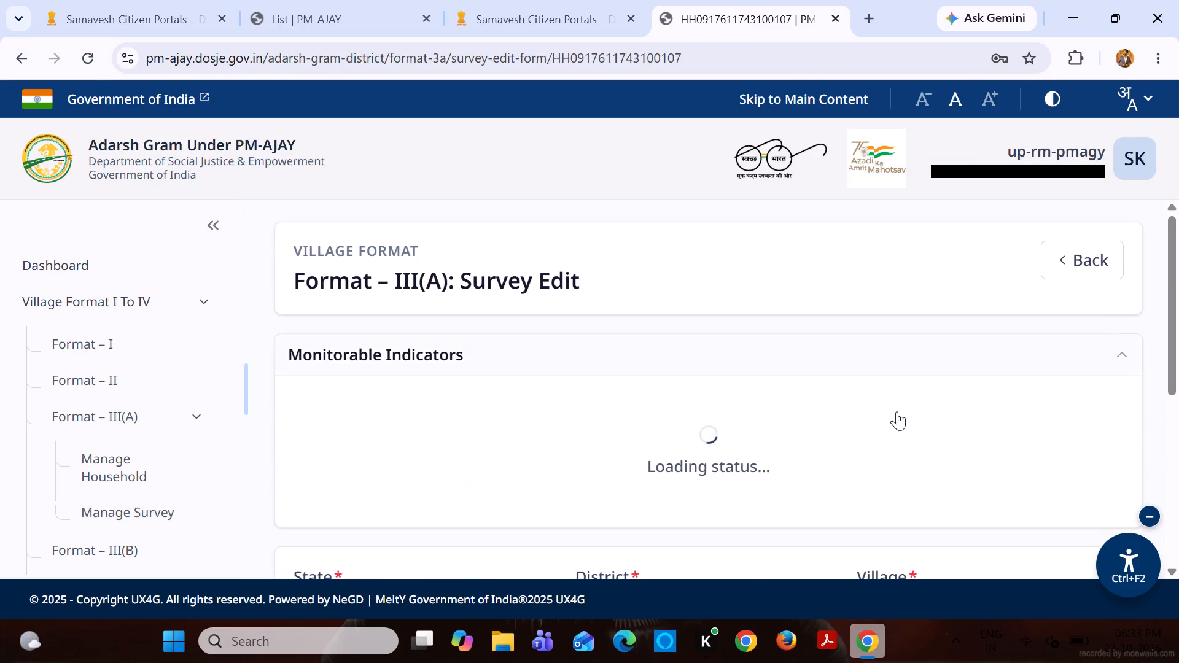
Under domain 7 – Agricultural Practices etc., set house 108's farming involvement to No, save the answers and return to the survey list.
scroll(895, 411, "down", 9)
left_click(827, 415)
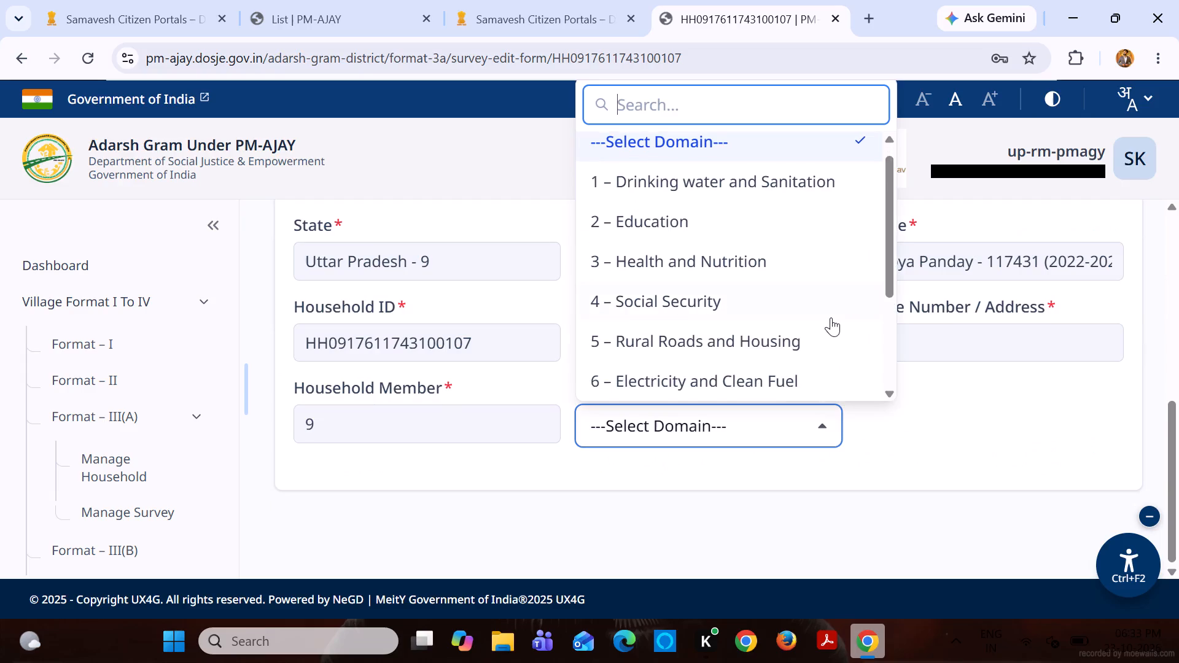
scroll(831, 317, "down", 1)
left_click(745, 277)
scroll(847, 370, "down", 4)
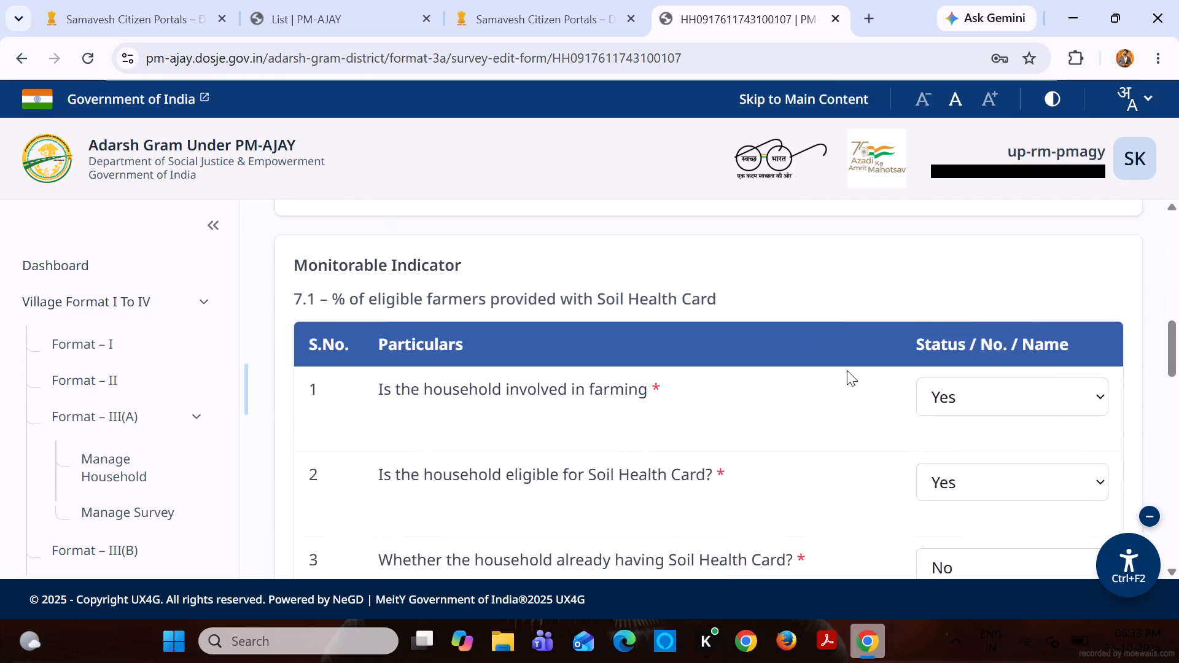
left_click(1027, 365)
left_click(1034, 356)
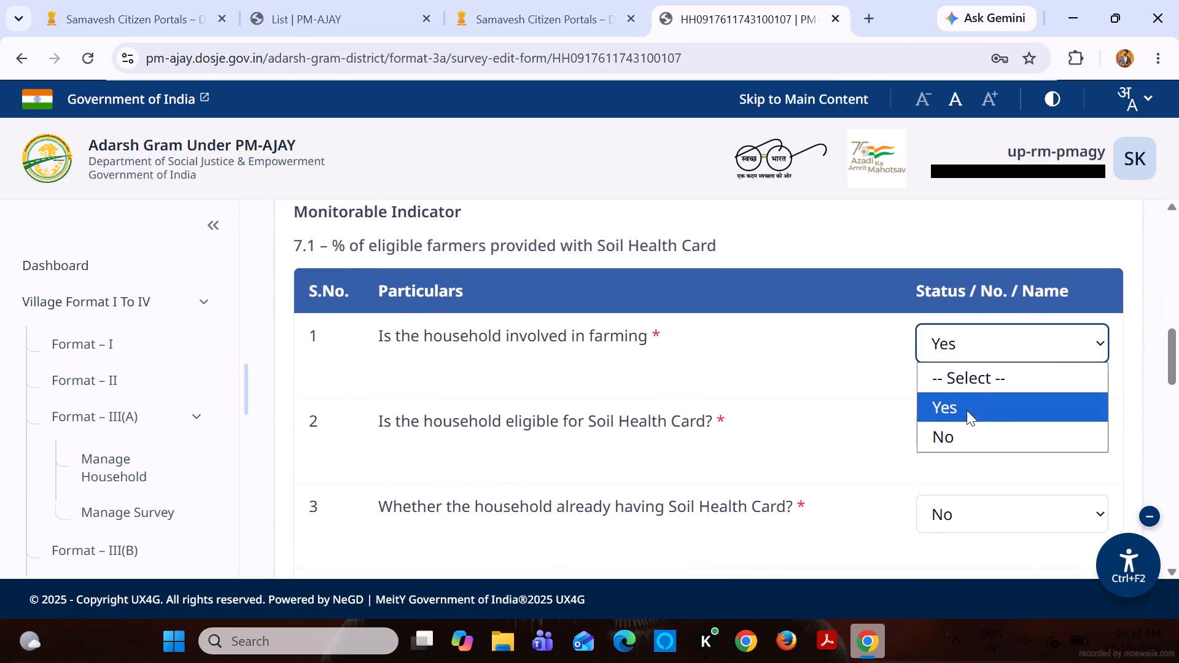
left_click(960, 422)
scroll(960, 422, "down", 9)
left_click(1102, 445)
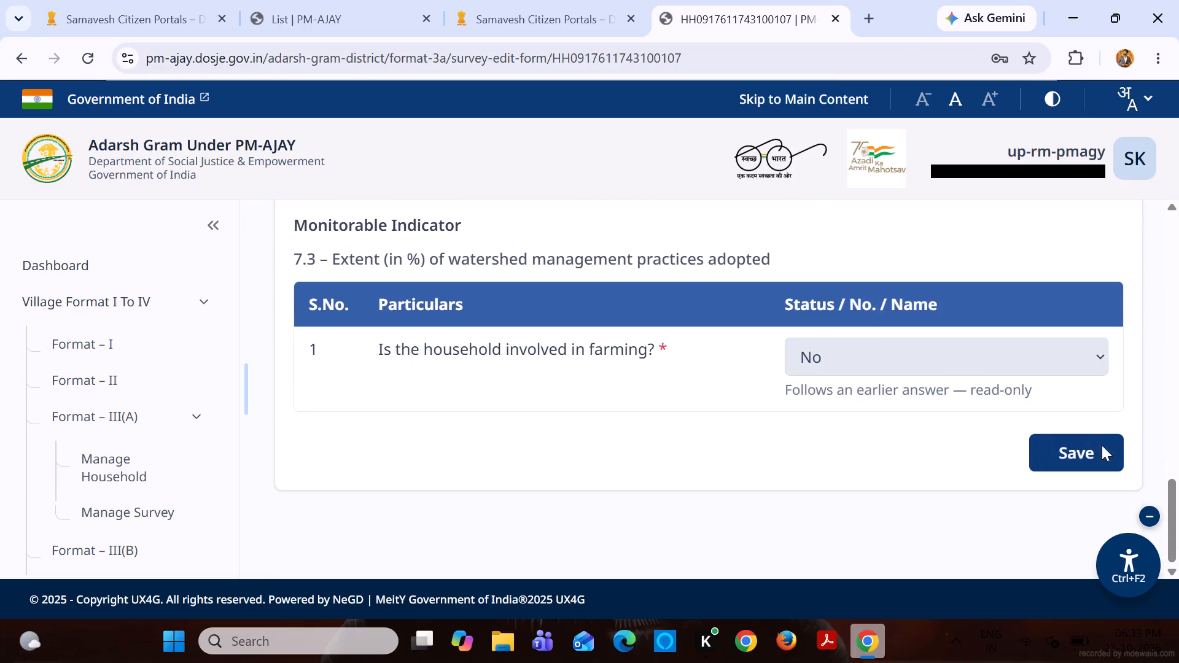
scroll(898, 383, "up", 13)
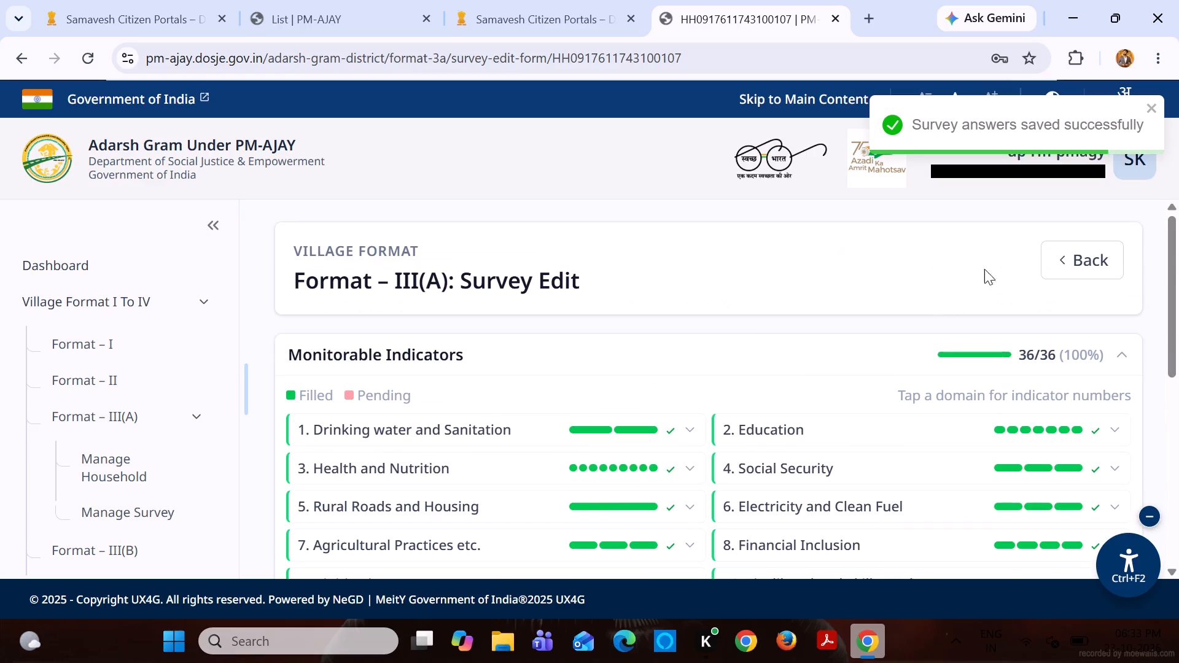
left_click(1048, 263)
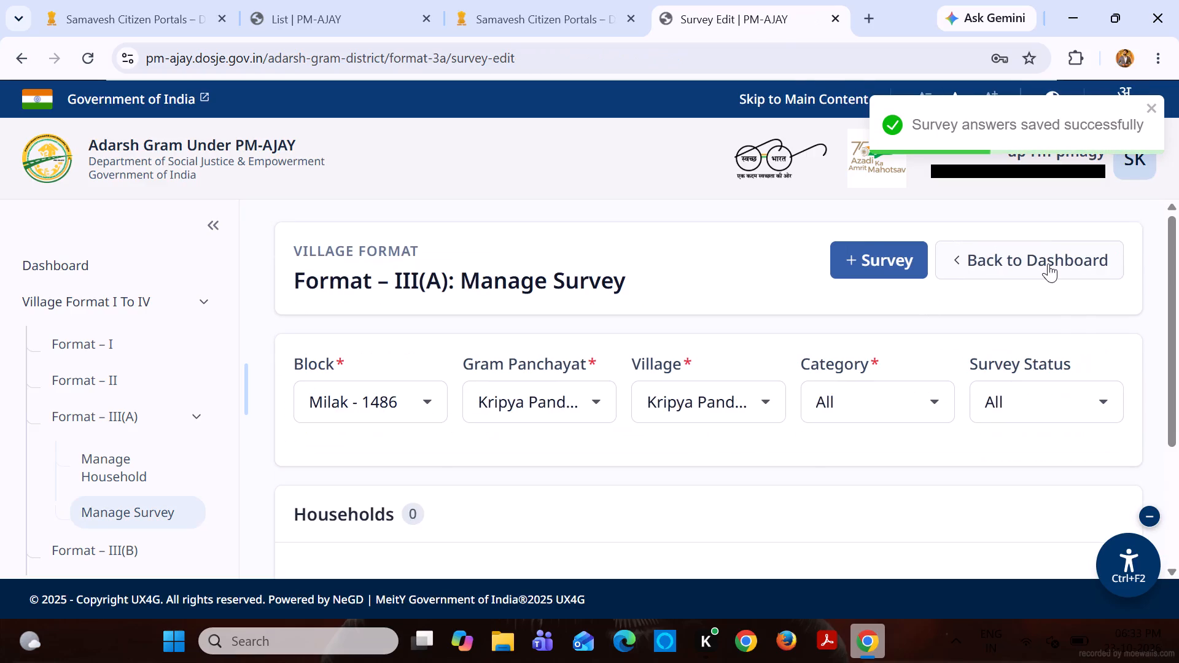
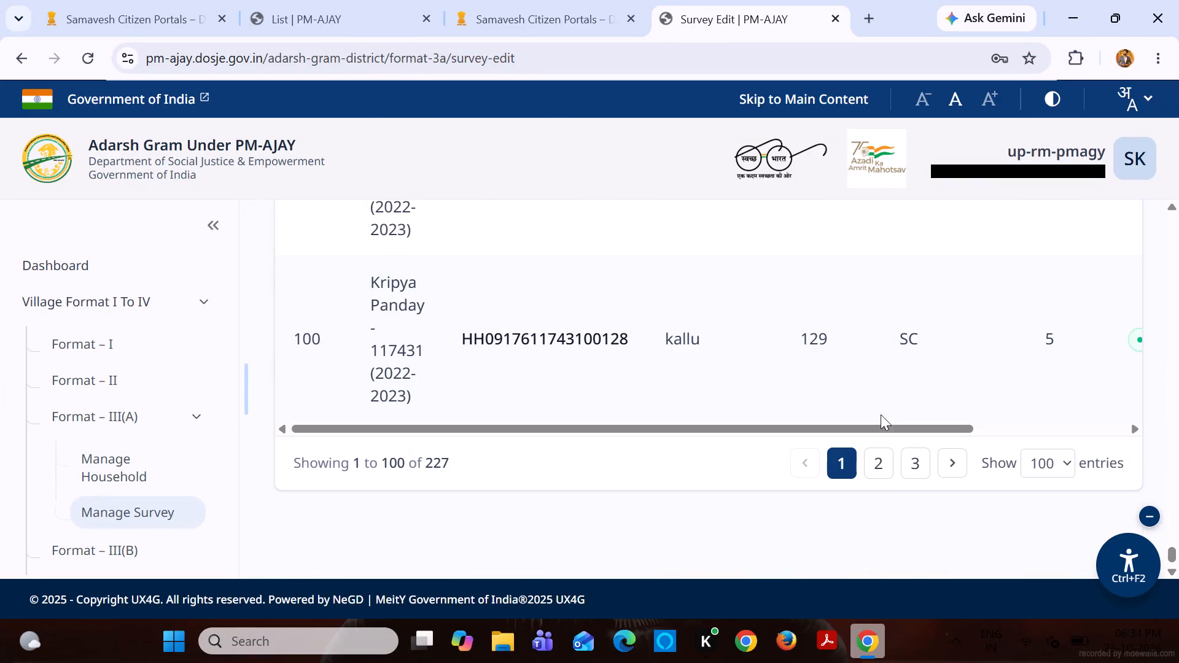
left_click(879, 467)
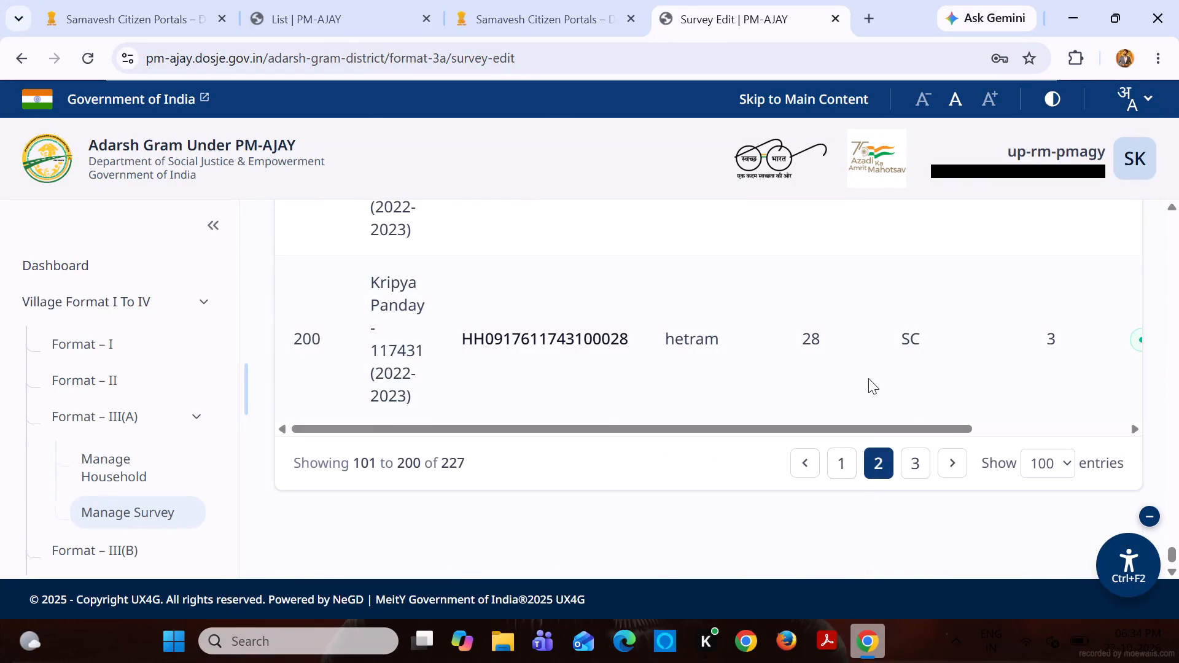
scroll(868, 378, "up", 20)
scroll(868, 378, "up", 15)
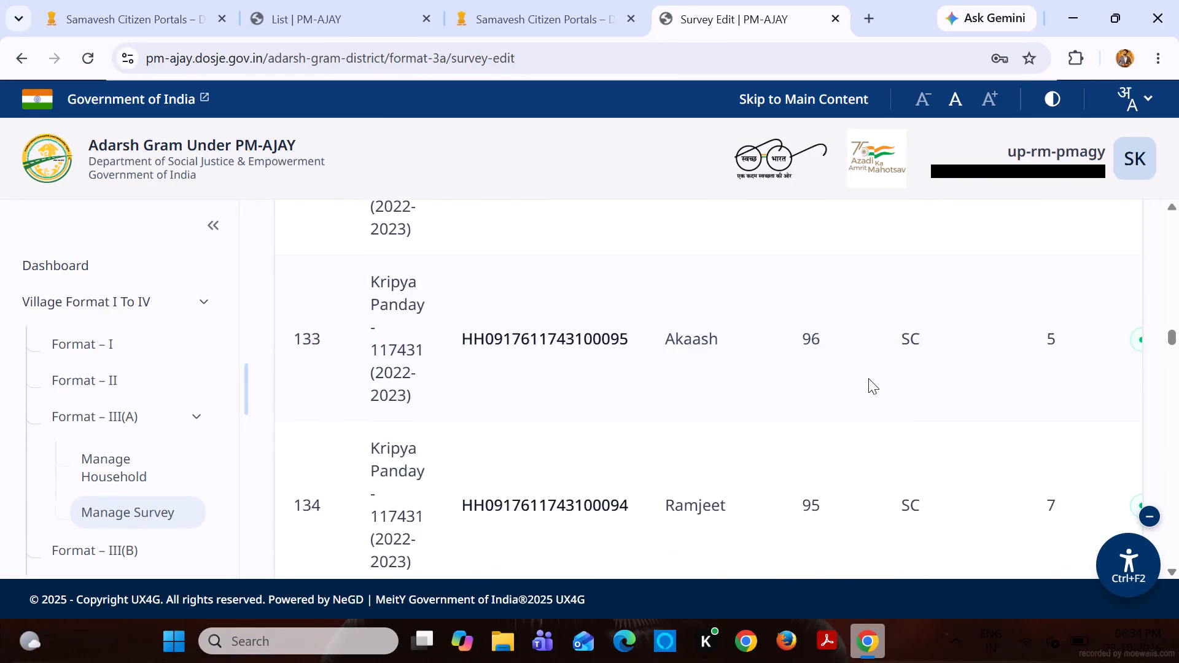
scroll(868, 378, "up", 5)
scroll(868, 378, "left", 6)
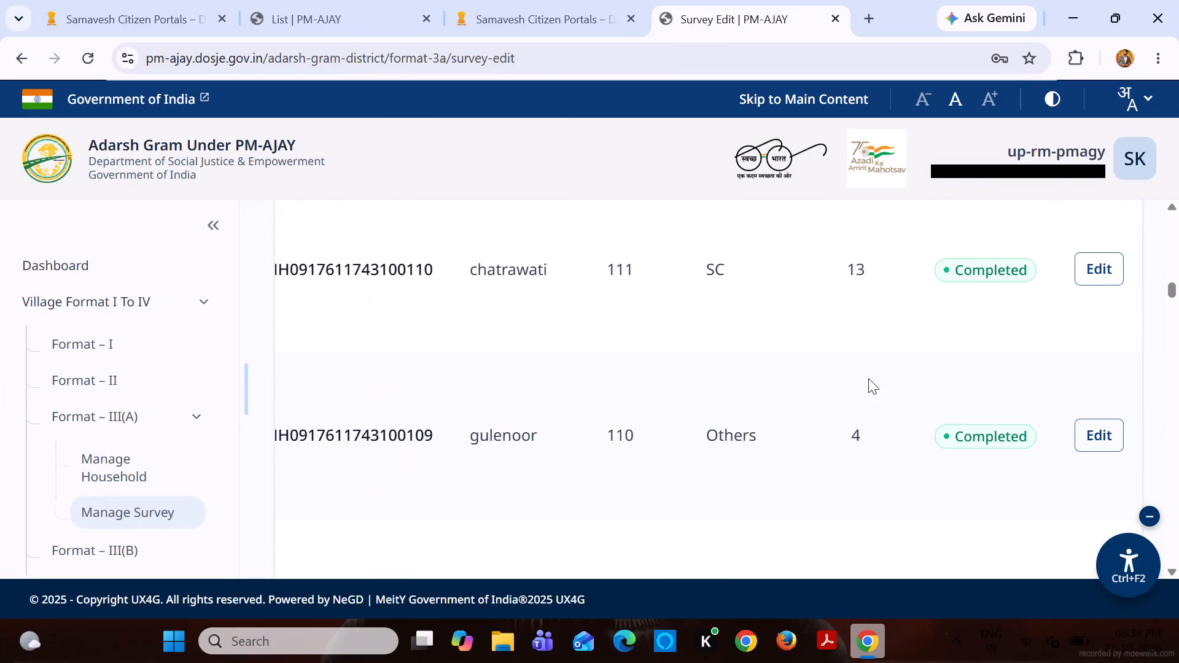
left_click(1082, 438)
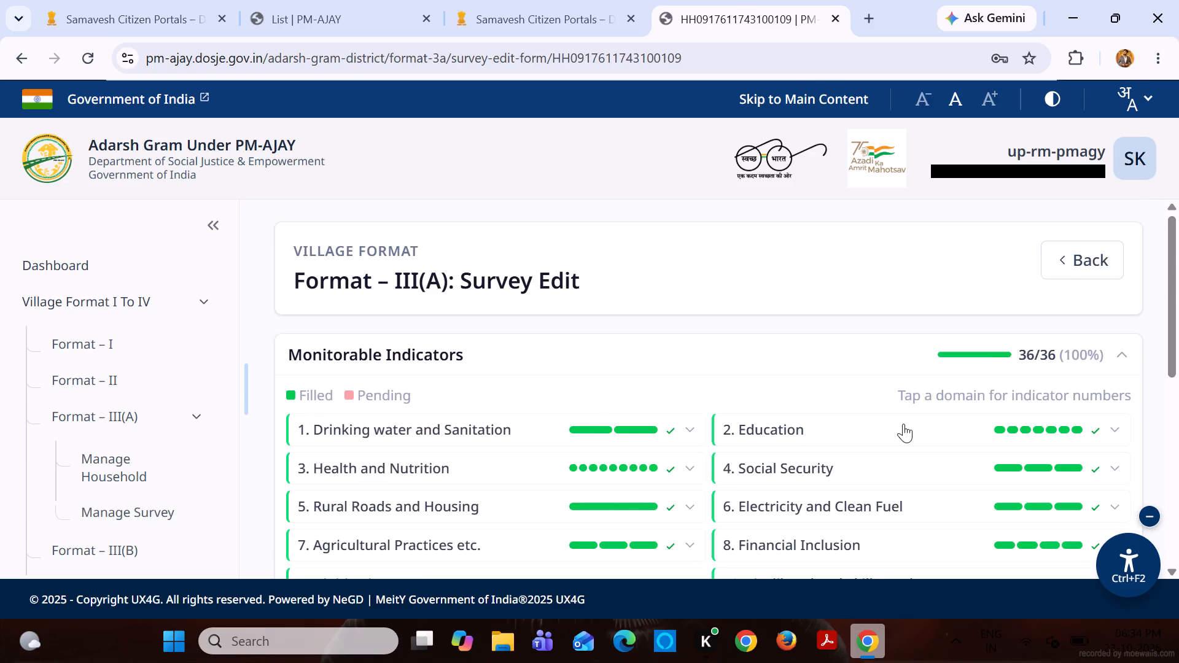
In domain 7 – Agricultural Practices etc., answer No to household involvement in farming under indicator 7.1, save, and return to the list.
scroll(903, 424, "down", 8)
left_click(791, 422)
scroll(792, 292, "down", 2)
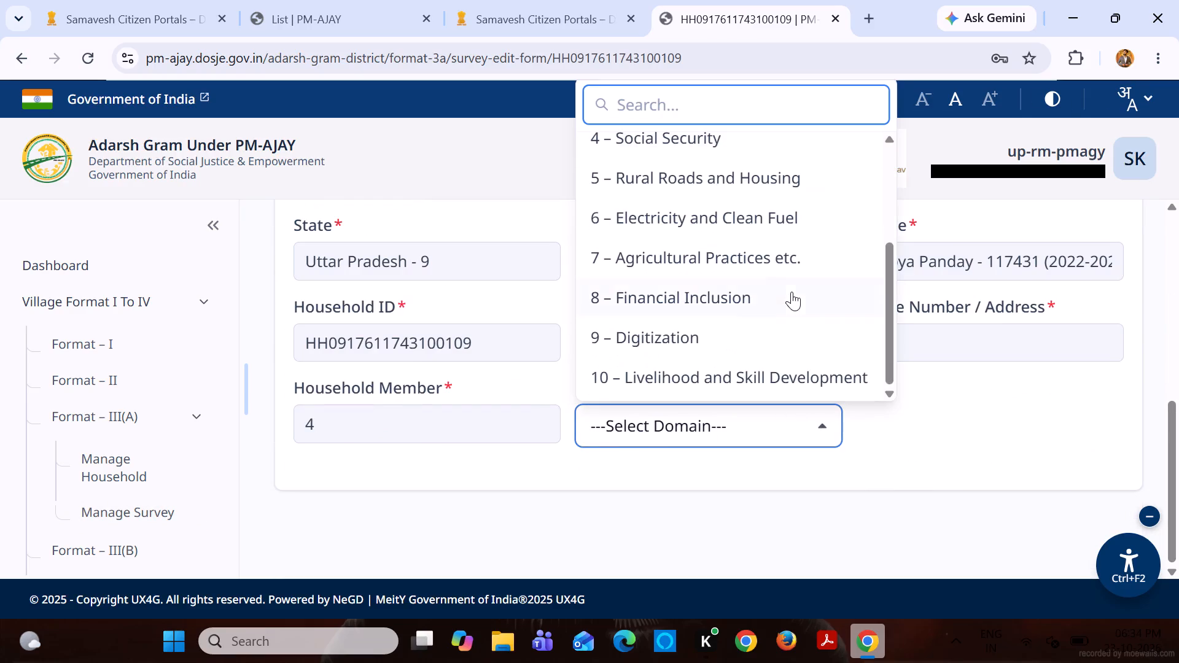
left_click(739, 266)
scroll(822, 393, "down", 5)
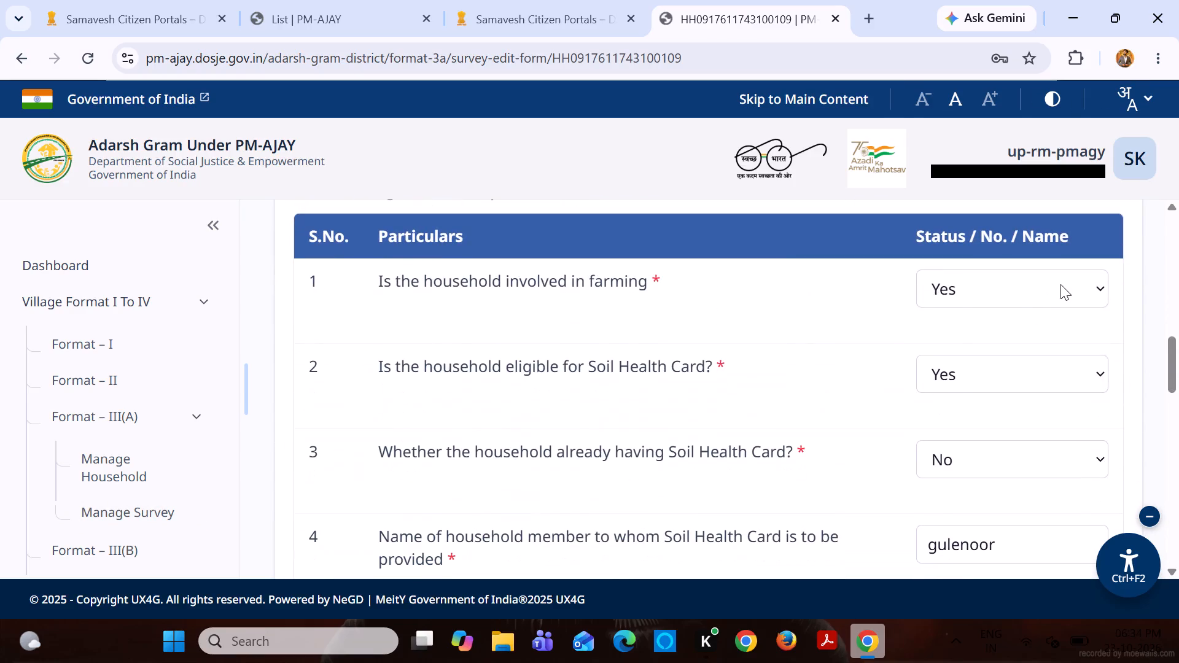
left_click(1060, 284)
left_click(978, 372)
scroll(978, 372, "down", 6)
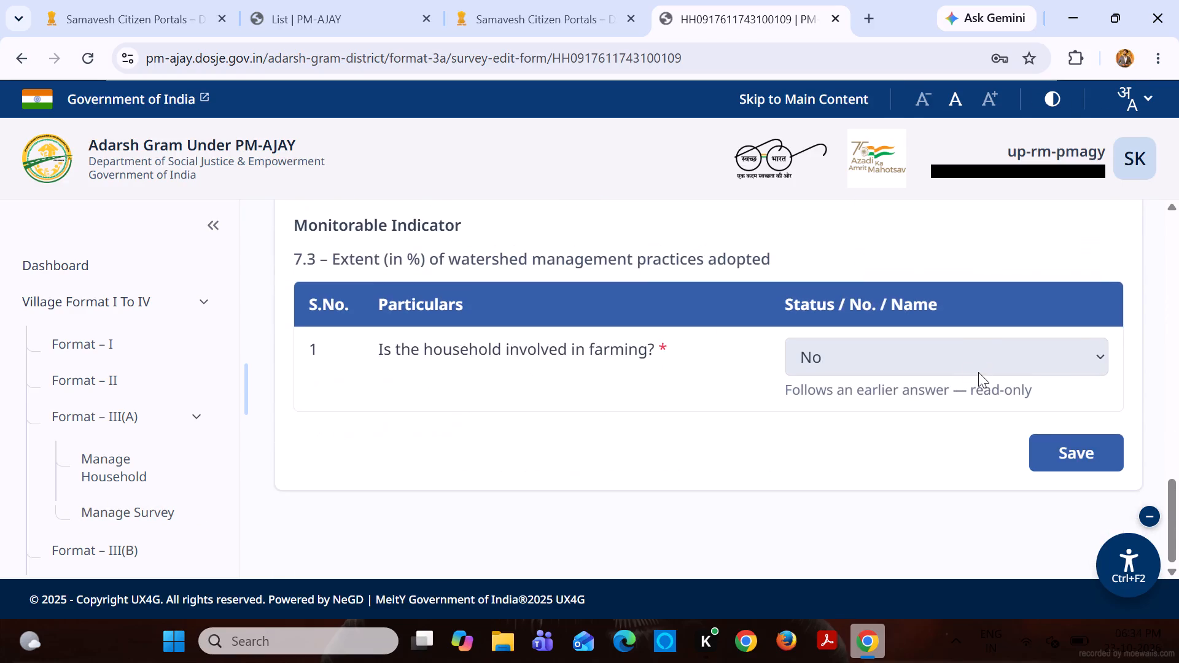
left_click(1064, 456)
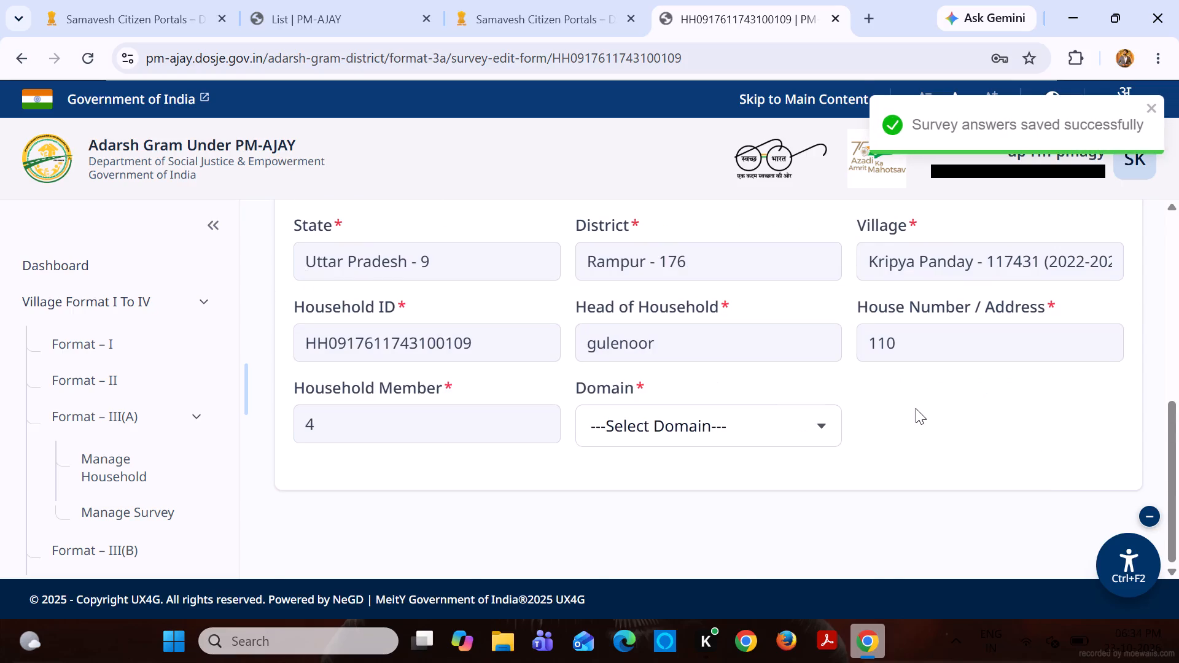
scroll(916, 408, "up", 17)
left_click(1082, 262)
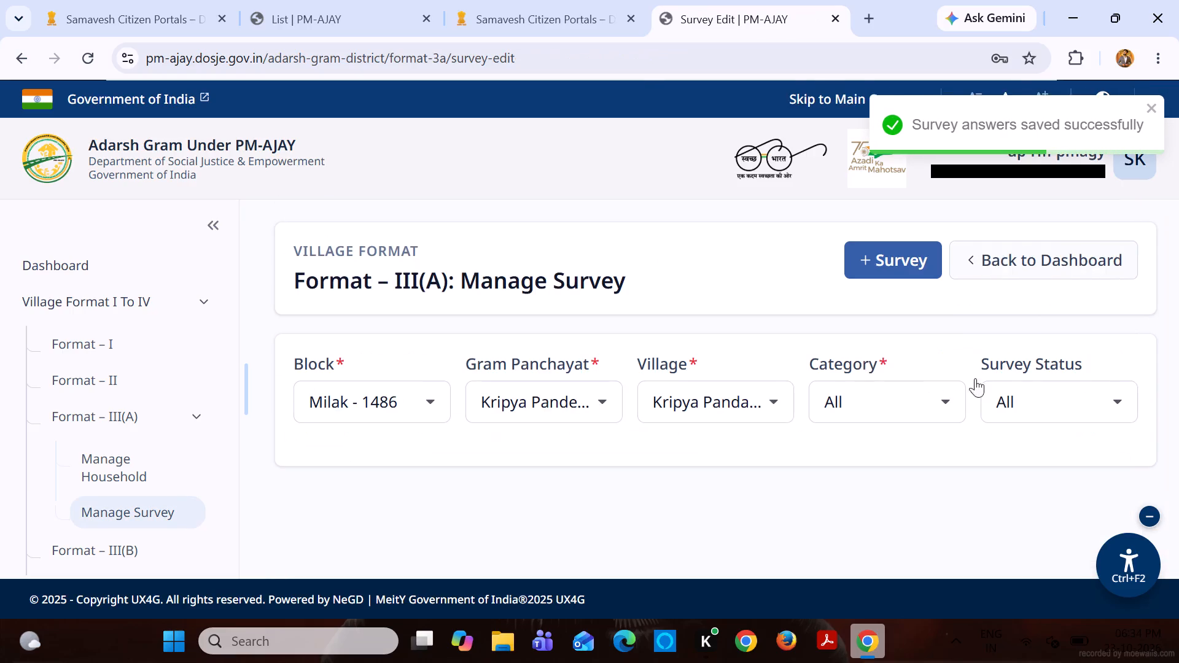
Open the survey of the household at serial number 118 for editing, on page 2 of the household list.
scroll(975, 378, "down", 20)
scroll(975, 378, "down", 20)
scroll(975, 378, "down", 10)
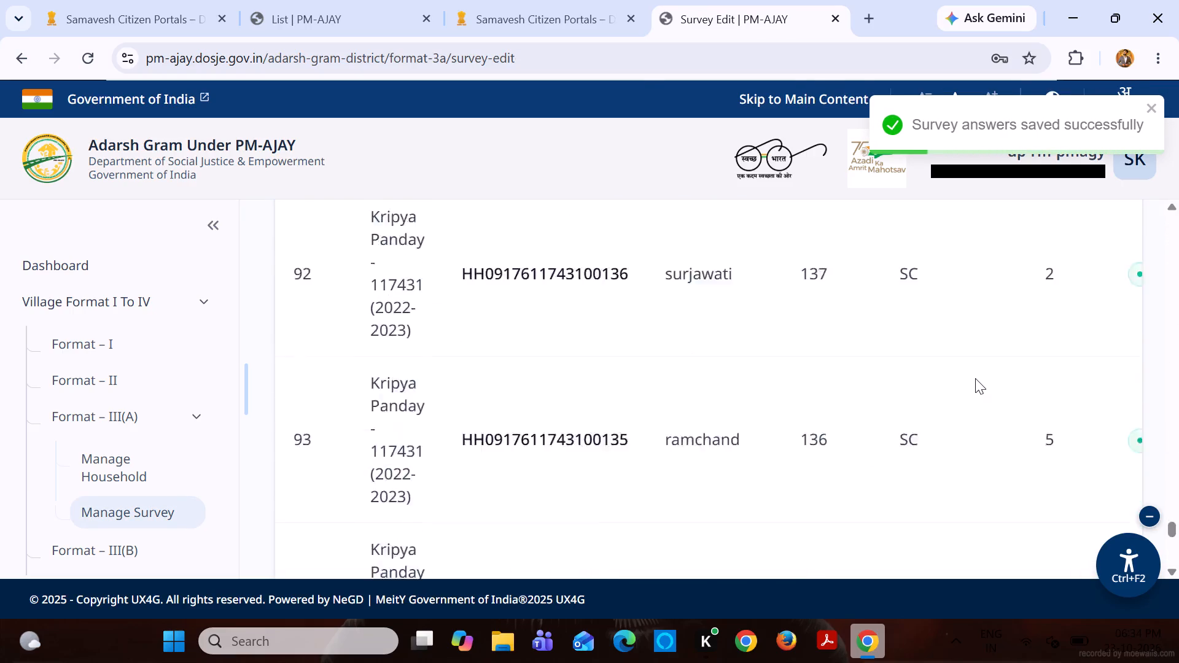
scroll(975, 378, "down", 4)
left_click(880, 457)
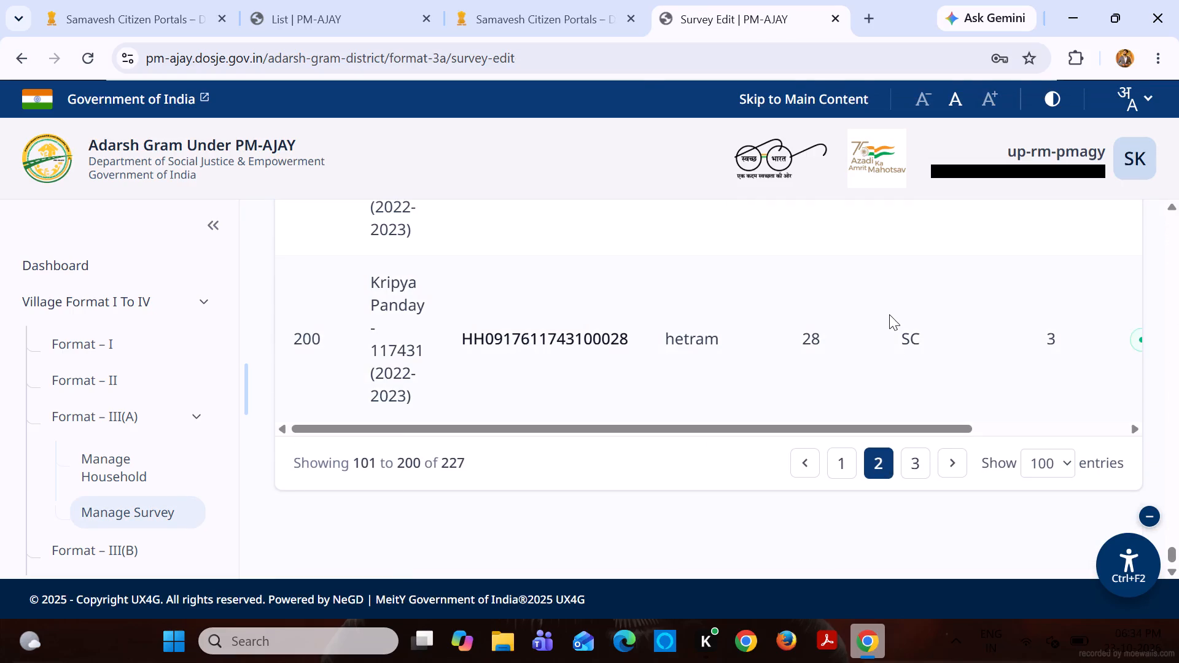
scroll(889, 314, "up", 19)
scroll(889, 314, "up", 8)
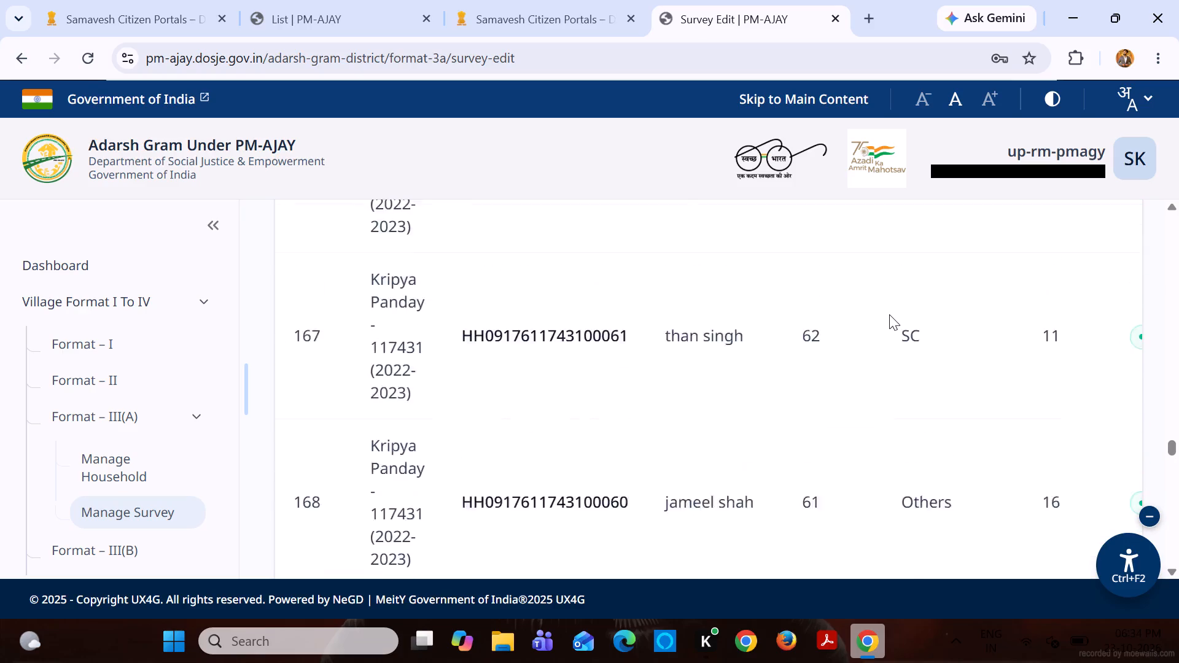
scroll(889, 314, "up", 12)
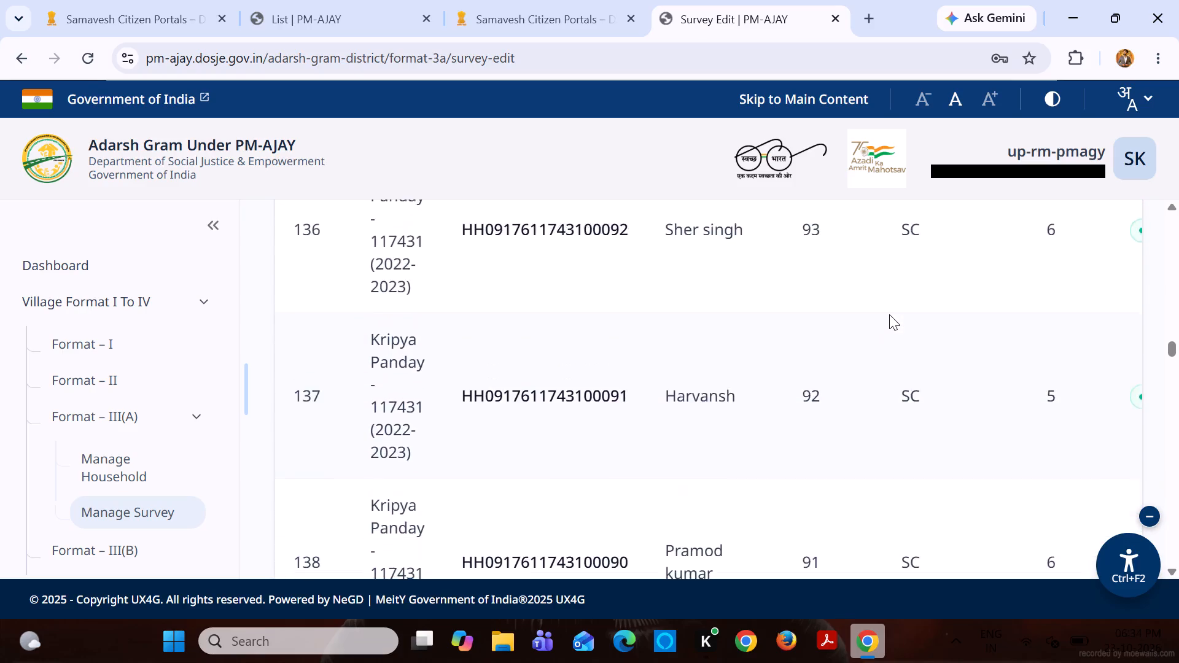
scroll(889, 314, "up", 9)
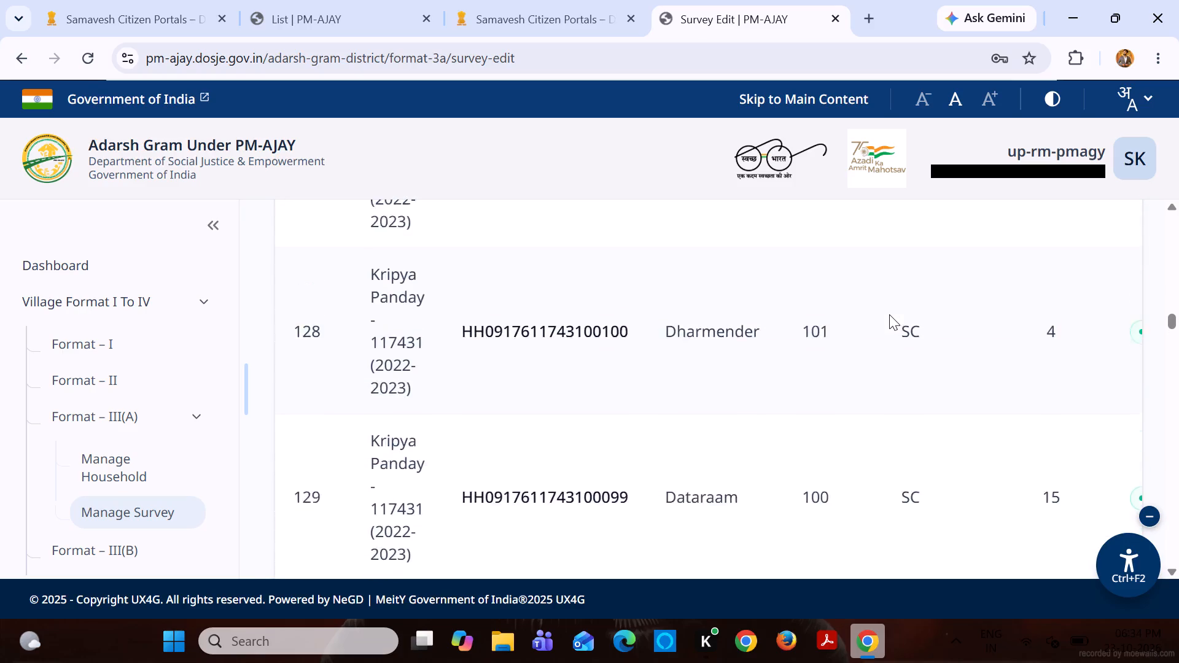
scroll(889, 314, "up", 6)
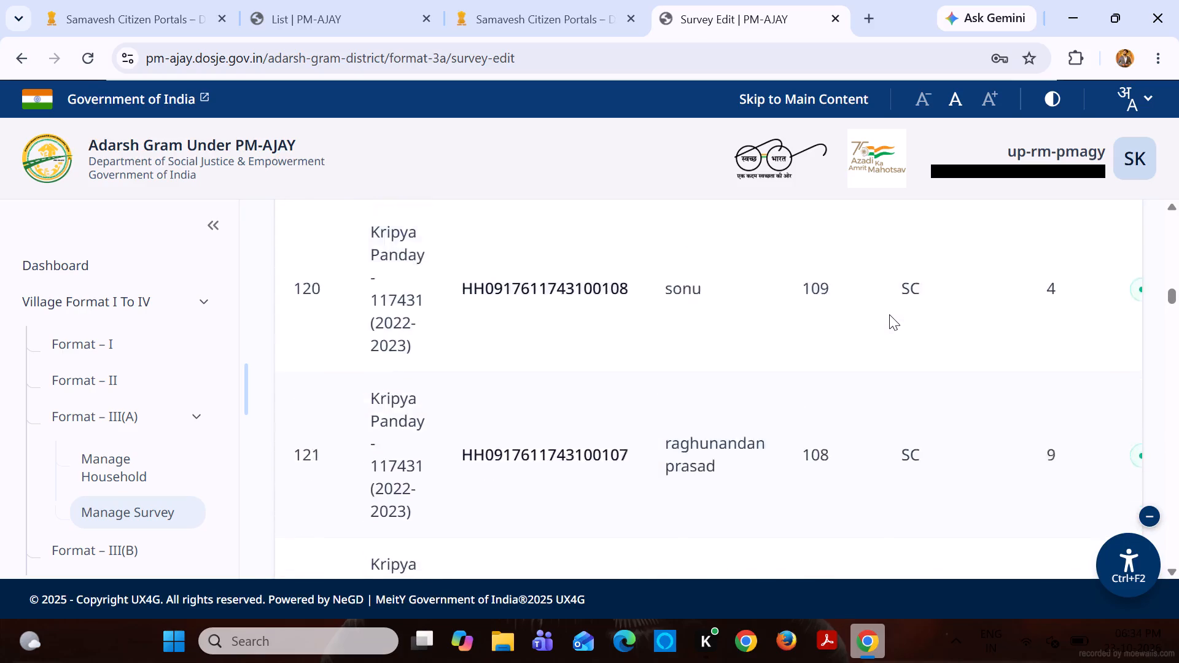
scroll(889, 314, "up", 7)
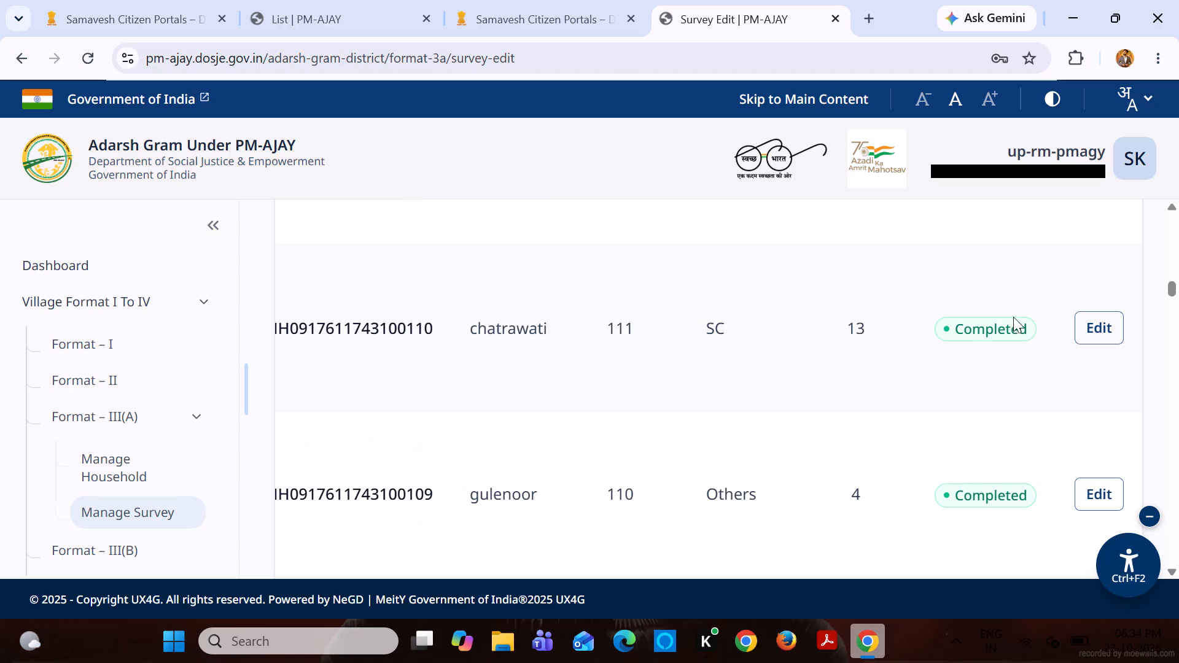
left_click(1097, 332)
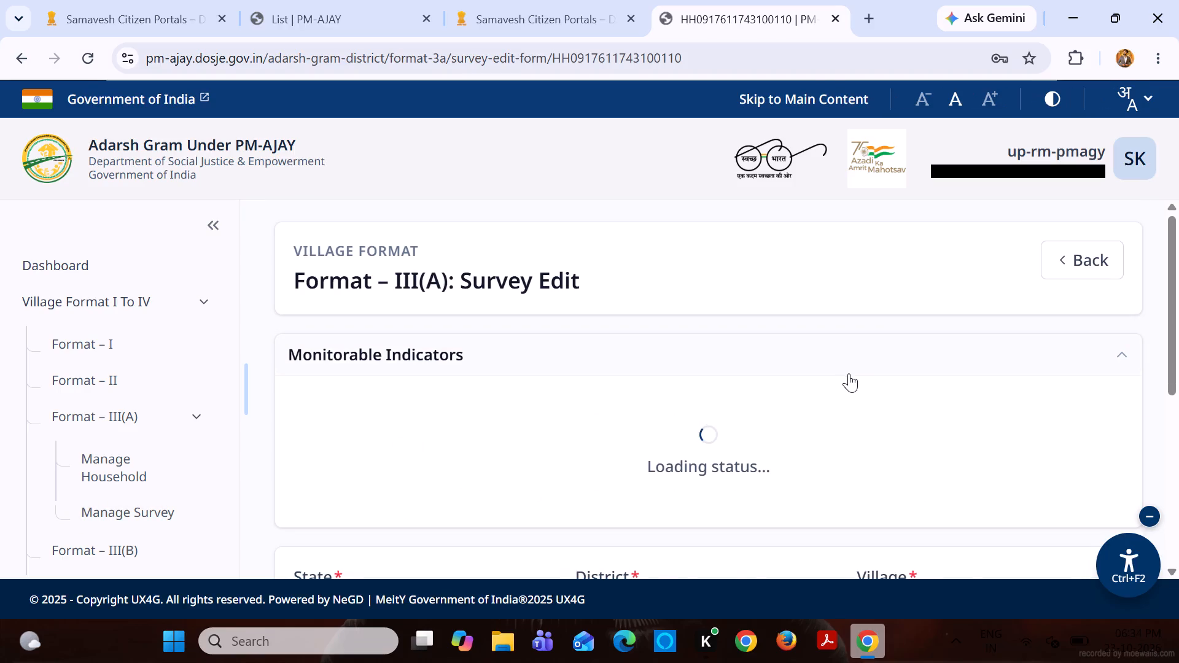
Set household involvement in farming to No under indicator 7.1 of domain 7 – Agricultural Practices etc., save, and return to the list.
scroll(849, 373, "down", 10)
left_click(772, 408)
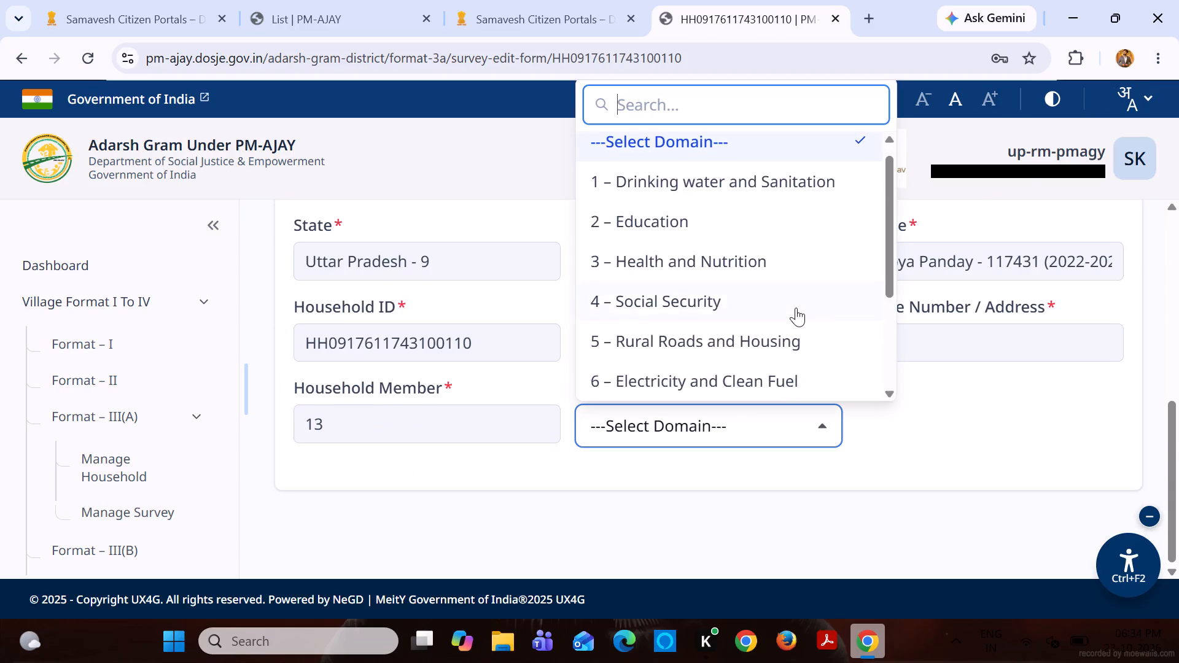
scroll(796, 308, "down", 2)
left_click(755, 264)
scroll(866, 440, "down", 5)
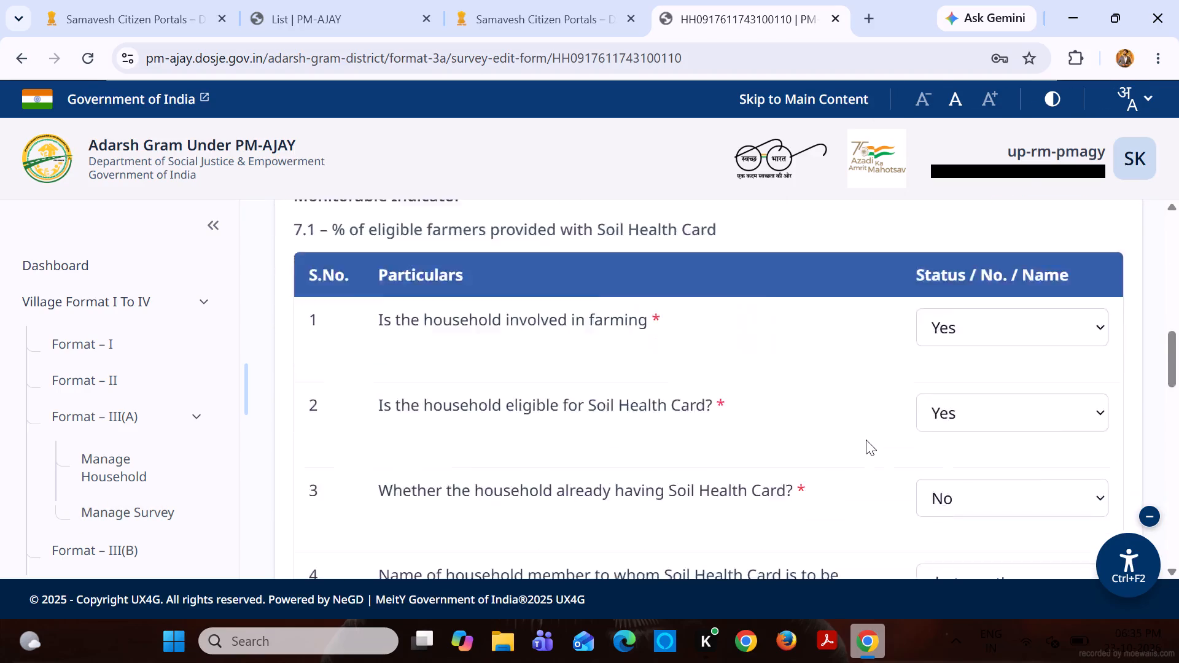
left_click(1033, 225)
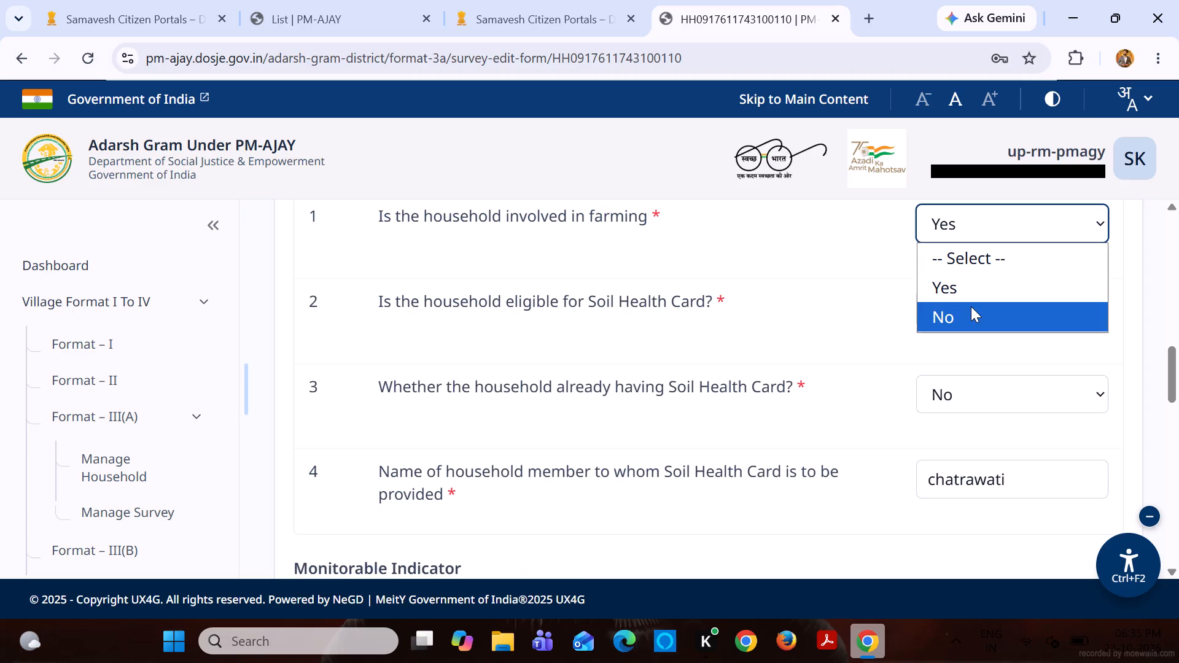
left_click(971, 306)
scroll(971, 306, "down", 8)
left_click(1080, 468)
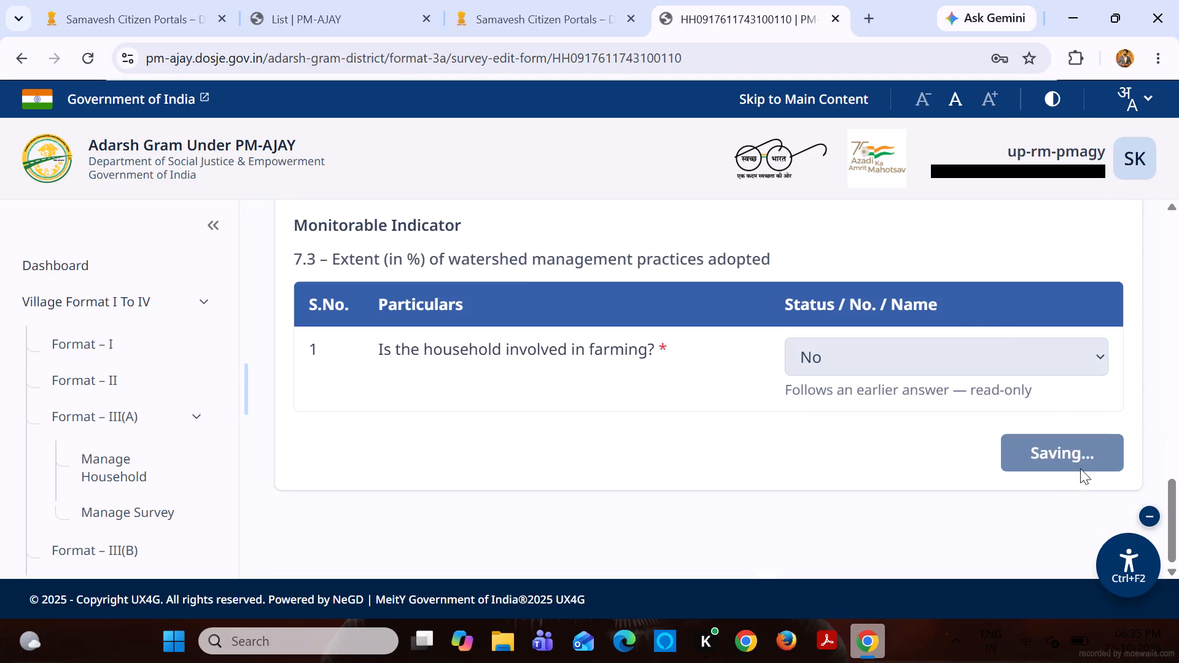
scroll(1009, 345, "up", 10)
left_click(1074, 258)
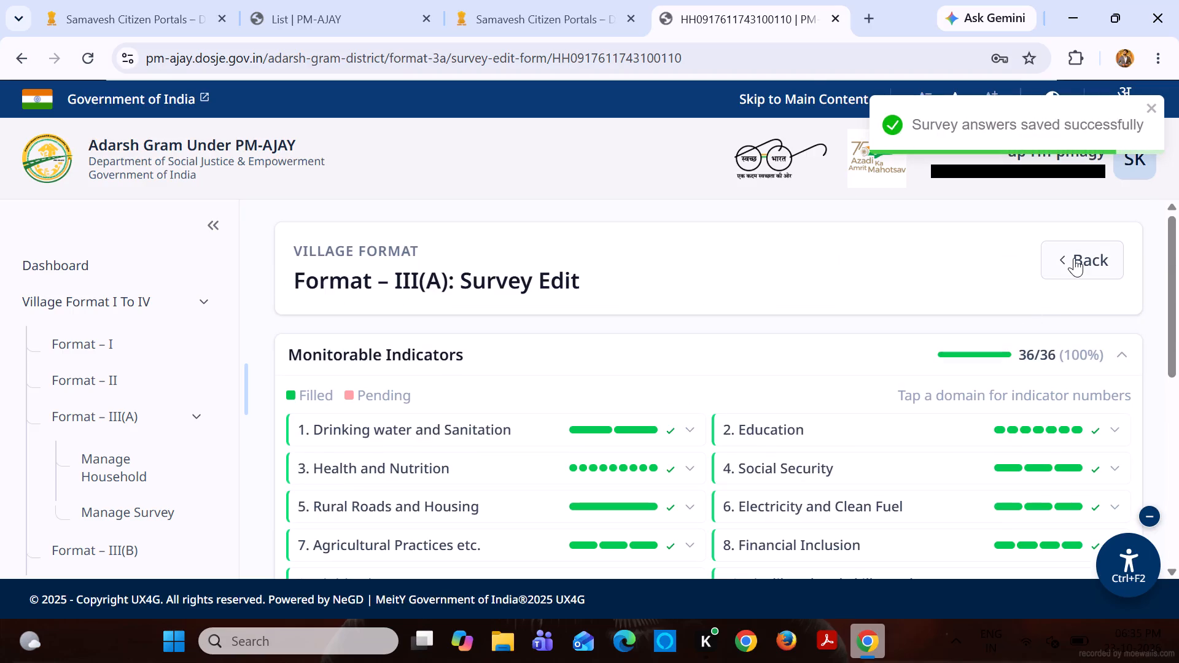
Open the survey of the household at serial number 117 for editing, on page 2 of the household list.
scroll(972, 409, "down", 12)
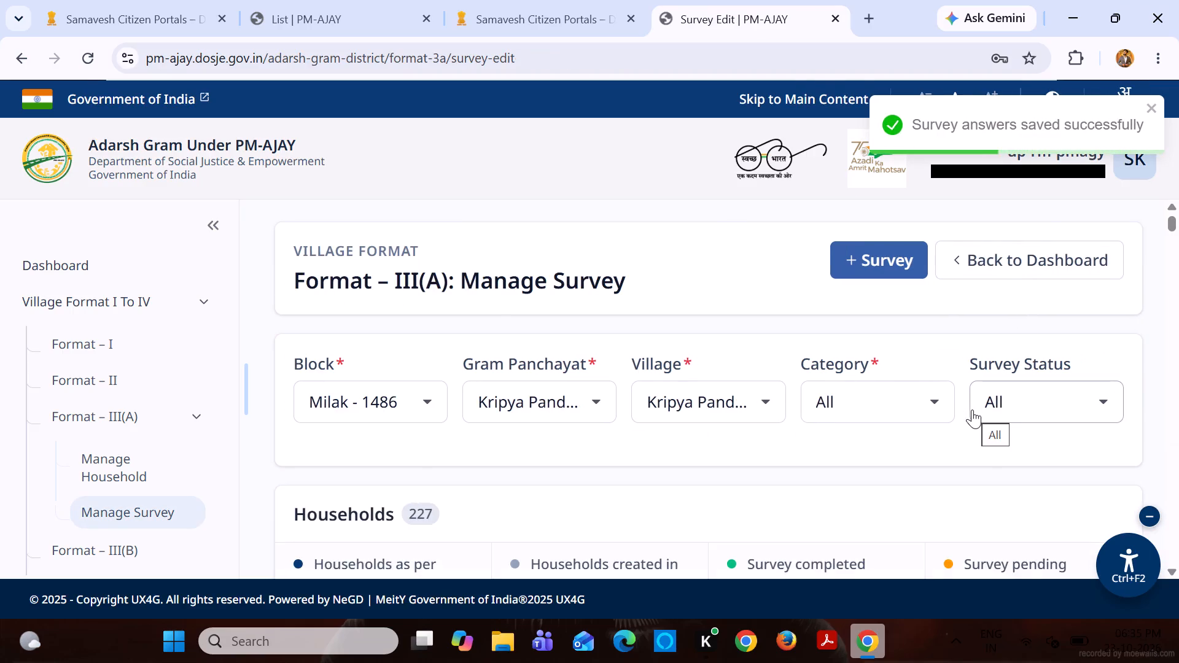
scroll(972, 409, "down", 20)
scroll(972, 409, "down", 20)
scroll(972, 409, "down", 19)
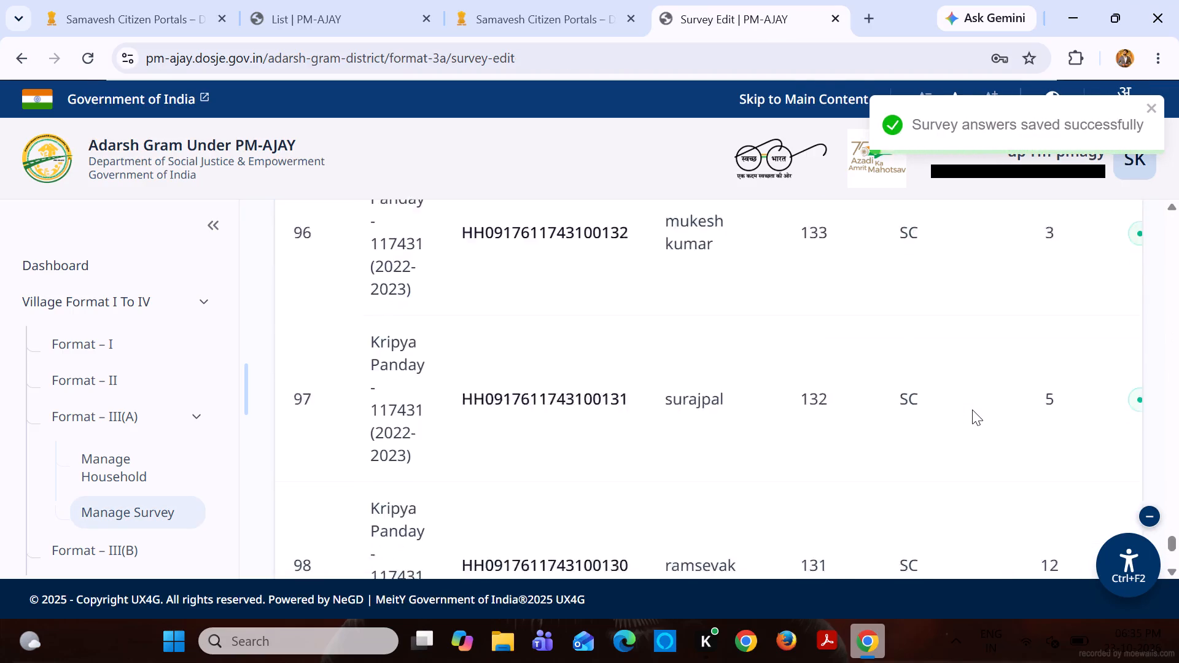
scroll(972, 409, "down", 7)
left_click(883, 456)
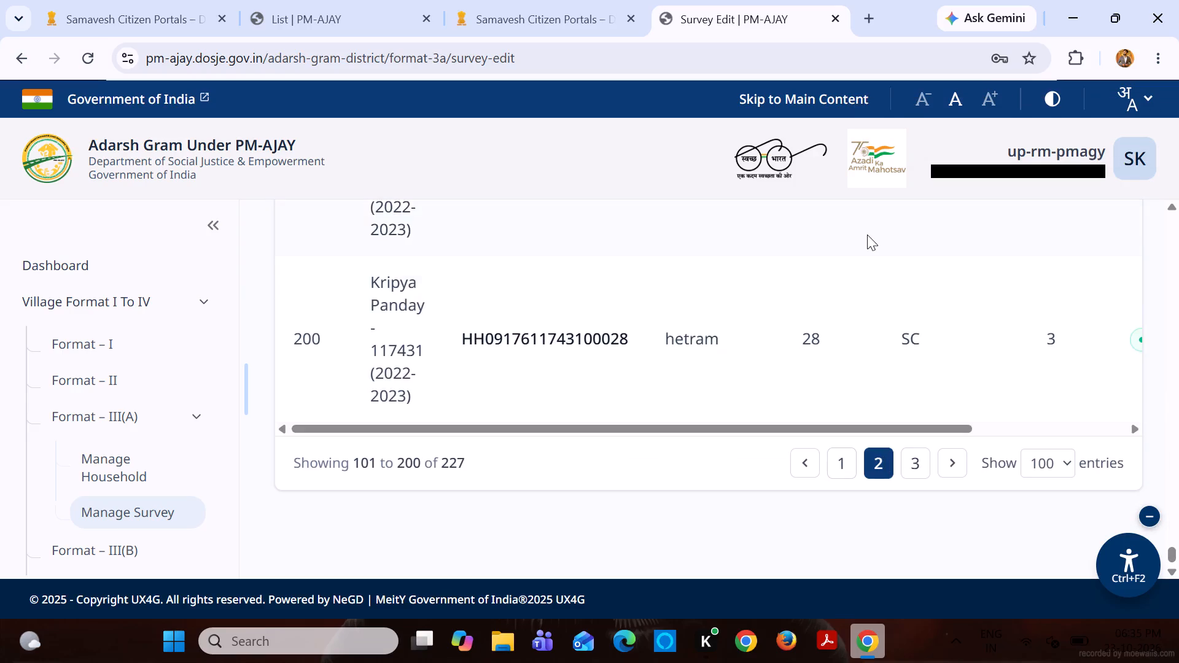
scroll(867, 235, "up", 13)
scroll(867, 235, "up", 19)
scroll(867, 235, "up", 9)
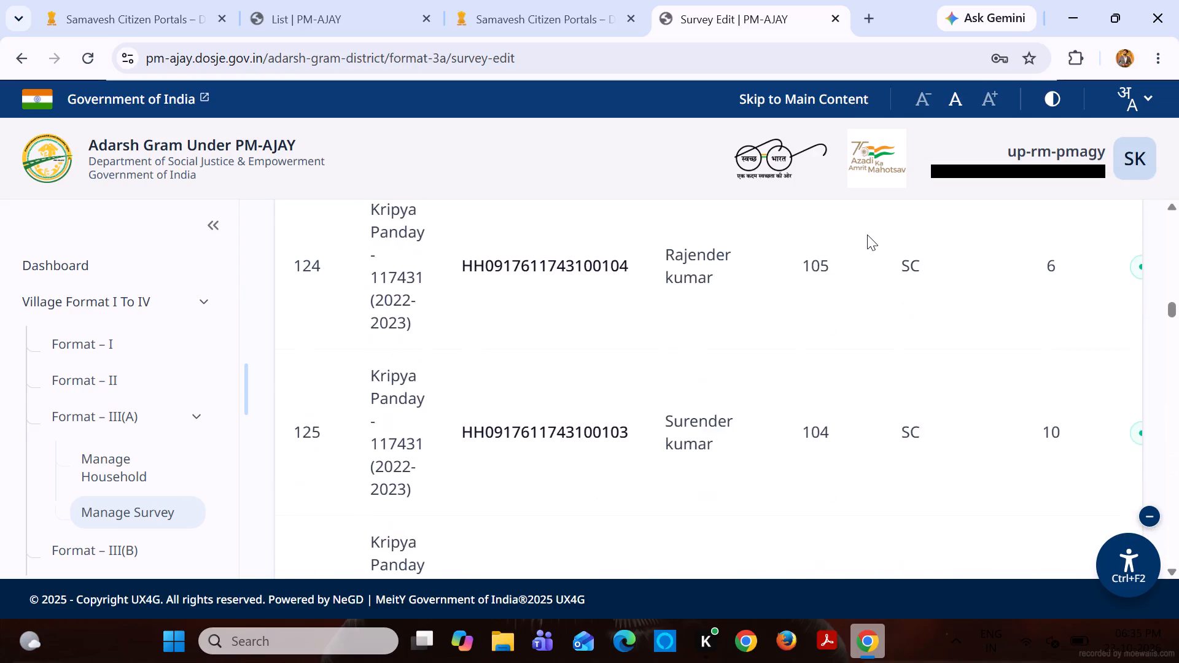
scroll(867, 235, "up", 1)
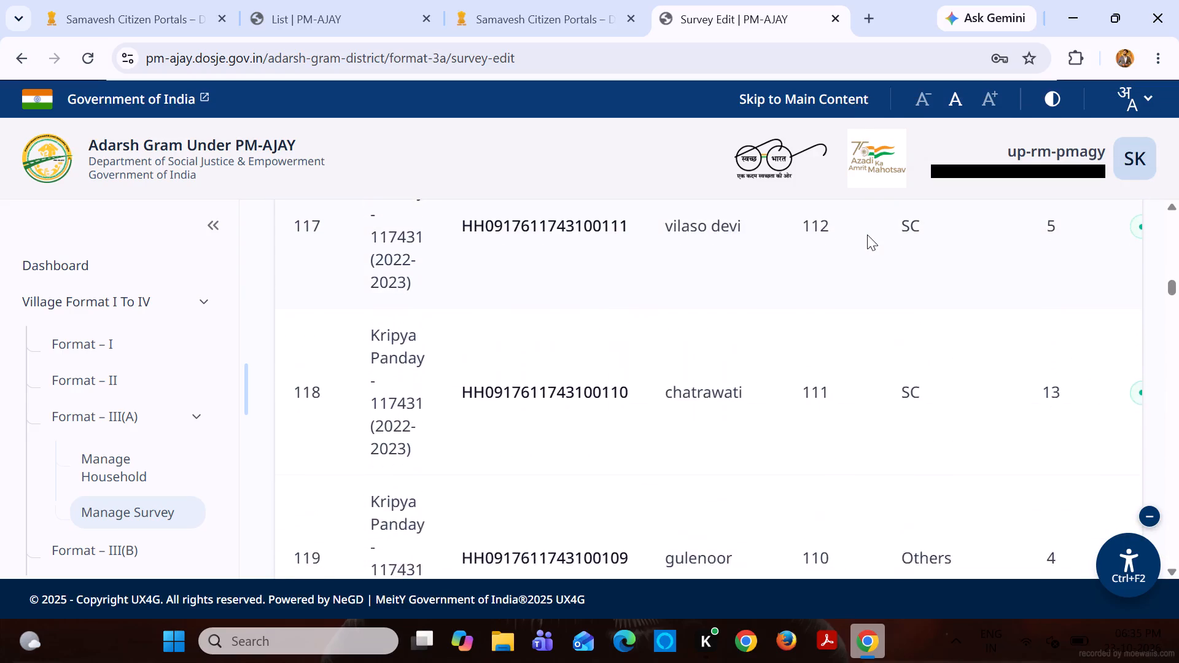
scroll(867, 235, "up", 1)
left_click(1084, 226)
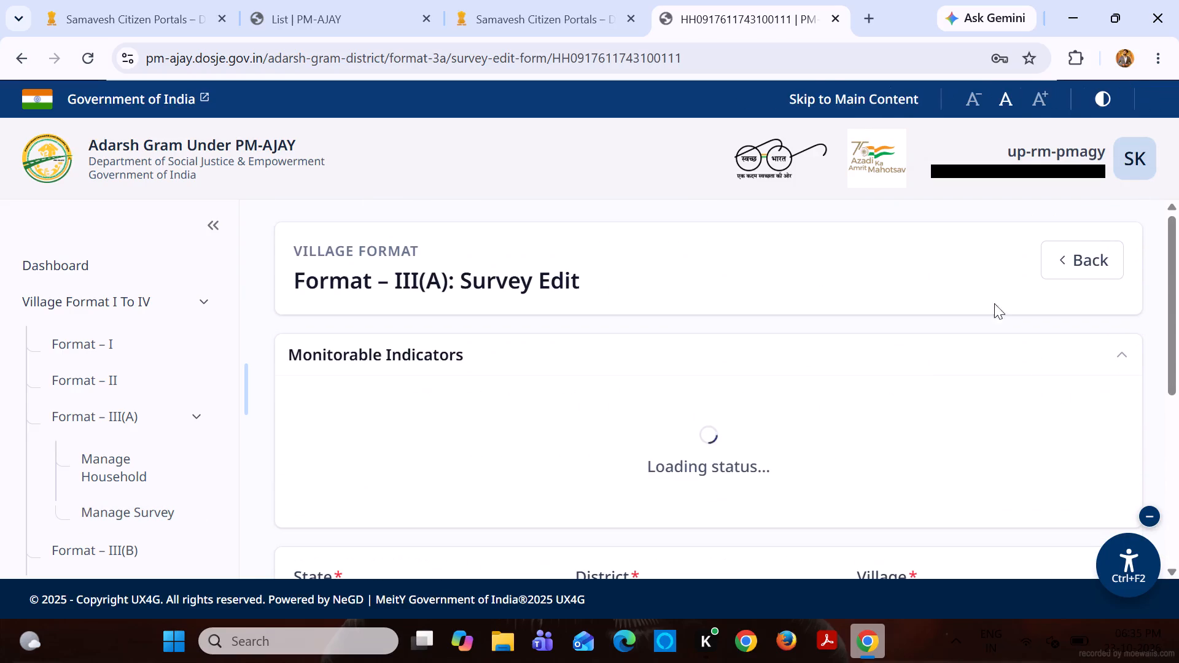
For domain 7 – Agricultural Practices etc., change the indicator 7.1 farming involvement answer to No, save, and go back to the list.
scroll(968, 335, "down", 12)
left_click(780, 424)
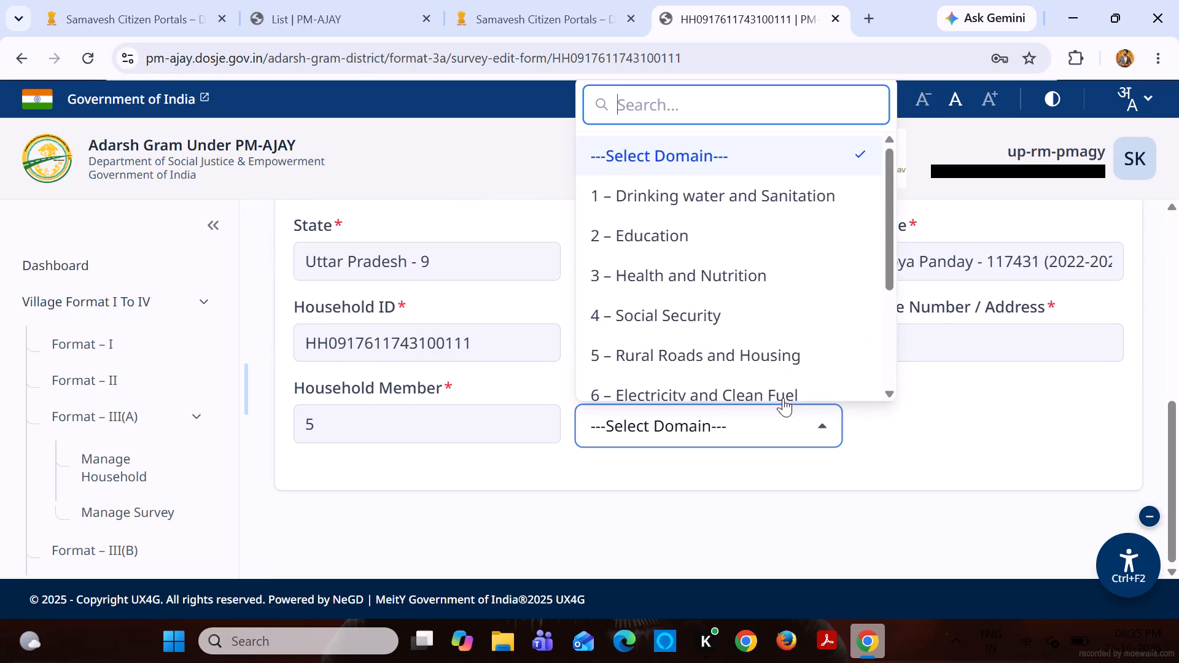
scroll(781, 352, "down", 1)
left_click(736, 311)
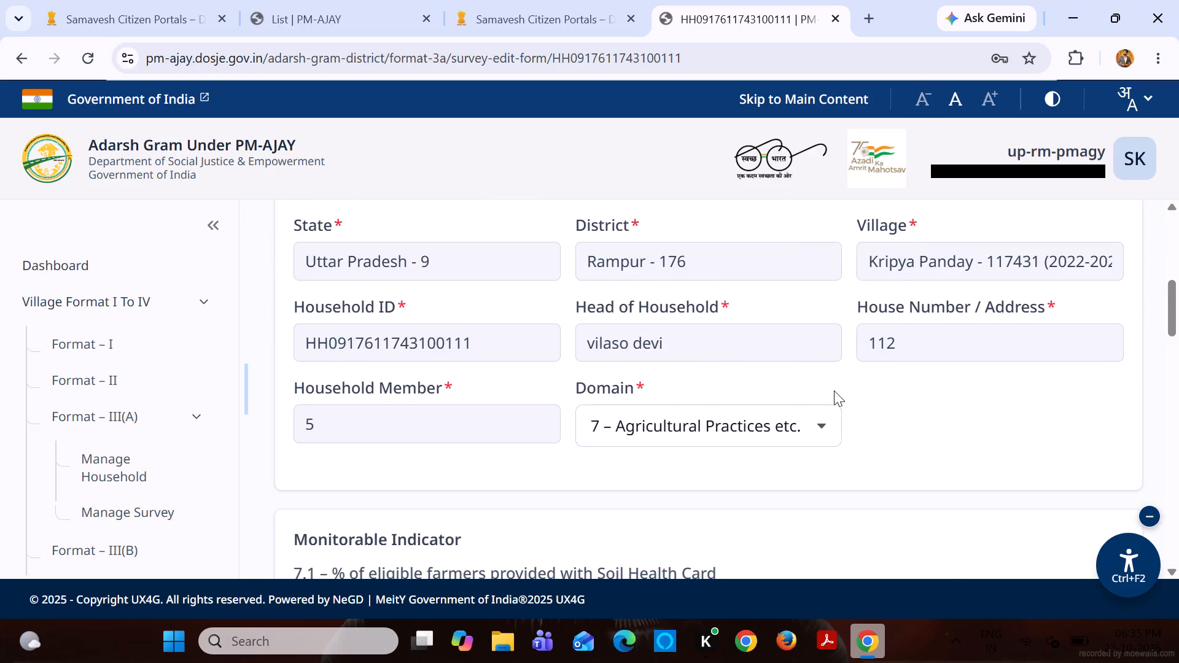
scroll(834, 390, "down", 3)
left_click(1025, 373)
left_click(954, 443)
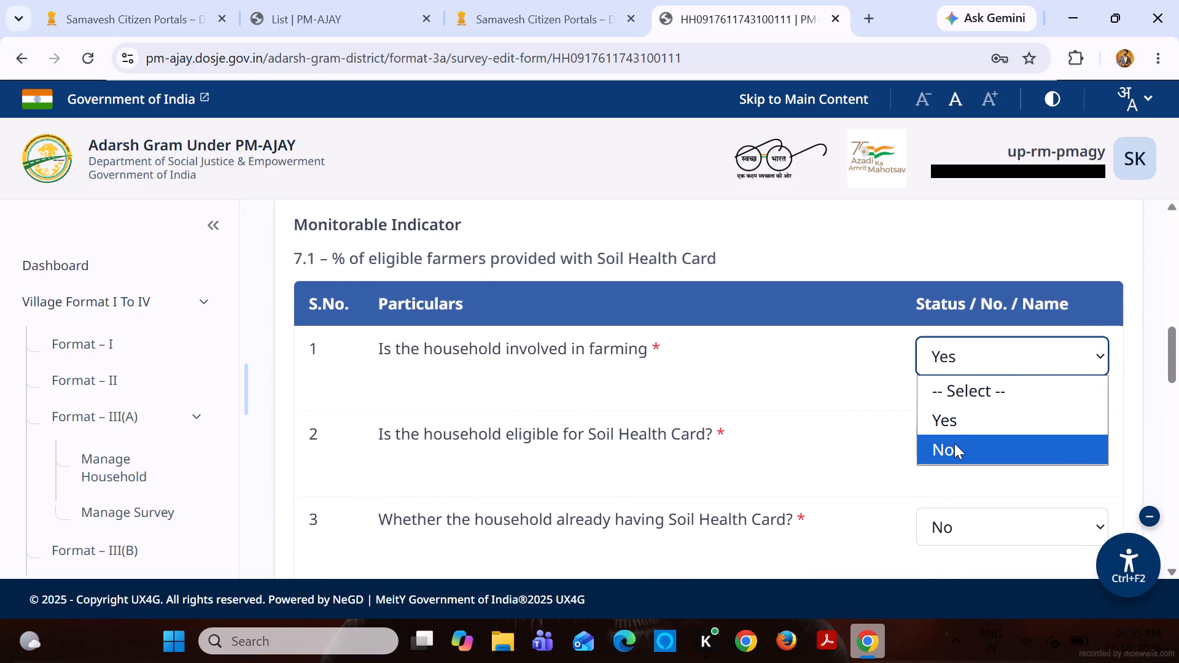
scroll(954, 443, "down", 7)
left_click(1095, 461)
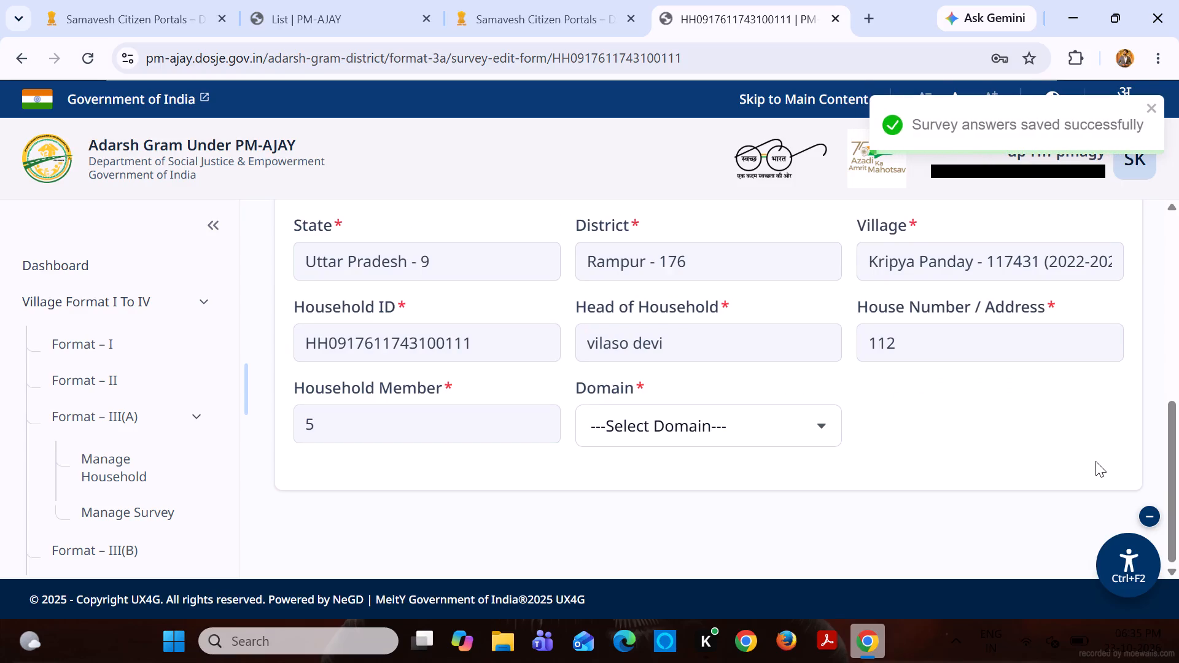
scroll(992, 411, "up", 10)
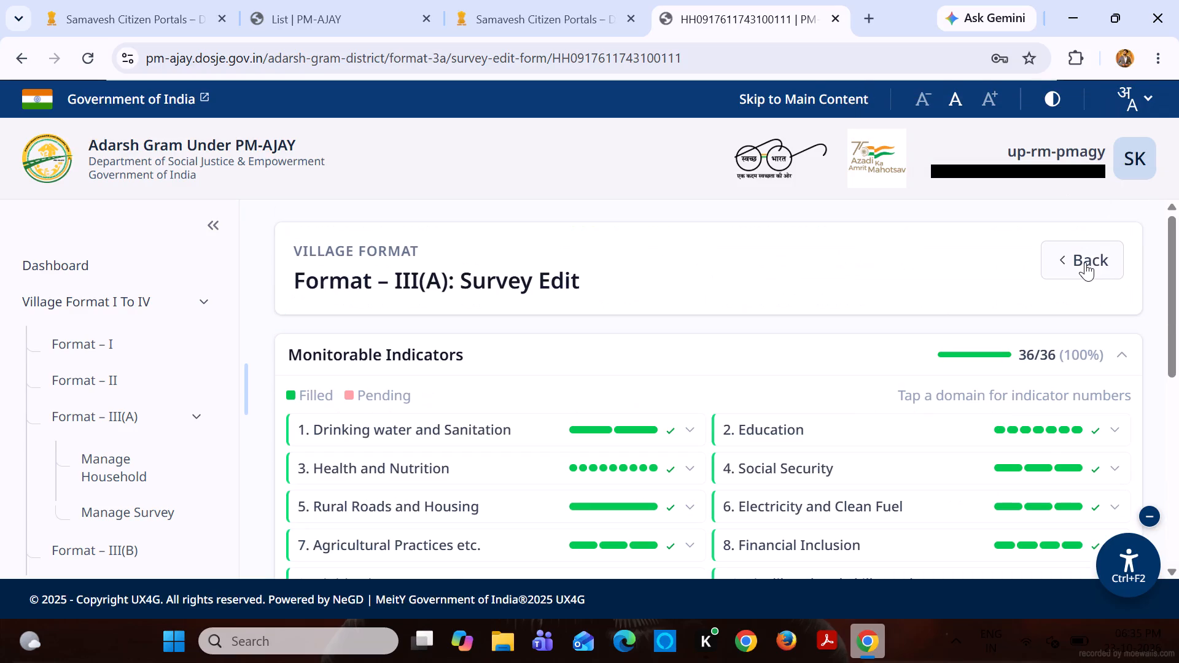
left_click(1085, 262)
Open the survey of the household at serial number 114 for editing, on page 2 of the household list.
scroll(969, 344, "down", 20)
scroll(969, 344, "down", 20)
scroll(969, 344, "down", 3)
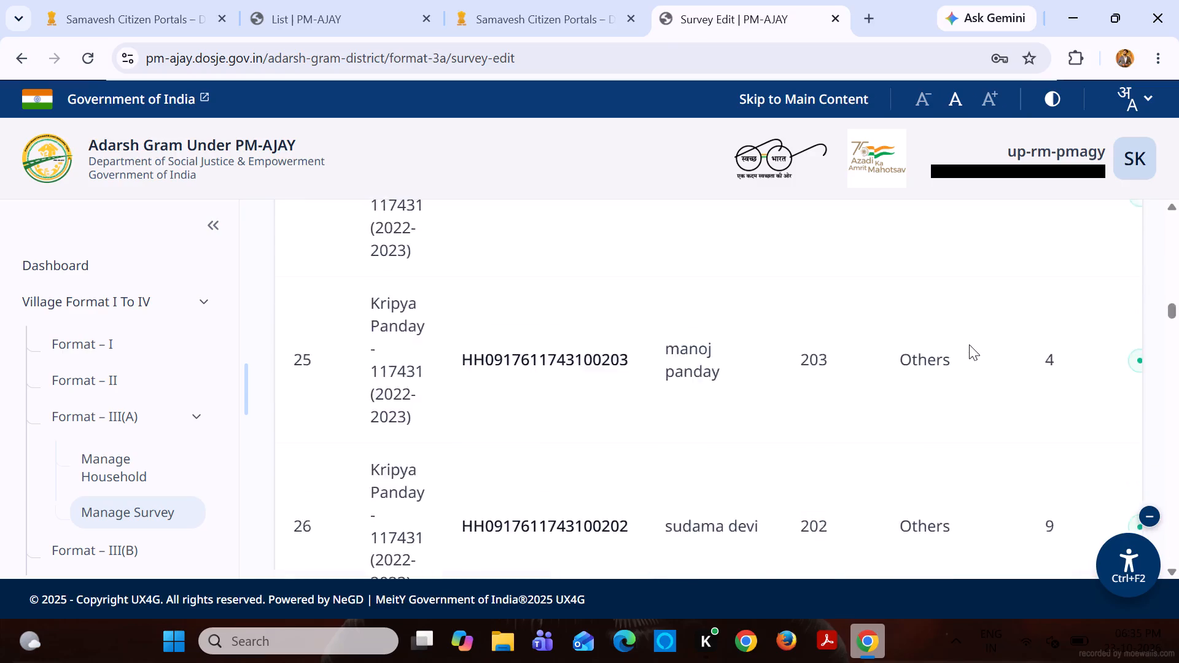
scroll(969, 344, "down", 18)
left_click(874, 473)
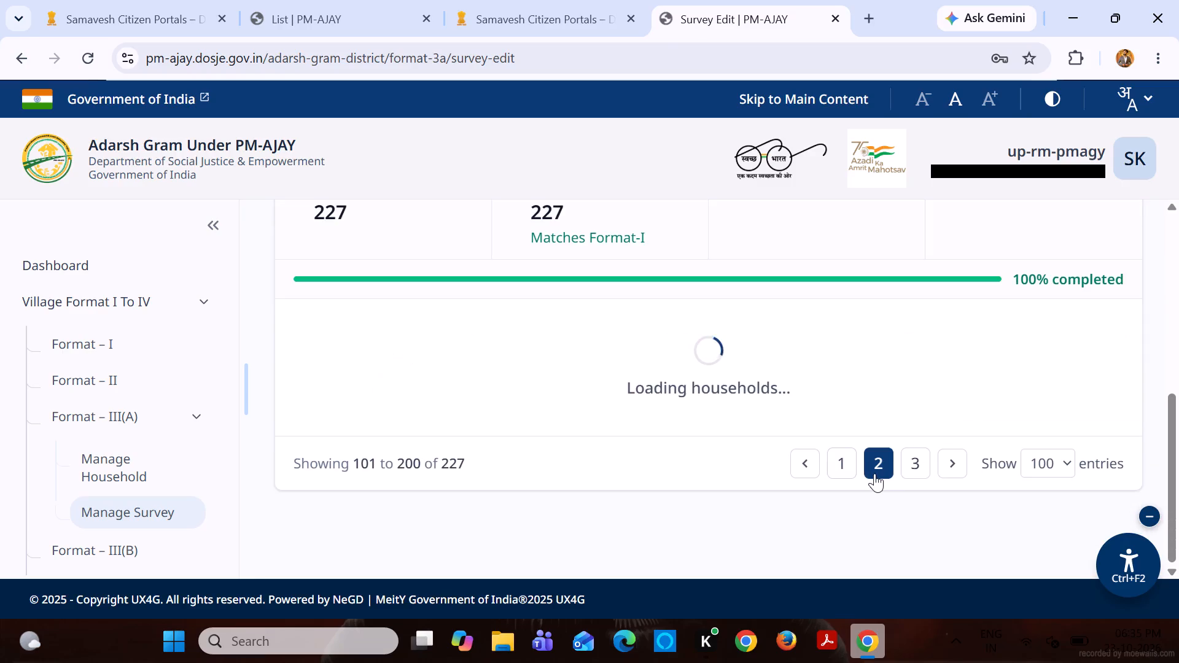
scroll(877, 357, "up", 20)
scroll(877, 357, "up", 18)
scroll(877, 357, "up", 12)
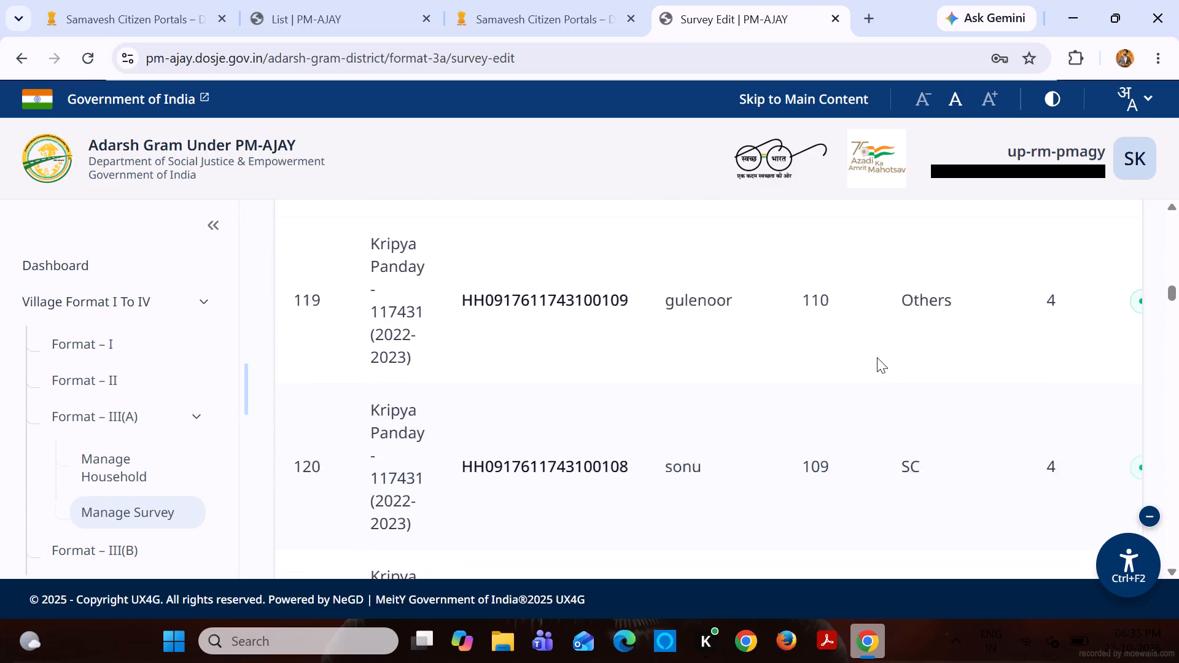
scroll(877, 357, "up", 8)
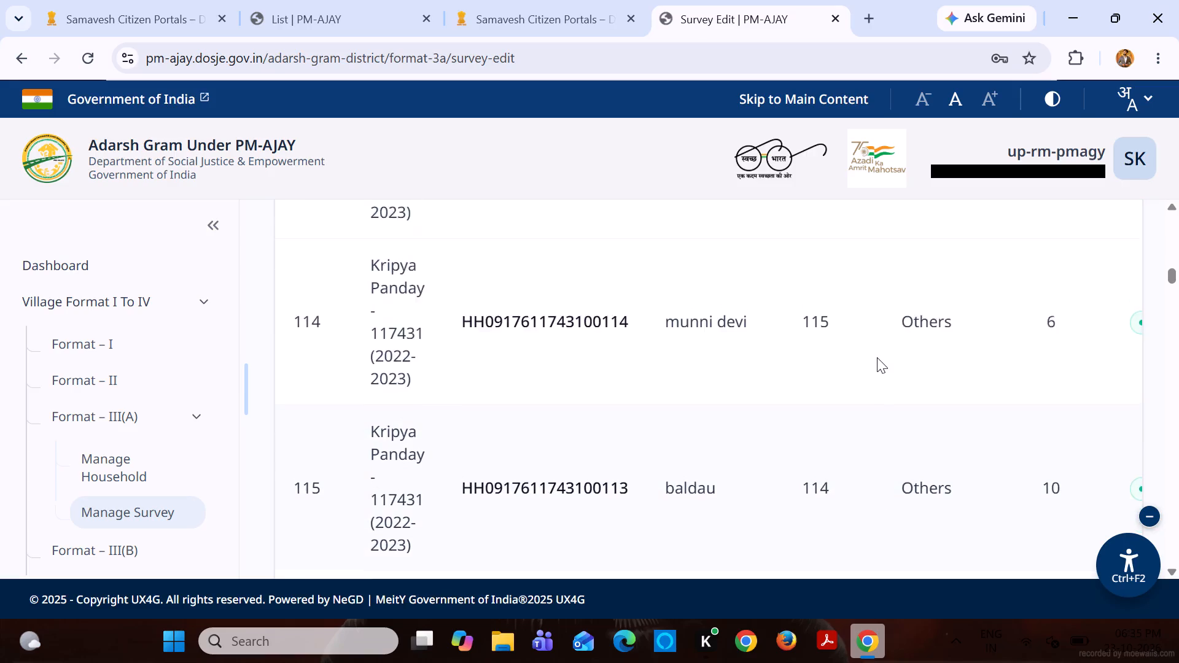
scroll(877, 357, "up", 2)
left_click(1094, 324)
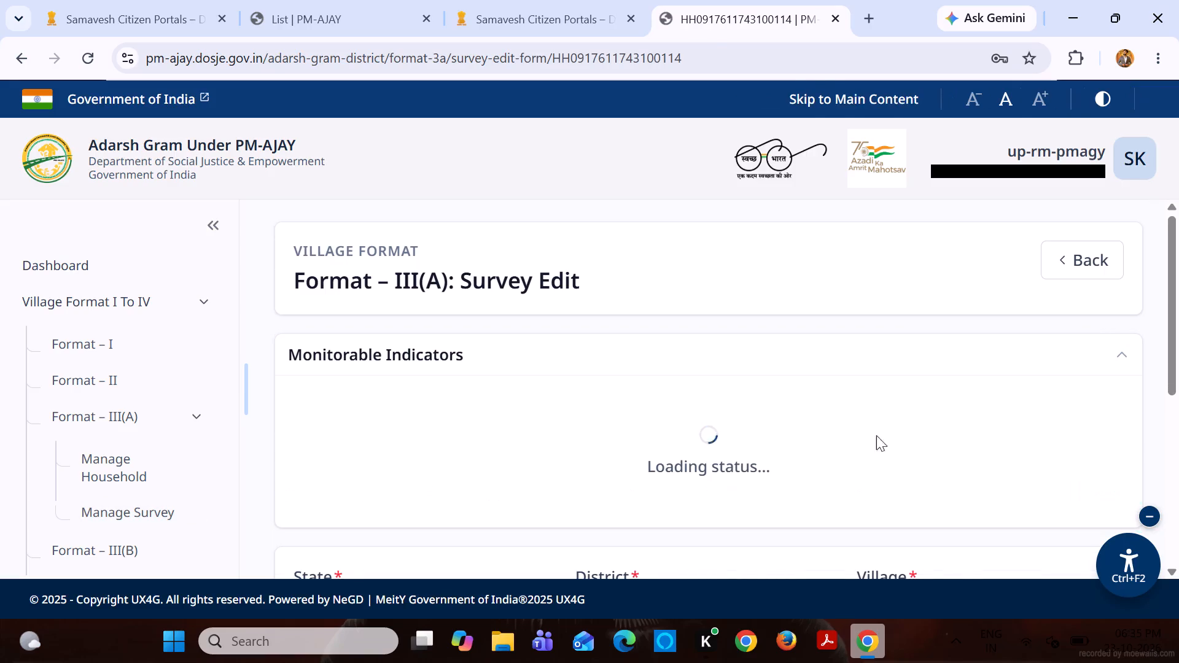
Under domain 7 – Agricultural Practices etc., set household involvement in farming to No for indicator 7.1, save, and return to the list.
scroll(867, 441, "down", 8)
left_click(819, 421)
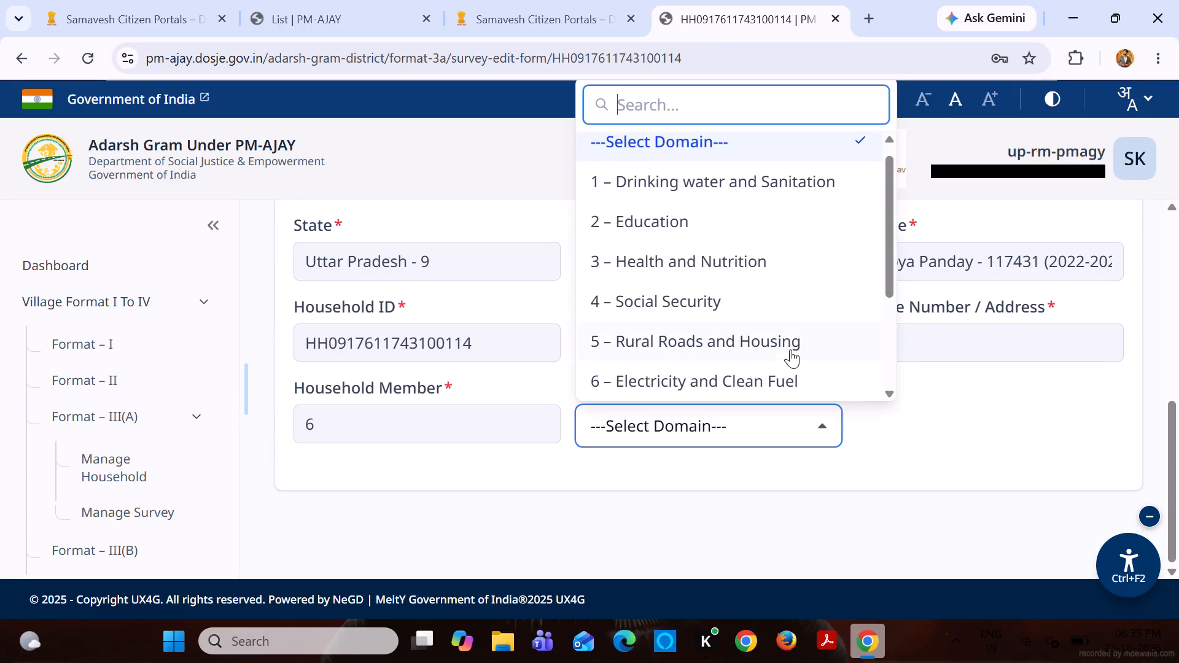
scroll(790, 349, "down", 1)
left_click(752, 342)
scroll(850, 473, "down", 3)
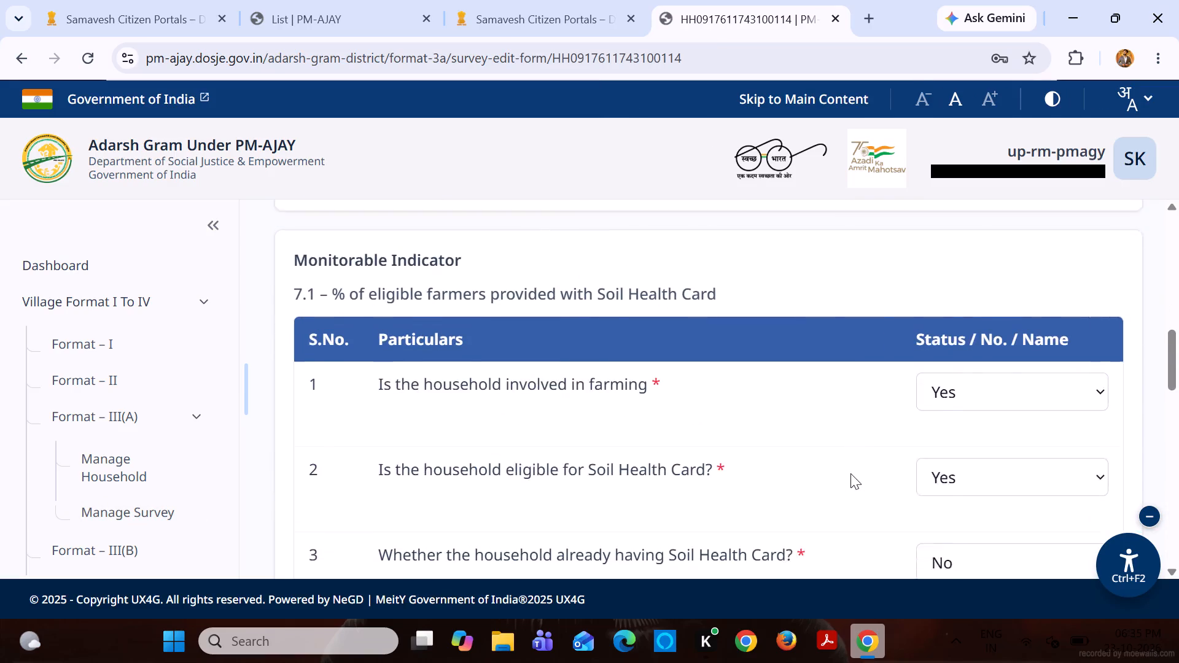
left_click_drag(988, 377, 963, 476)
left_click(963, 476)
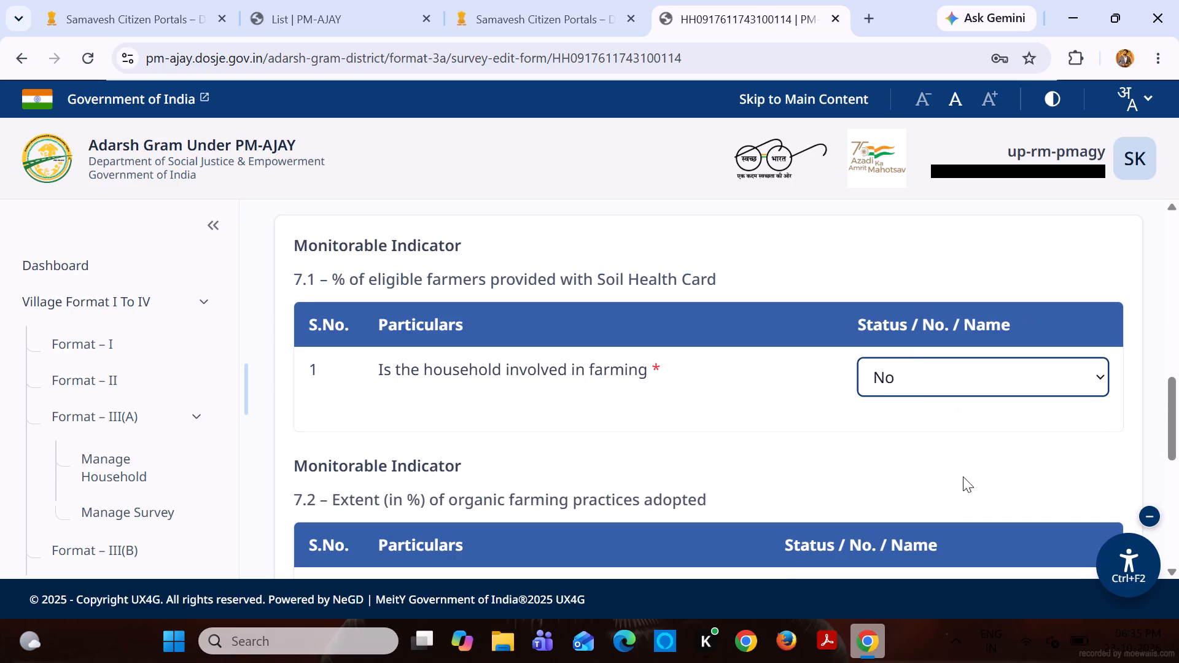
scroll(963, 476, "down", 15)
left_click(1066, 468)
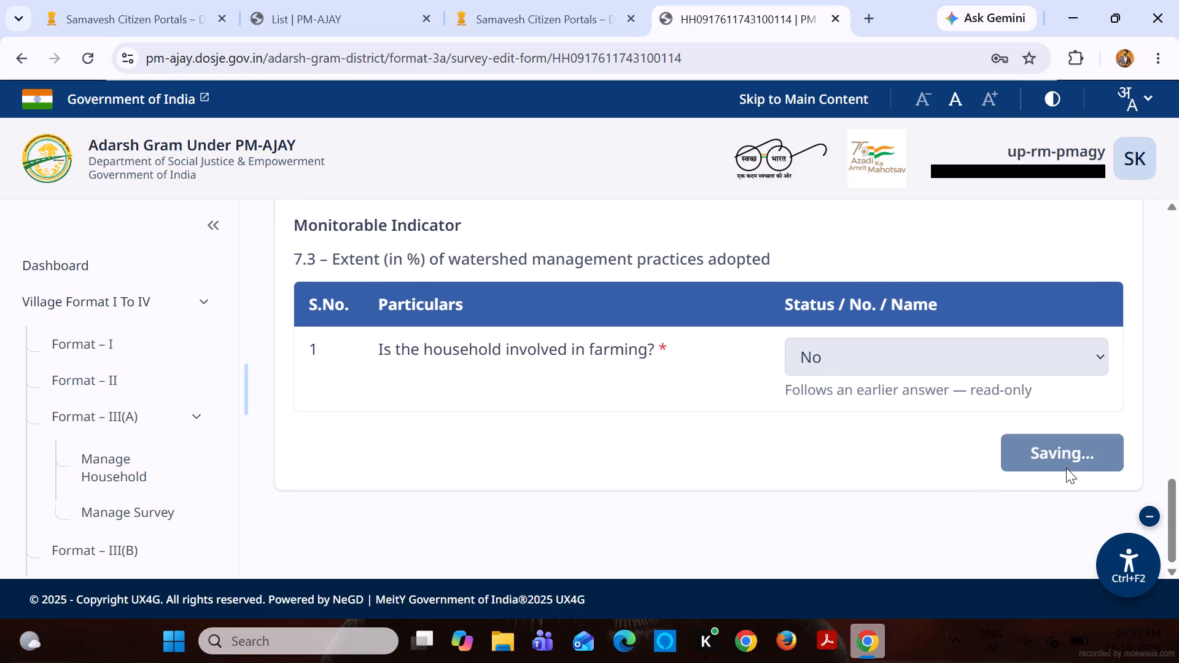
scroll(973, 363, "up", 13)
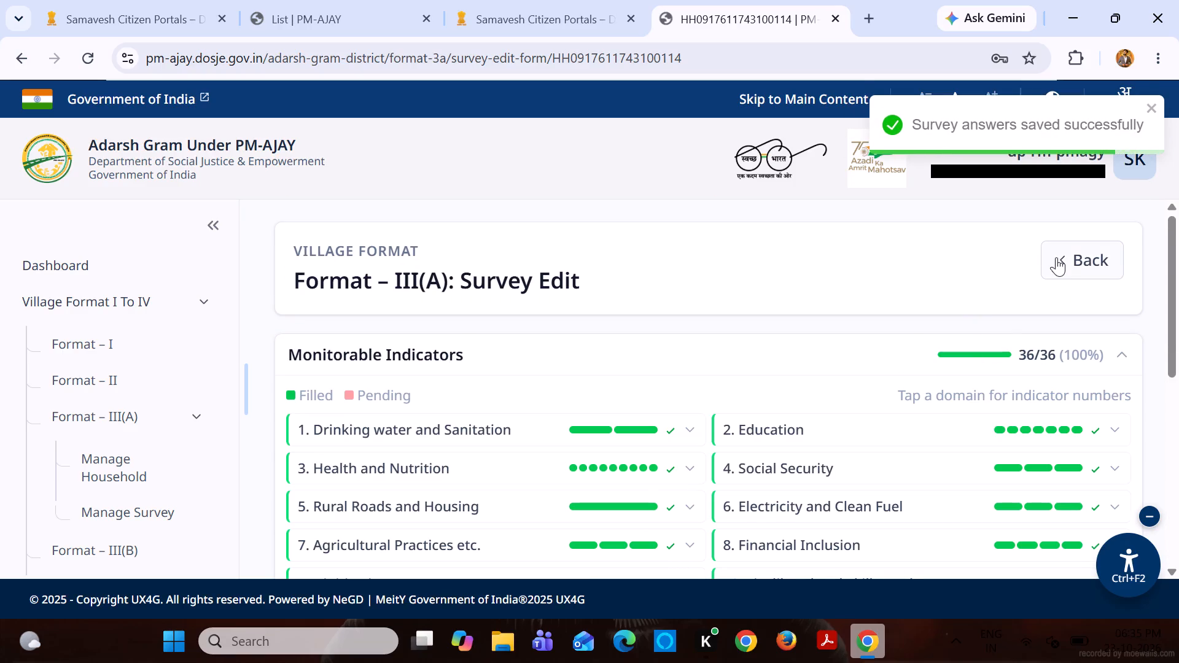
left_click(1056, 257)
Open the survey of the household at serial number 109 for editing, on page 2 of the household list.
scroll(1005, 339, "down", 20)
scroll(1005, 339, "down", 12)
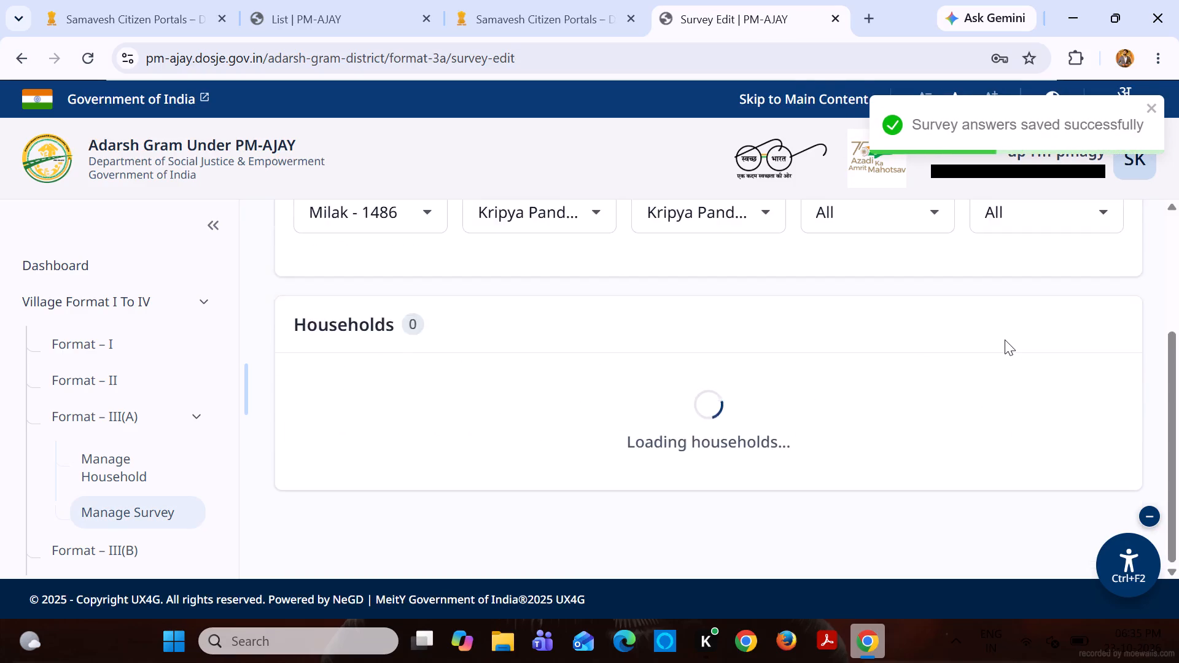
scroll(1005, 339, "down", 7)
scroll(1005, 339, "down", 20)
scroll(1005, 339, "down", 4)
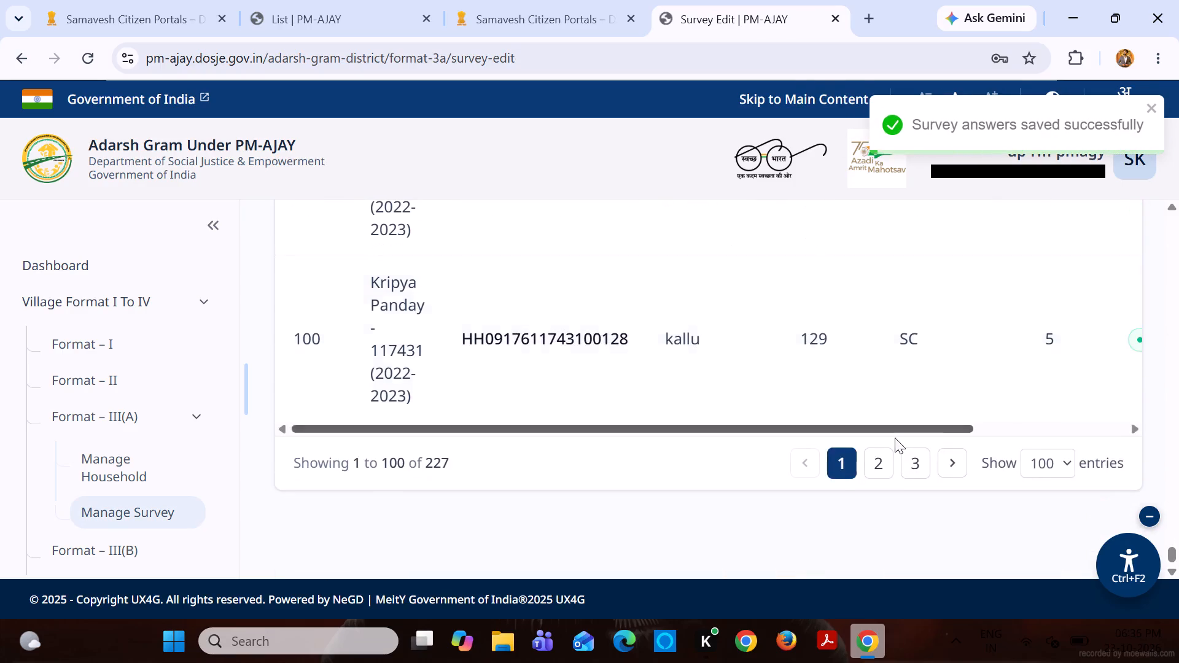
left_click(885, 452)
scroll(913, 331, "up", 17)
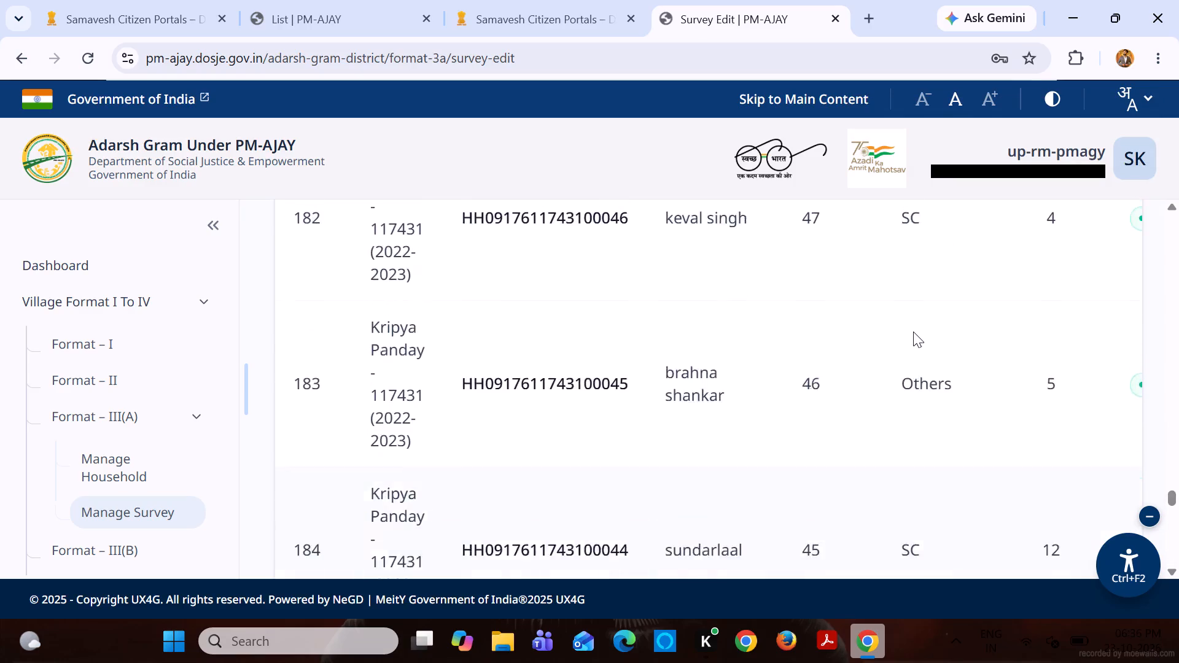
scroll(913, 331, "up", 19)
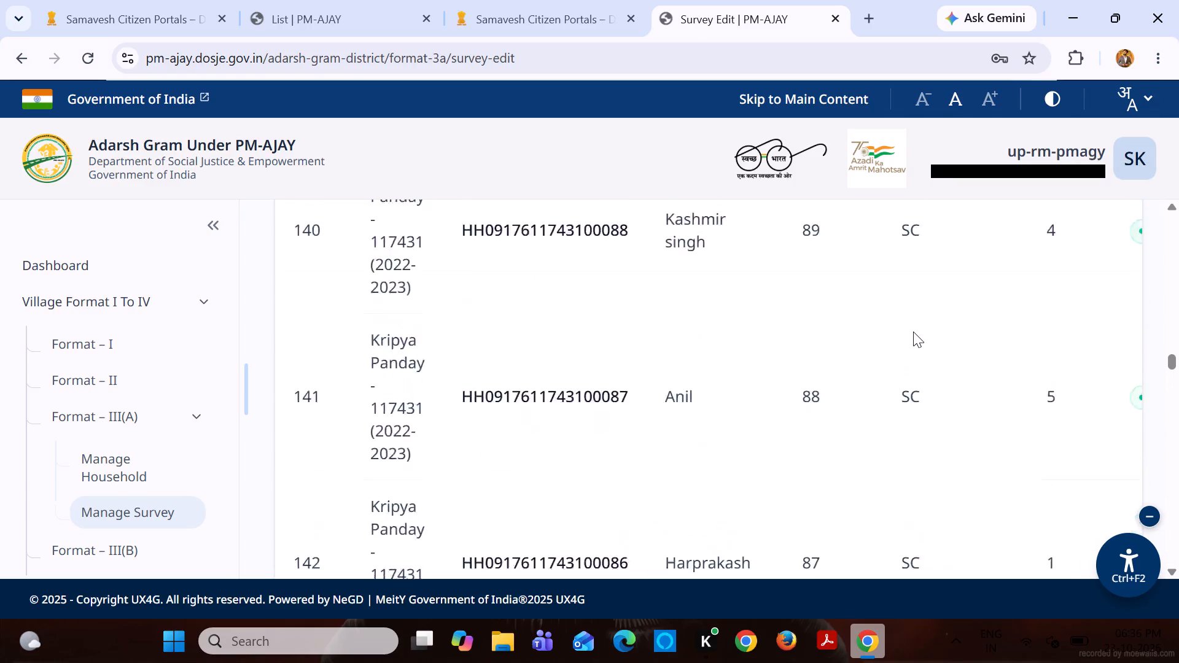
scroll(913, 331, "up", 9)
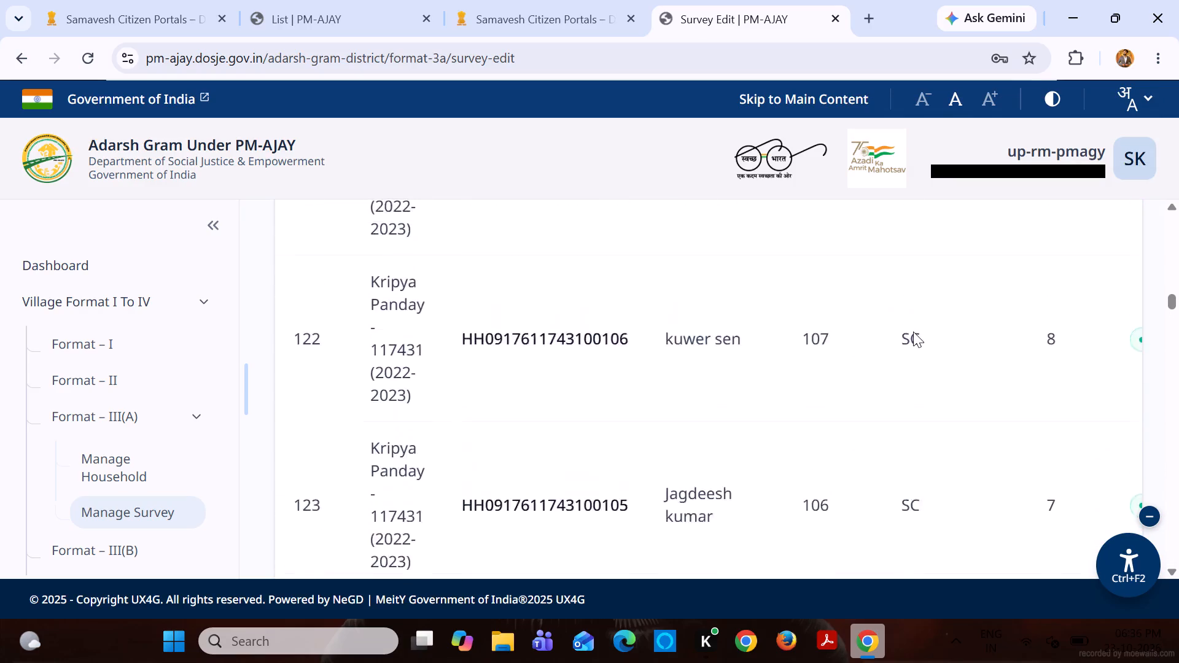
scroll(913, 331, "up", 8)
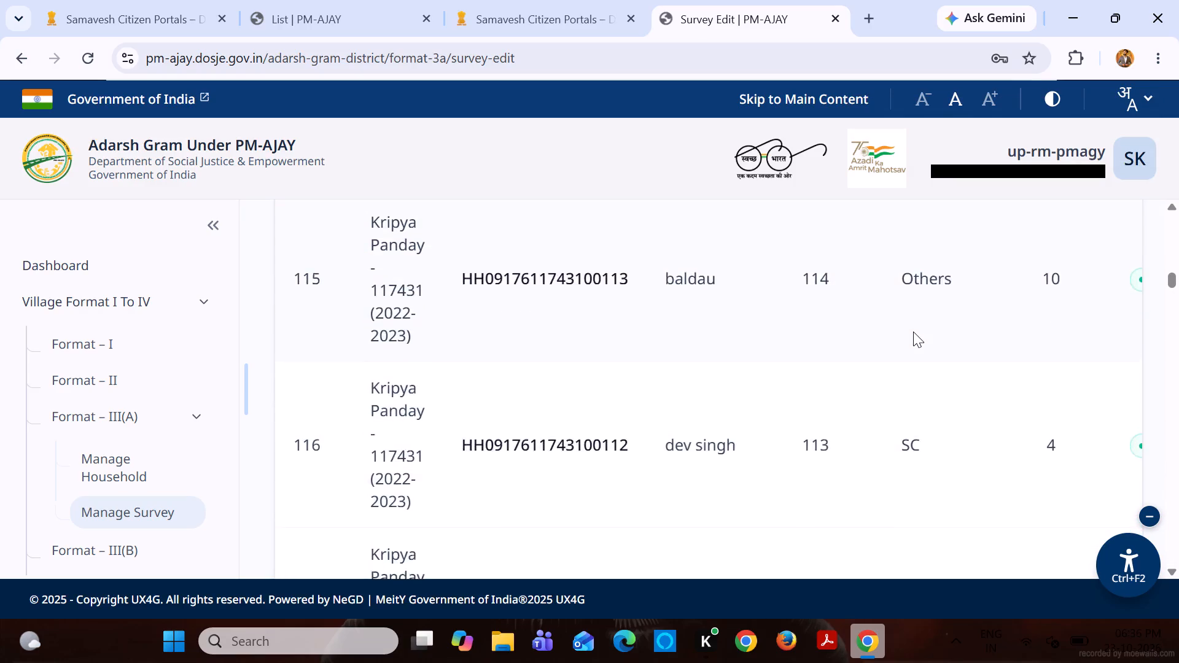
scroll(913, 331, "up", 7)
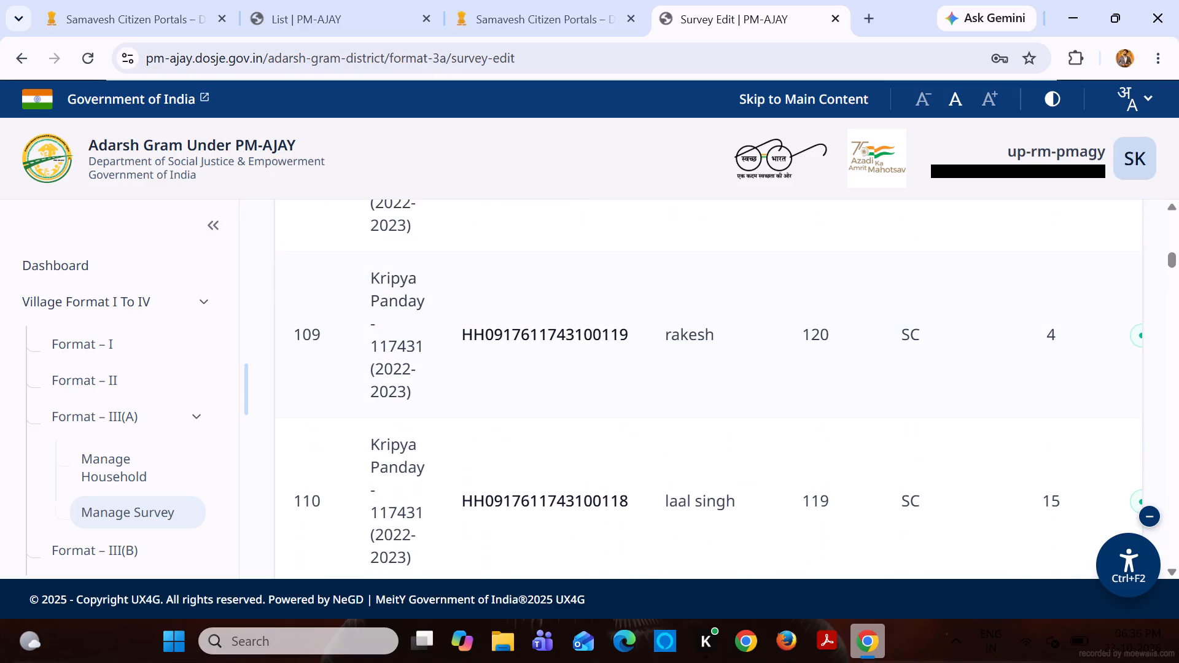
scroll(913, 331, "left", 6)
left_click(1091, 342)
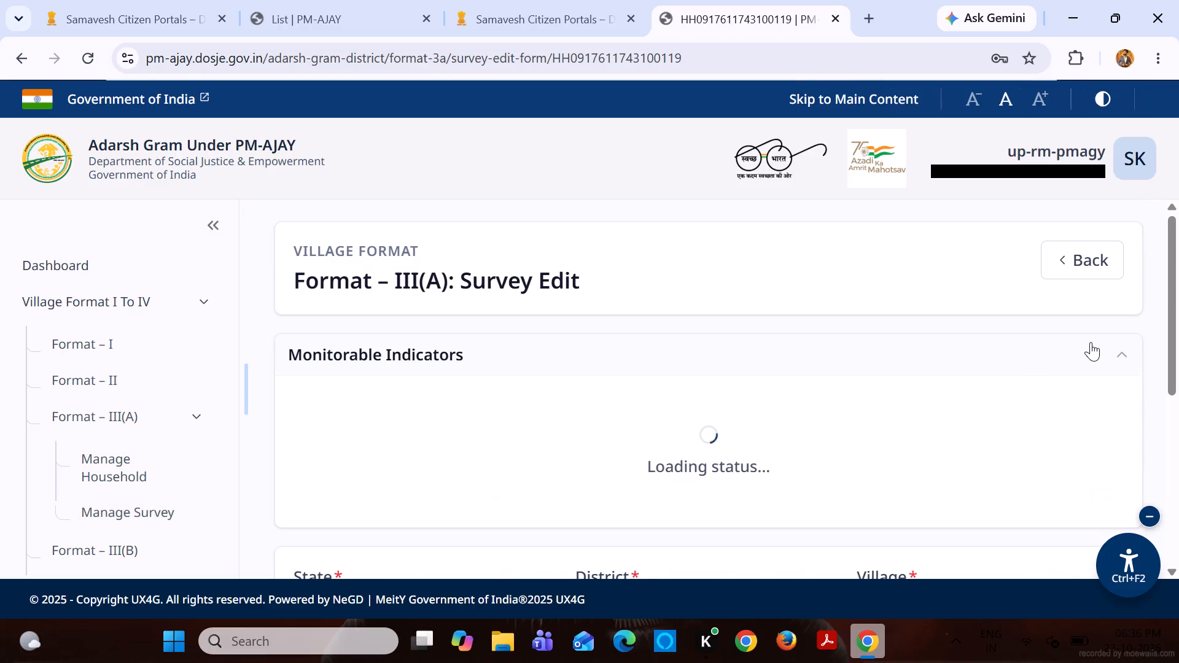
In domain 7 – Agricultural Practices etc., change the indicator 7.1 farming involvement answer to No, save, and go back to the list.
scroll(974, 371, "down", 10)
left_click(832, 425)
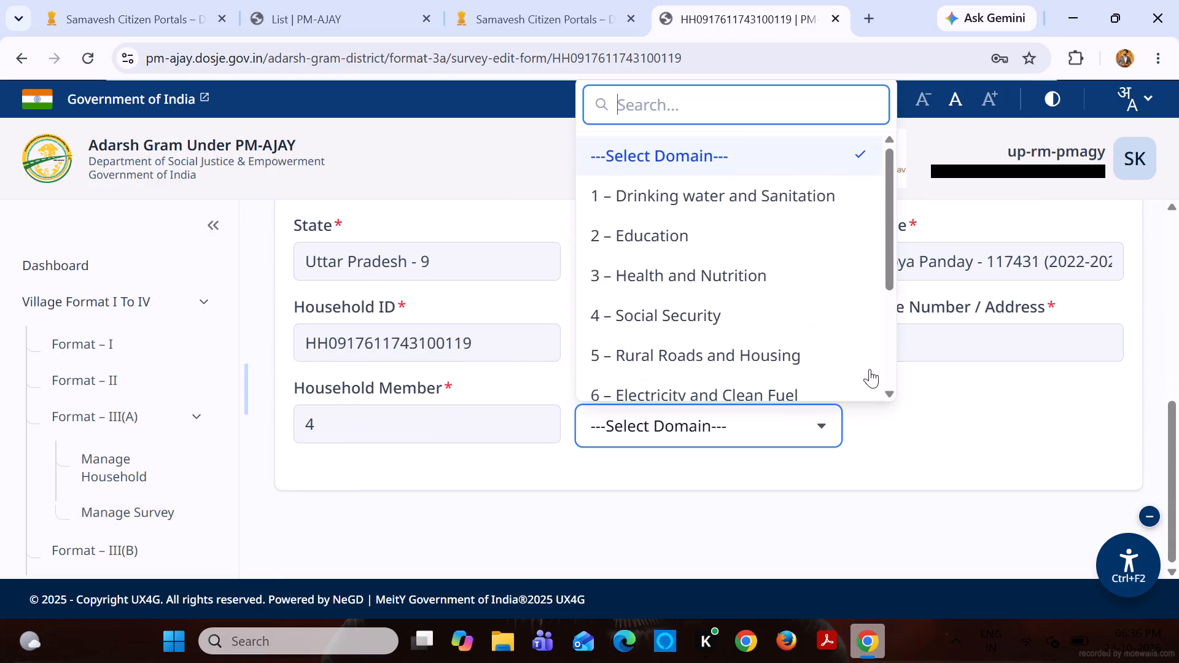
scroll(888, 331, "down", 1)
left_click(750, 341)
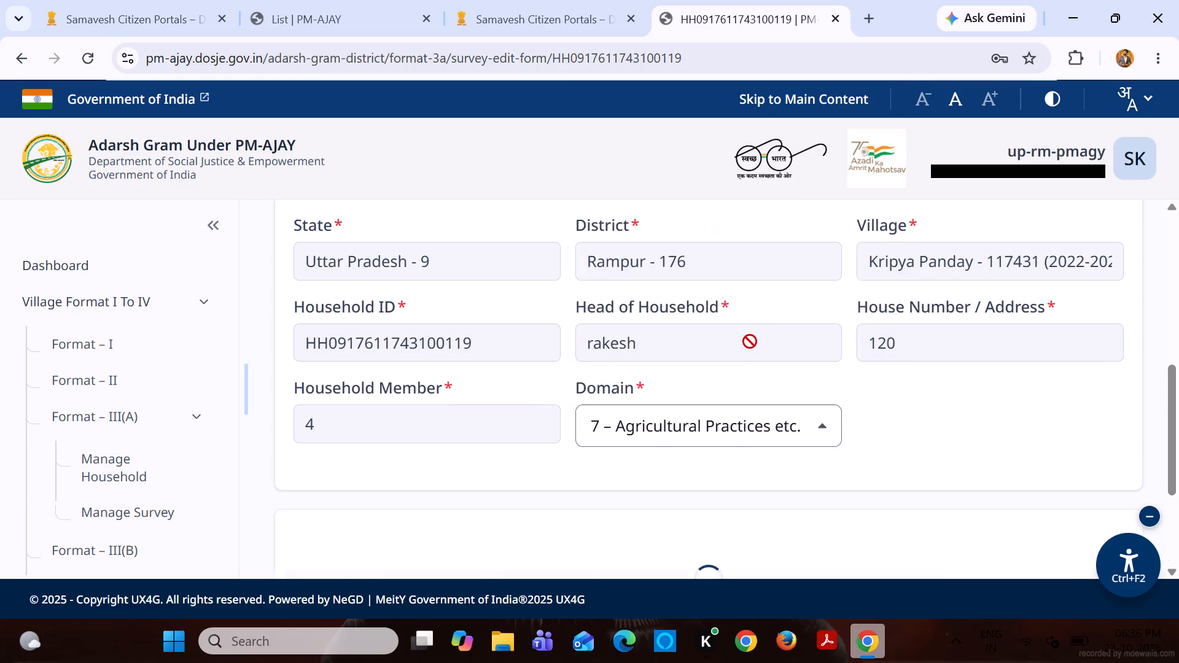
scroll(750, 341, "down", 3)
left_click(977, 417)
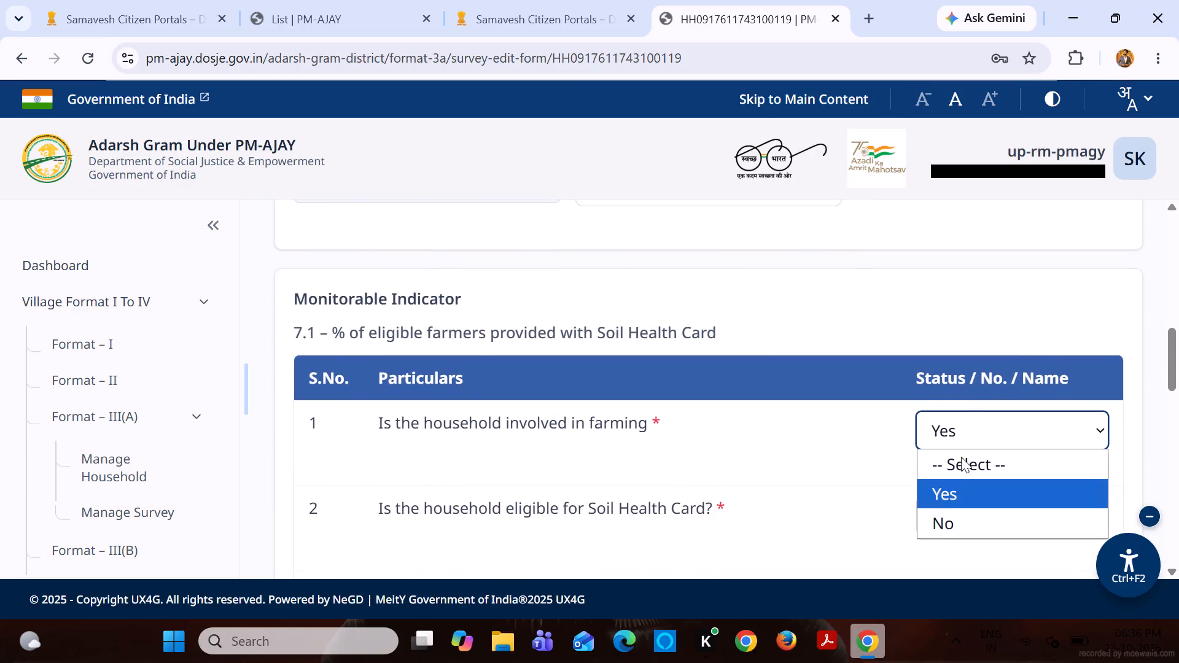
left_click(944, 521)
scroll(944, 521, "down", 8)
left_click(1094, 470)
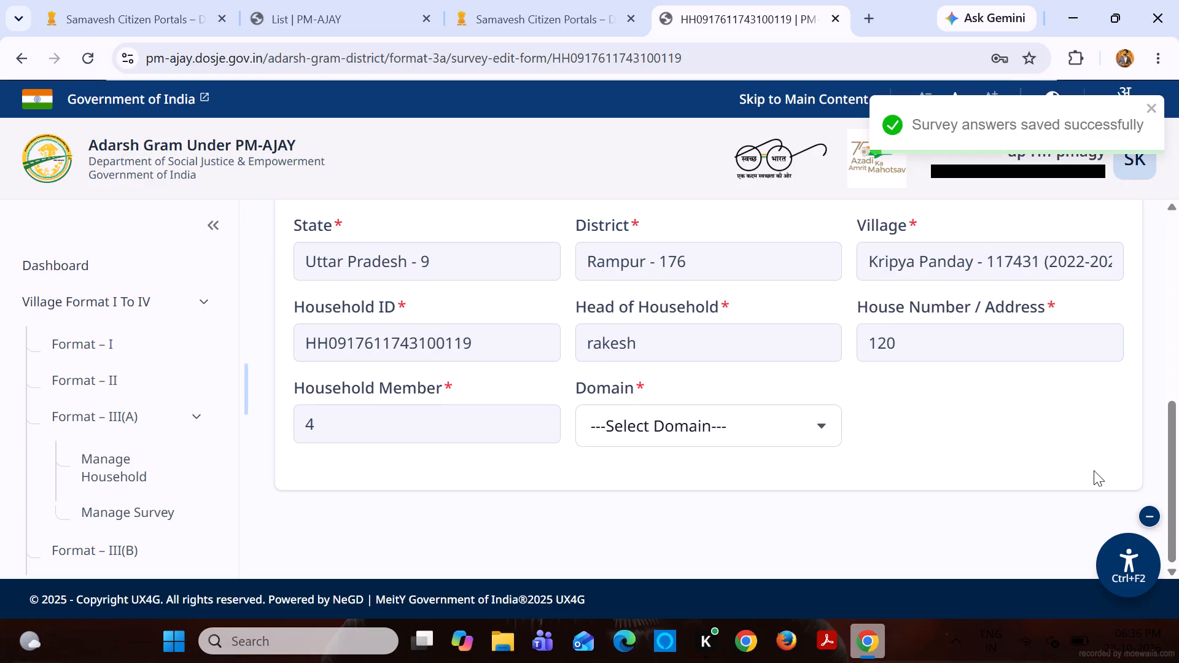
scroll(973, 398, "up", 12)
left_click(1075, 271)
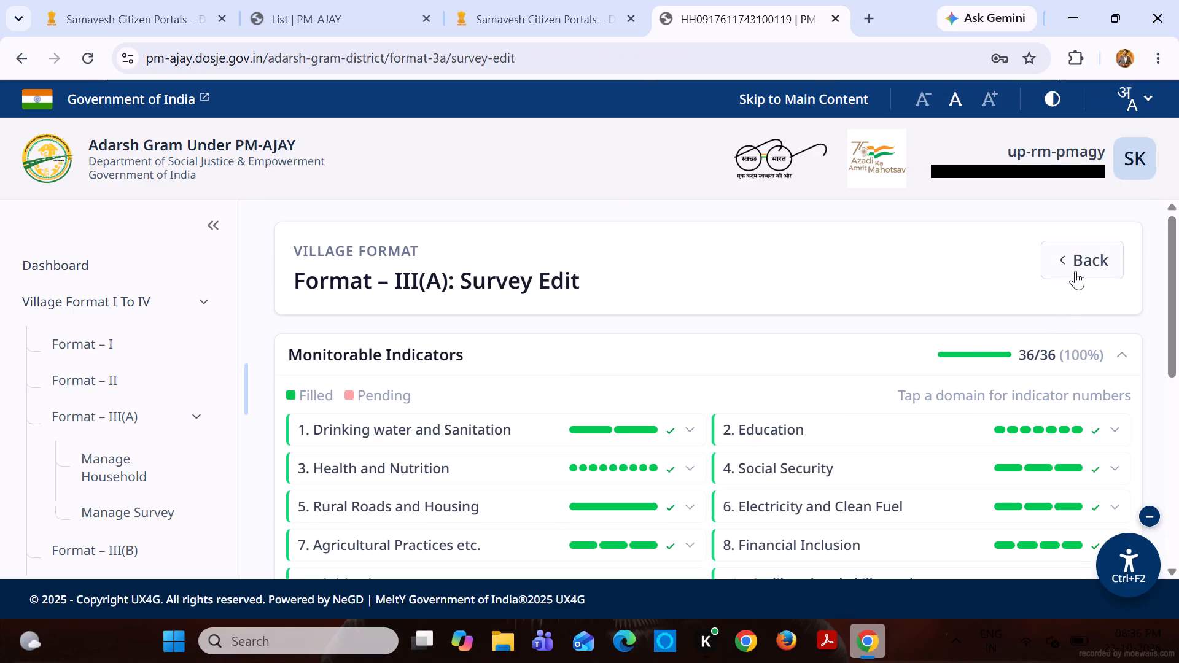
Open the survey of the household at serial number 108 for editing, on page 2 of the household list.
scroll(977, 432, "down", 20)
scroll(977, 432, "down", 20)
scroll(977, 432, "down", 12)
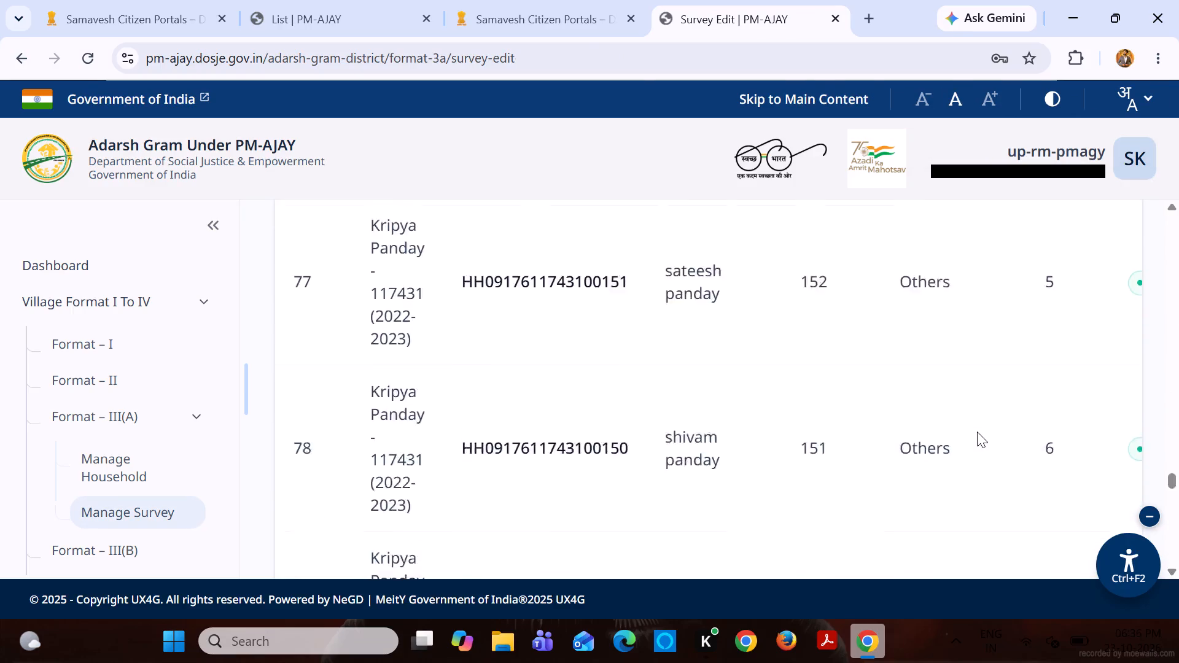
scroll(977, 432, "down", 13)
left_click(884, 463)
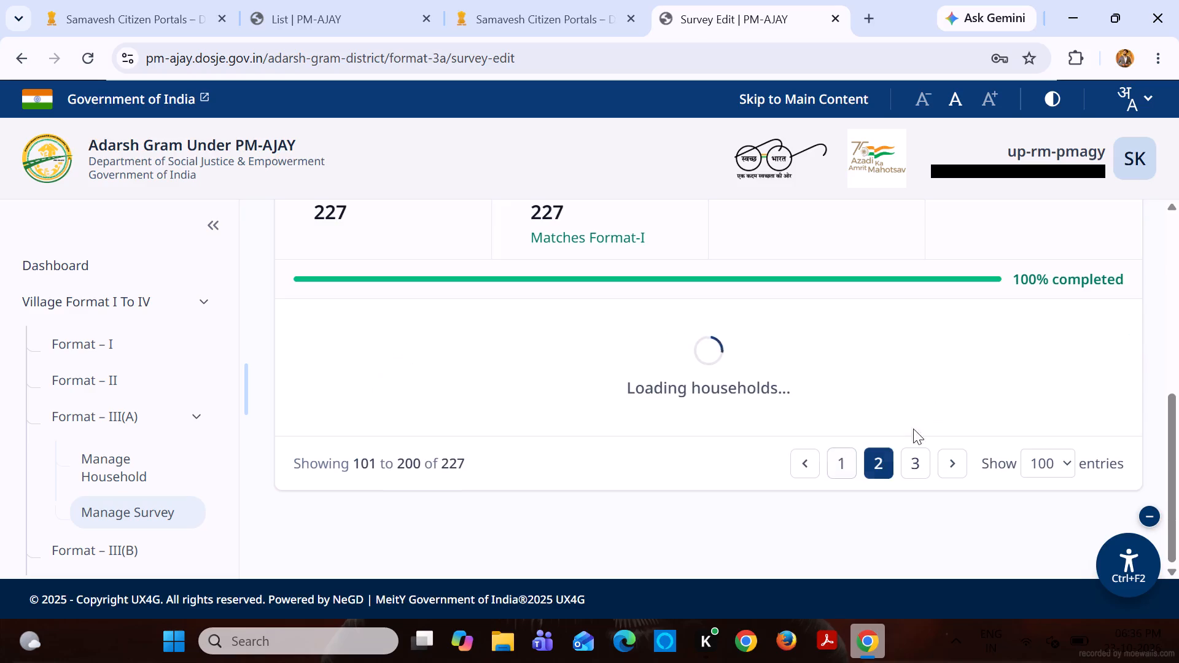
scroll(900, 323, "up", 20)
scroll(900, 323, "up", 4)
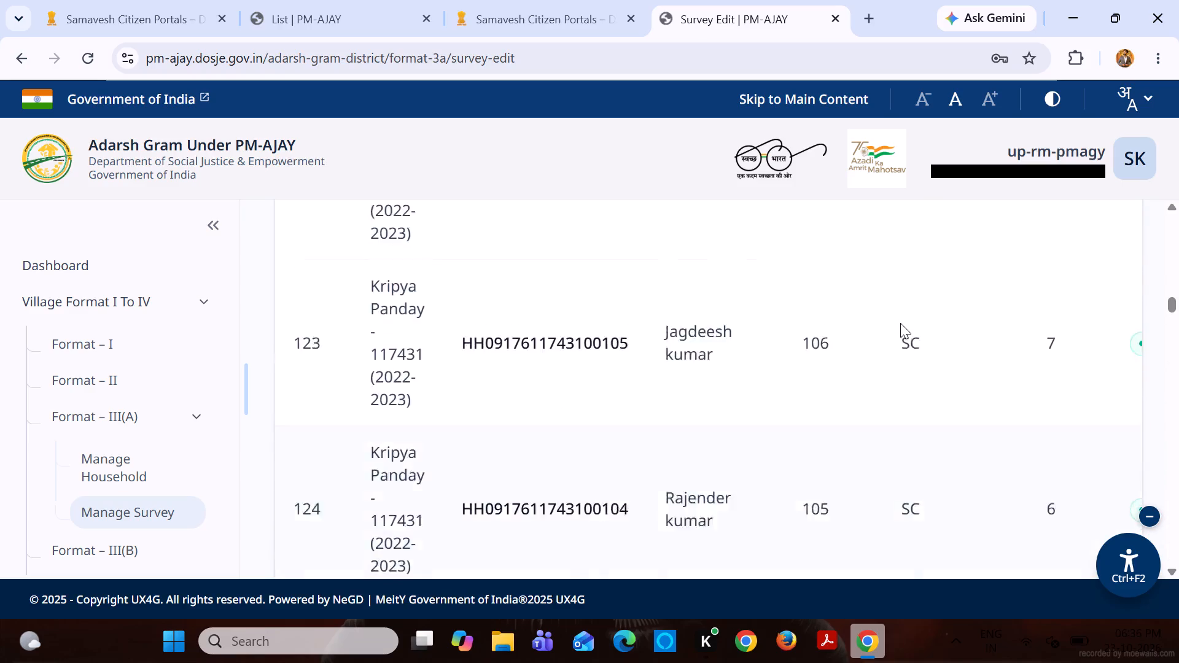
scroll(900, 323, "up", 20)
scroll(900, 323, "up", 10)
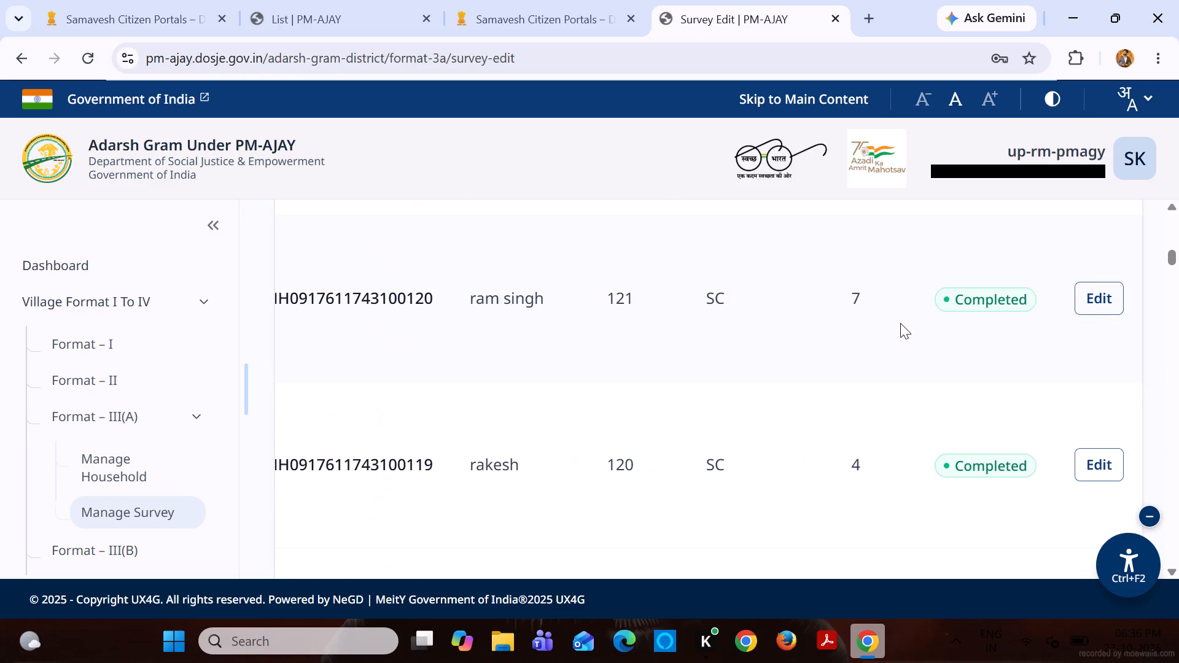
scroll(900, 323, "up", 2)
left_click(1091, 300)
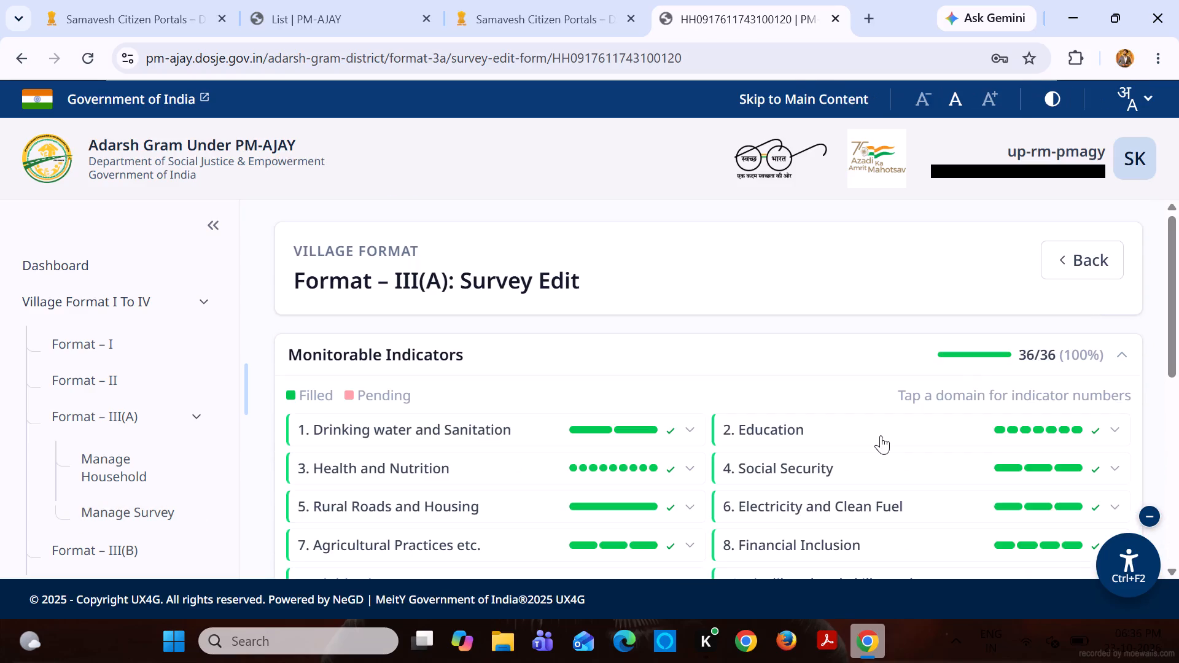
Set the indicator 7.1 farming involvement answer to No in domain 7 – Agricultural Practices etc., save, and return to the household list.
scroll(881, 435, "down", 11)
left_click(822, 425)
scroll(823, 317, "down", 2)
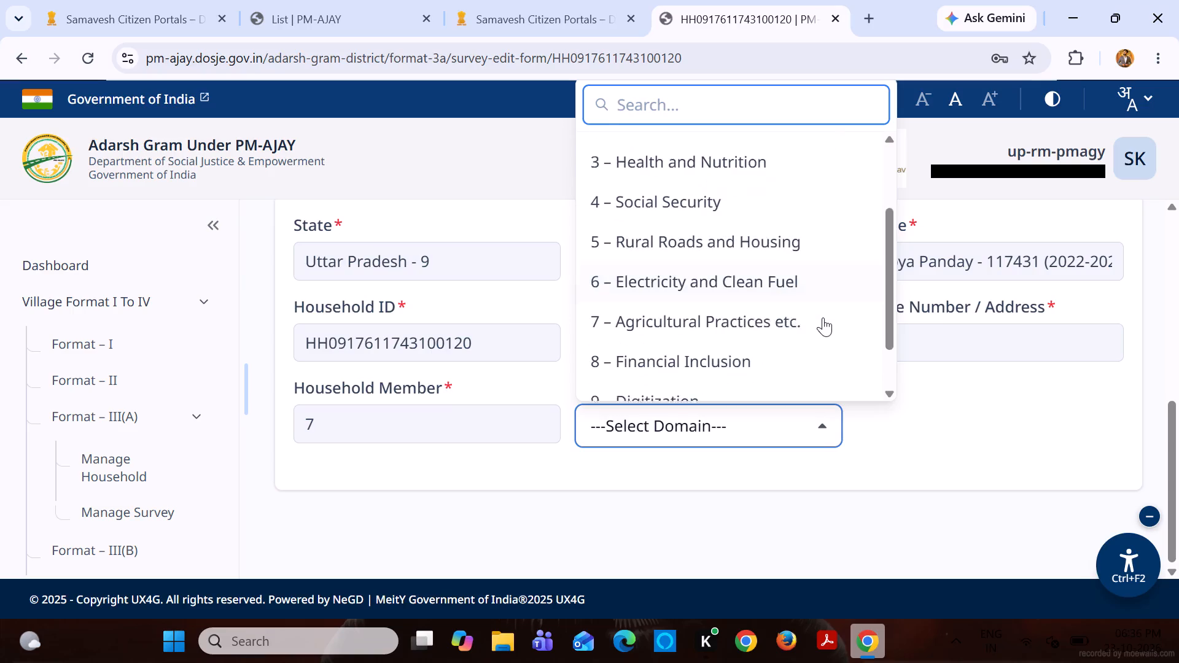
scroll(823, 317, "down", 3)
left_click(763, 269)
scroll(834, 415, "down", 2)
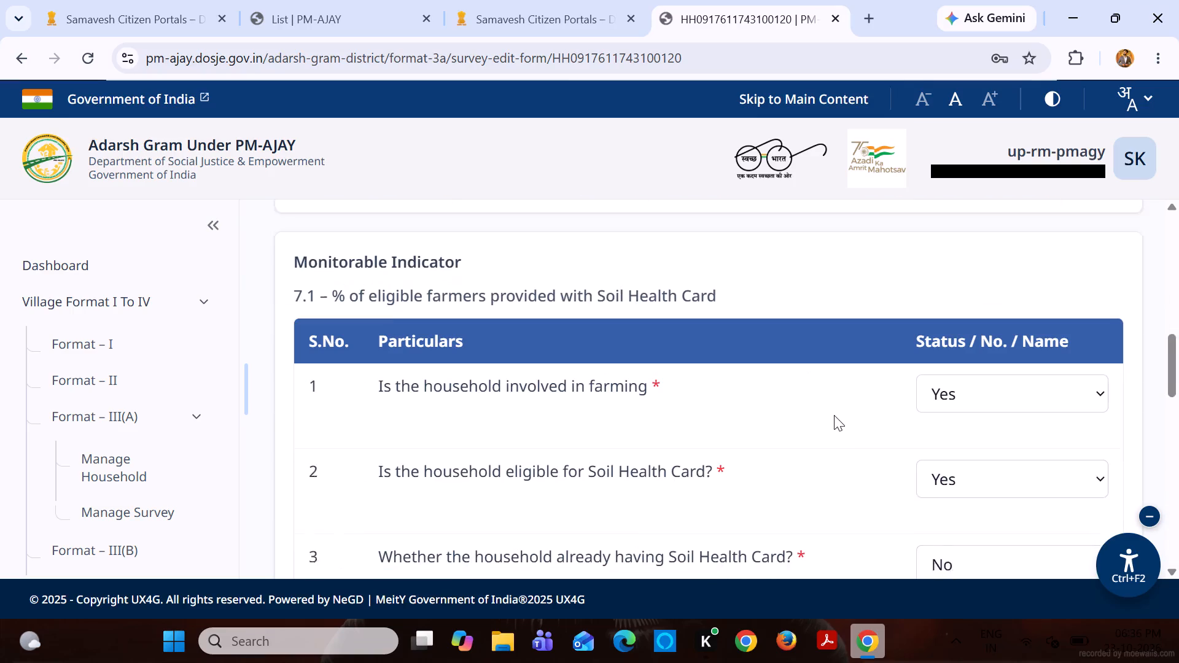
scroll(834, 415, "down", 1)
left_click(1022, 359)
left_click(949, 451)
scroll(949, 451, "down", 5)
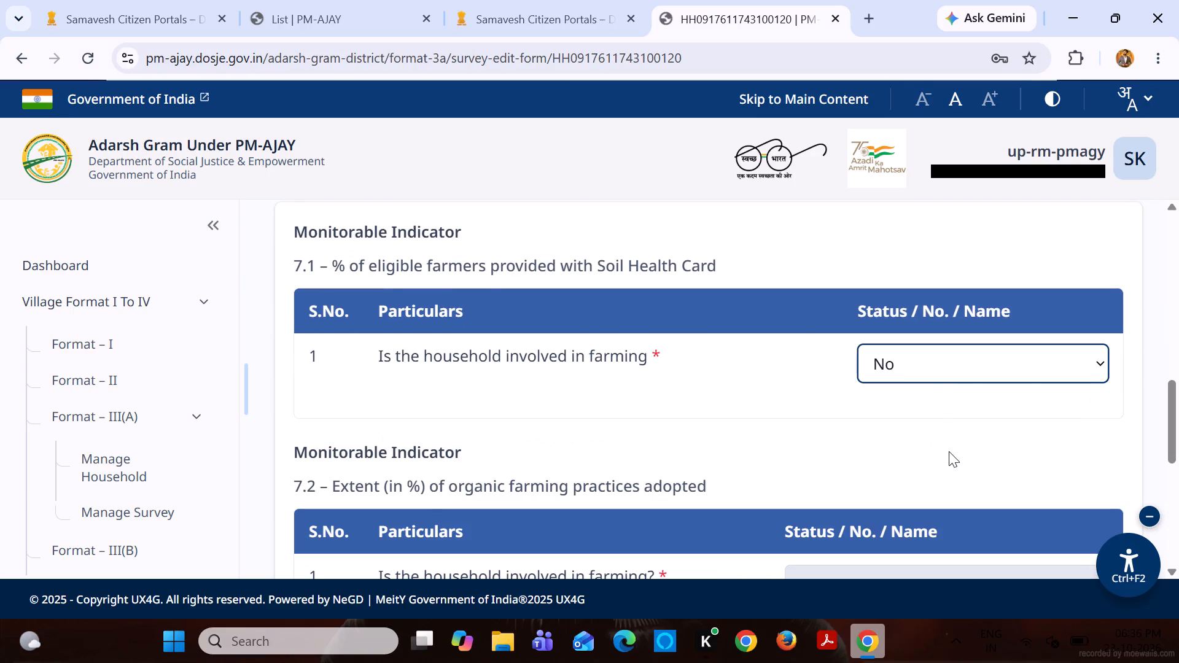
scroll(949, 451, "down", 4)
scroll(1048, 473, "down", 7)
left_click(1096, 459)
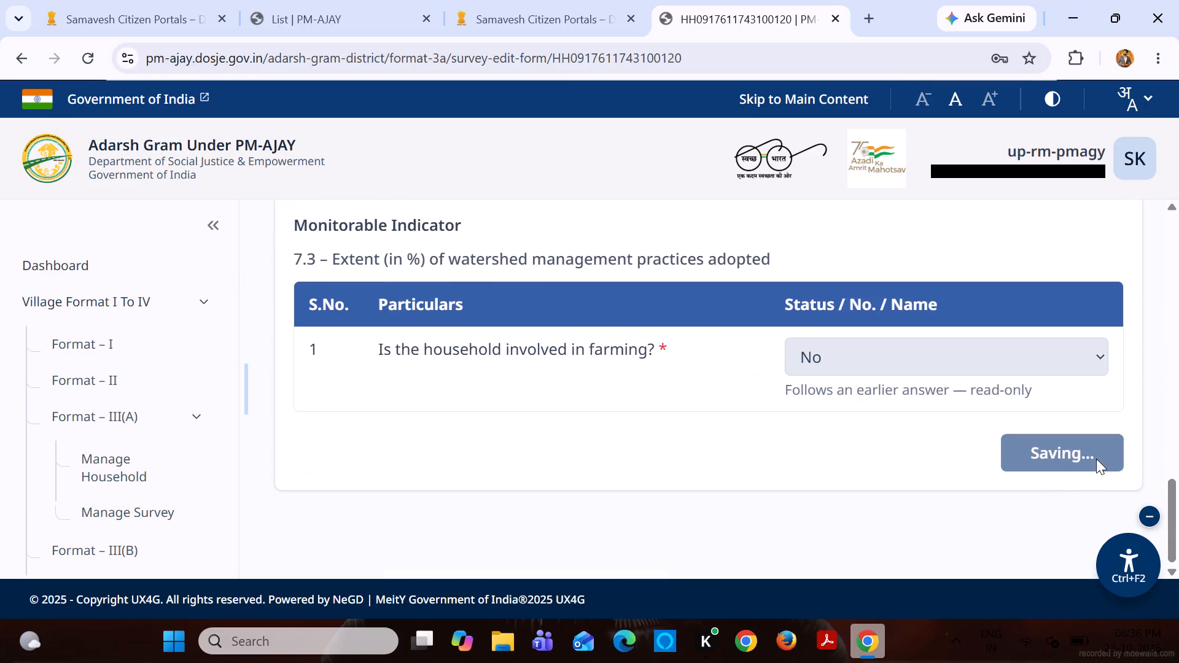
scroll(930, 397, "down", 1)
scroll(930, 397, "up", 11)
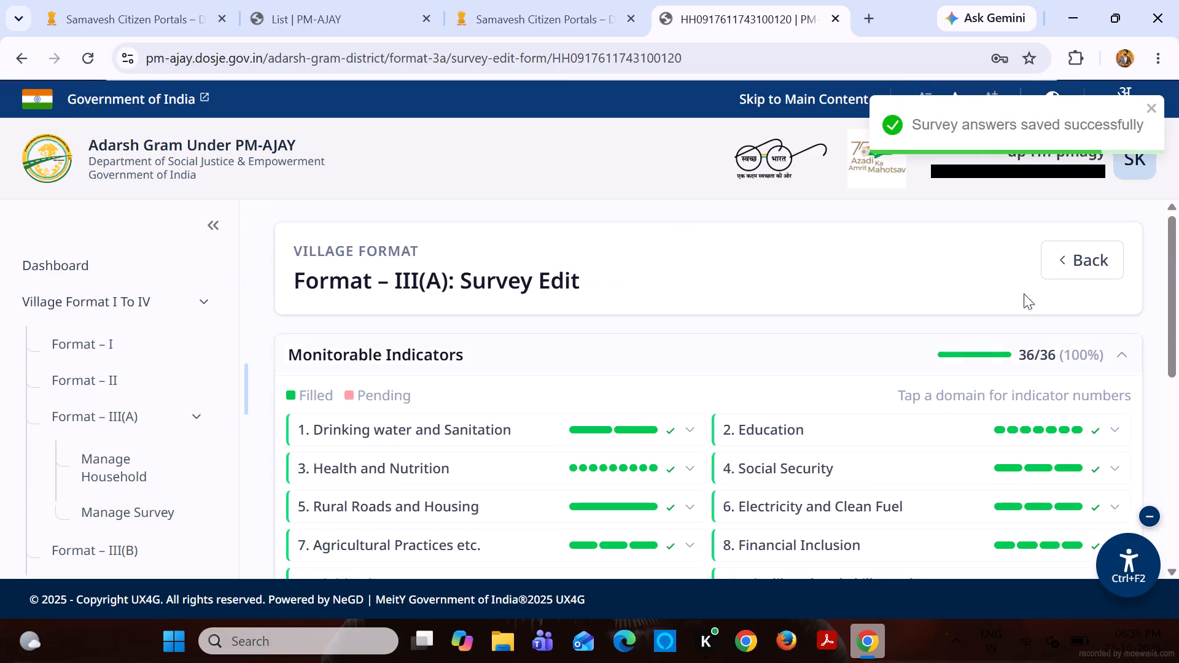
left_click(1095, 252)
Open the survey of the household at serial number 105 for editing, on page 2 of the household list.
scroll(962, 363, "down", 8)
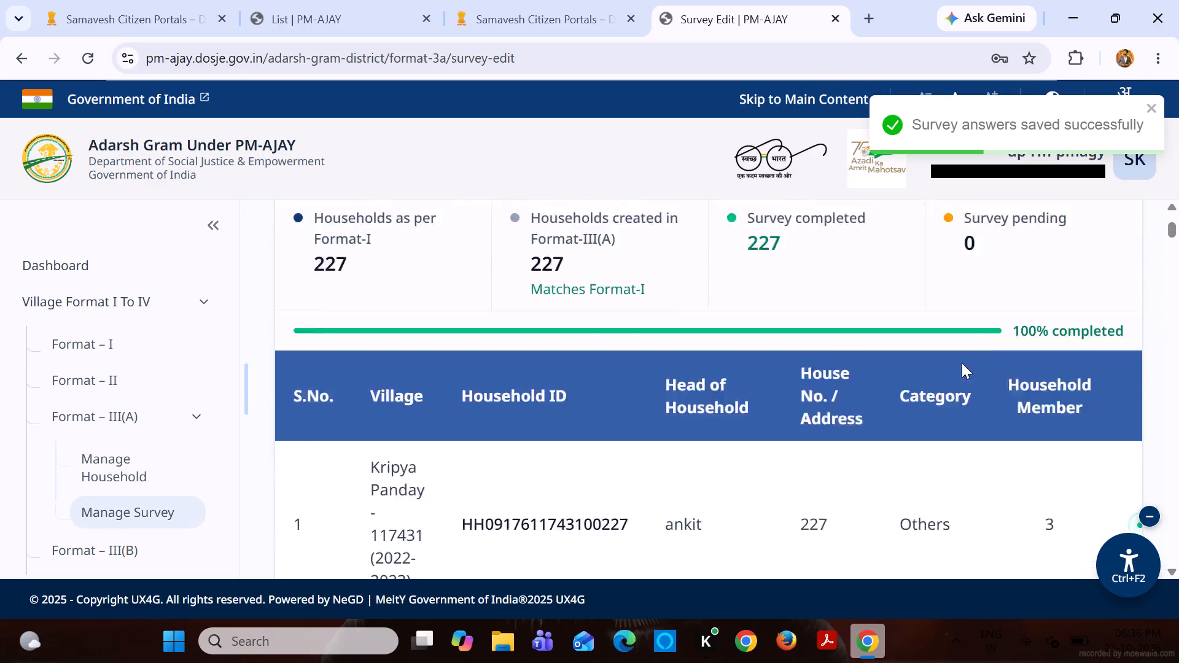
scroll(962, 363, "down", 20)
scroll(962, 363, "down", 20)
scroll(962, 363, "down", 11)
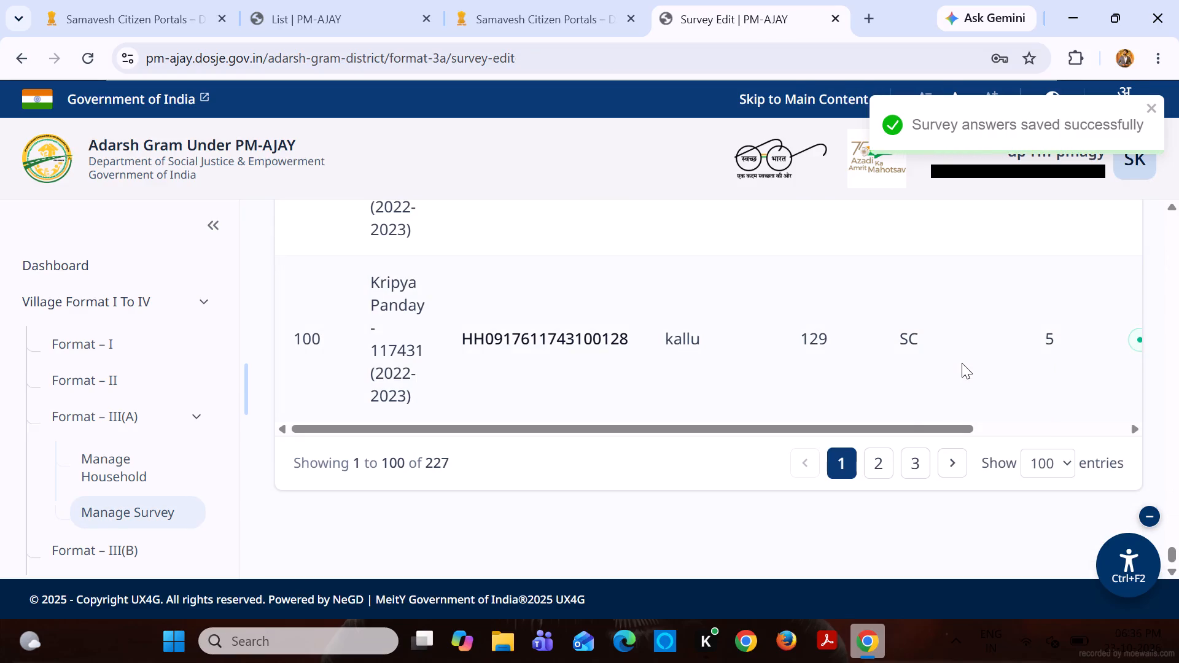
left_click(873, 464)
scroll(923, 371, "up", 6)
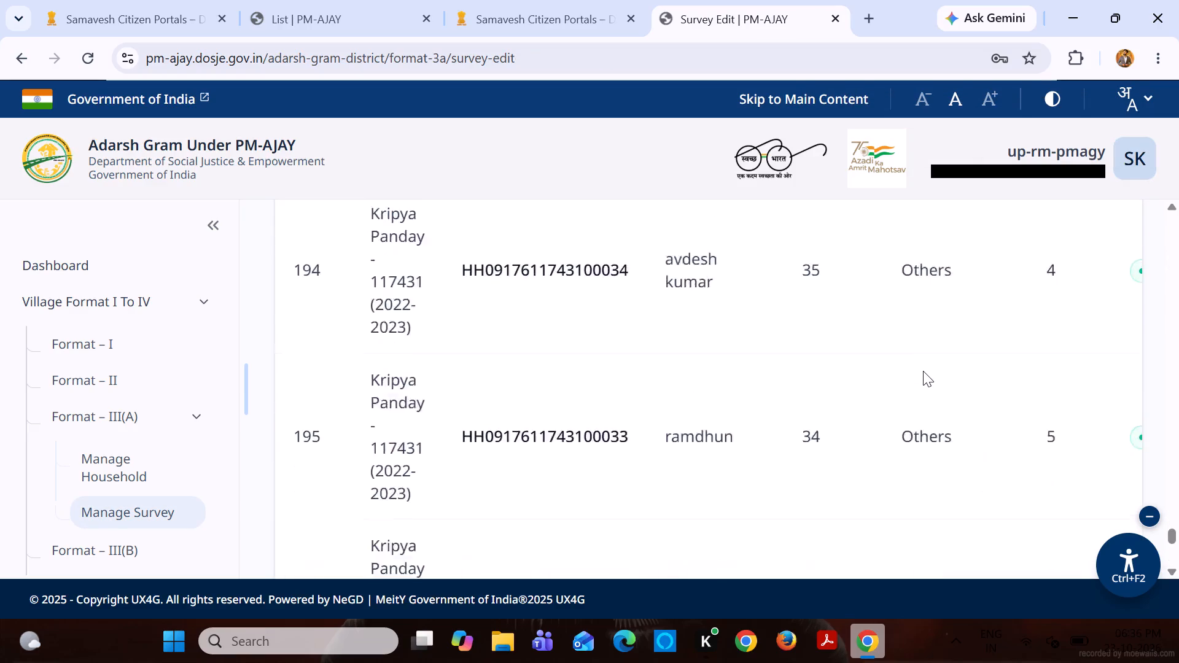
scroll(923, 371, "up", 20)
scroll(923, 371, "up", 20)
scroll(923, 371, "up", 3)
scroll(923, 371, "down", 1)
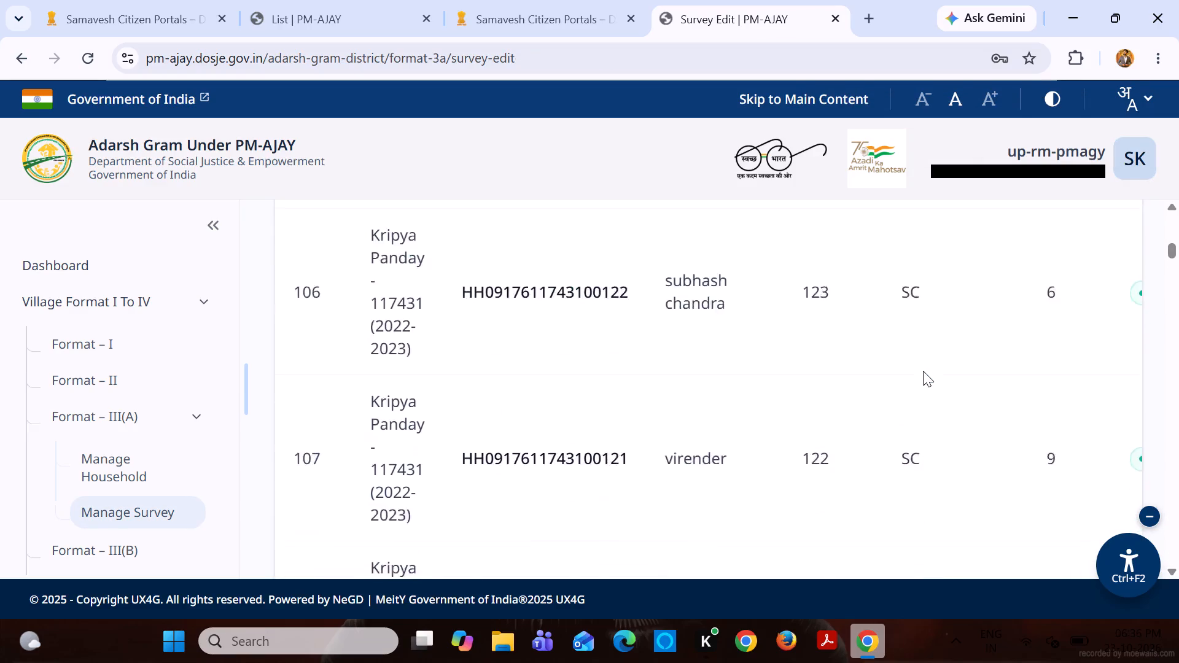
scroll(923, 371, "up", 7)
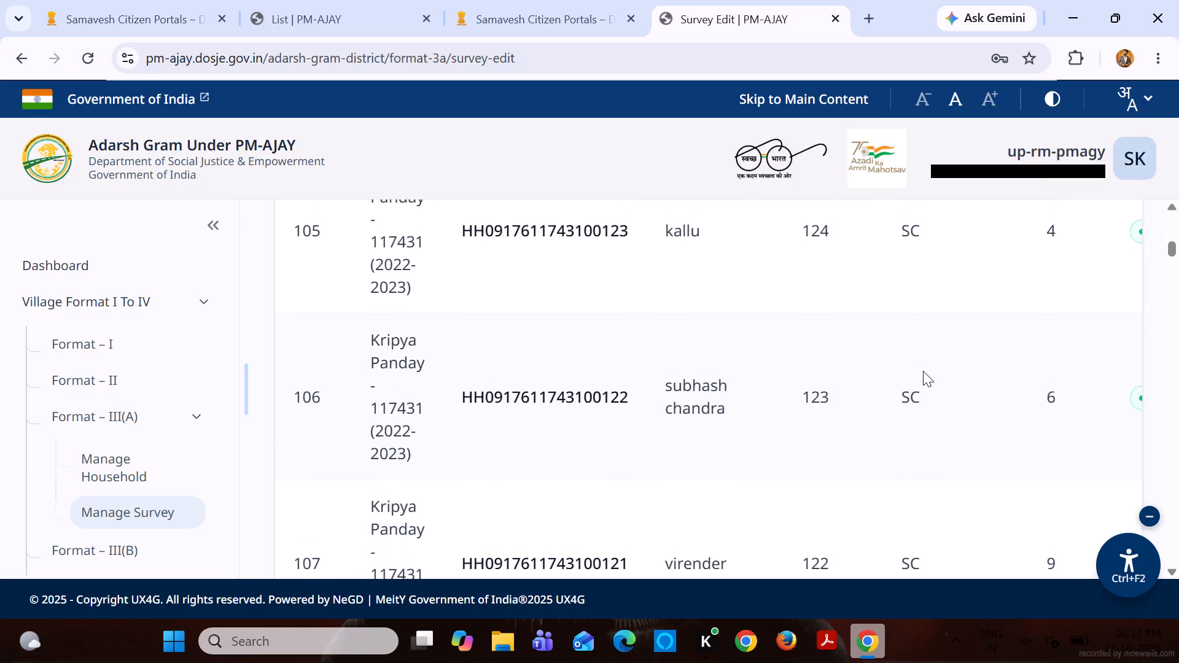
scroll(923, 371, "left", 5)
left_click(1084, 227)
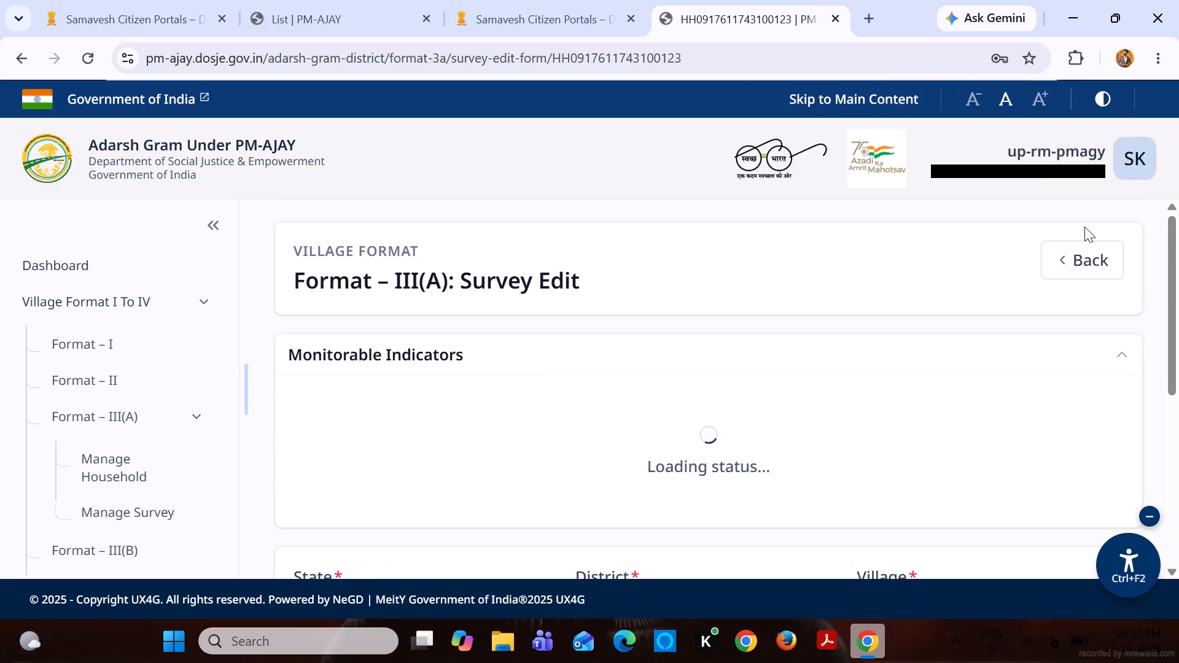
In domain 7 – Agricultural Practices etc., set the indicator 7.1 farming involvement answer to No, save, and return to the household list.
scroll(871, 459, "down", 8)
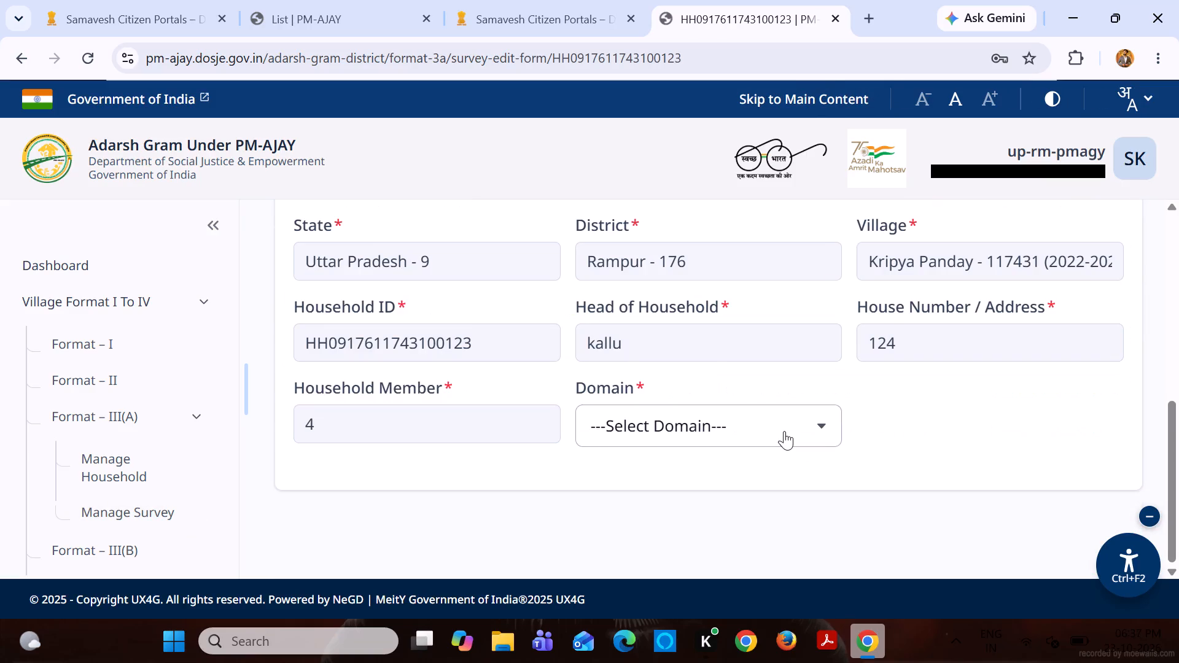
left_click(784, 431)
scroll(728, 338, "down", 1)
left_click(699, 310)
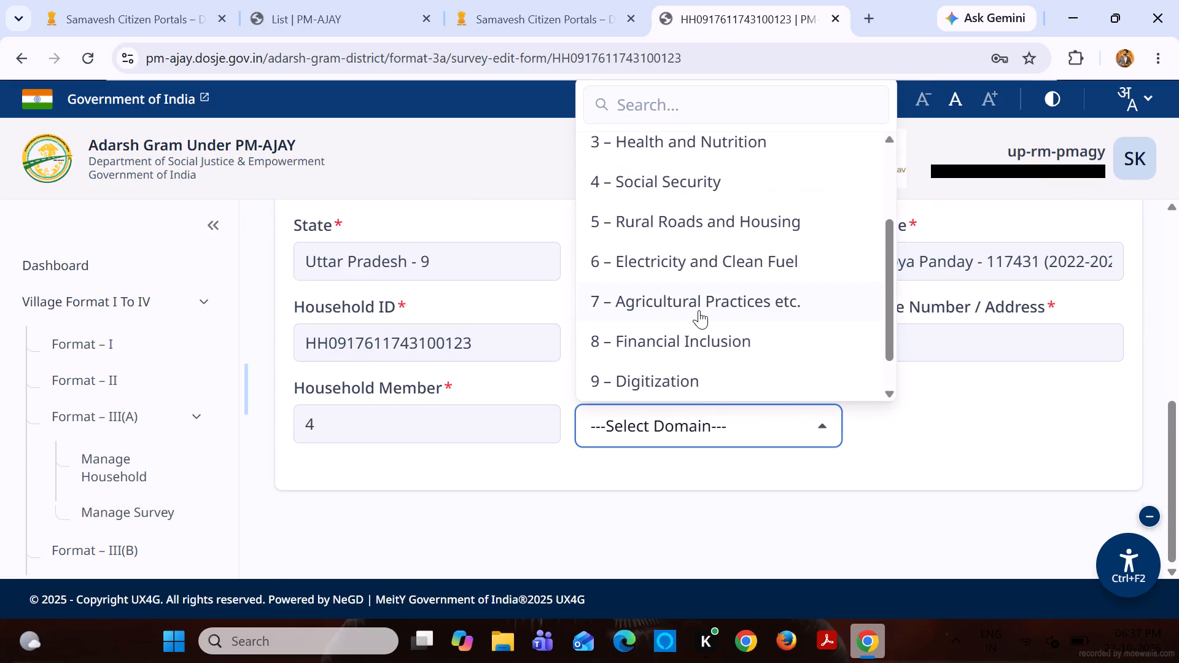
scroll(769, 416, "down", 4)
left_click(994, 349)
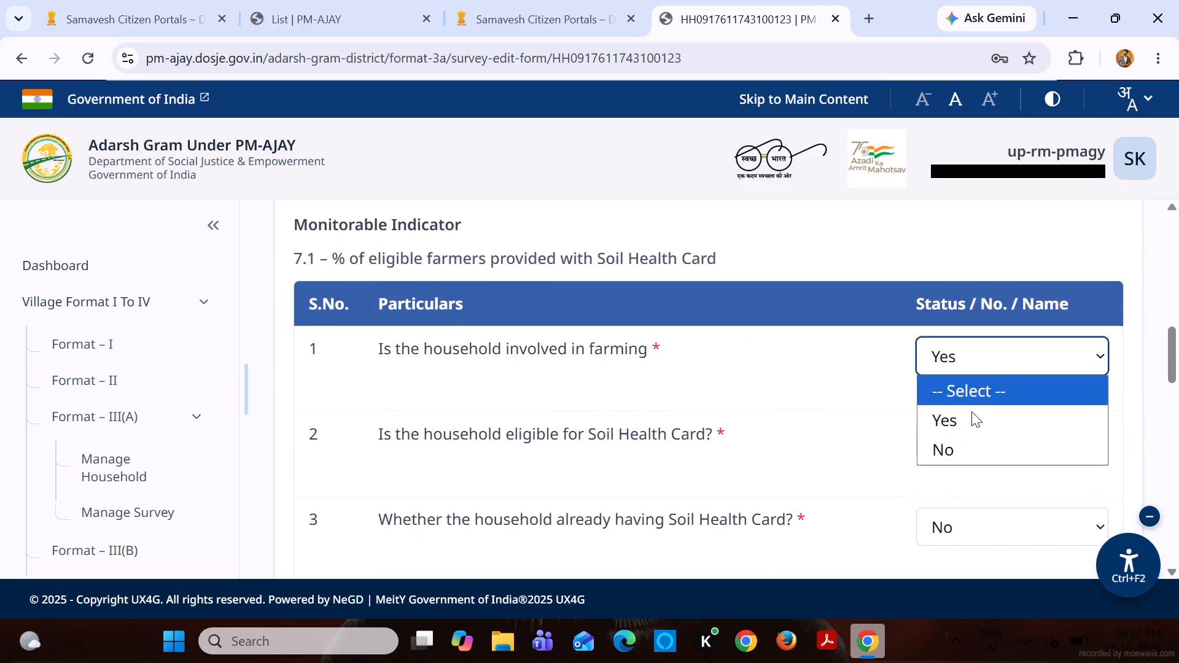
left_click(958, 443)
scroll(958, 443, "down", 9)
left_click(1077, 441)
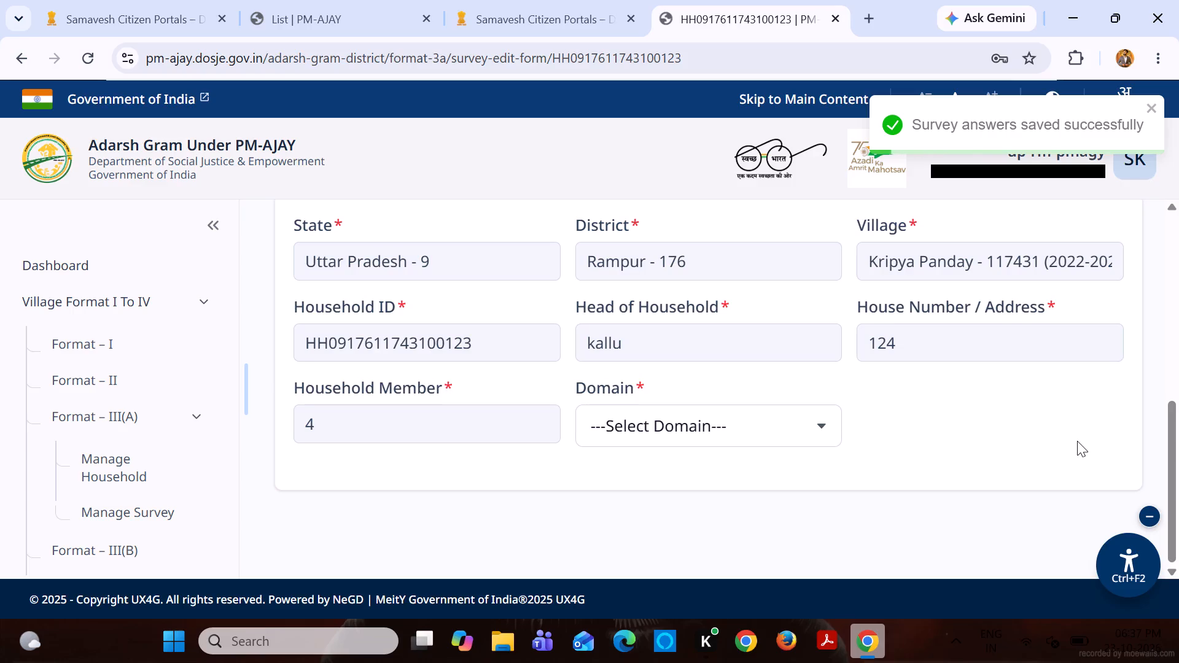
scroll(880, 368, "up", 9)
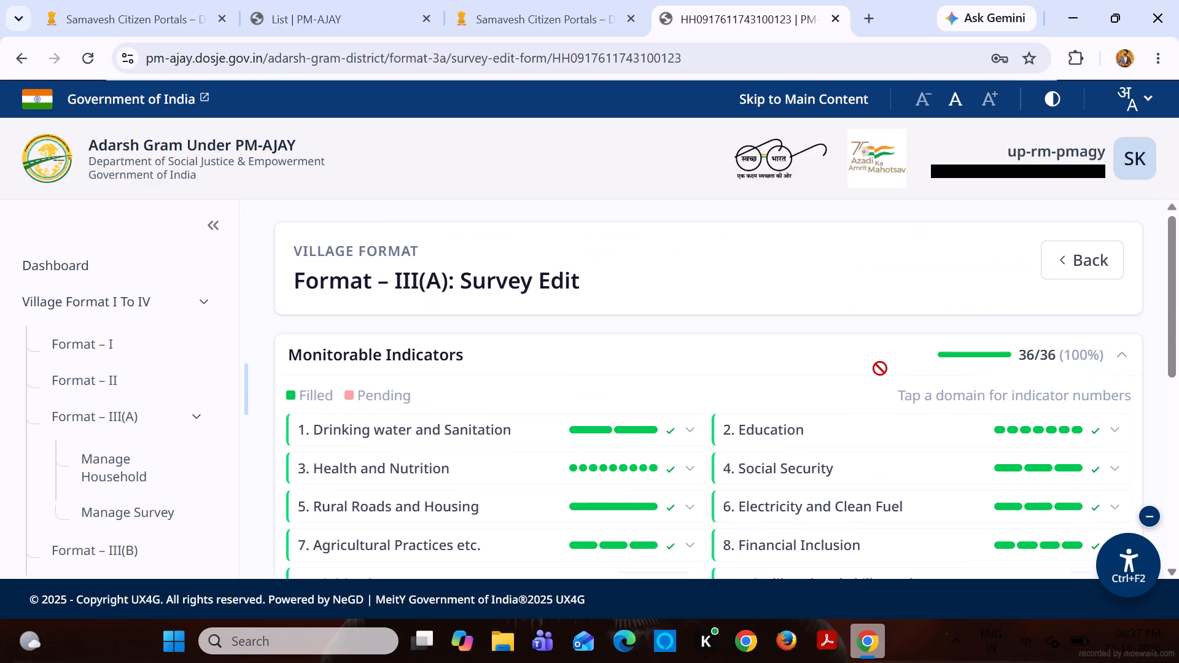
left_click(1073, 257)
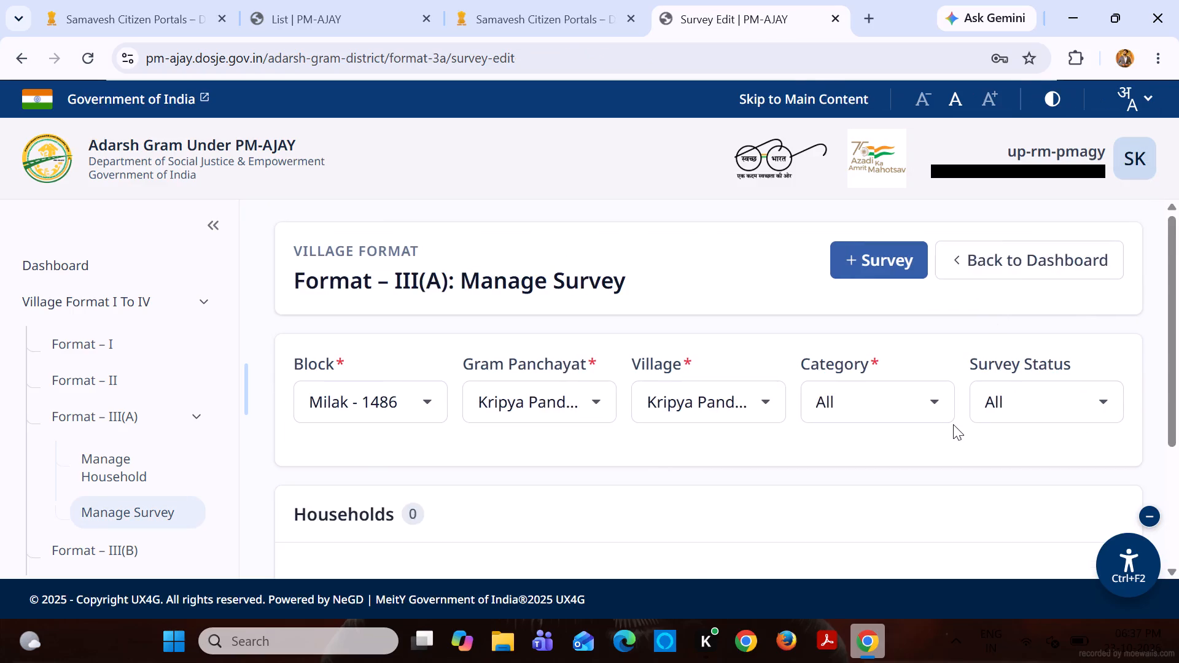
Open the survey of the household at serial number 62 for editing, on page 1 of the household list.
scroll(953, 424, "down", 17)
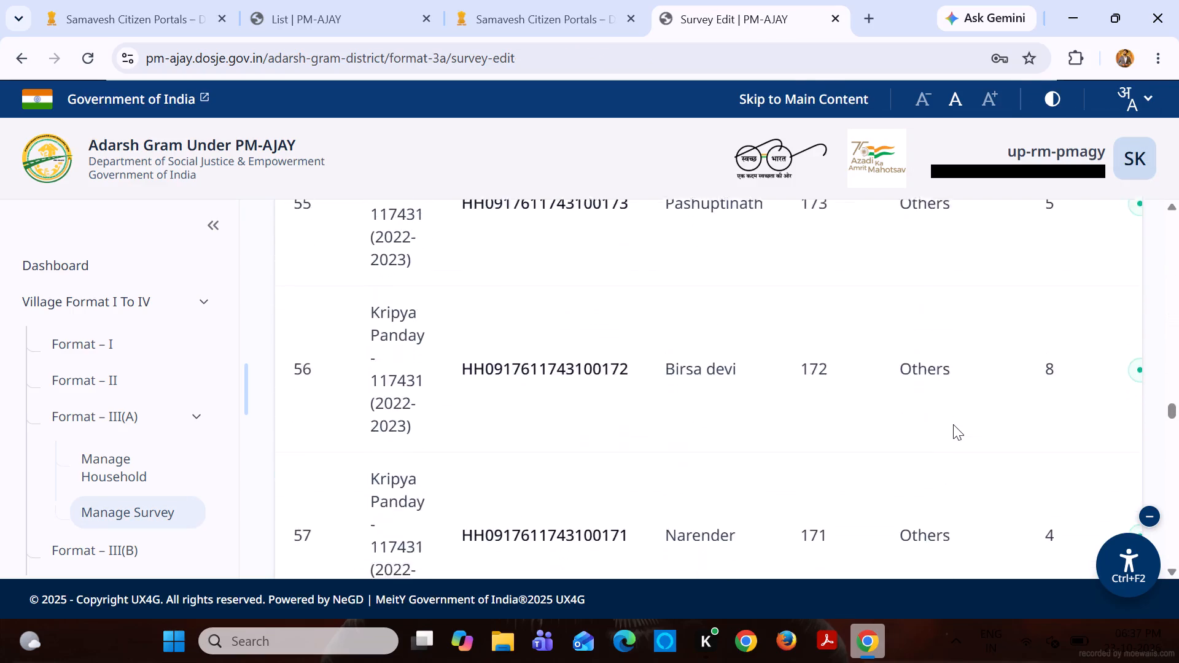
scroll(953, 424, "down", 16)
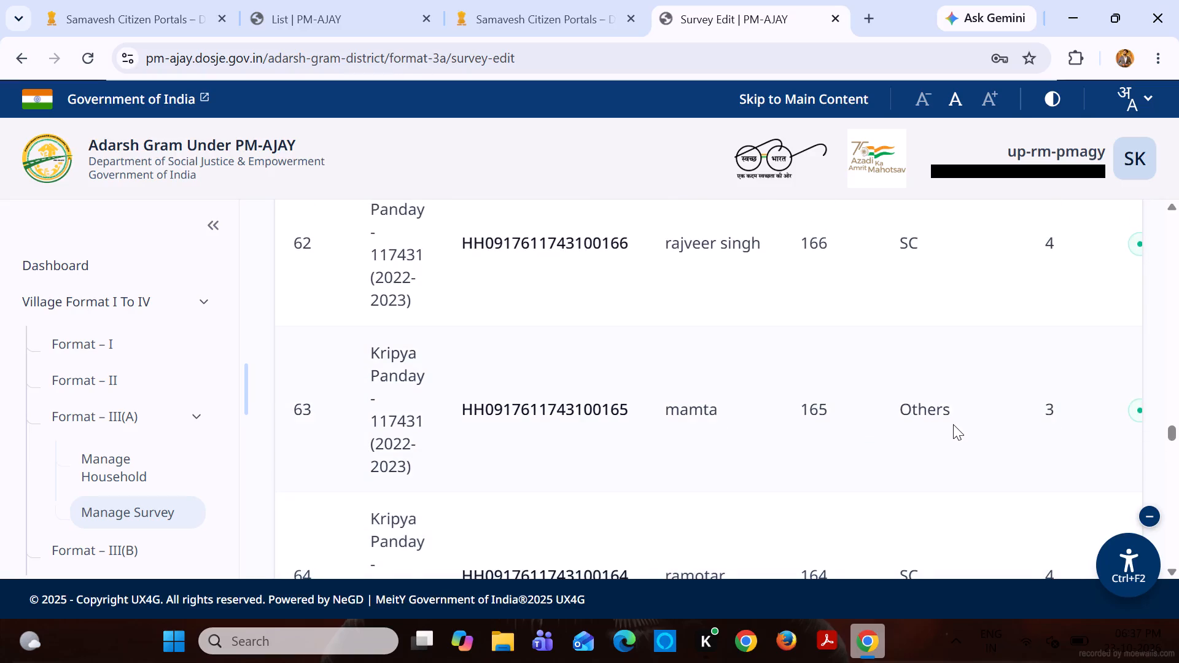
scroll(953, 424, "up", 1)
left_click(1097, 303)
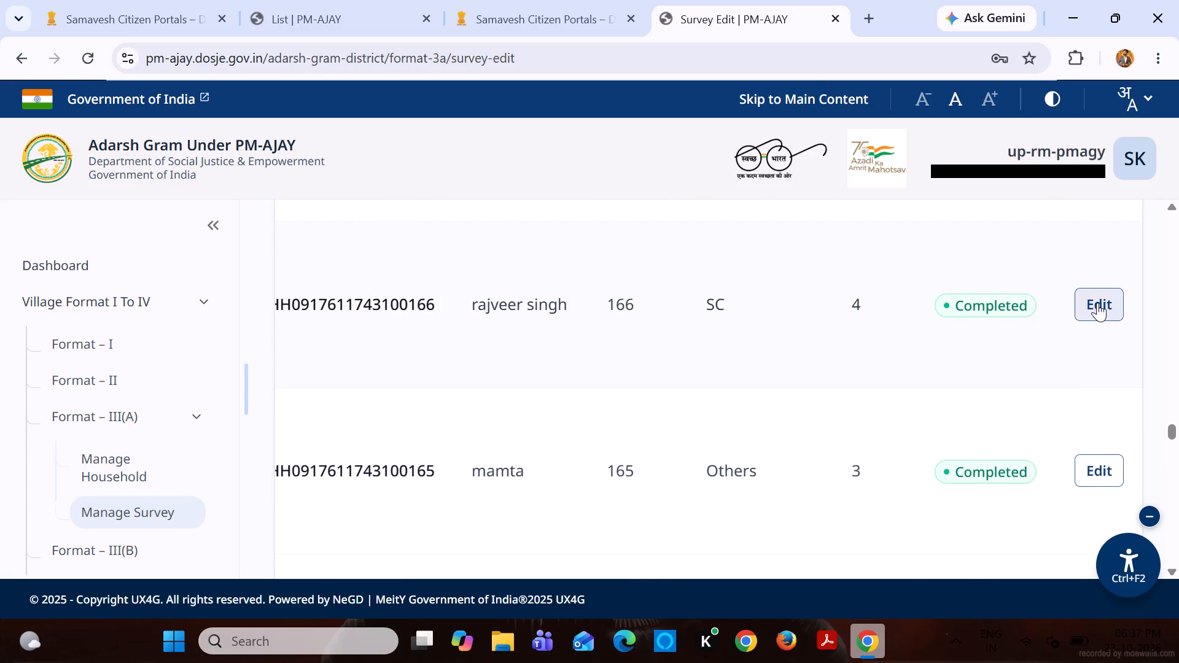
Change the indicator 7.1 farming involvement answer to No in domain 7 – Agricultural Practices etc., save, and go back to the list.
scroll(927, 430, "down", 7)
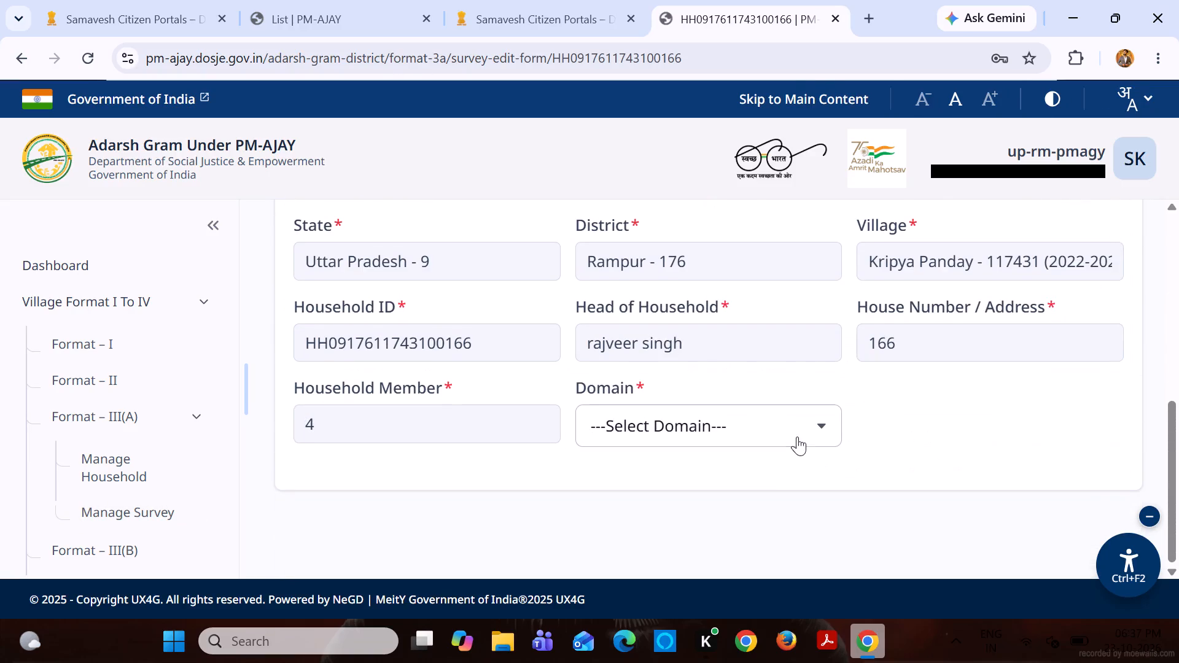
left_click(804, 426)
scroll(763, 317, "down", 8)
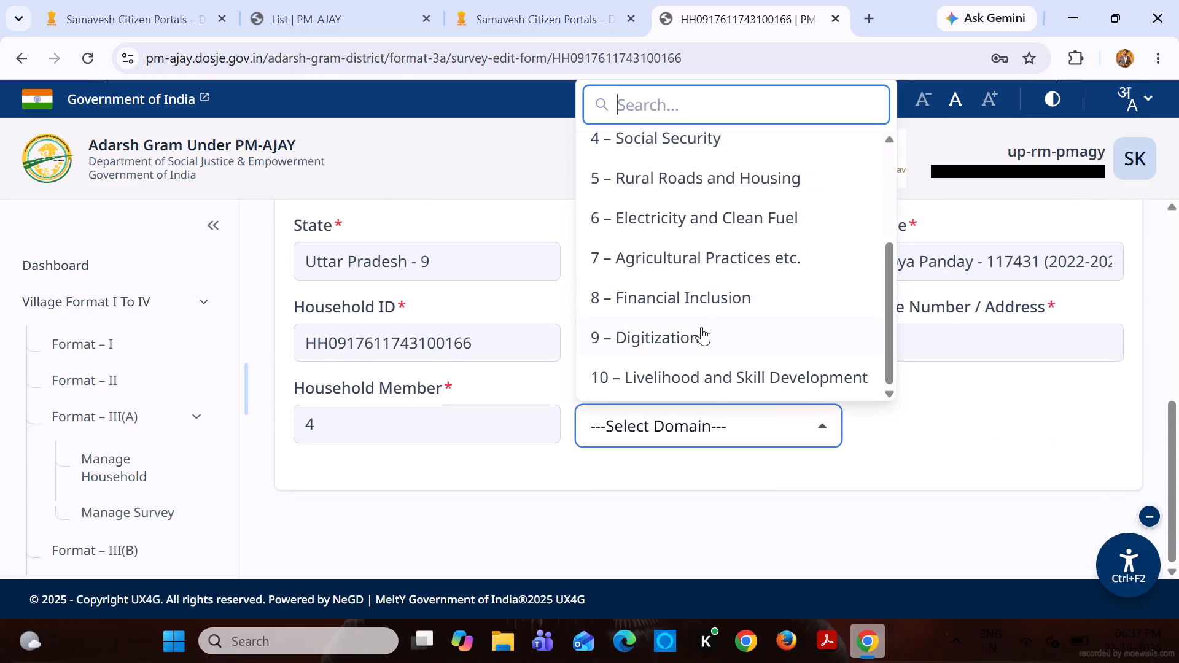
left_click(698, 267)
scroll(844, 406, "down", 2)
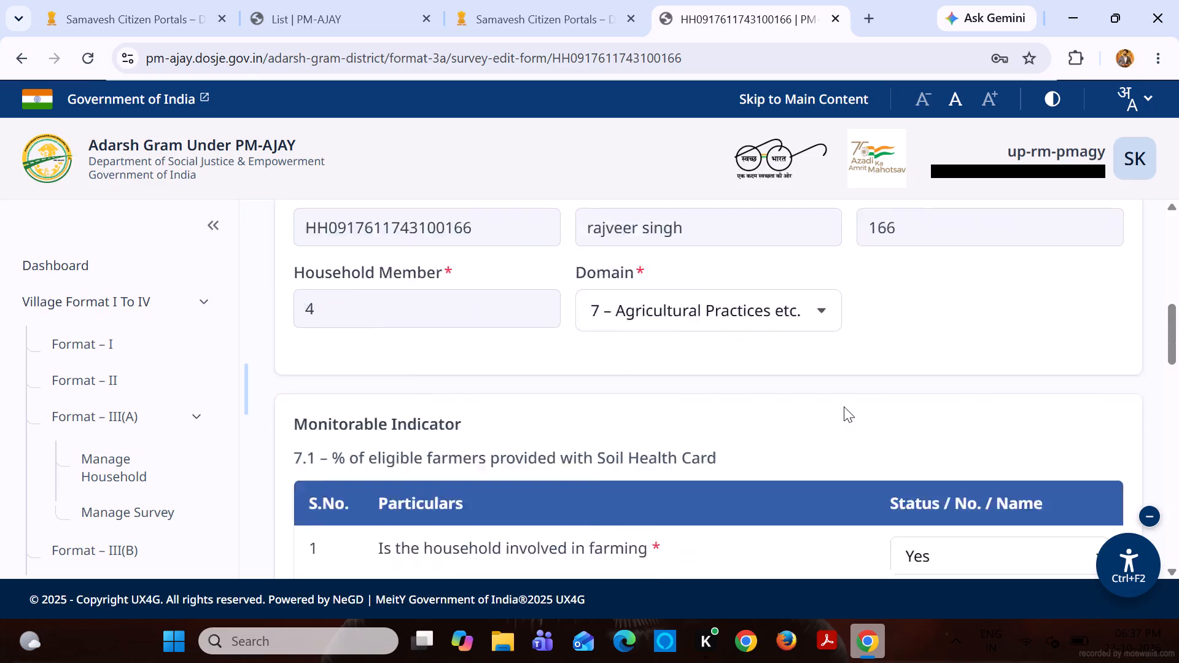
scroll(844, 406, "down", 1)
left_click(1003, 369)
left_click(957, 463)
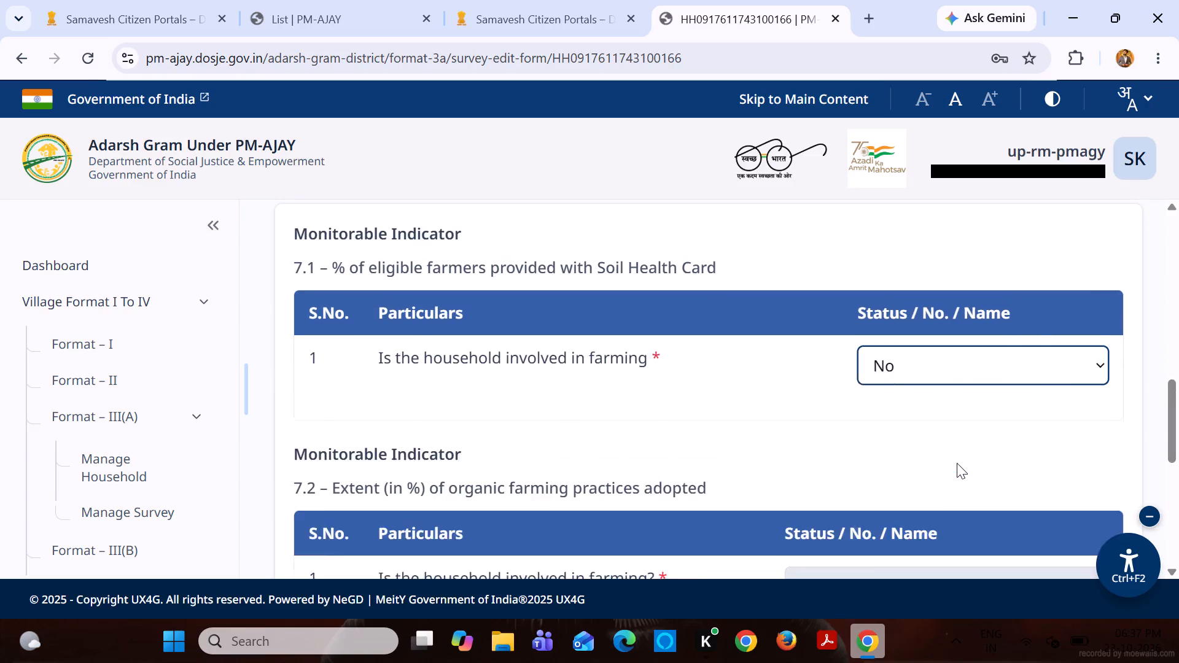
scroll(957, 463, "down", 10)
left_click(1104, 448)
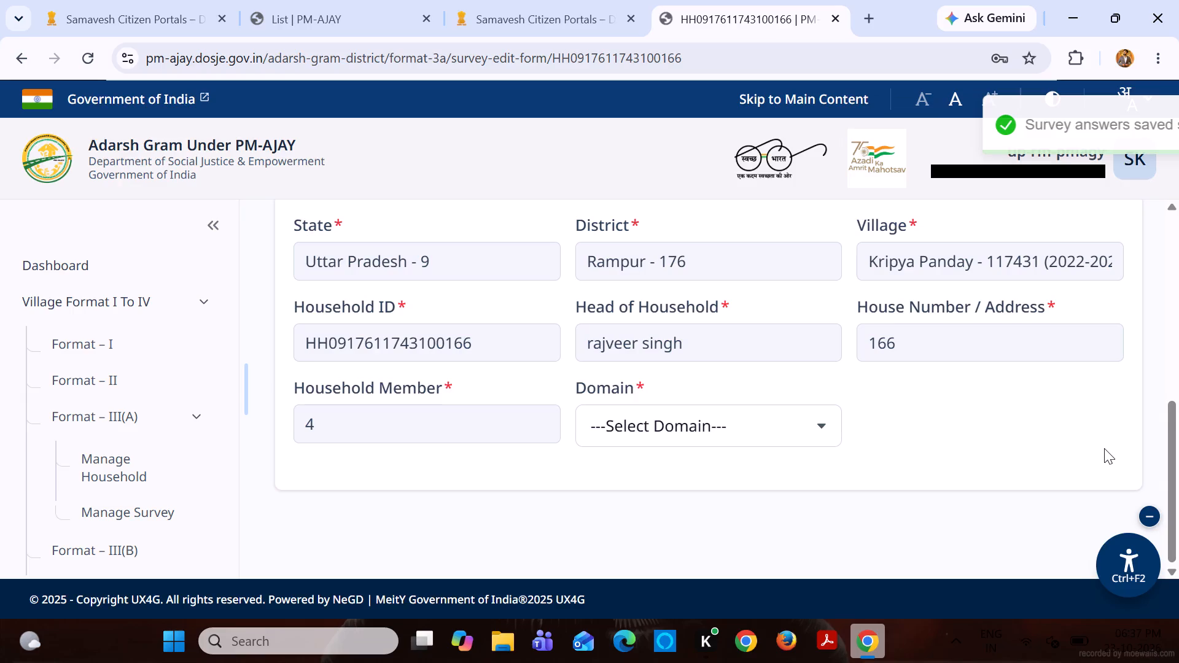
scroll(902, 414, "up", 9)
left_click(1078, 249)
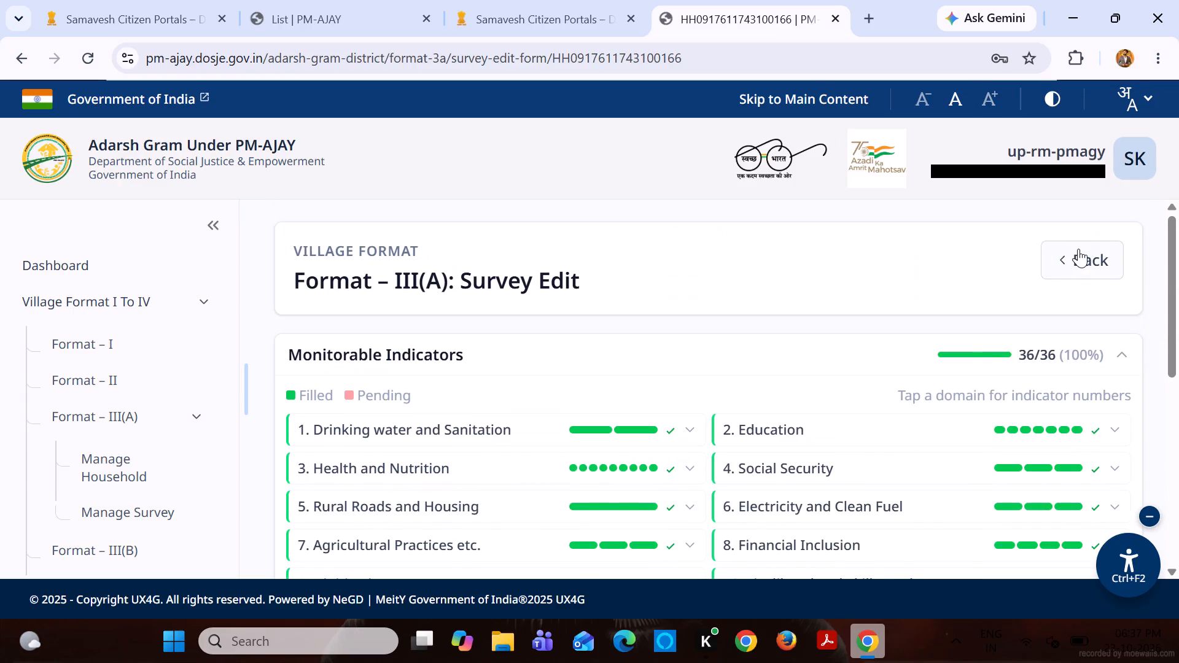
Open the survey of the household at serial number 224 for editing, on page 3 of the household list.
scroll(964, 337, "down", 20)
scroll(964, 337, "down", 15)
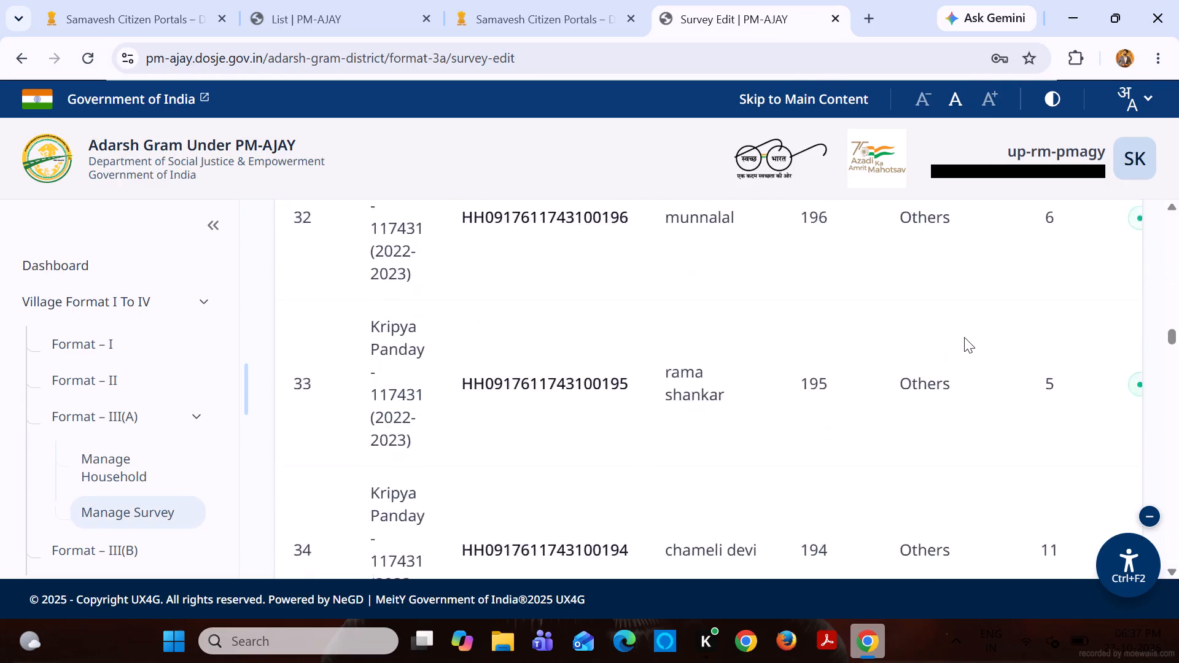
scroll(964, 337, "down", 20)
scroll(964, 337, "down", 7)
left_click(876, 459)
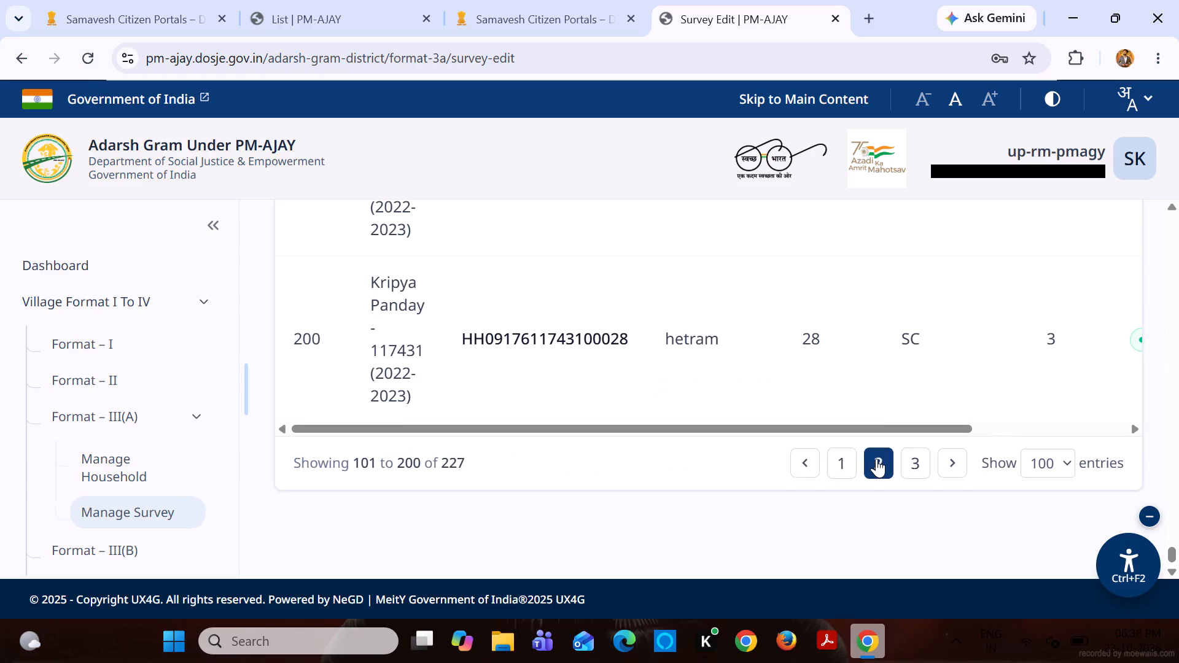
left_click(909, 460)
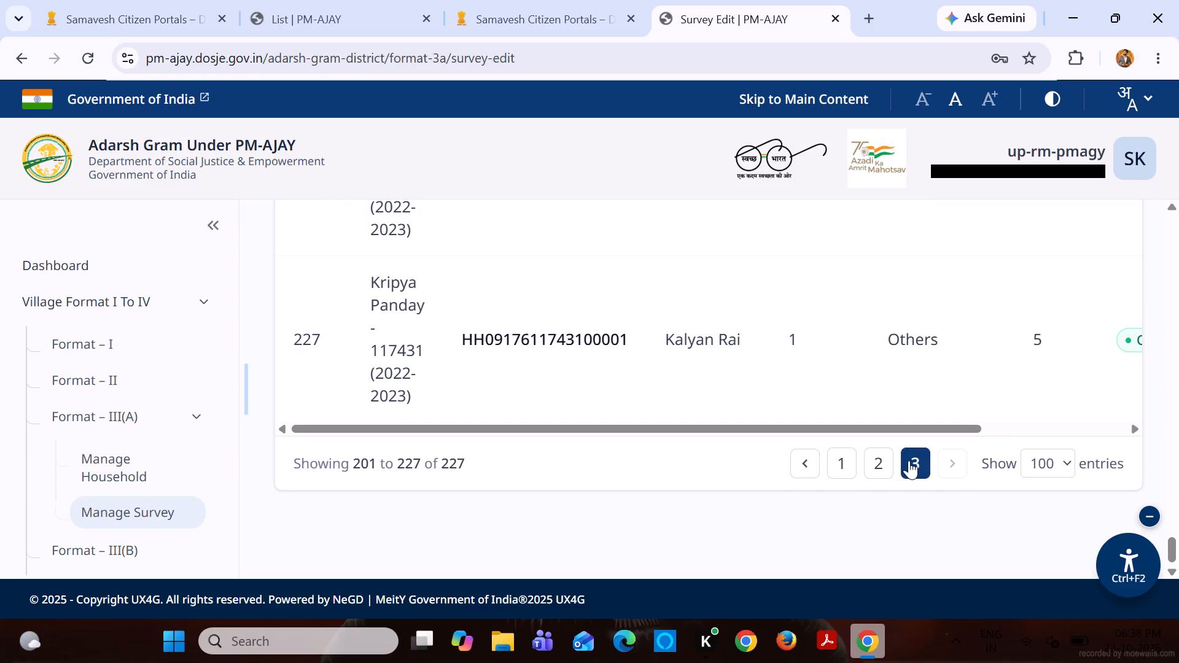
scroll(897, 313, "up", 4)
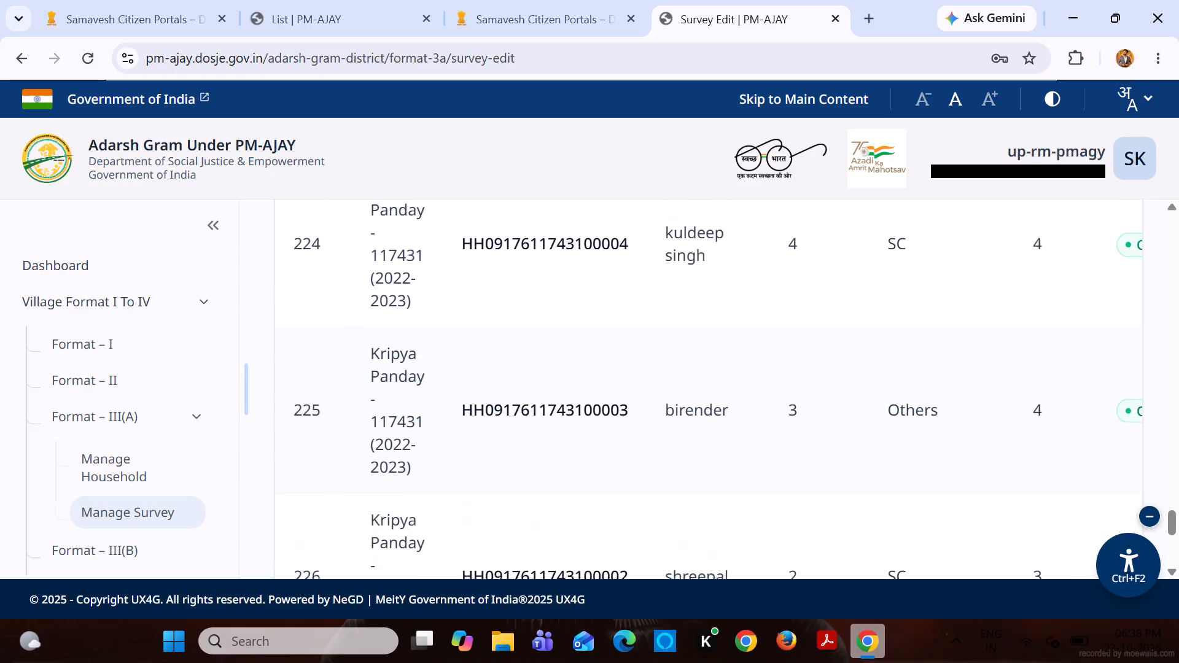
scroll(897, 313, "up", 2)
scroll(897, 313, "left", 3)
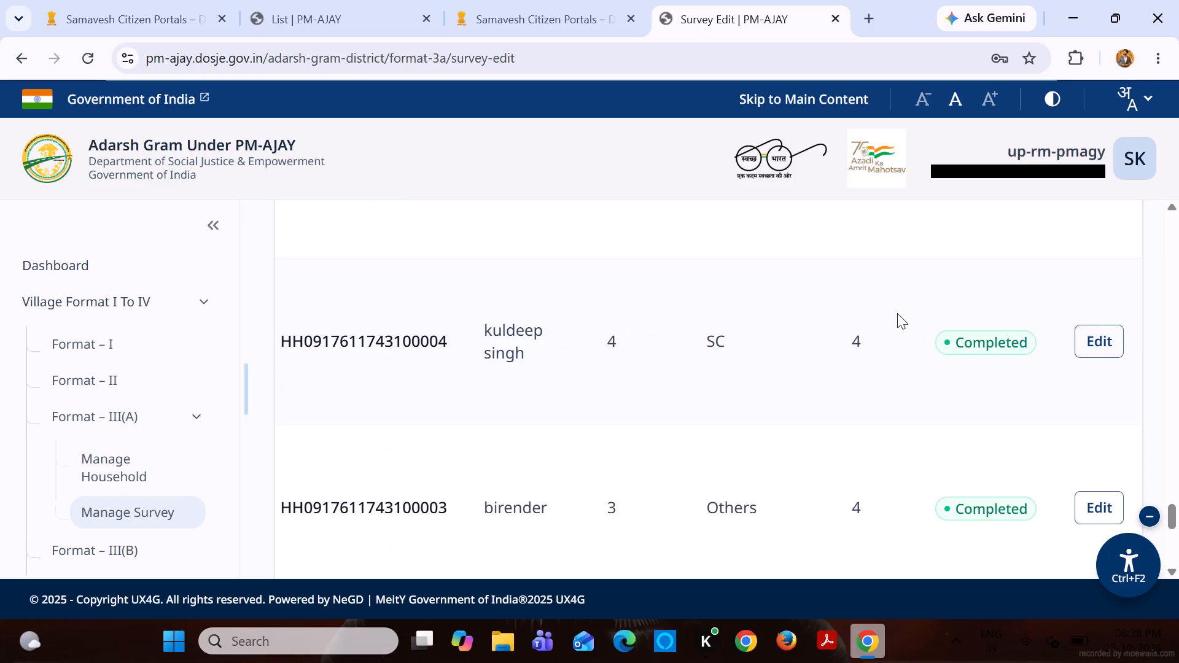
left_click(1081, 330)
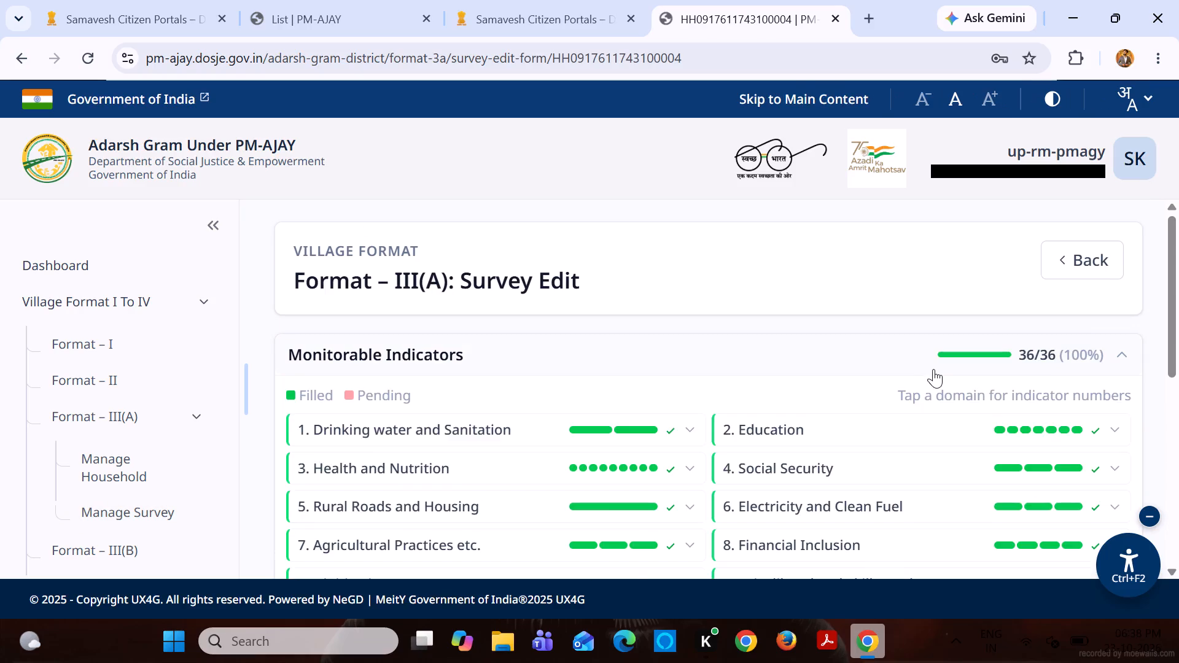
Under domain 7 – Agricultural Practices etc., set the indicator 7.1 farming involvement answer to No, save, and return to the household list.
scroll(933, 369, "down", 5)
left_click(815, 414)
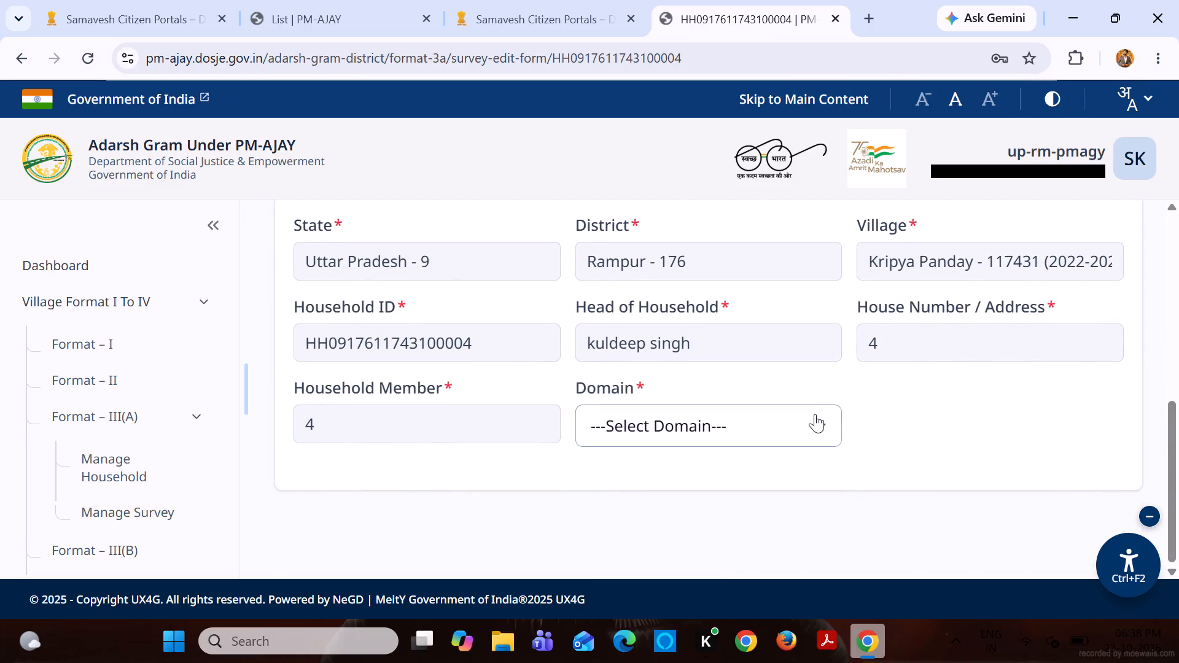
scroll(770, 247, "down", 2)
left_click(715, 272)
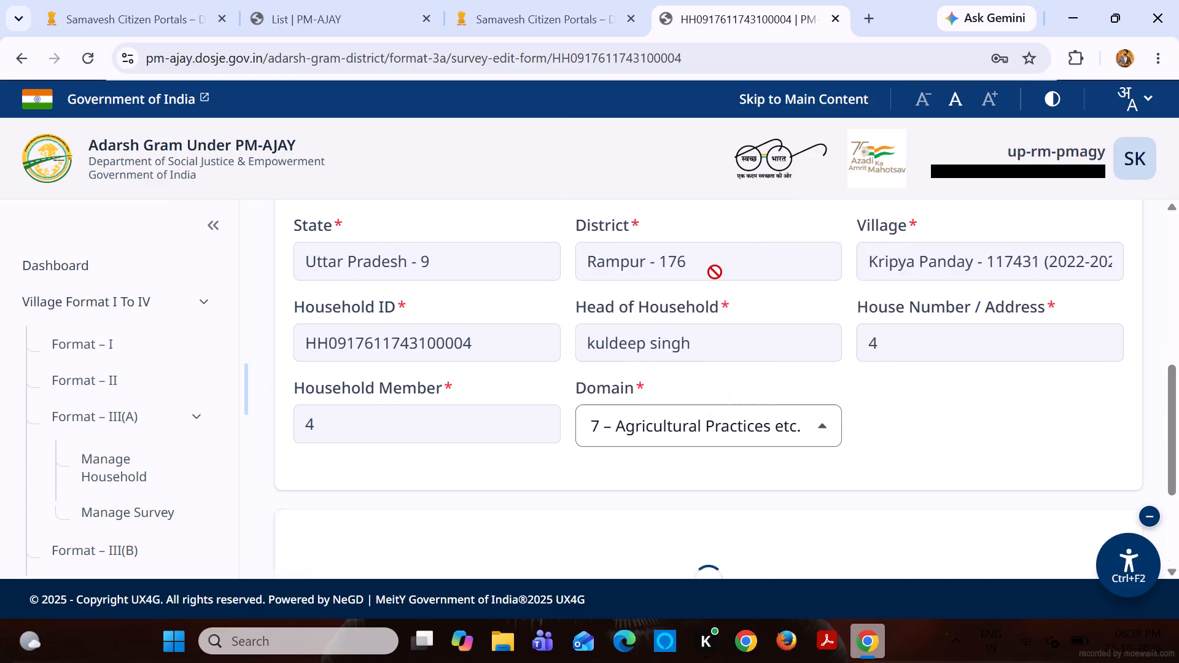
scroll(778, 354, "down", 4)
left_click(1007, 398)
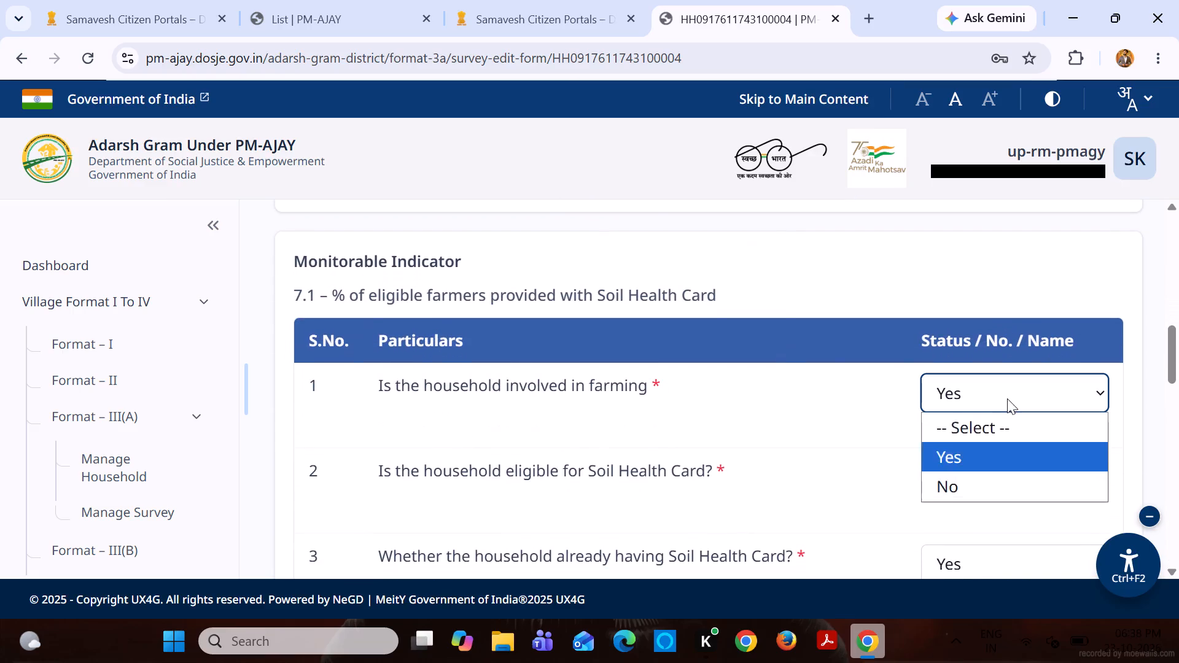
left_click(956, 489)
scroll(956, 489, "down", 8)
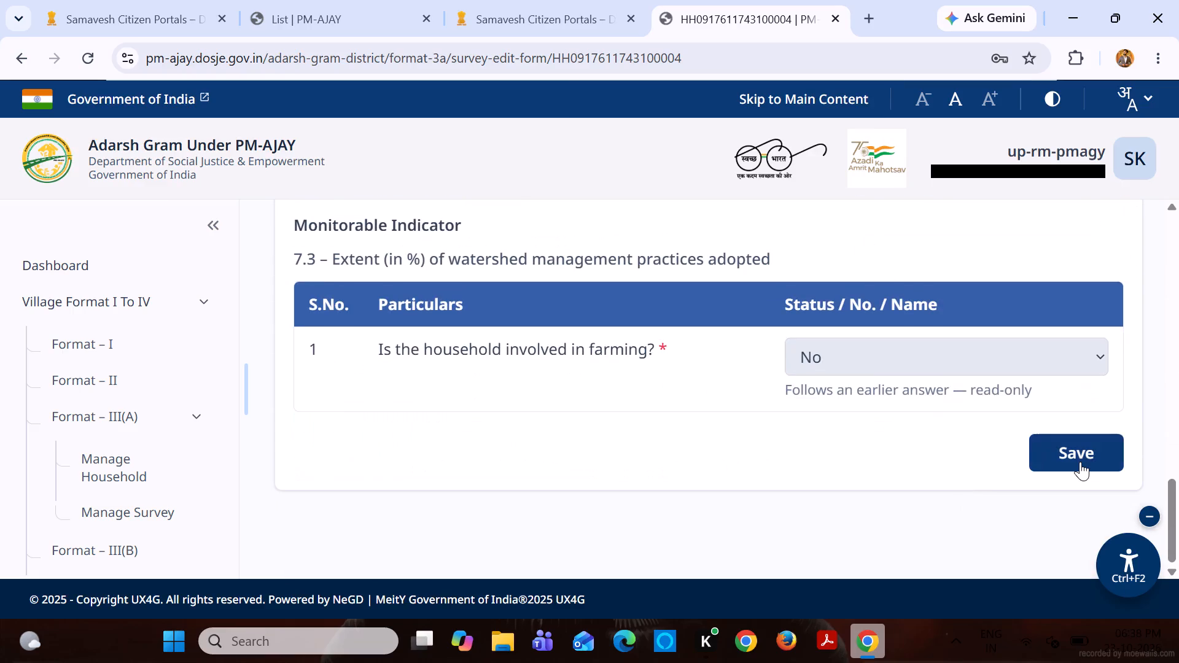
left_click(1080, 462)
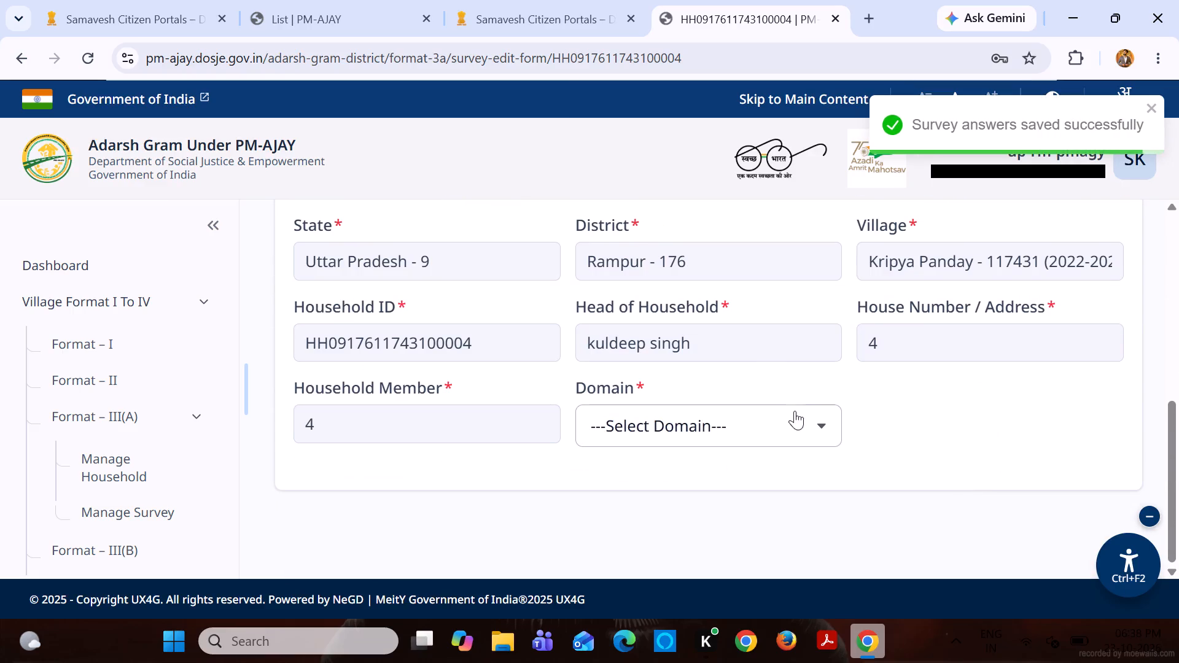
scroll(908, 377, "up", 8)
left_click(1053, 254)
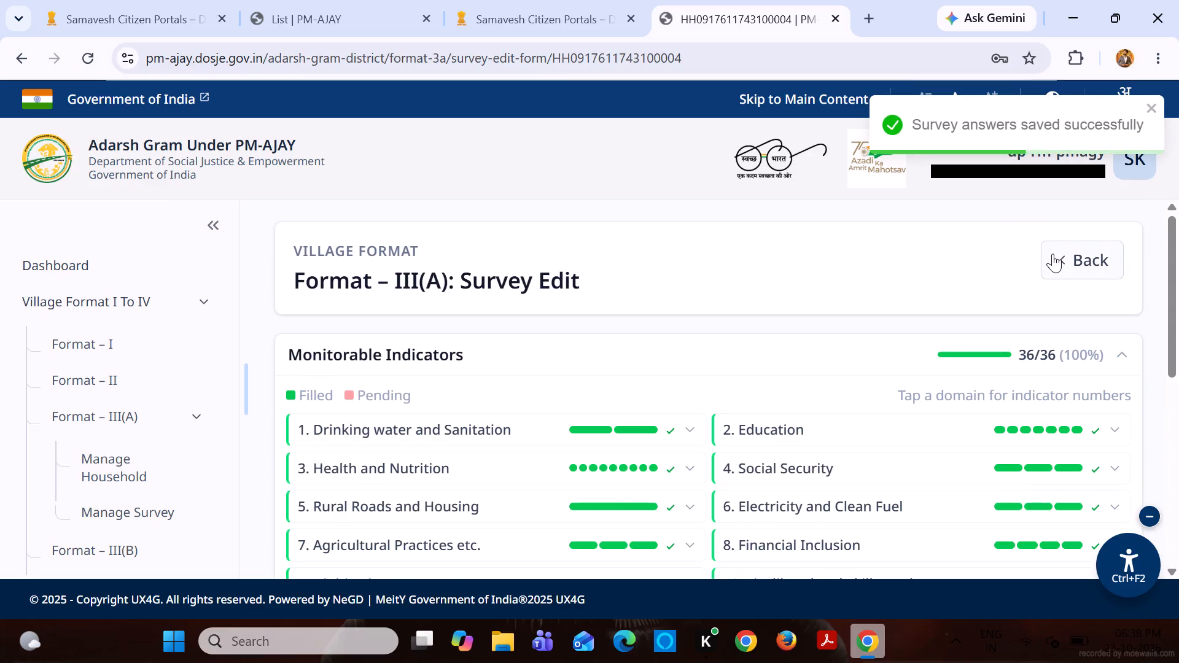
Open the survey of the household with house number 6 for editing, on page 3 of the household list.
scroll(984, 354, "down", 20)
scroll(984, 354, "down", 6)
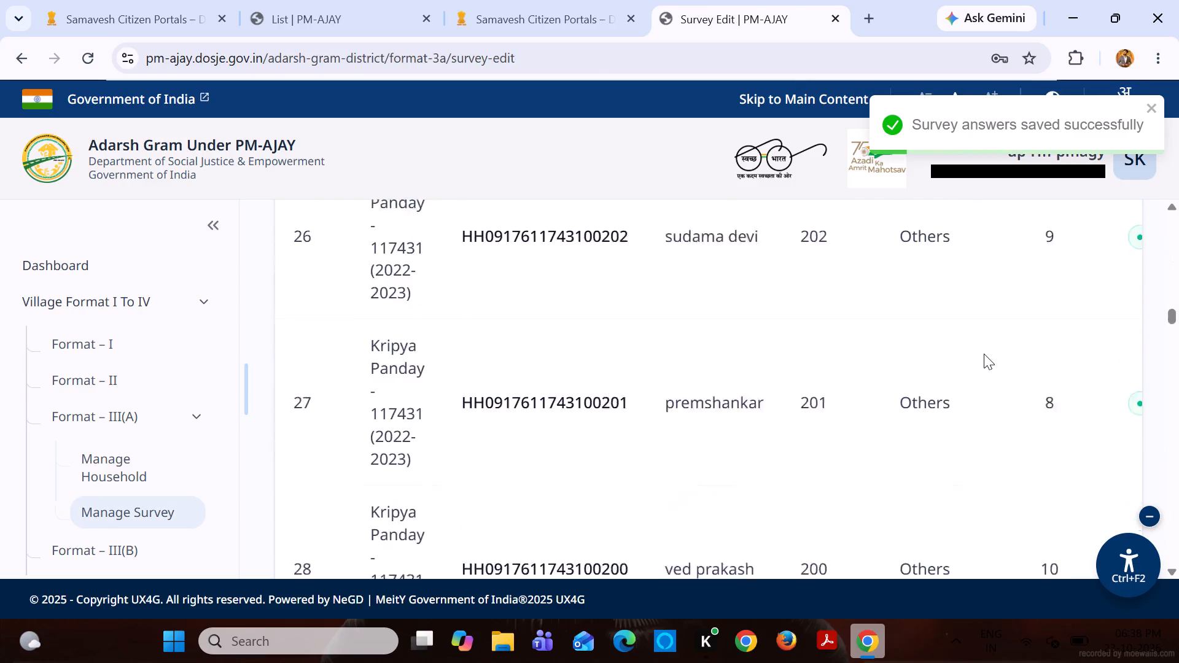
scroll(984, 354, "down", 20)
scroll(984, 354, "down", 9)
left_click(915, 449)
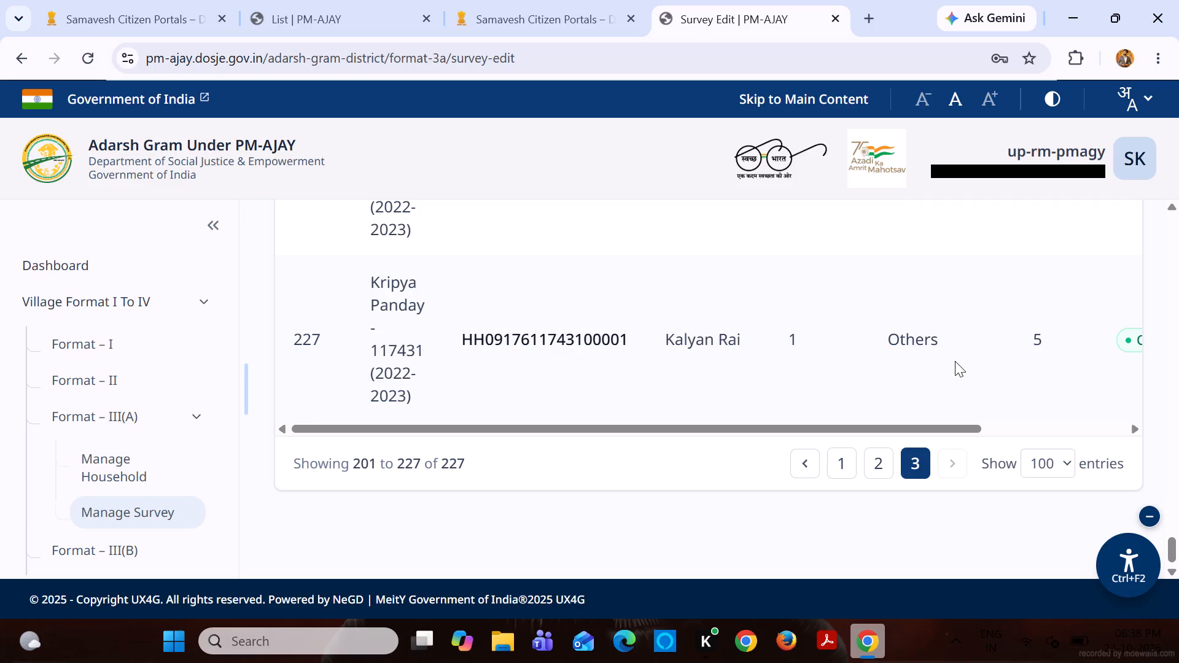
scroll(895, 334, "up", 1)
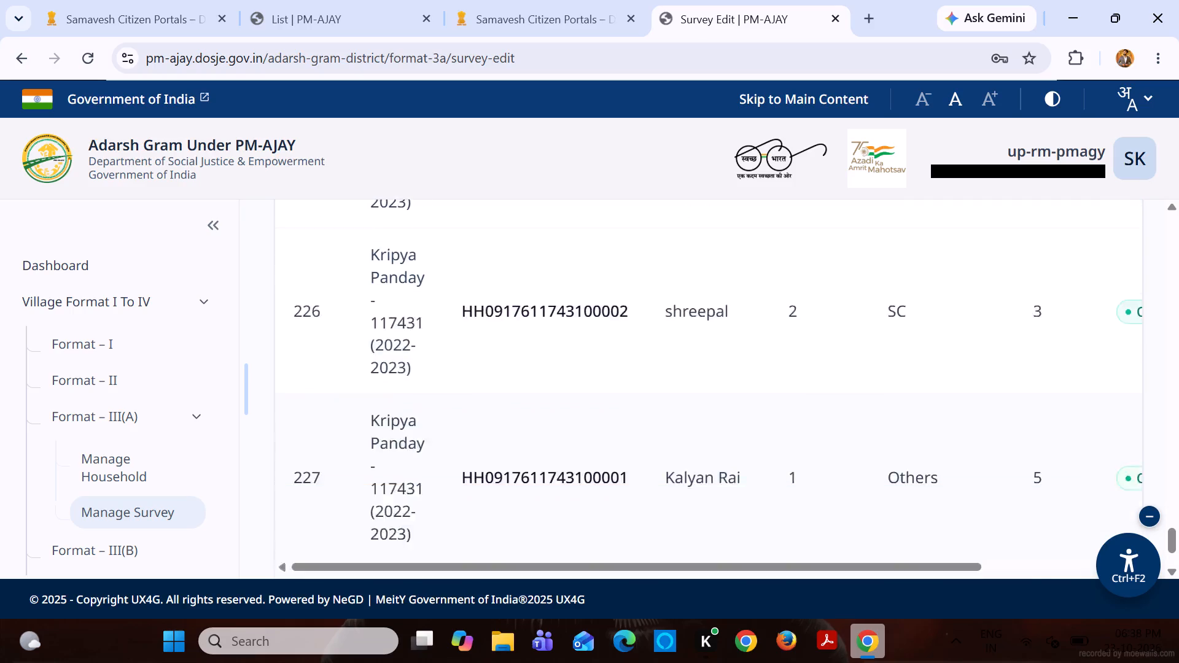
scroll(895, 334, "up", 6)
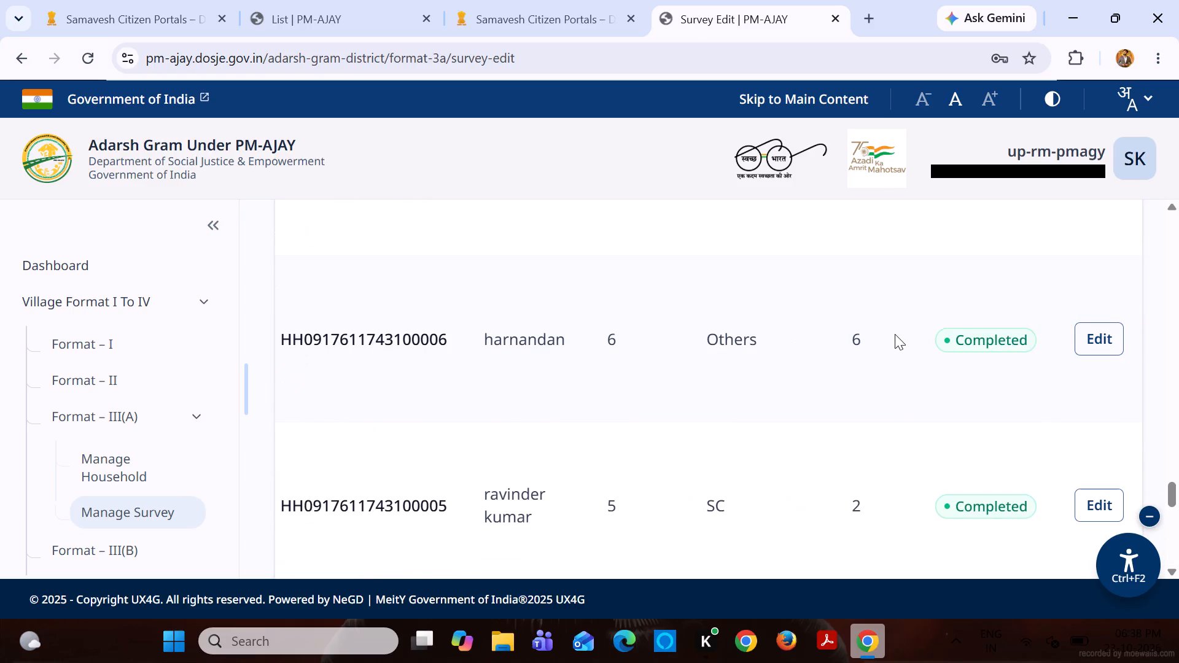
scroll(895, 334, "up", 1)
left_click(1112, 333)
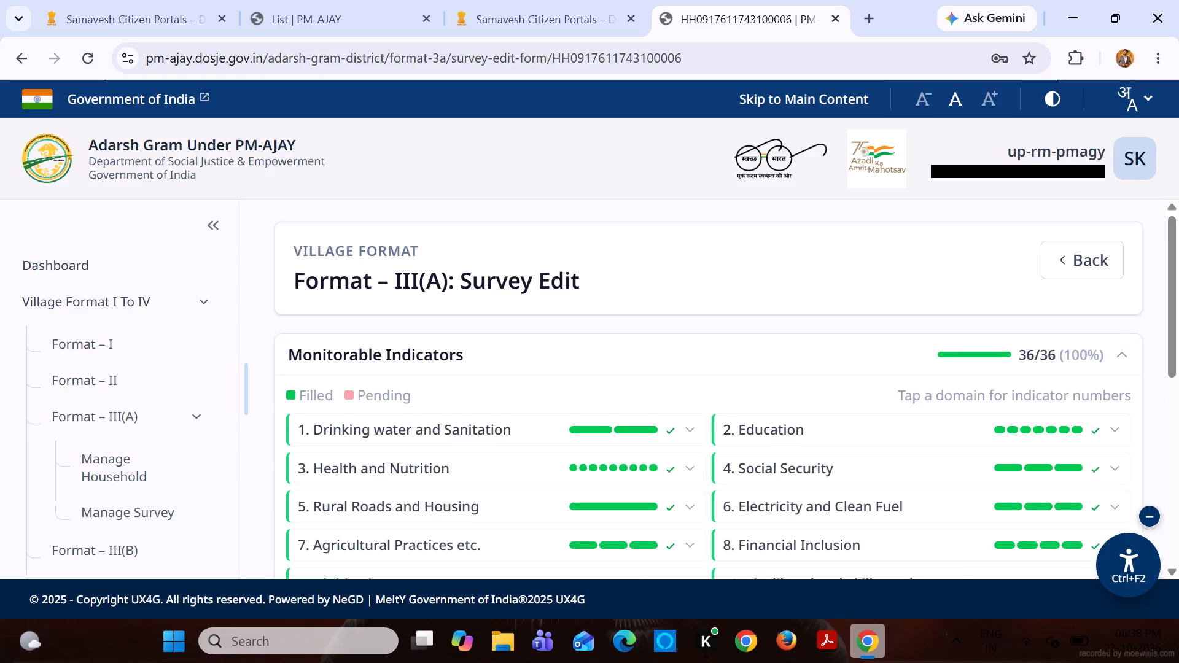
Under domain 7 – Agricultural Practices etc., set the indicator 7.1 farming involvement answer to No, save, and return to the household list.
scroll(930, 406, "down", 8)
left_click(832, 427)
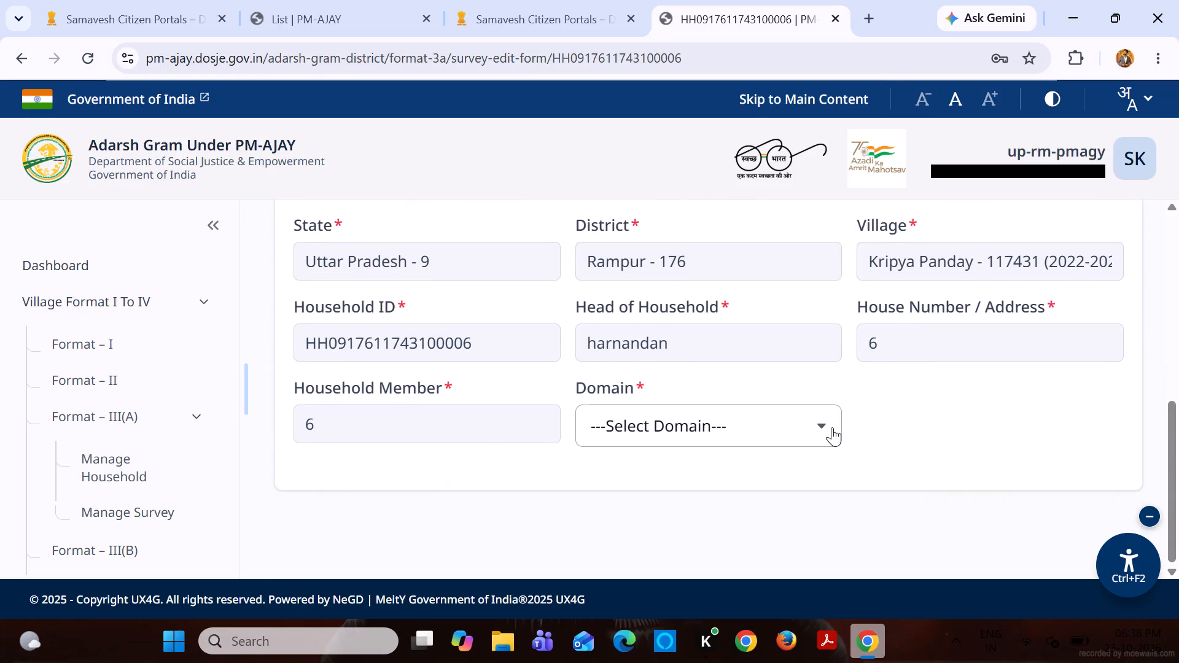
scroll(757, 338, "down", 1)
left_click(738, 331)
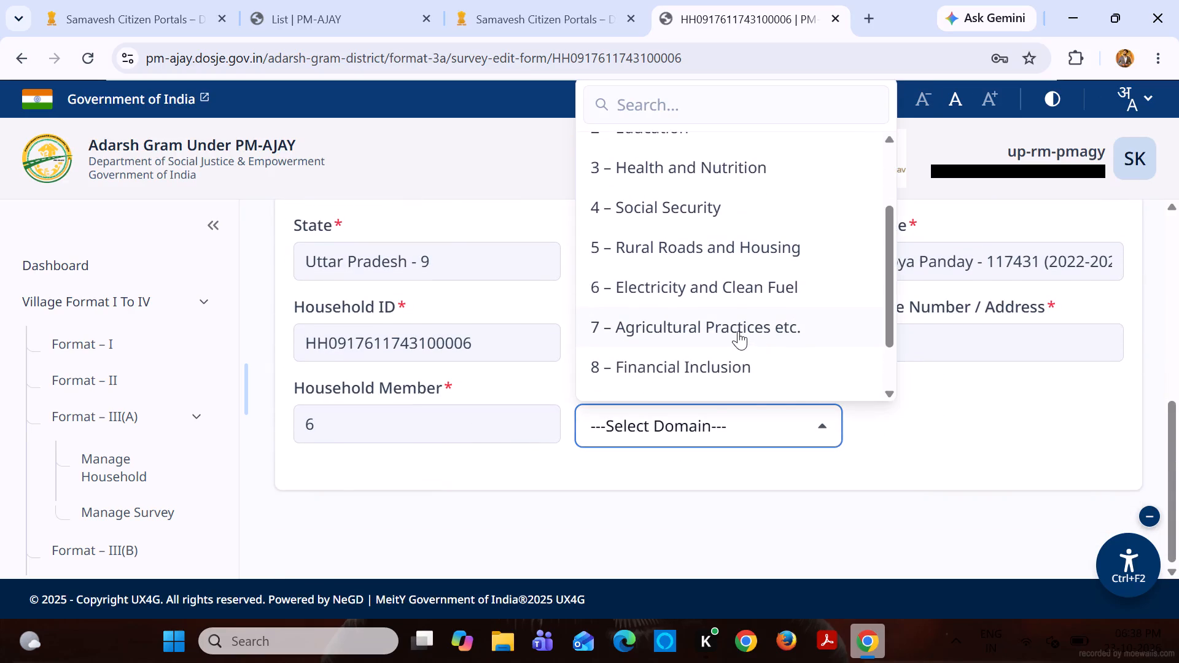
scroll(882, 425, "down", 4)
left_click(999, 357)
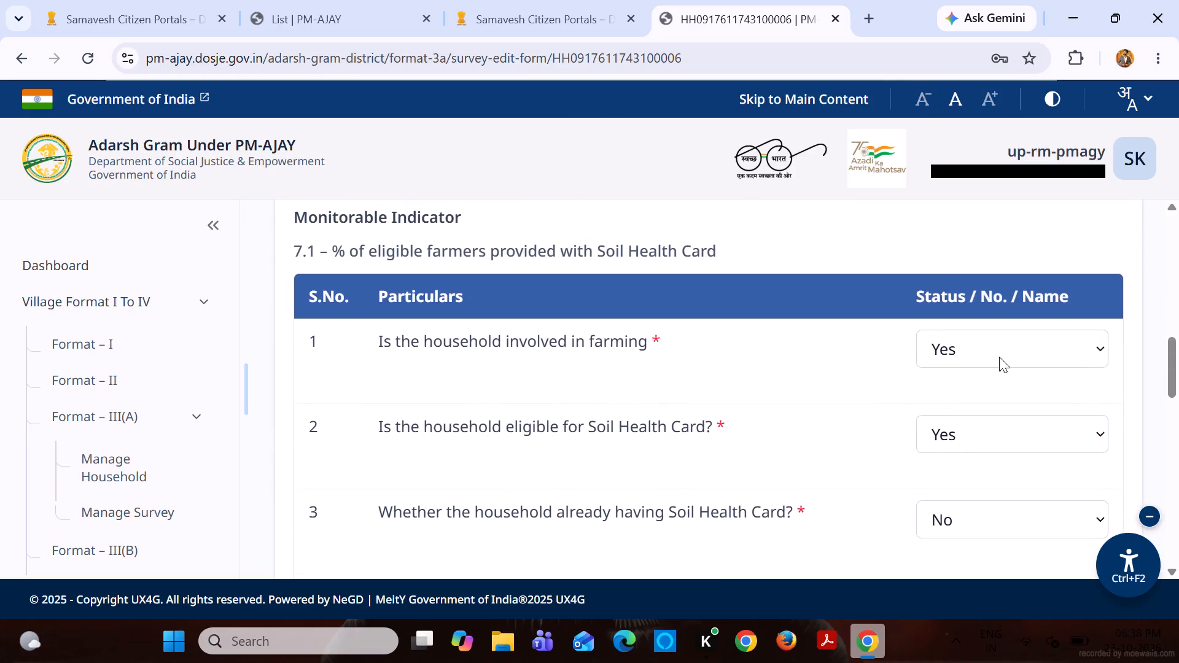
left_click(955, 433)
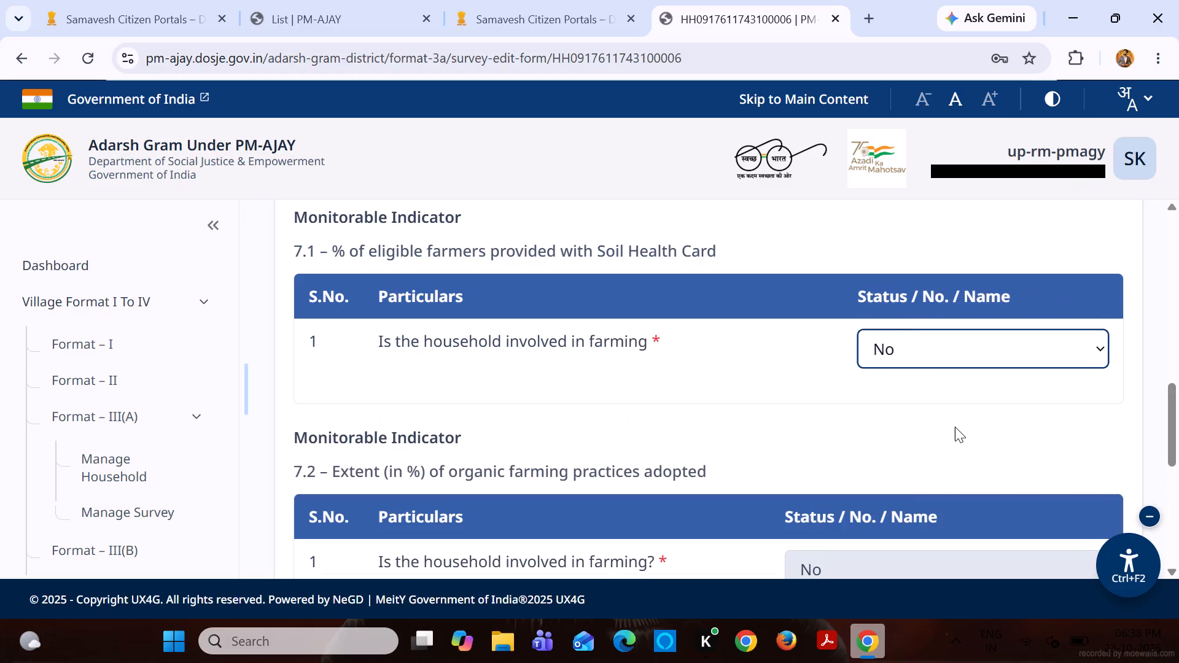
scroll(955, 427, "down", 9)
left_click(1075, 437)
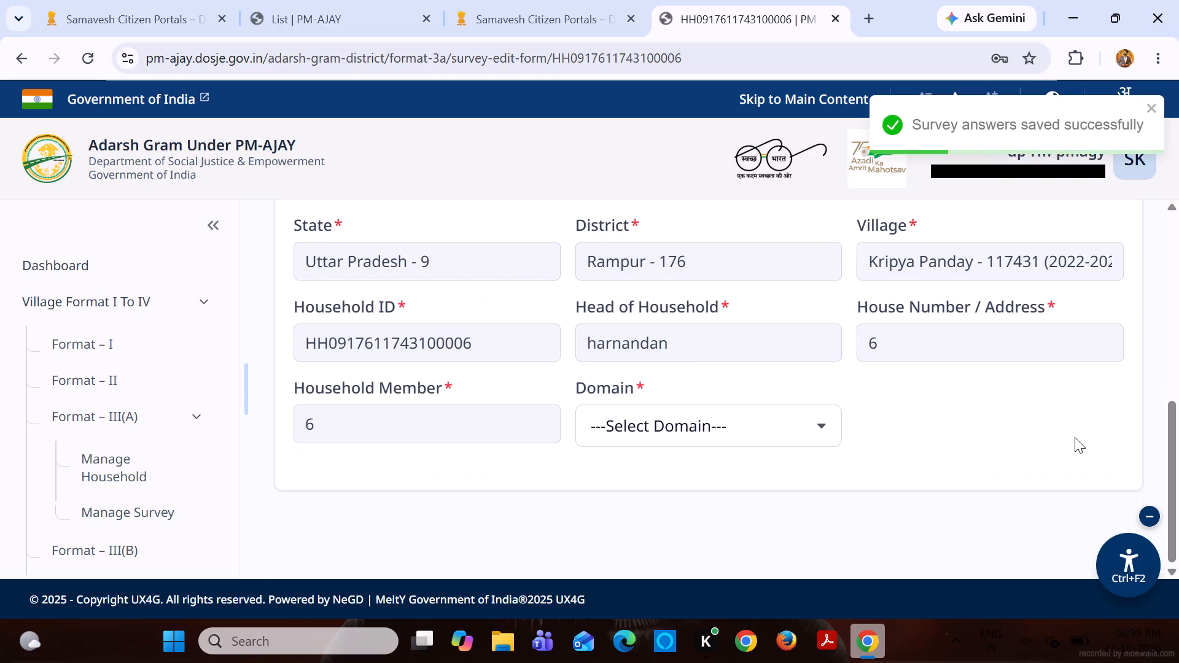
scroll(960, 365, "up", 5)
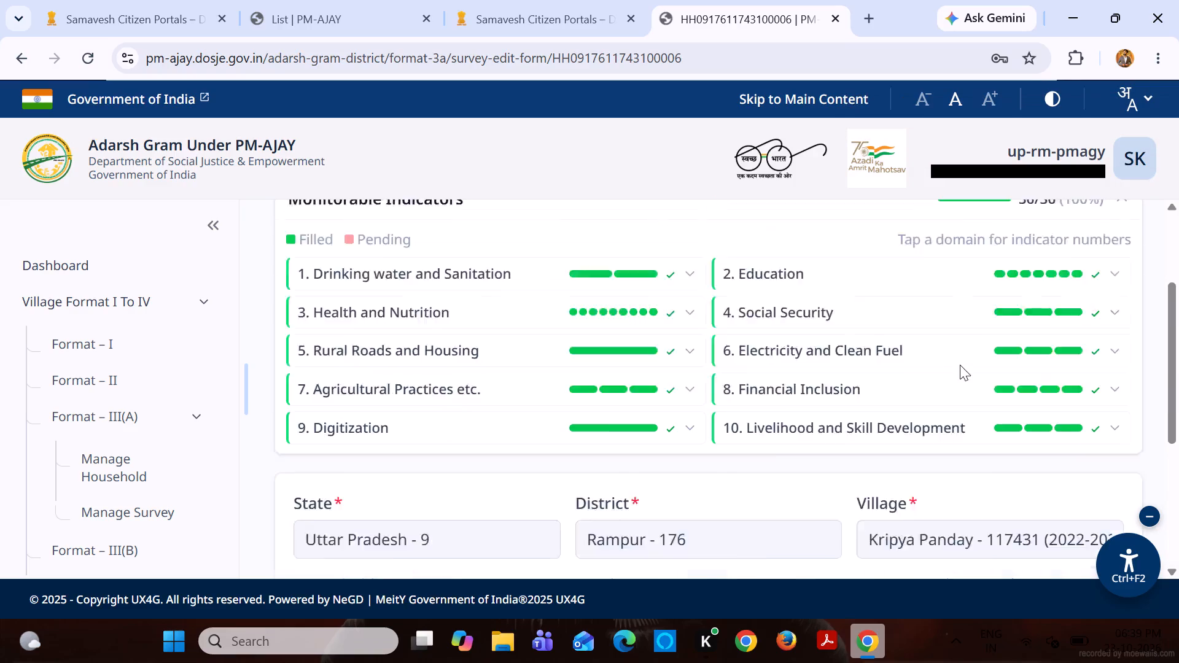
scroll(960, 365, "up", 6)
left_click(1089, 253)
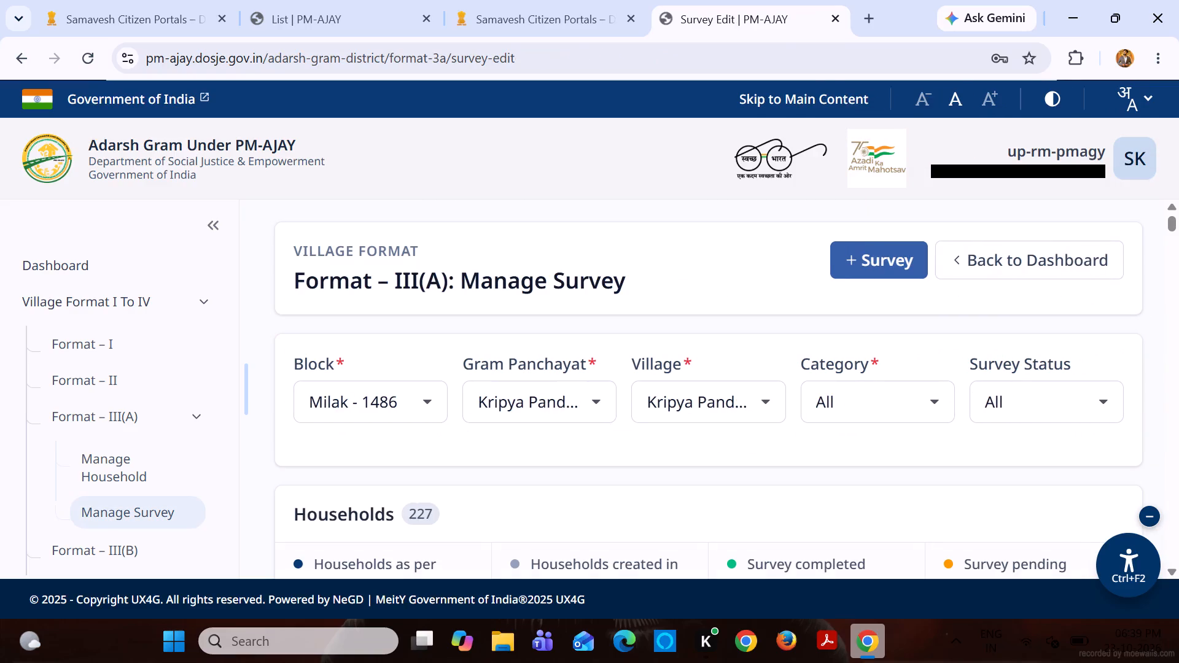
Go to page 3 of the household list to reach another household's survey.
scroll(975, 352, "up", 8)
scroll(1074, 375, "down", 3)
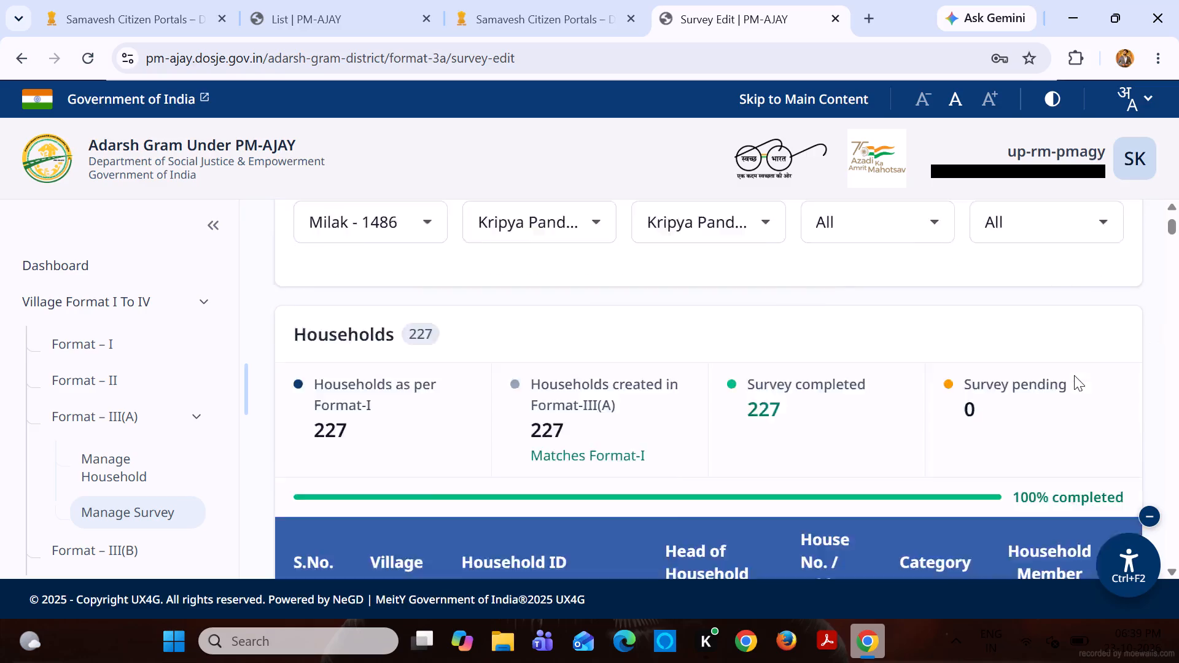
scroll(1074, 375, "down", 12)
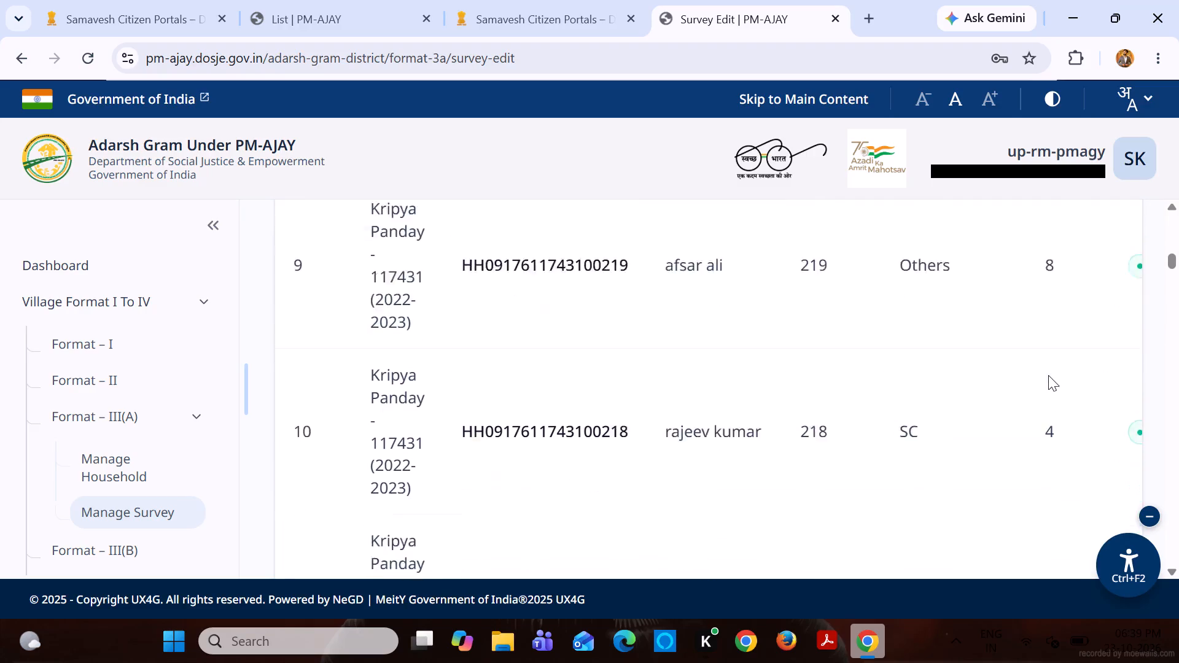
scroll(1048, 375, "down", 20)
scroll(1048, 375, "down", 19)
scroll(1048, 375, "down", 9)
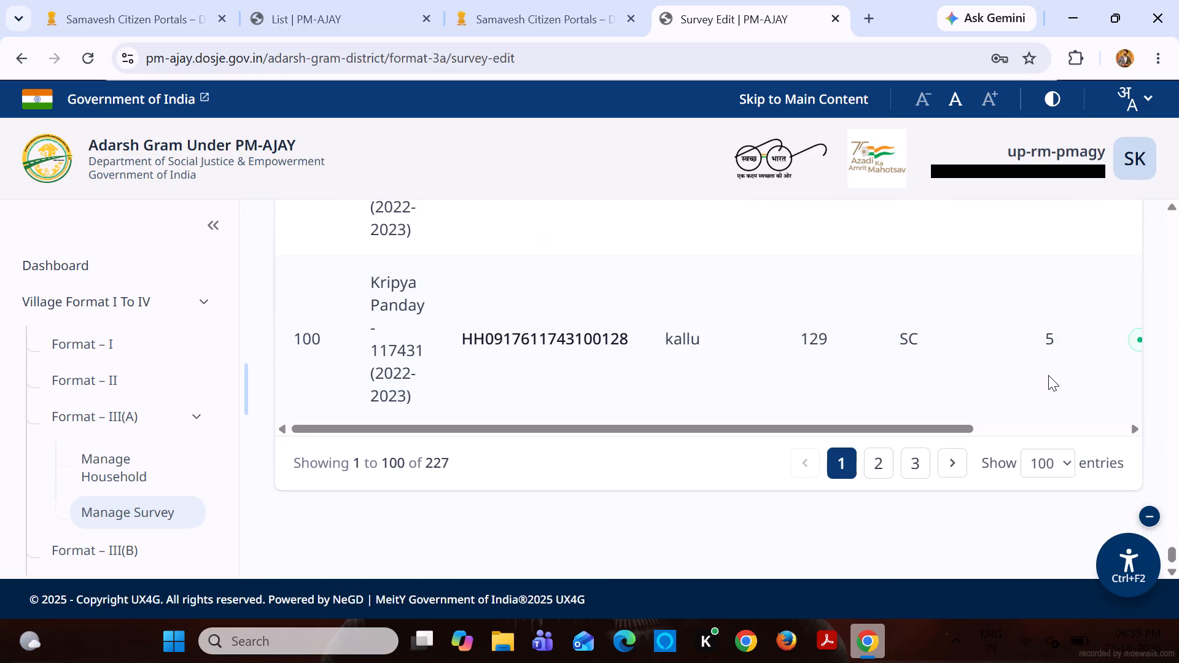
left_click(916, 464)
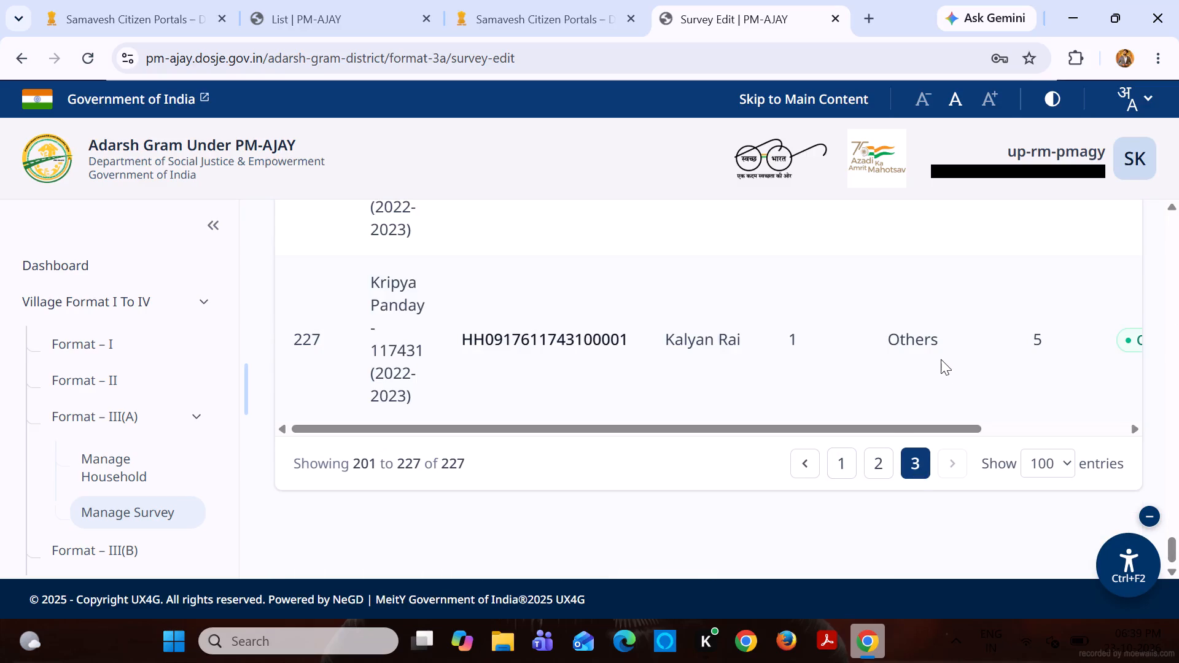
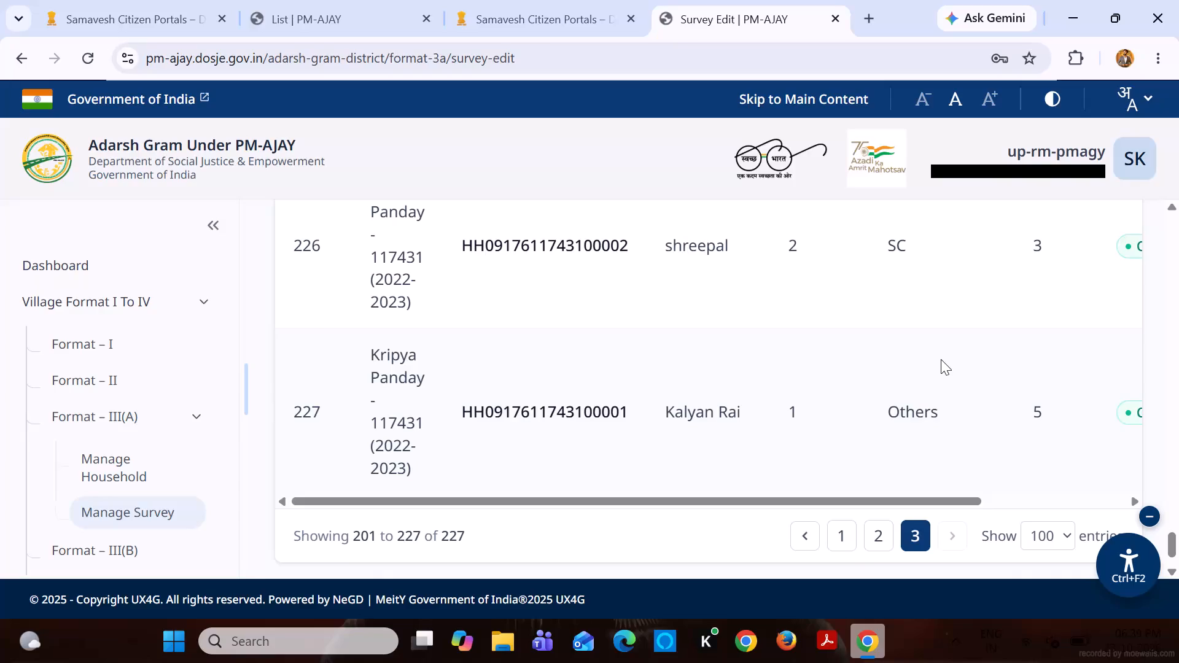
Open the survey of the household with house number 7 for editing.
scroll(941, 359, "up", 8)
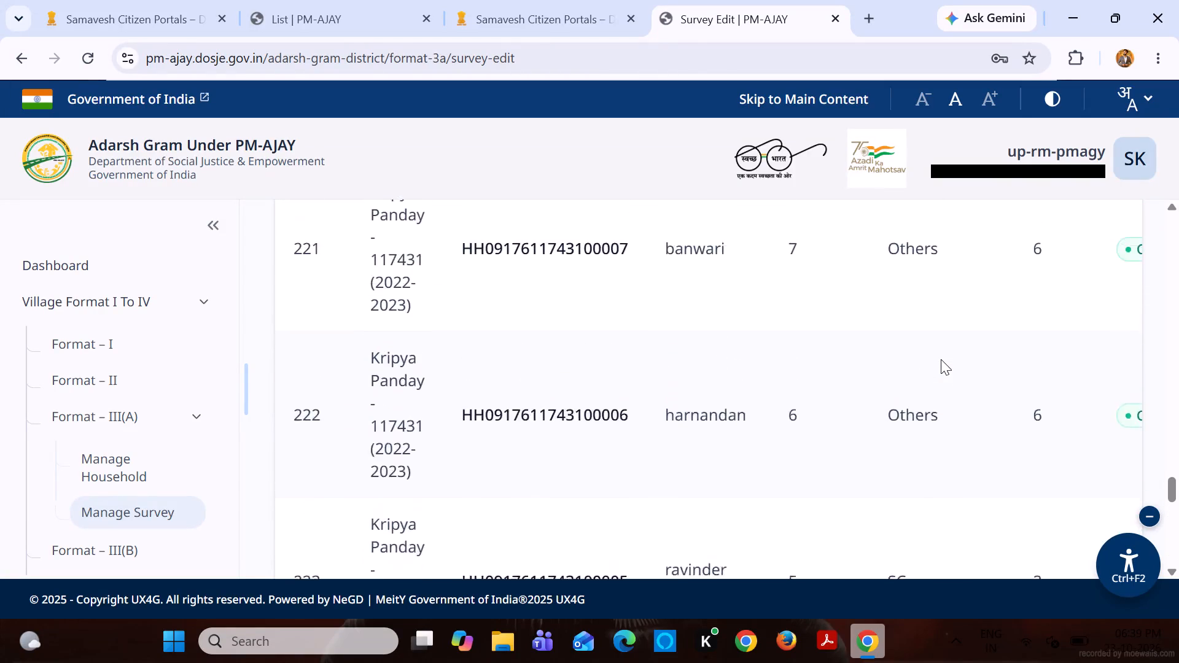
scroll(941, 359, "up", 3)
left_click(1087, 302)
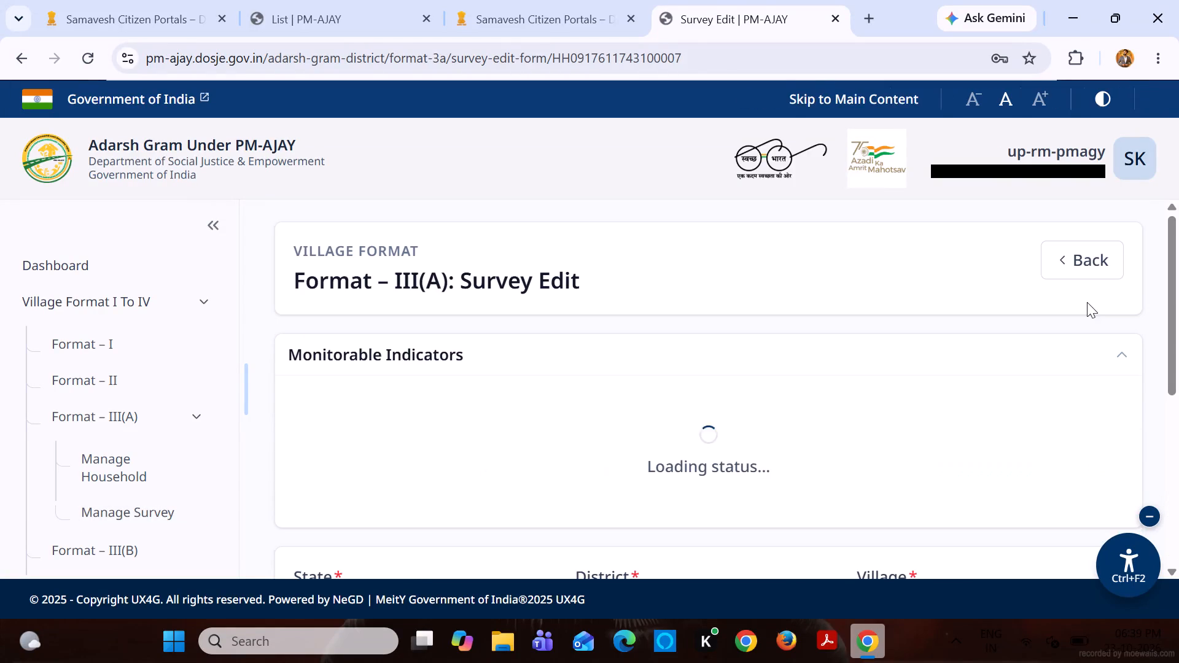
Under domain 7 – Agricultural Practices etc., set the indicator 7.1 farming involvement answer to No, save, and return to the household list.
scroll(960, 414, "down", 4)
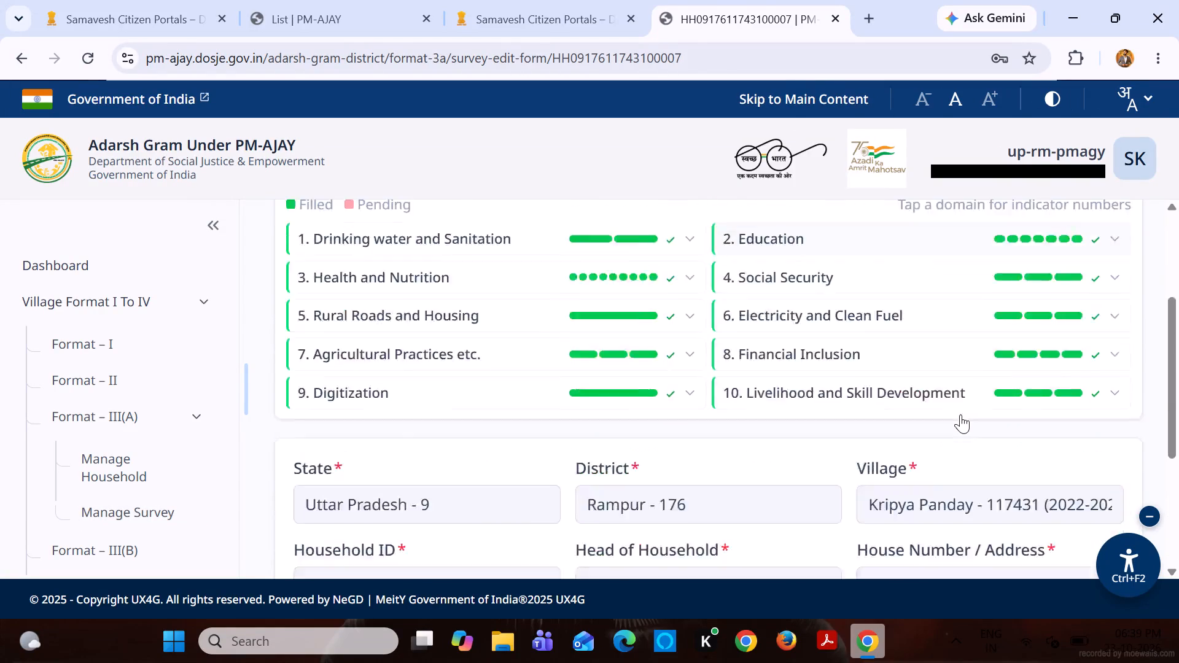
scroll(960, 414, "down", 5)
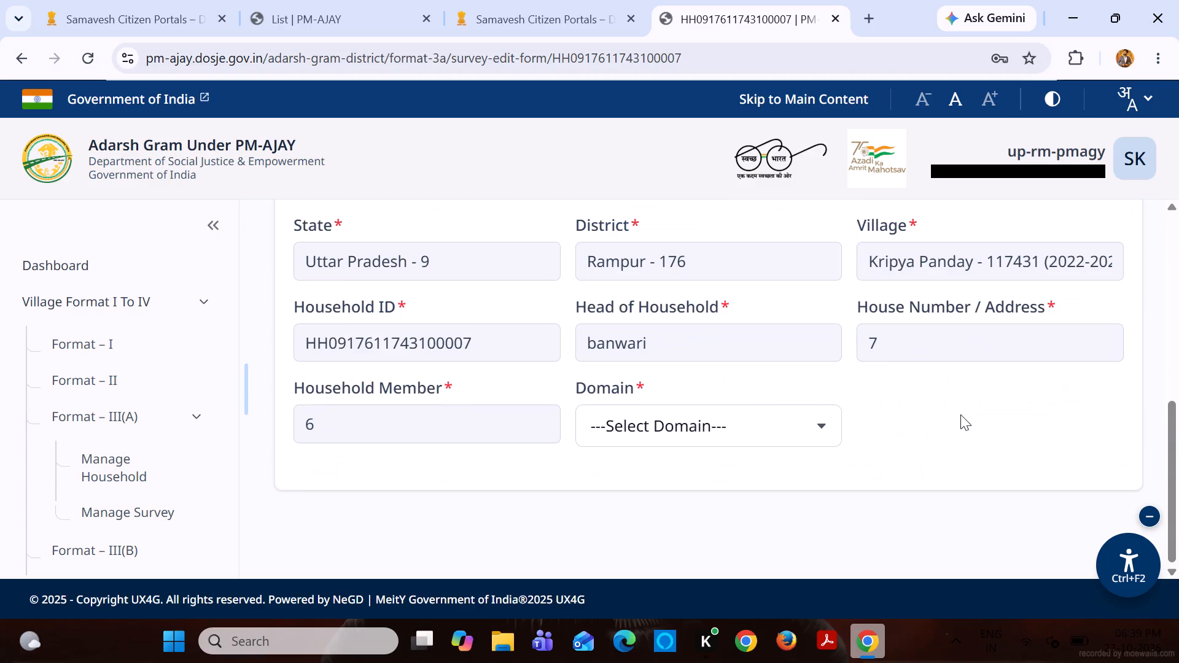
left_click(783, 416)
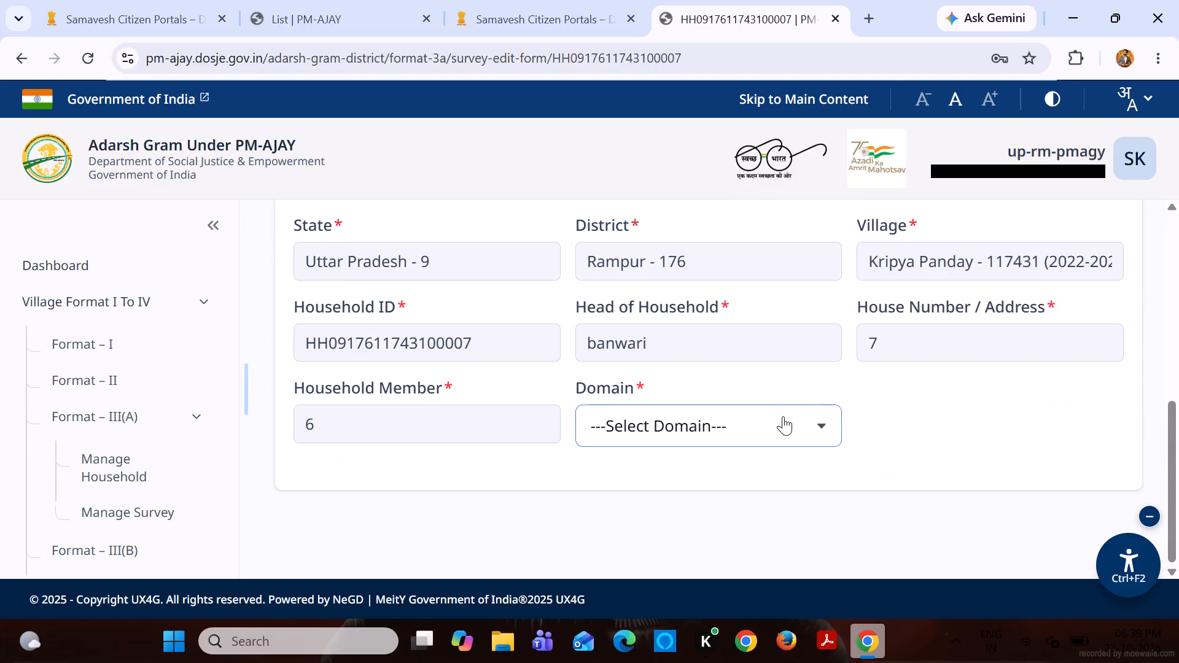
scroll(751, 315, "down", 1)
left_click(733, 318)
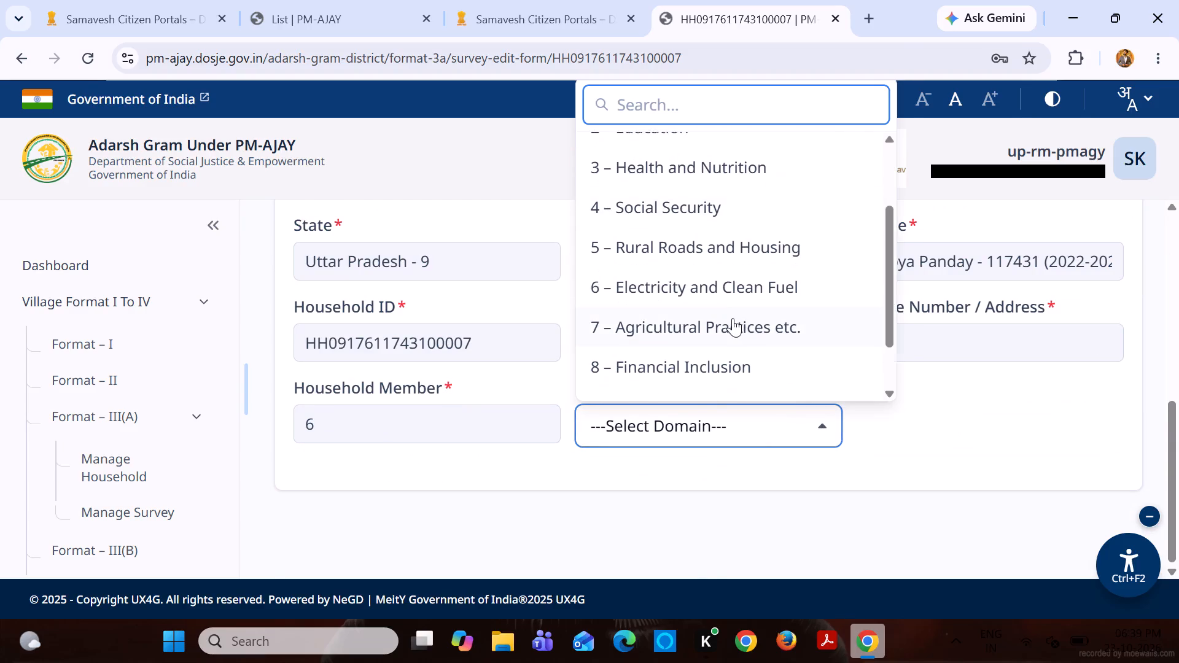
scroll(863, 449, "down", 4)
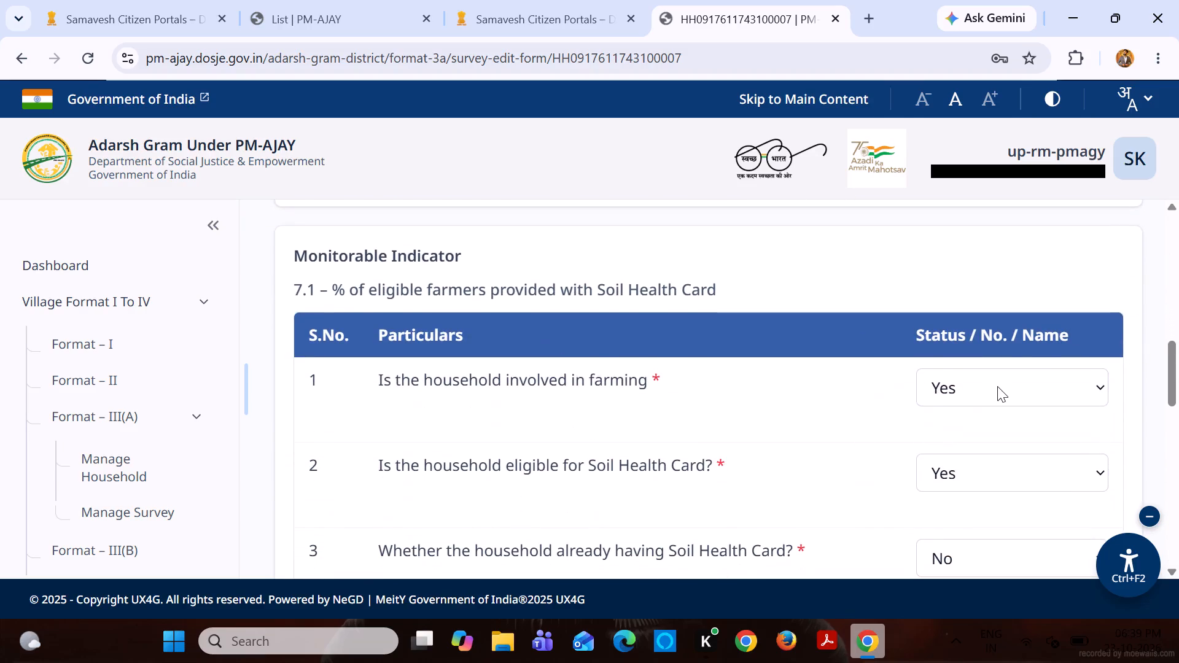
left_click_drag(997, 386, 946, 479)
left_click(946, 479)
scroll(946, 479, "down", 9)
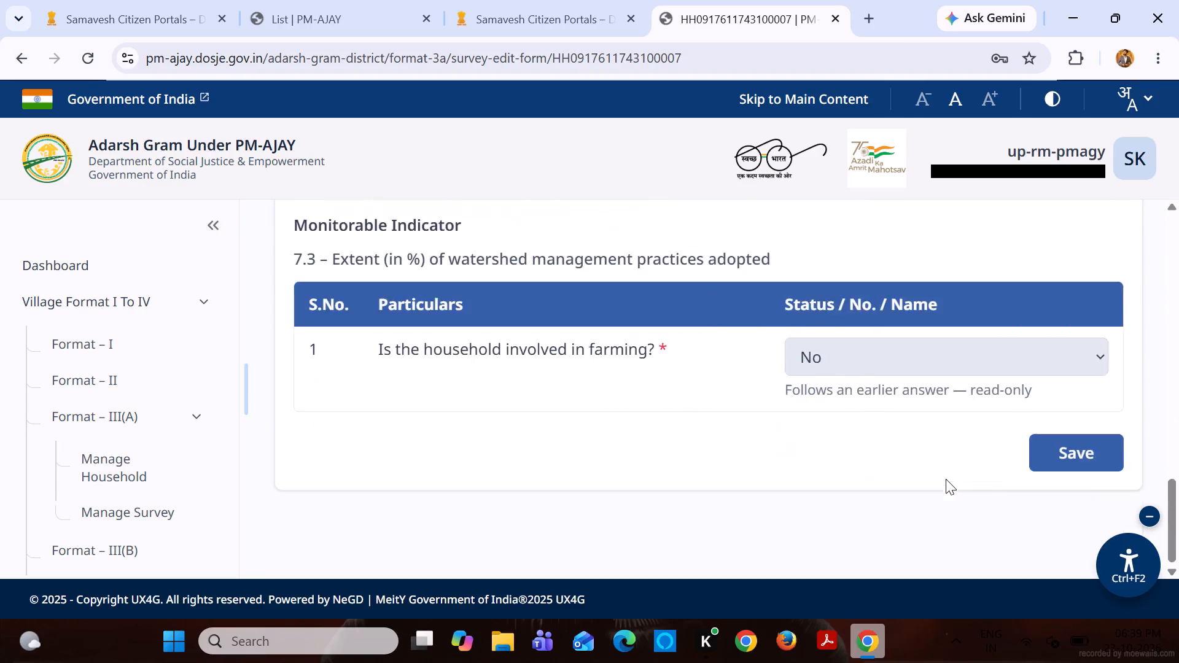
left_click(1060, 454)
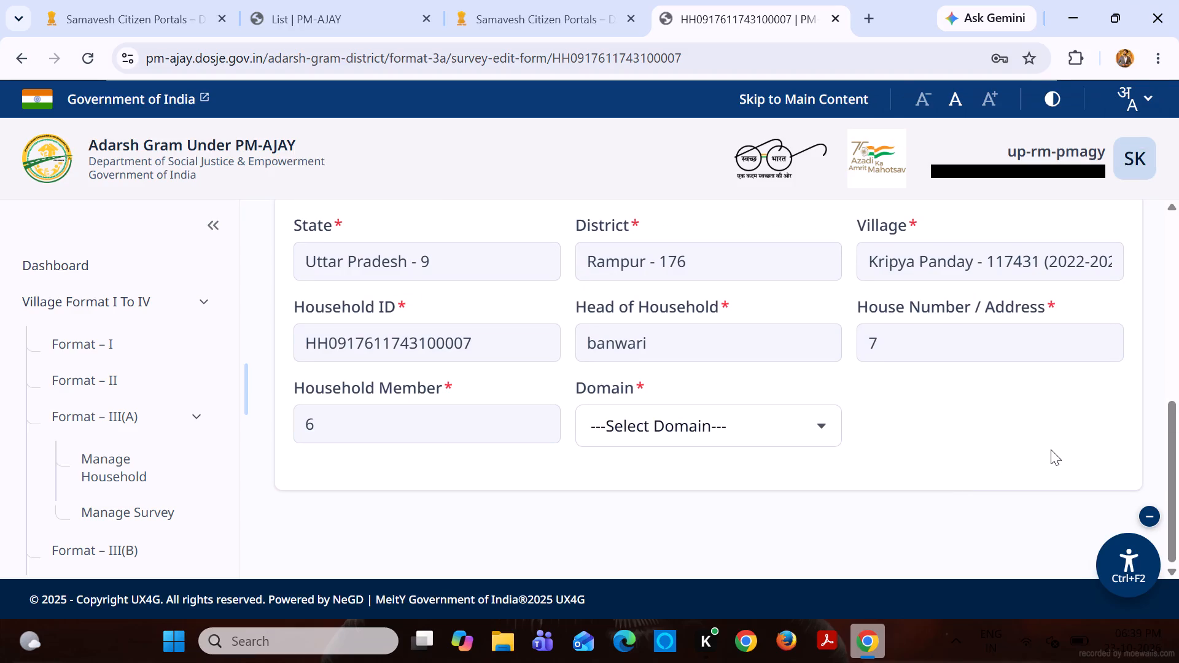
scroll(912, 413, "up", 11)
left_click(1083, 261)
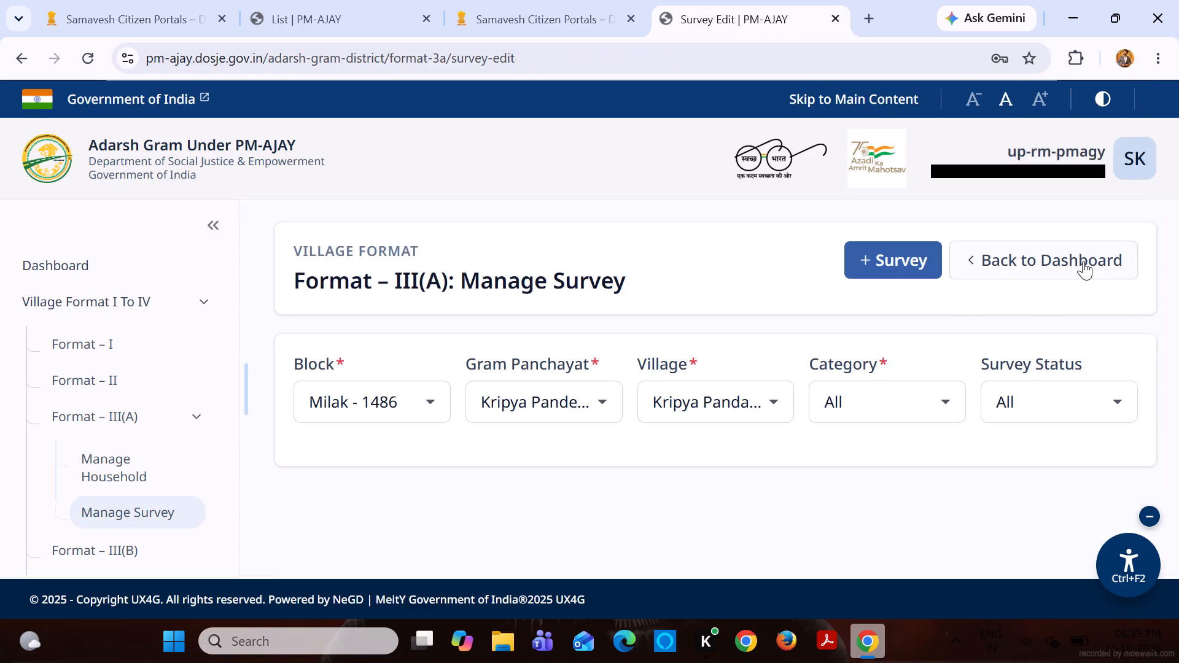
Open the survey of the household with house number 8 for editing, on page 3 of the household list.
scroll(1004, 394, "down", 12)
scroll(1004, 394, "down", 14)
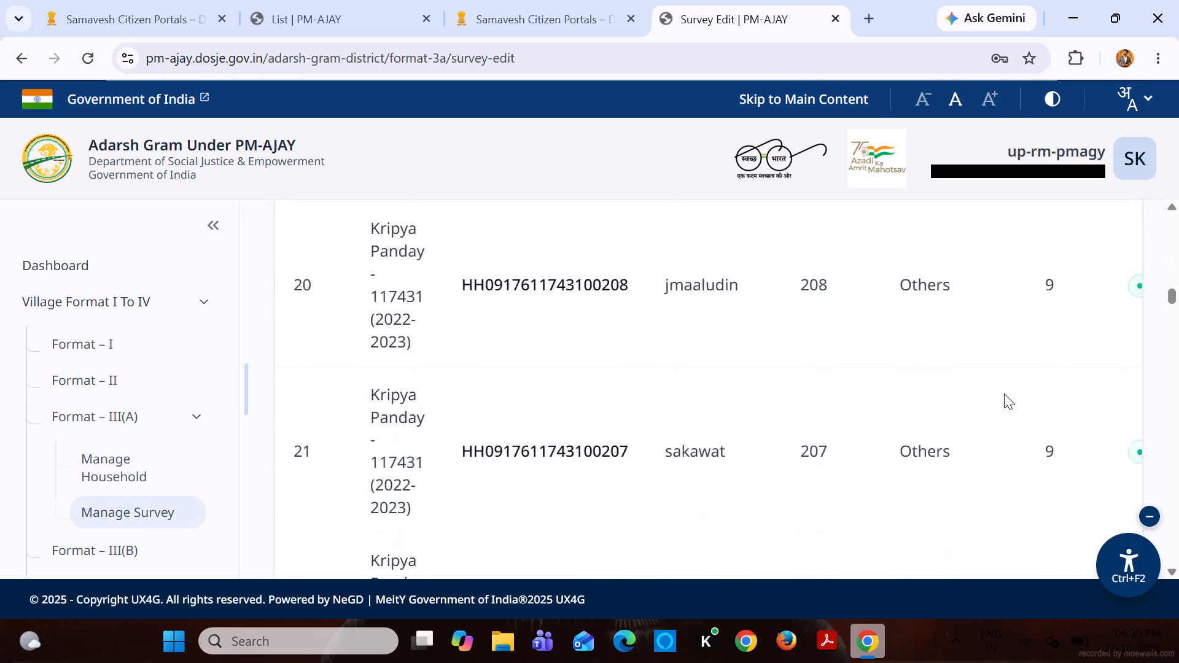
scroll(1004, 394, "down", 20)
scroll(1004, 394, "down", 13)
left_click(910, 460)
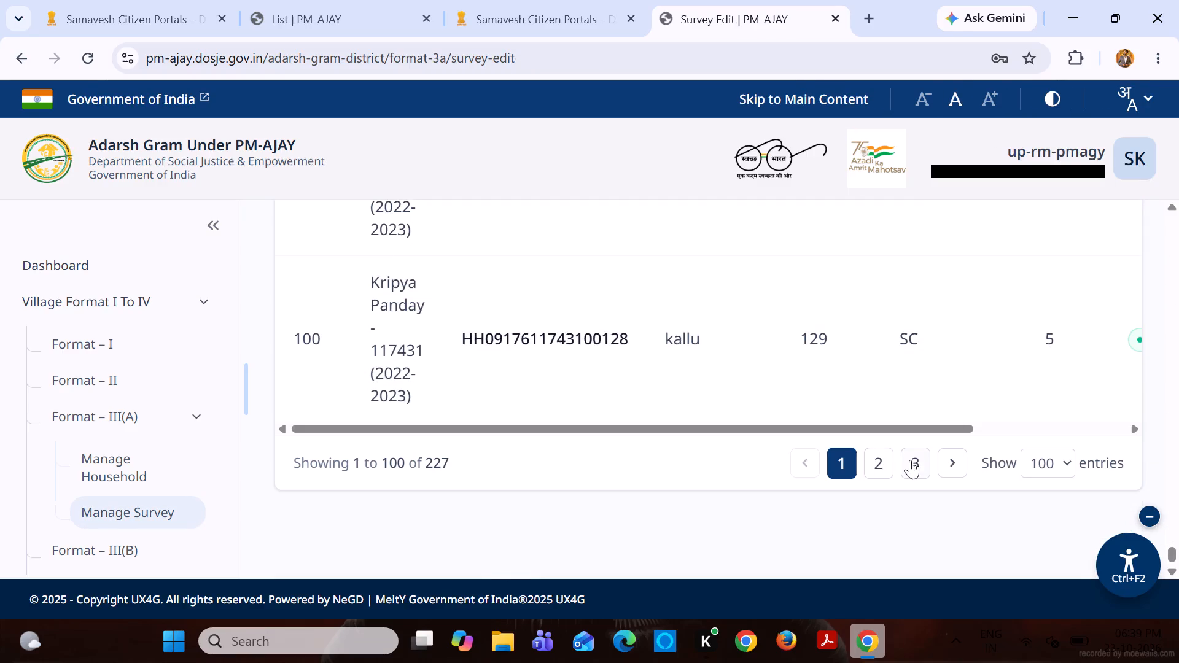
scroll(866, 318, "up", 7)
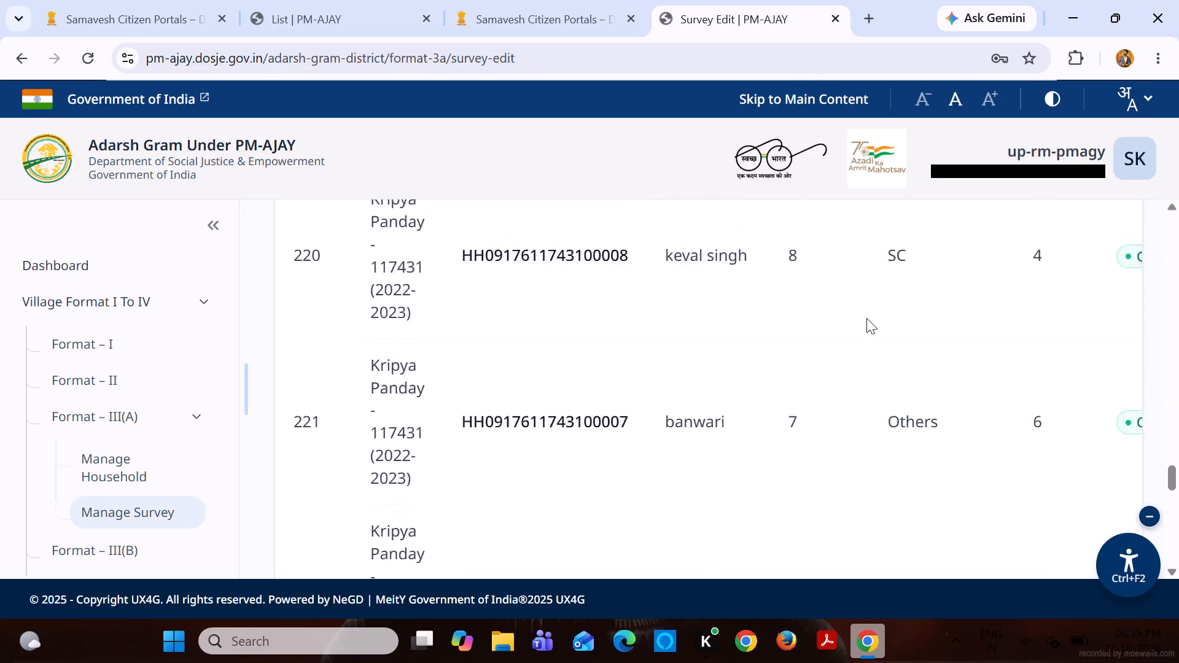
scroll(866, 318, "up", 4)
left_click(1107, 373)
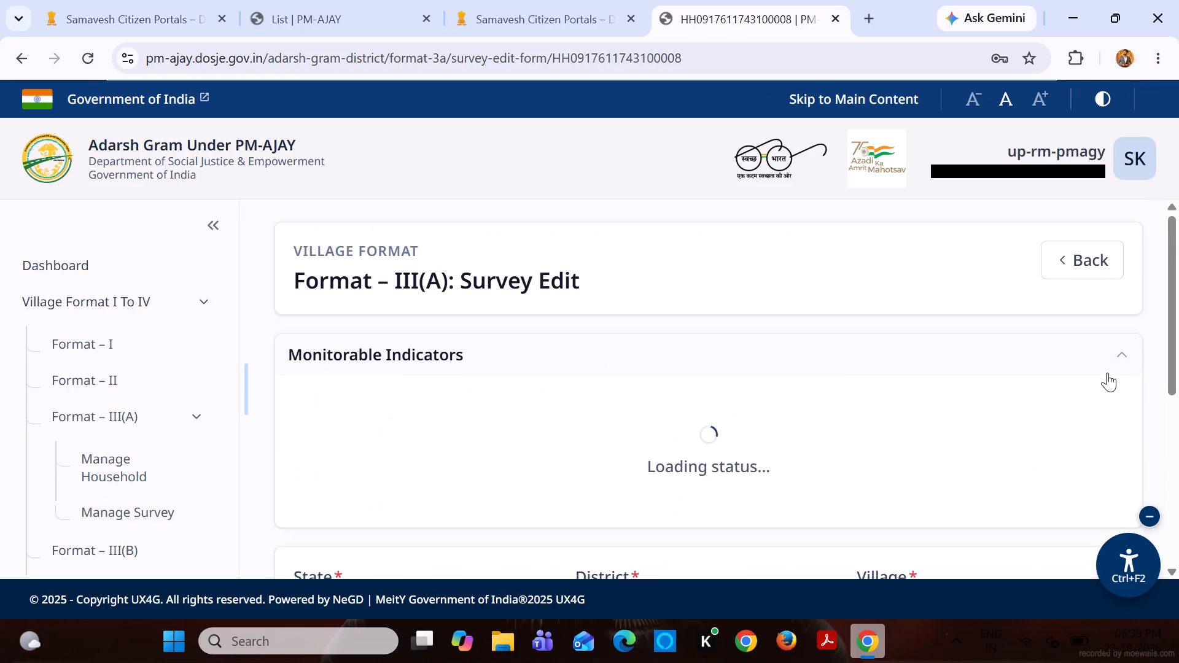
Under domain 7 – Agricultural Practices etc., set the indicator 7.1 farming involvement answer to No, save, and return to the household list.
scroll(811, 422, "down", 3)
scroll(924, 399, "down", 7)
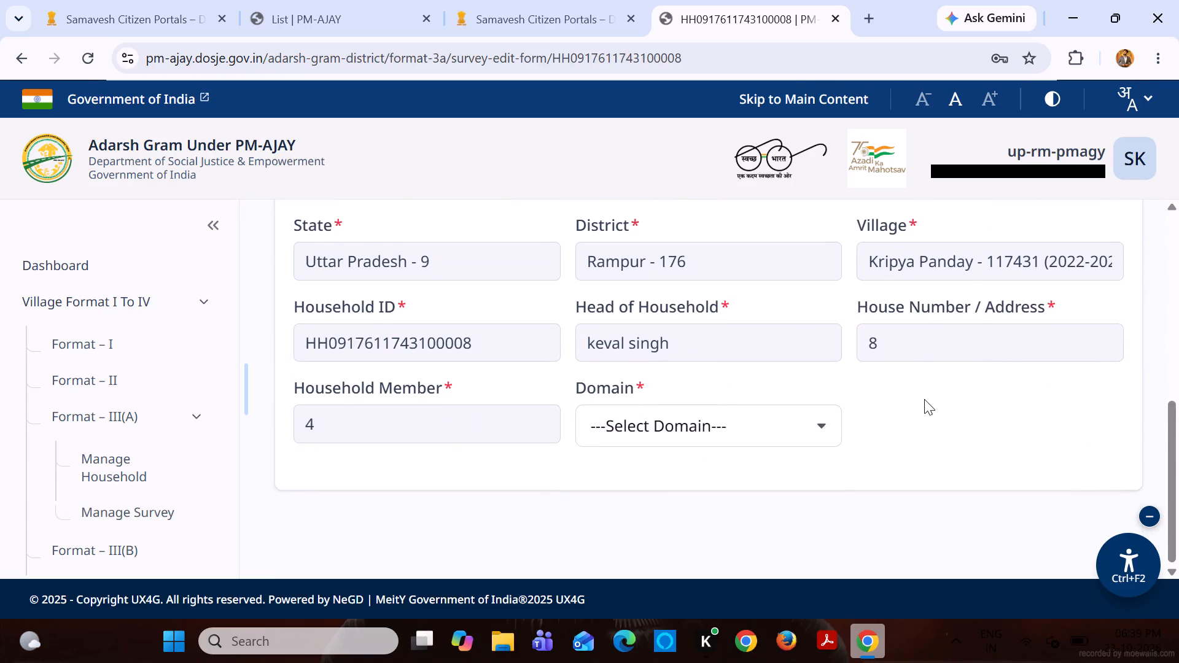
left_click(813, 418)
scroll(785, 332, "down", 2)
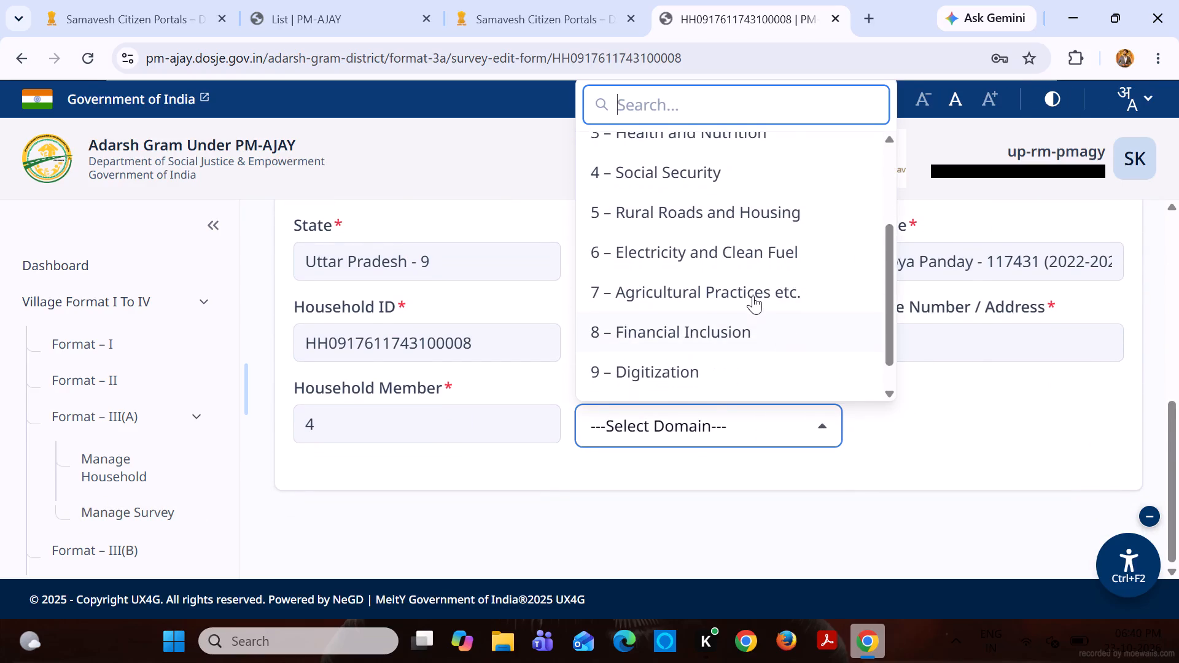
left_click(753, 294)
scroll(857, 421, "down", 4)
left_click_drag(995, 319, 938, 414)
left_click(938, 414)
scroll(938, 414, "down", 10)
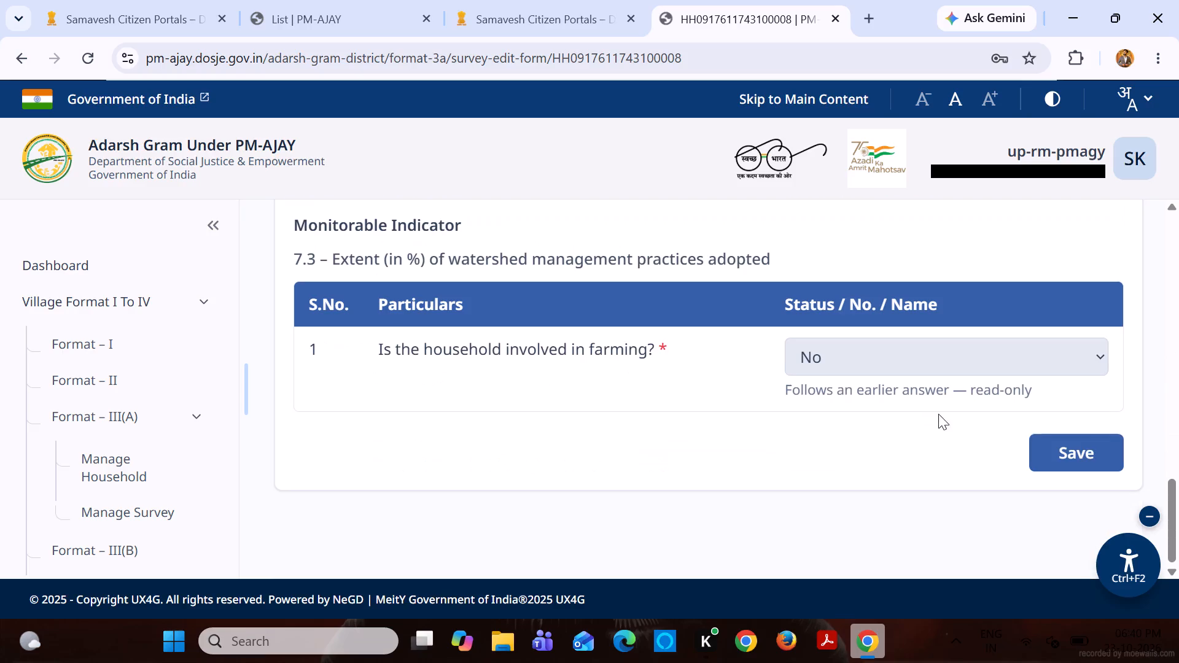
left_click(1093, 440)
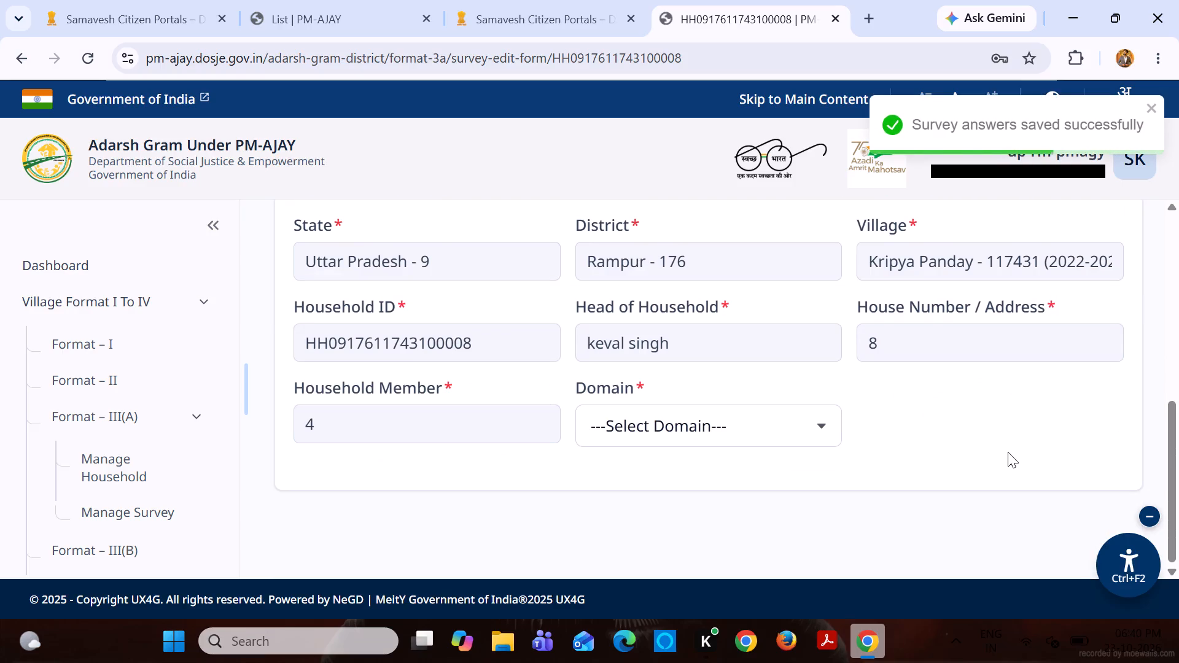
scroll(854, 345, "up", 8)
left_click(1061, 265)
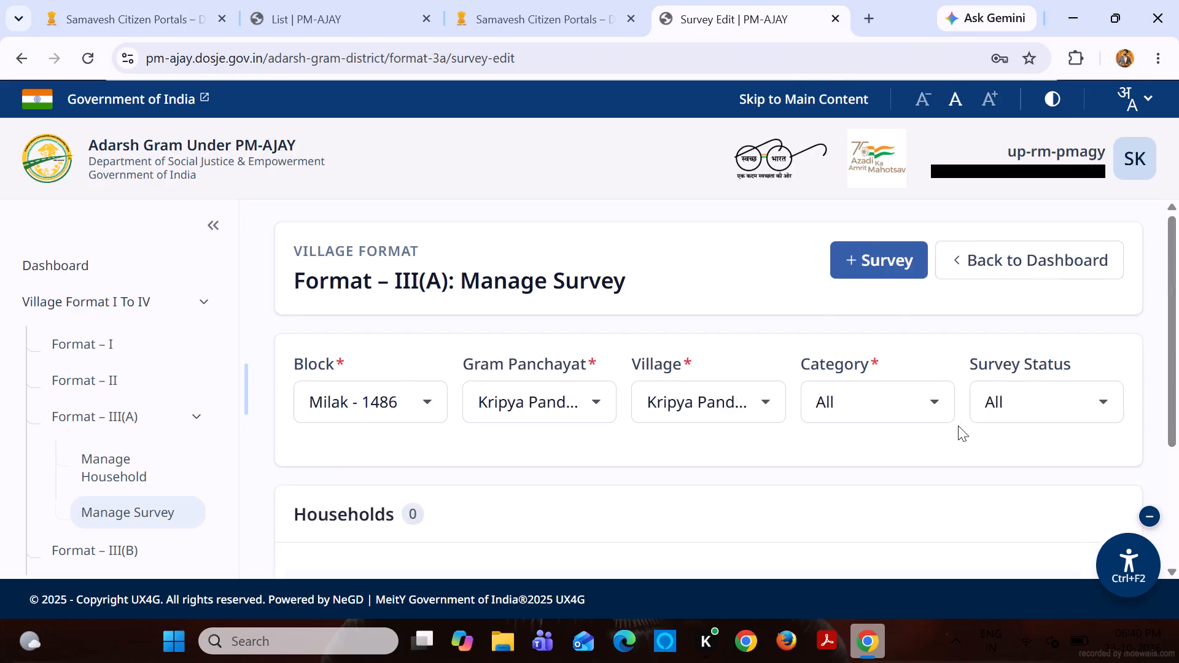
Open the survey of the household with house number 12 for editing, on page 3 of the household list.
scroll(958, 425, "down", 20)
scroll(958, 425, "down", 20)
scroll(958, 425, "down", 19)
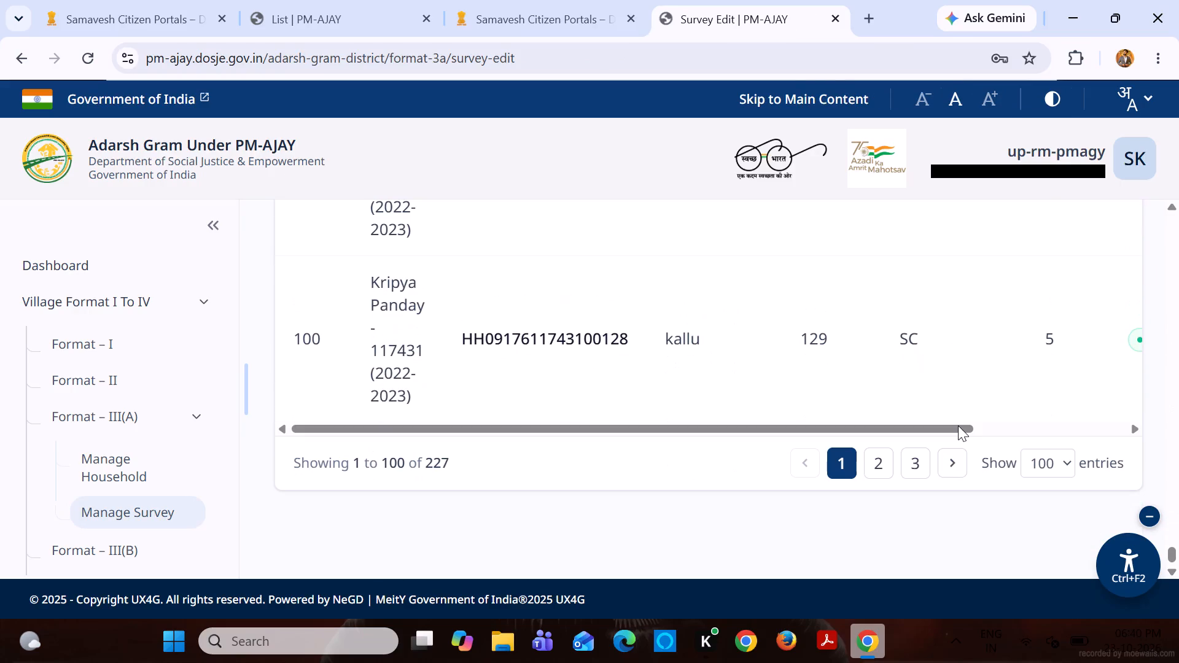
scroll(958, 425, "down", 3)
left_click(918, 454)
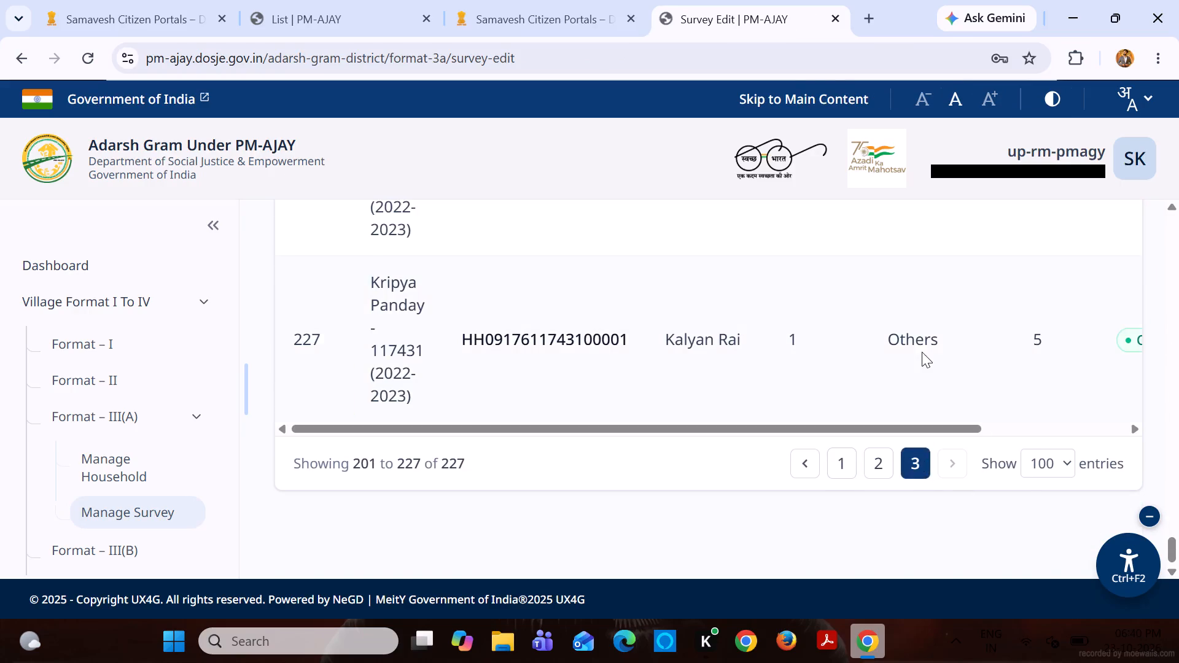
scroll(922, 352, "up", 13)
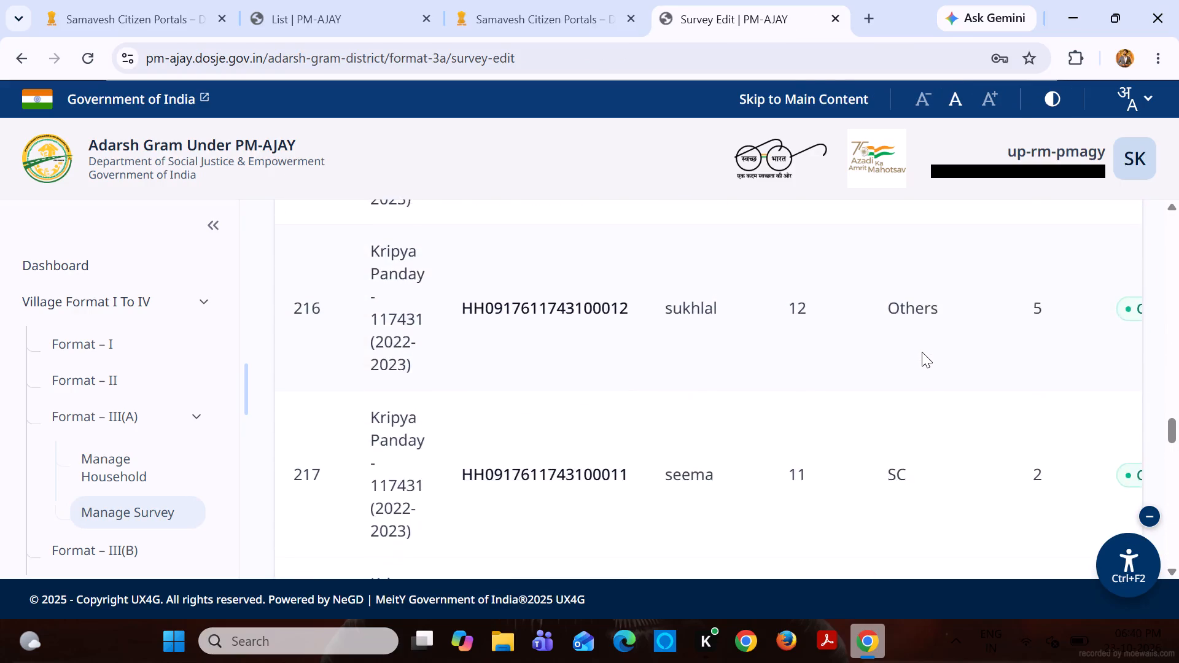
scroll(922, 352, "up", 2)
left_click(1081, 300)
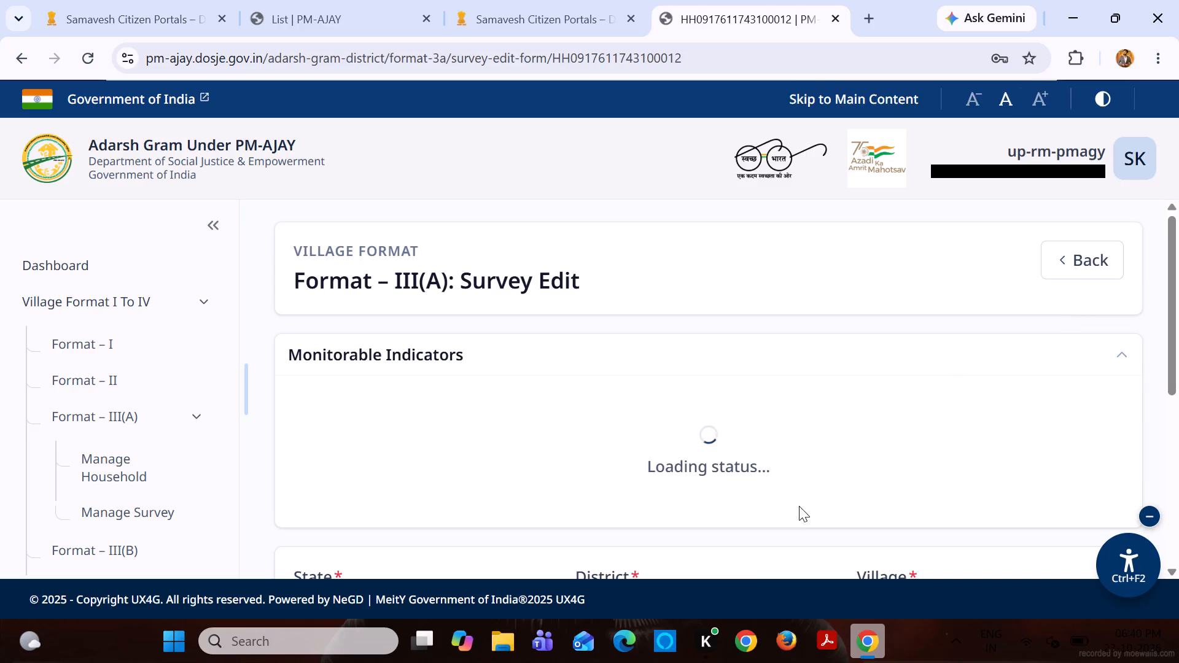
Under domain 7 – Agricultural Practices etc., set the indicator 7.1 farming involvement answer to No, save, and return to the household list.
scroll(799, 506, "down", 5)
left_click(798, 403)
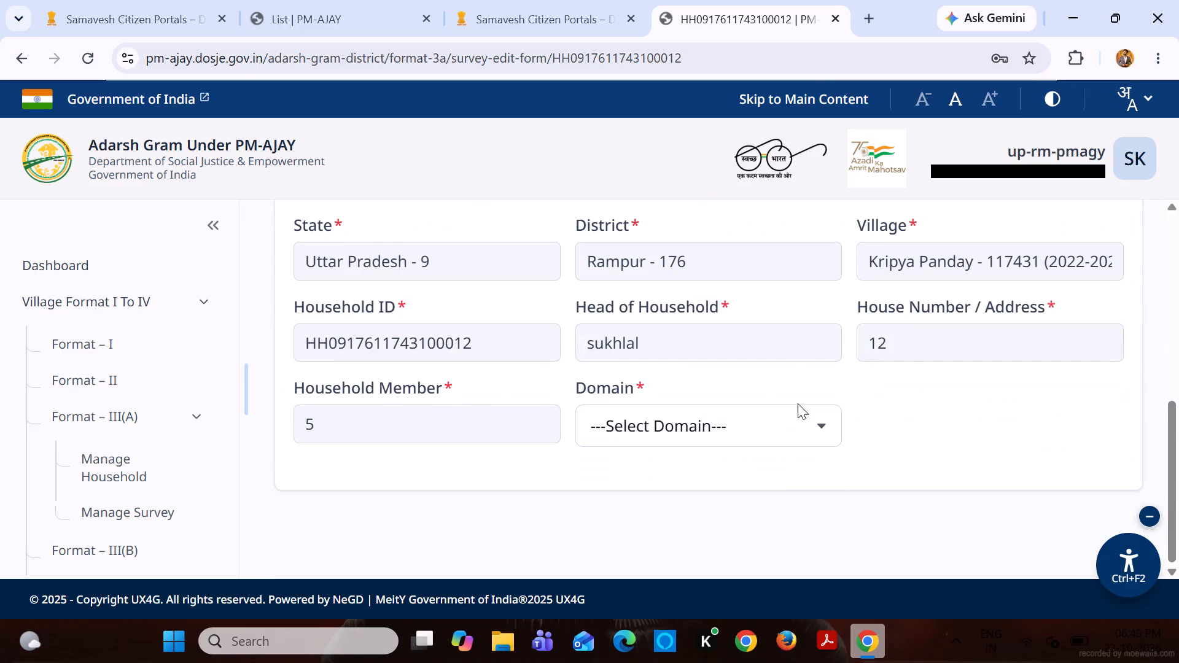
left_click(801, 420)
scroll(747, 335, "down", 1)
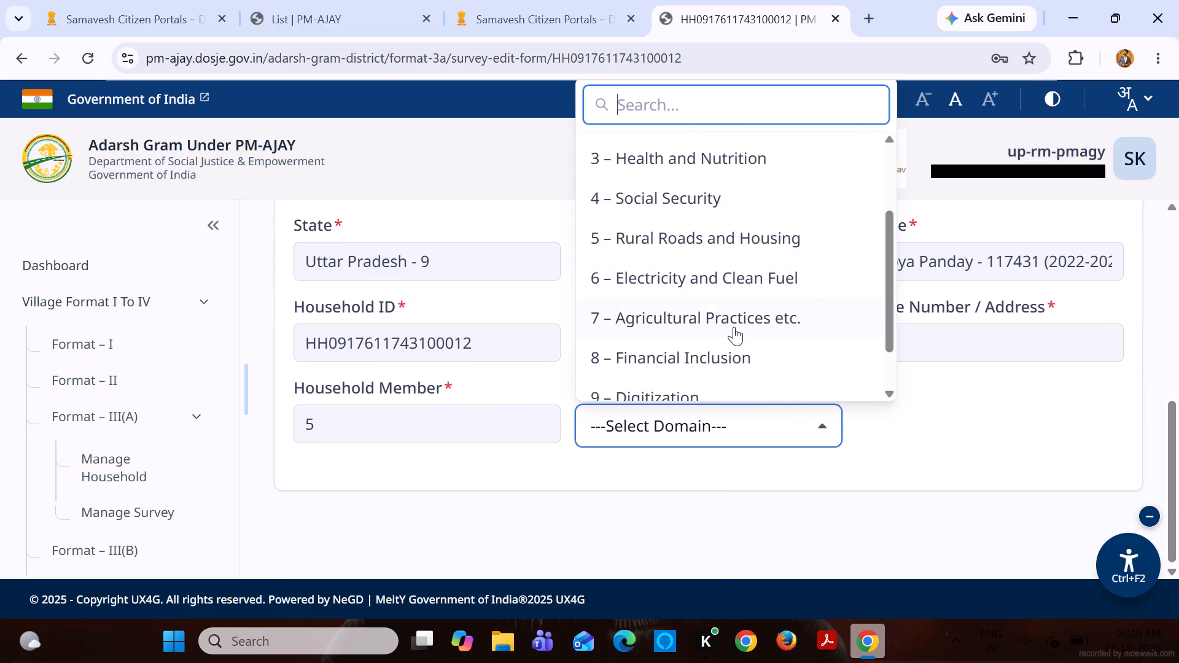
left_click(734, 327)
scroll(816, 439, "down", 4)
left_click(986, 322)
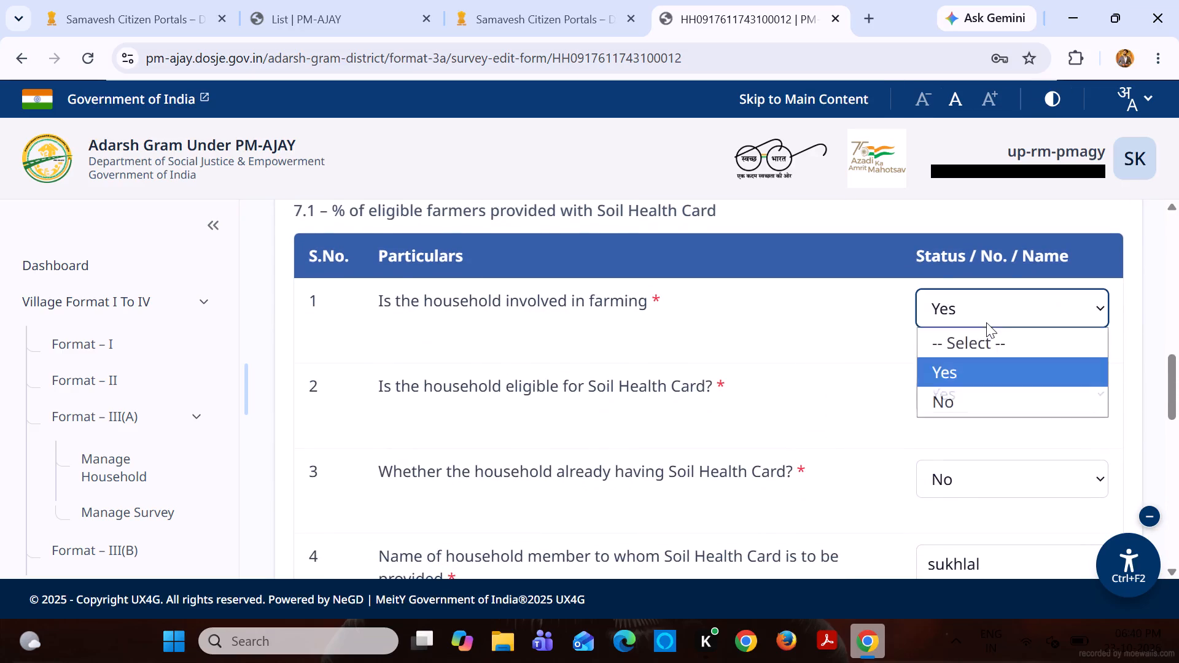
left_click(963, 390)
scroll(963, 390, "down", 10)
left_click(1089, 461)
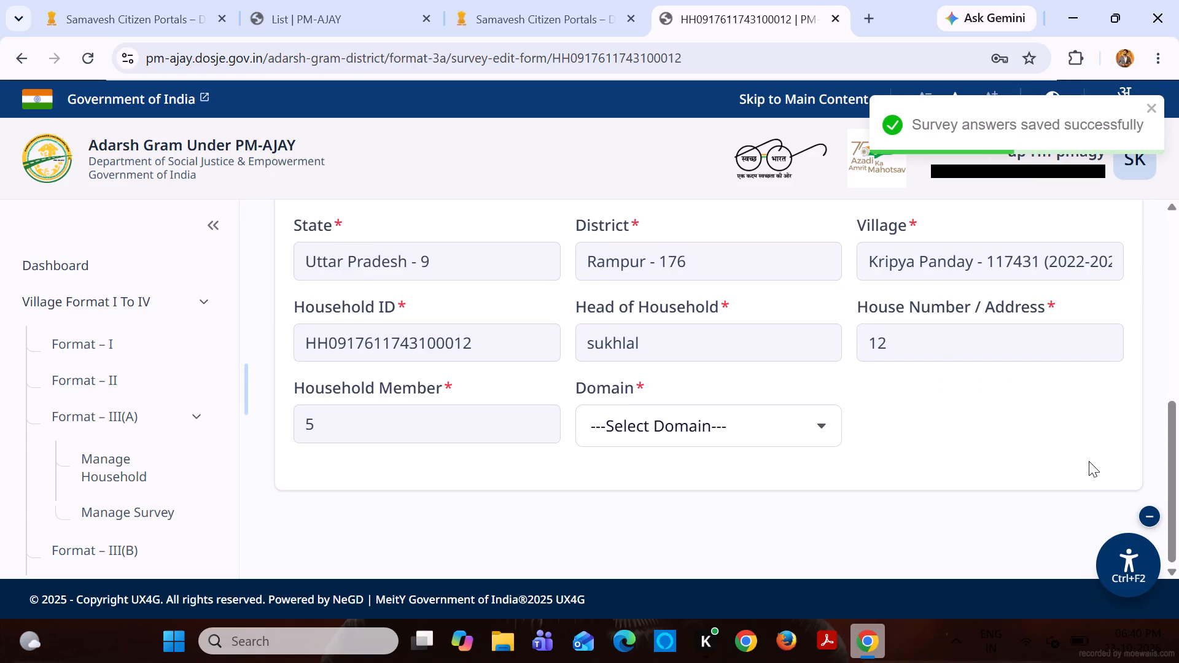
scroll(1019, 373, "up", 11)
left_click(1081, 262)
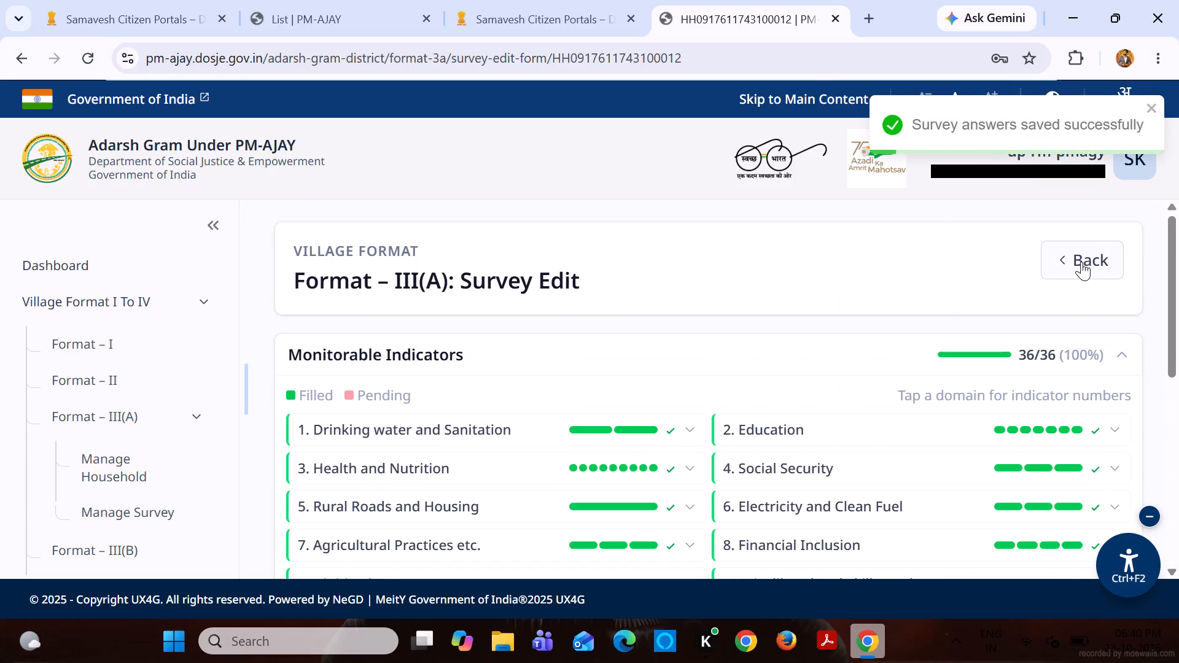
Open the survey of the household with house number 13 for editing, on page 3 of the household list.
scroll(992, 374, "down", 20)
scroll(992, 374, "down", 13)
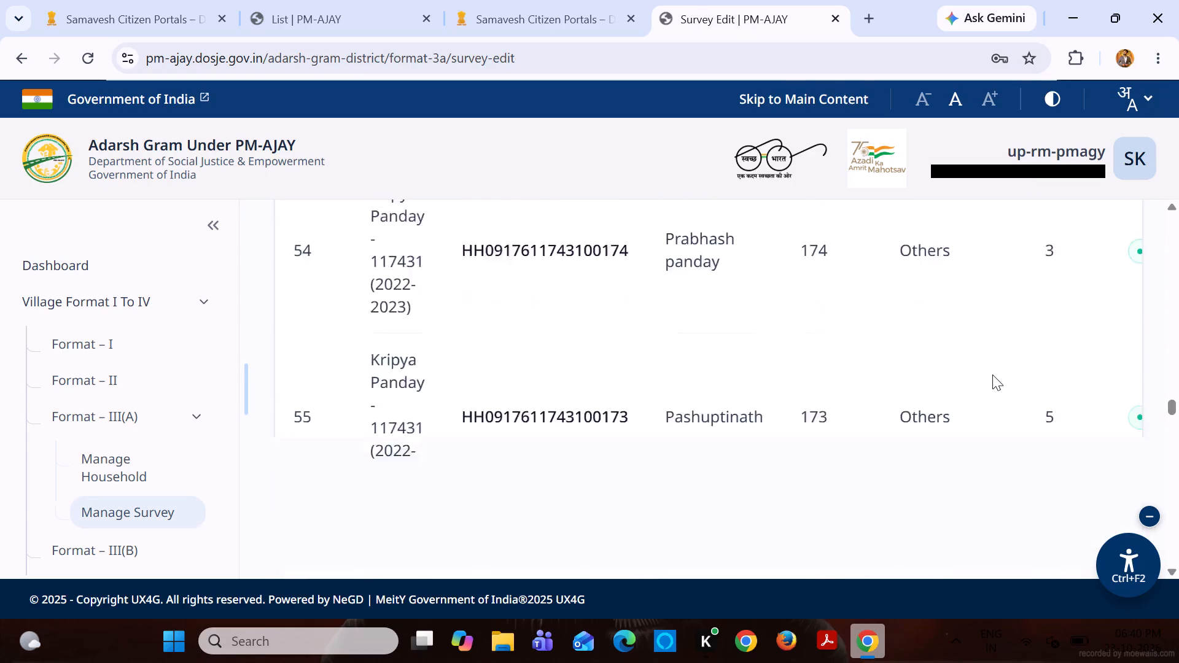
scroll(992, 374, "down", 20)
scroll(992, 374, "down", 1)
left_click(925, 462)
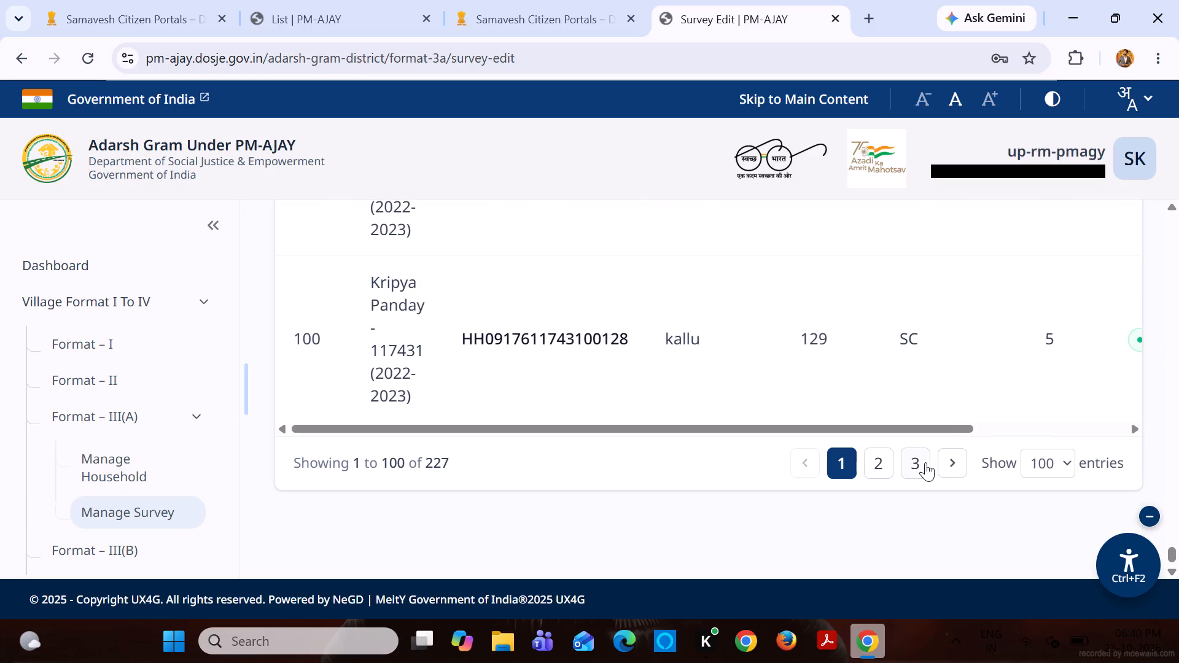
scroll(901, 342, "up", 16)
scroll(901, 342, "down", 1)
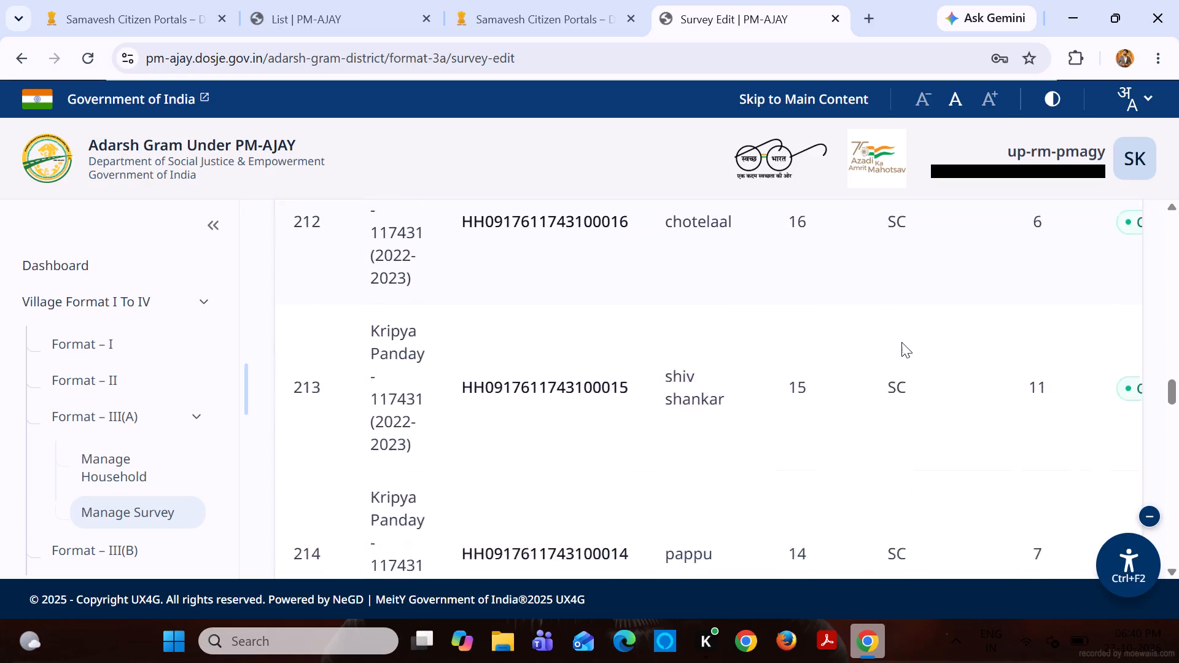
scroll(901, 342, "down", 1)
scroll(901, 342, "left", 8)
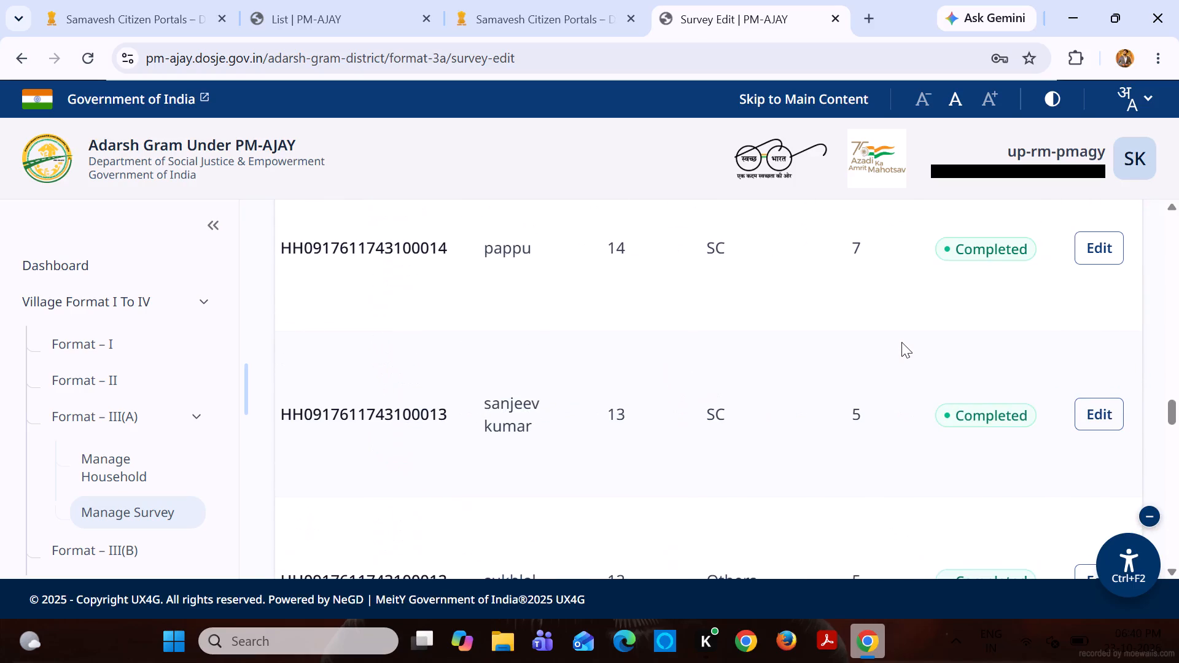
left_click(1103, 409)
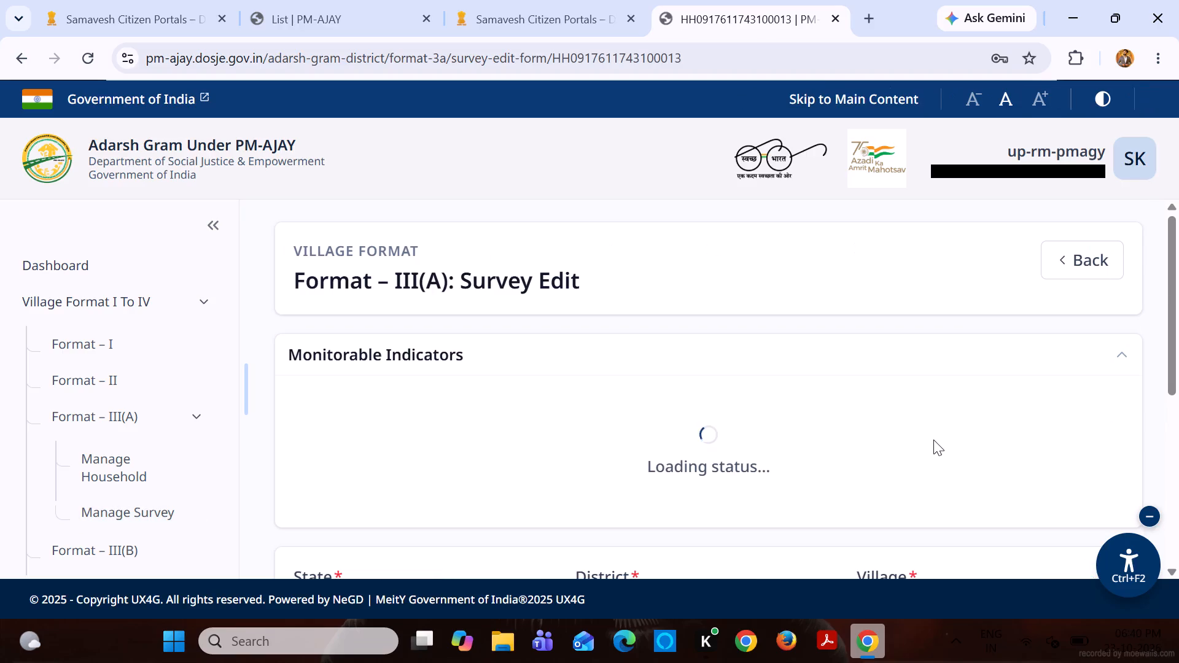
Under domain 7 – Agricultural Practices etc., set the indicator 7.1 farming involvement answer to No, save, and return to the household list.
scroll(933, 440, "down", 7)
left_click(801, 422)
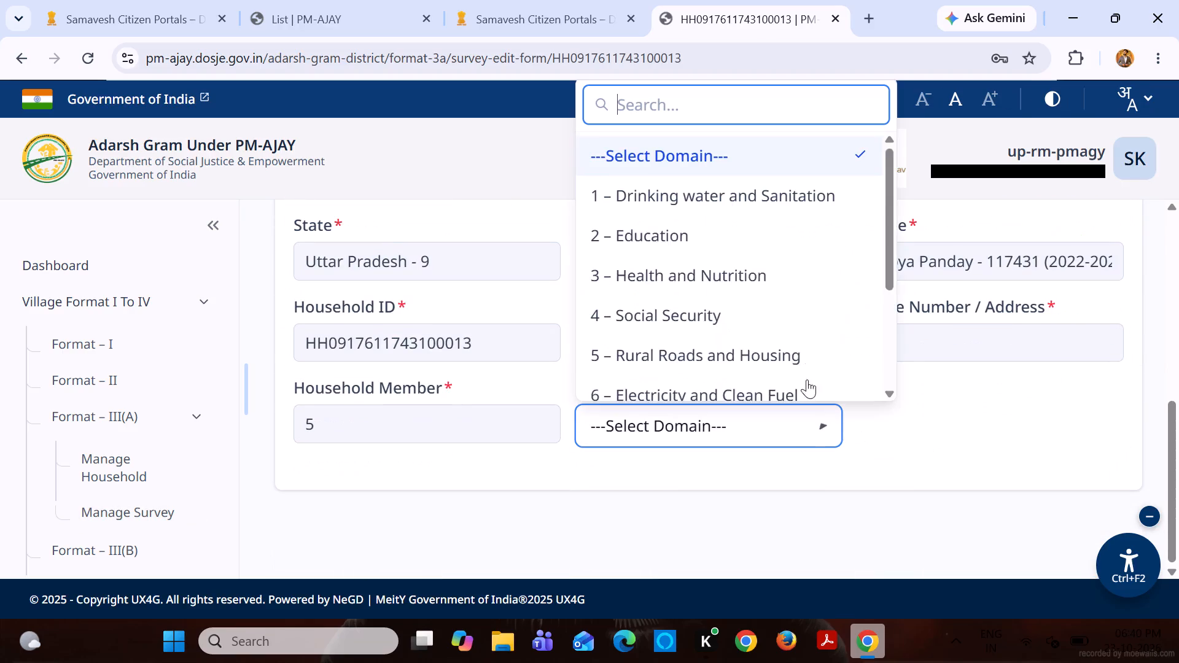
scroll(803, 324, "down", 1)
left_click(750, 312)
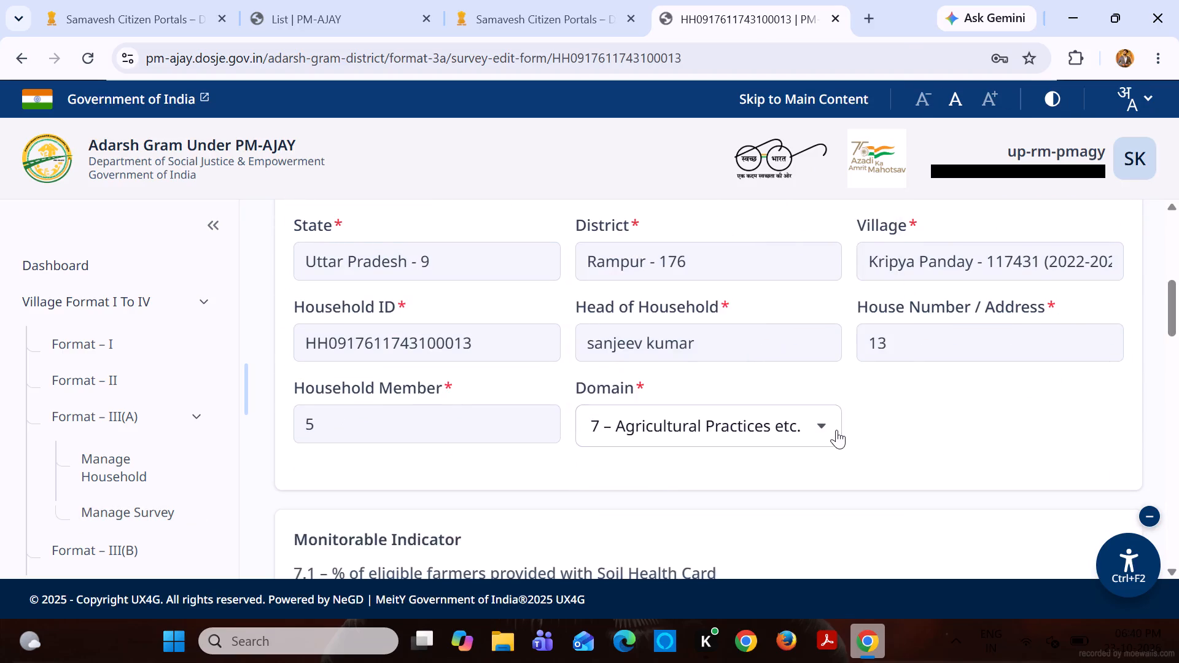
scroll(836, 430, "down", 4)
left_click_drag(1059, 307, 937, 418)
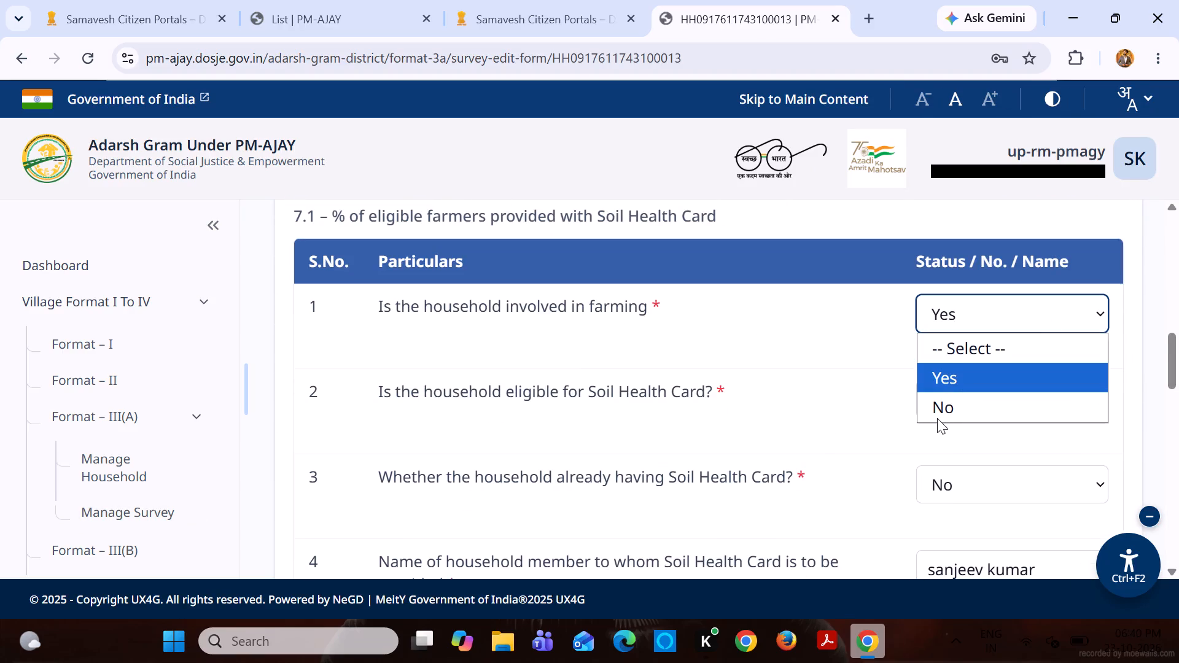
left_click(964, 414)
scroll(964, 414, "down", 9)
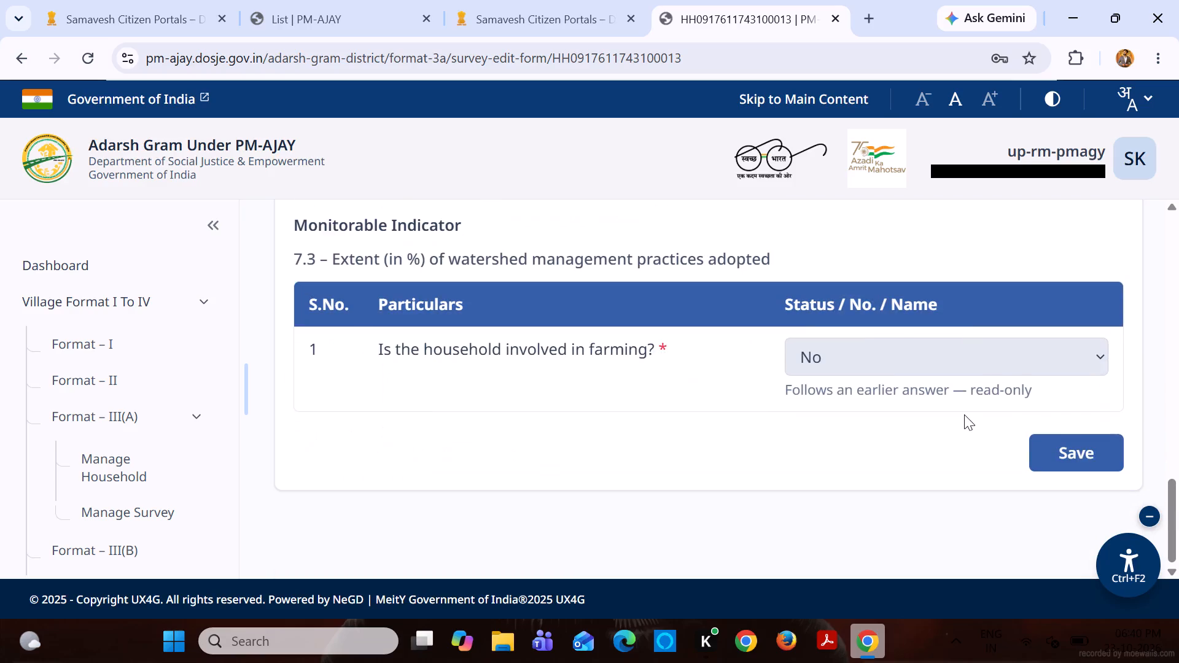
left_click(1089, 446)
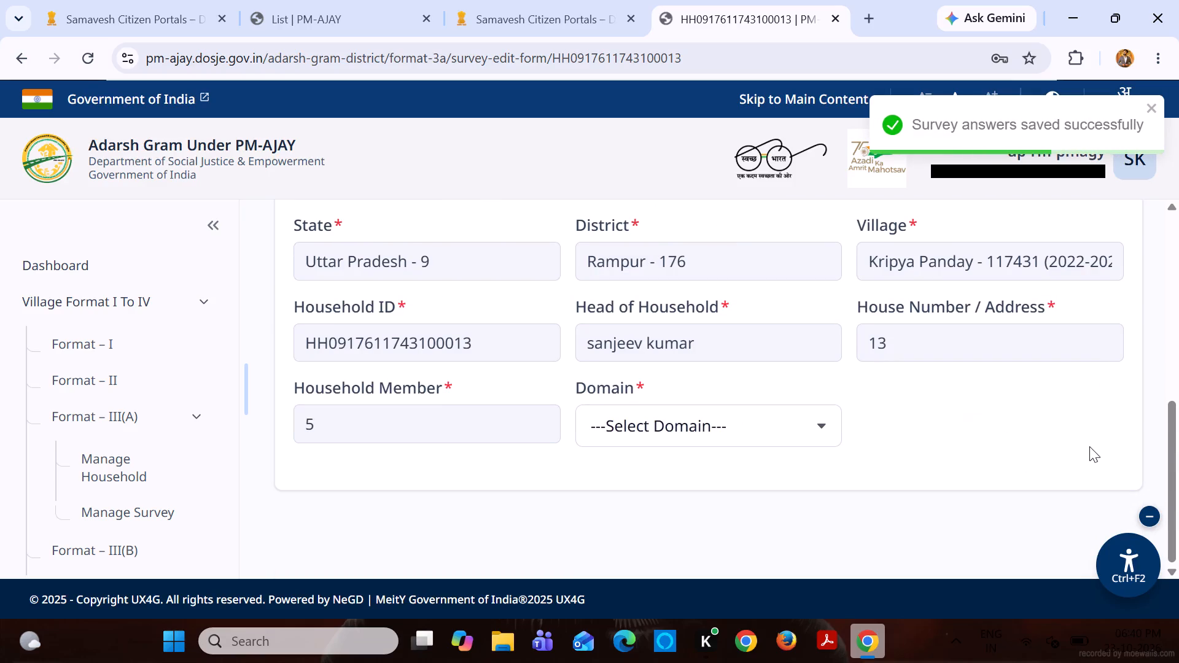
scroll(902, 281, "up", 3)
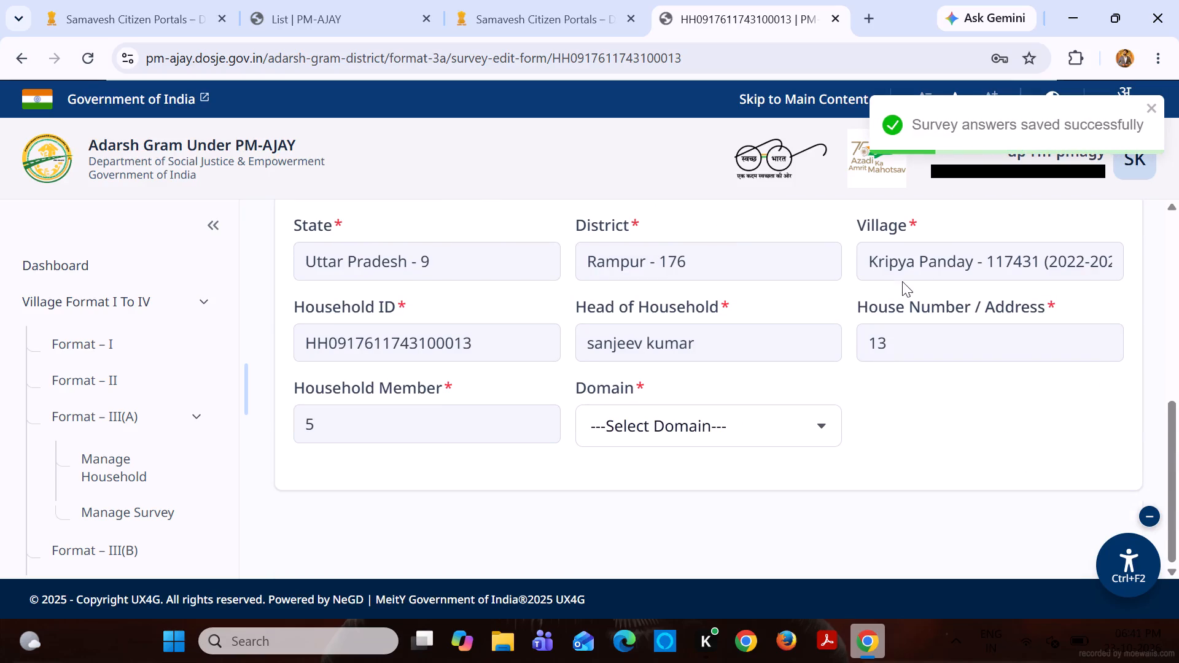
scroll(902, 281, "up", 10)
left_click(1081, 258)
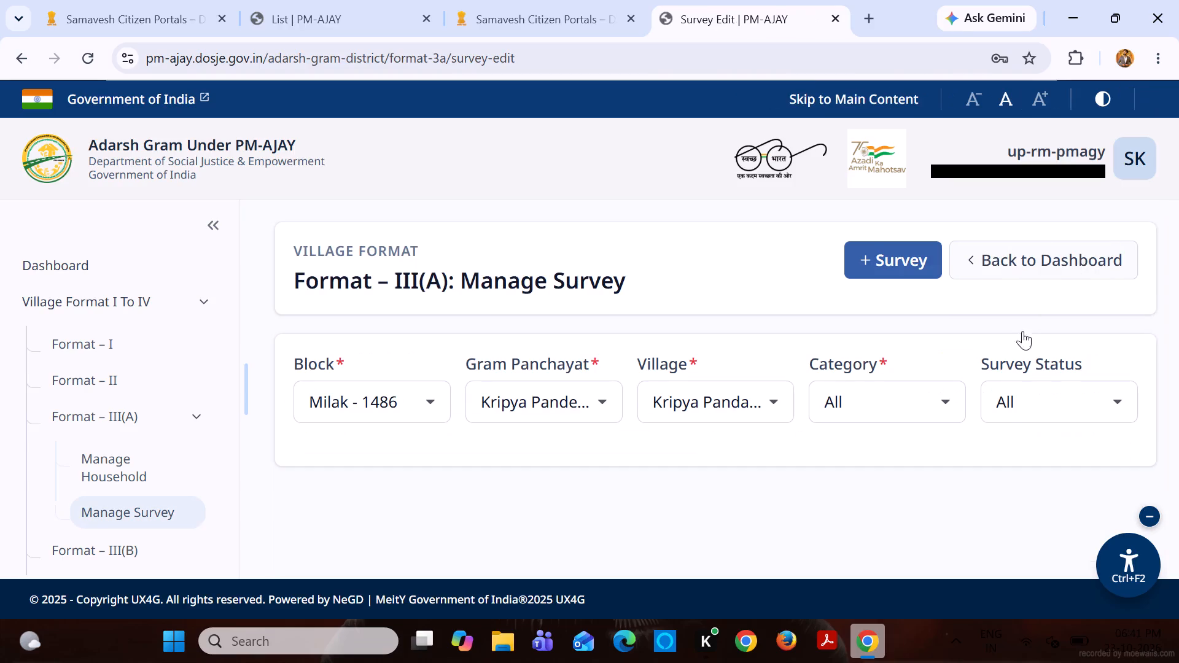
Open the survey of the household with house number 14 for editing, on page 3 of the household list.
scroll(1008, 357, "down", 20)
scroll(1008, 357, "down", 20)
scroll(1008, 357, "down", 20)
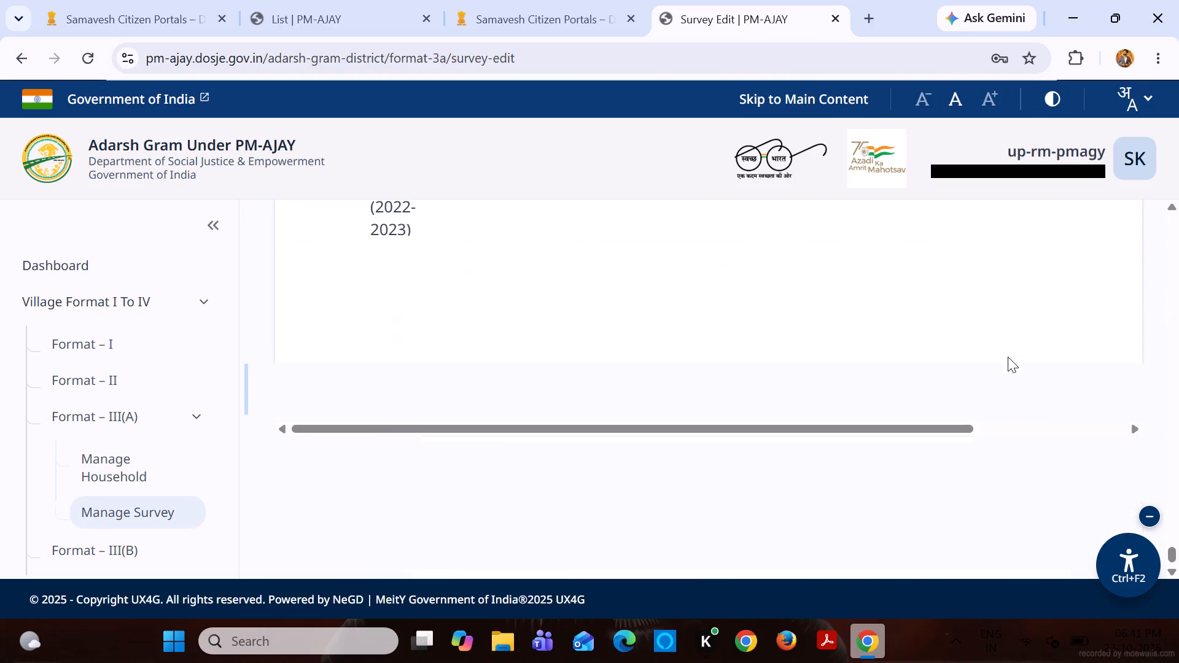
scroll(1008, 357, "down", 3)
left_click(928, 454)
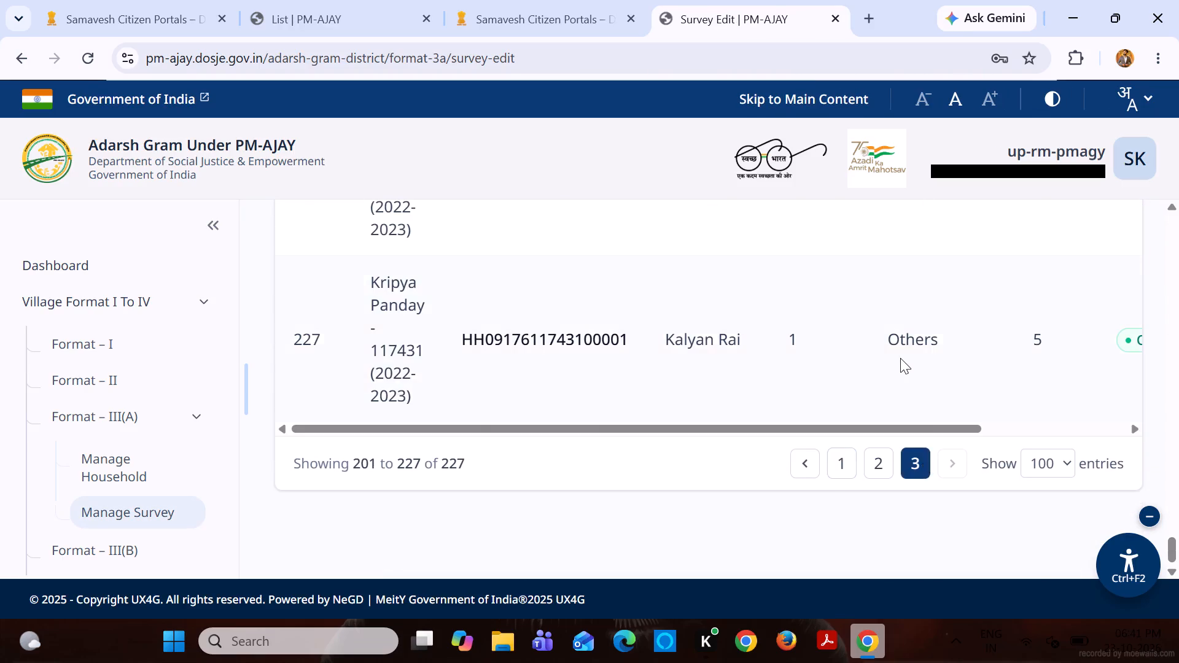
scroll(900, 358, "up", 10)
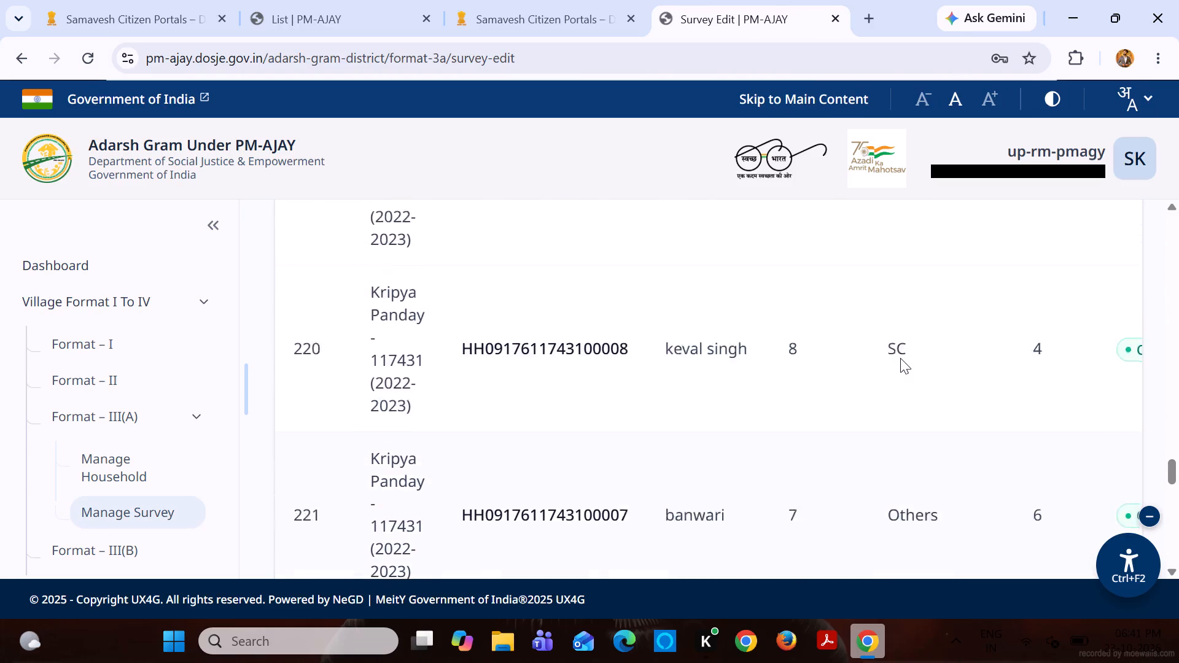
scroll(900, 358, "up", 4)
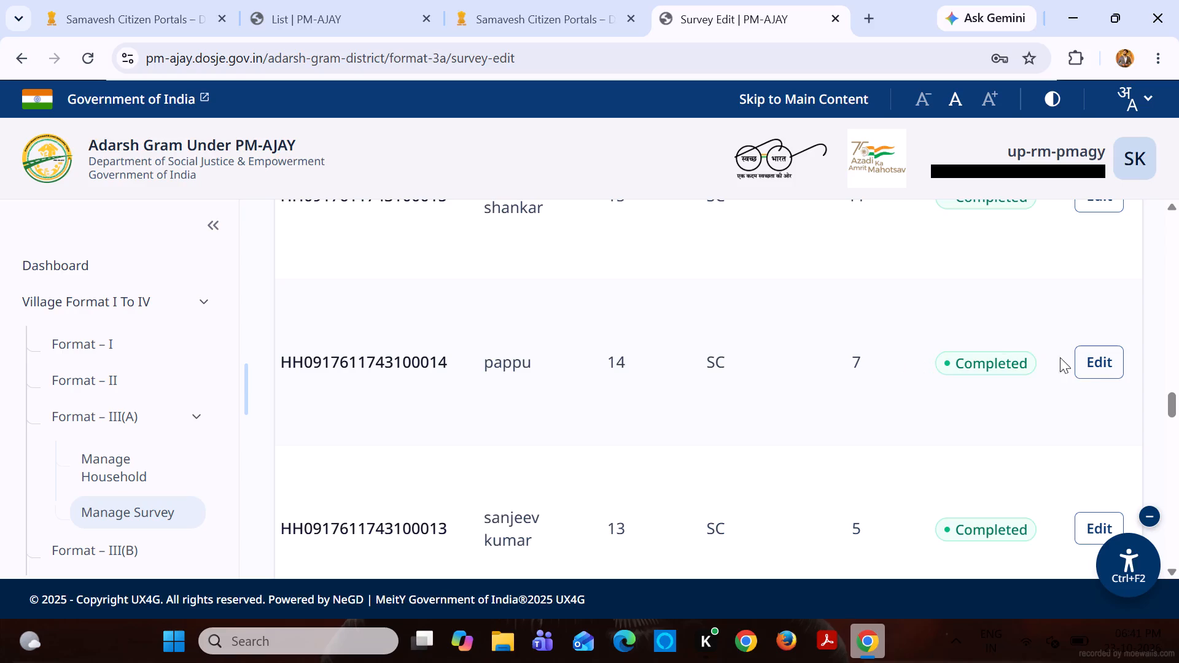
left_click(1086, 359)
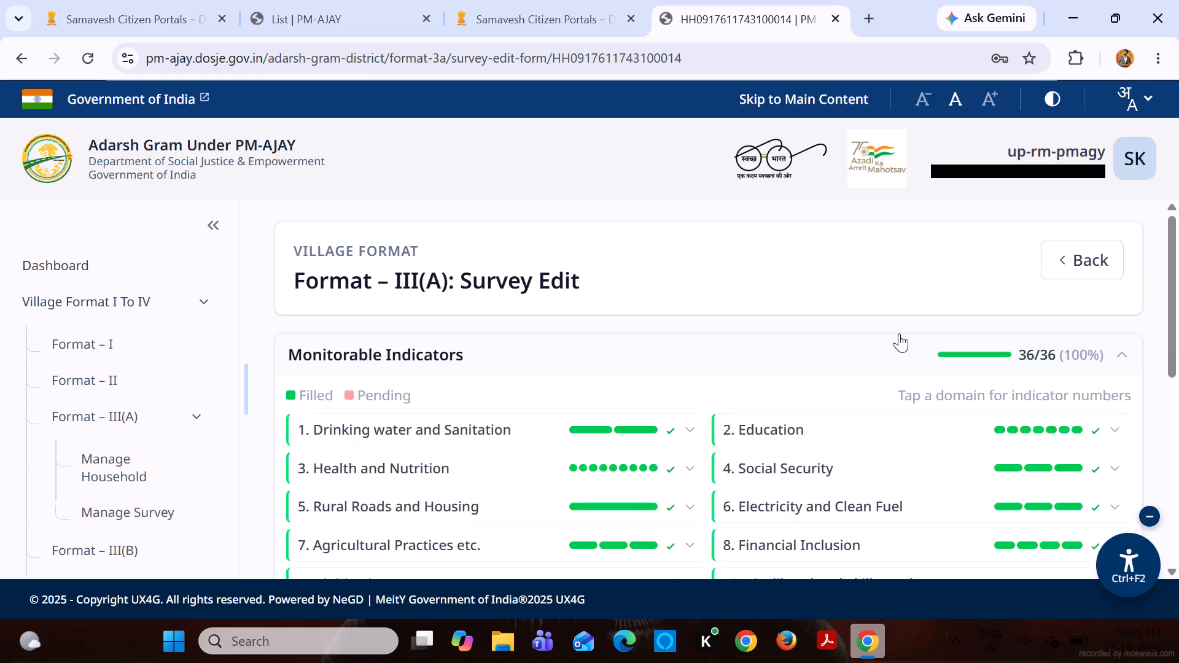
Under domain 7 – Agricultural Practices etc., set the indicator 7.1 farming involvement answer to No, save, and return to the household list.
scroll(899, 333, "down", 6)
left_click(817, 413)
scroll(786, 244, "down", 1)
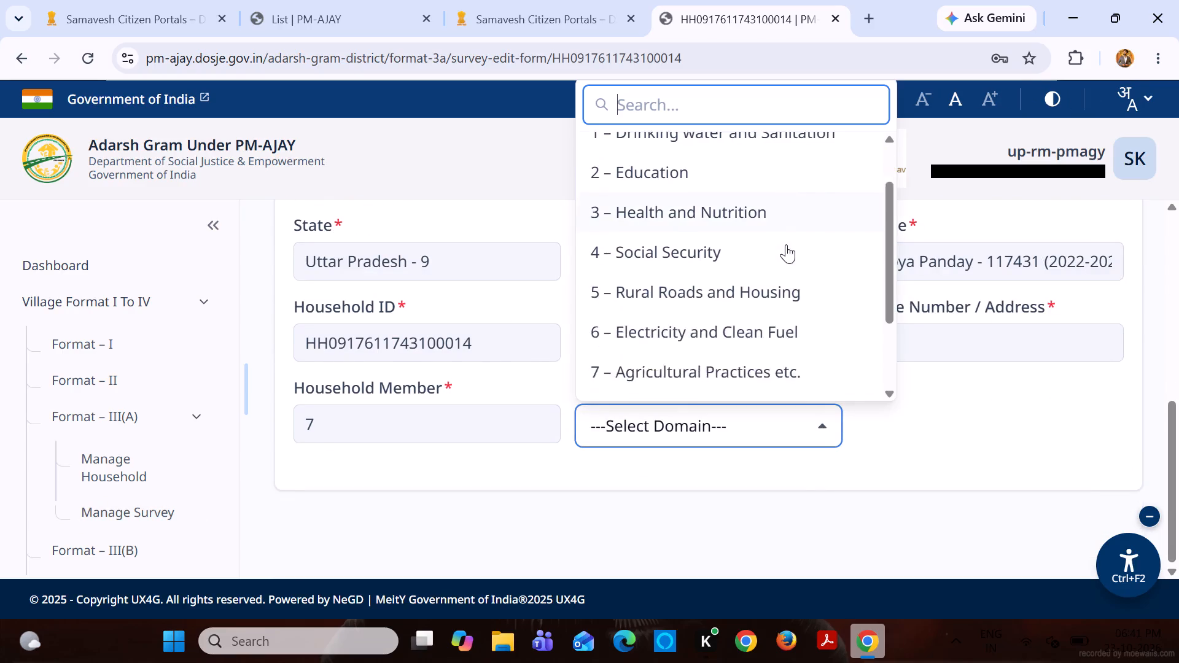
scroll(786, 244, "down", 1)
left_click(730, 297)
scroll(869, 418, "down", 2)
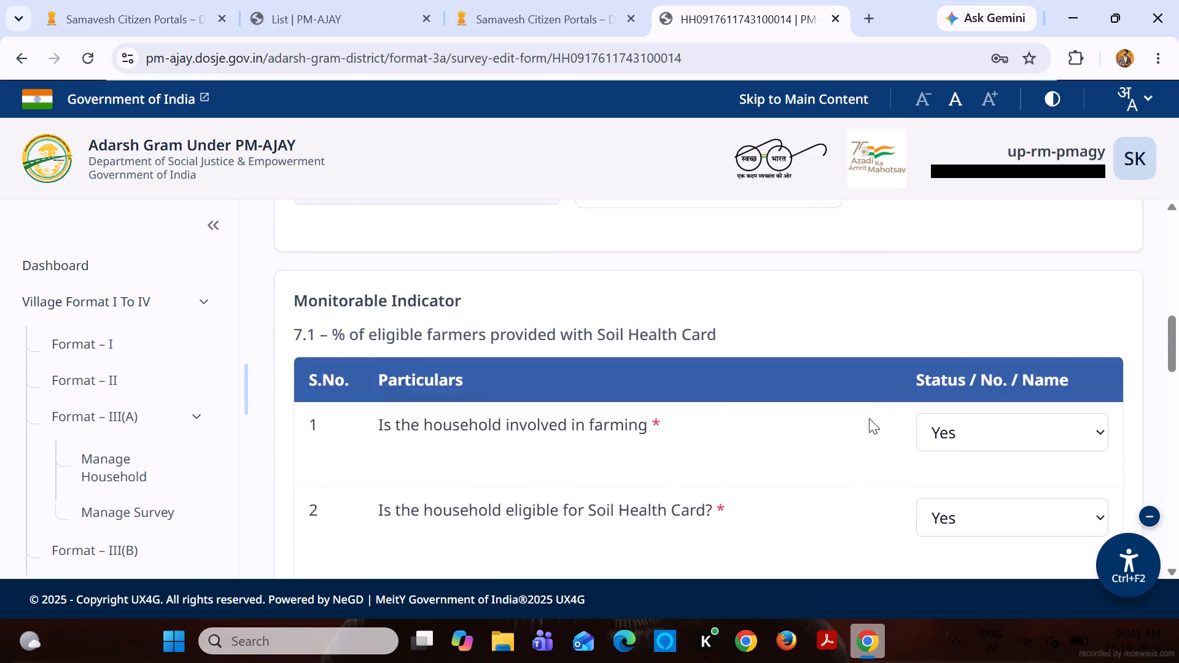
scroll(869, 418, "down", 1)
left_click_drag(978, 422, 955, 512)
left_click(955, 512)
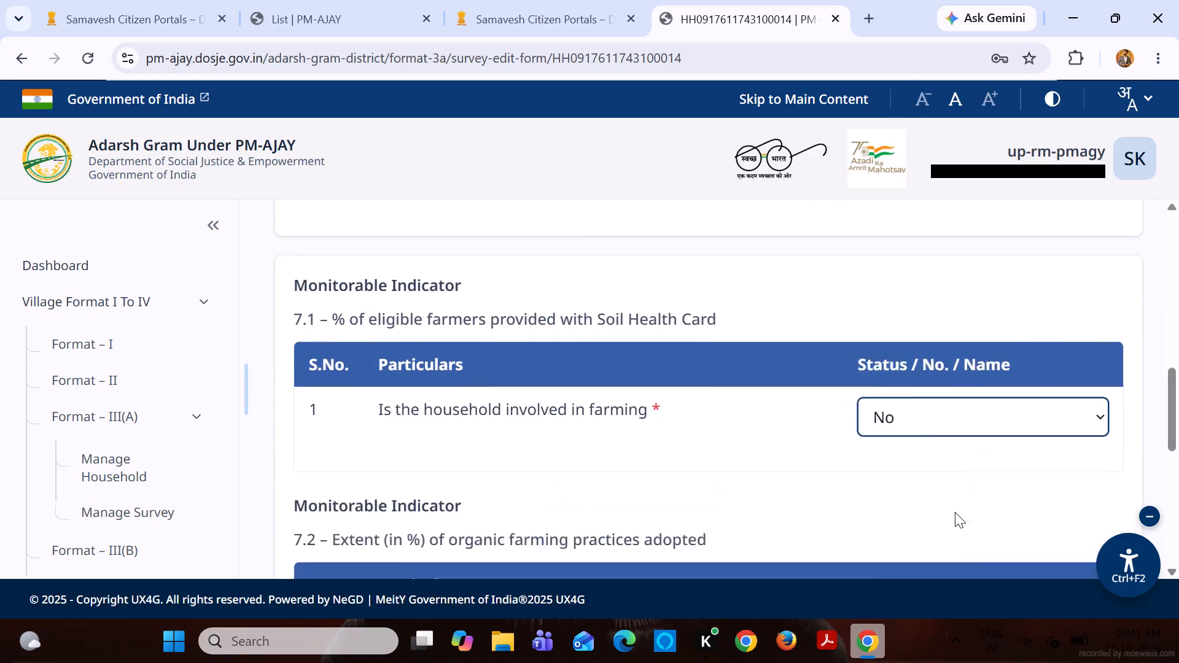
scroll(955, 512, "down", 7)
left_click(1108, 452)
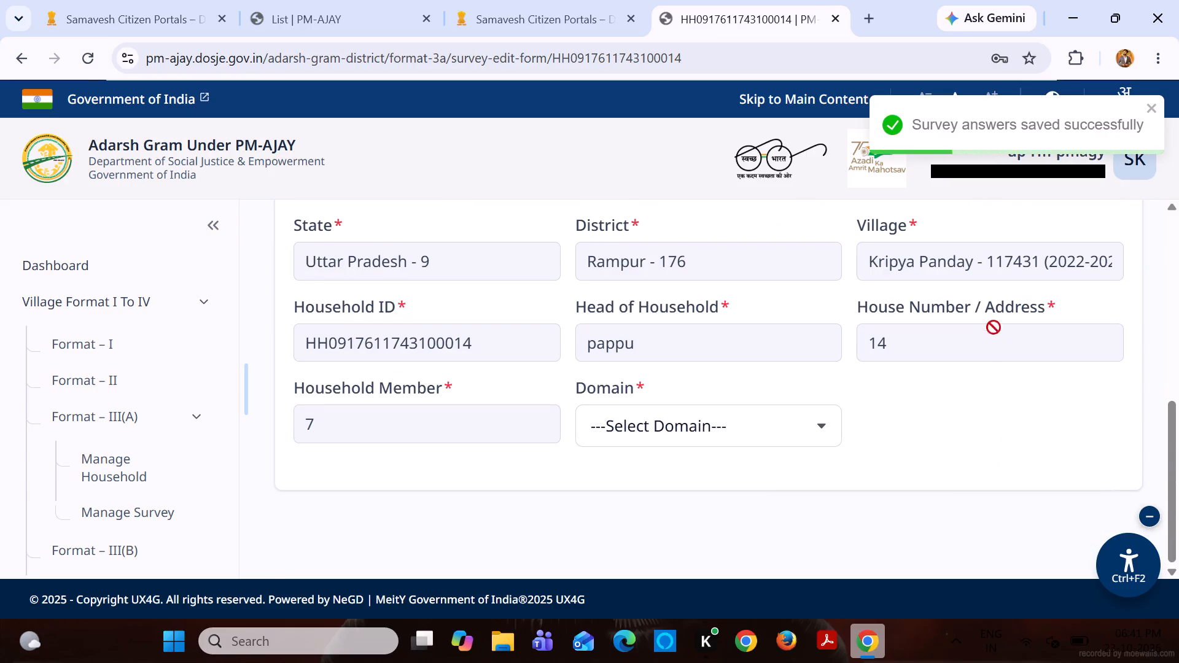
scroll(961, 311, "up", 18)
left_click(1075, 260)
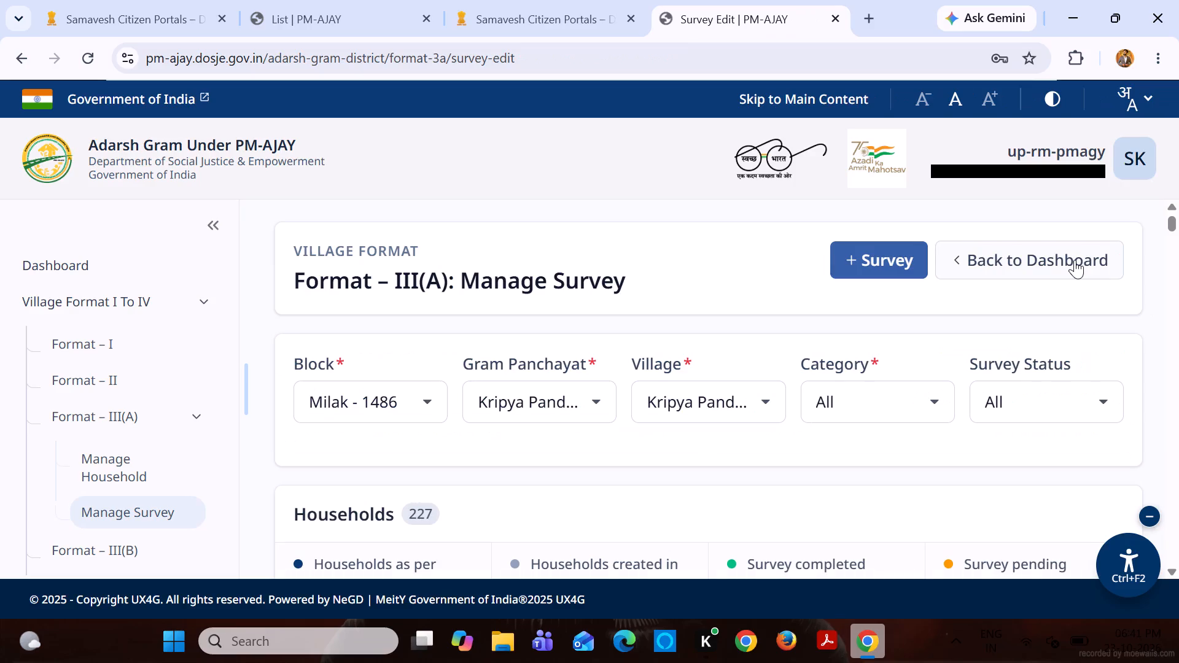
Open the survey of the household with house number 15 for editing, on page 3 of the household list.
scroll(876, 316, "down", 3)
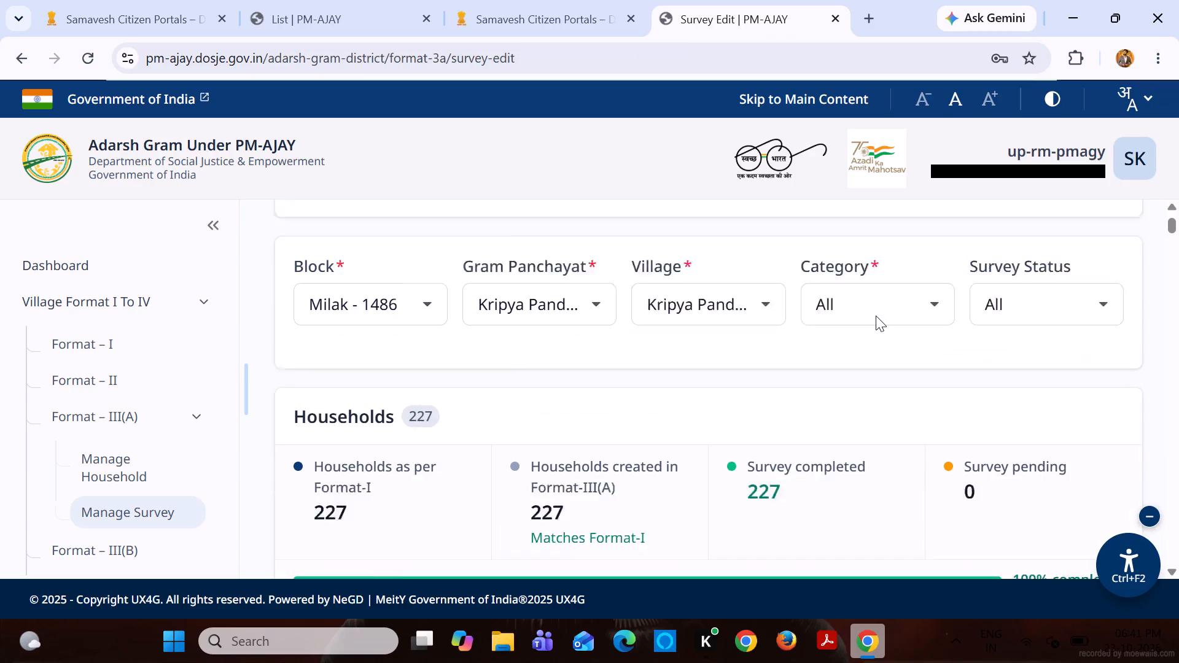
scroll(876, 316, "down", 20)
scroll(876, 316, "down", 20)
scroll(876, 316, "down", 20)
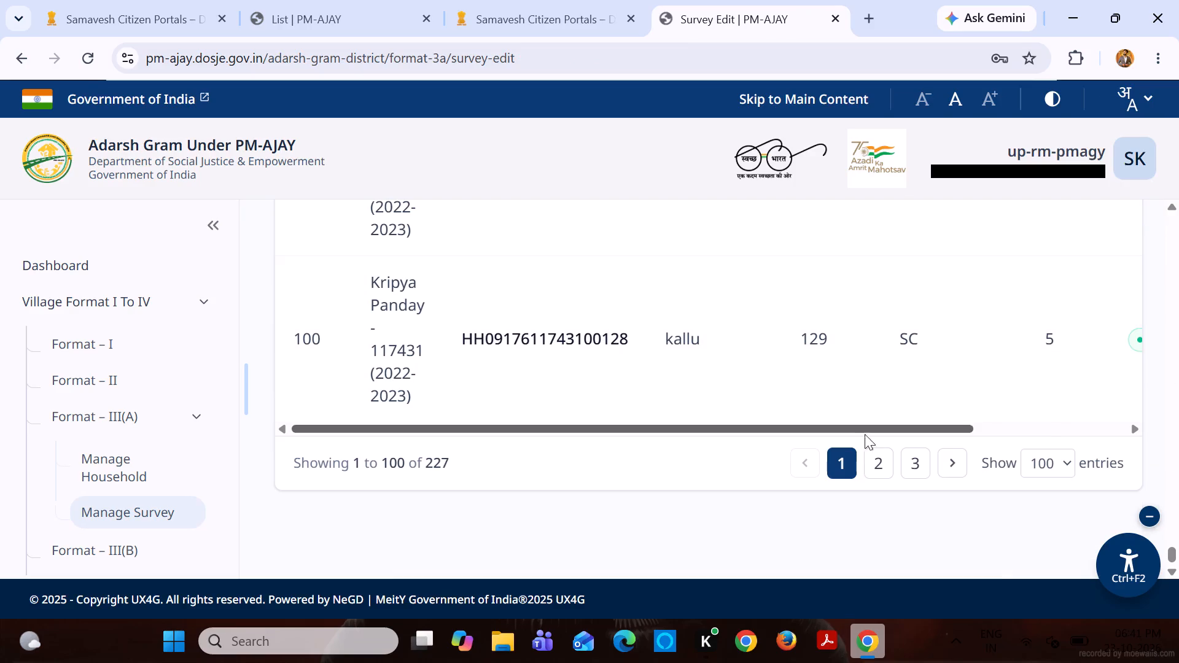
left_click(909, 464)
scroll(925, 413, "up", 9)
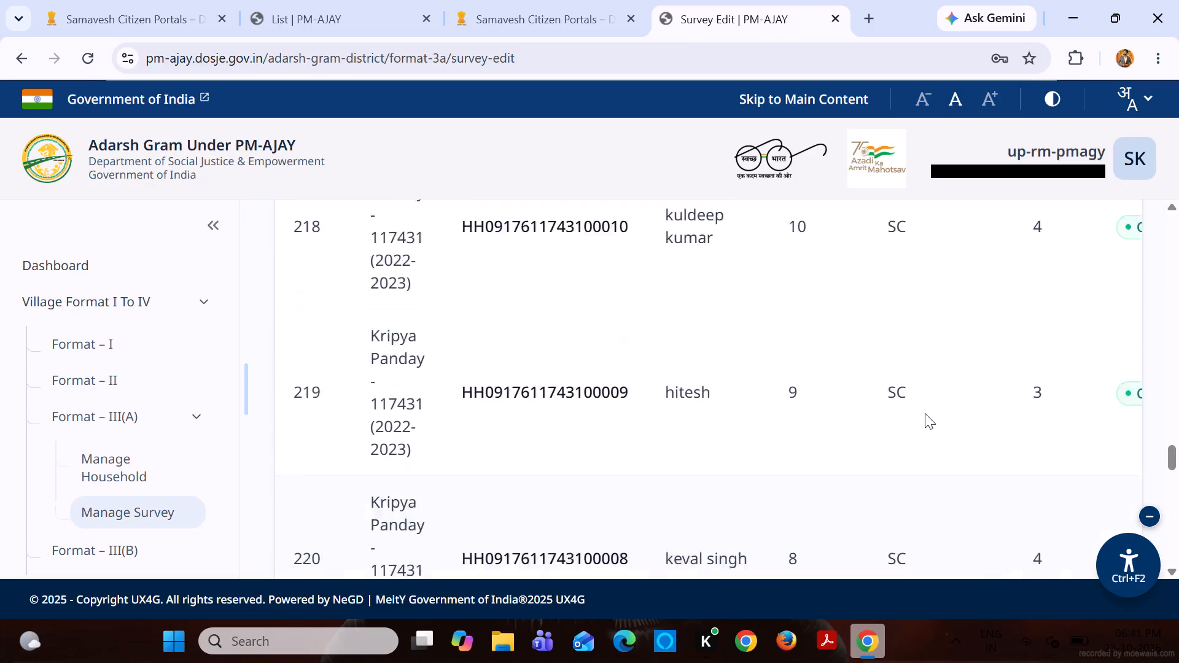
scroll(925, 413, "up", 6)
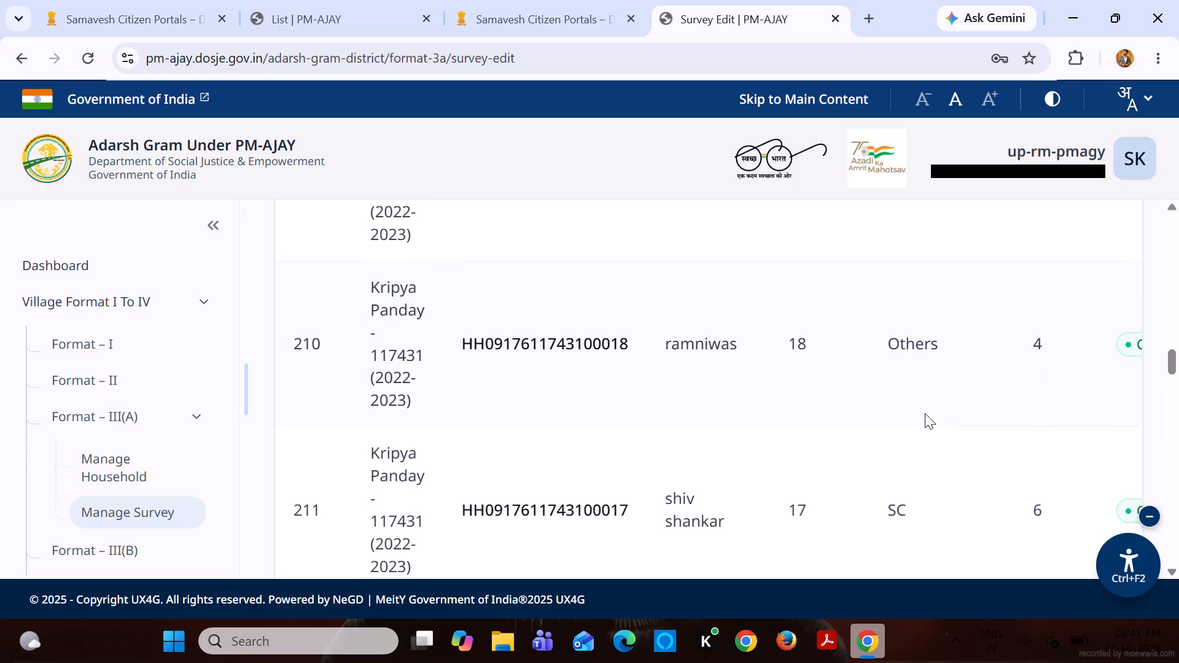
scroll(925, 413, "down", 6)
scroll(925, 413, "left", 6)
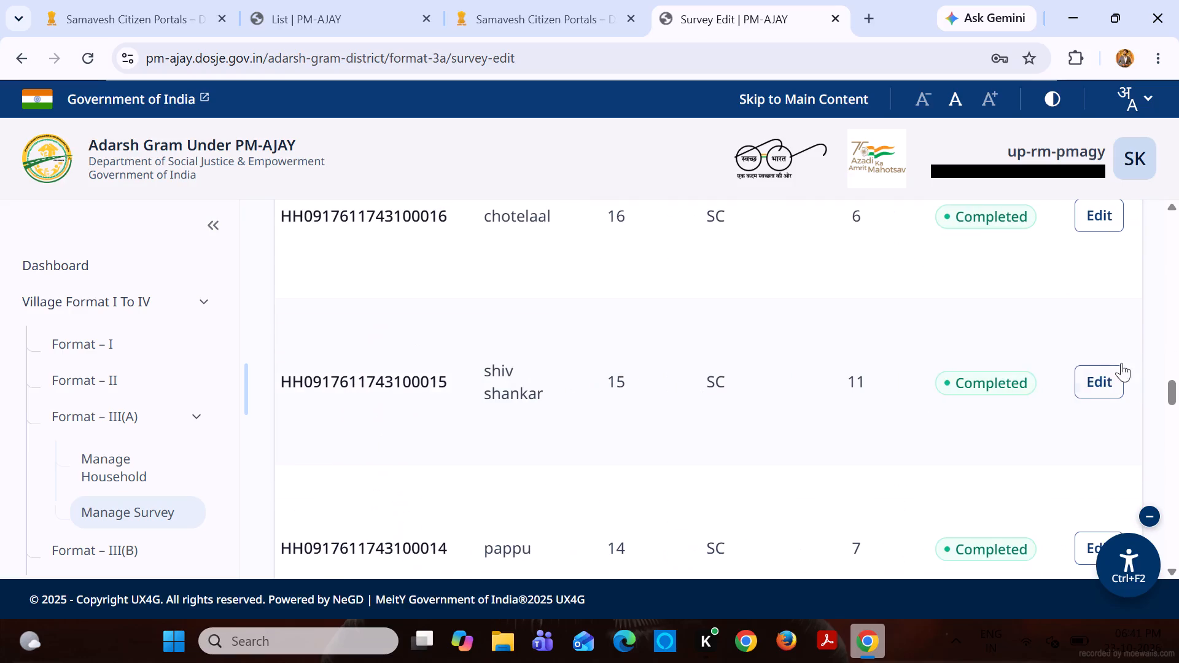
left_click(1117, 379)
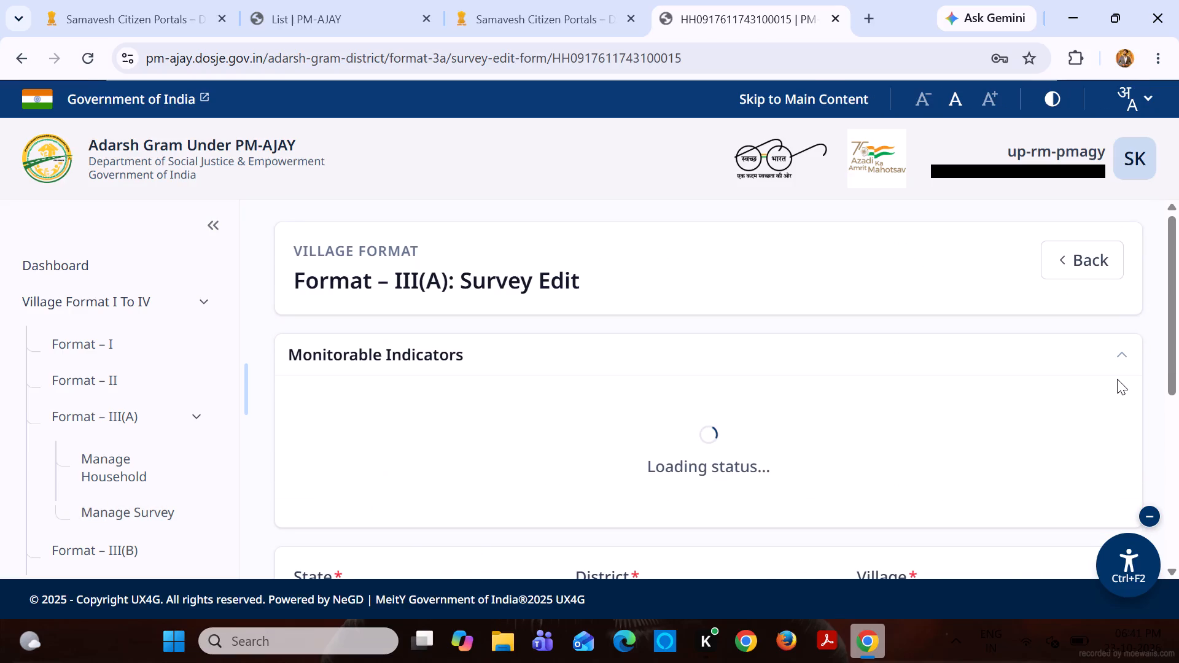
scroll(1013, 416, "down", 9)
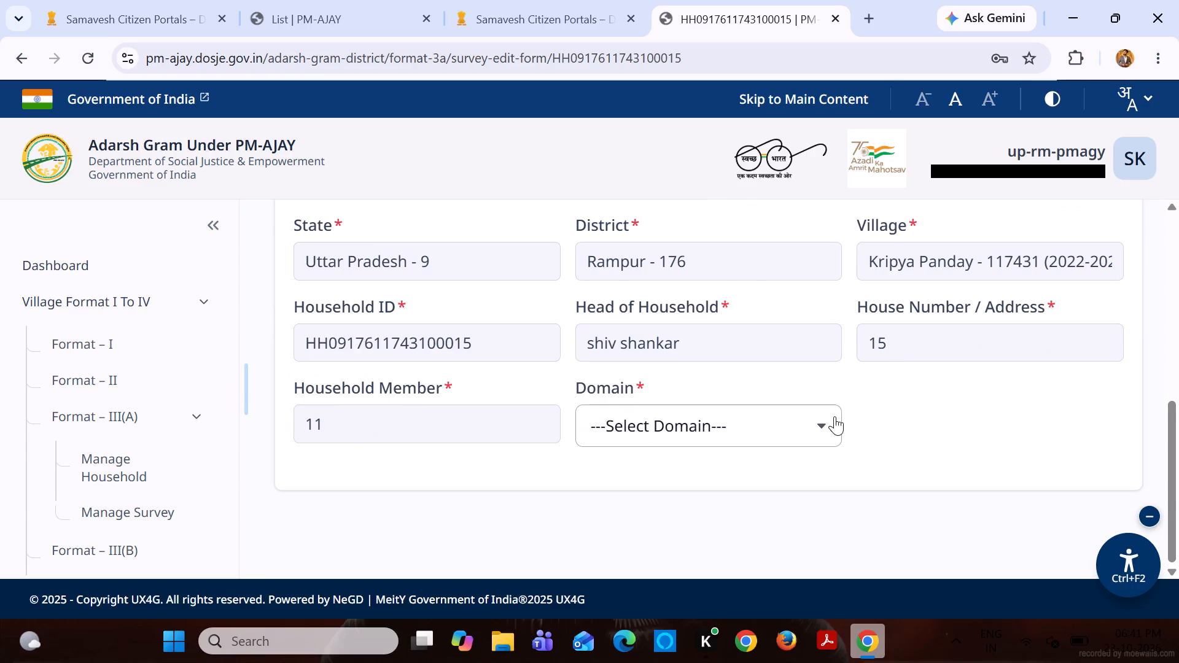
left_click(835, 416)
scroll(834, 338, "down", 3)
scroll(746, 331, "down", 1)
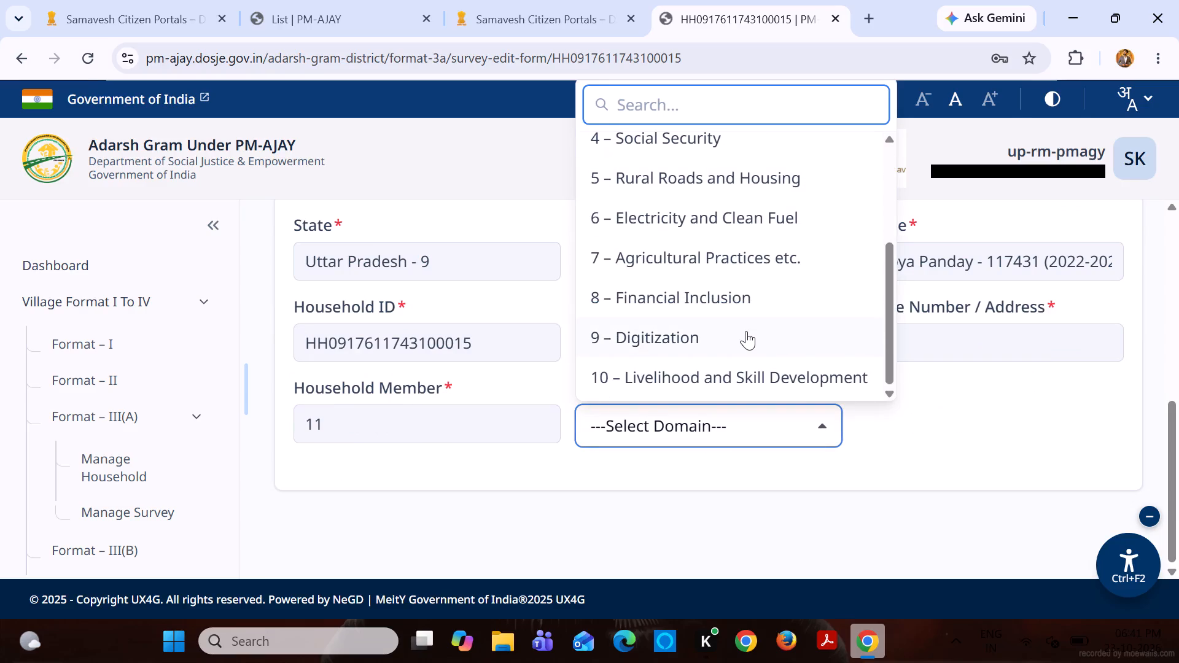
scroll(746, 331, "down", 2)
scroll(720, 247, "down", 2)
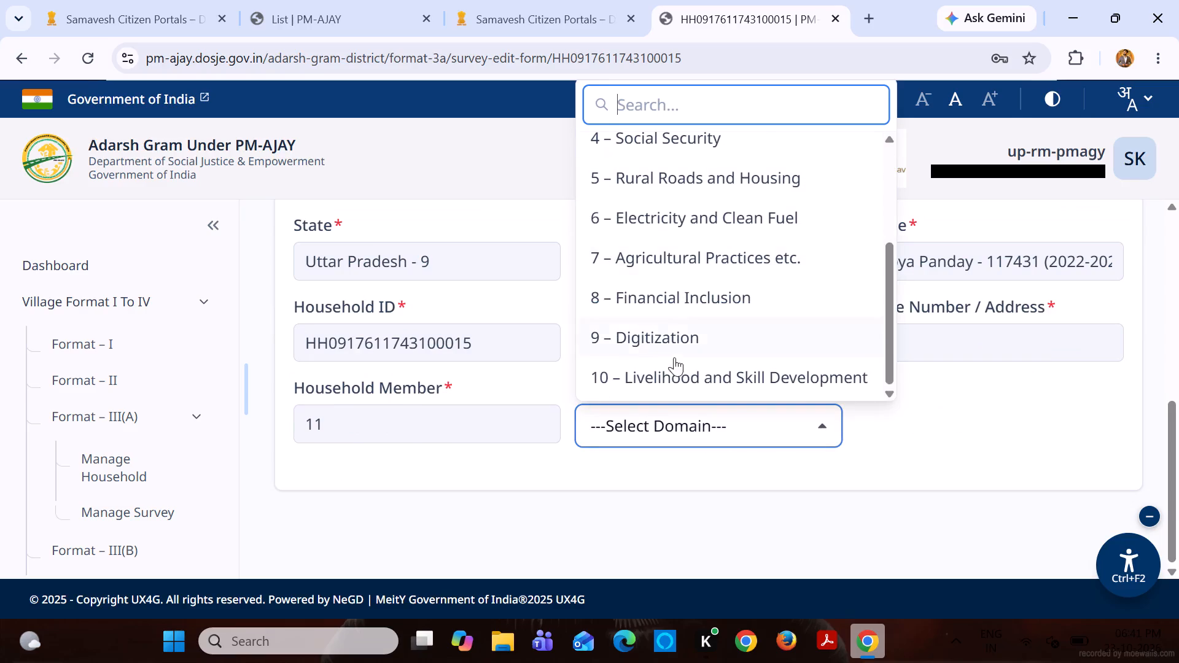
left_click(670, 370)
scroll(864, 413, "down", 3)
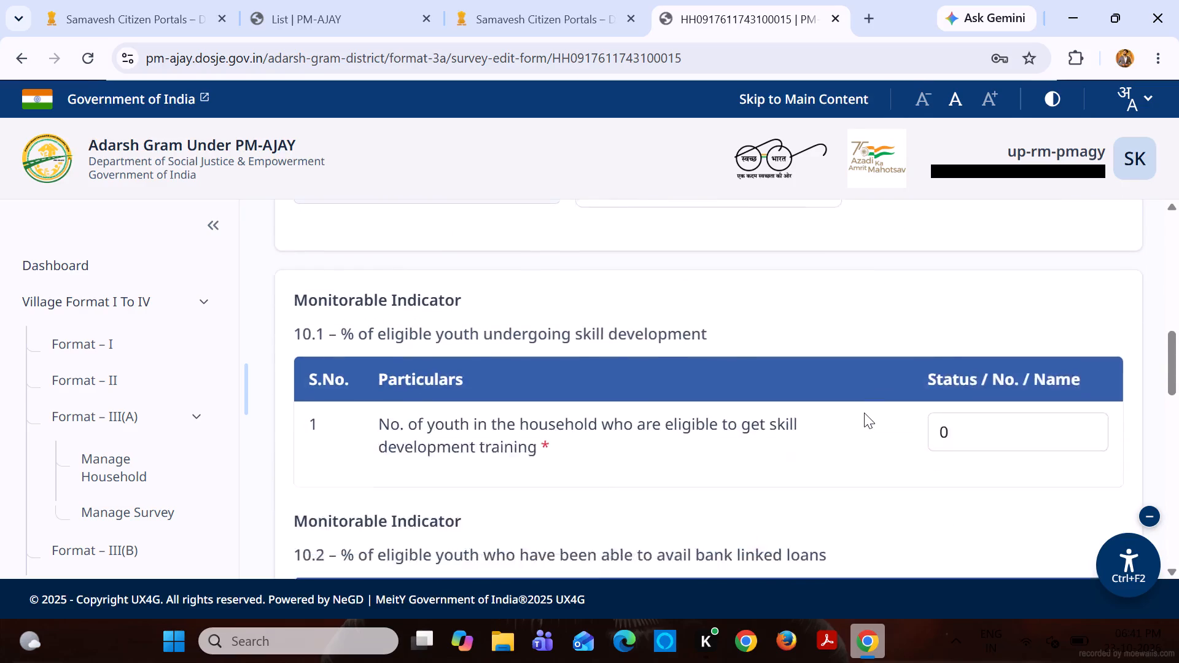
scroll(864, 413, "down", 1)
Under domain 7 – Agricultural Practices etc., set the indicator 7.1 farming involvement answer to No, save, and return to the household list.
scroll(856, 376, "up", 1)
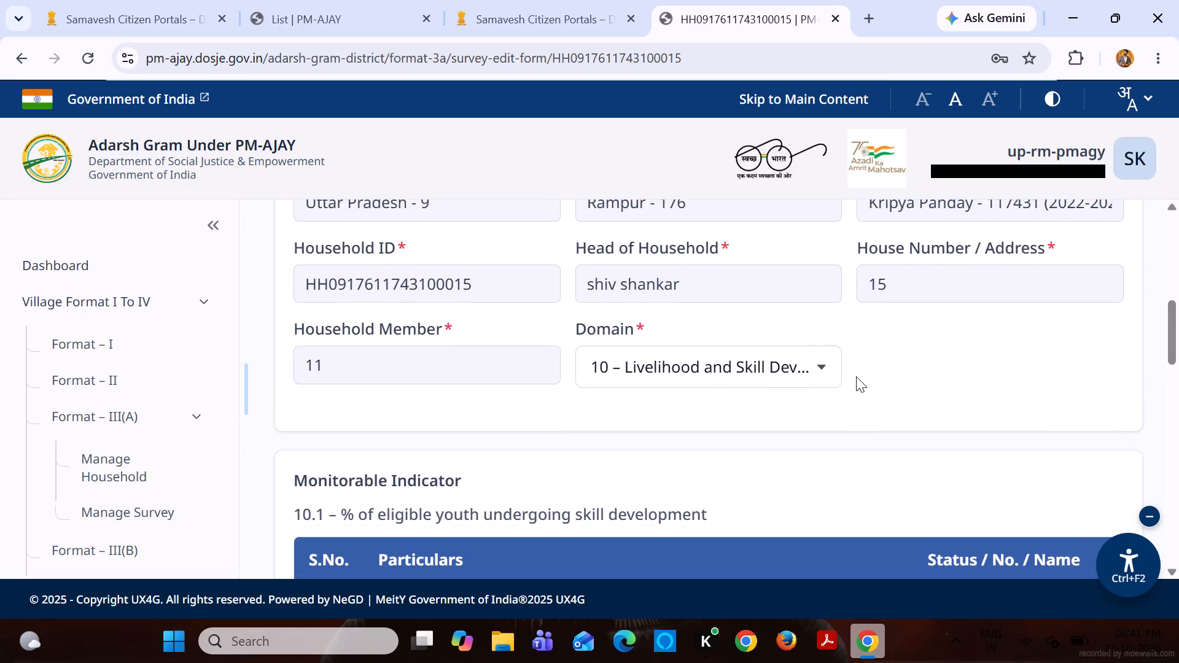
scroll(856, 376, "up", 2)
left_click(801, 344)
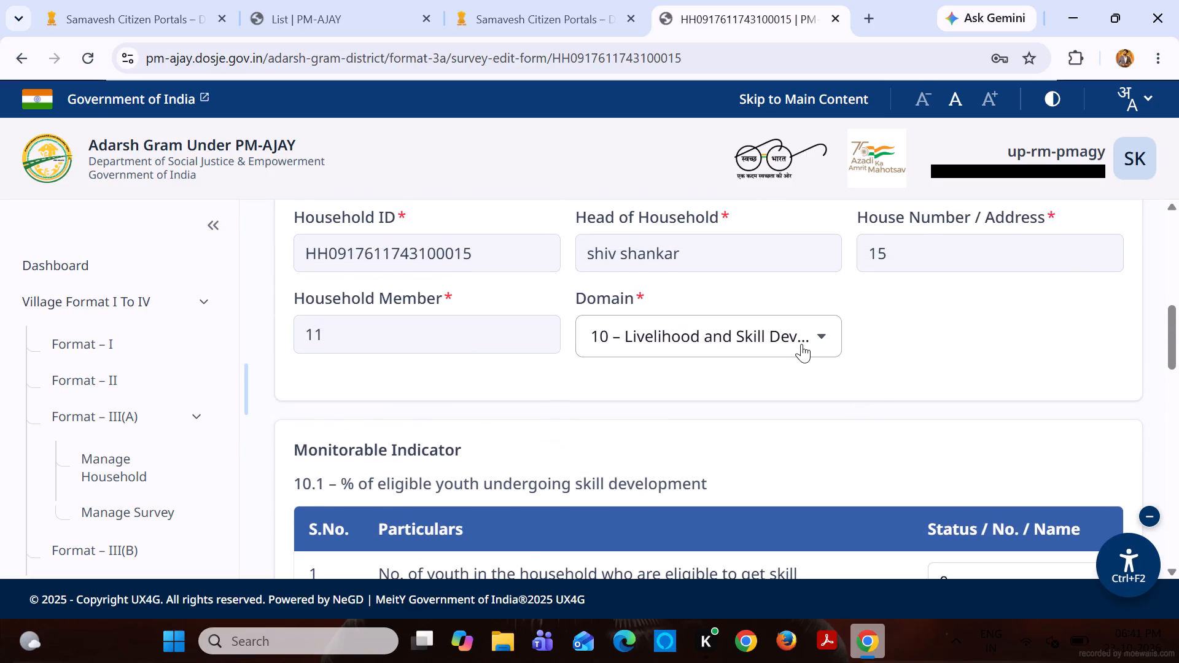
left_click(665, 177)
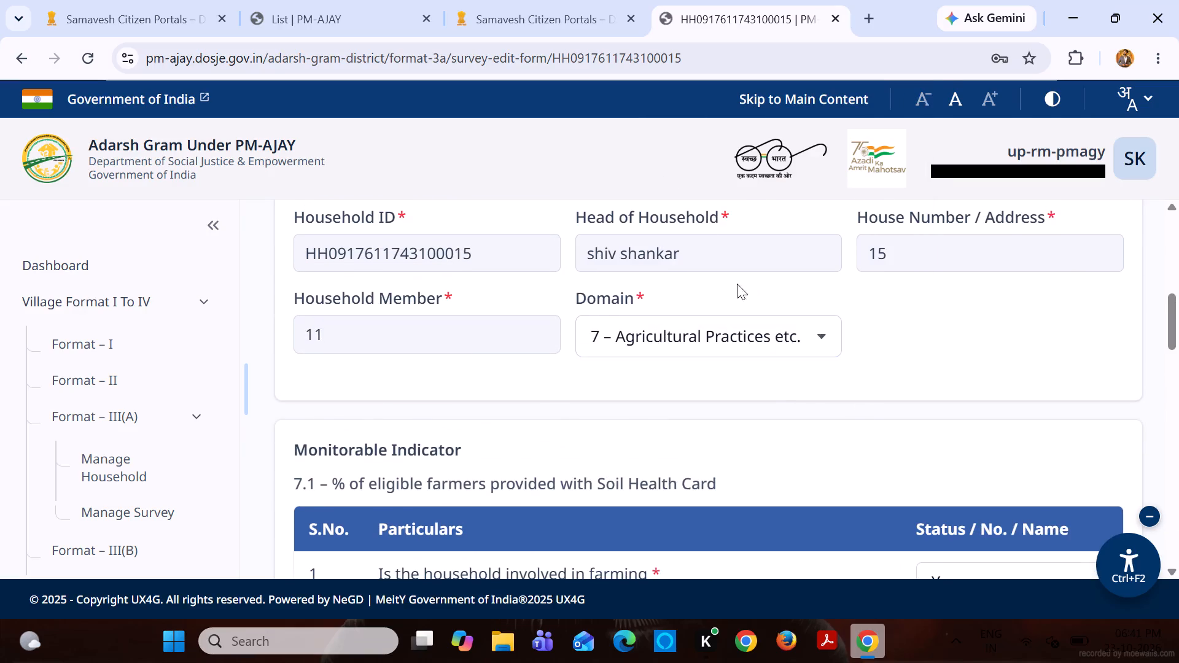
scroll(775, 388, "down", 2)
left_click_drag(972, 358, 959, 447)
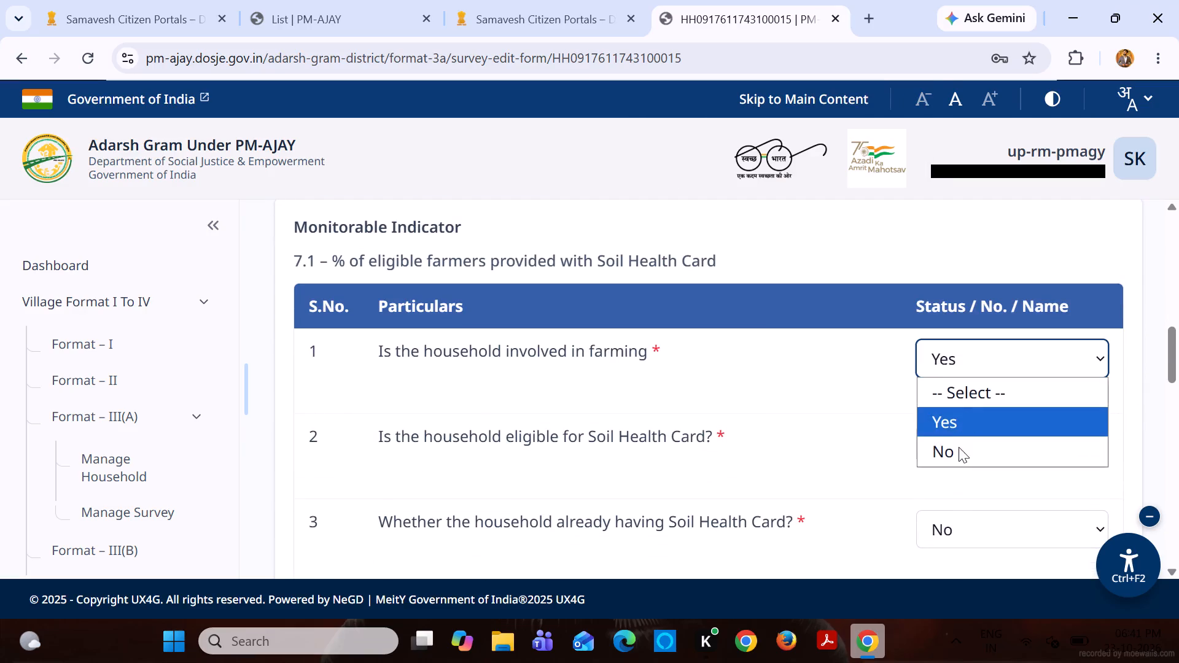
left_click(959, 447)
scroll(959, 447, "down", 7)
left_click(1101, 457)
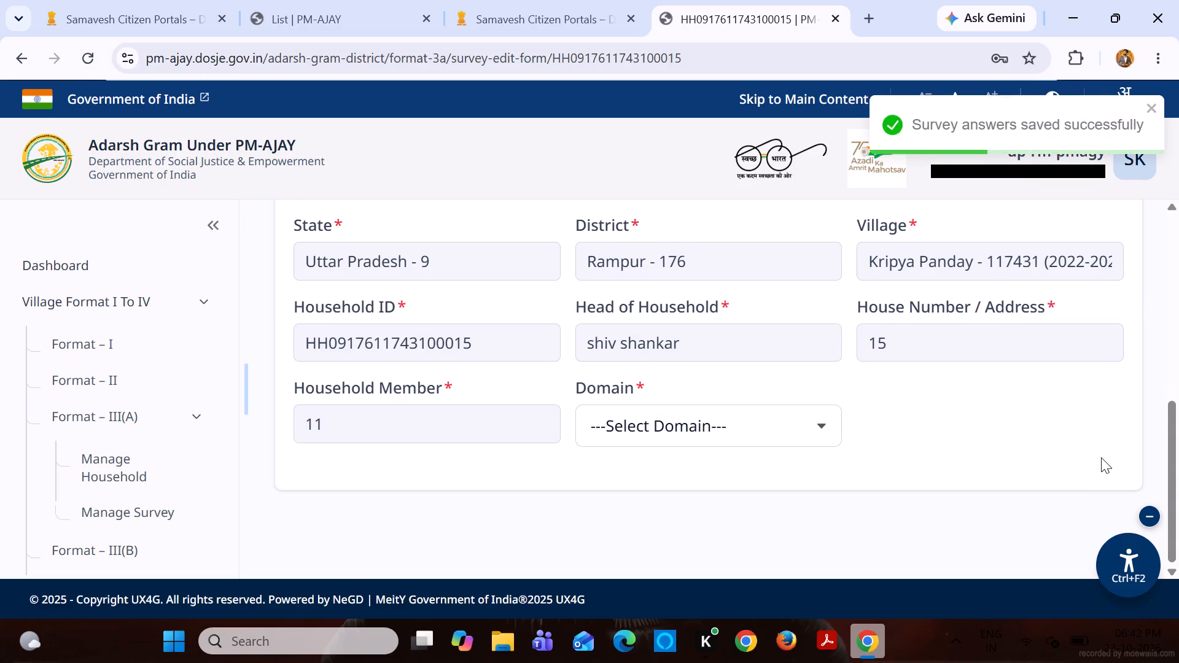
scroll(963, 374, "up", 11)
left_click(1057, 254)
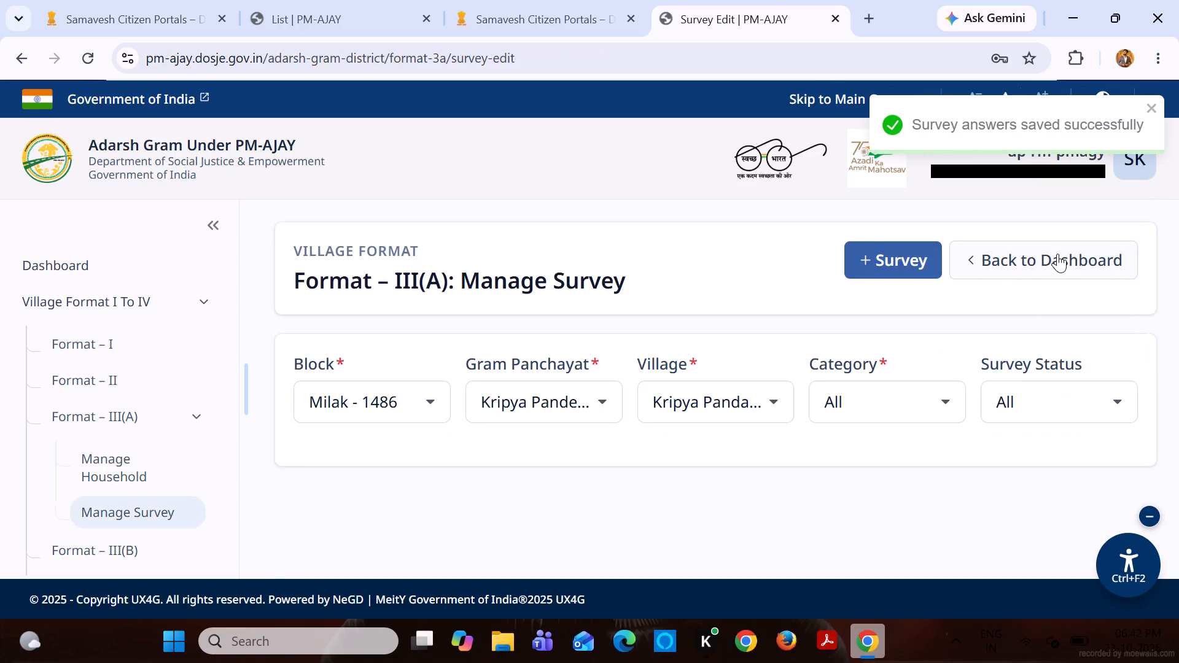
Open the survey of the household with house number 22 for editing, on page 3 of the household list.
scroll(908, 384, "down", 20)
scroll(908, 384, "down", 20)
scroll(908, 384, "down", 14)
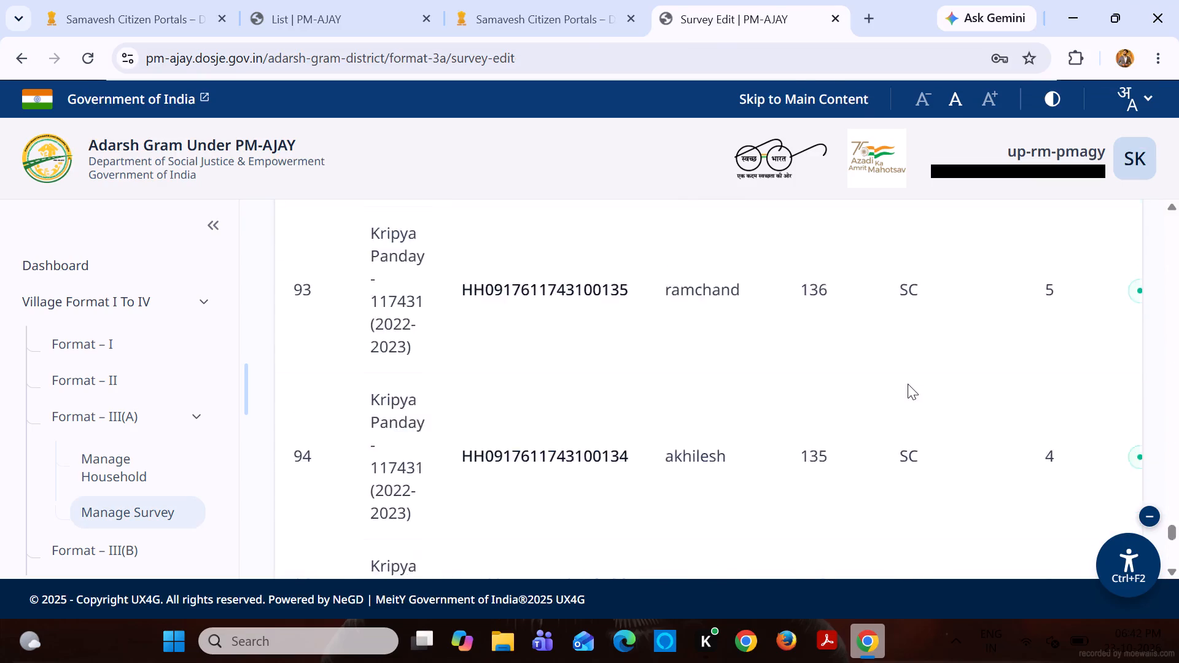
scroll(908, 384, "down", 6)
left_click(918, 463)
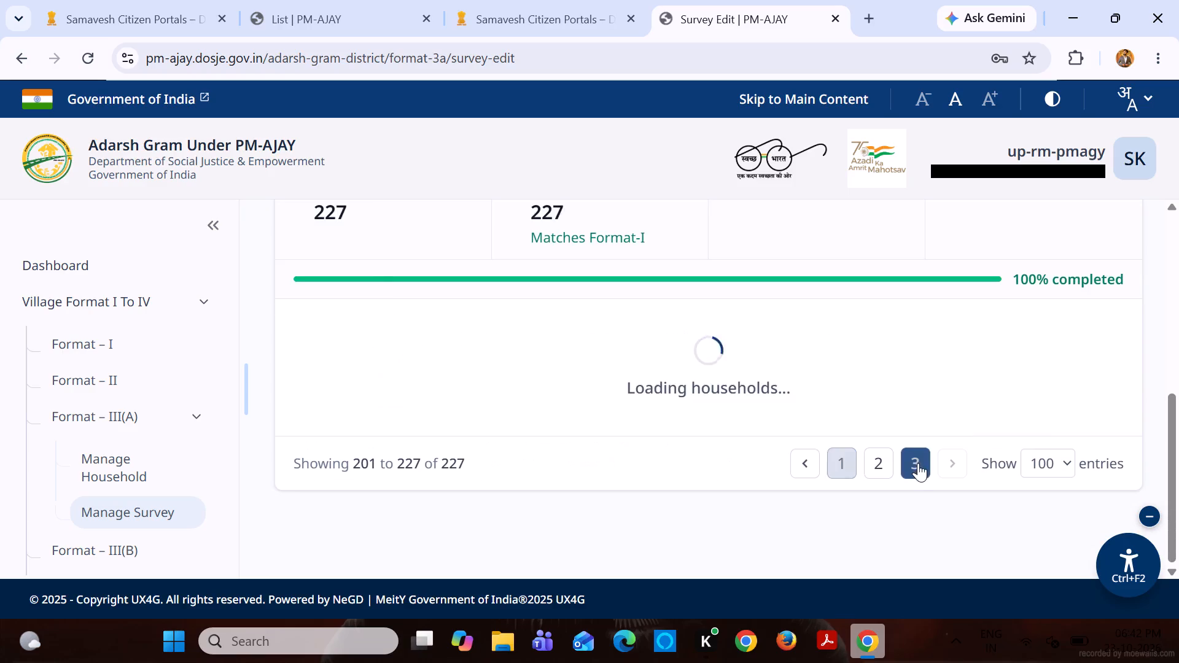
scroll(892, 313, "up", 10)
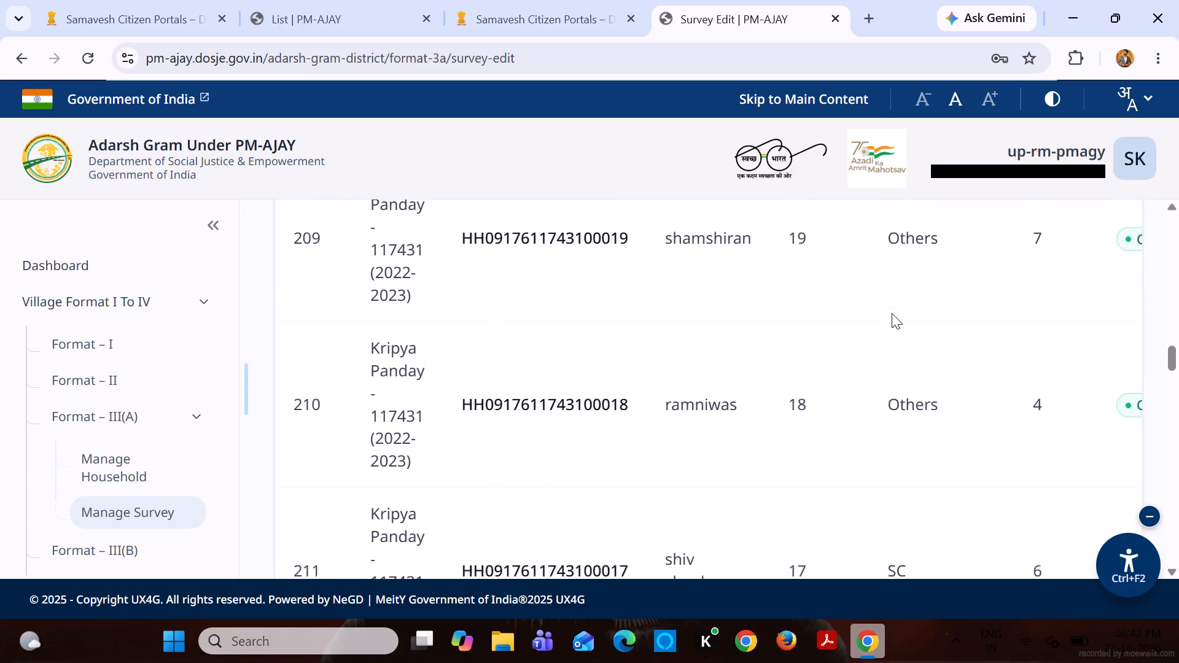
scroll(892, 313, "up", 11)
scroll(892, 313, "left", 6)
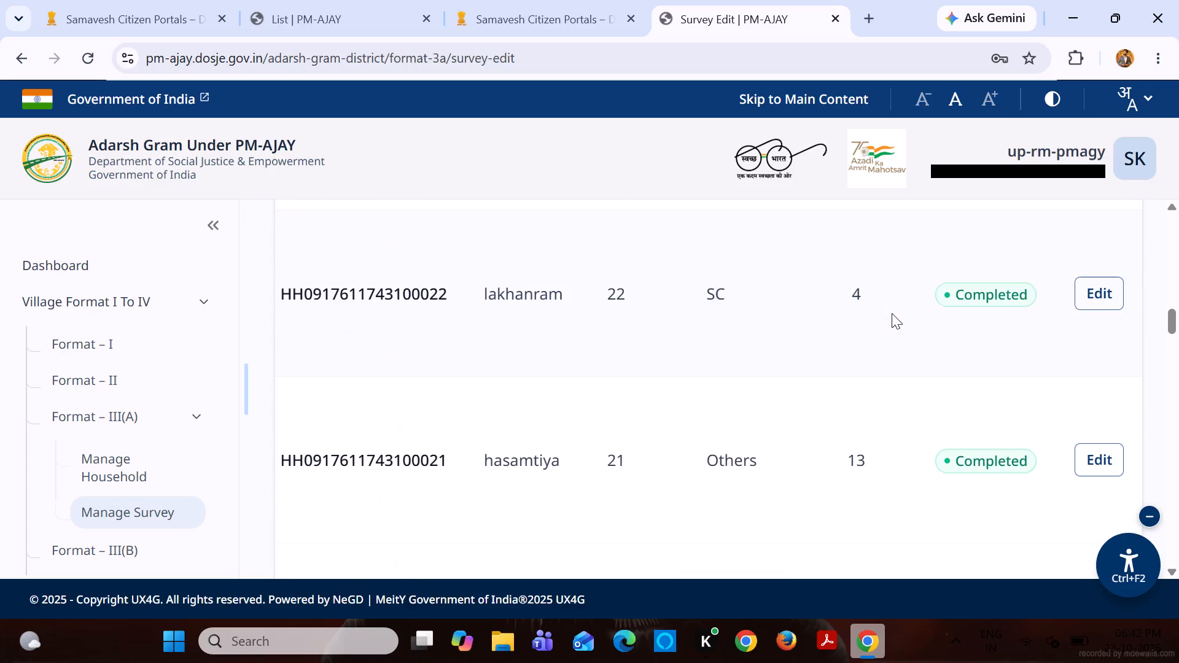
scroll(892, 313, "left", 2)
left_click(1093, 303)
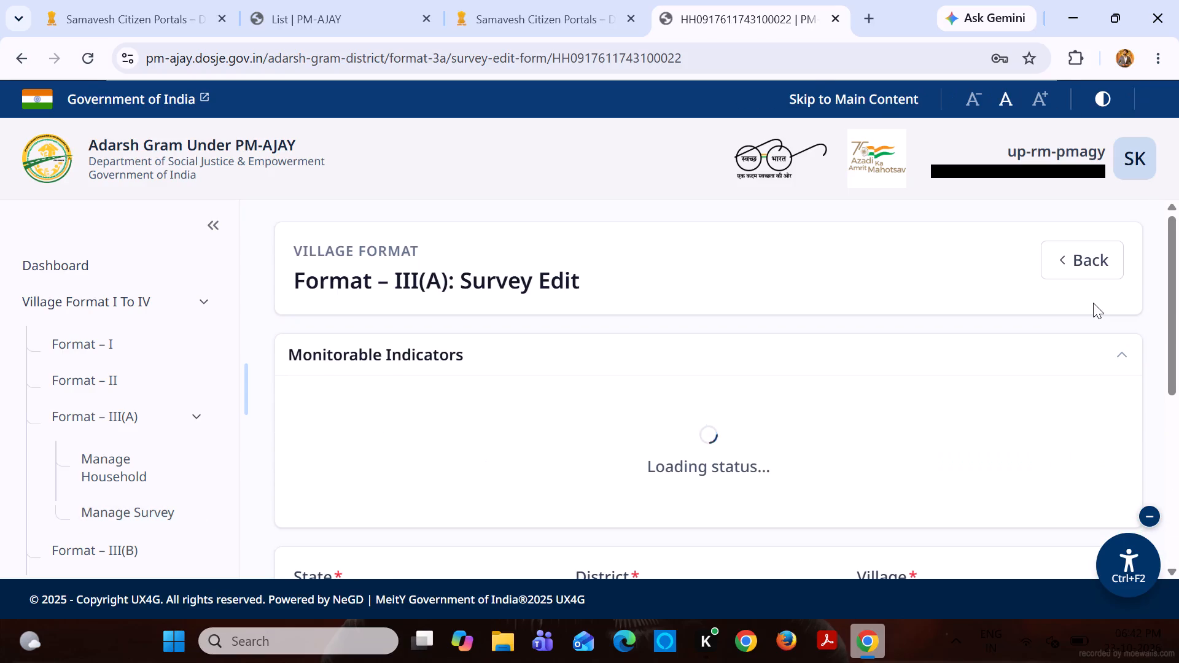
Under domain 7 – Agricultural Practices etc., set the indicator 7.1 farming involvement answer to No, save, and return to the household list.
left_click(957, 424)
scroll(957, 424, "down", 7)
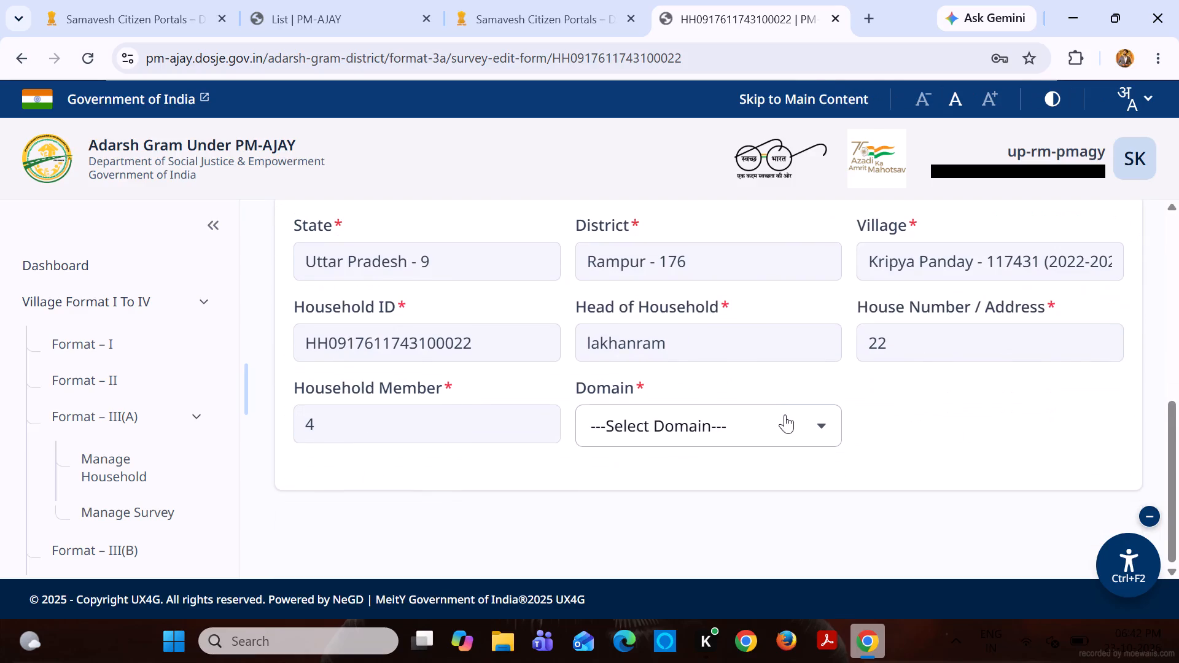
left_click(785, 414)
scroll(706, 359, "down", 1)
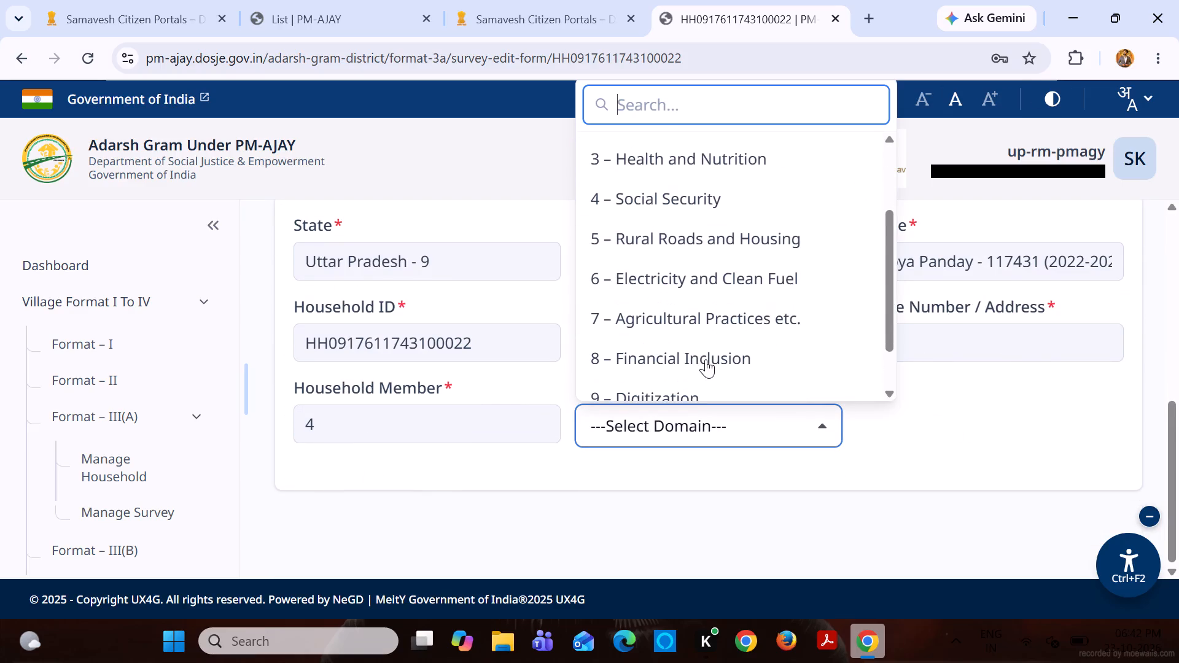
left_click(678, 318)
scroll(744, 412, "down", 5)
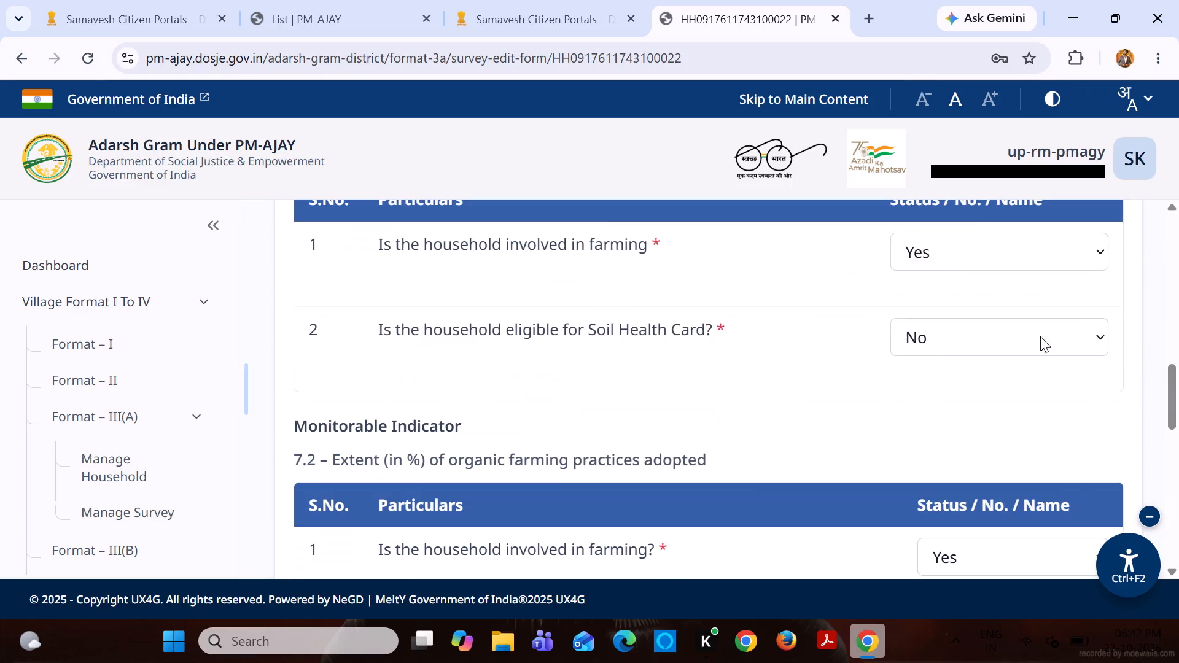
left_click_drag(1066, 250, 941, 340)
left_click(941, 340)
scroll(941, 340, "down", 9)
left_click(1067, 459)
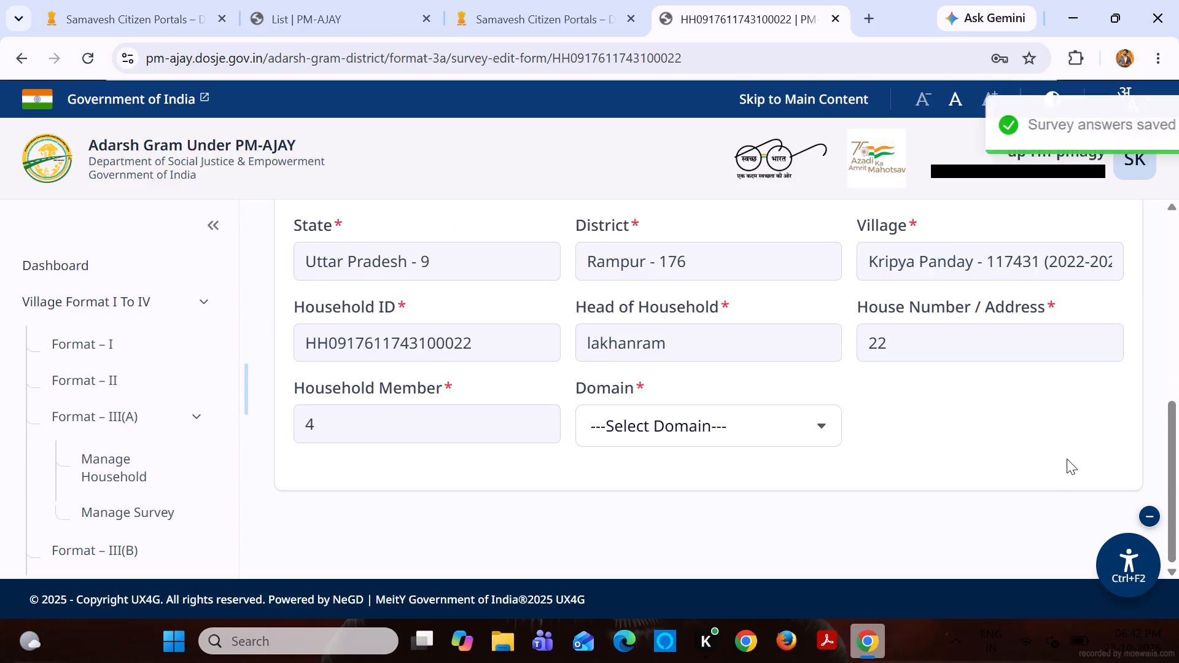
scroll(918, 397, "up", 12)
left_click(1064, 262)
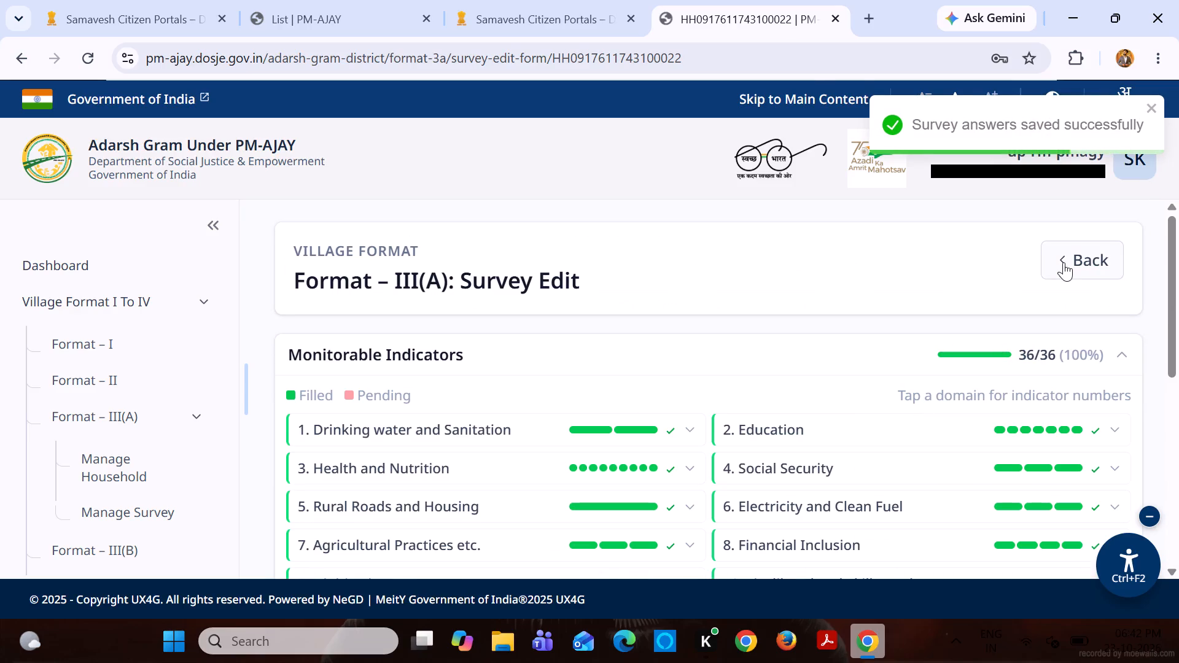
Open the survey of the household with house number 23 for editing, on page 3 of the household list.
scroll(936, 393, "down", 20)
scroll(936, 393, "down", 14)
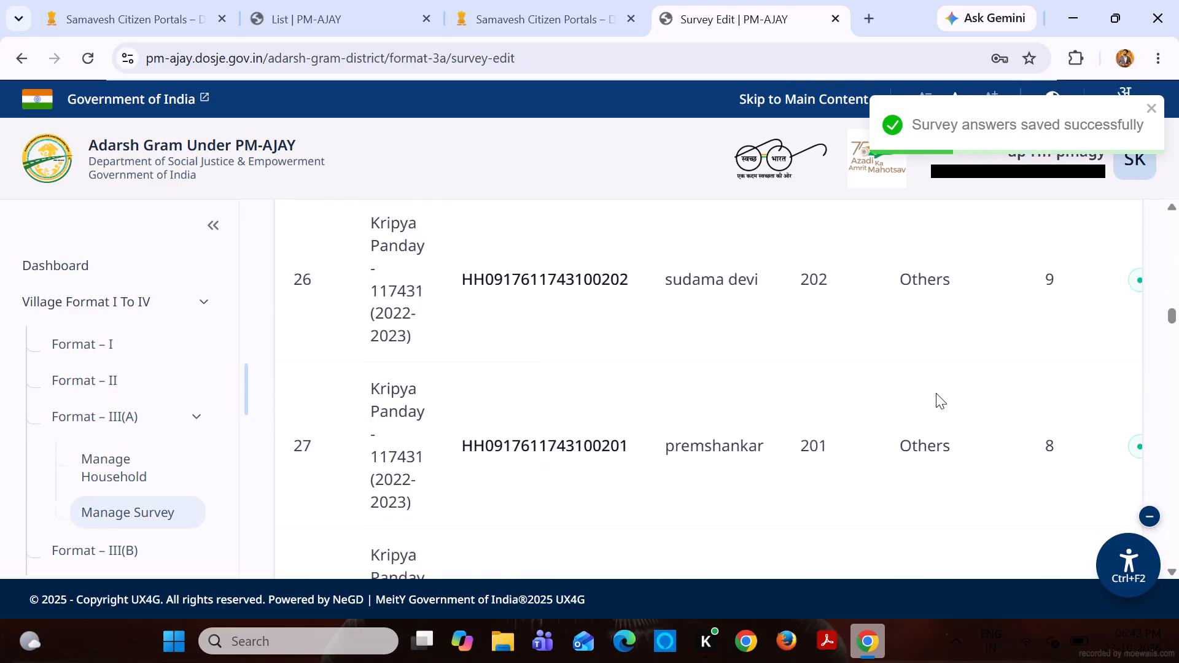
scroll(936, 393, "down", 20)
scroll(936, 393, "down", 9)
left_click(917, 461)
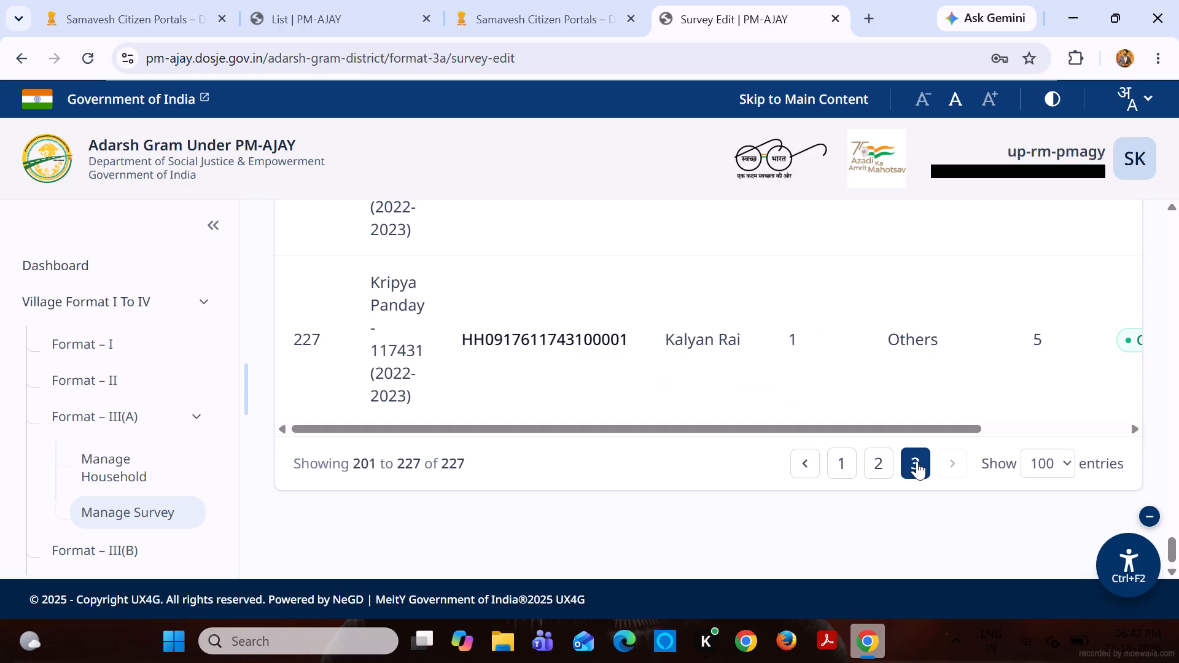
scroll(890, 292, "up", 10)
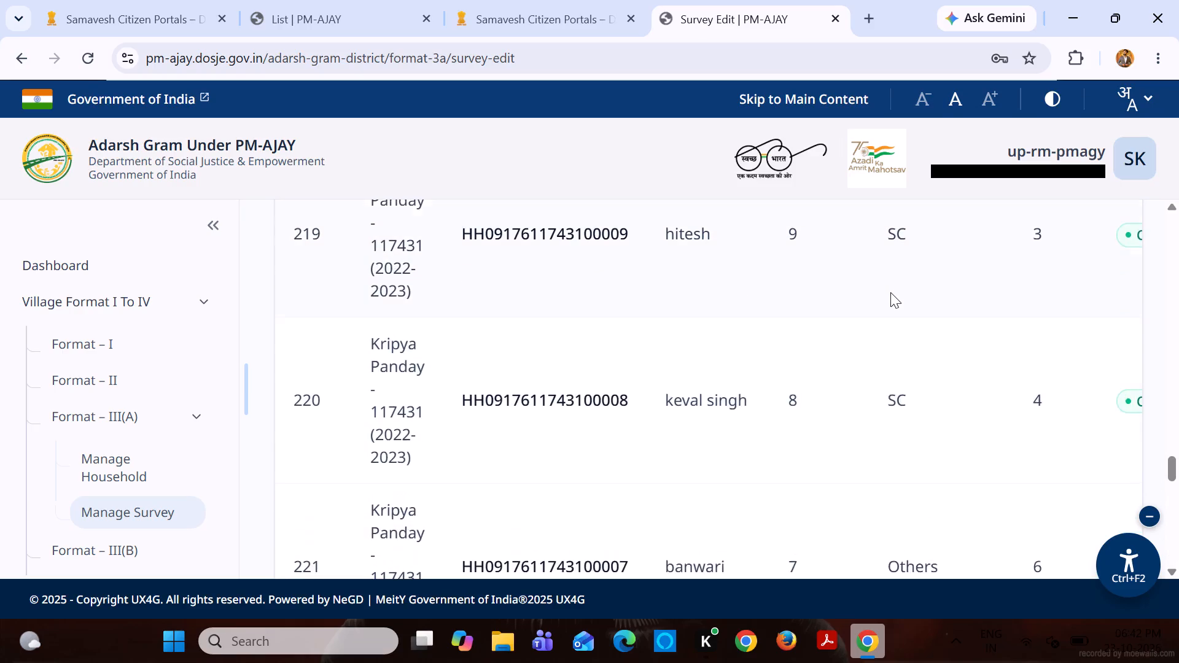
scroll(890, 292, "up", 8)
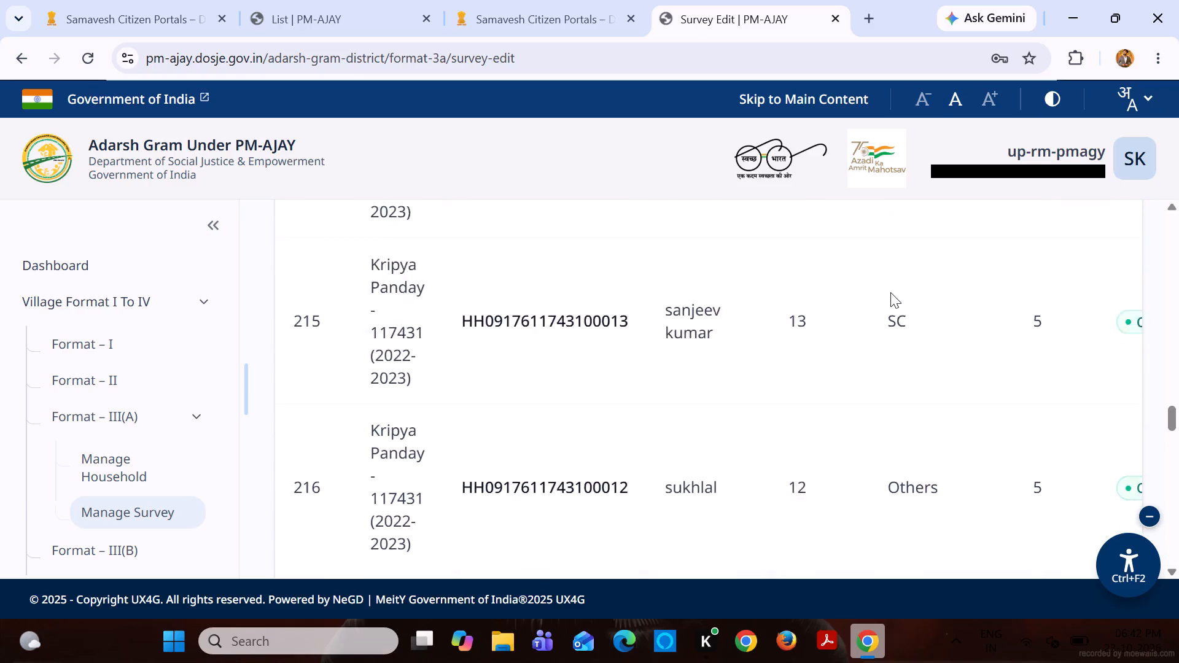
scroll(890, 292, "up", 10)
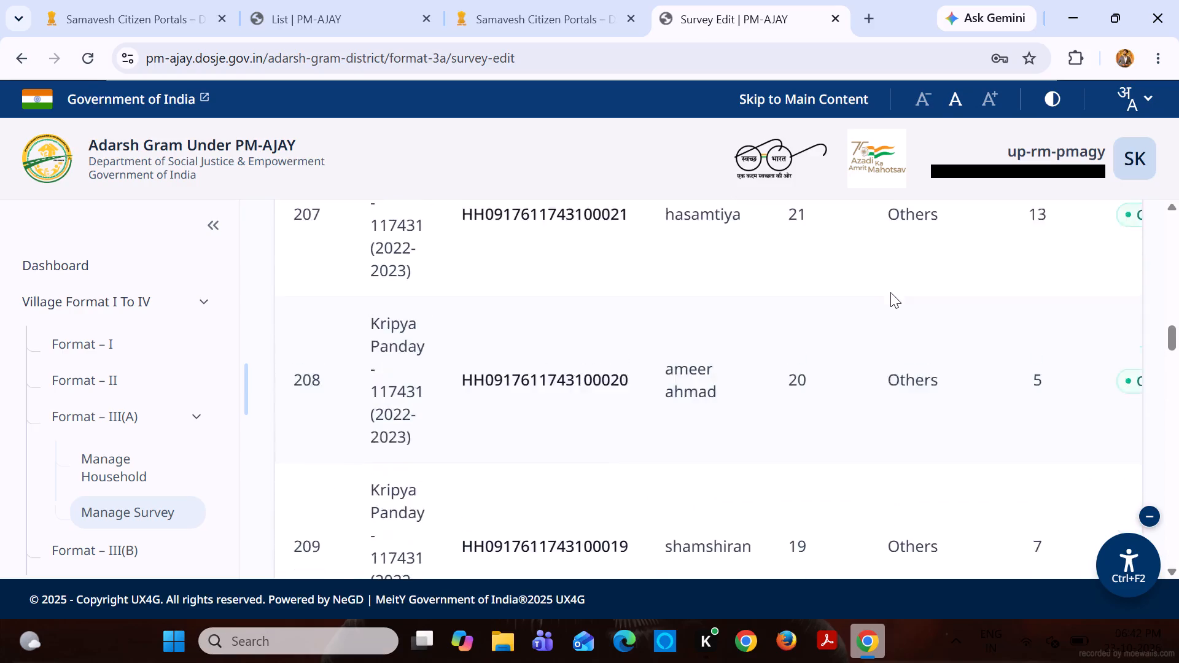
scroll(890, 292, "up", 8)
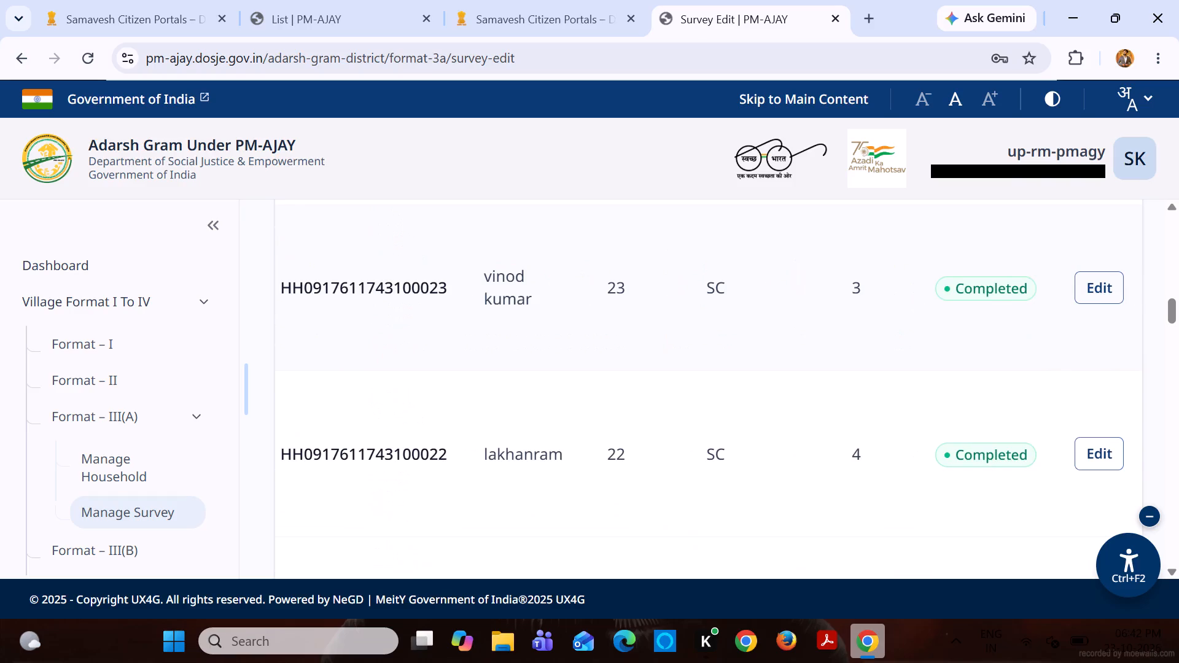
left_click(1102, 286)
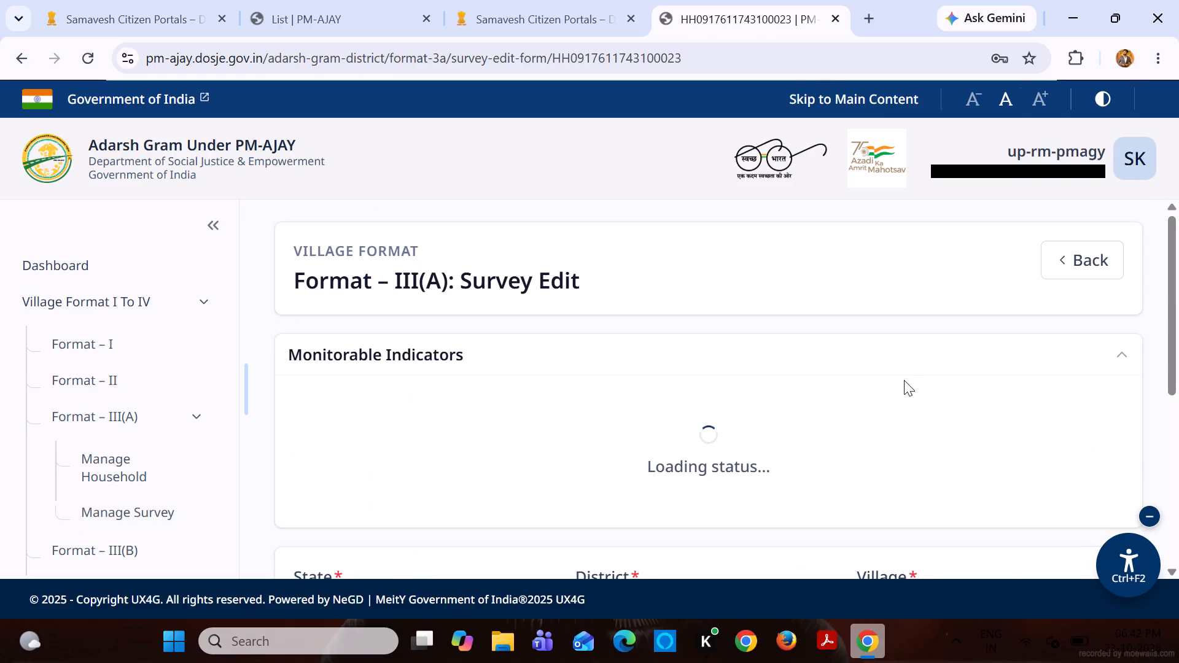
Under domain 7 – Agricultural Practices etc., set the indicator 7.1 farming involvement answer to No, save, and return to the household list.
scroll(904, 380, "down", 9)
left_click(774, 421)
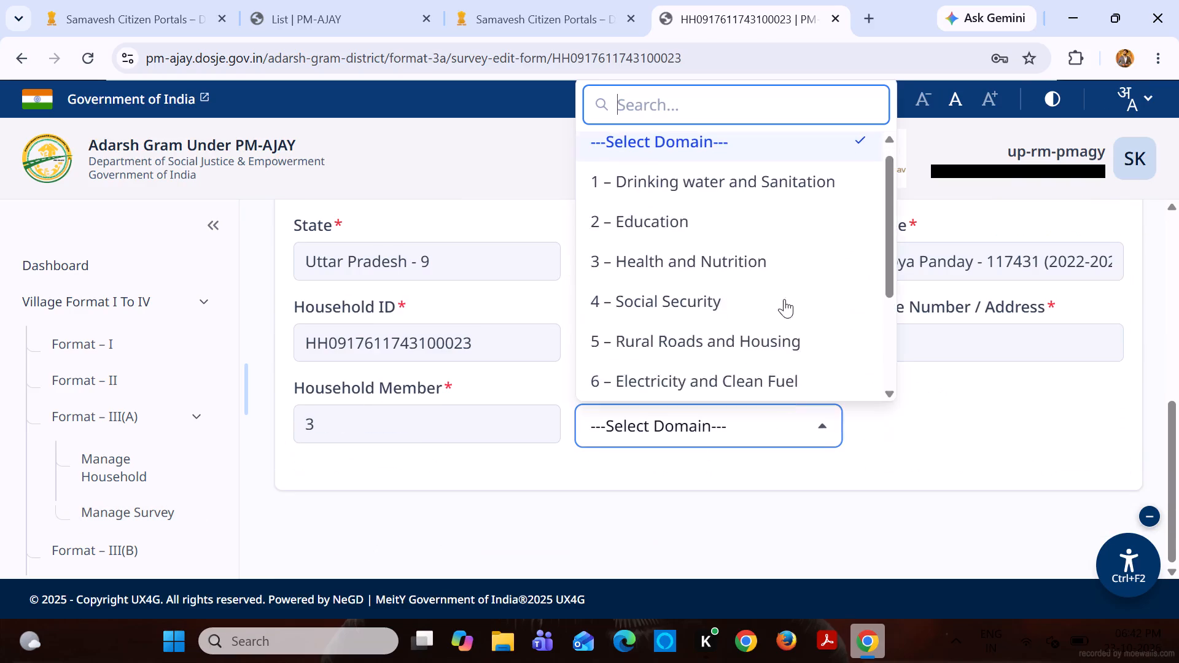
scroll(784, 276, "down", 1)
left_click(727, 296)
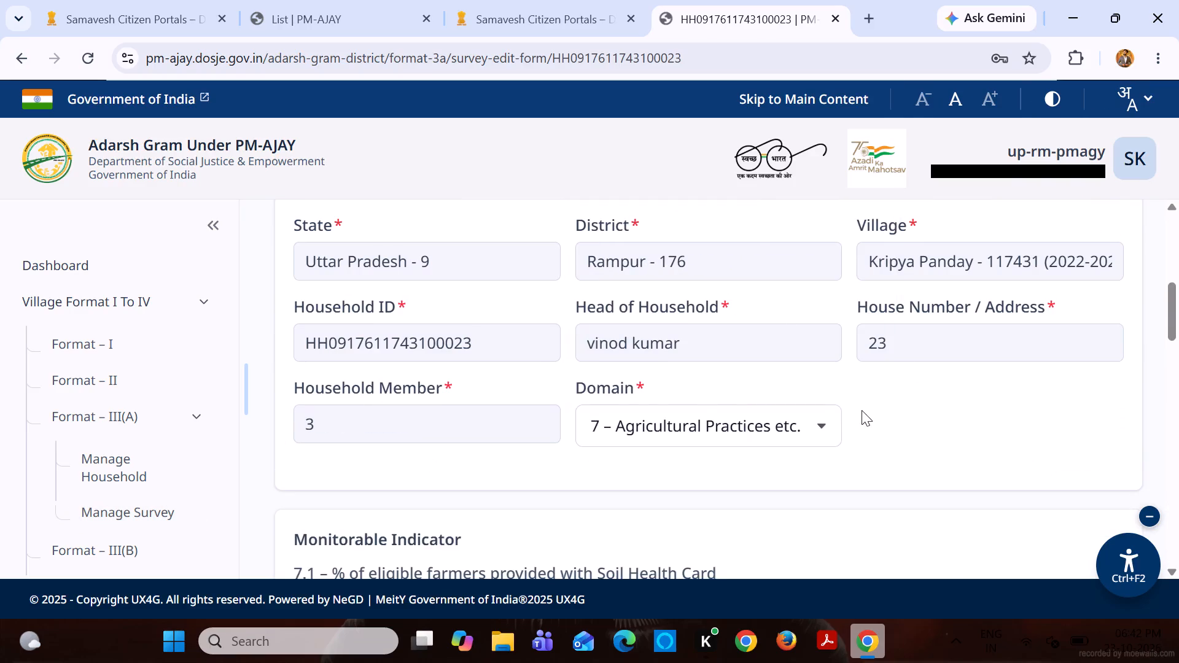
scroll(862, 410, "down", 3)
left_click_drag(987, 444, 946, 535)
left_click(946, 535)
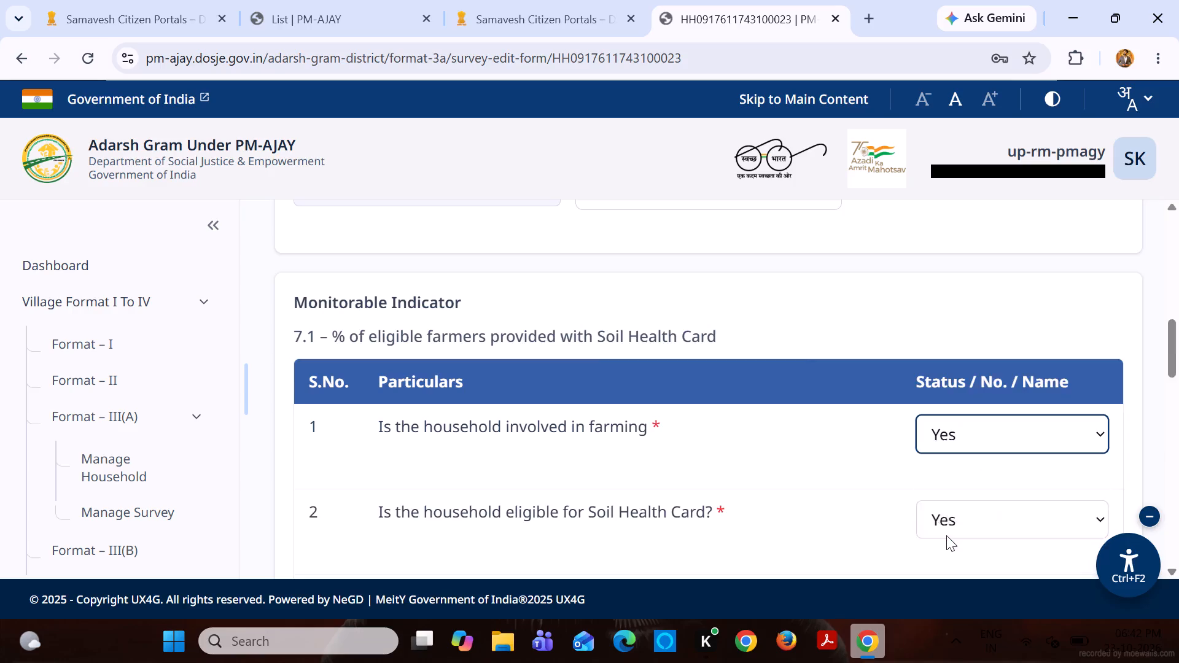
scroll(946, 535, "down", 11)
left_click(1080, 444)
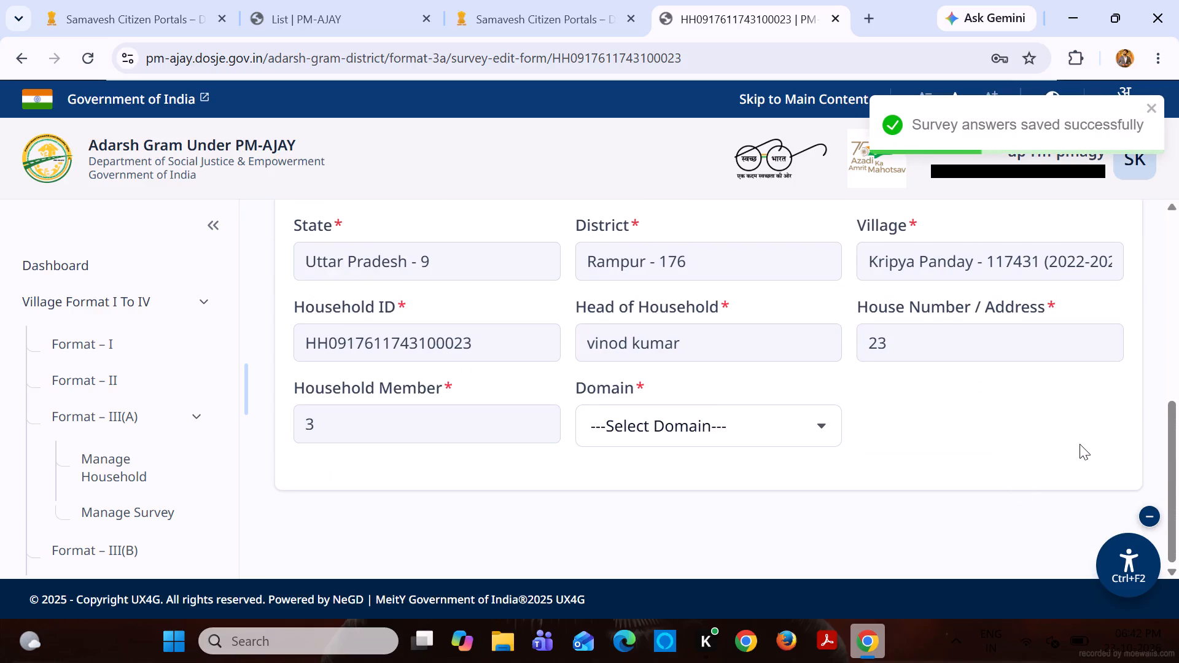
scroll(992, 377, "up", 16)
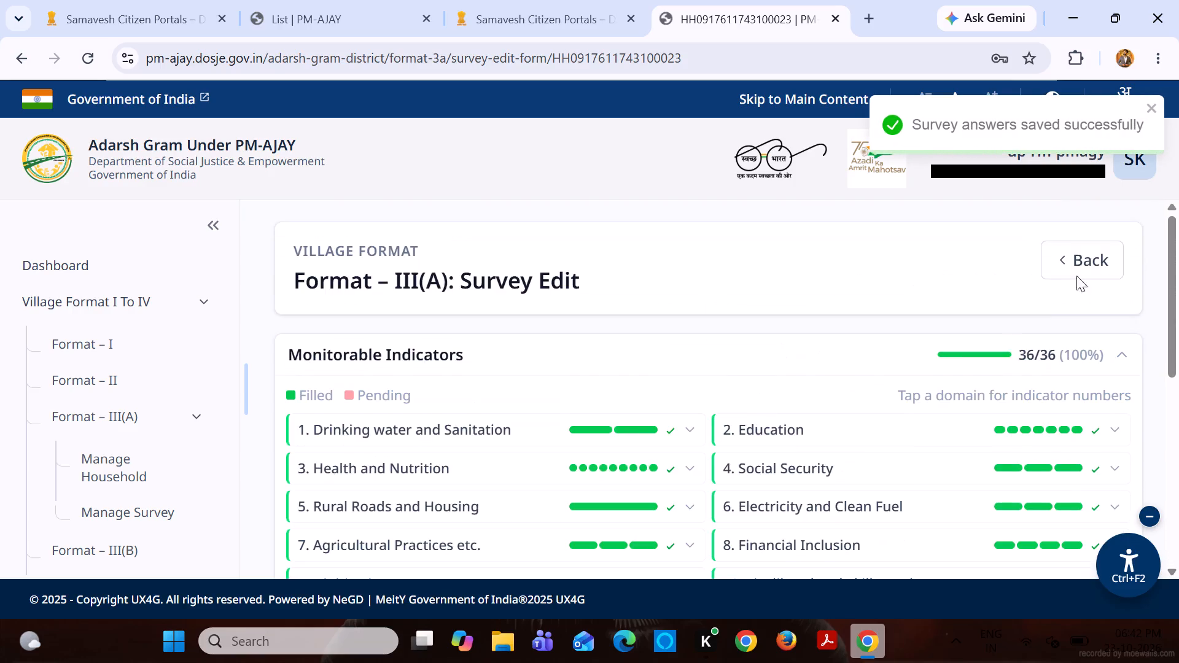
left_click(1085, 271)
Open the survey of the household with house number 26 for editing, on page 3 of the household list.
scroll(973, 369, "down", 13)
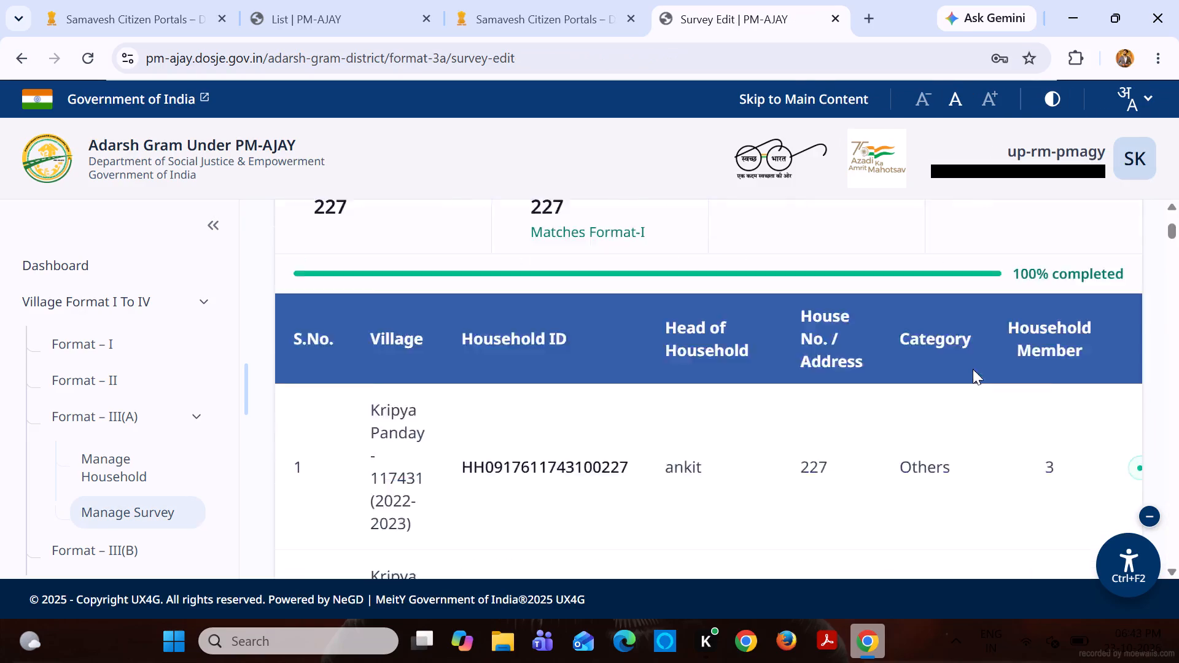
scroll(973, 369, "down", 20)
scroll(973, 369, "down", 12)
scroll(973, 369, "down", 18)
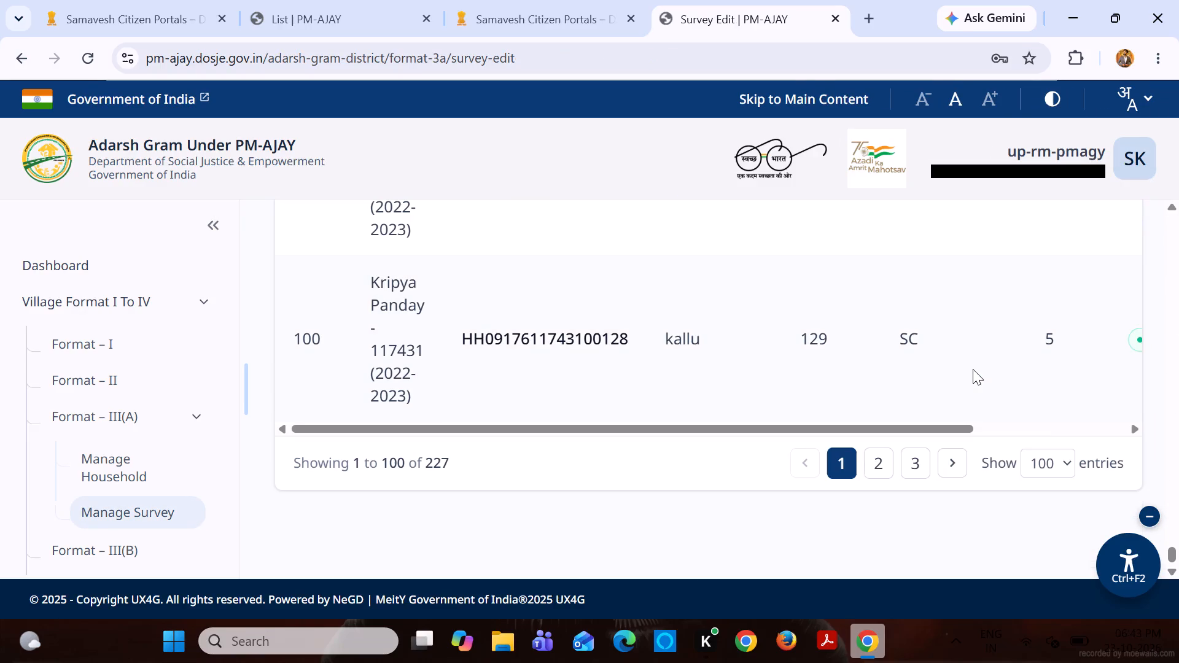
left_click(920, 462)
scroll(919, 335, "up", 3)
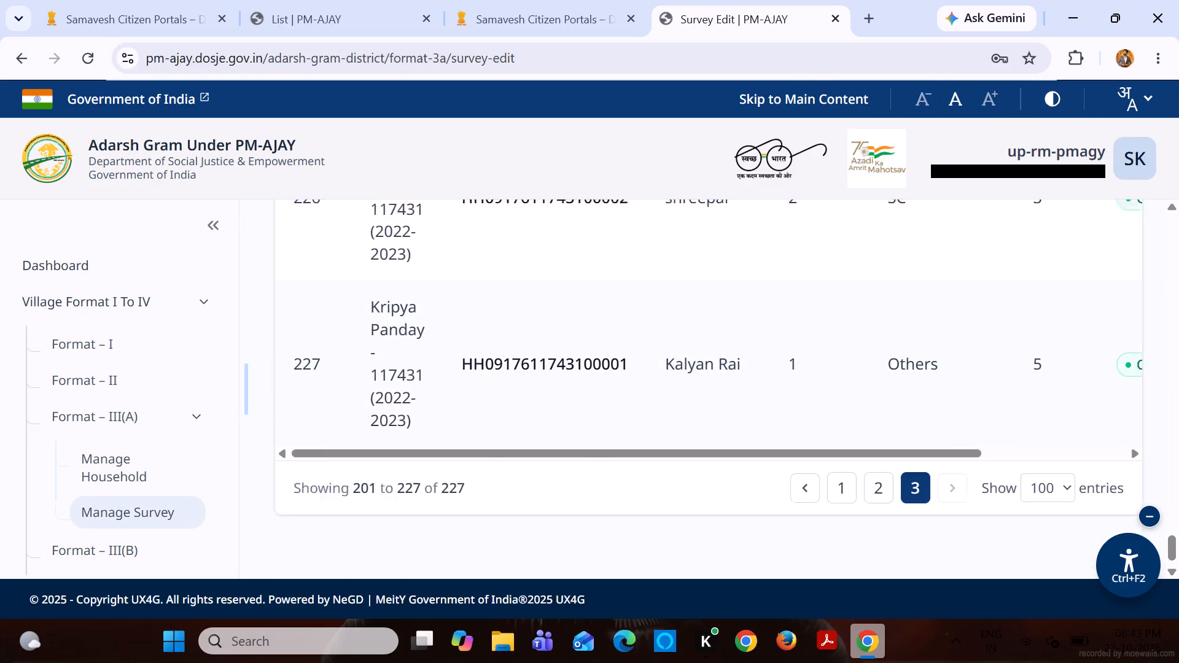
scroll(919, 335, "up", 20)
scroll(919, 335, "up", 16)
scroll(919, 335, "down", 4)
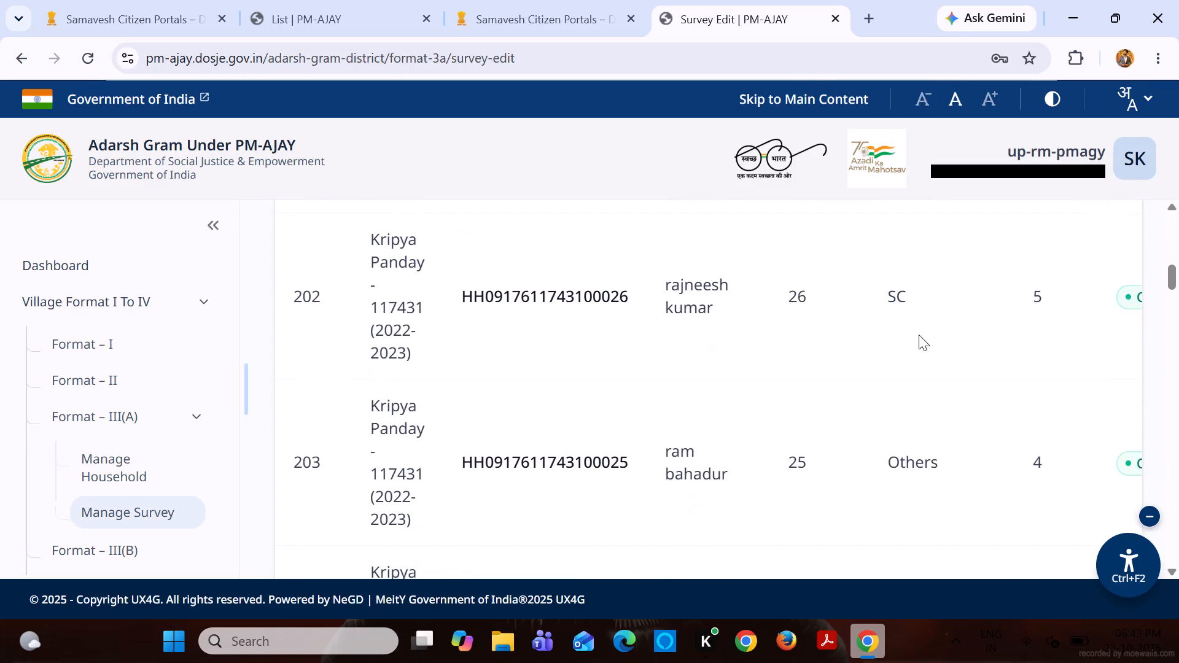
scroll(919, 335, "left", 4)
left_click(1107, 298)
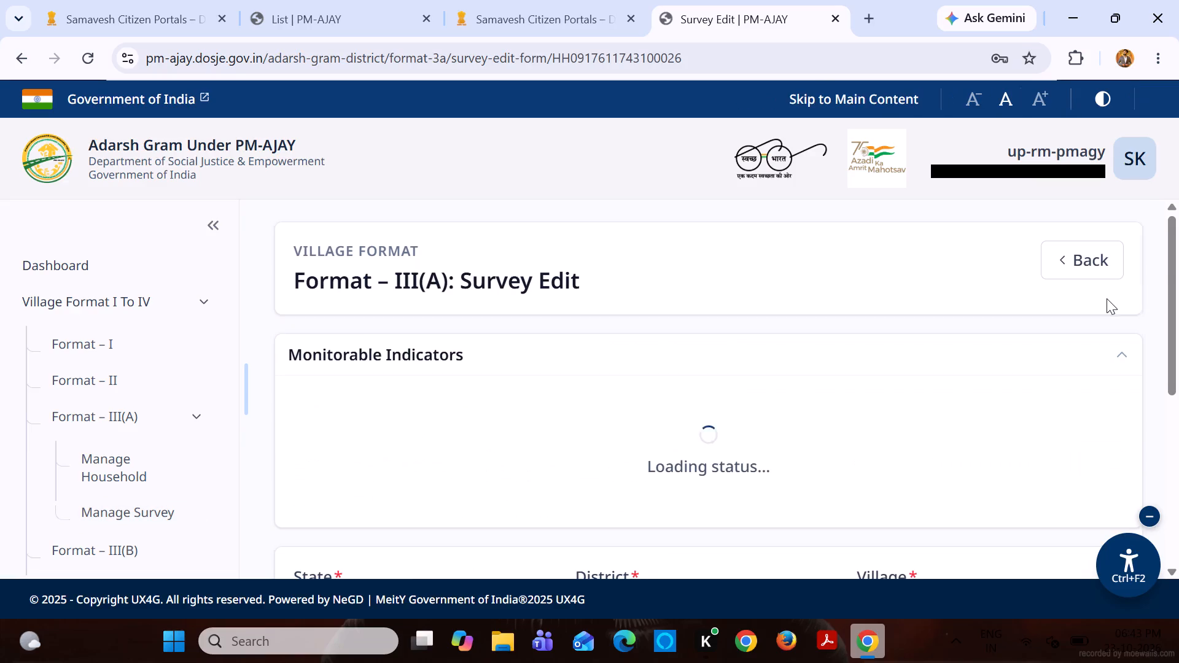
Under domain 7 – Agricultural Practices etc., set the indicator 7.1 farming involvement answer to No, save, and return to the household list.
scroll(879, 442, "down", 9)
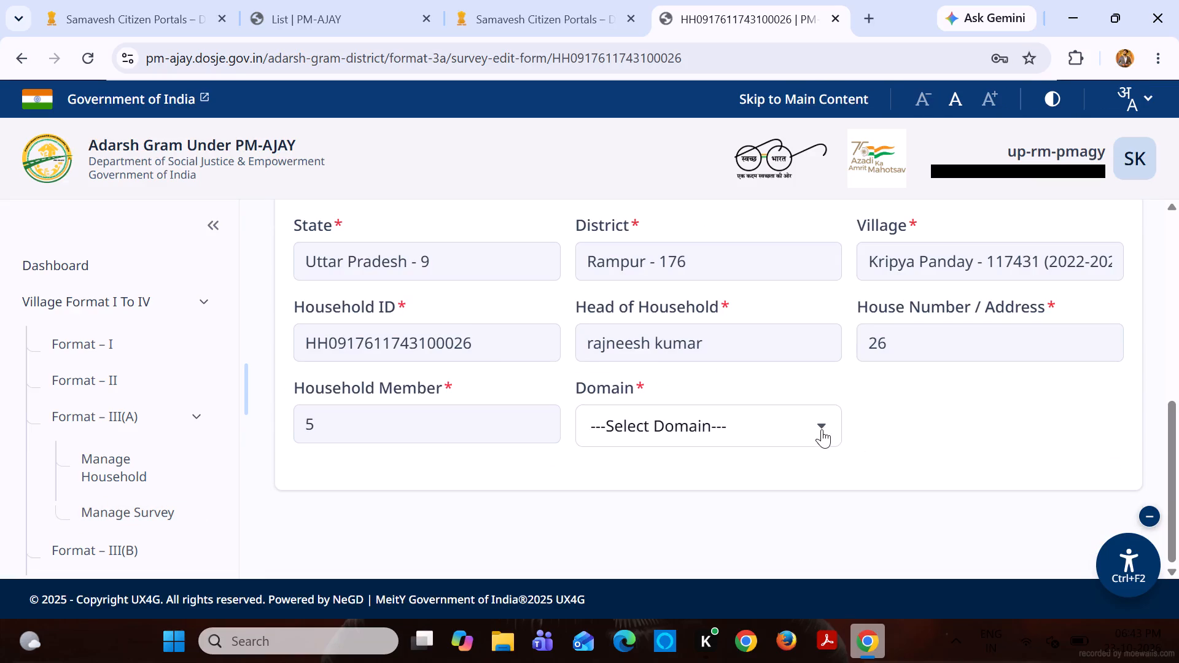
left_click(820, 428)
scroll(817, 360, "down", 1)
left_click(744, 319)
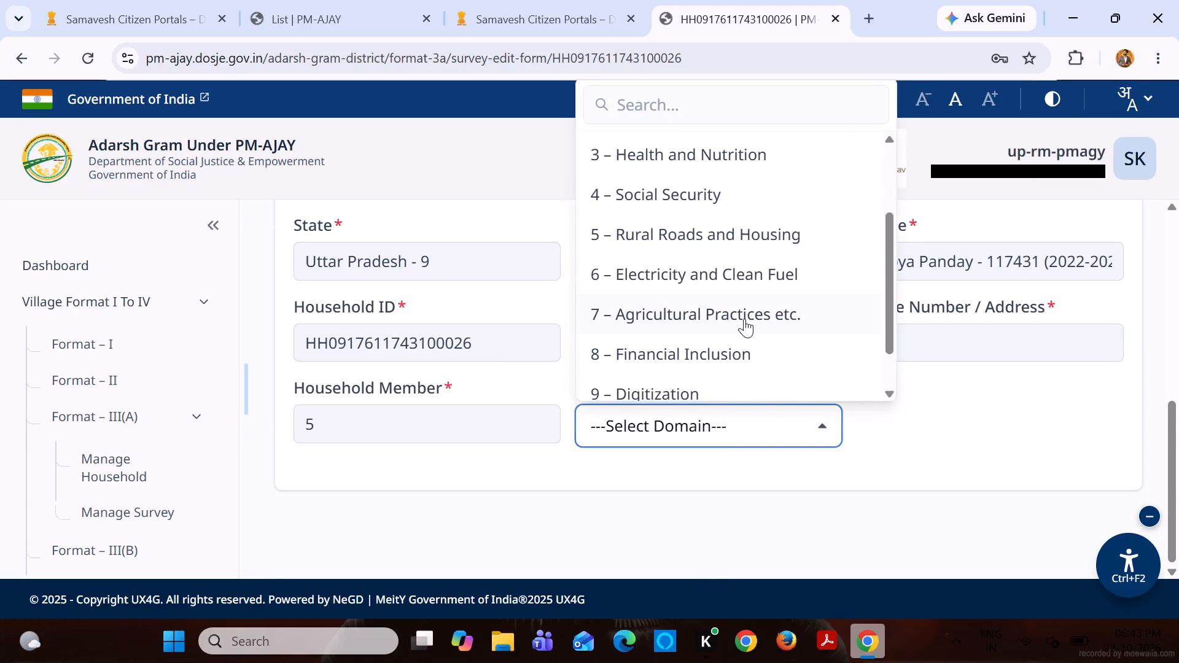
scroll(838, 419, "down", 3)
left_click_drag(973, 408, 960, 435)
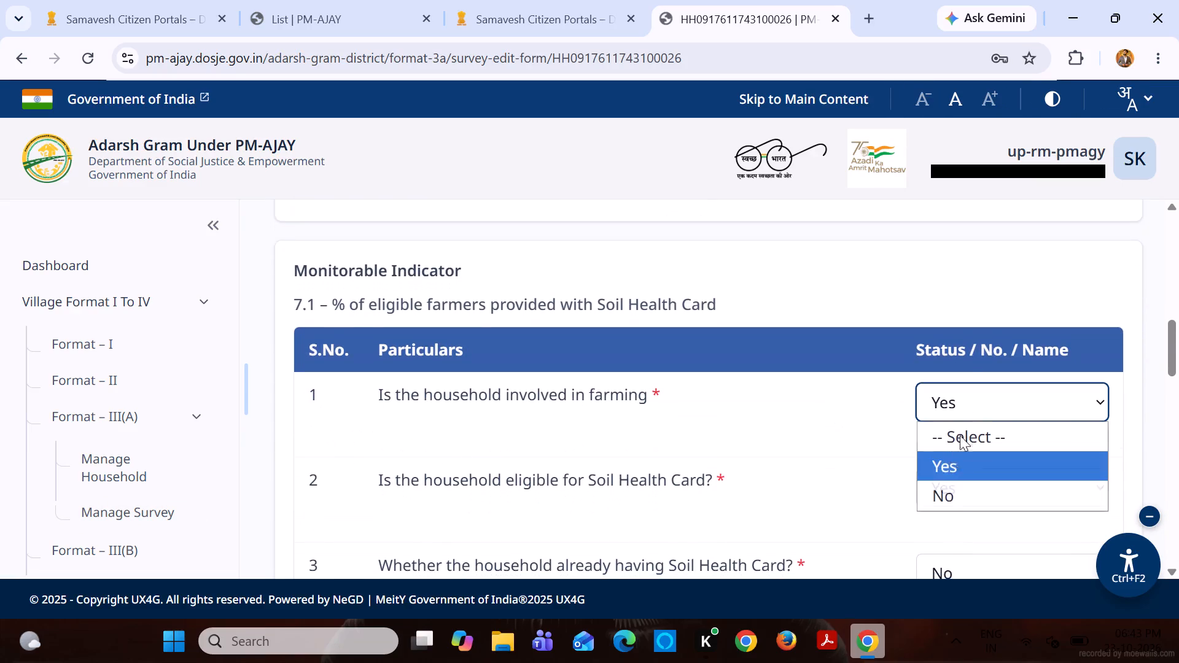
left_click_drag(960, 435, 943, 489)
left_click(943, 489)
scroll(943, 489, "down", 10)
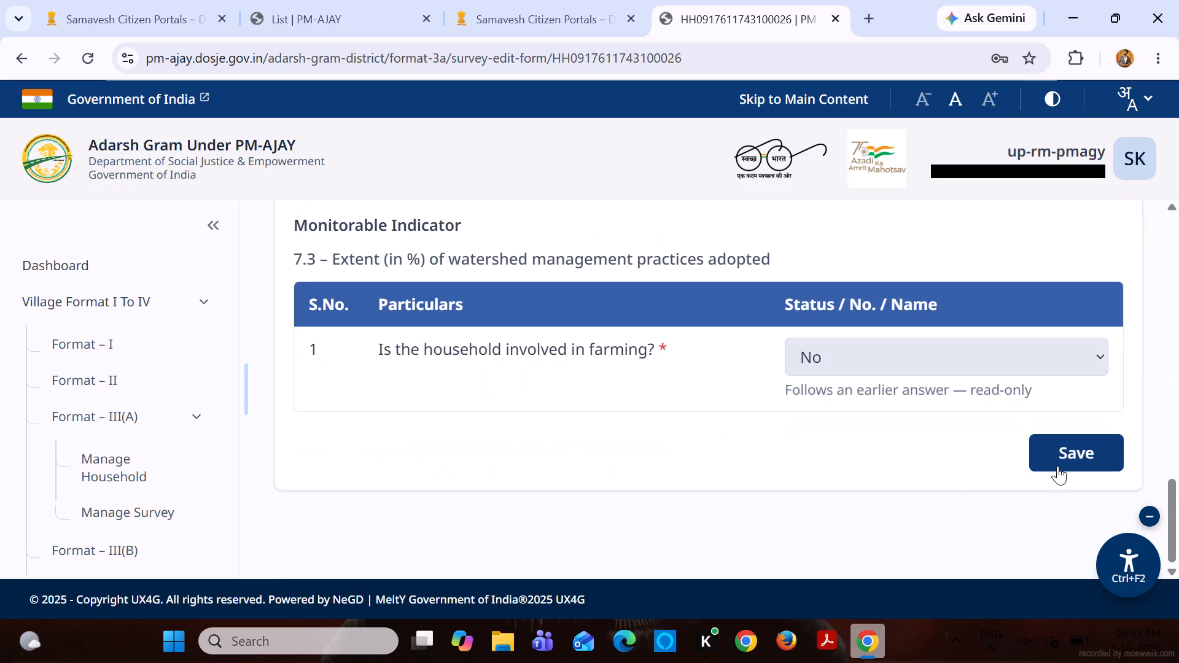
left_click(1057, 466)
scroll(991, 371, "up", 11)
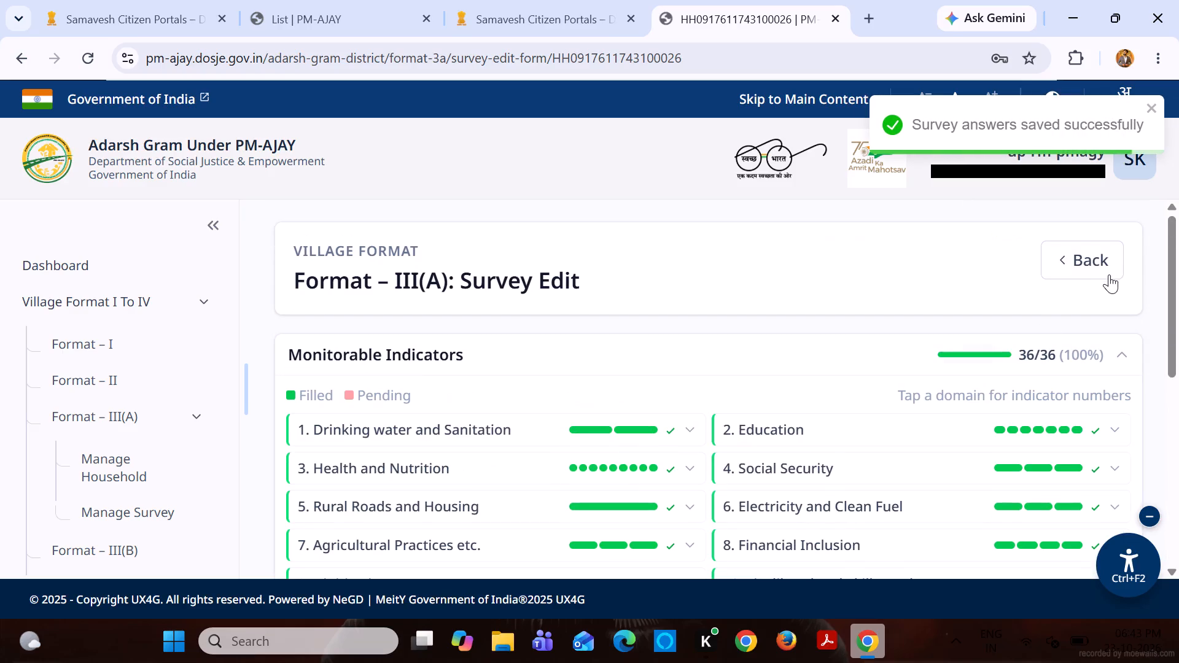
left_click(1107, 268)
Open the survey of the household with house number 27 for editing, on page 3 of the household list.
scroll(964, 372, "down", 18)
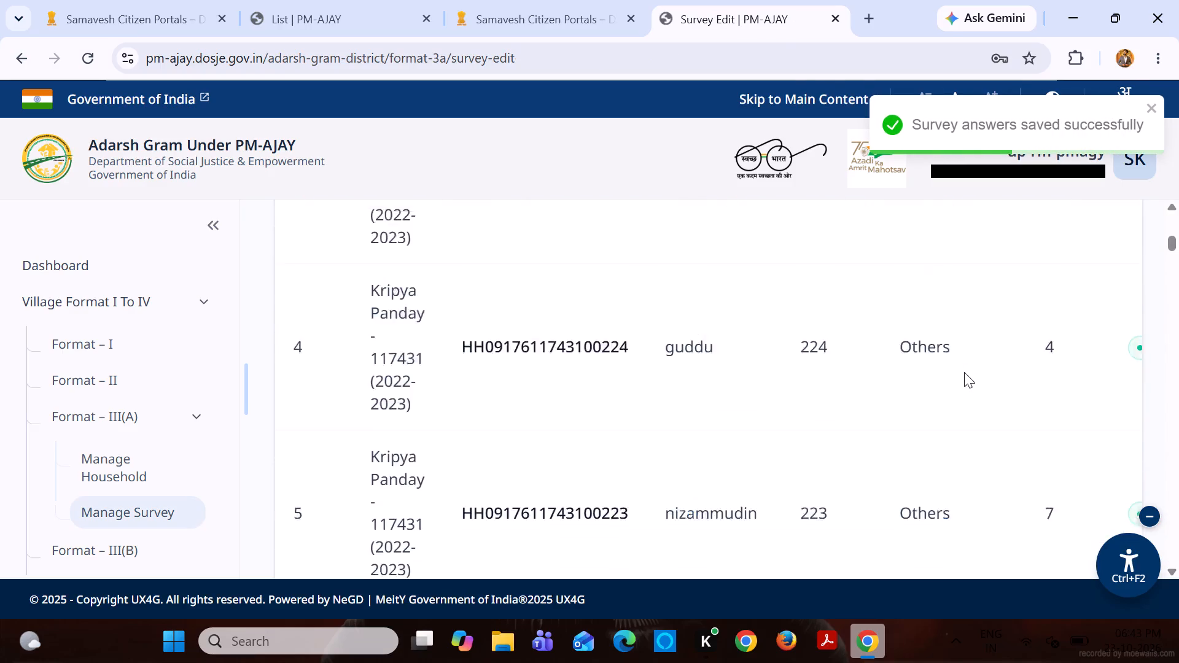
scroll(964, 372, "down", 20)
scroll(964, 372, "down", 15)
scroll(929, 483, "down", 7)
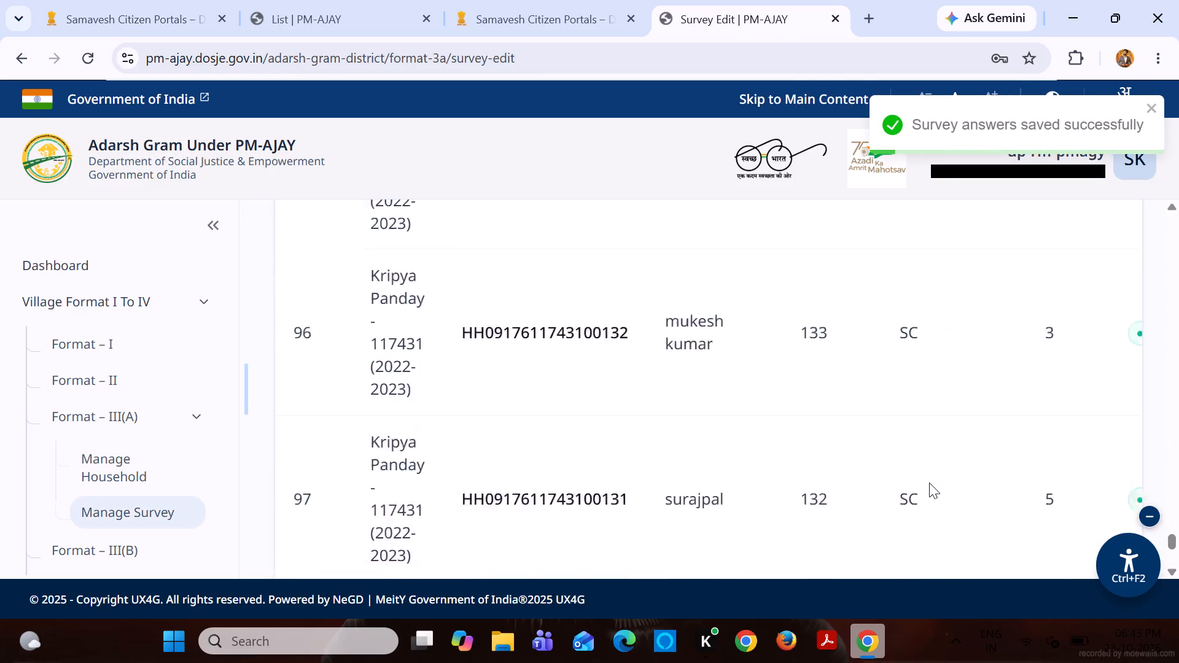
scroll(929, 483, "down", 14)
left_click(924, 462)
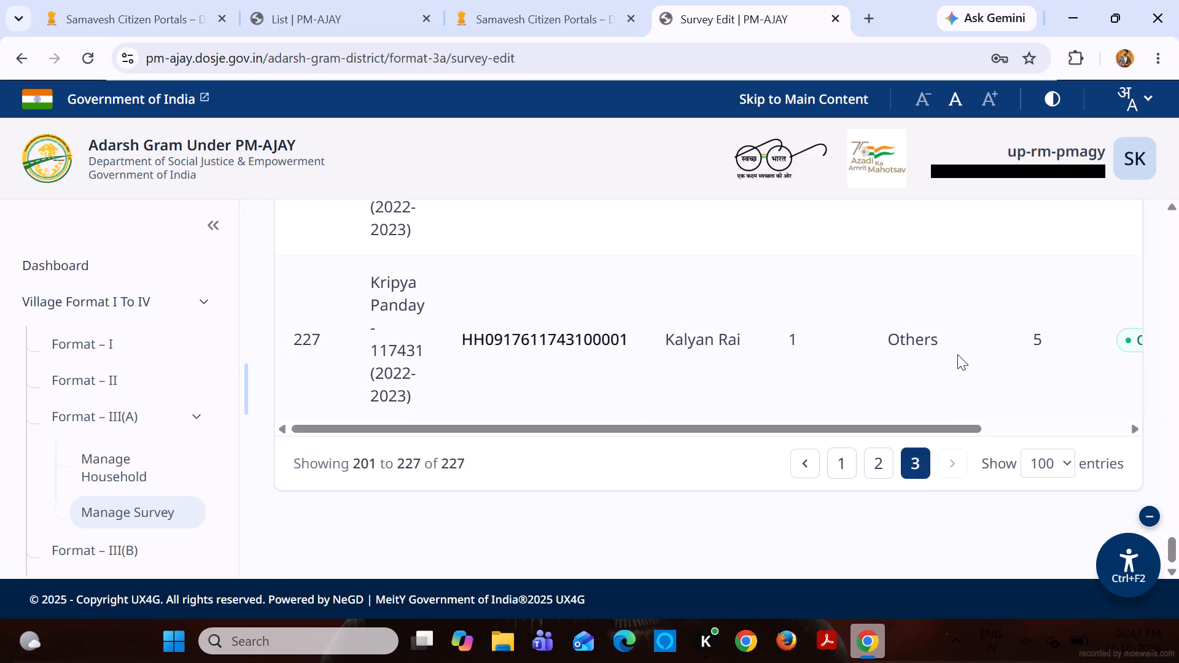
scroll(952, 339, "up", 14)
scroll(952, 339, "up", 16)
scroll(952, 339, "down", 2)
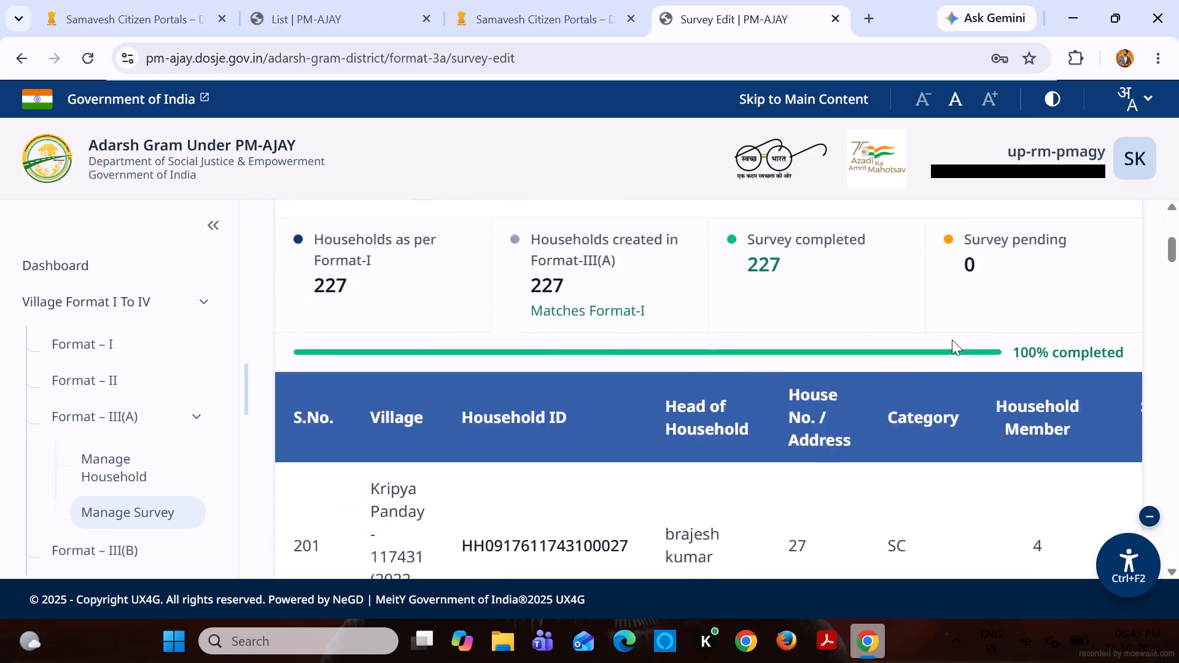
scroll(952, 339, "down", 2)
scroll(952, 339, "left", 5)
left_click(1086, 367)
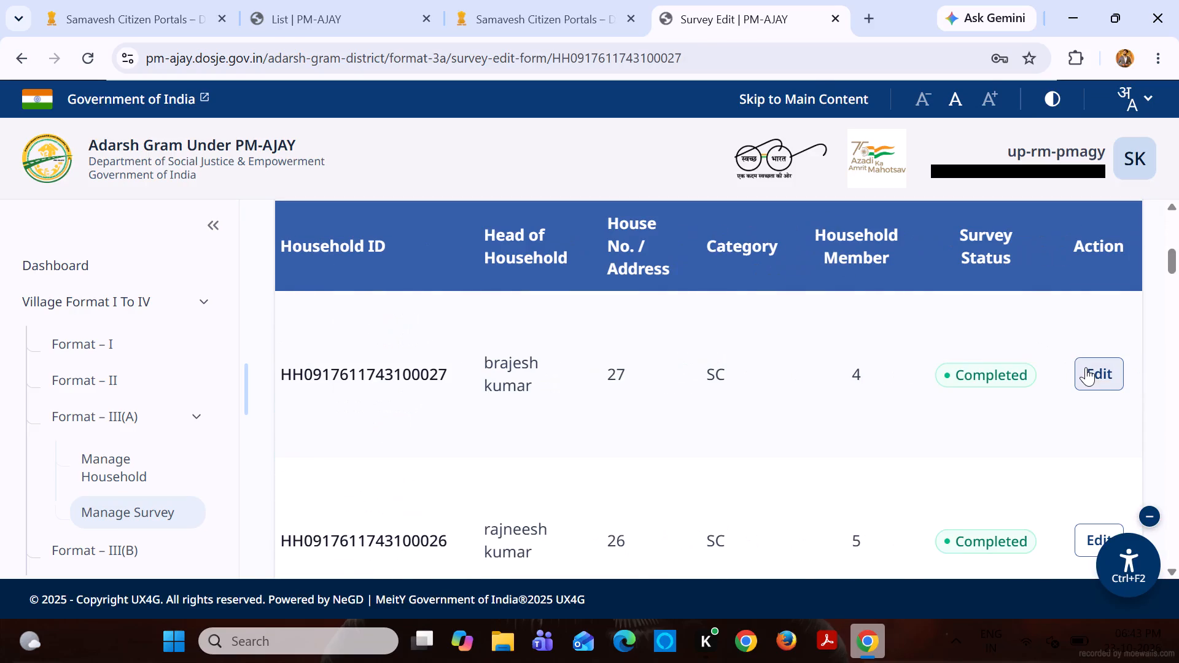
Under domain 7 – Agricultural Practices etc., set the household's farming involvement answer to No, save, and return to the household list.
scroll(863, 438, "down", 7)
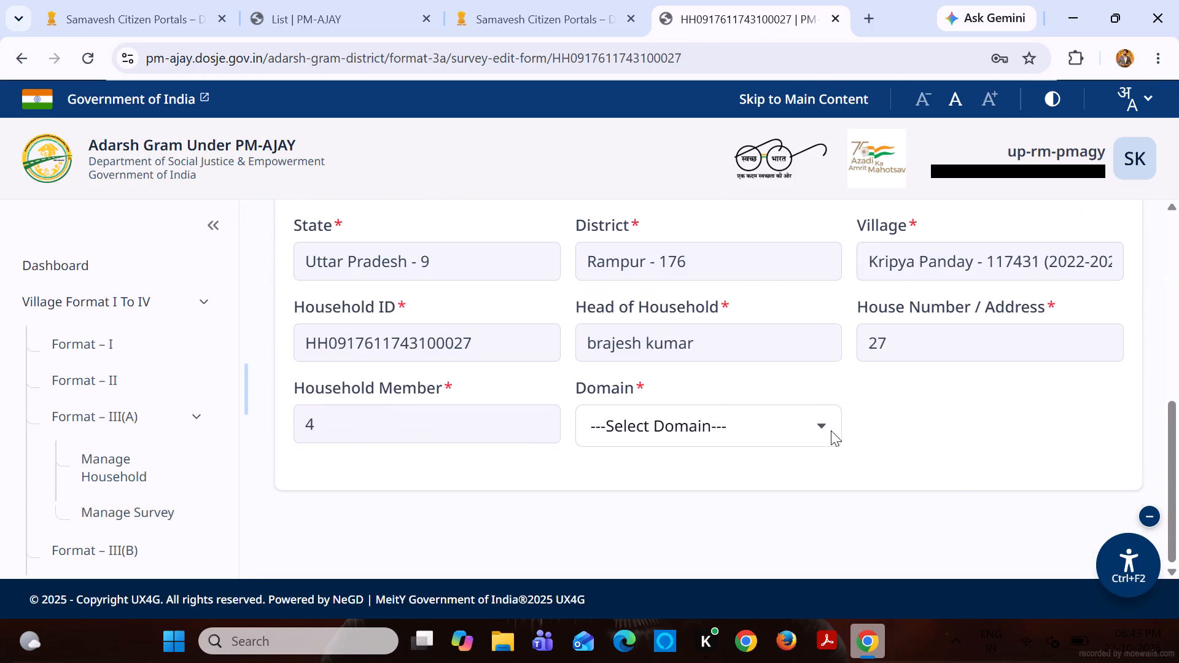
left_click(801, 427)
scroll(787, 335, "down", 4)
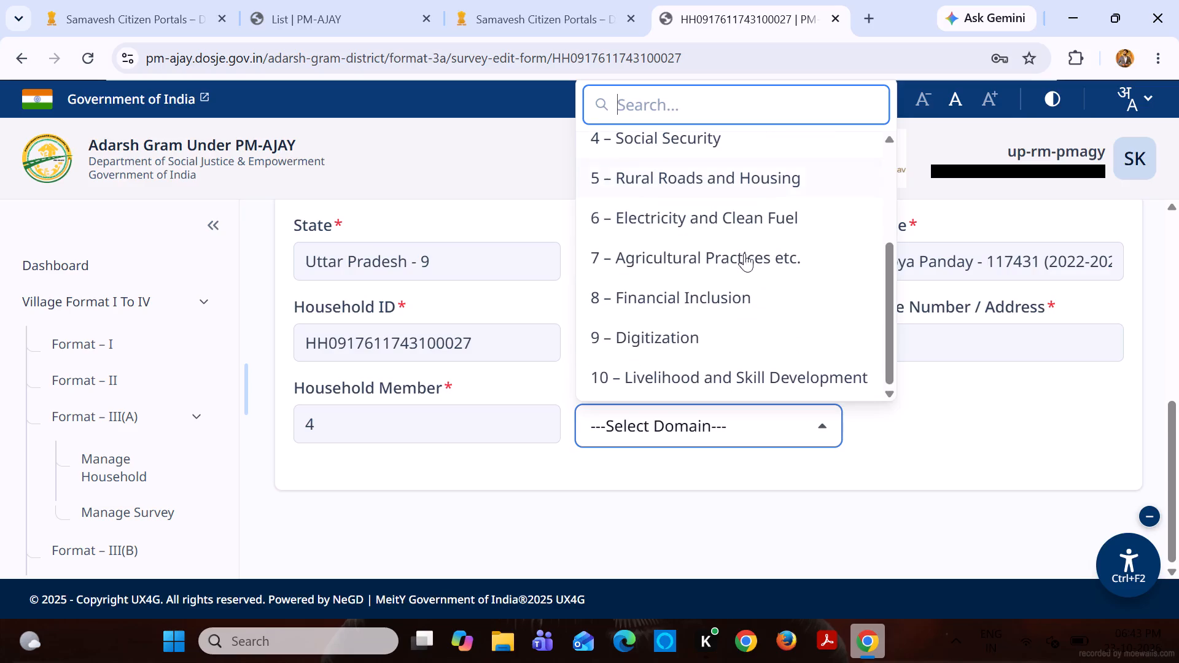
left_click(742, 247)
scroll(873, 416, "down", 5)
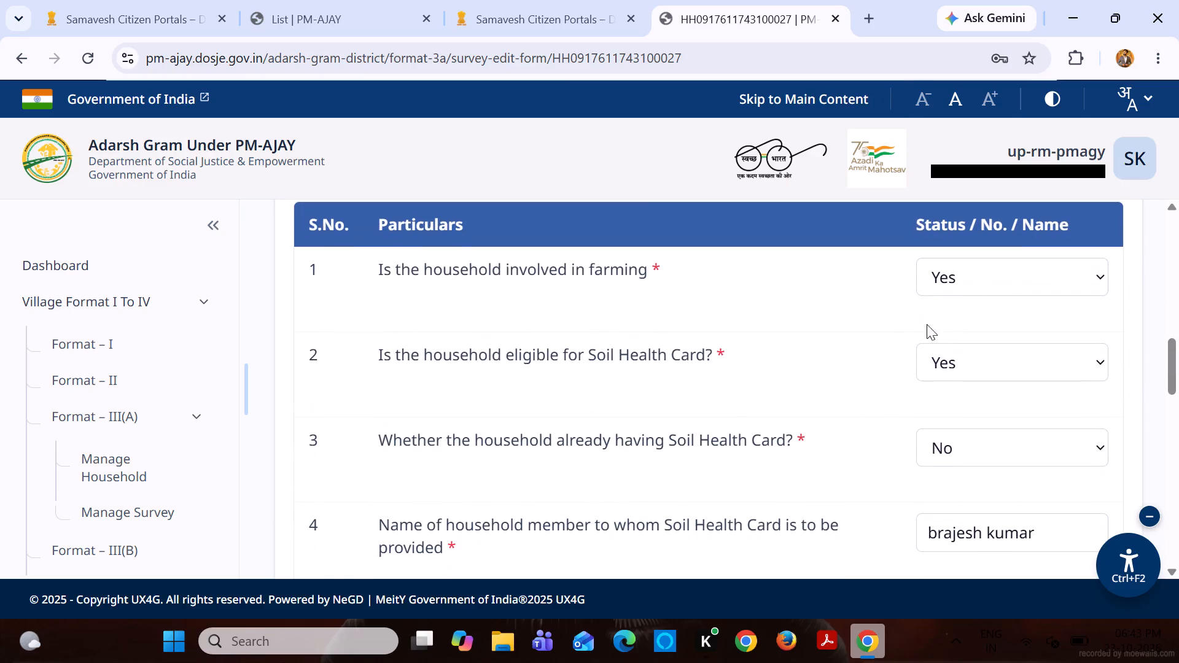
left_click(1024, 280)
left_click(973, 365)
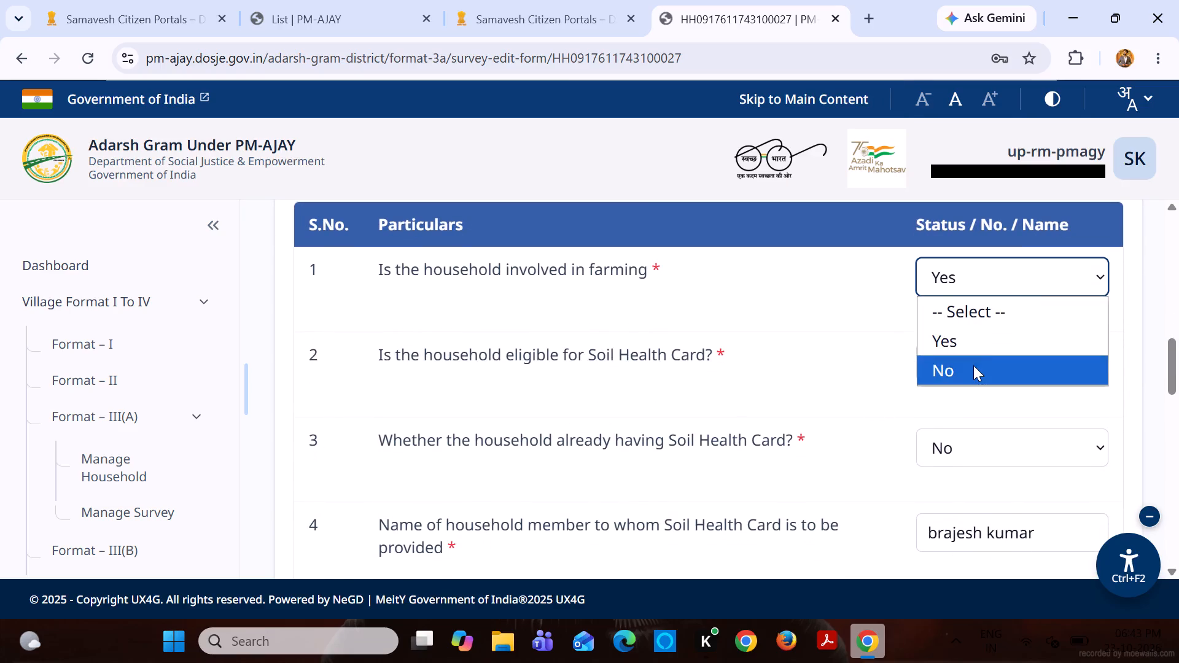
scroll(973, 365, "down", 8)
left_click(1056, 447)
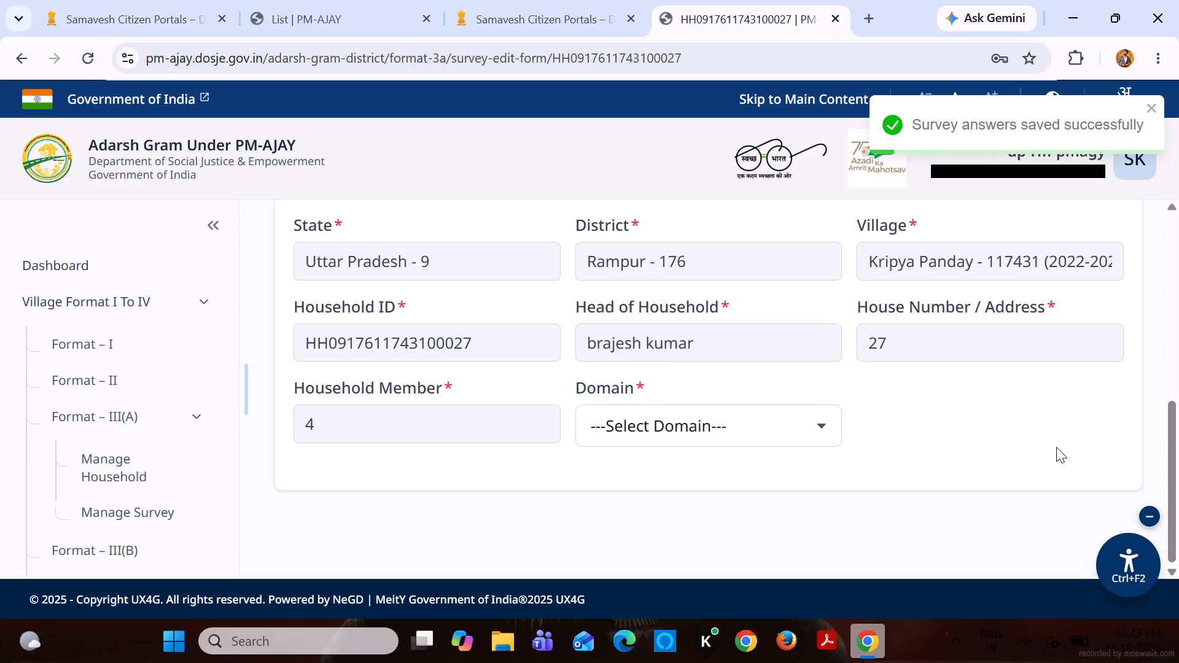
scroll(1013, 406, "up", 15)
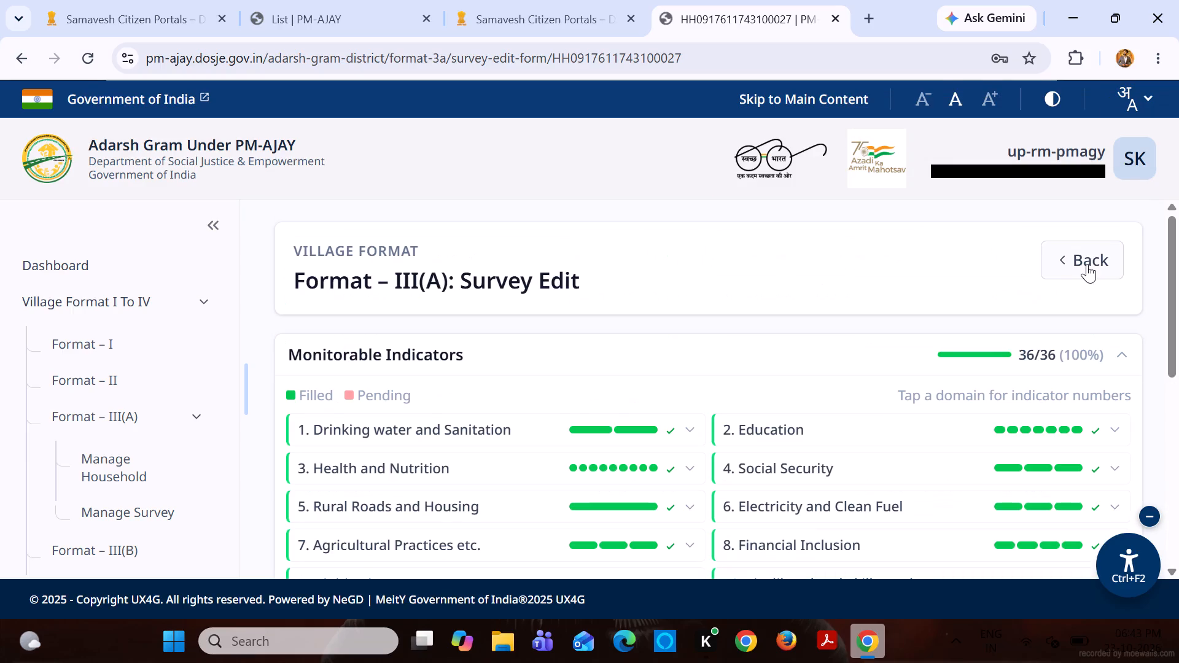
left_click(1087, 264)
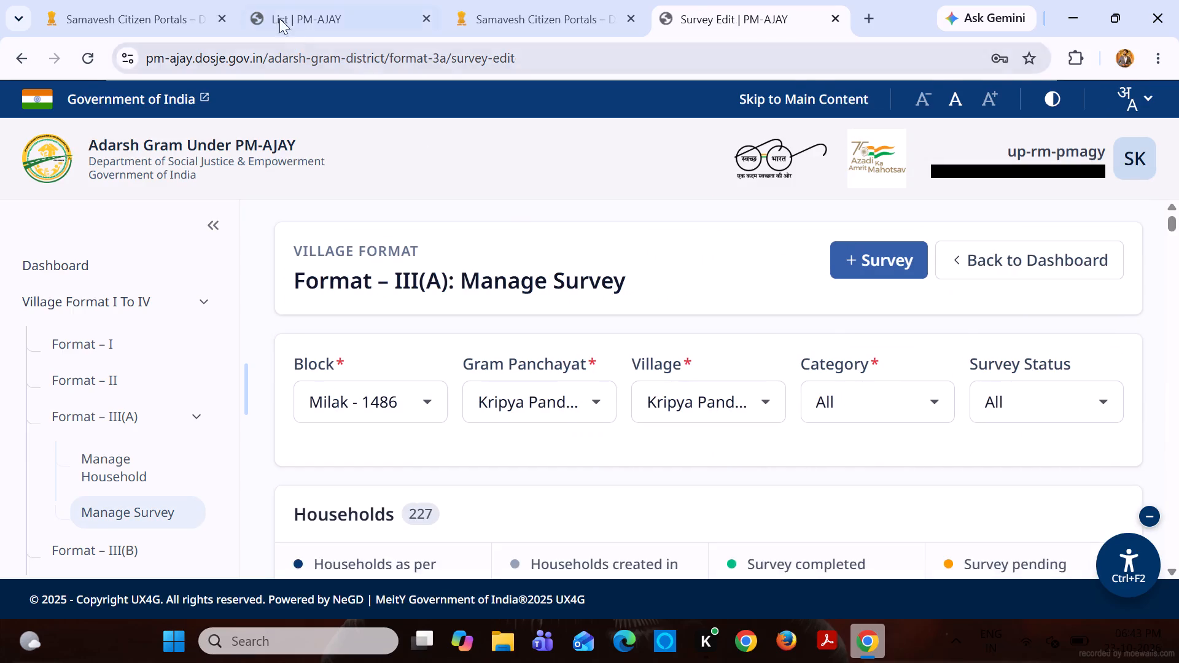
left_click(269, 0)
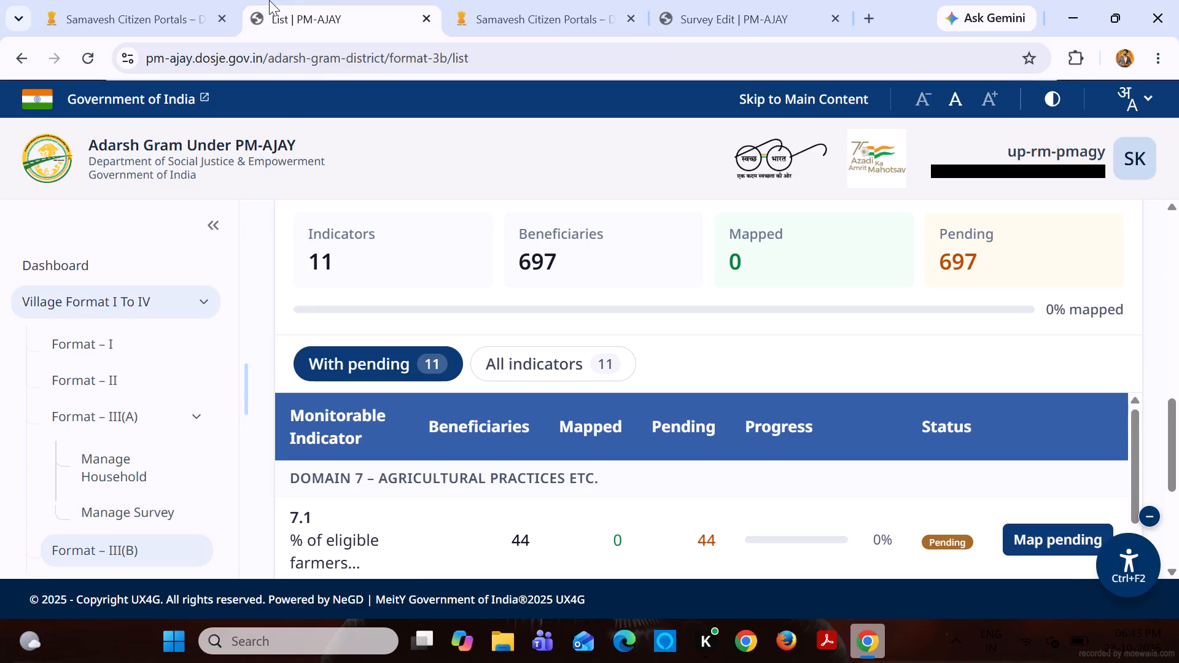
left_click(88, 53)
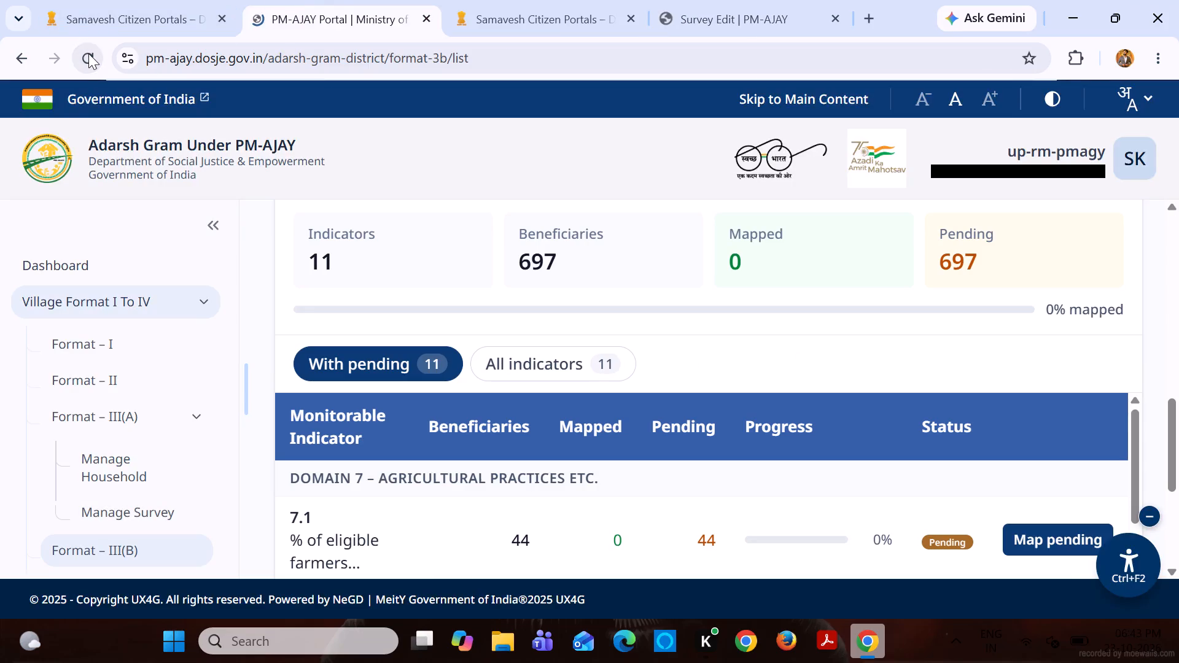
scroll(545, 331, "down", 1)
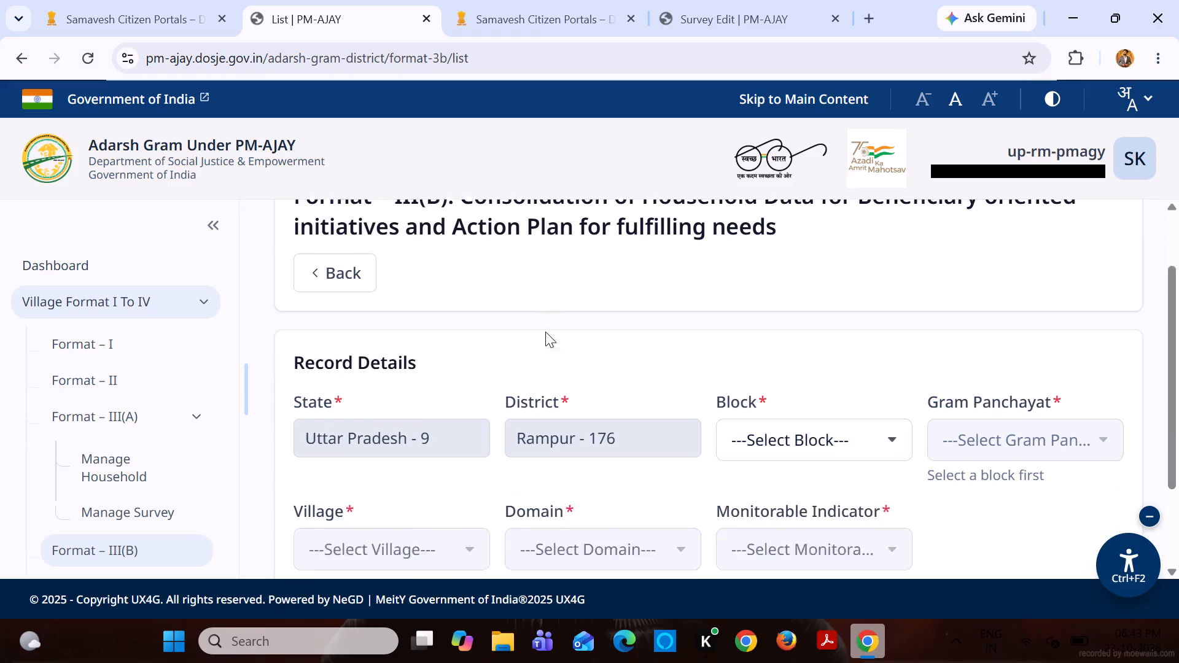
scroll(545, 331, "down", 2)
left_click(822, 368)
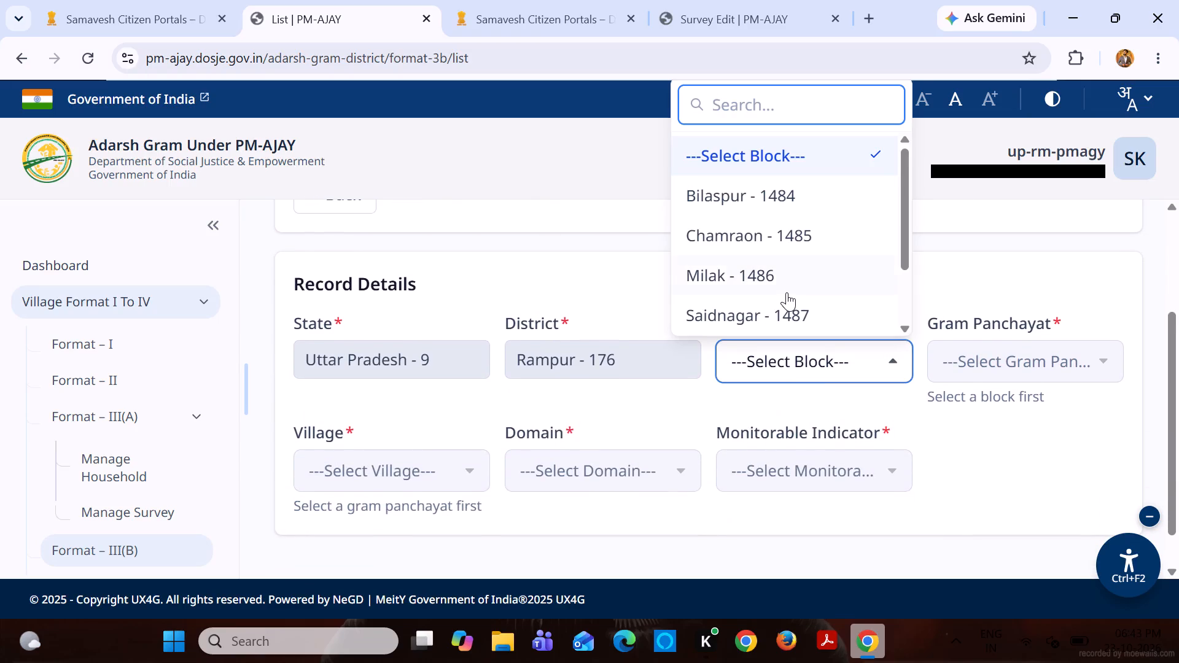
left_click(787, 292)
left_click(1000, 373)
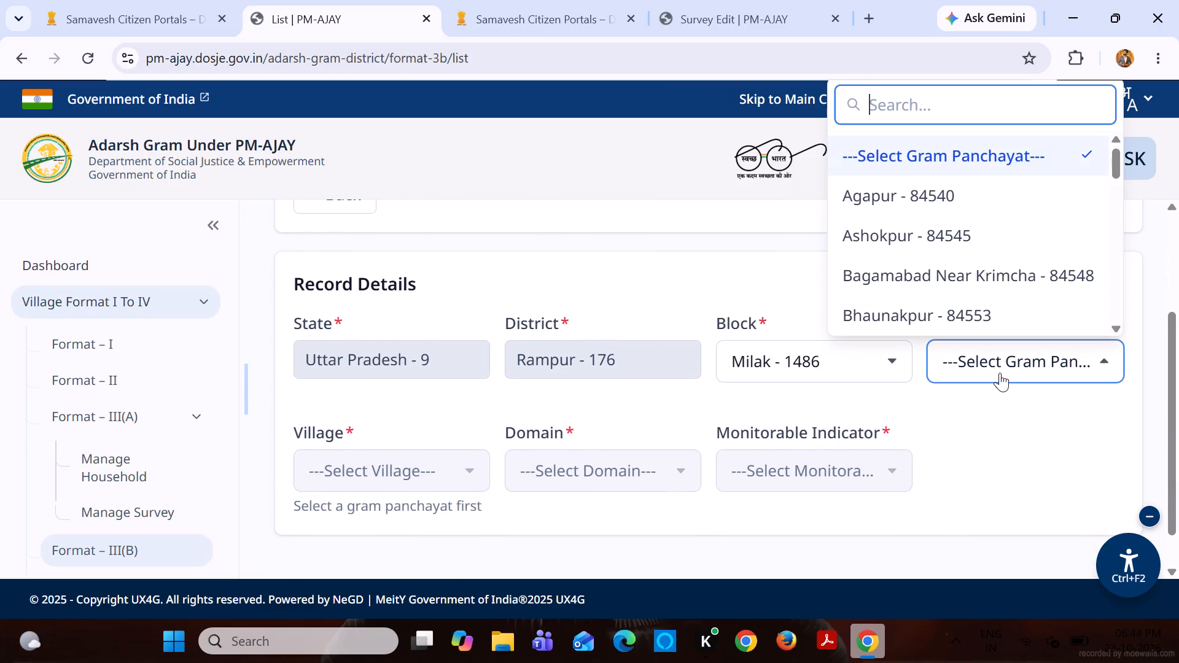
type("krip")
left_click(946, 297)
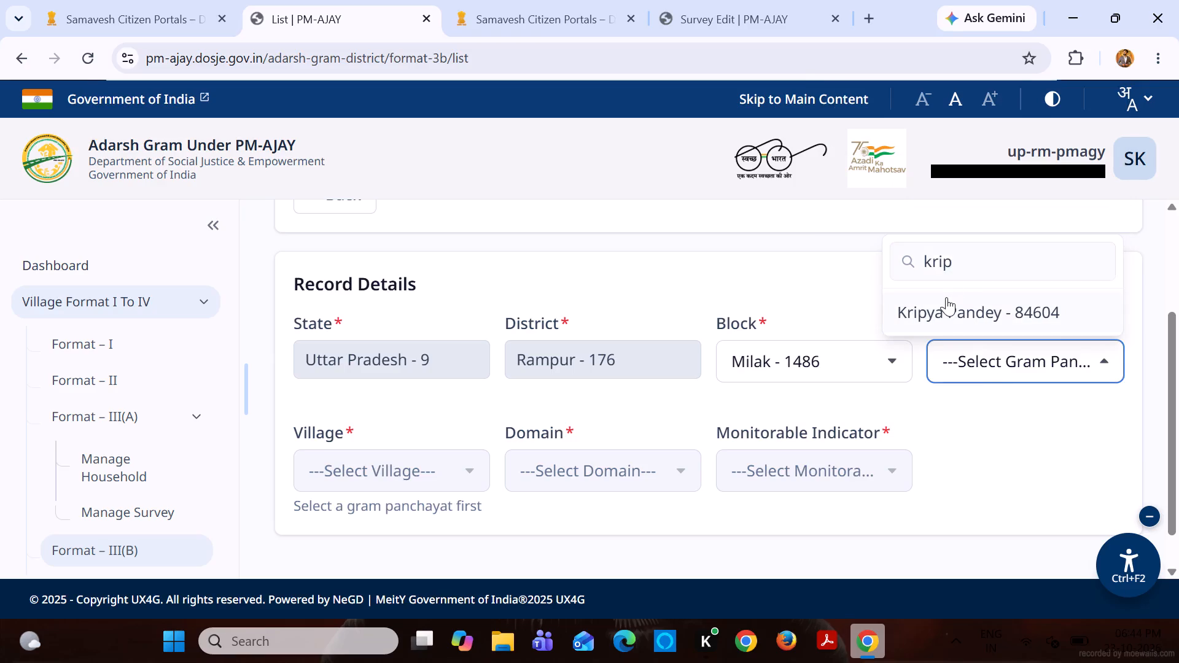
left_click(447, 463)
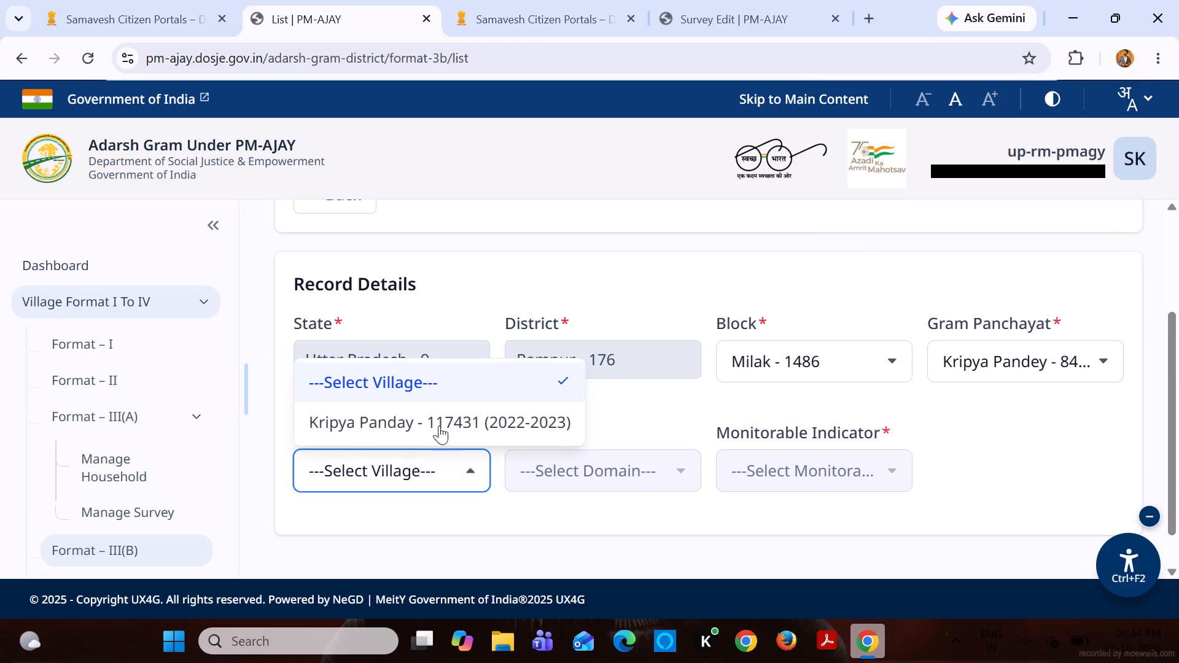
left_click(434, 417)
Check the village's beneficiary mapping status for the domain 7 indicators and open the pending mapping of indicator 7.1.
scroll(740, 408, "down", 4)
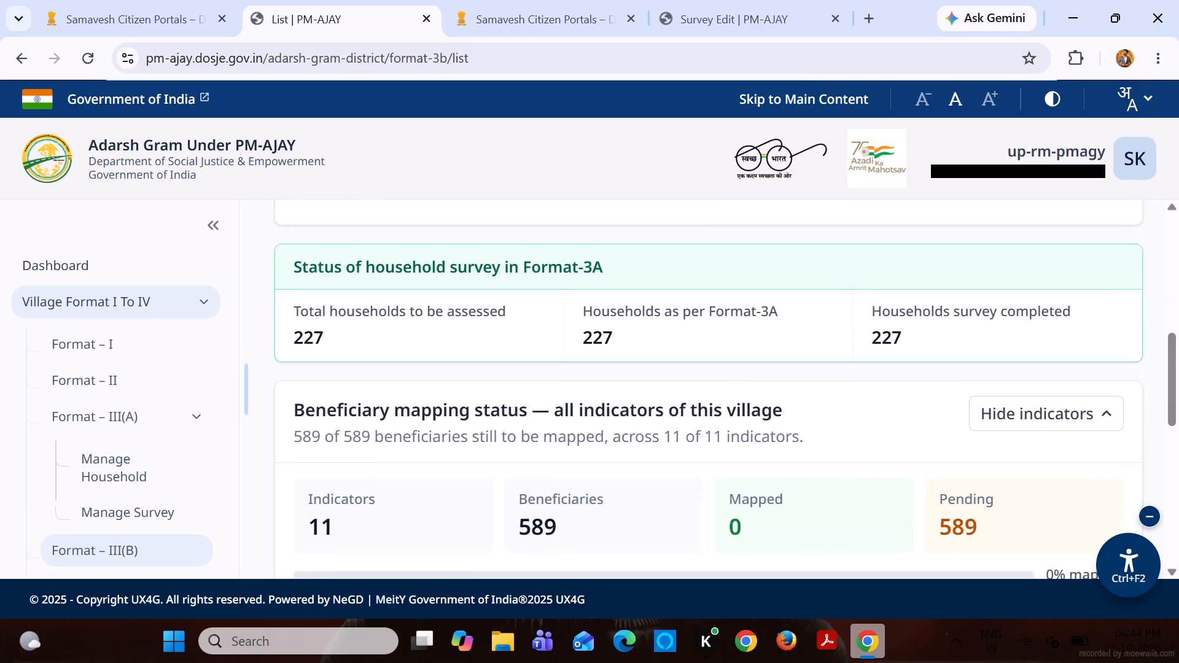
scroll(740, 408, "down", 3)
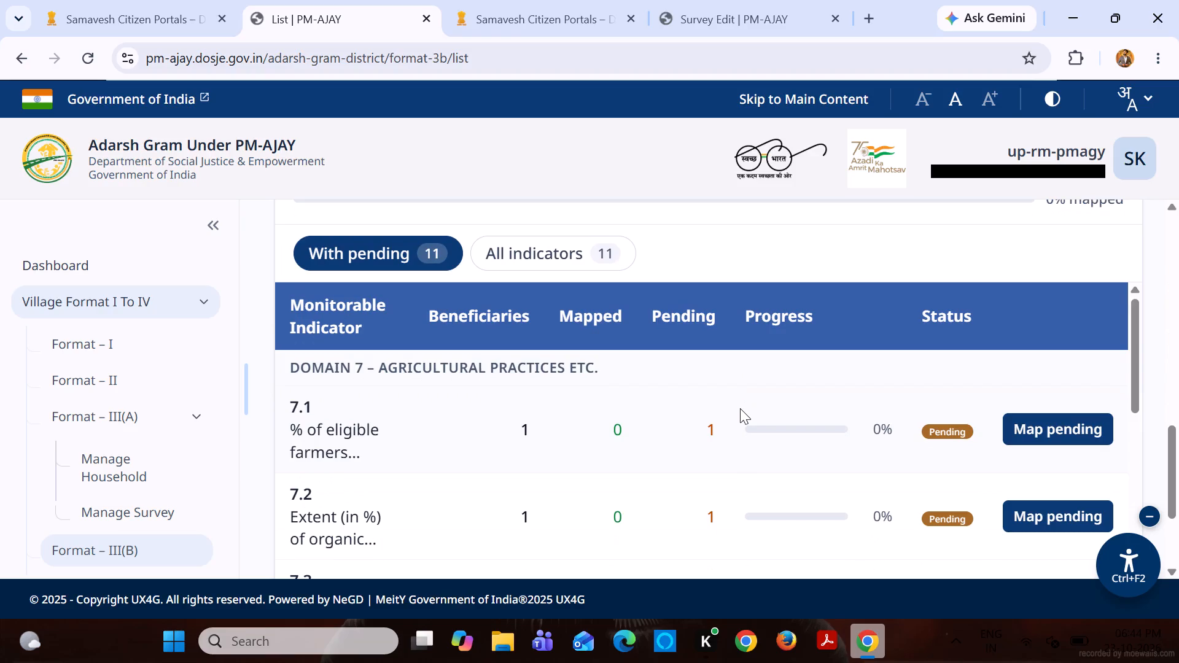
scroll(740, 408, "right", 1)
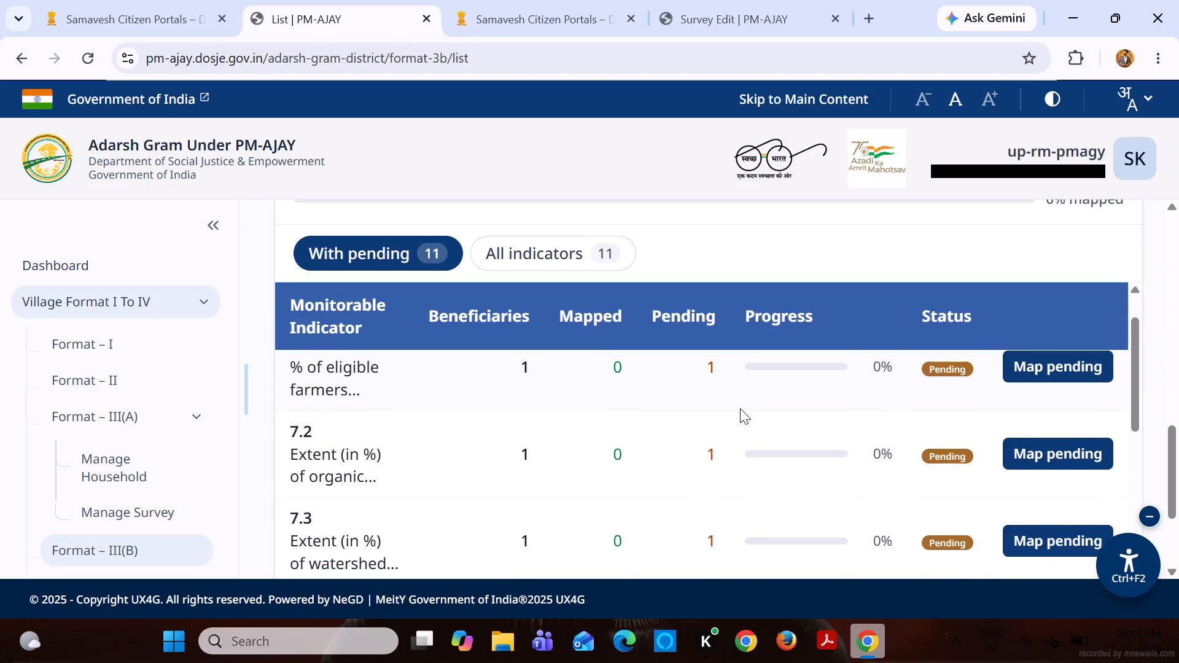
scroll(740, 408, "right", 2)
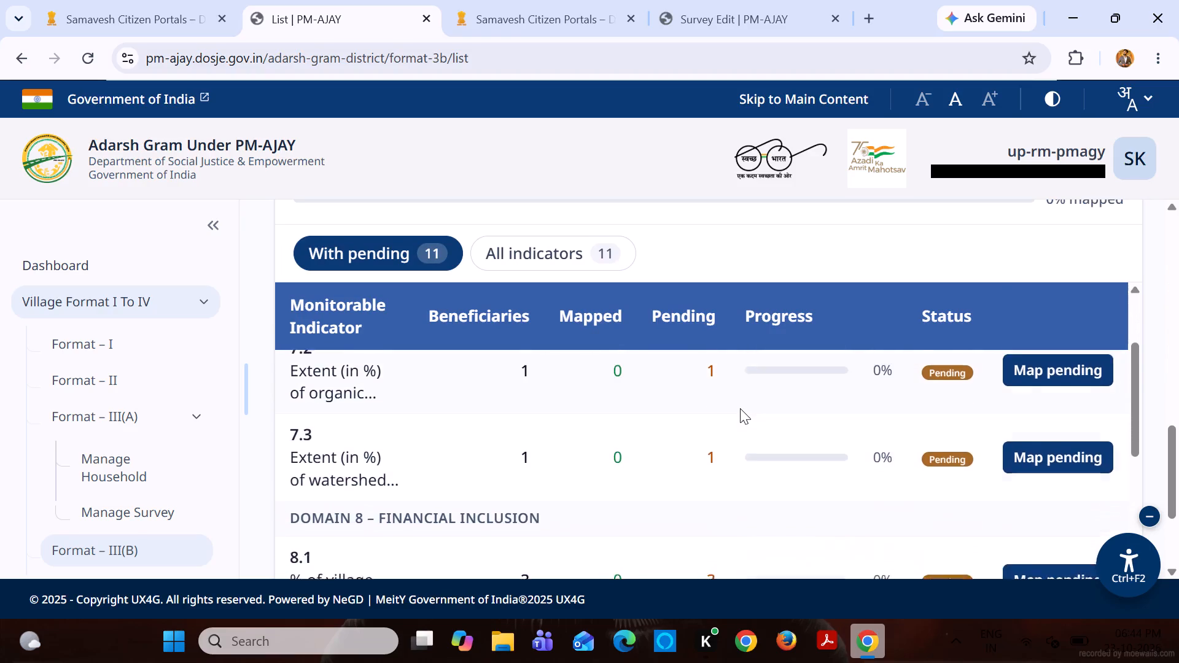
scroll(740, 408, "right", 1)
left_click(1035, 433)
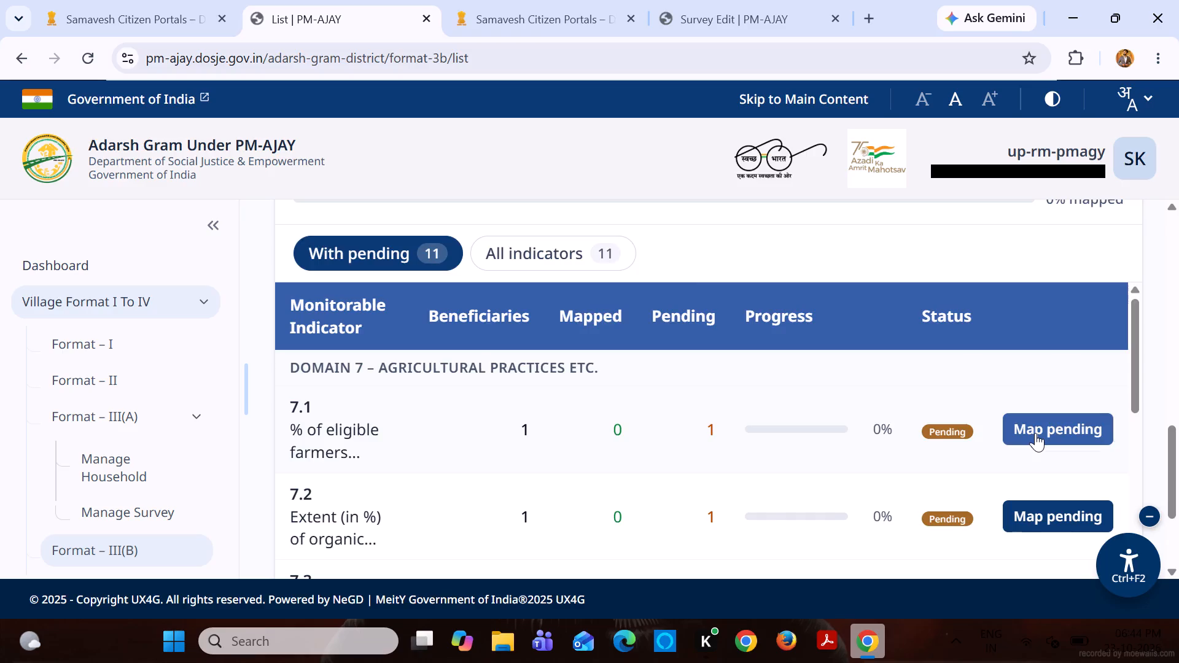
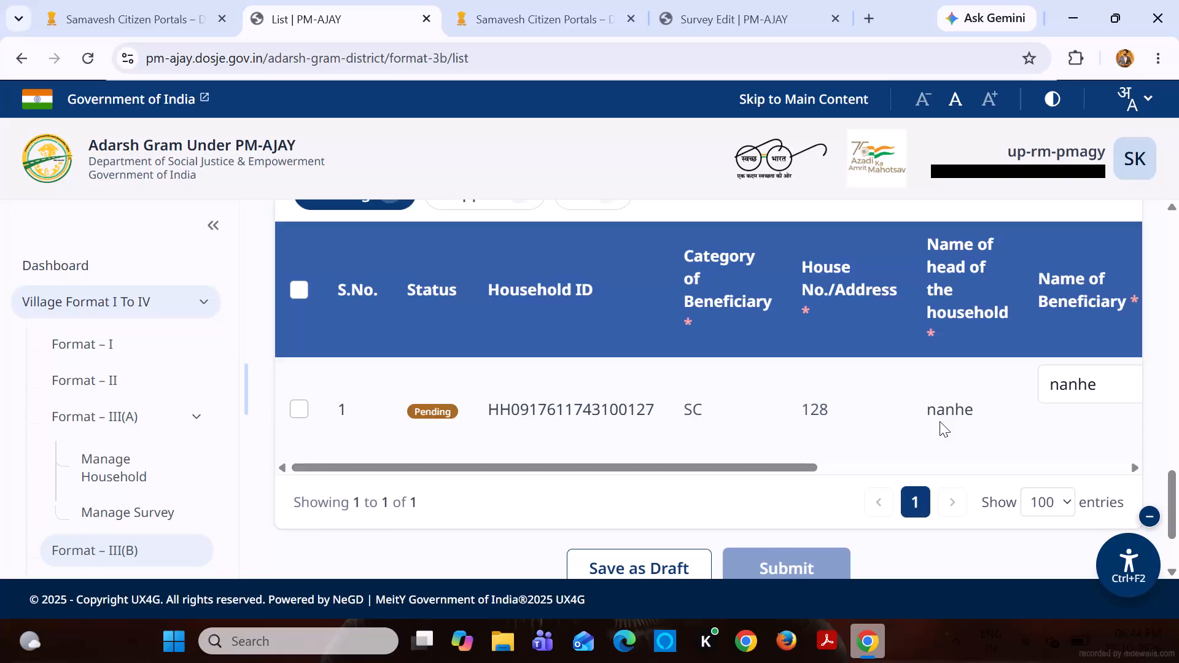
Open the survey of the household with house number 128 for editing, on page 2 of the Manage Survey household list.
scroll(940, 421, "left", 4)
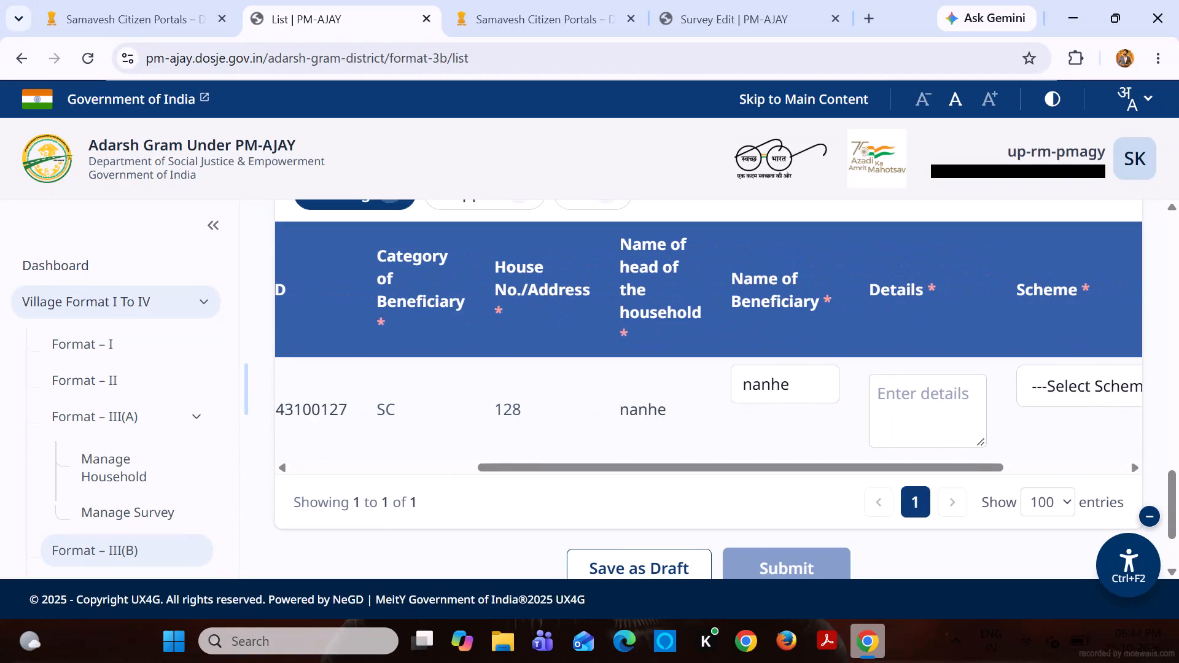
left_click(749, 0)
scroll(814, 312, "down", 7)
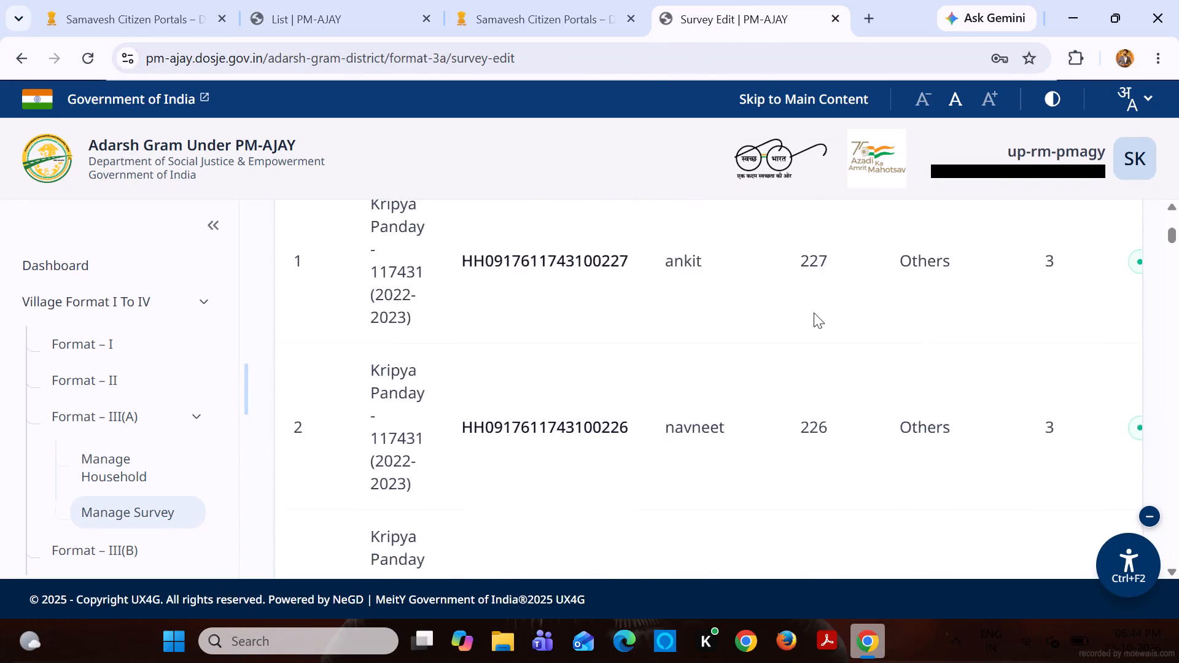
scroll(814, 312, "down", 19)
scroll(814, 312, "down", 15)
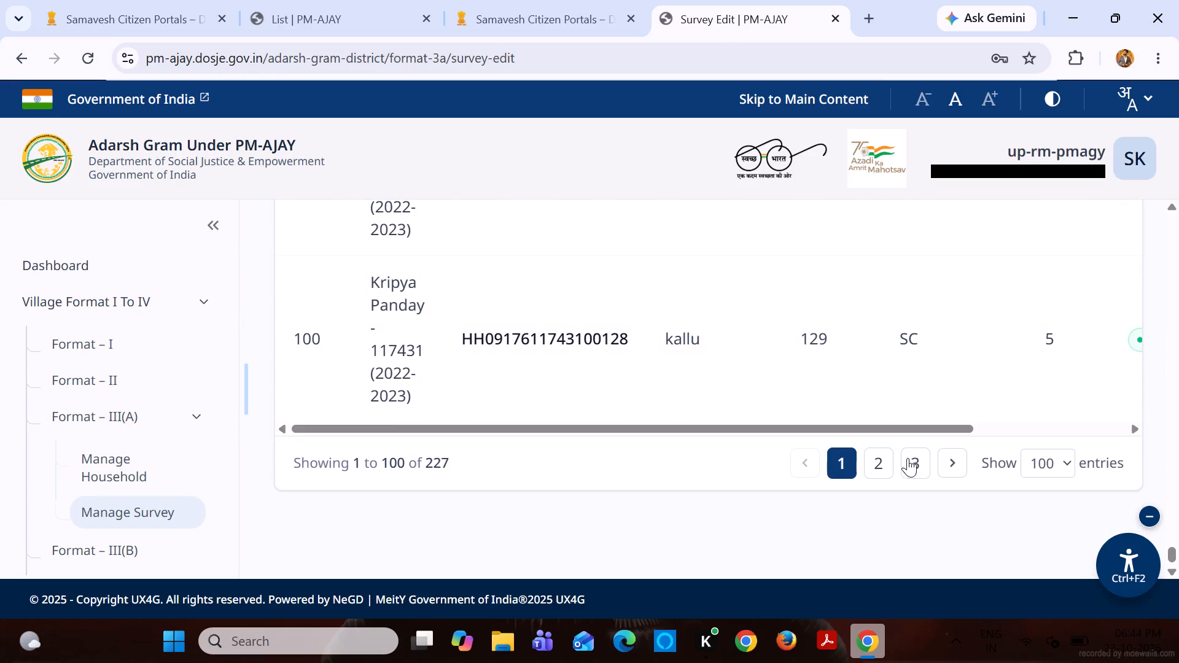
left_click(871, 451)
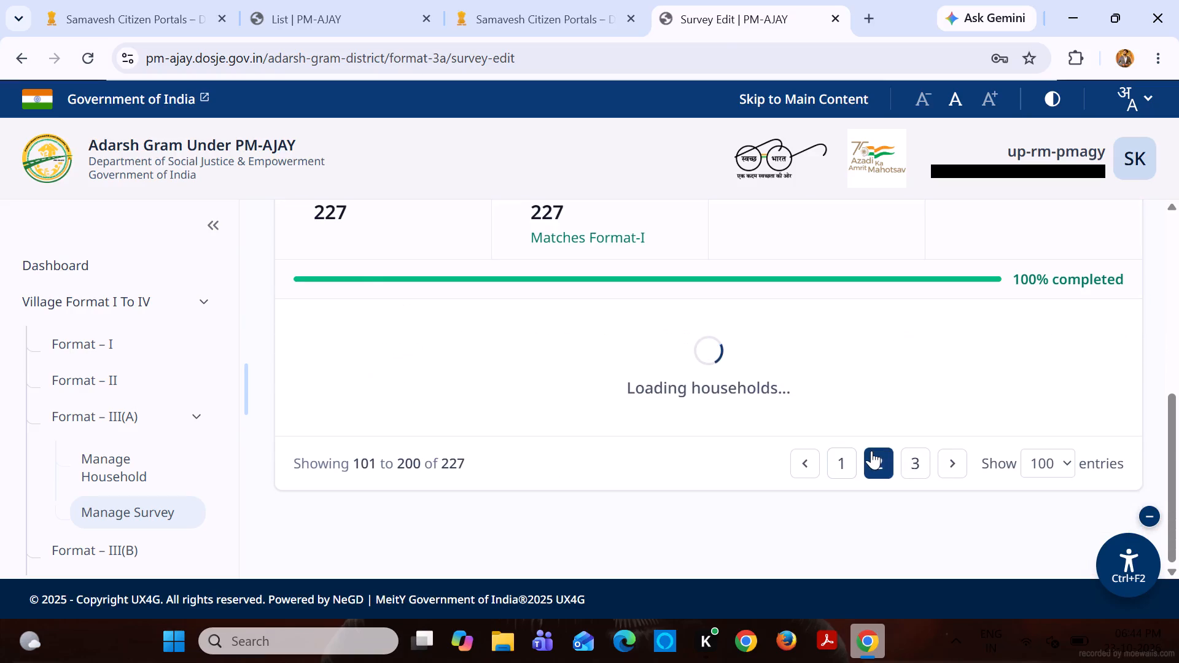
scroll(839, 320, "up", 20)
scroll(839, 320, "up", 15)
scroll(839, 320, "up", 10)
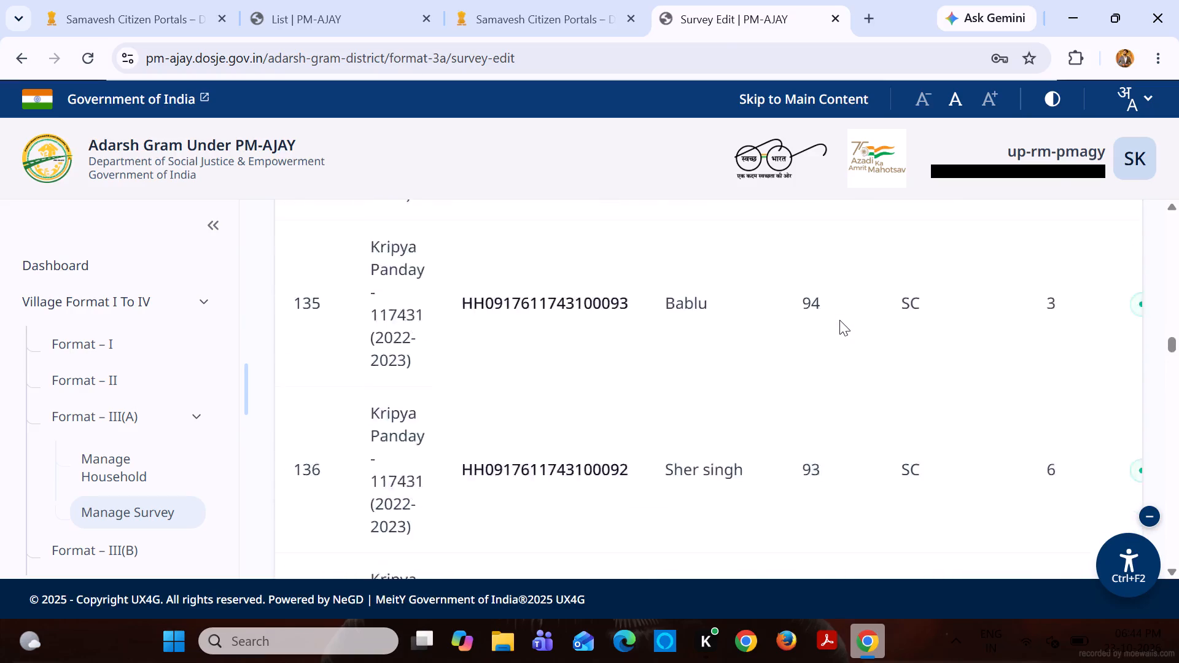
scroll(839, 320, "up", 8)
scroll(839, 320, "down", 8)
scroll(839, 320, "up", 1)
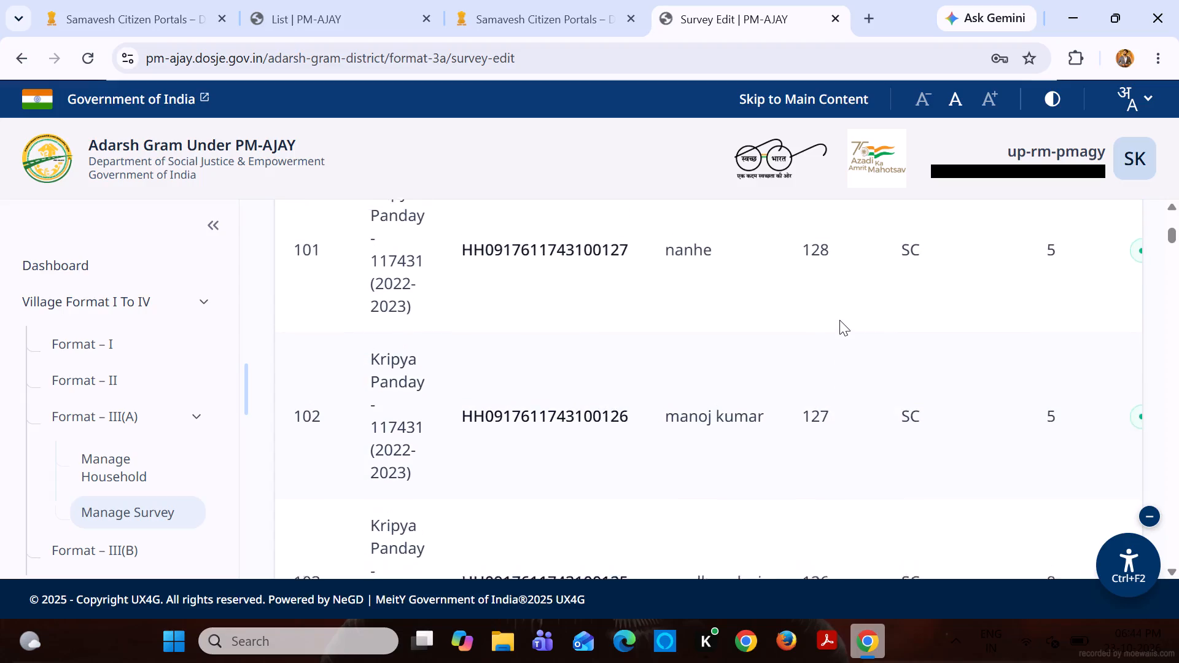
scroll(839, 320, "up", 1)
left_click(1088, 258)
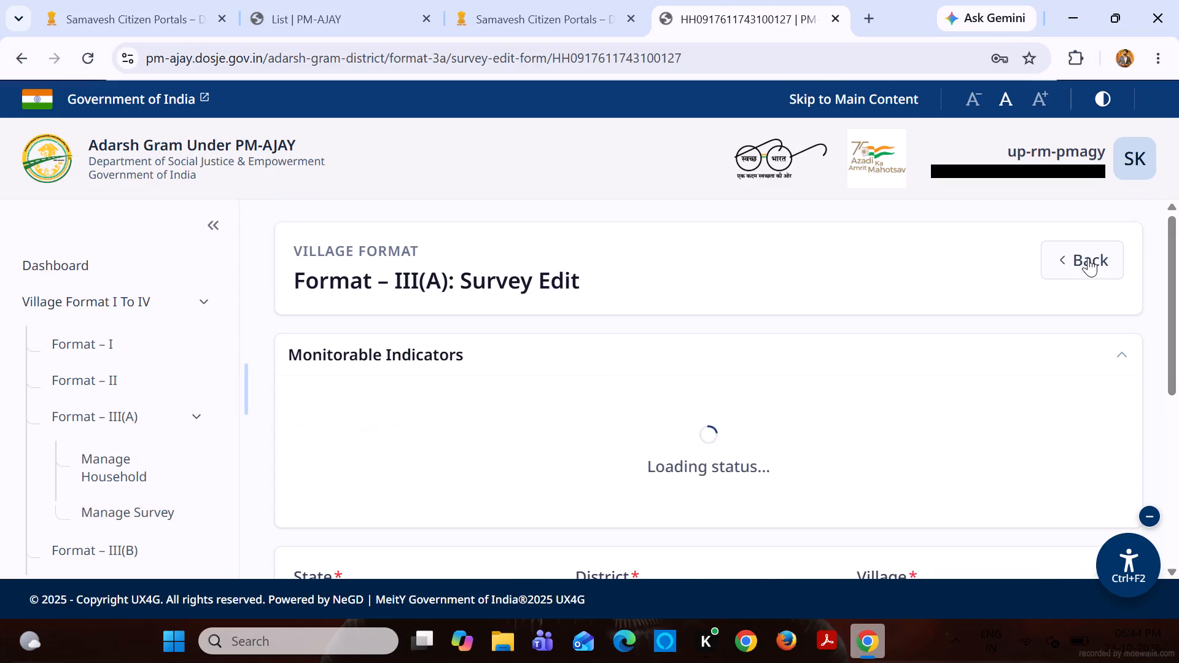
Under domain 7 – Agricultural Practices etc., set the household's farming involvement answer for indicator 7.1 to No and save the survey.
scroll(887, 407, "down", 7)
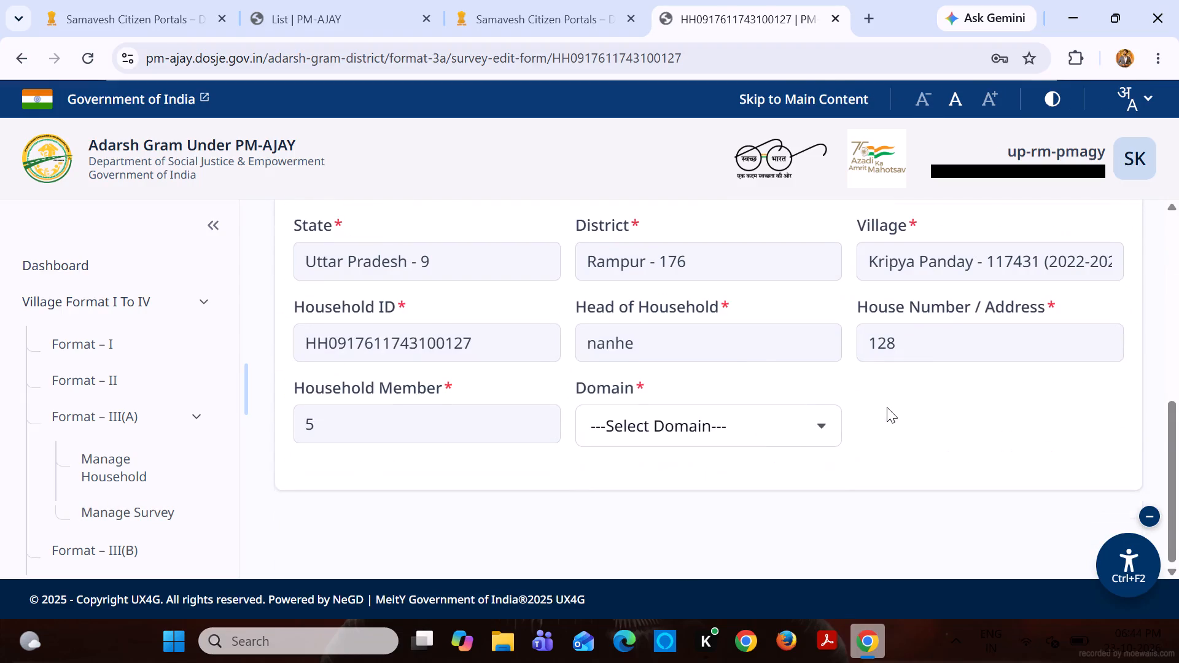
left_click(761, 435)
scroll(738, 311, "down", 1)
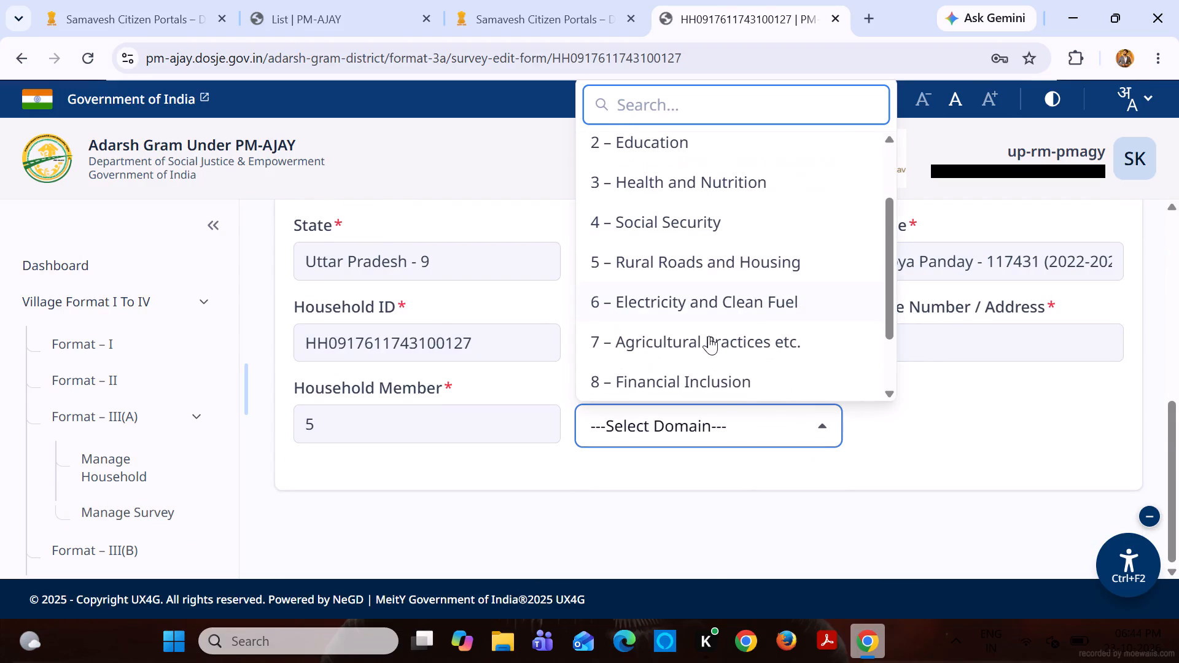
left_click(709, 336)
scroll(788, 418, "down", 4)
left_click(1004, 314)
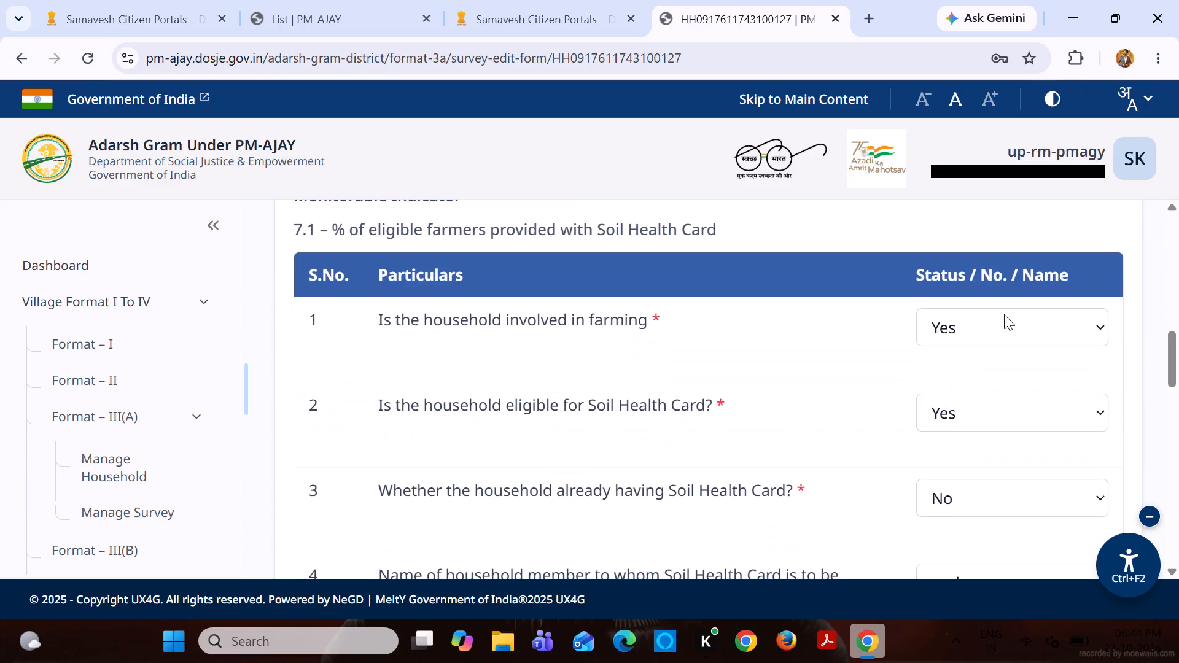
left_click(970, 409)
scroll(970, 409, "down", 7)
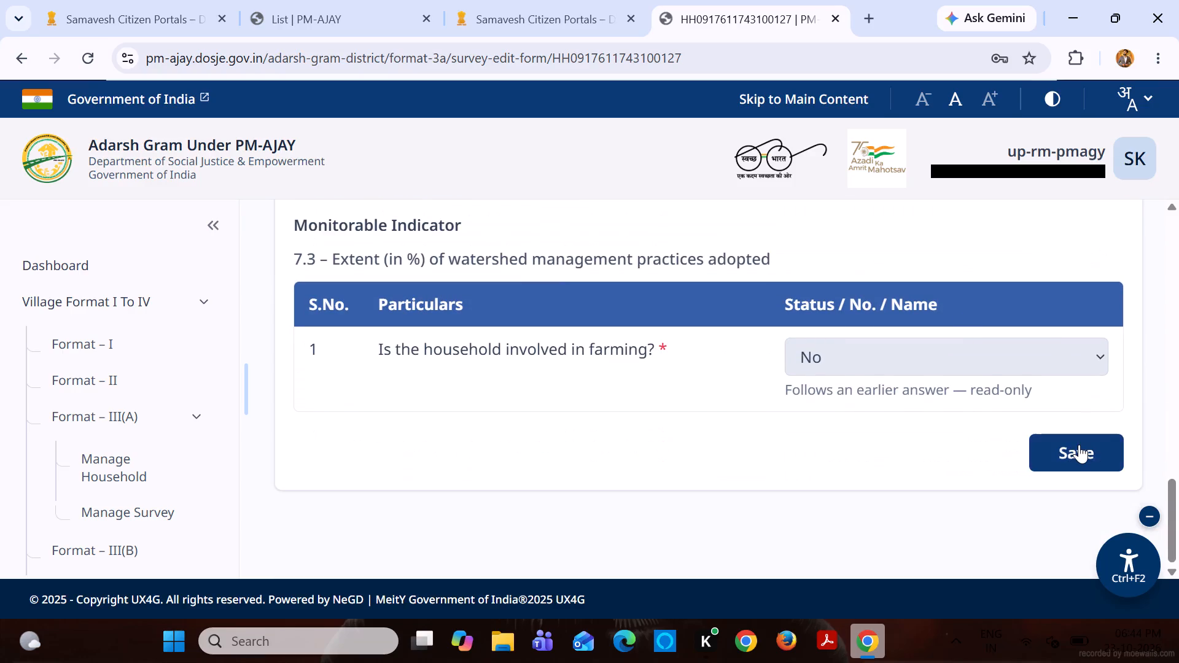
left_click(1080, 444)
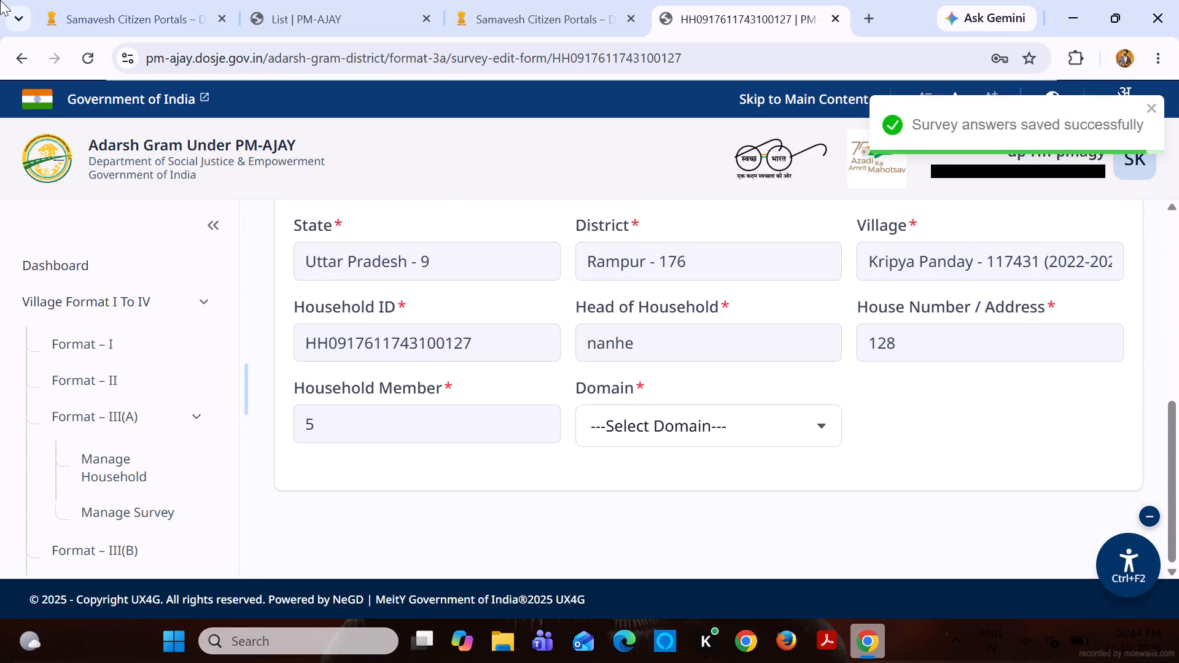
left_click(301, 0)
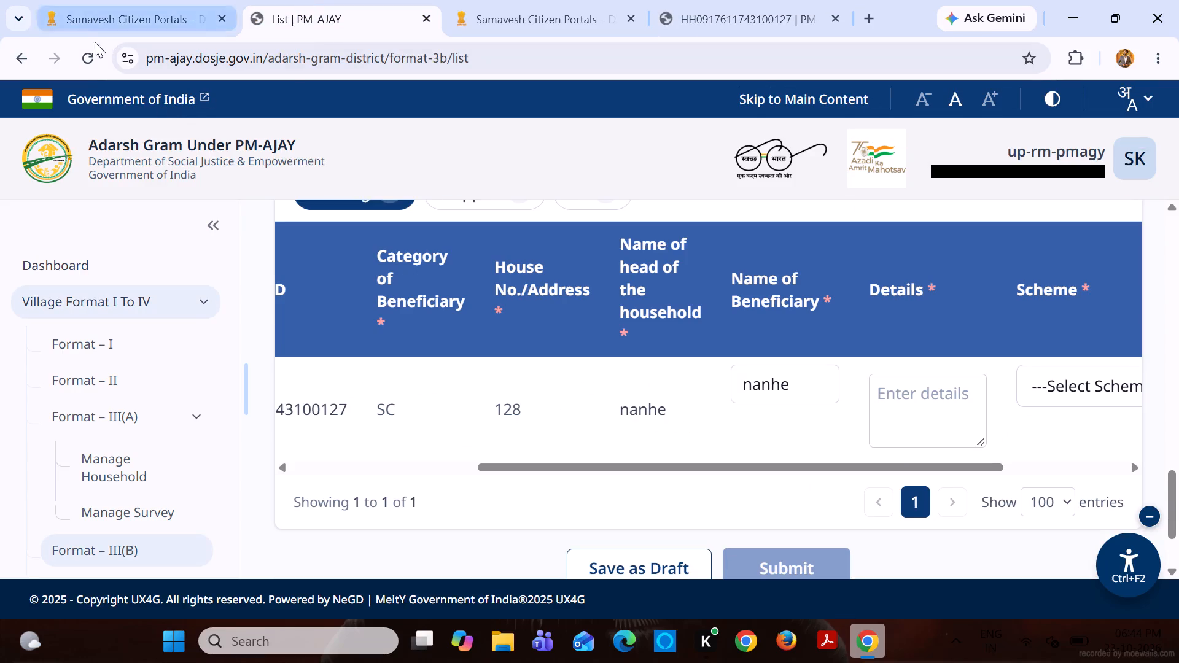
left_click(89, 61)
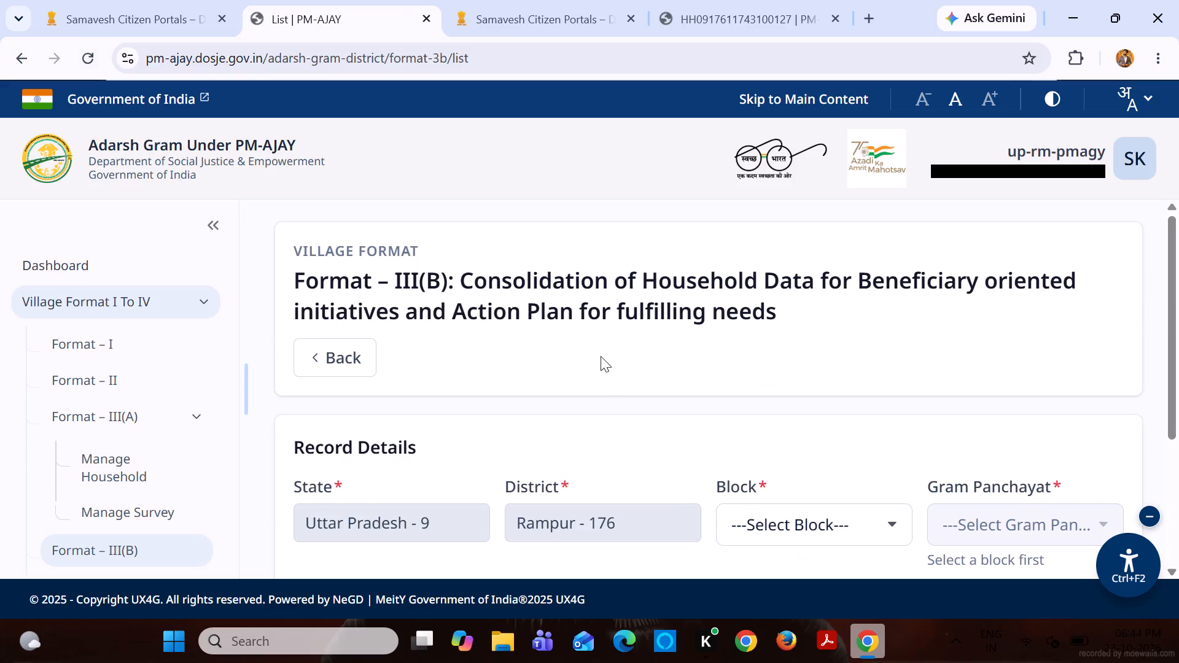
scroll(601, 356, "down", 3)
left_click(849, 303)
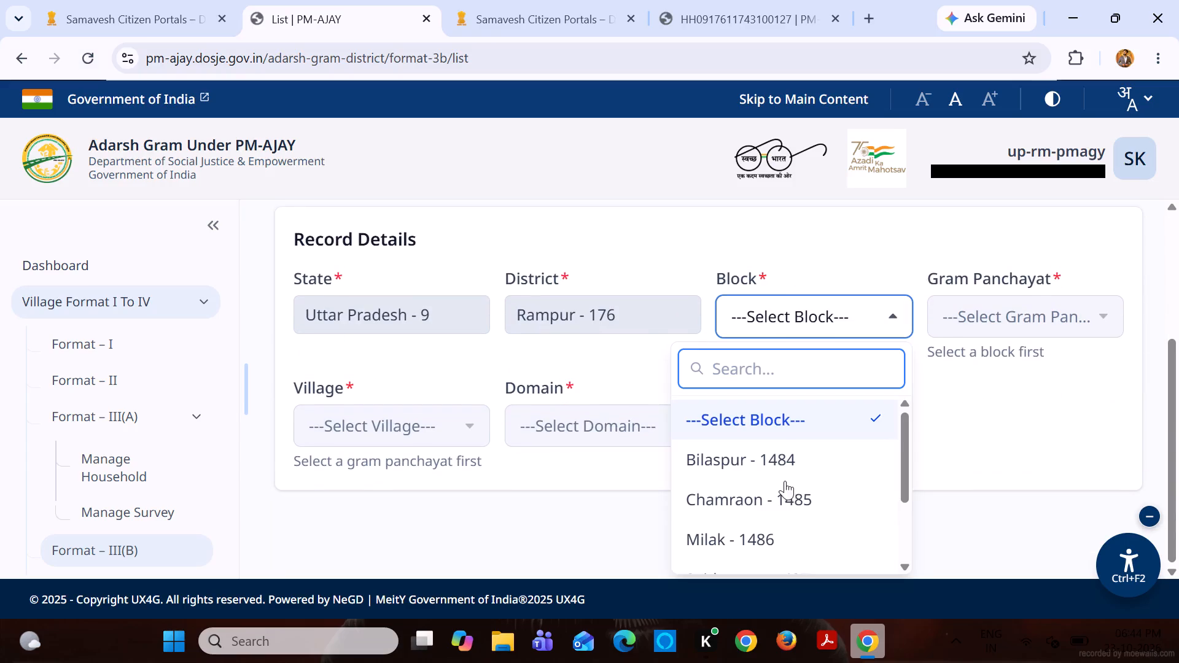
left_click(757, 536)
left_click(1048, 317)
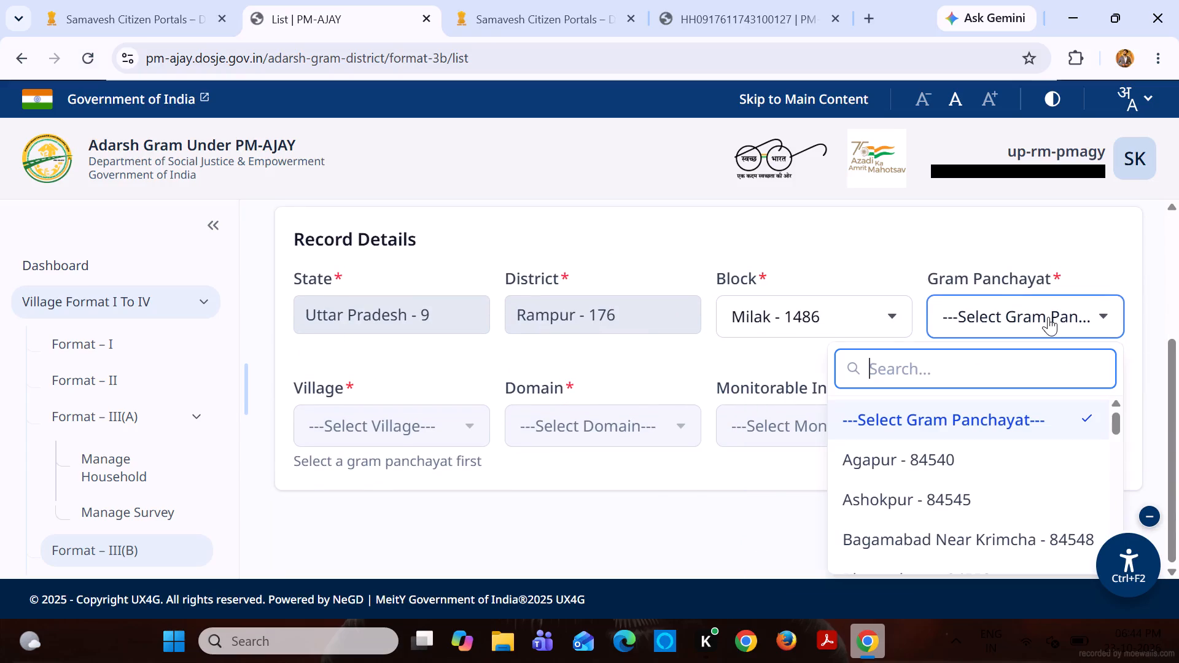
type("krip")
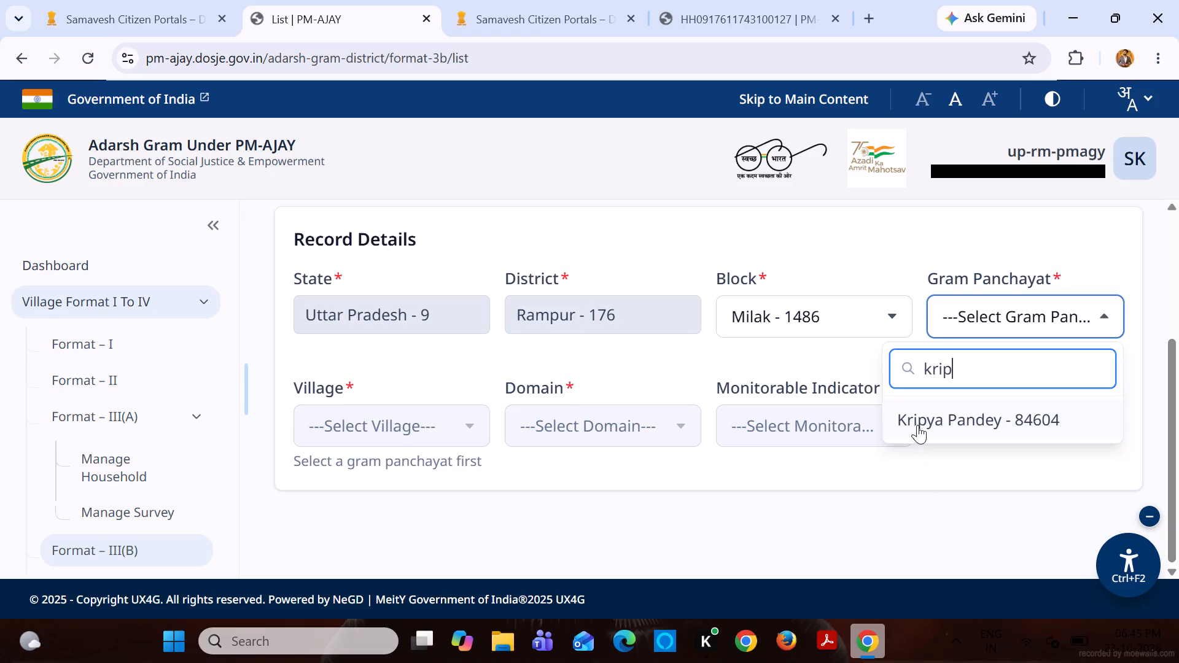
left_click(917, 425)
left_click(484, 430)
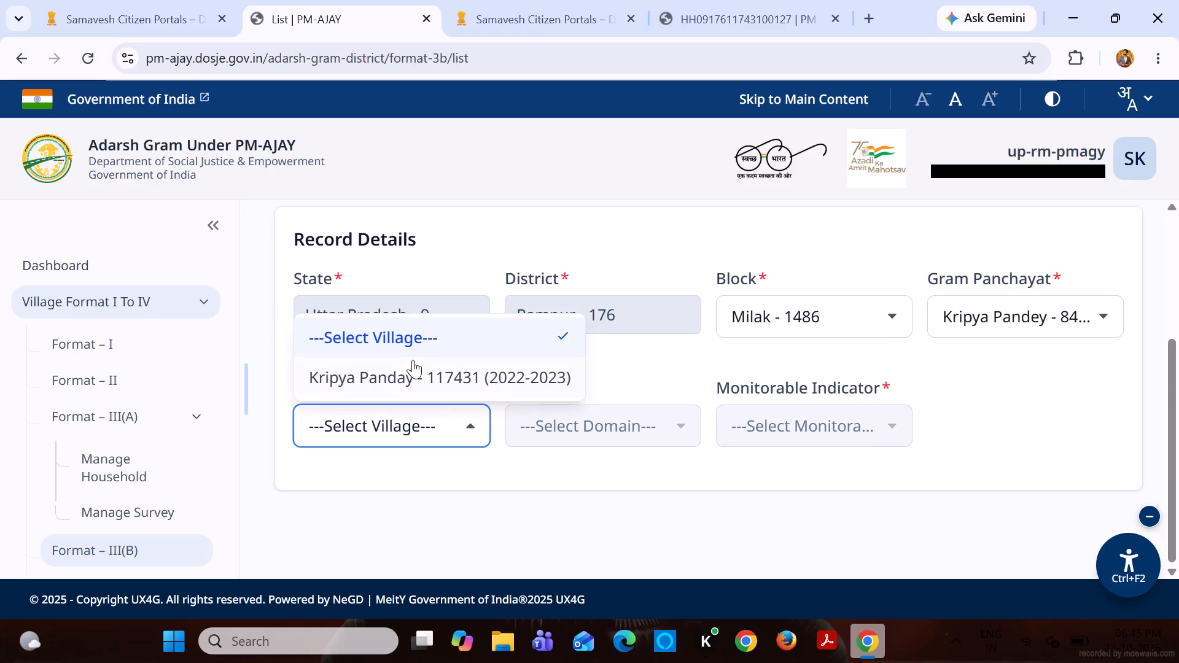
left_click(413, 368)
Review the village's beneficiary mapping status and the indicators with pending beneficiaries across domains 8, 9 and 10.
scroll(670, 406, "down", 5)
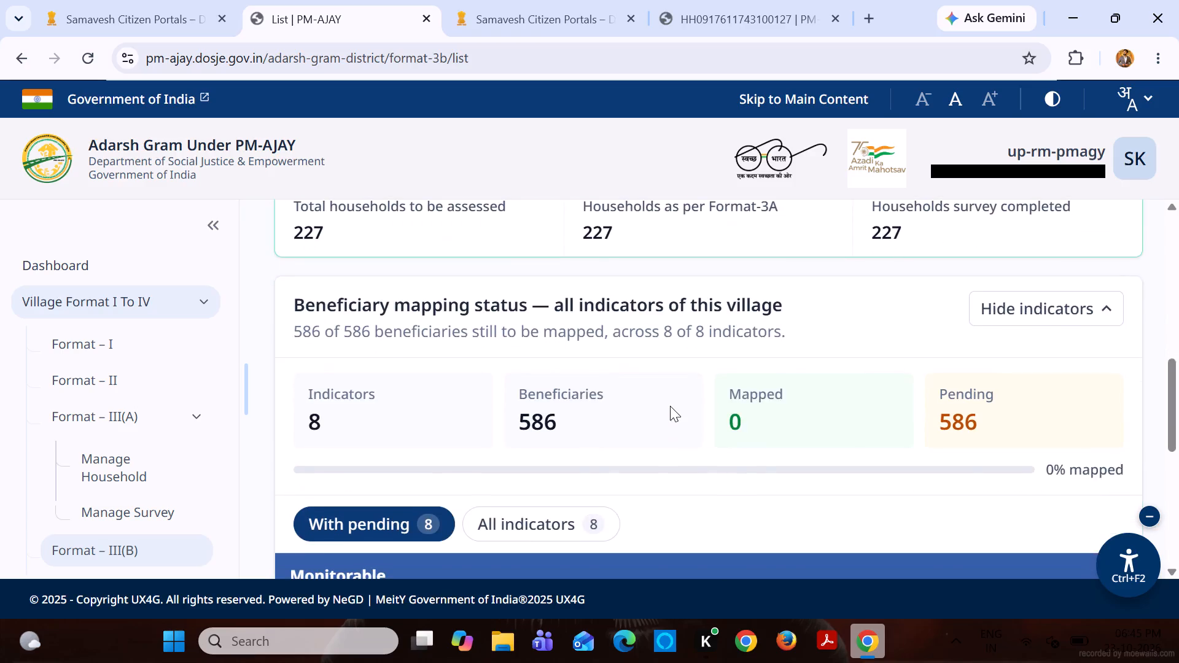
scroll(670, 406, "down", 2)
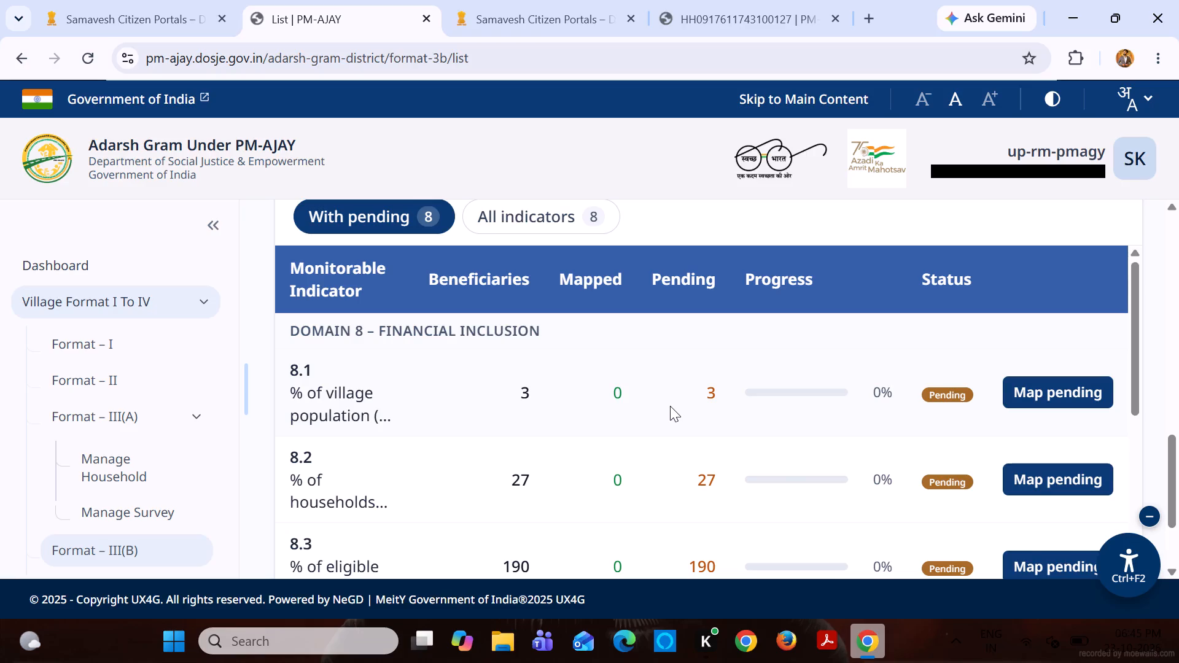
scroll(670, 406, "down", 1)
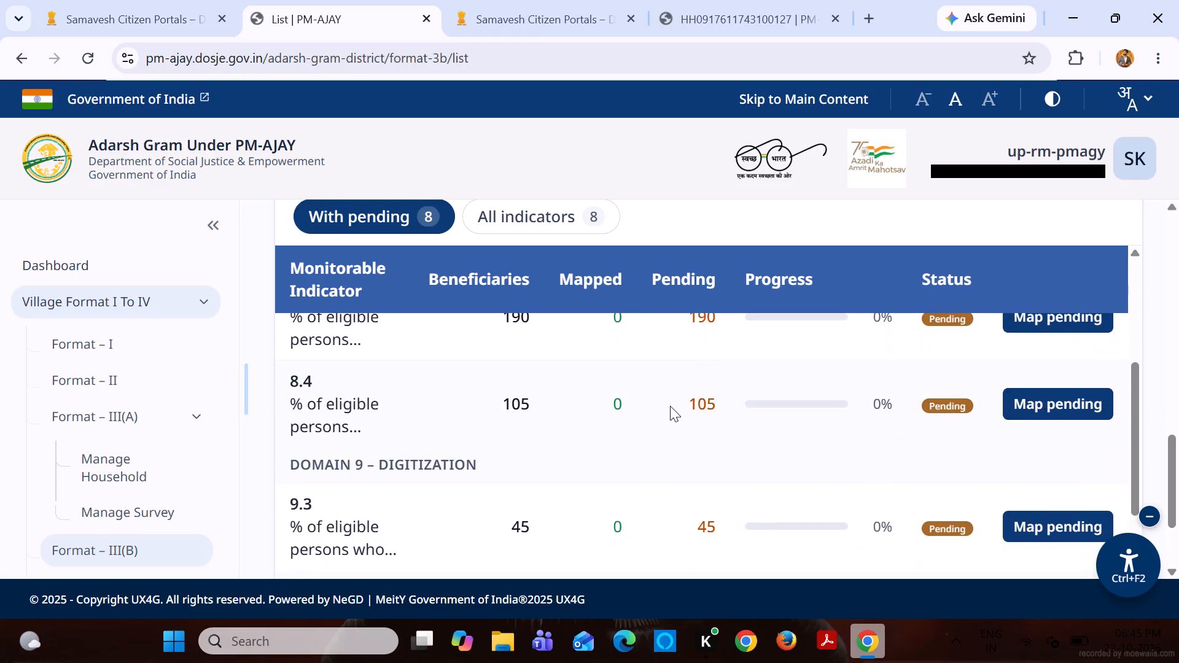
scroll(670, 406, "down", 1)
scroll(670, 406, "up", 1)
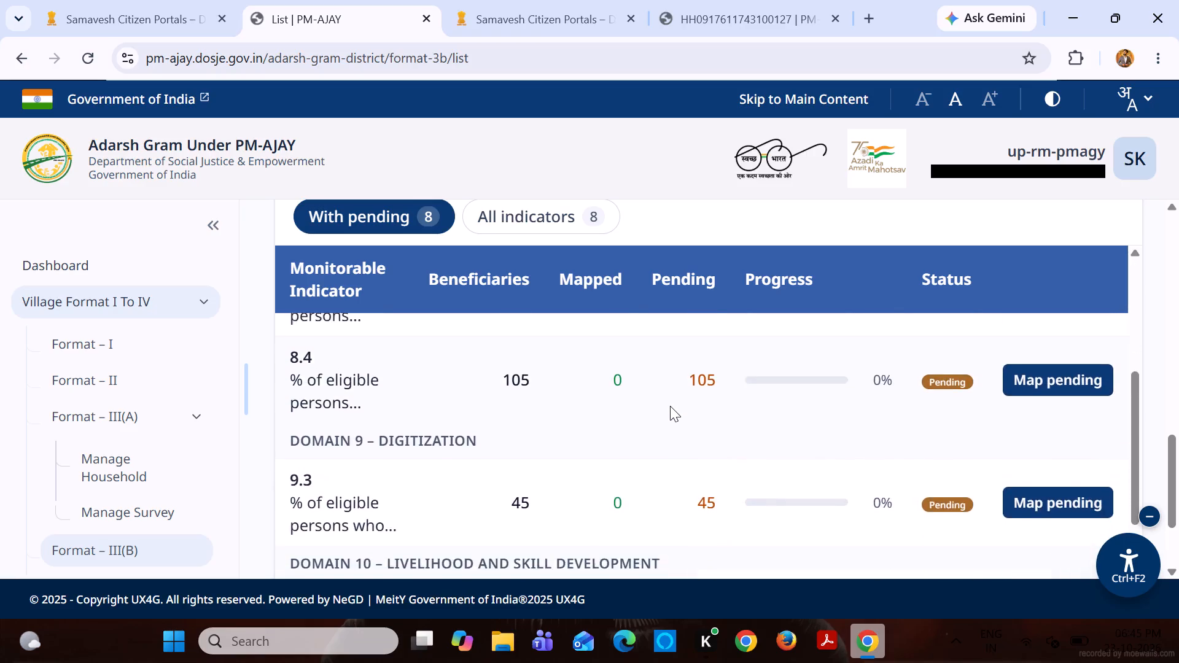
scroll(670, 406, "up", 1)
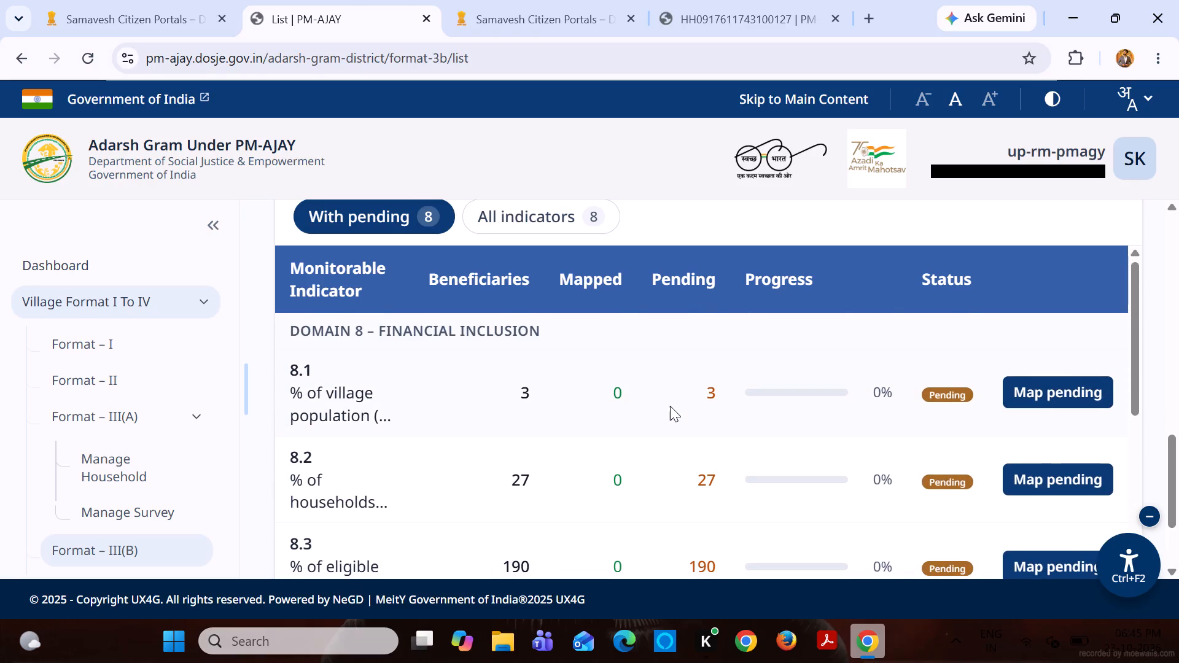
scroll(670, 406, "down", 4)
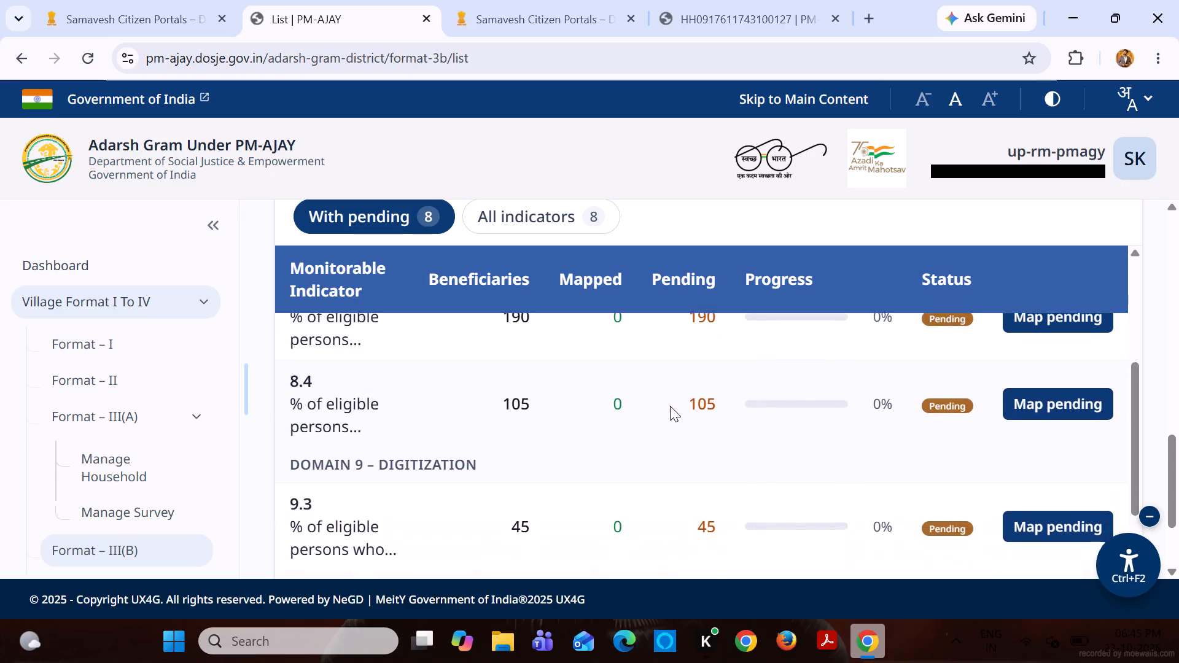
scroll(670, 406, "down", 5)
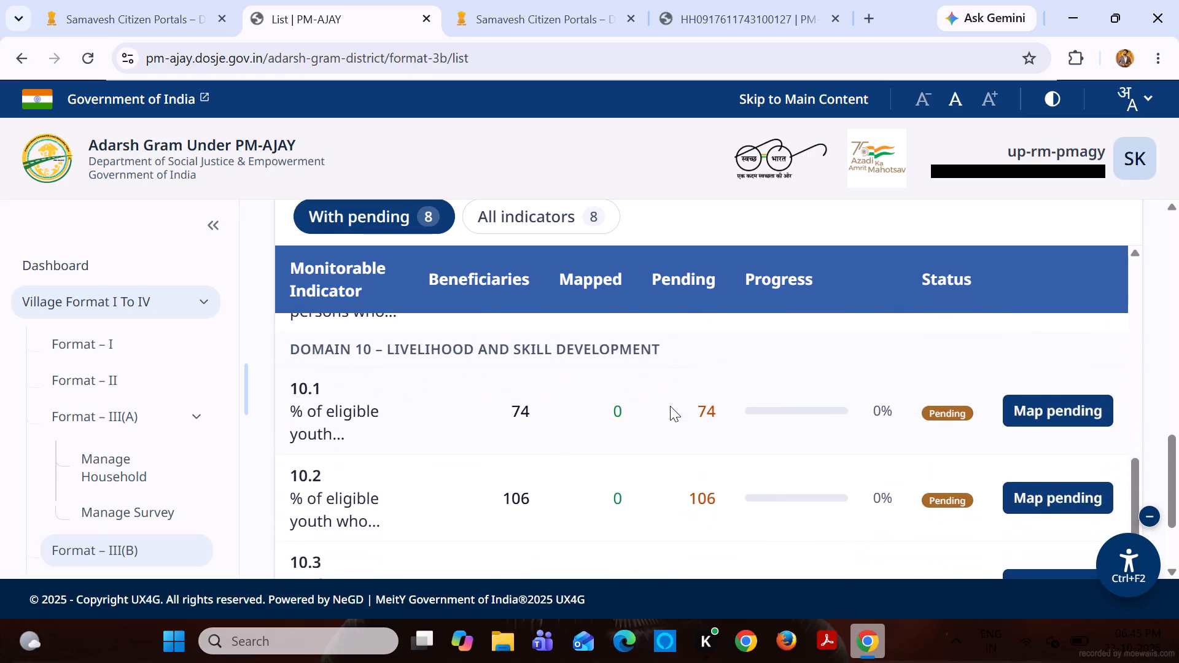
scroll(670, 406, "down", 4)
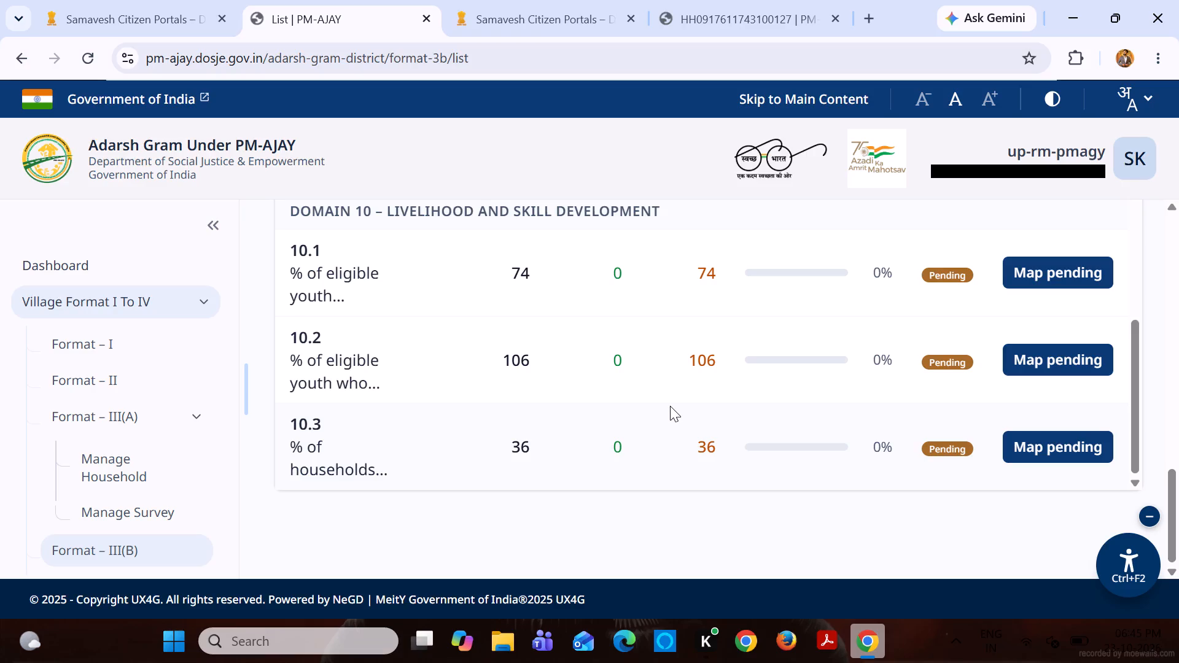
scroll(670, 406, "up", 6)
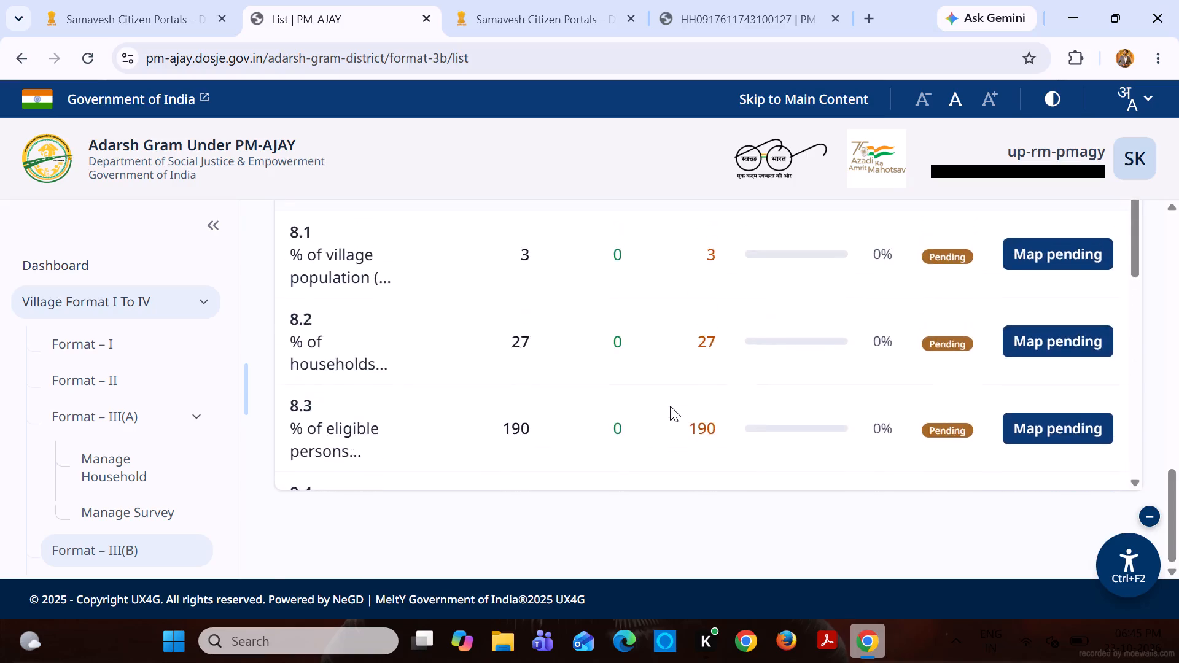
scroll(670, 406, "up", 7)
scroll(670, 406, "down", 7)
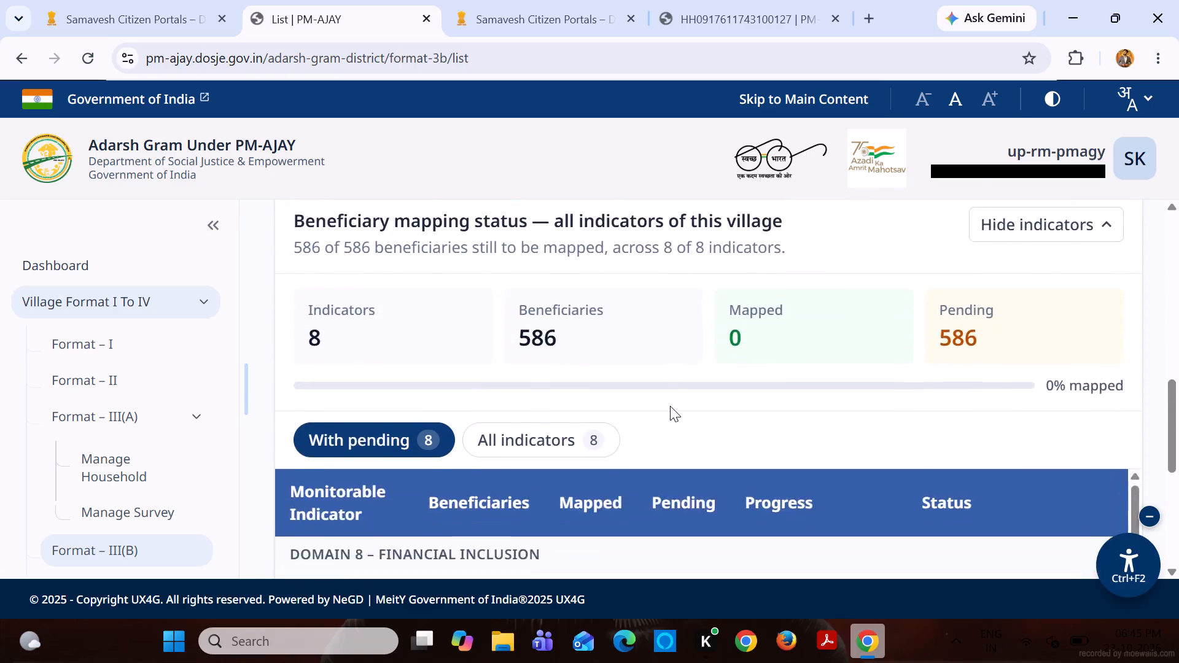
scroll(670, 406, "down", 2)
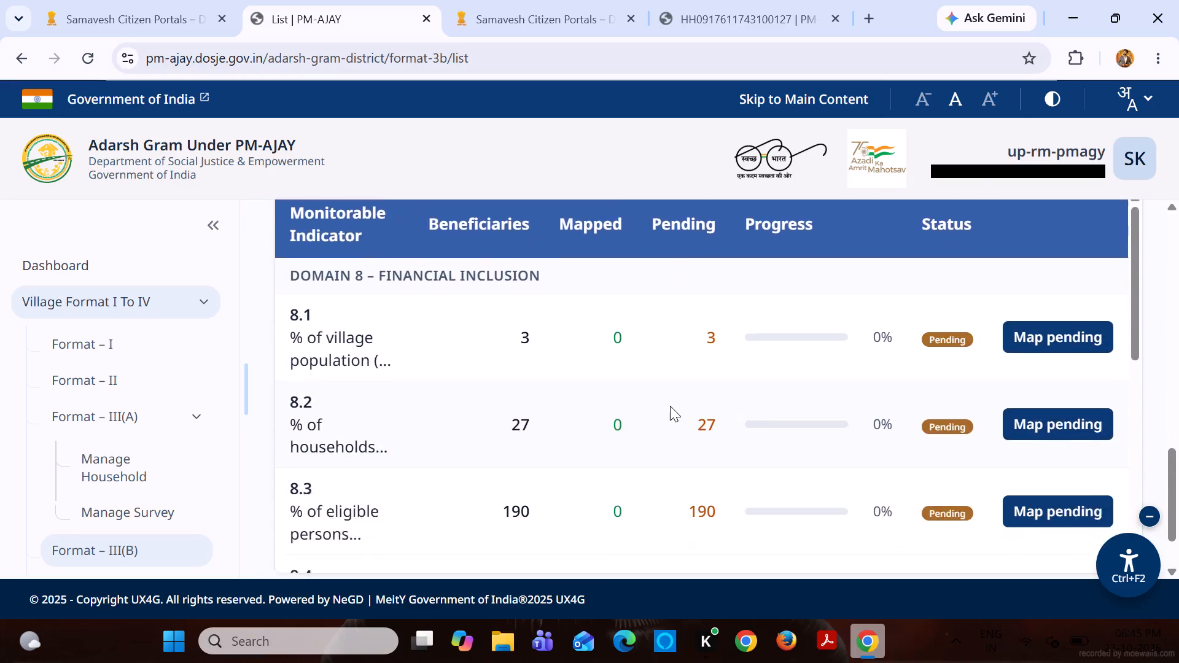
scroll(670, 406, "down", 2)
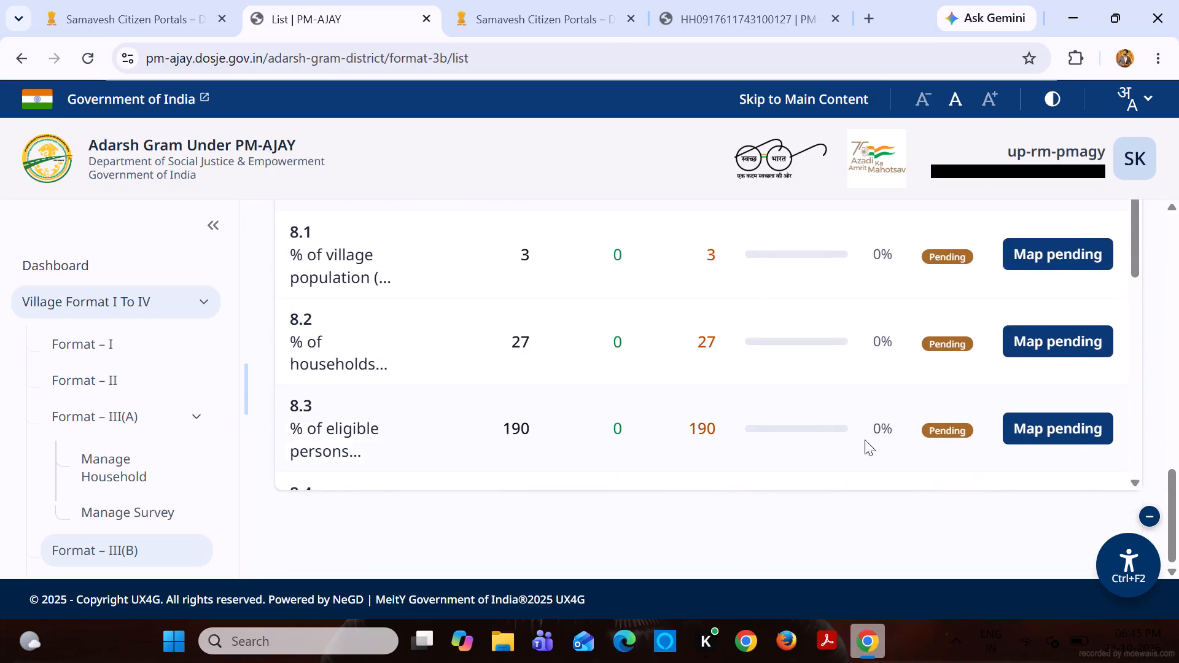
scroll(862, 419, "down", 1)
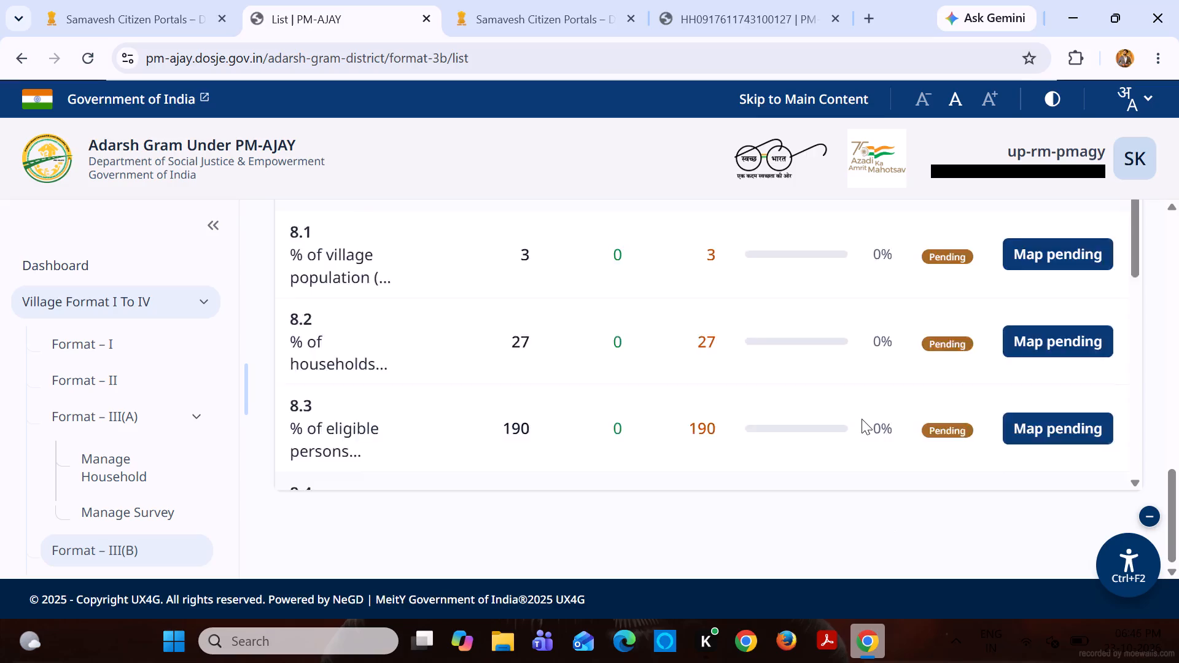
scroll(862, 419, "down", 1)
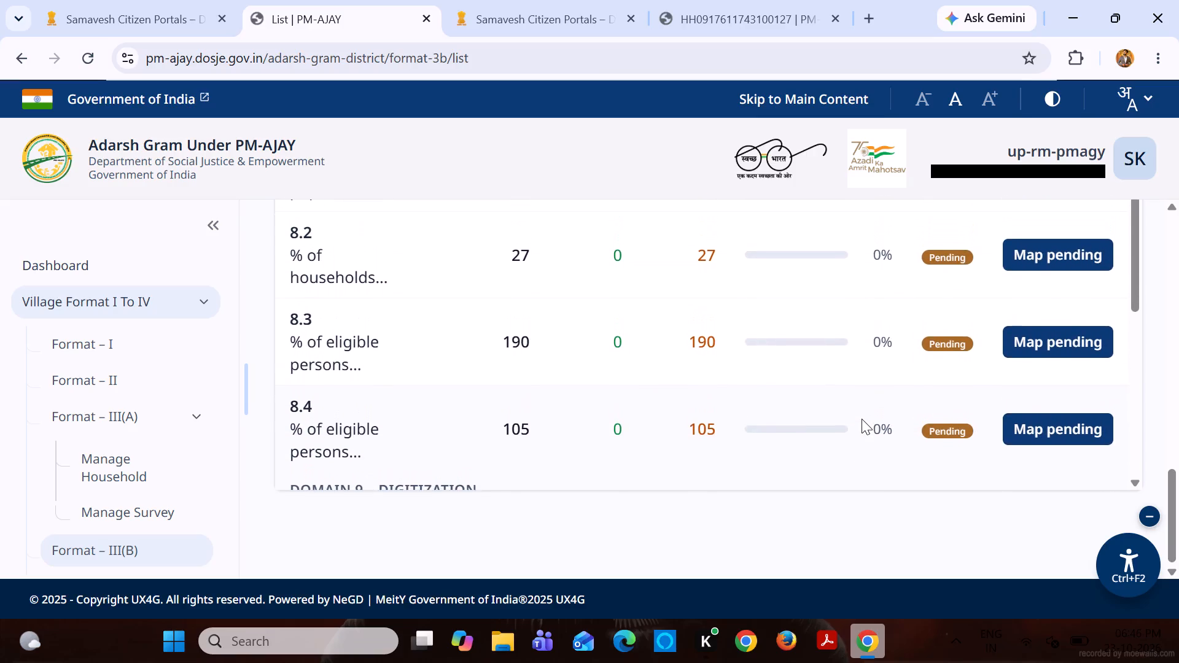
scroll(862, 419, "down", 1)
scroll(862, 419, "up", 1)
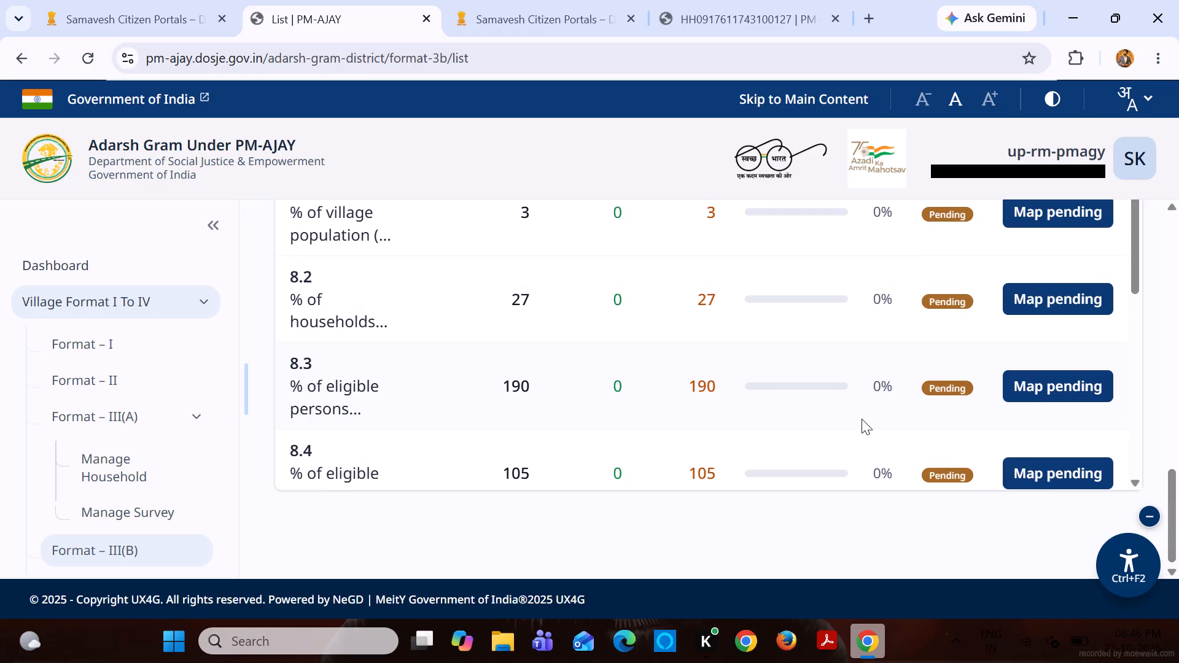
scroll(855, 394, "up", 1)
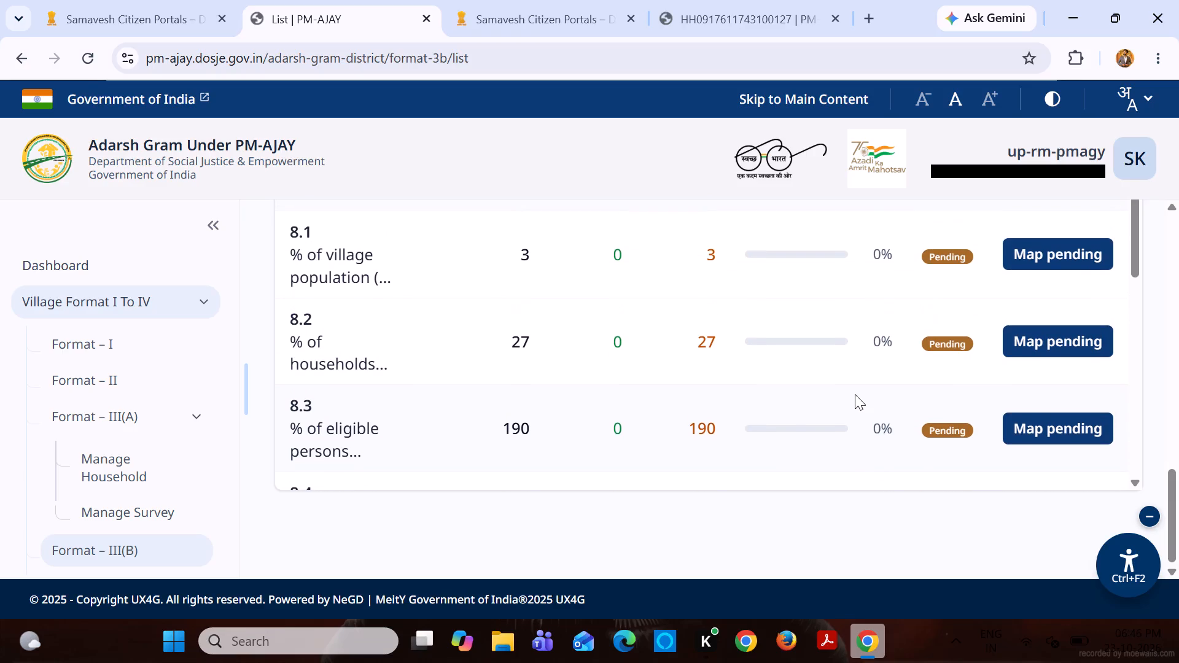
scroll(855, 394, "down", 1)
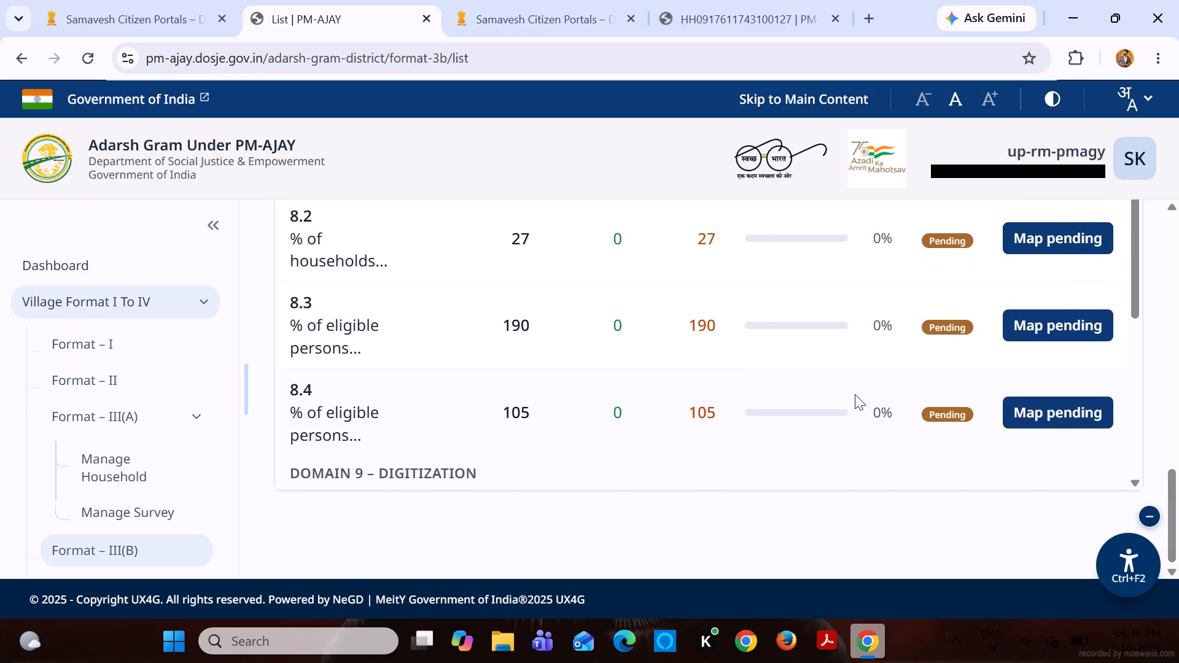
Open the pending beneficiary mapping for indicator 8.3 and look over its household list.
scroll(855, 394, "down", 2)
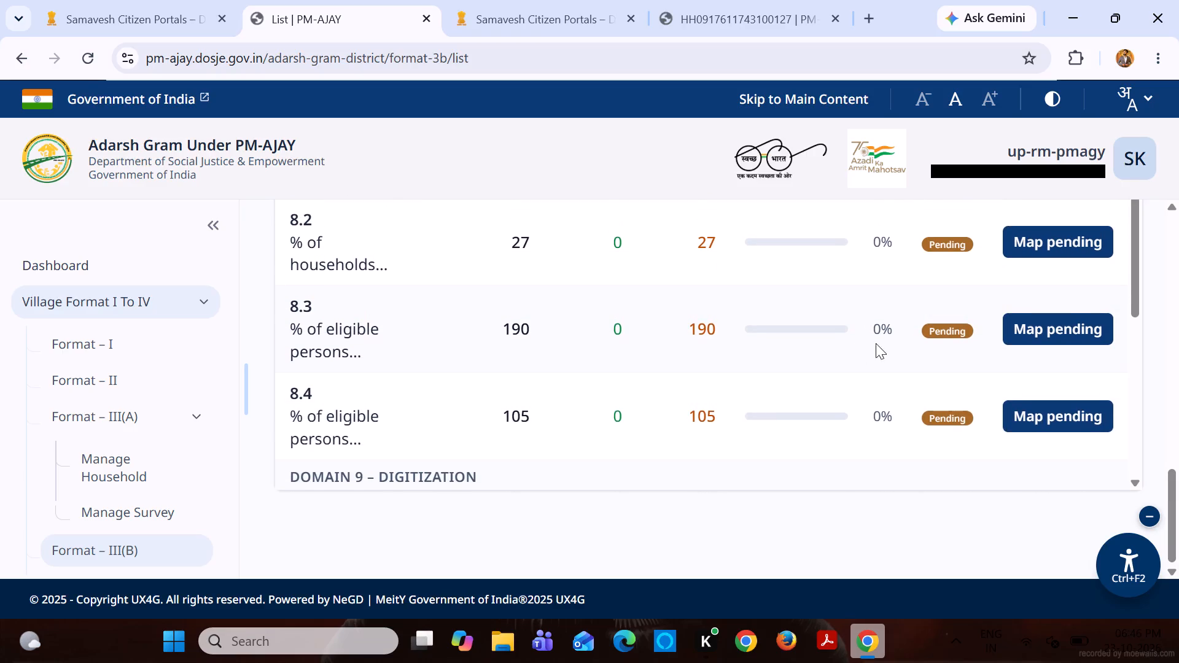
left_click(1044, 335)
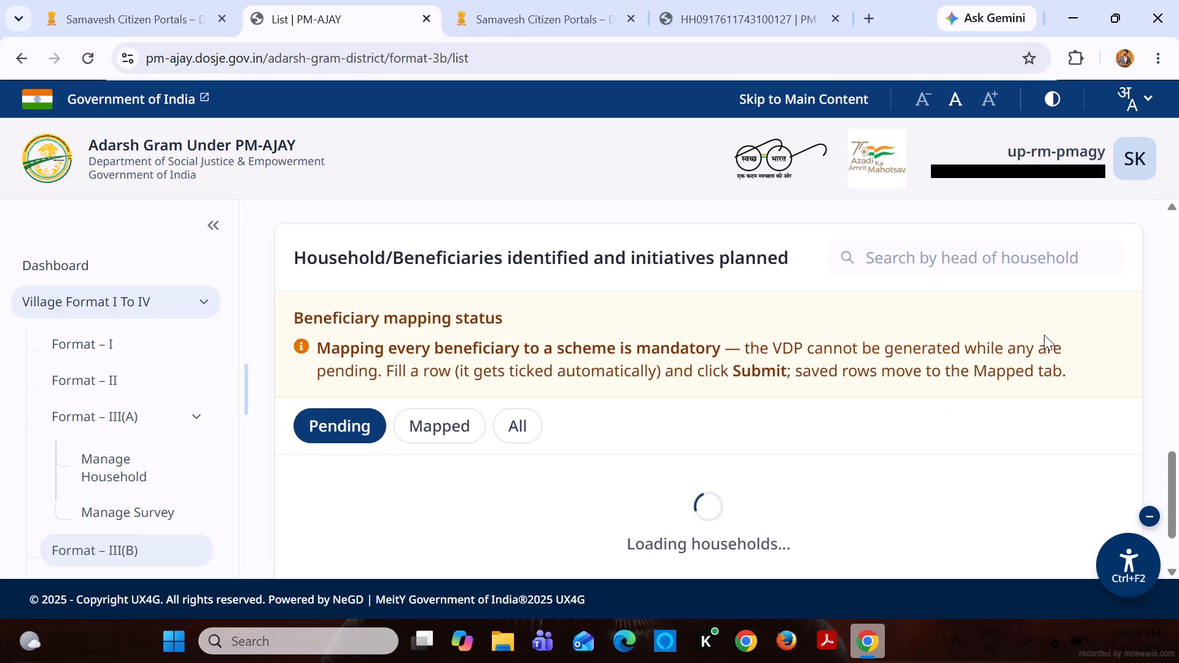
scroll(923, 412, "down", 3)
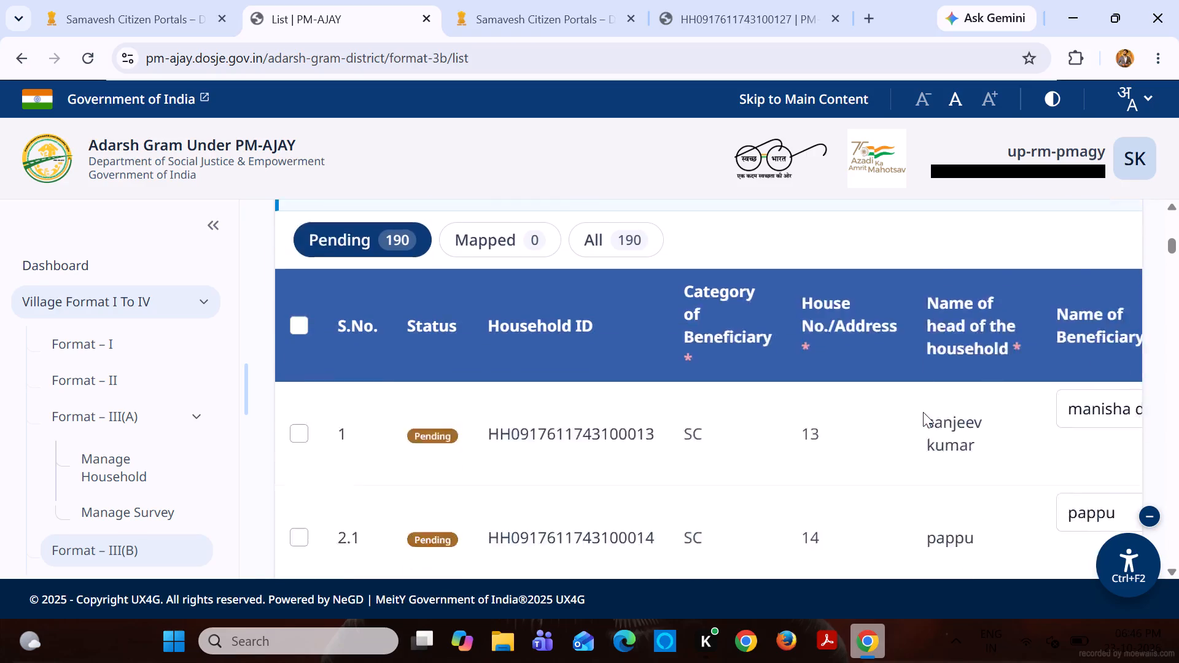
scroll(923, 412, "down", 2)
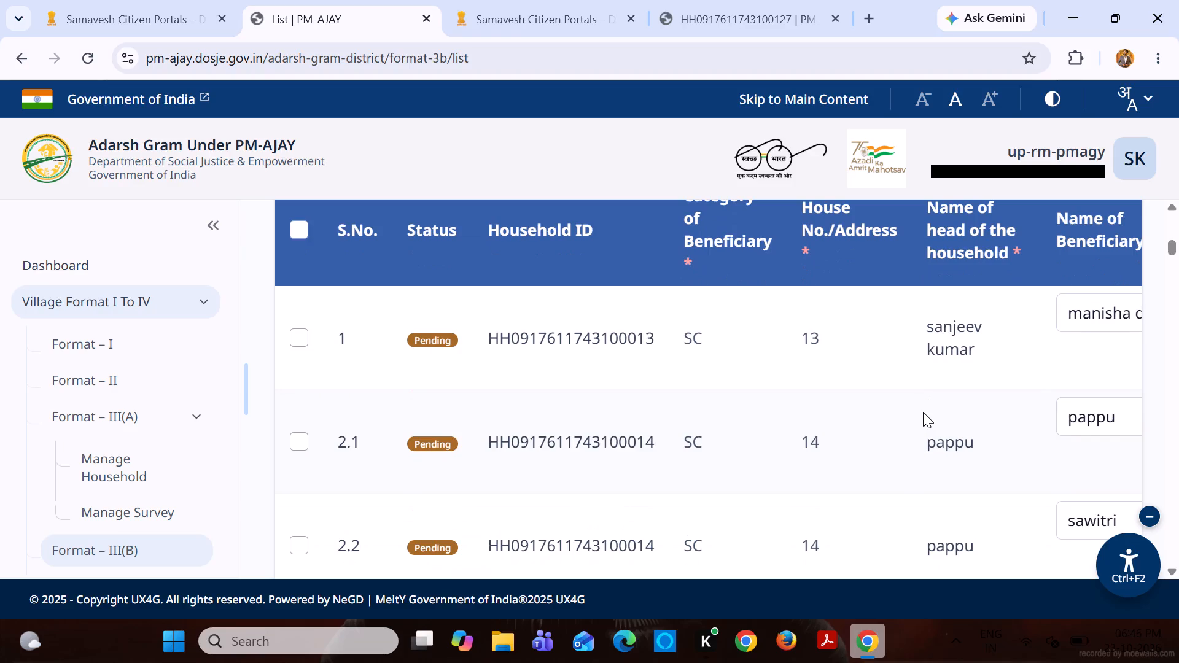
Switch the monitorable indicator to 8.1 – % of village population (>5 years) having Aadhaar identification and review its pending beneficiaries.
scroll(923, 412, "up", 7)
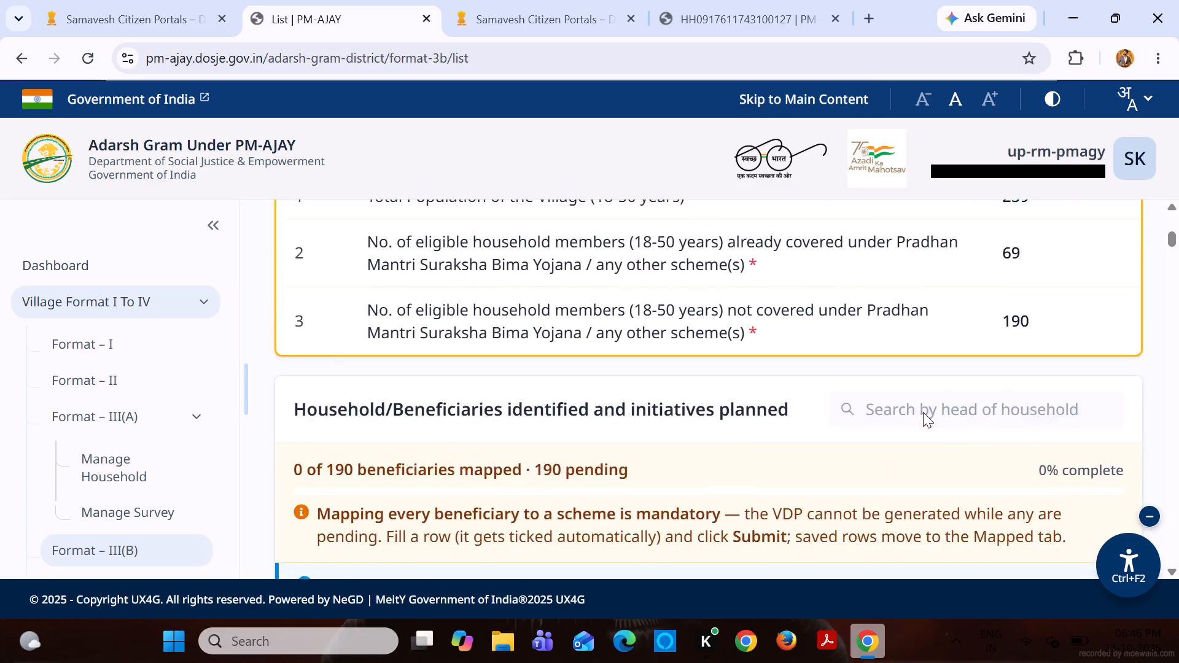
scroll(923, 412, "up", 4)
left_click(874, 437)
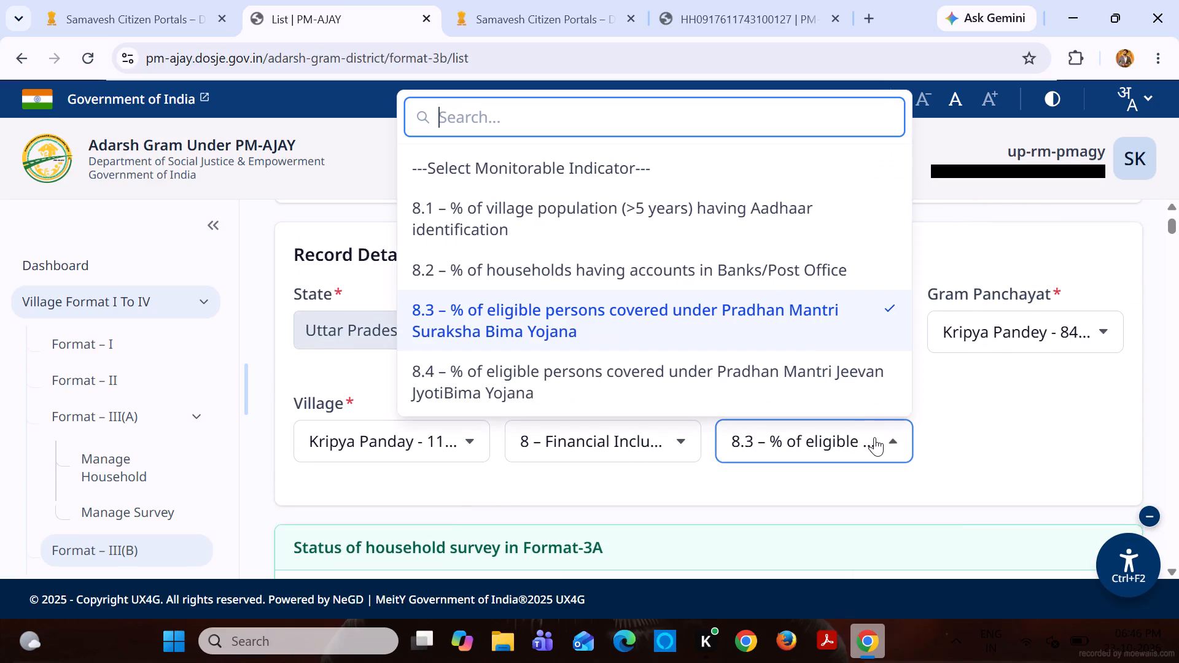
left_click(594, 211)
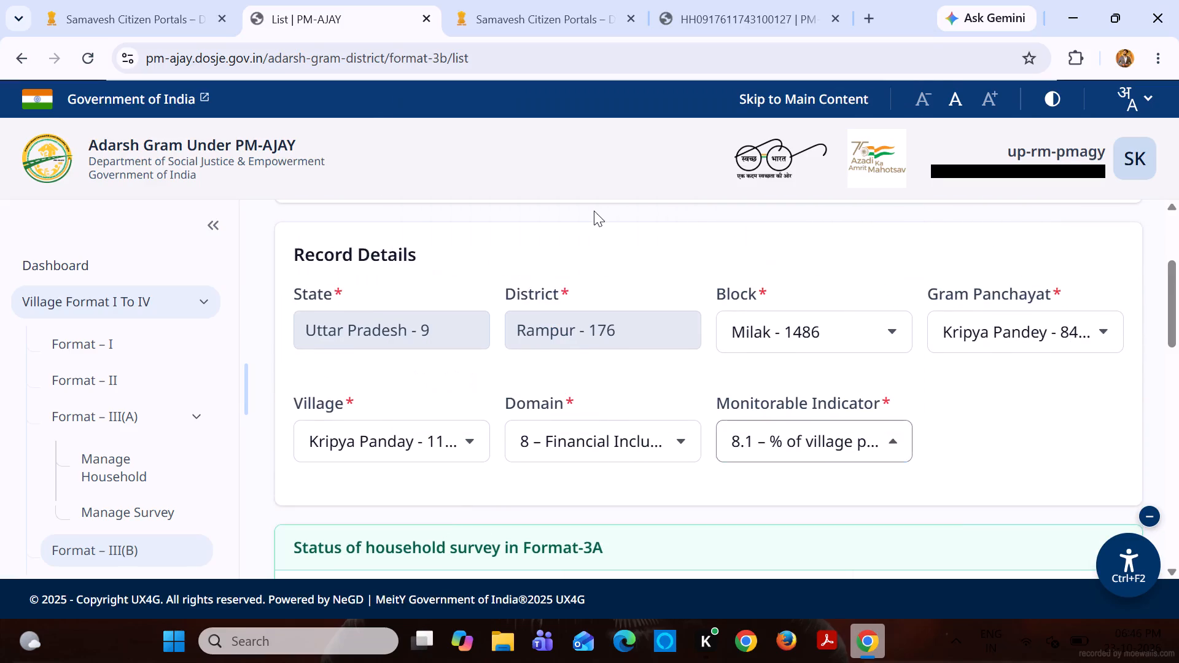
scroll(740, 379, "down", 7)
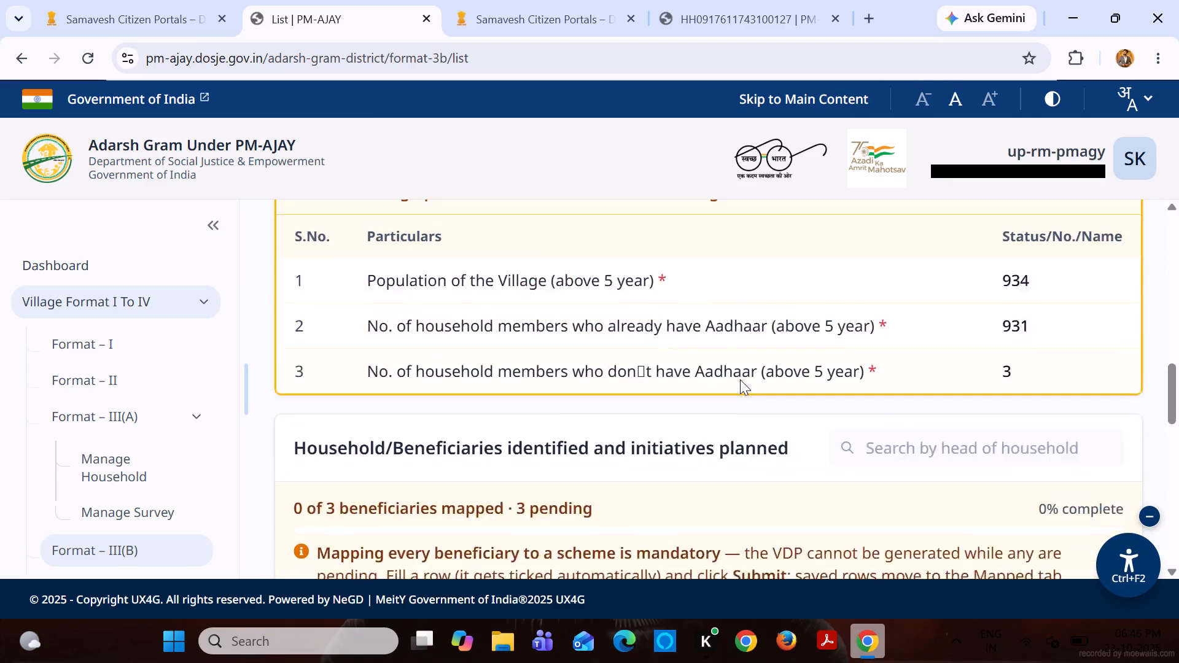
scroll(740, 379, "down", 2)
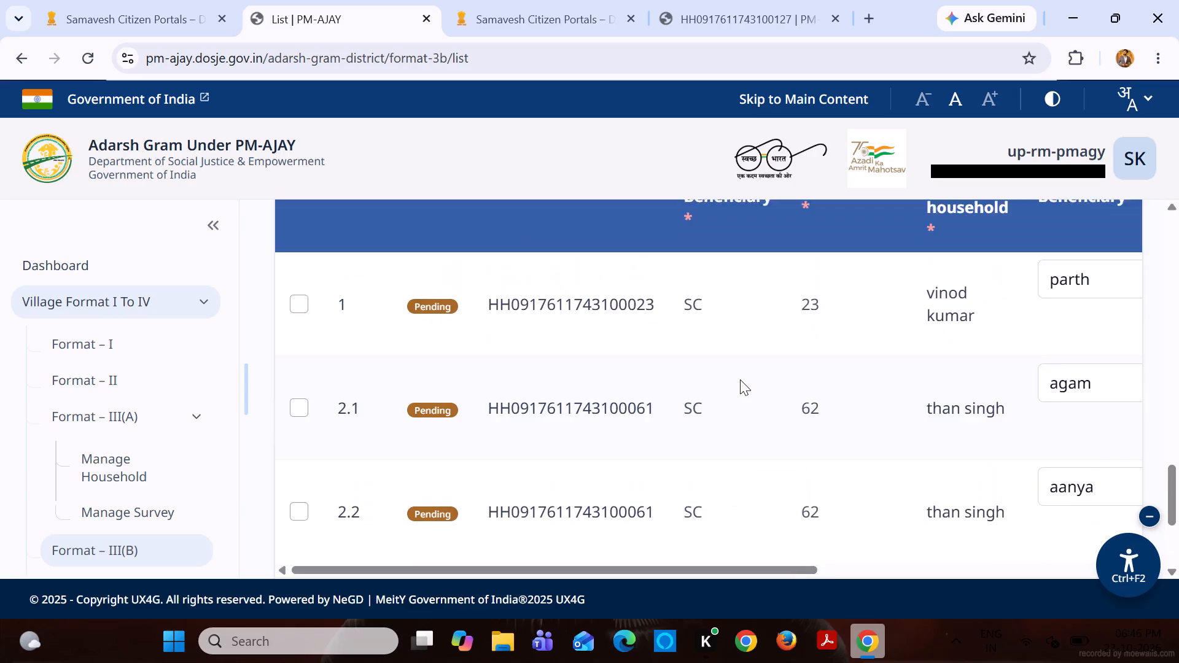
scroll(740, 379, "down", 1)
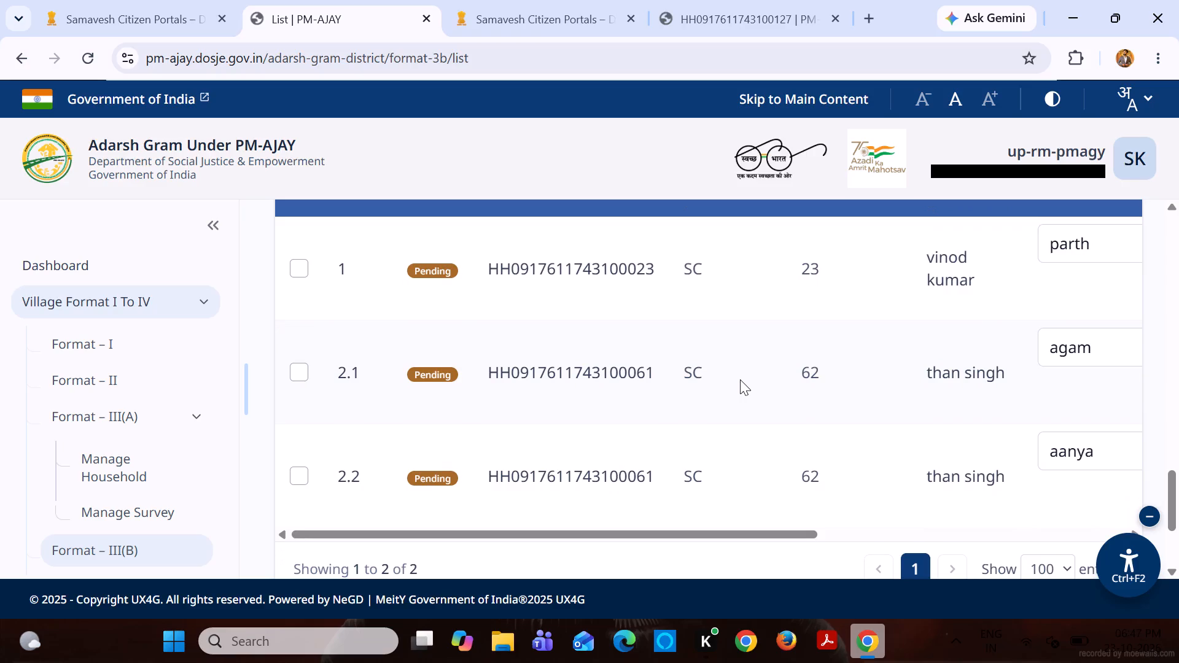
Switch the monitorable indicator to 8.2 – % of households having accounts in Banks/Post Office.
scroll(740, 379, "up", 8)
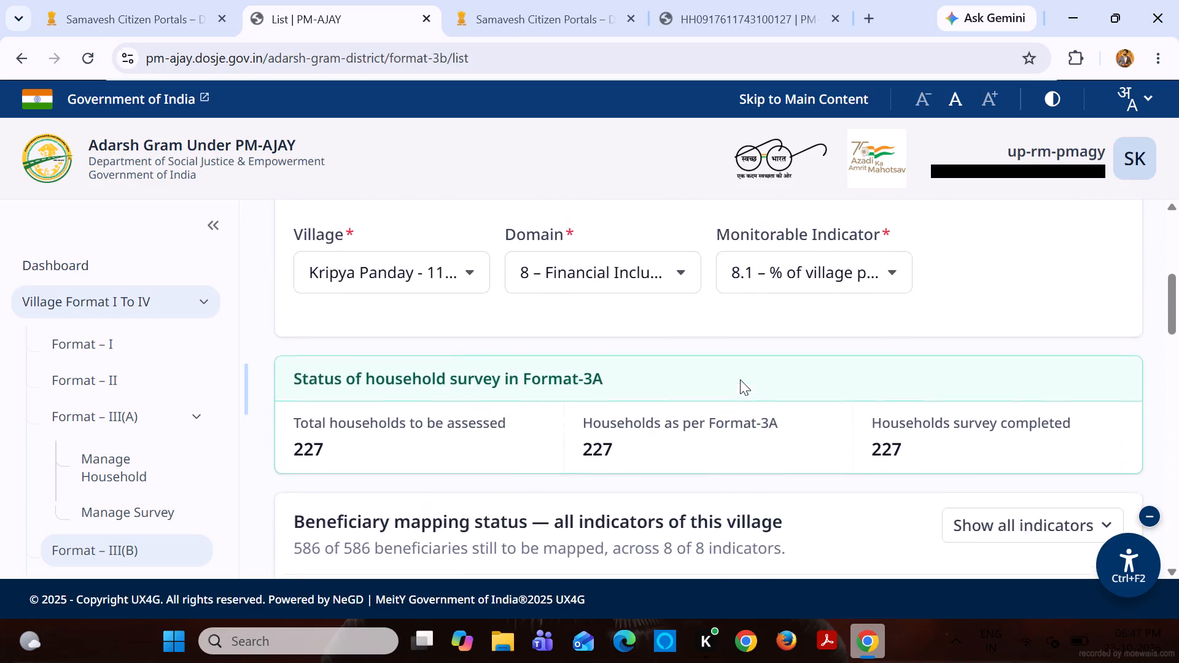
scroll(740, 379, "up", 2)
left_click(804, 371)
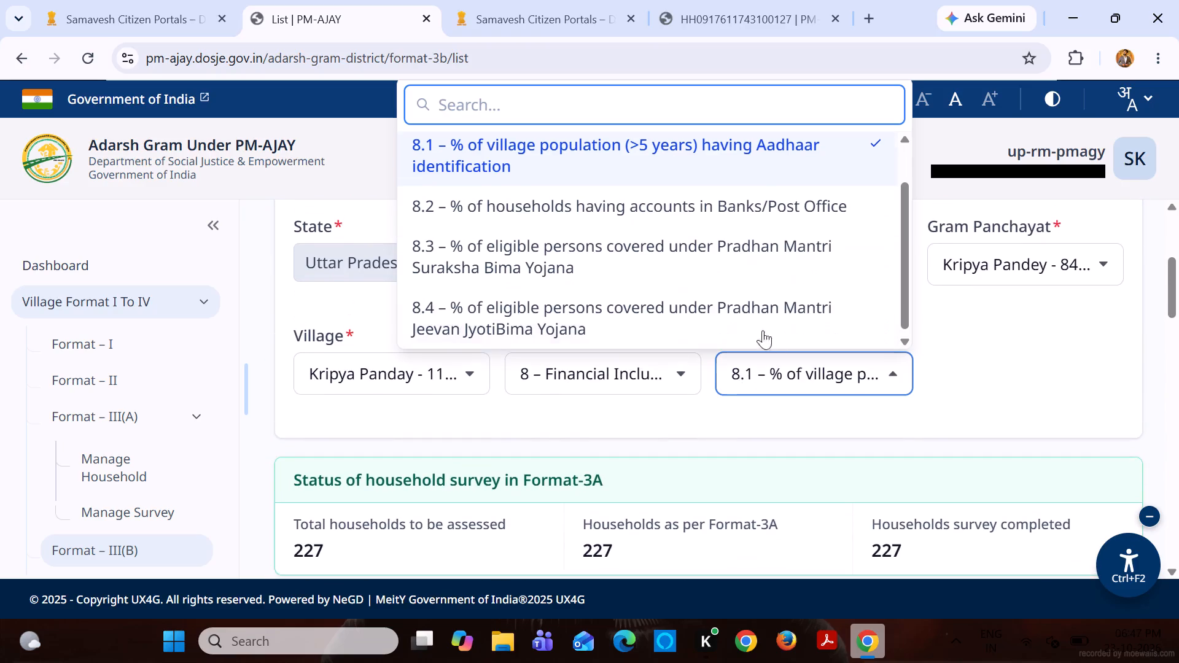
left_click(655, 216)
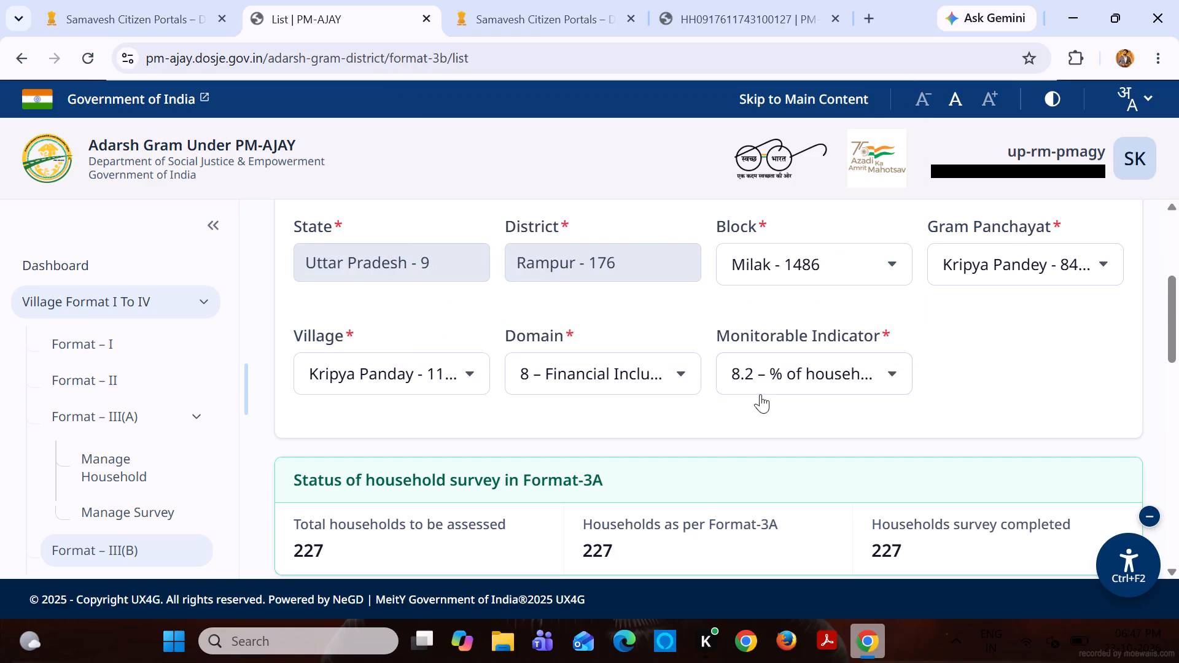
Review the full list of pending beneficiaries without a bank or post office account, checking household IDs, house numbers and categories.
scroll(769, 406, "down", 8)
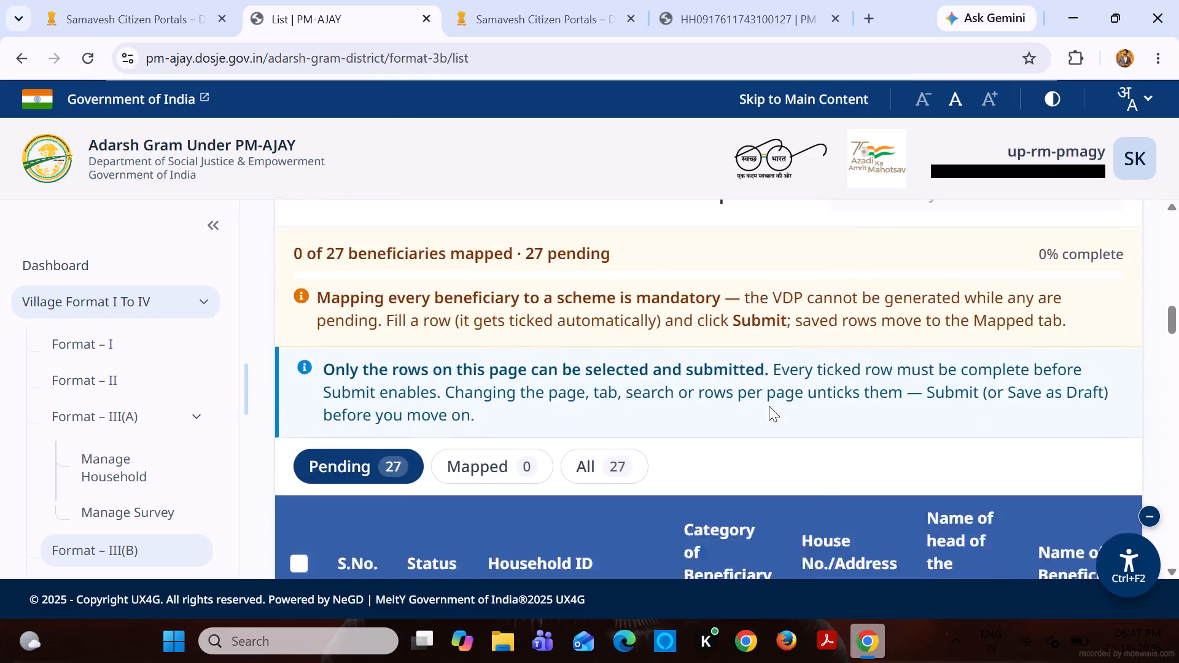
scroll(769, 406, "down", 5)
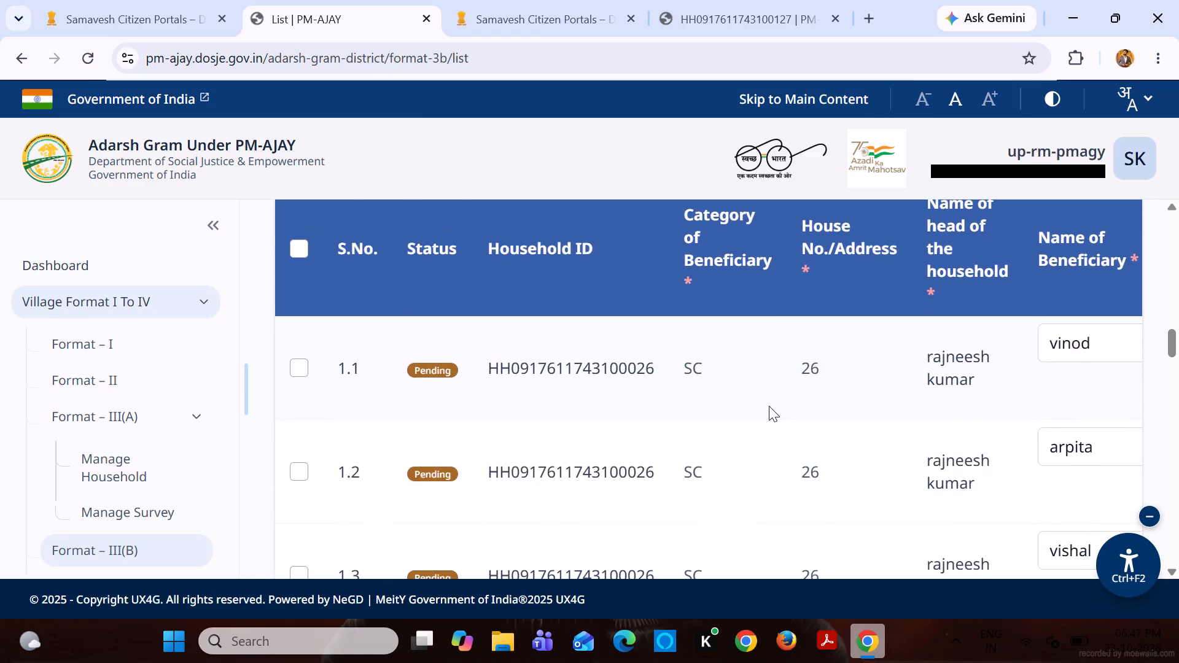
scroll(769, 406, "down", 1)
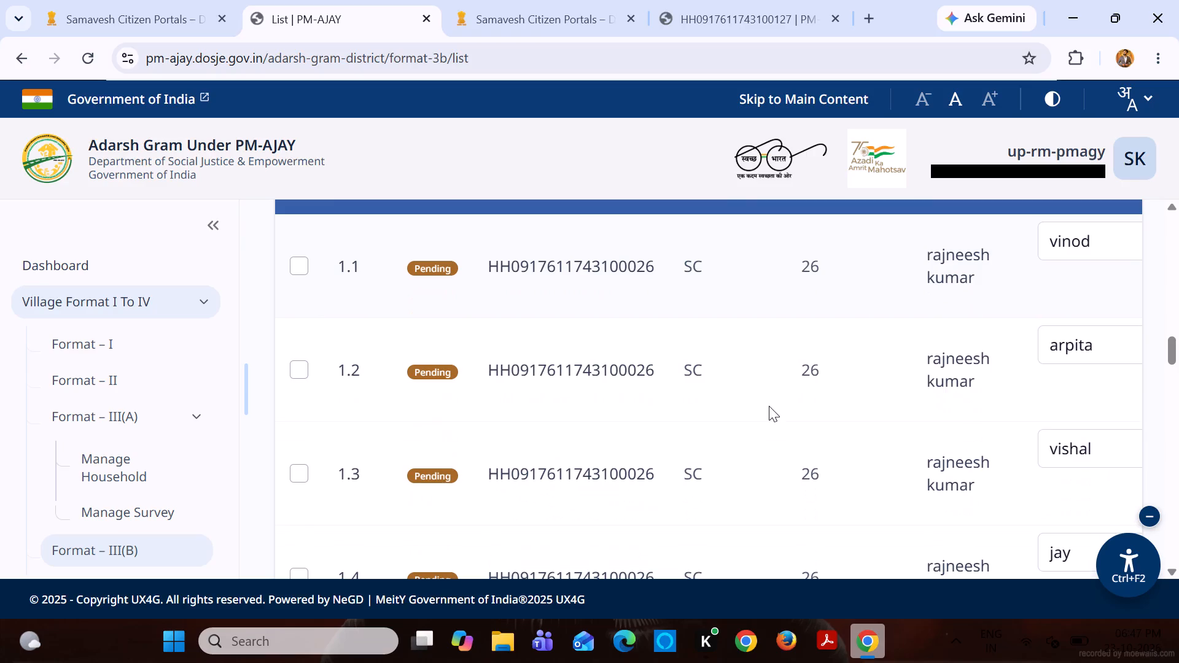
scroll(769, 406, "down", 1)
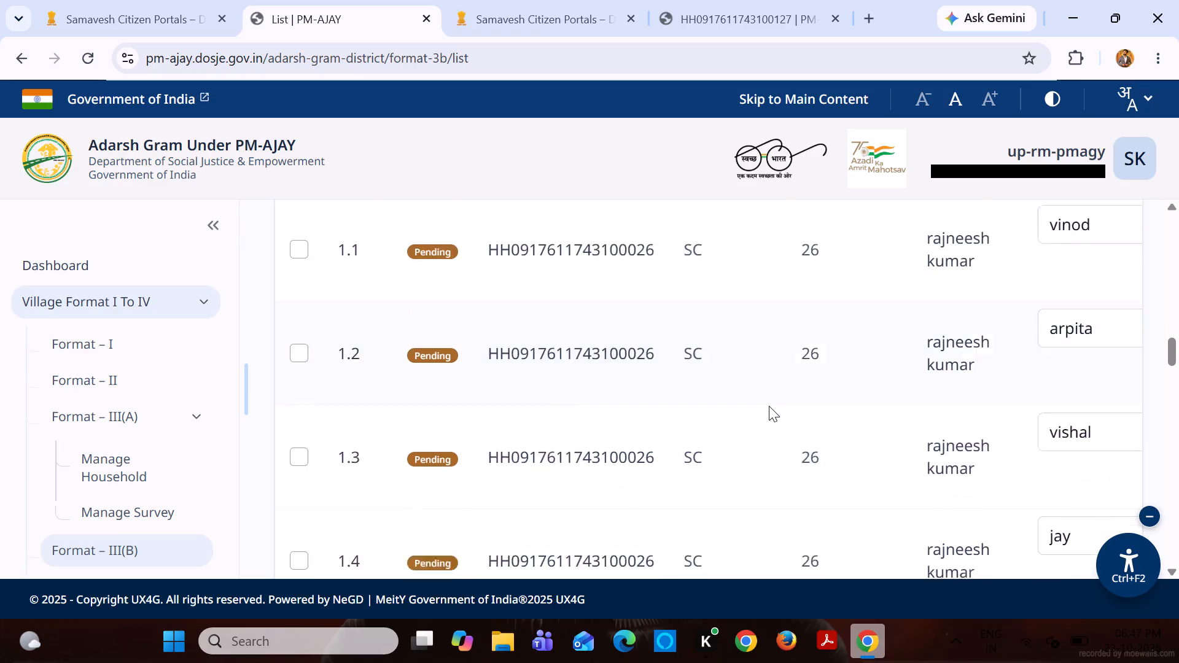
scroll(769, 406, "down", 5)
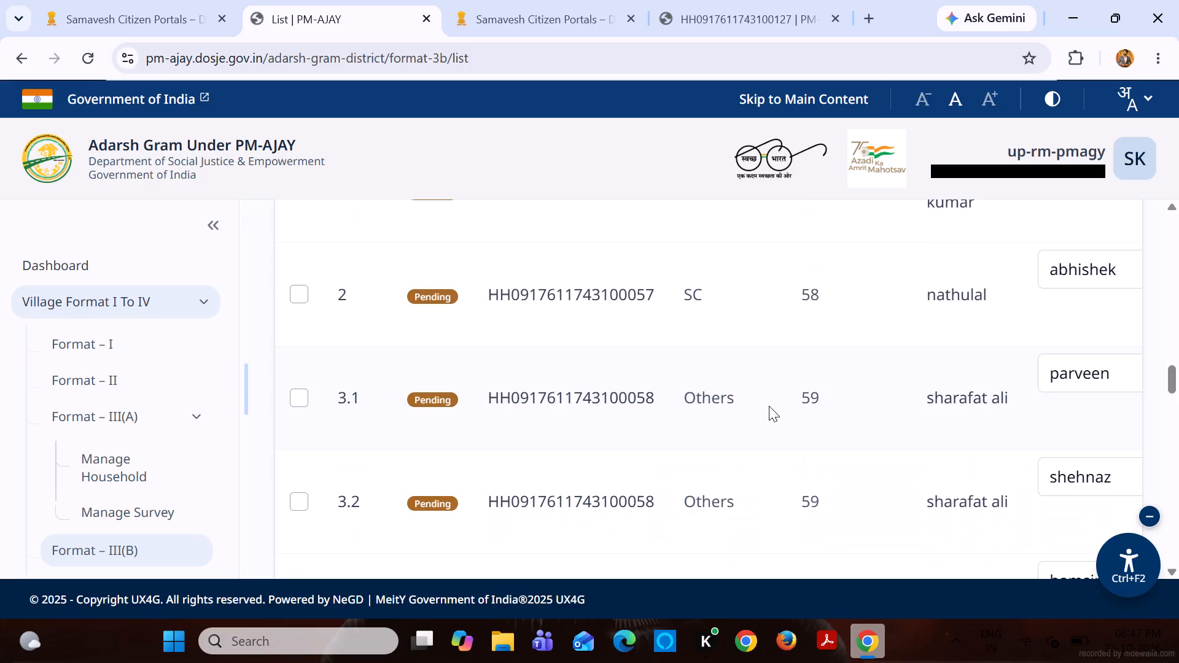
scroll(769, 406, "down", 4)
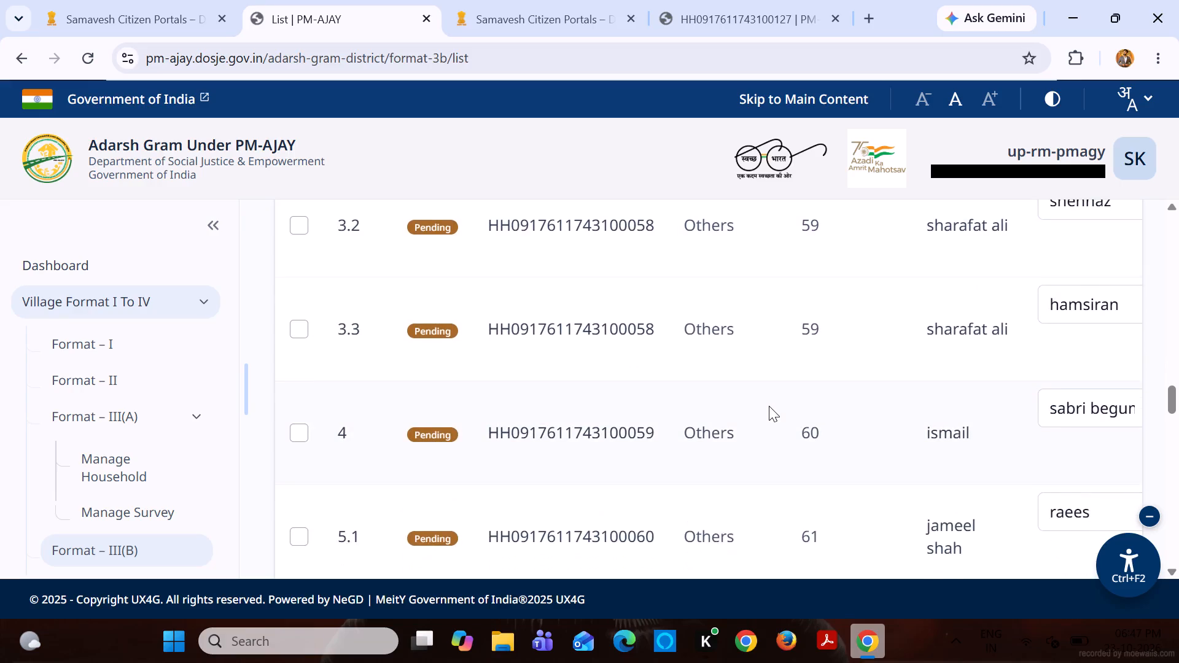
scroll(769, 406, "down", 4)
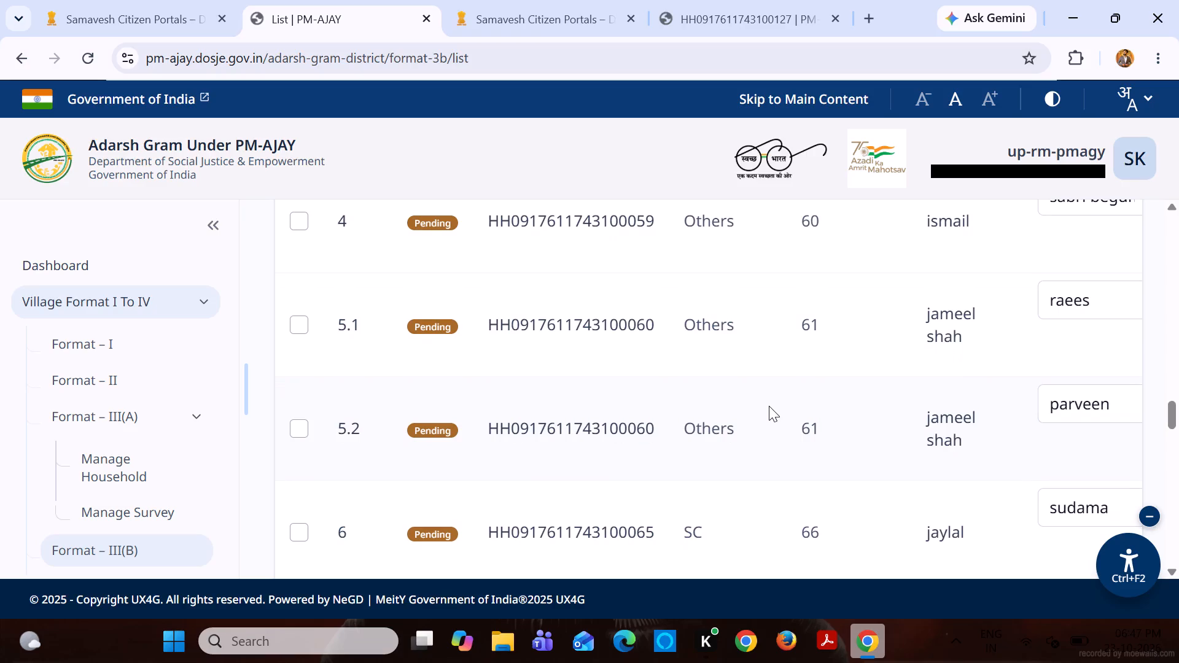
scroll(769, 406, "down", 4)
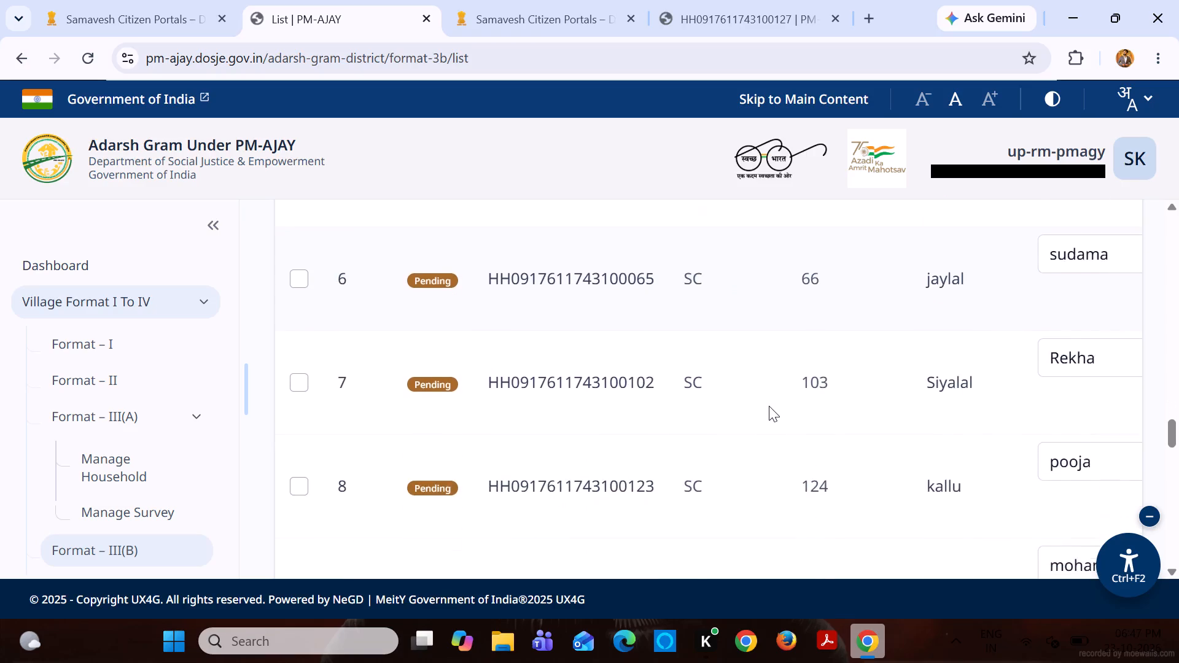
scroll(769, 406, "down", 3)
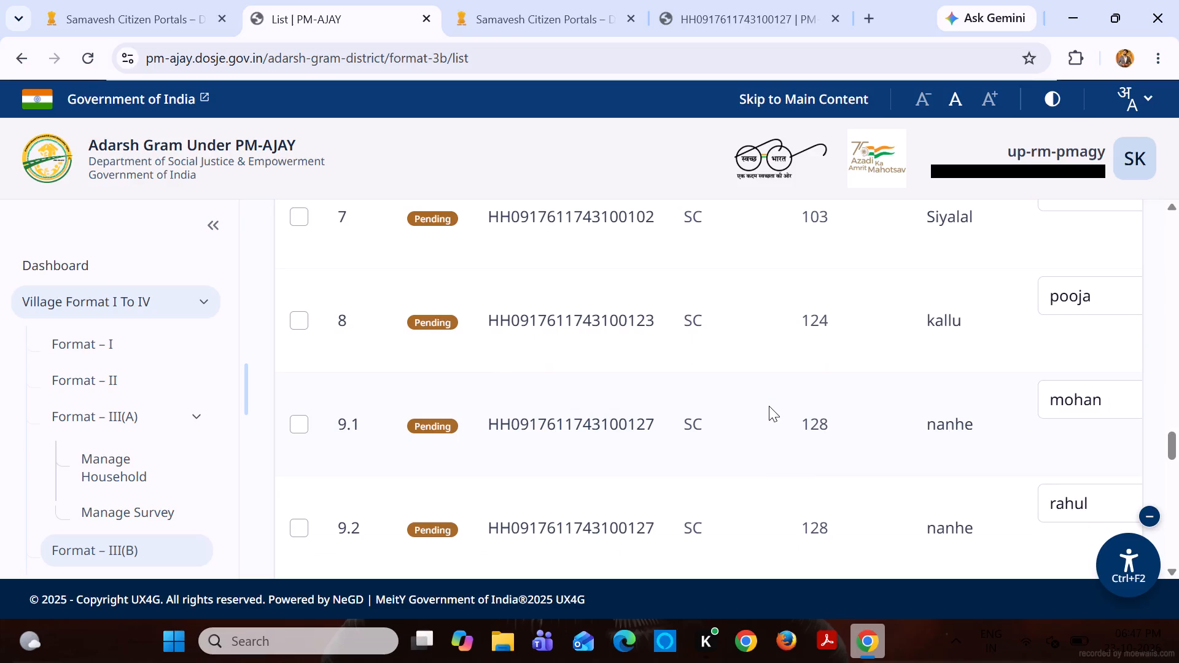
scroll(771, 358, "down", 6)
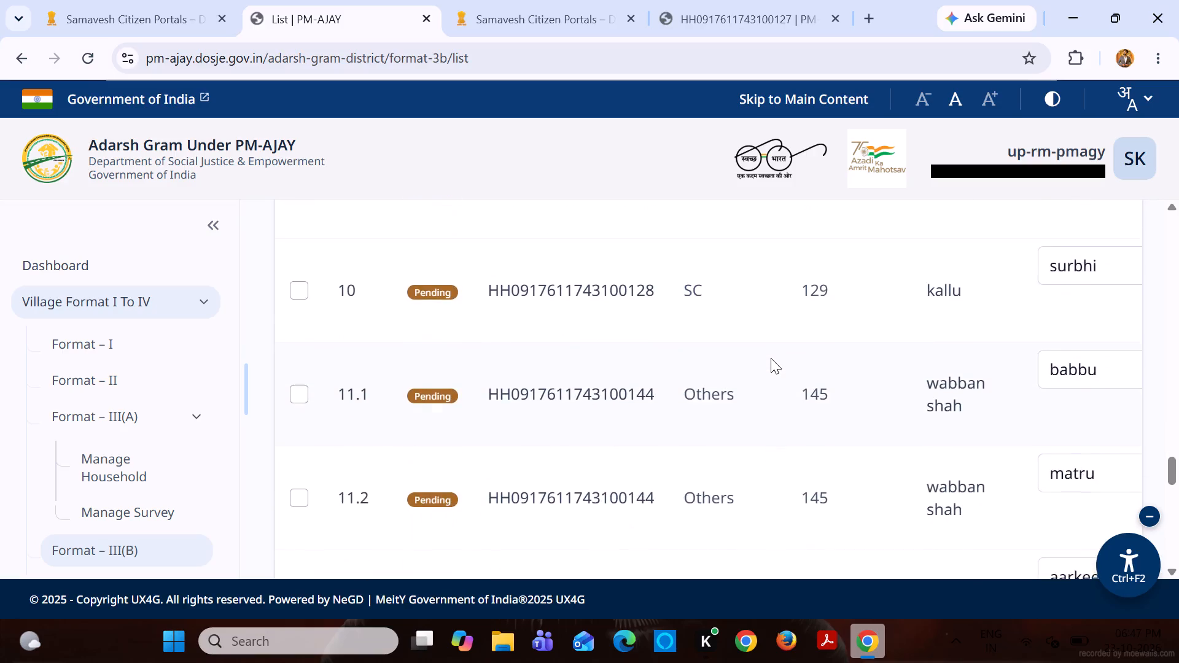
scroll(771, 358, "down", 2)
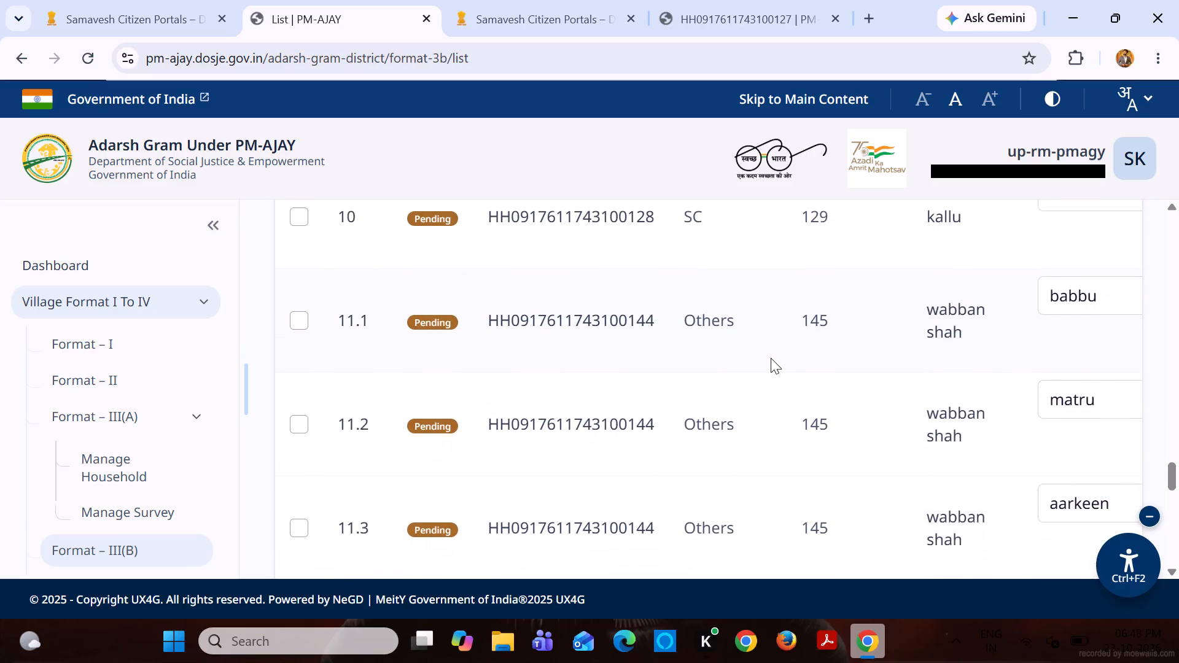
scroll(771, 358, "down", 5)
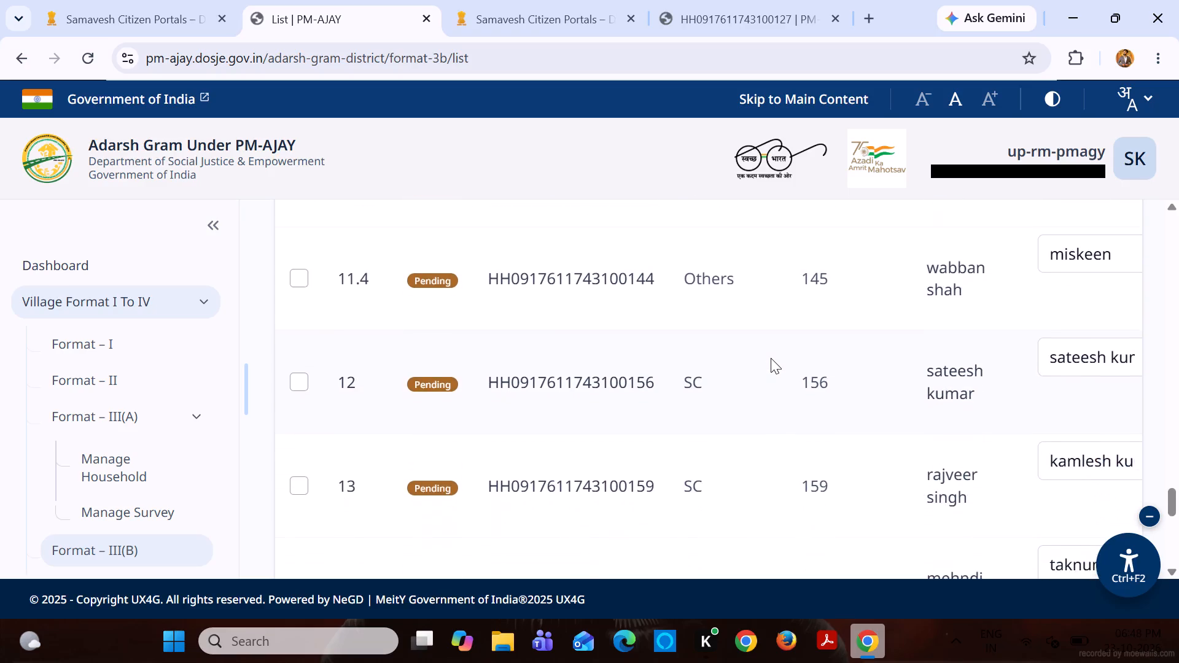
scroll(771, 358, "down", 3)
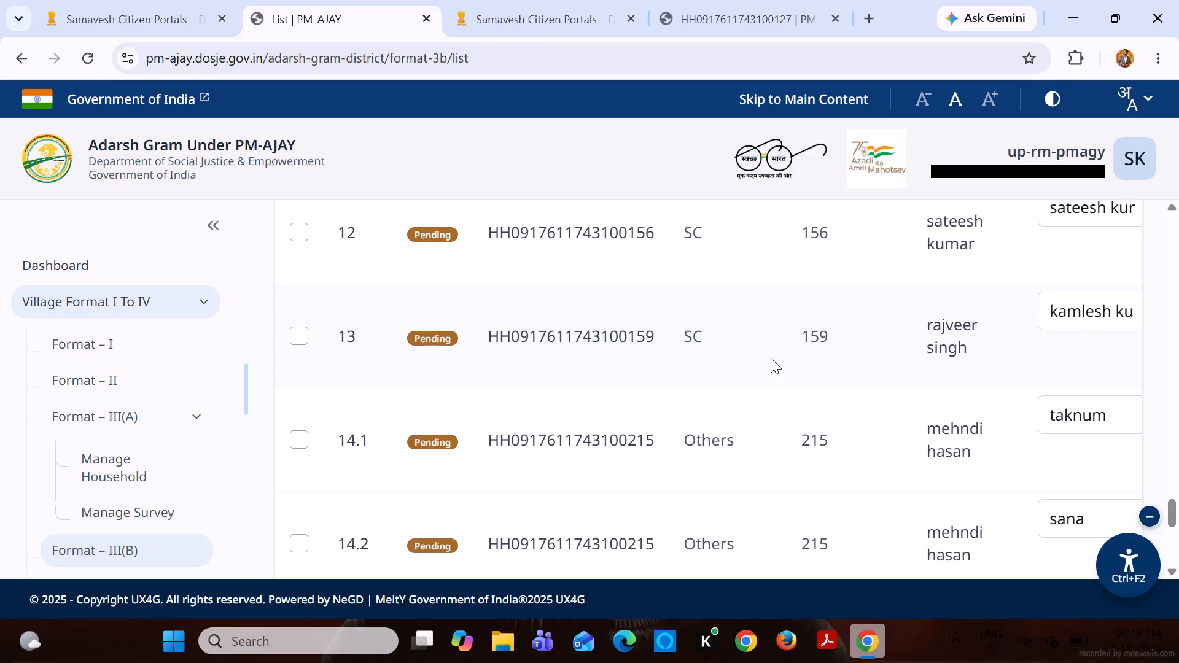
scroll(771, 358, "down", 4)
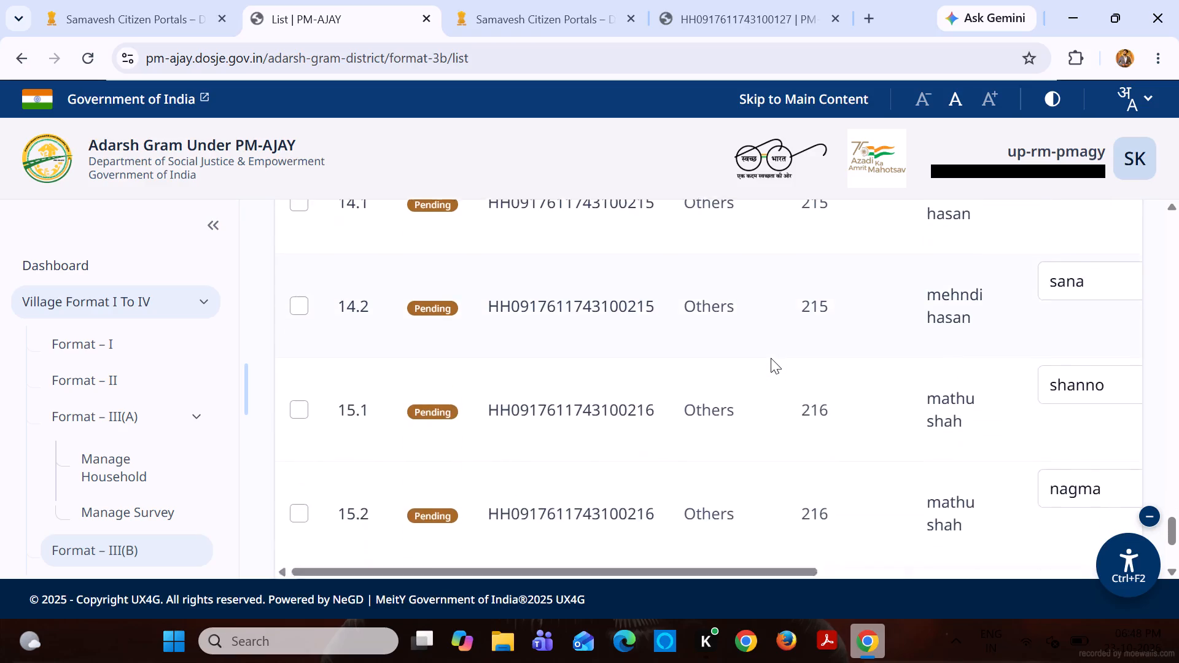
scroll(771, 358, "down", 1)
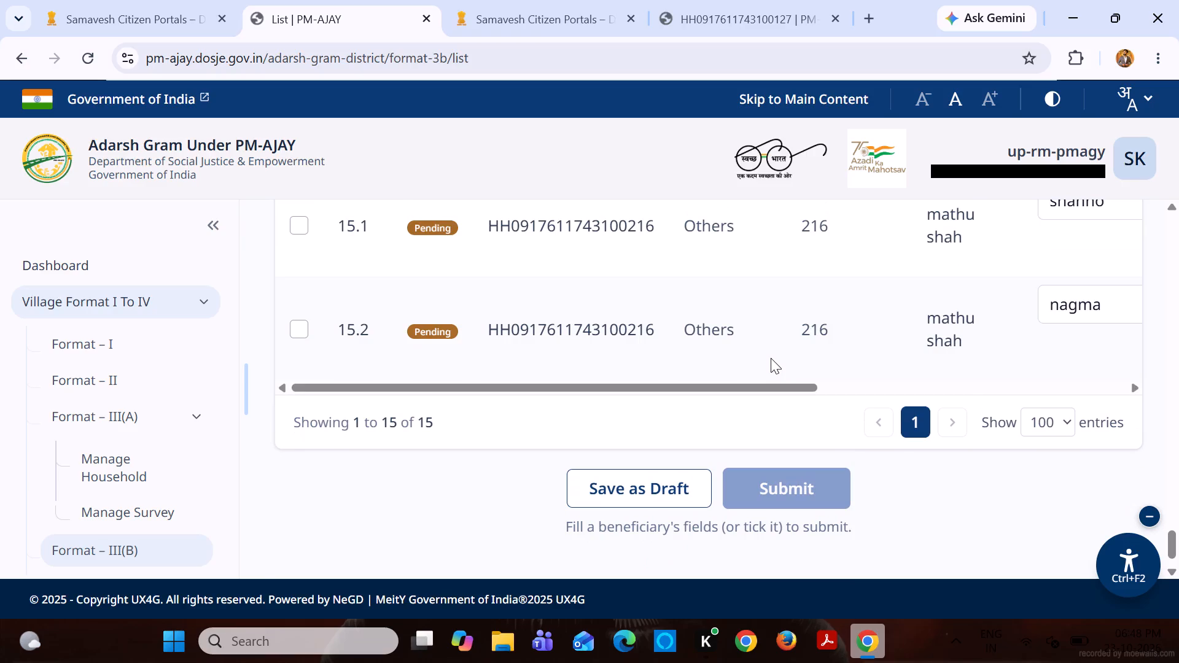
Switch the monitorable indicator to 8.3 – % of eligible persons covered under Pradhan Mantri Suraksha Bima Yojana.
scroll(771, 358, "up", 17)
scroll(771, 358, "up", 4)
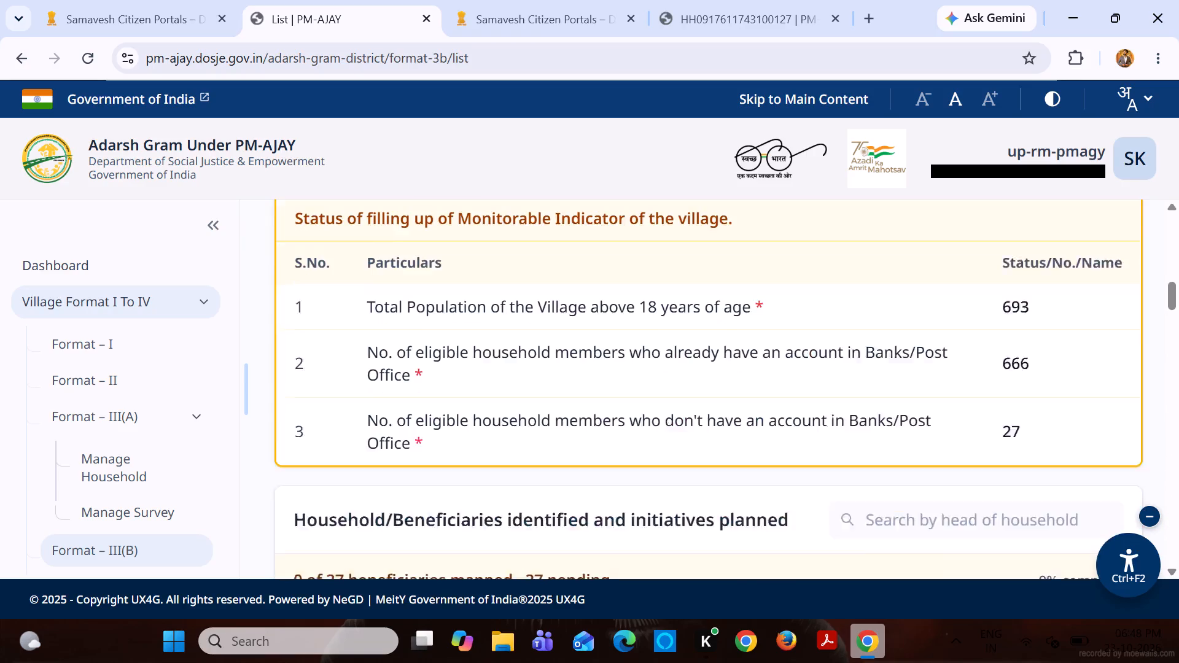
scroll(771, 358, "up", 6)
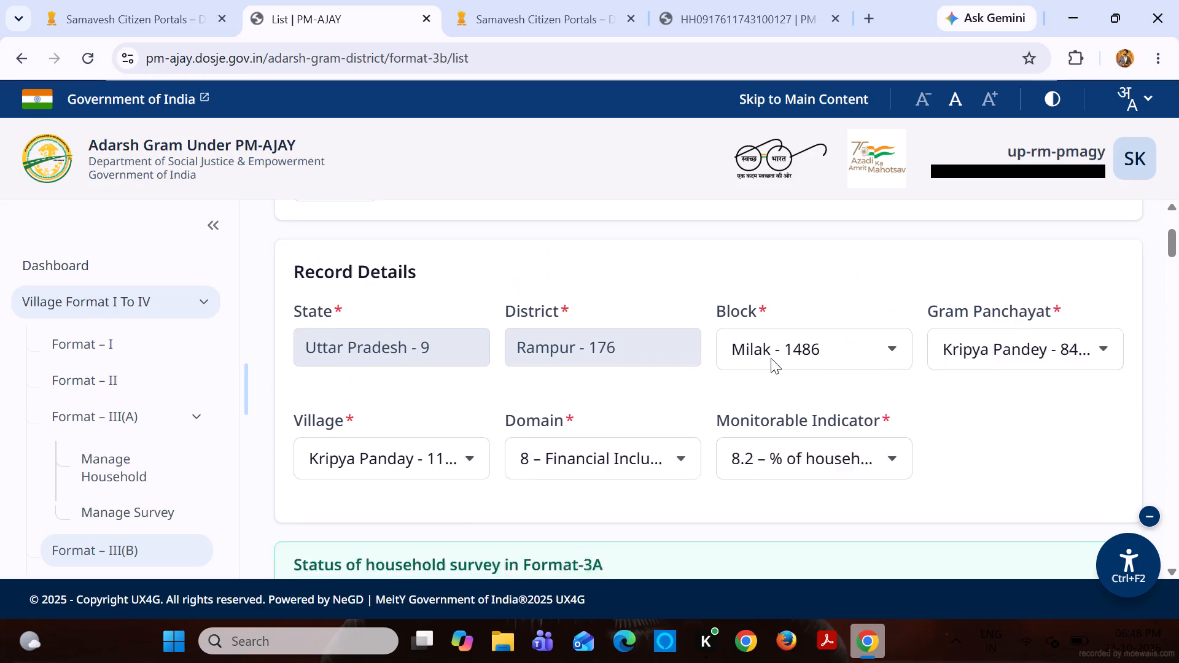
scroll(771, 358, "up", 1)
left_click(814, 468)
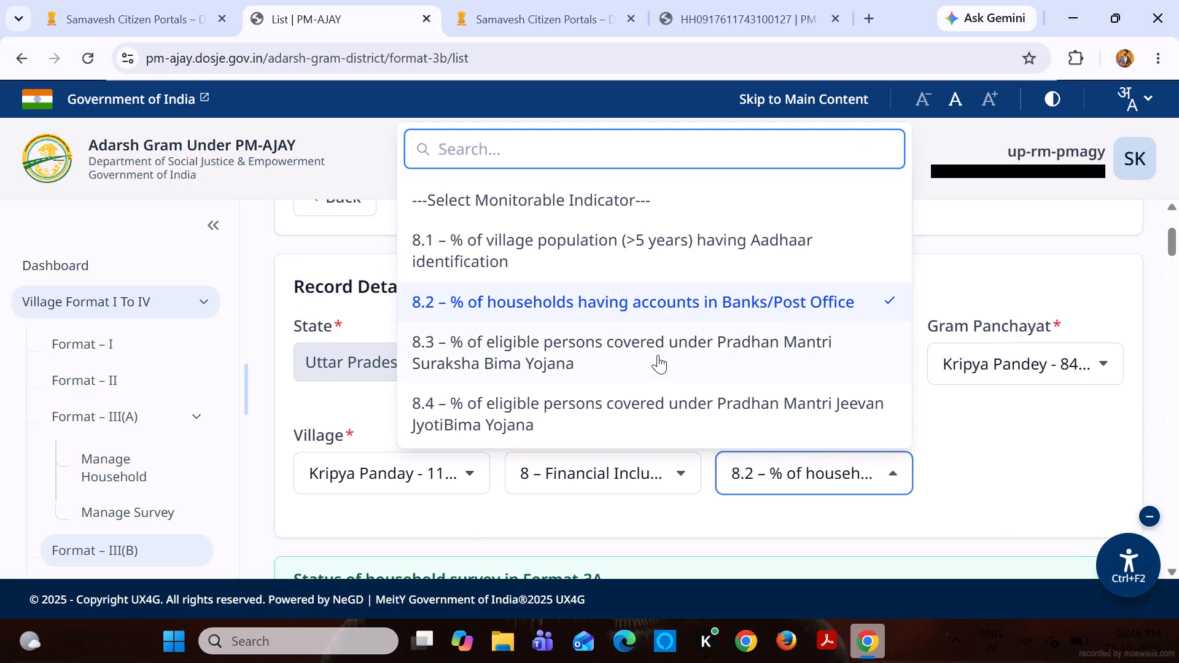
left_click(658, 355)
Review the pending beneficiaries for indicator 8.3, checking household IDs, categories, house numbers and household heads from house 13 onward.
scroll(754, 401, "down", 6)
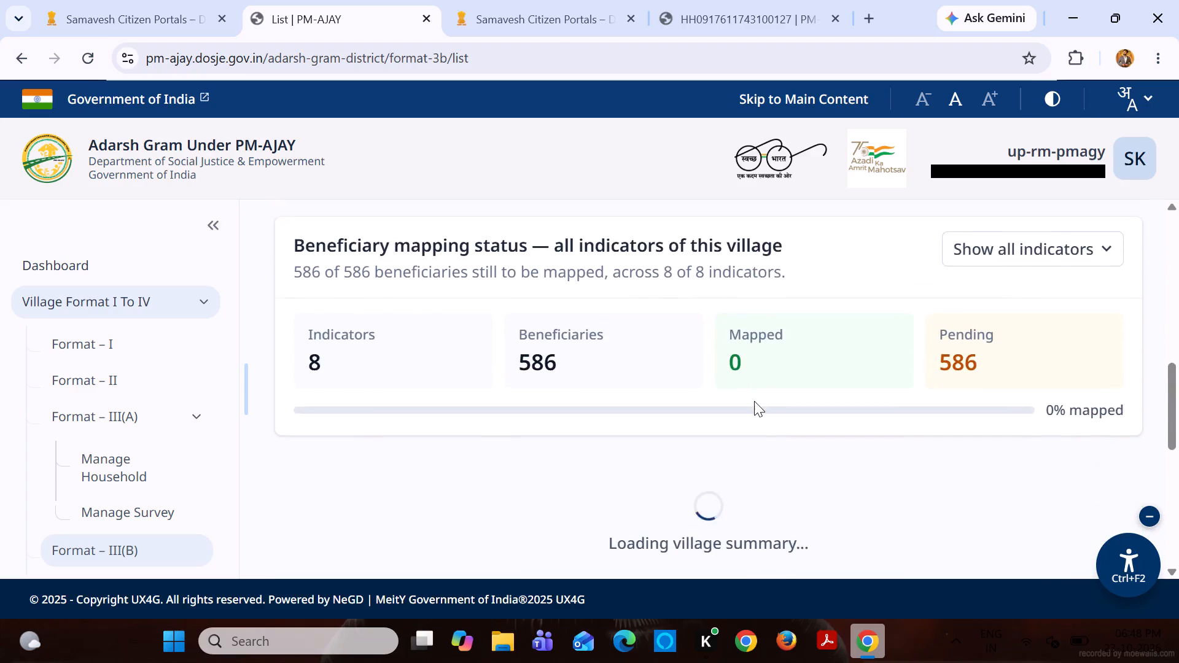
scroll(754, 401, "down", 7)
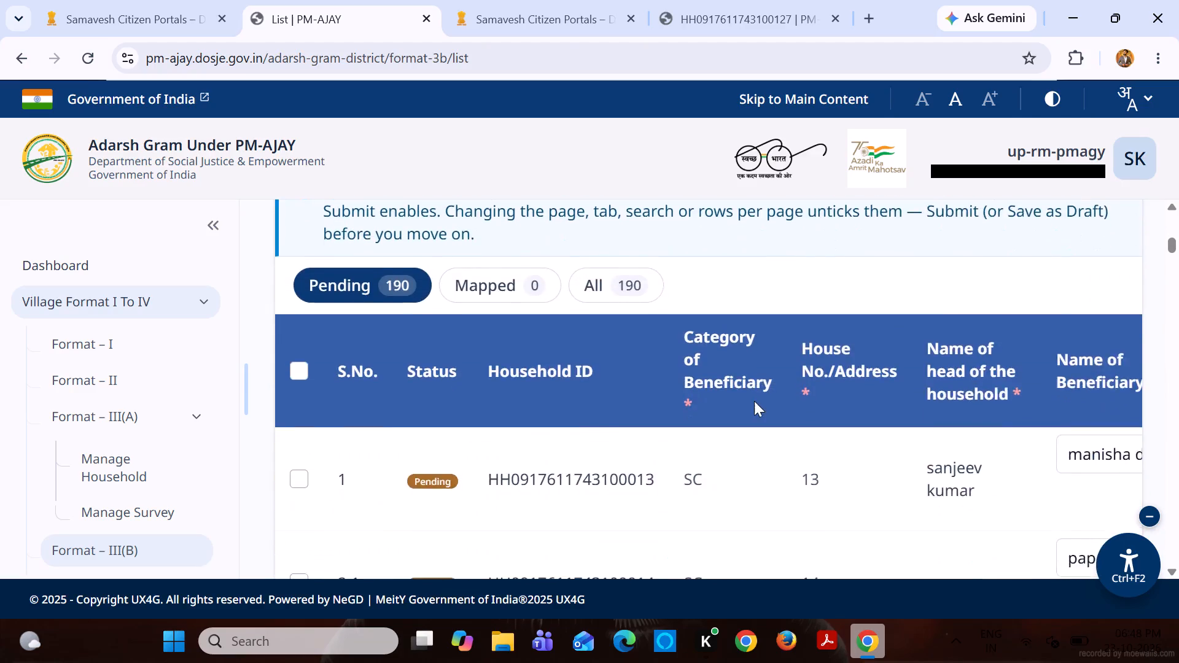
scroll(754, 401, "down", 3)
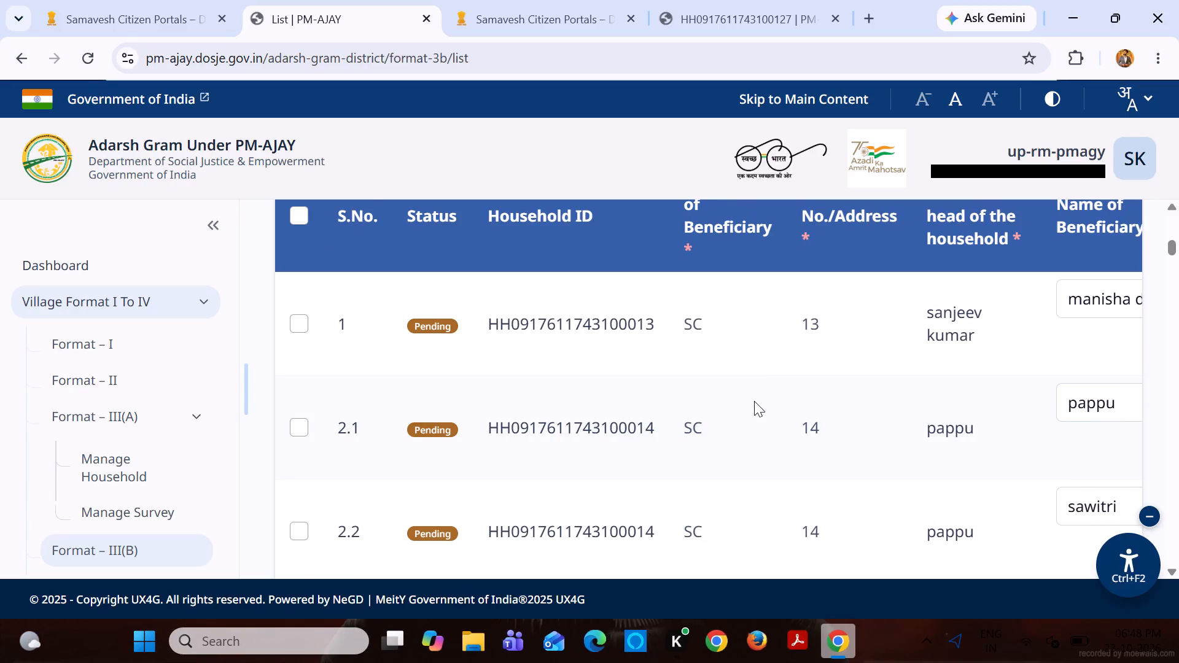
scroll(754, 401, "down", 5)
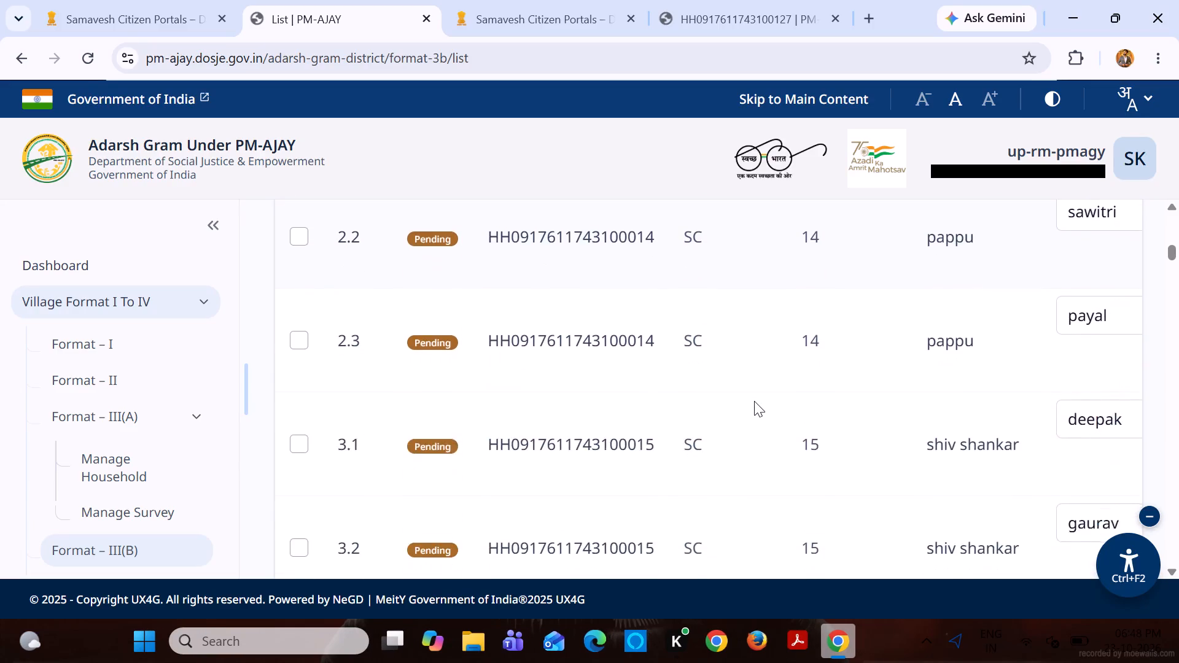
scroll(754, 401, "down", 1)
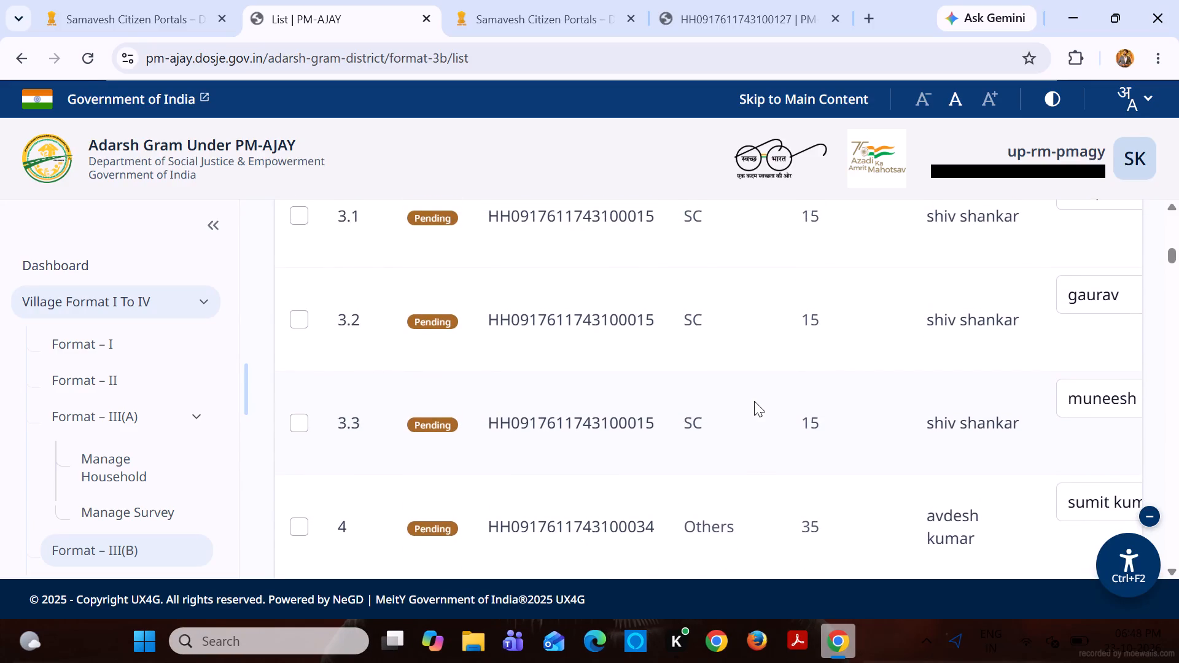
scroll(754, 401, "down", 1)
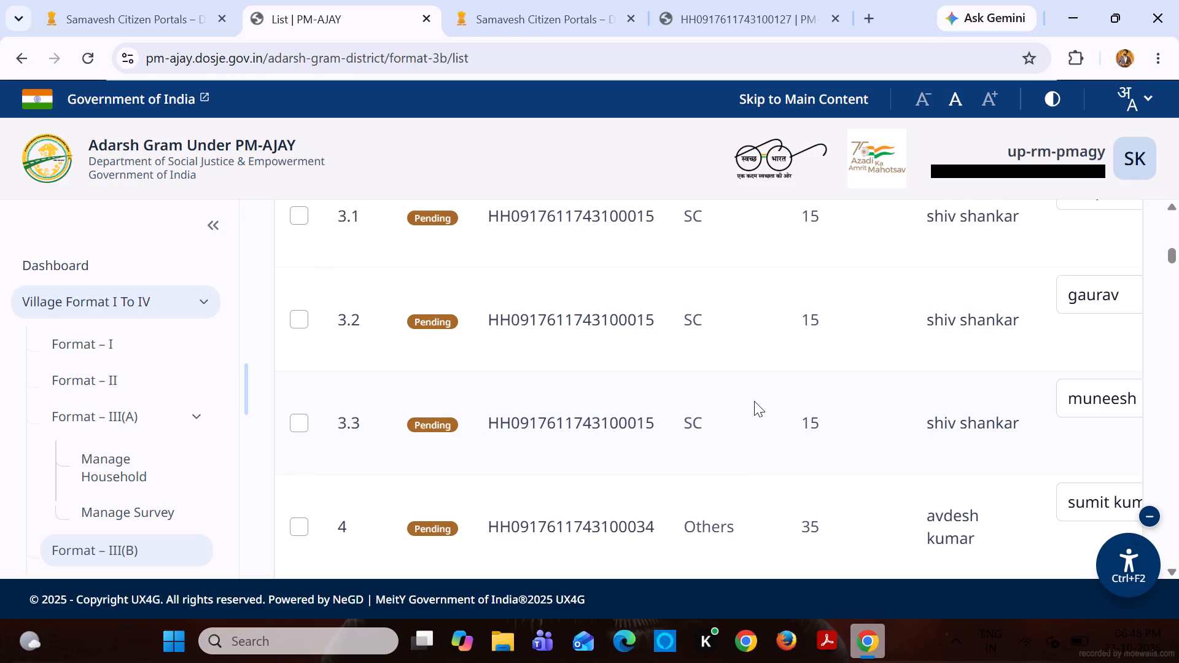
scroll(754, 401, "down", 2)
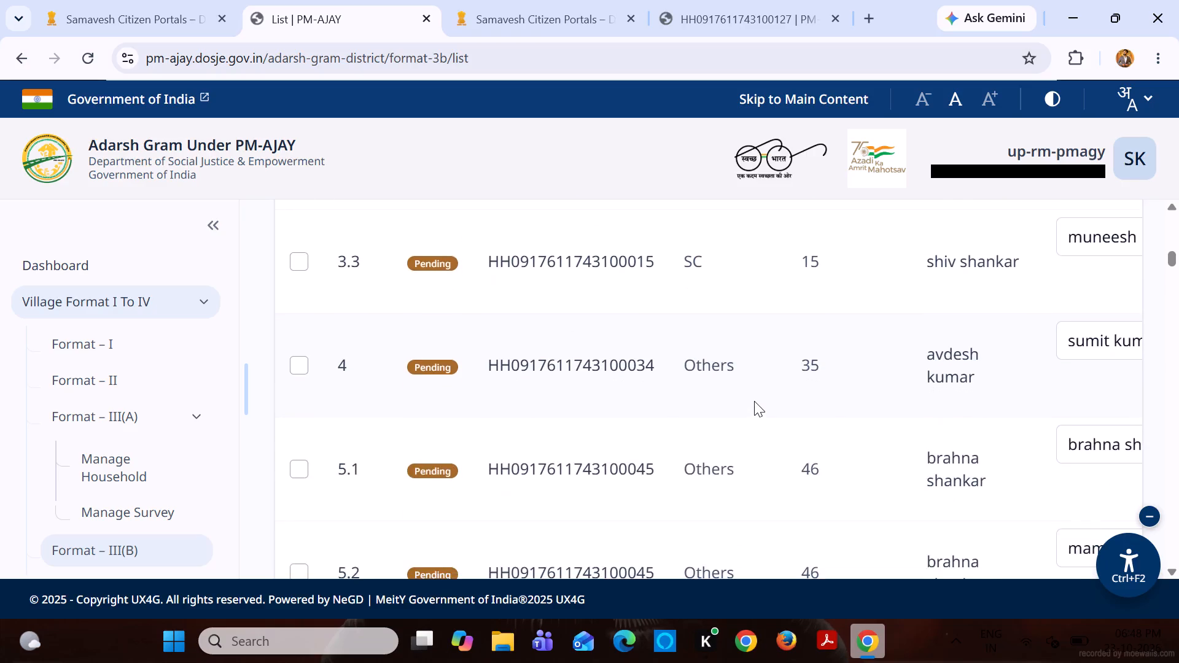
scroll(754, 401, "down", 3)
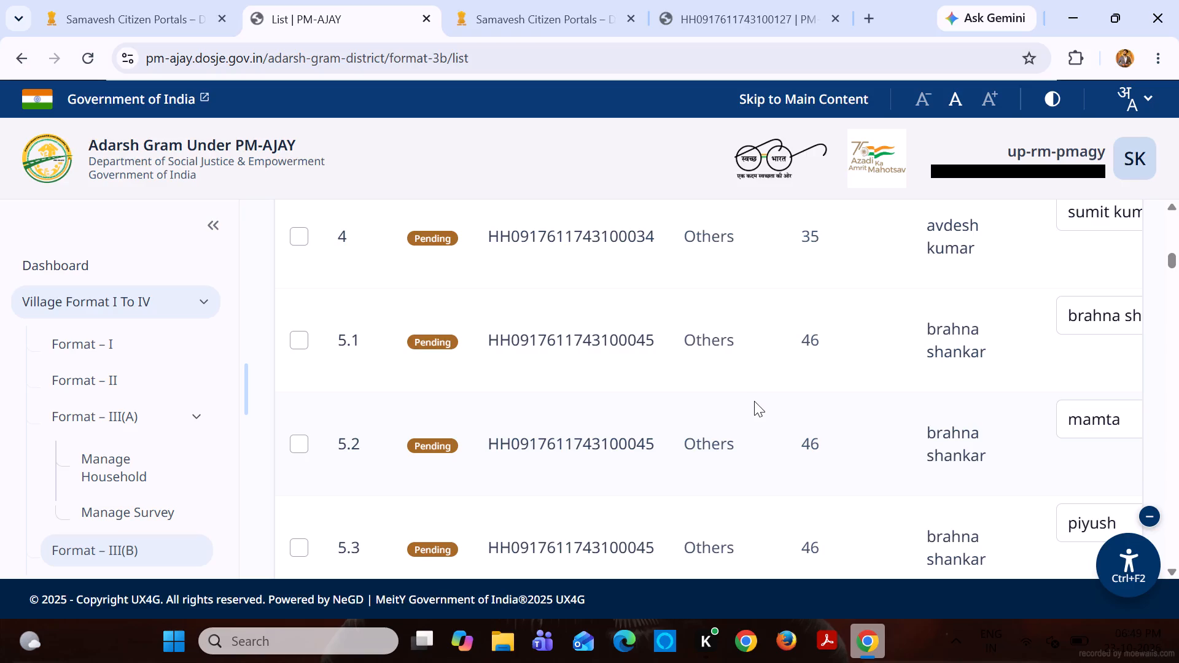
scroll(754, 401, "down", 4)
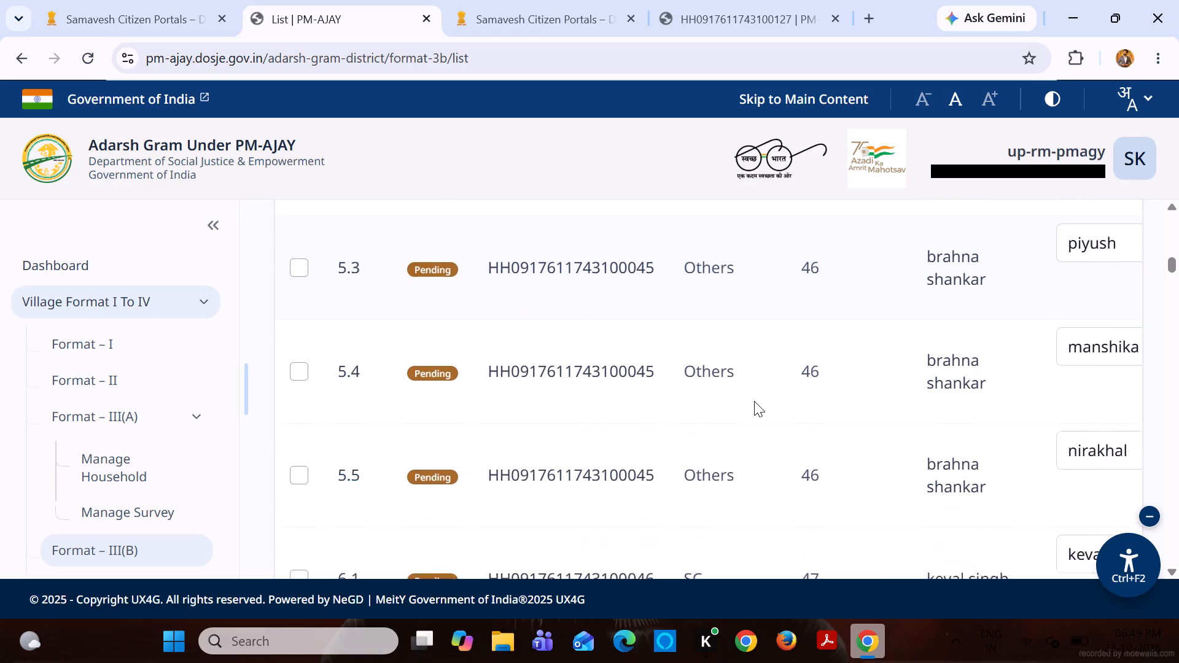
scroll(754, 401, "down", 2)
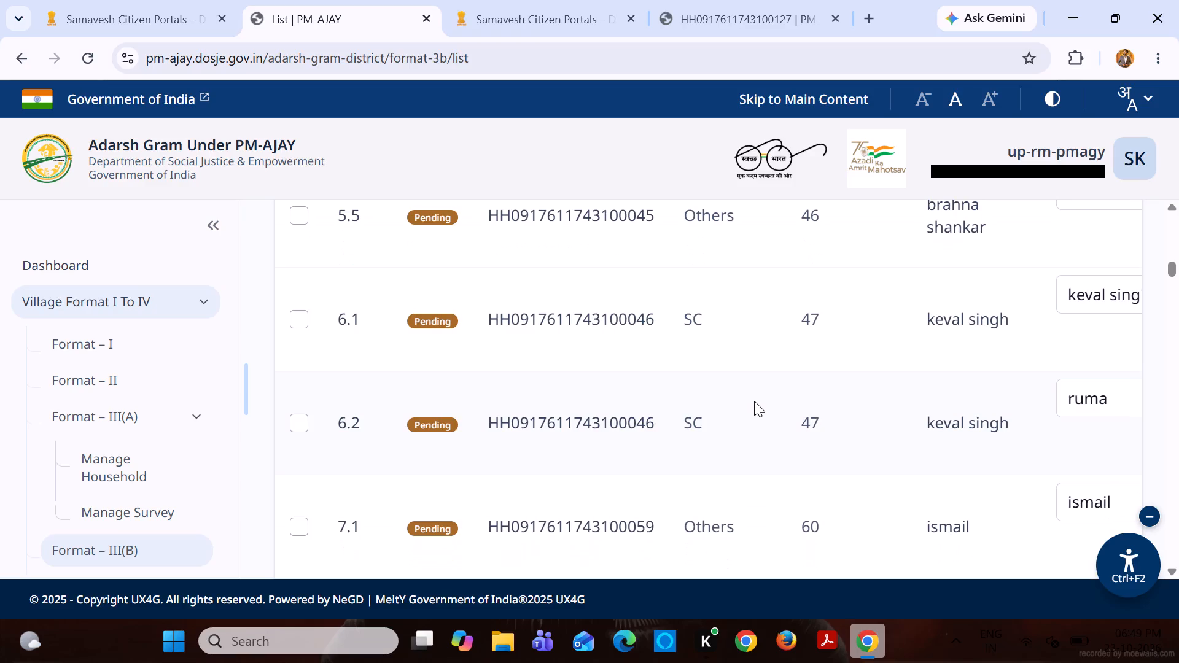
scroll(754, 401, "down", 4)
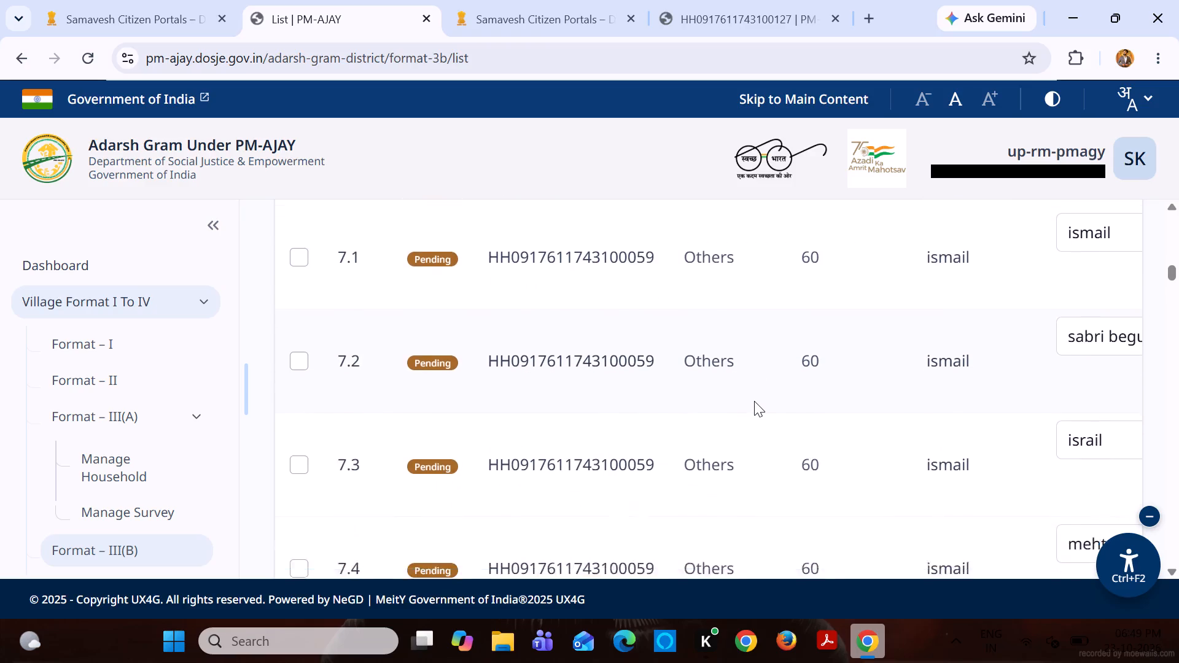
scroll(754, 401, "down", 7)
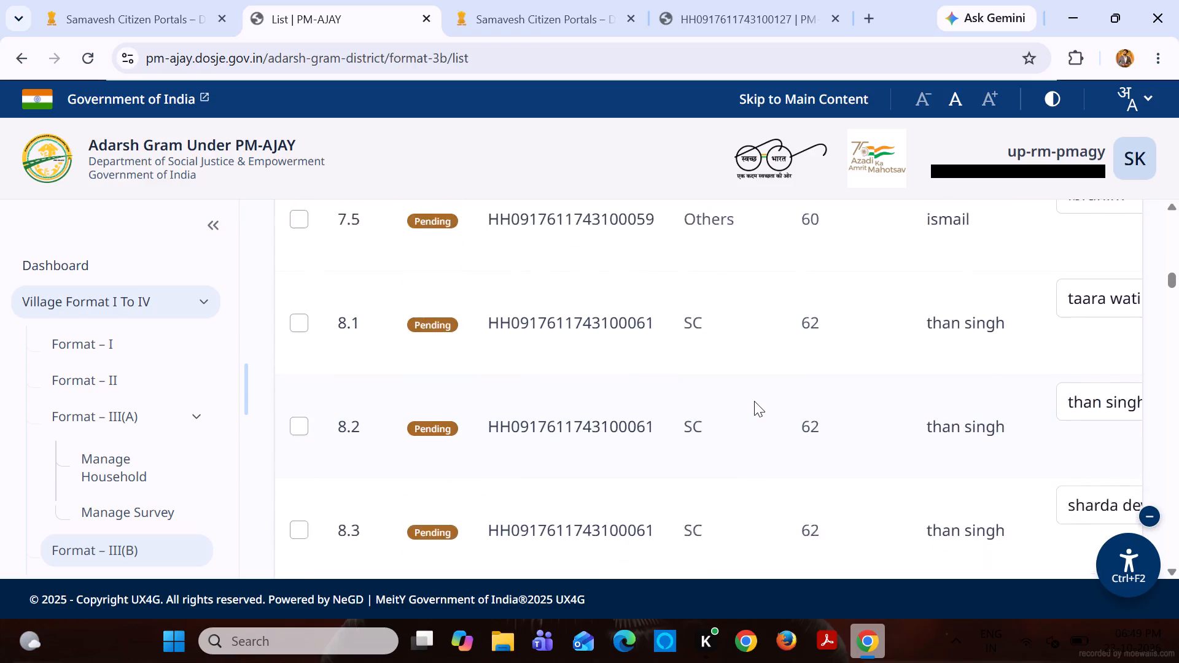
scroll(754, 401, "down", 2)
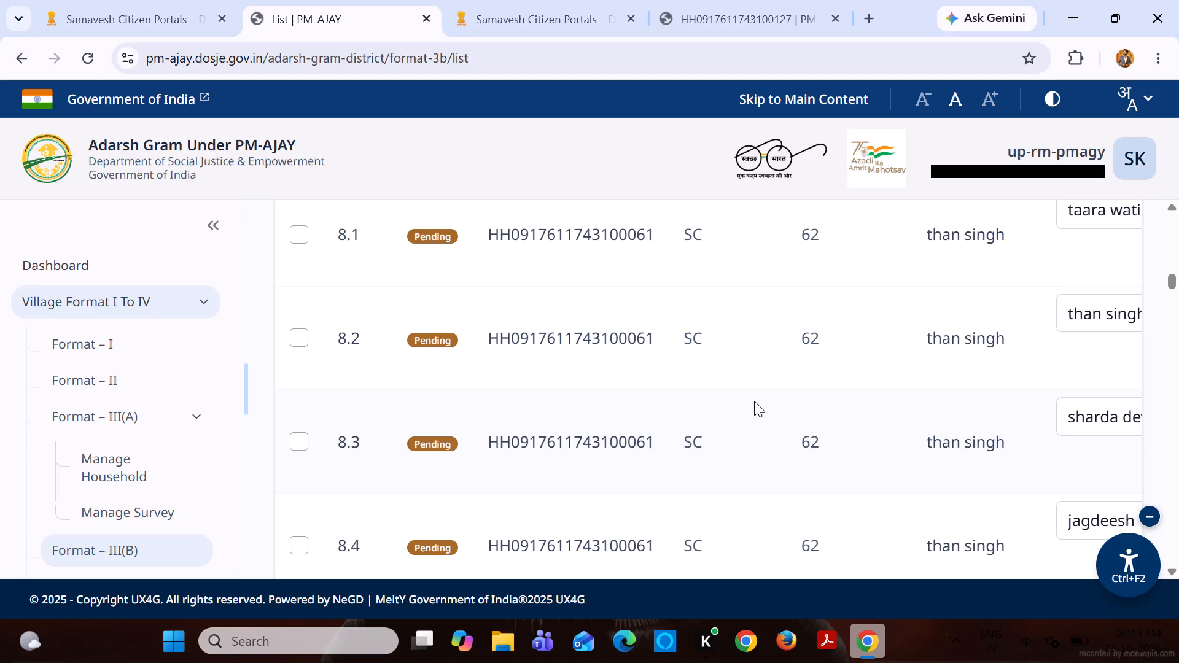
scroll(754, 401, "down", 6)
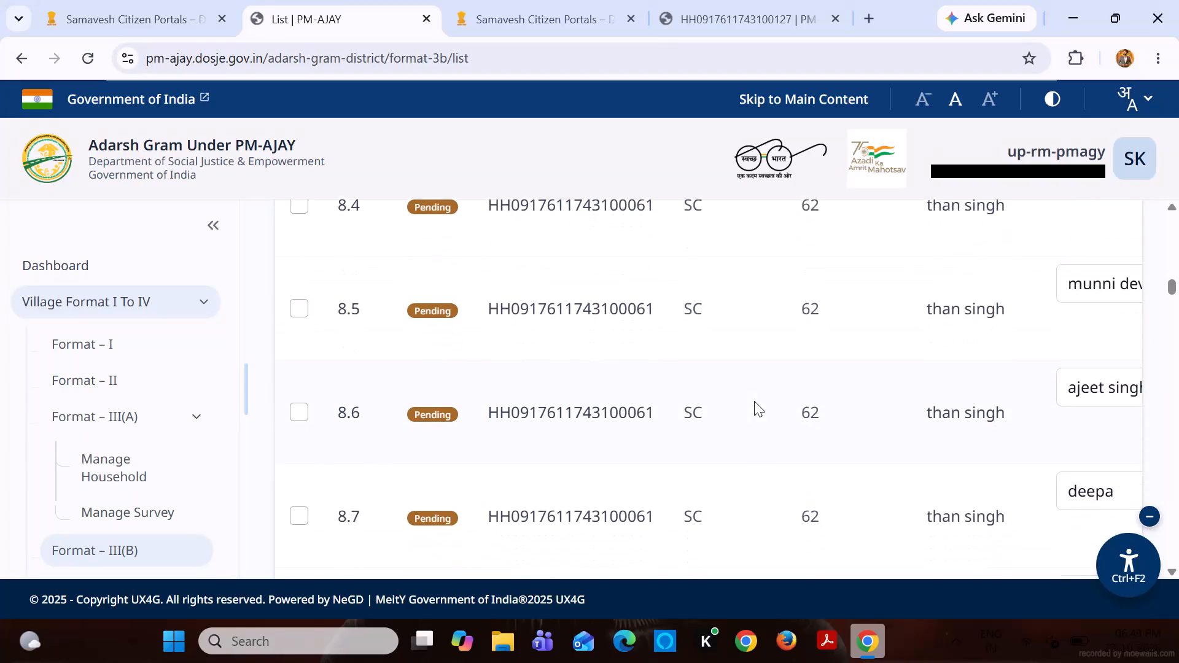
scroll(754, 401, "down", 5)
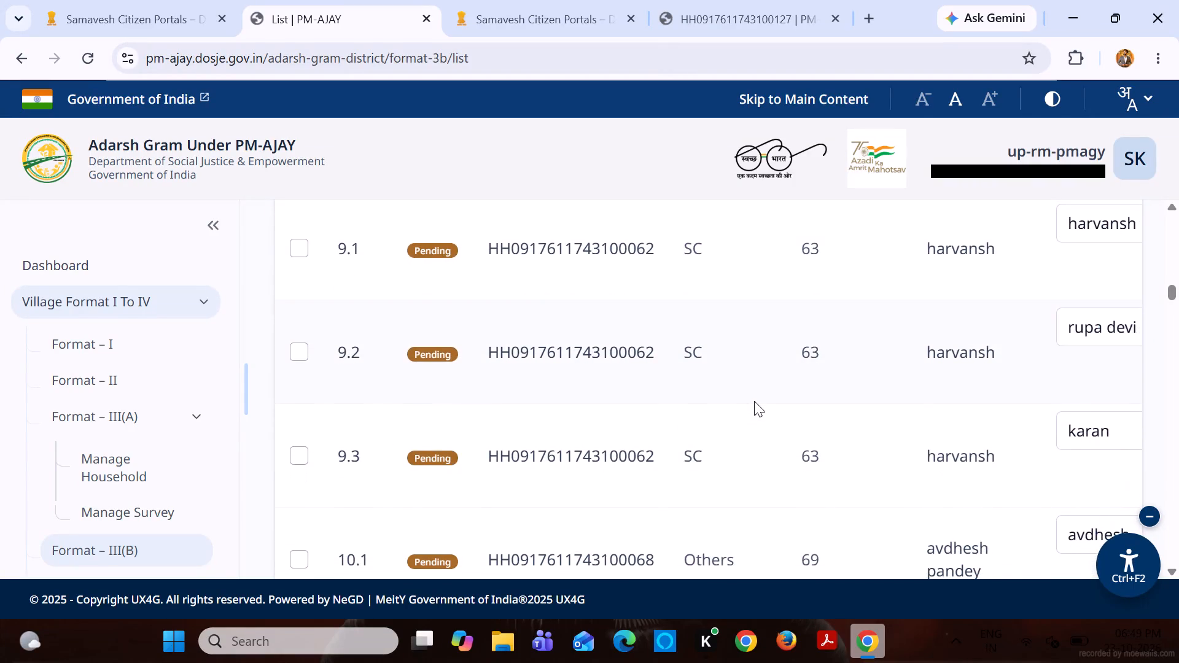
scroll(754, 401, "down", 2)
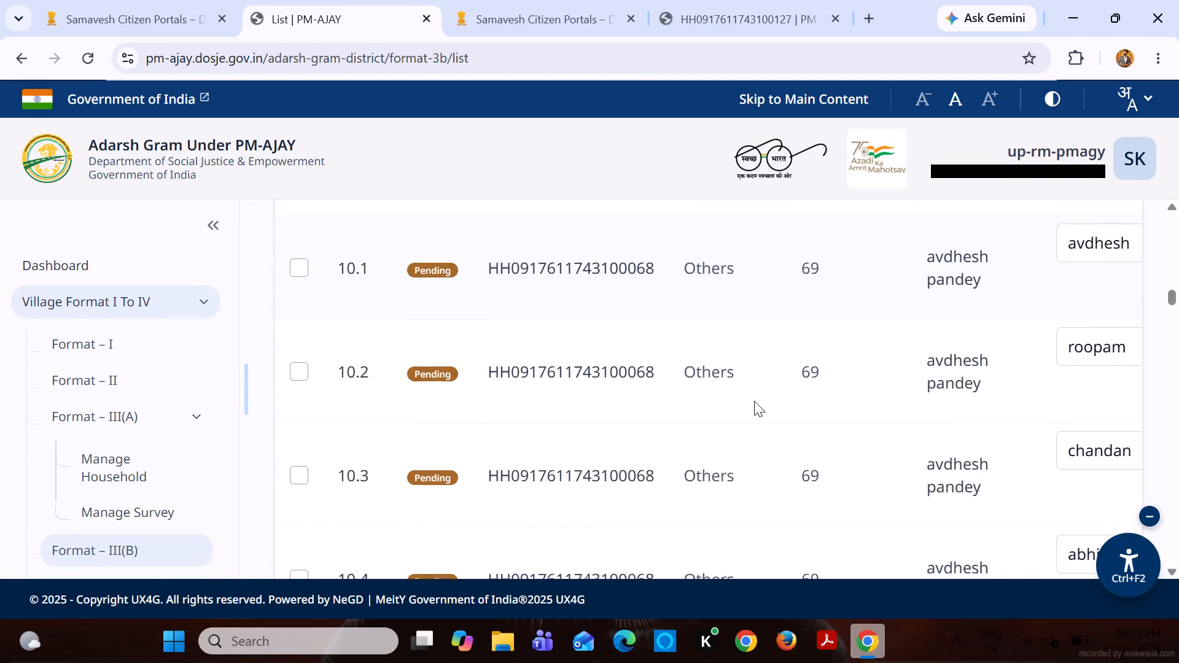
scroll(754, 401, "down", 2)
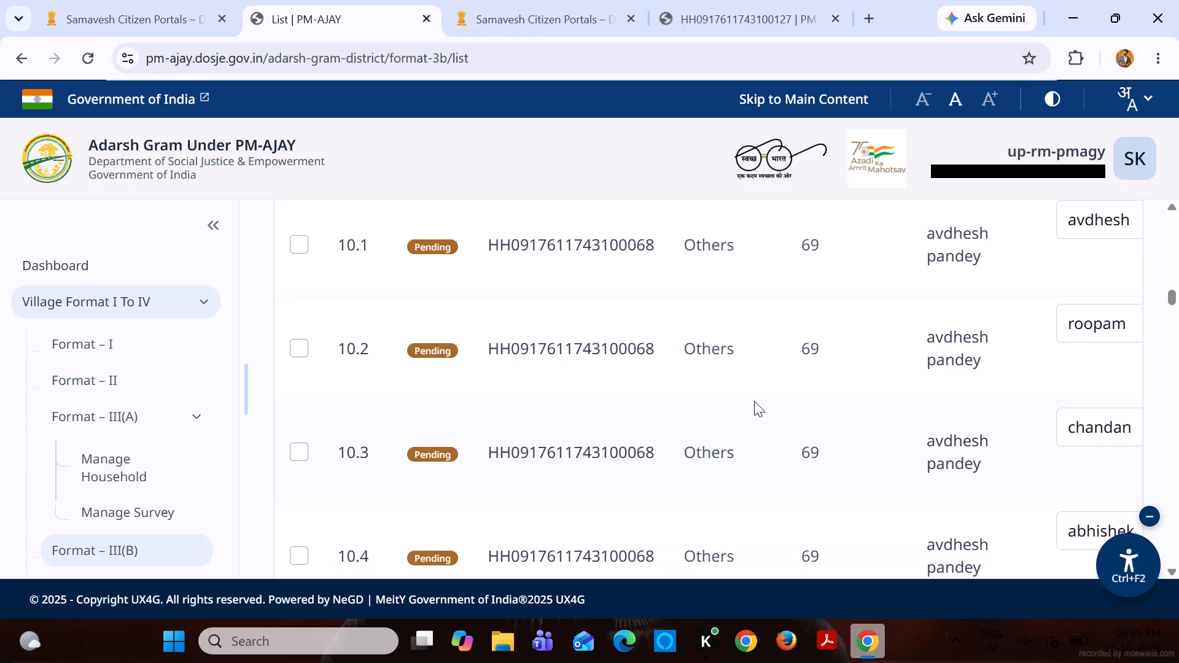
scroll(754, 401, "down", 3)
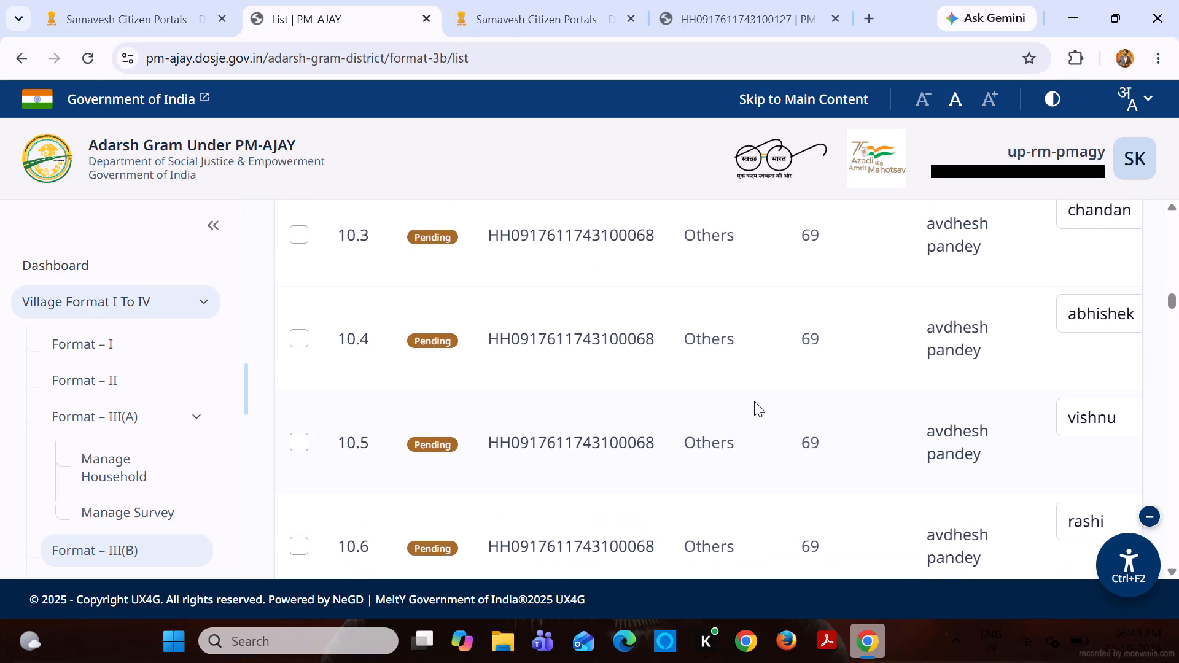
scroll(754, 401, "down", 6)
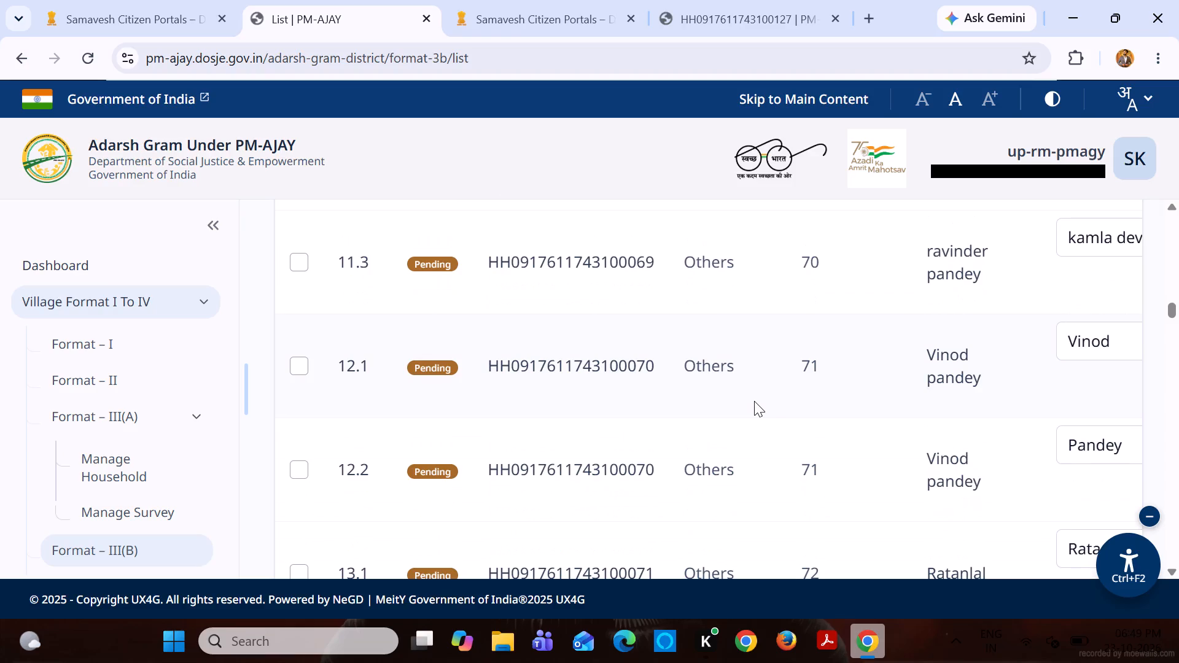
scroll(754, 401, "down", 6)
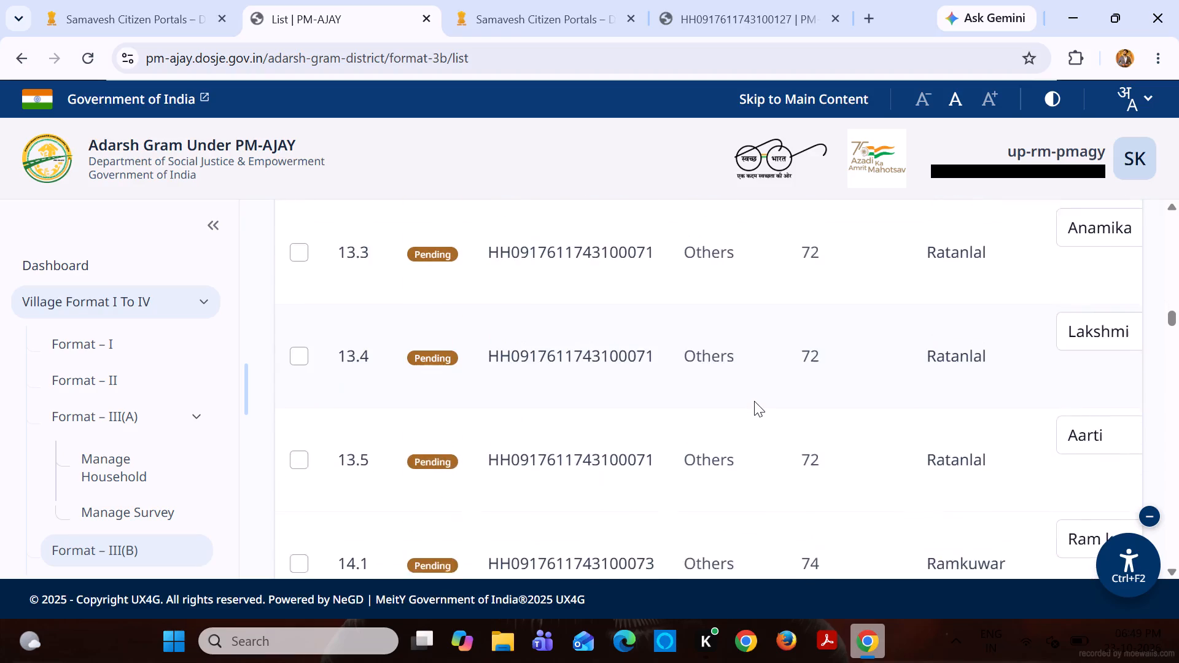
scroll(754, 401, "down", 6)
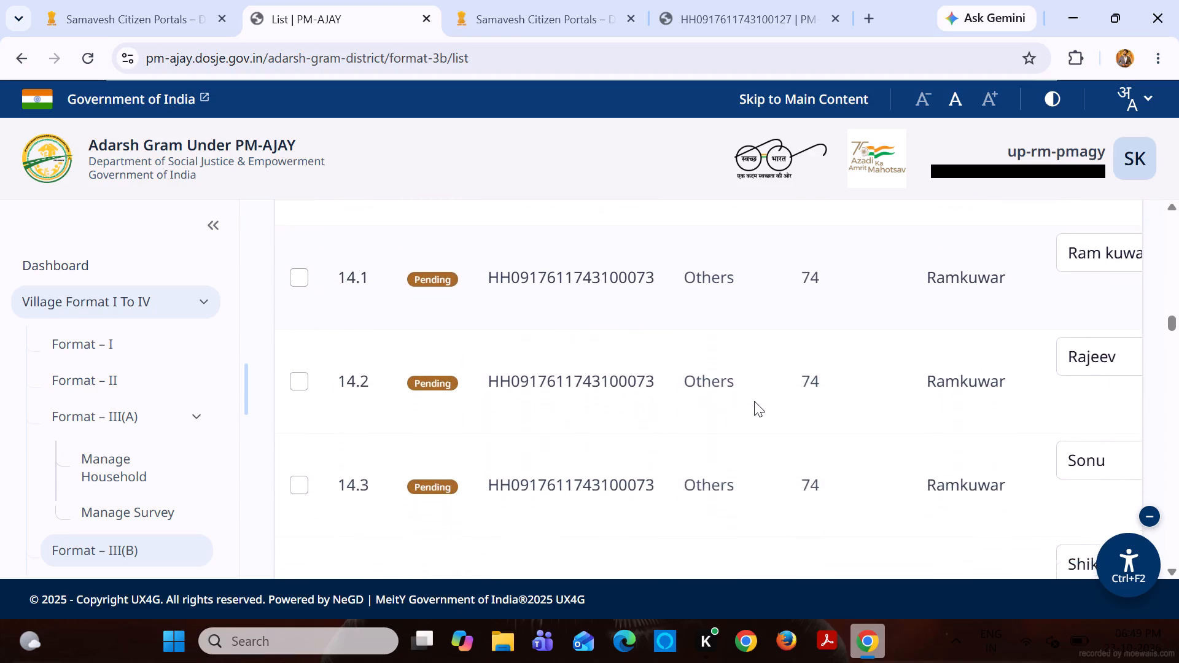
scroll(754, 401, "down", 4)
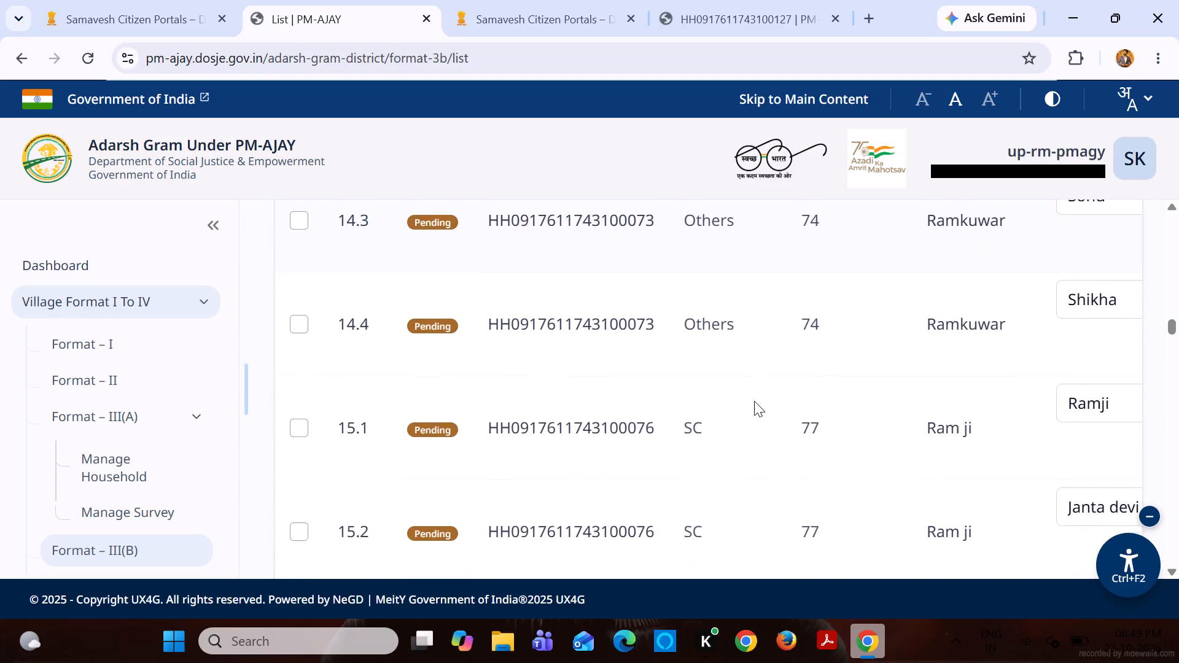
scroll(754, 401, "down", 1)
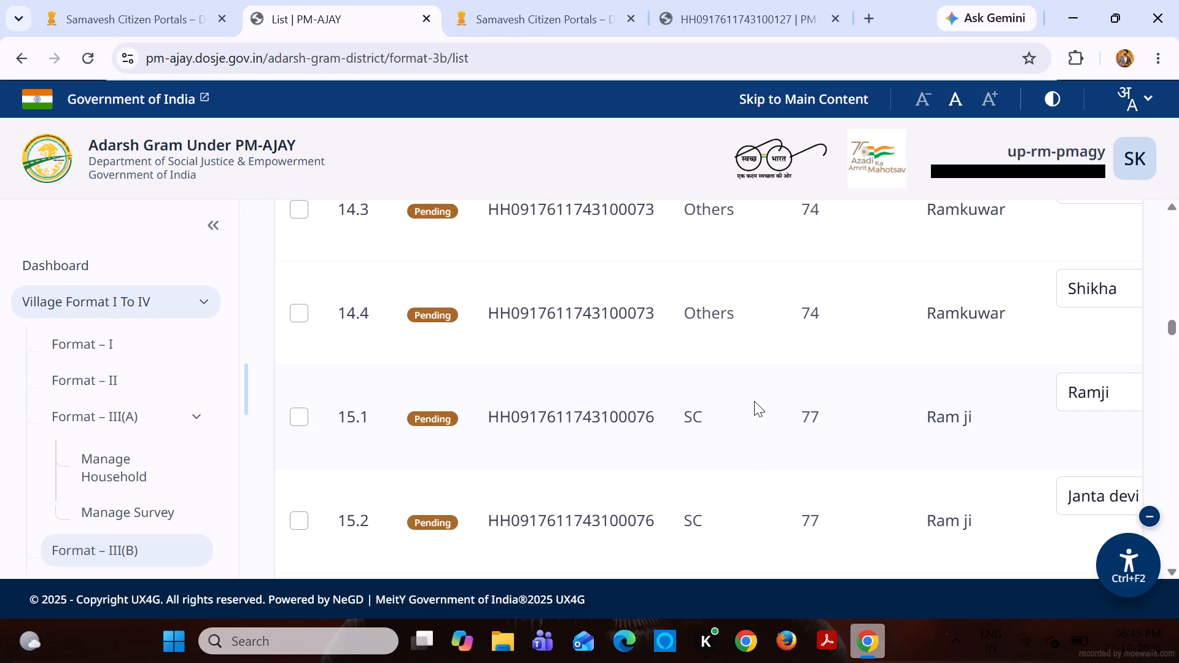
scroll(754, 401, "down", 6)
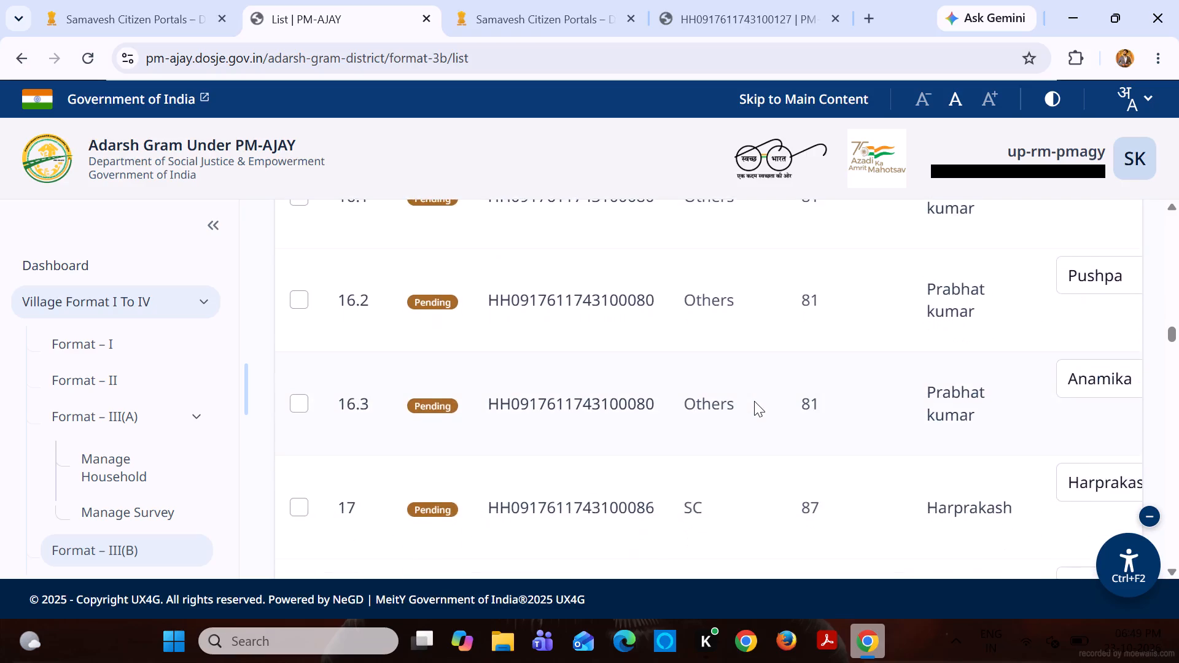
scroll(754, 401, "down", 2)
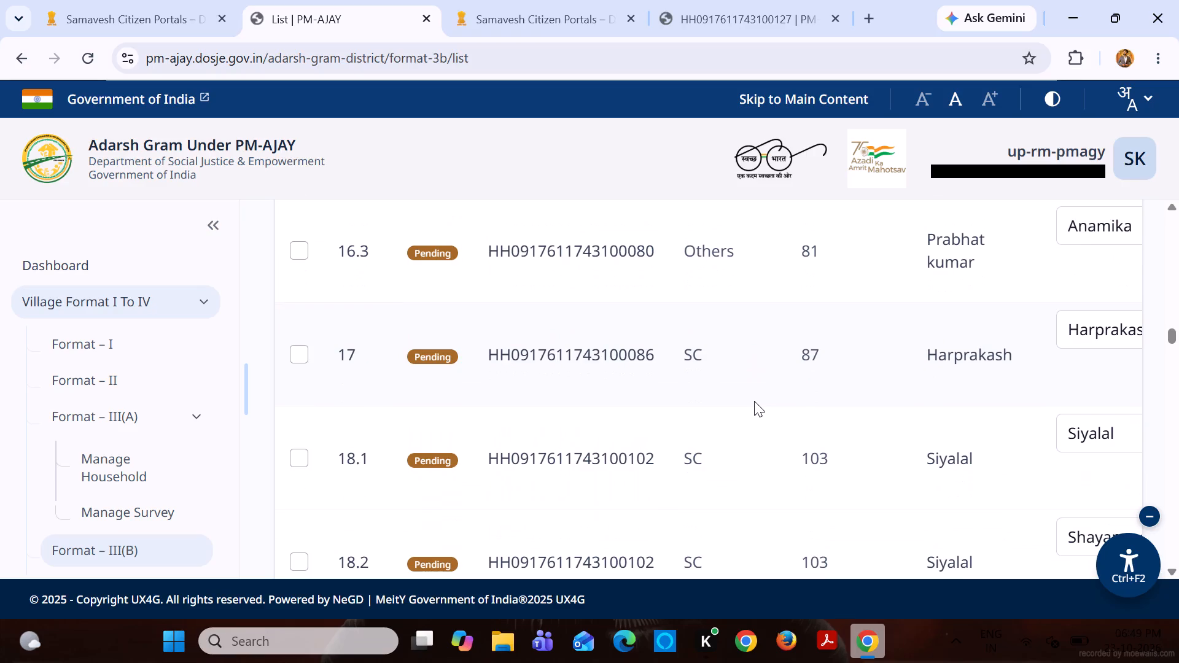
scroll(754, 401, "right", 1)
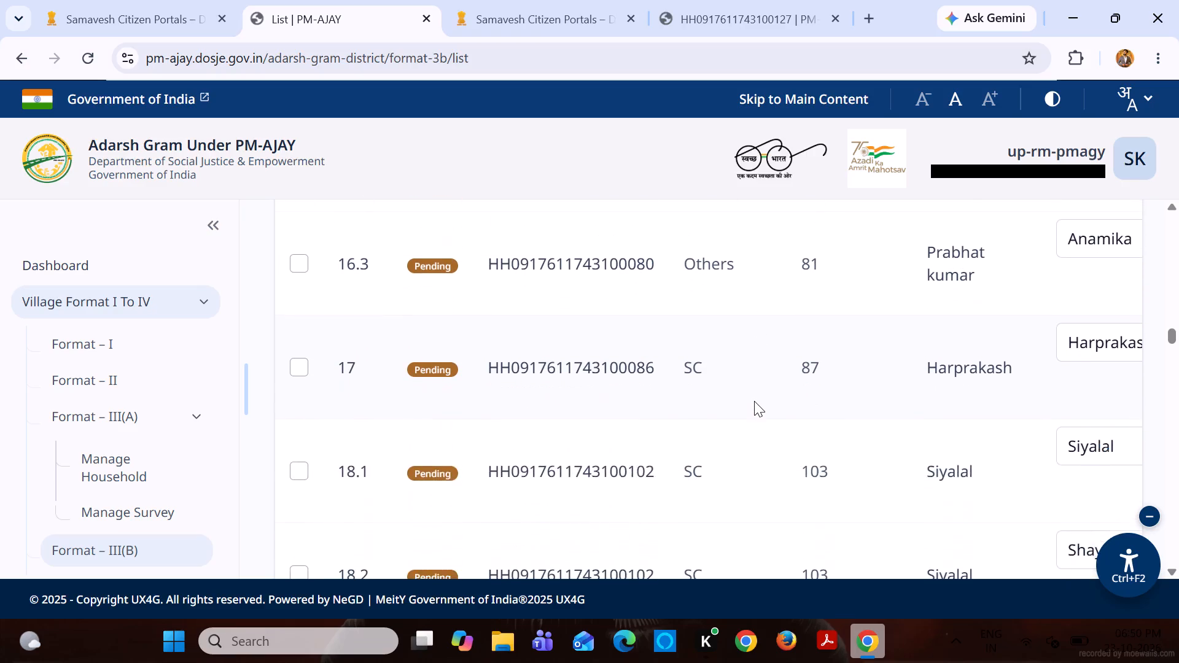
scroll(754, 401, "down", 2)
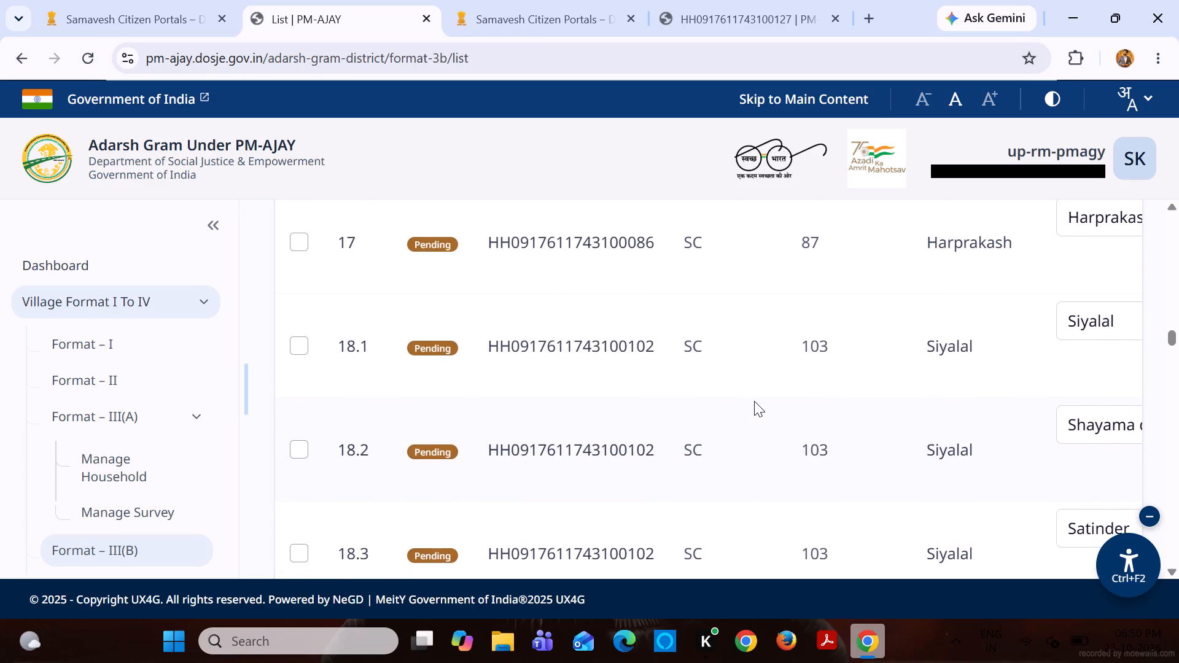
scroll(754, 401, "down", 4)
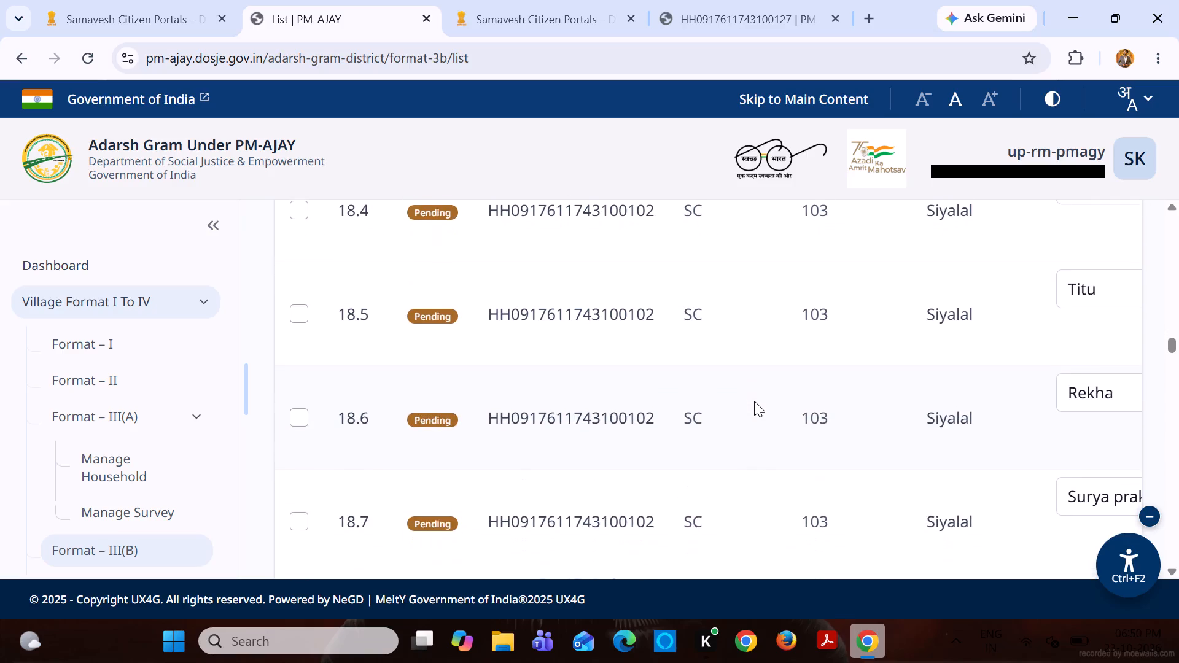
scroll(754, 401, "down", 4)
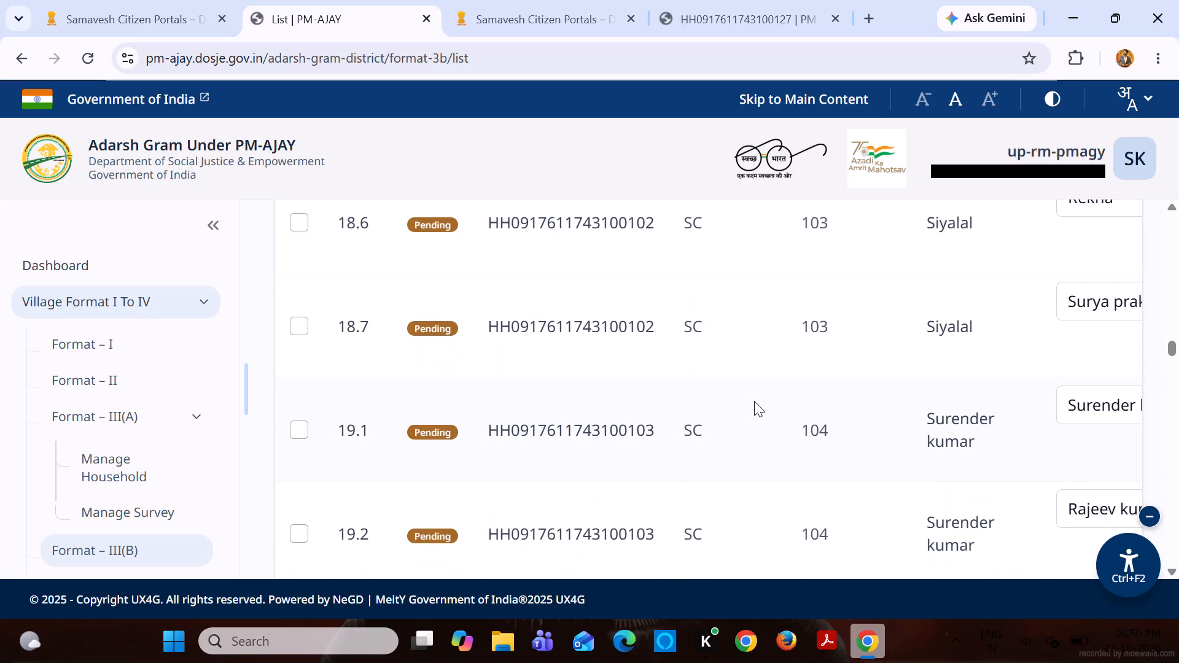
scroll(754, 401, "down", 4)
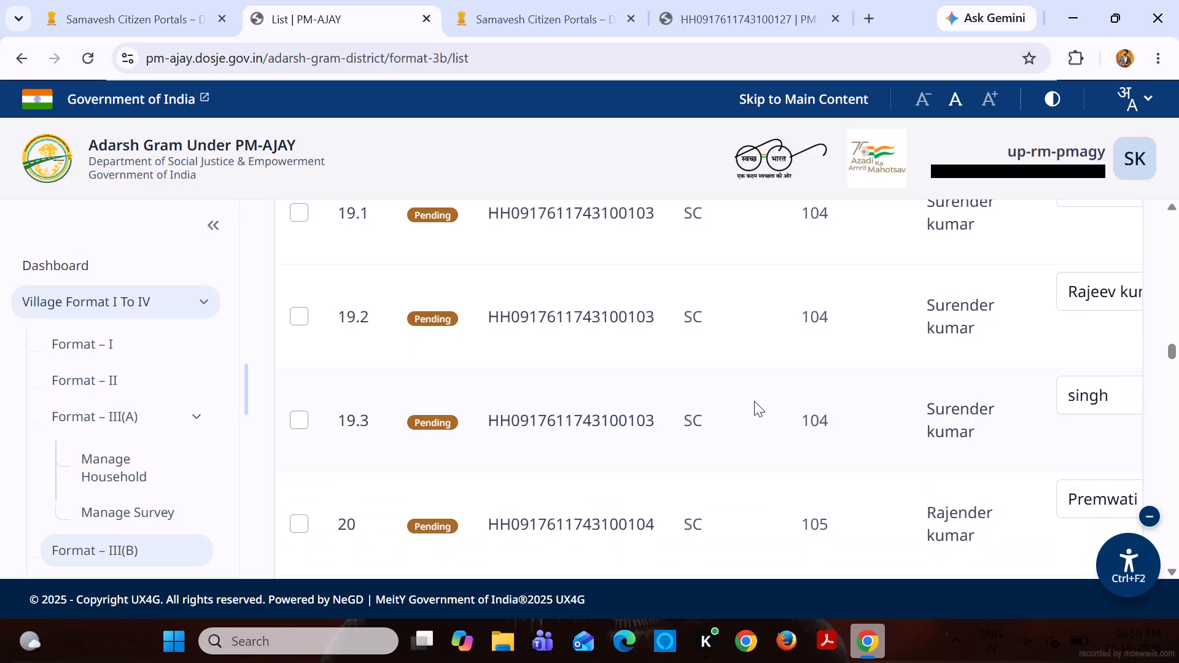
scroll(754, 401, "down", 8)
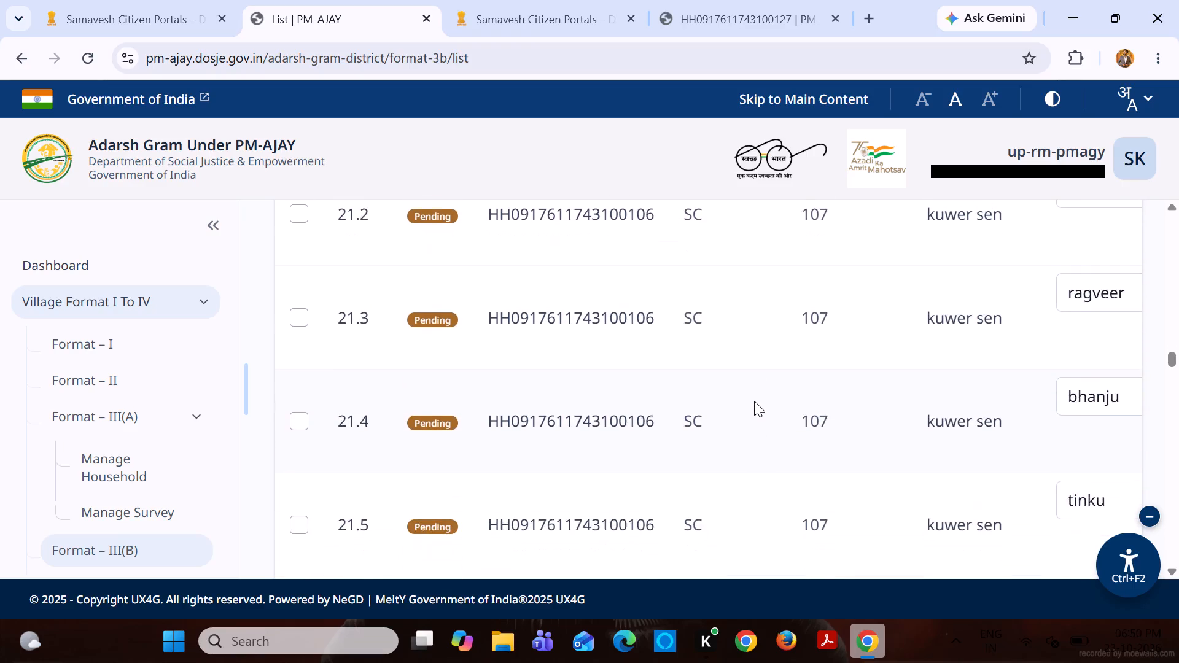
scroll(754, 401, "down", 6)
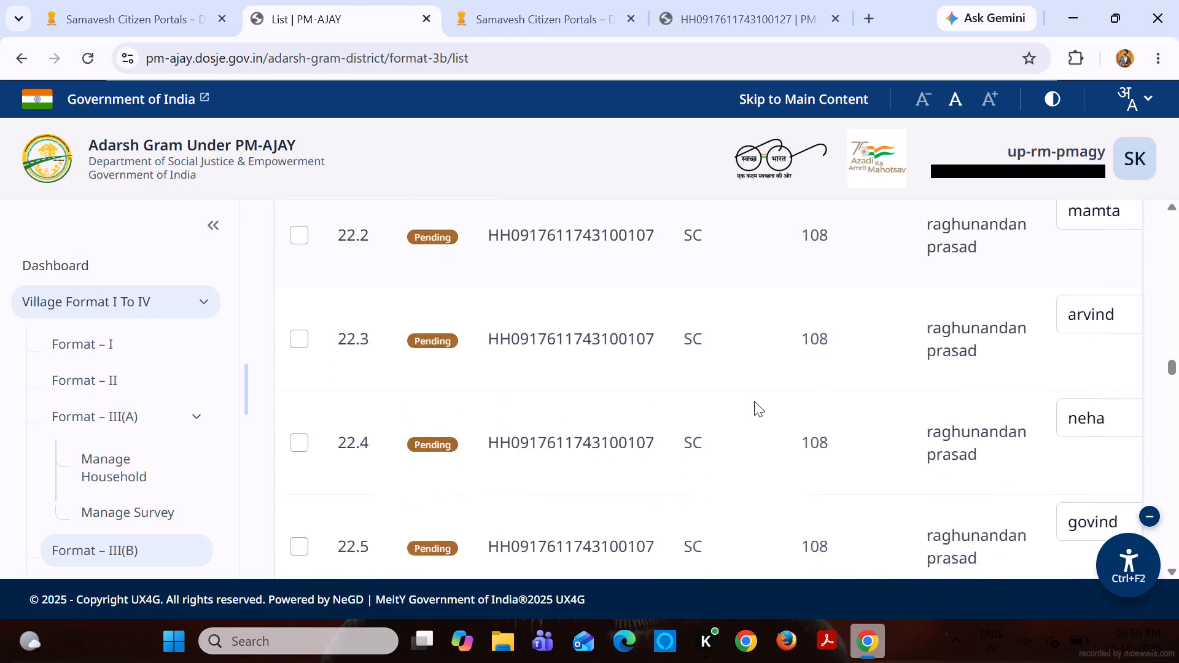
Continue reviewing the indicator 8.3 pending beneficiaries from house 108 through house 215, checking household IDs, categories, house numbers and household heads.
scroll(754, 401, "down", 7)
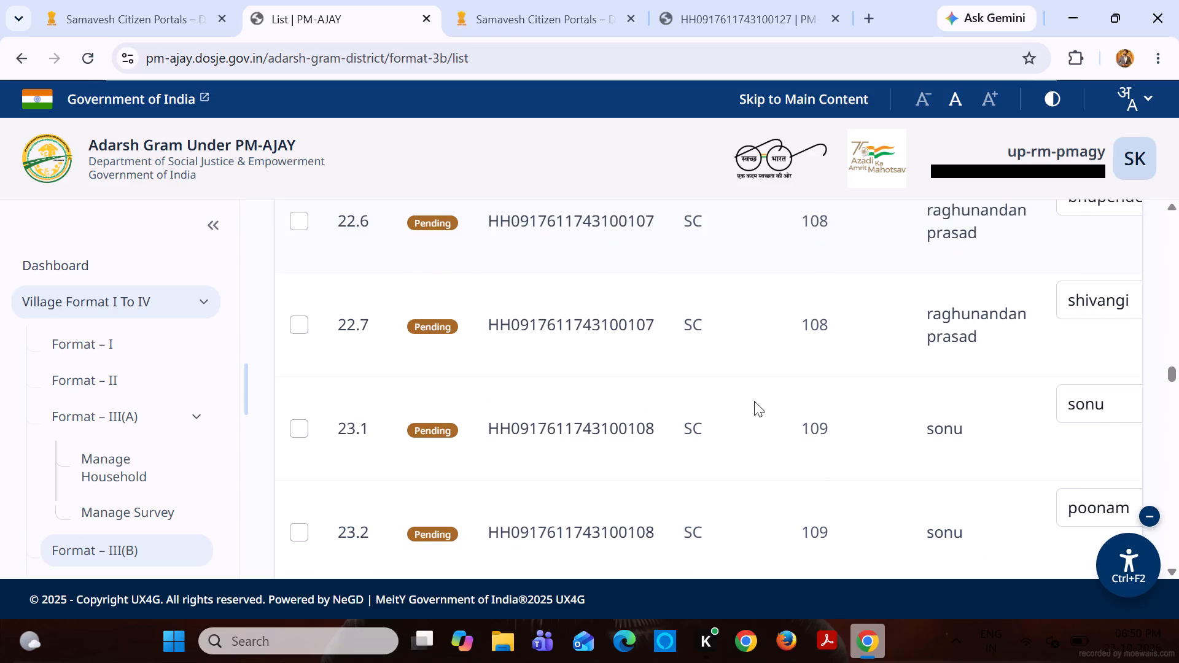
scroll(754, 401, "down", 7)
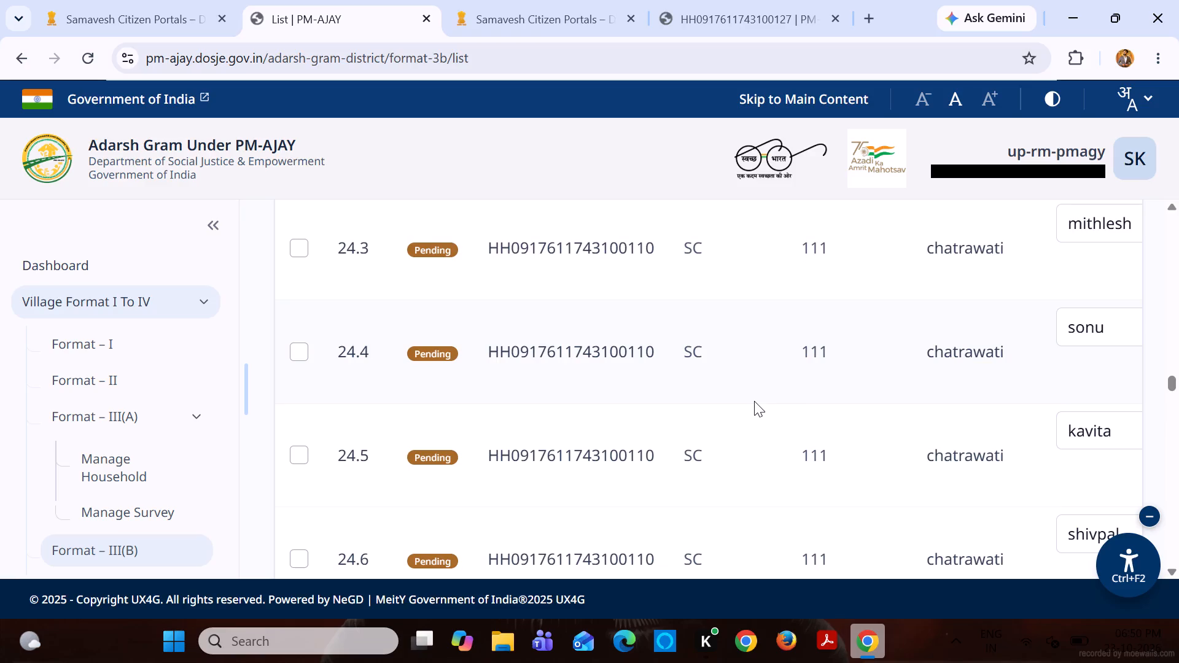
scroll(754, 401, "down", 7)
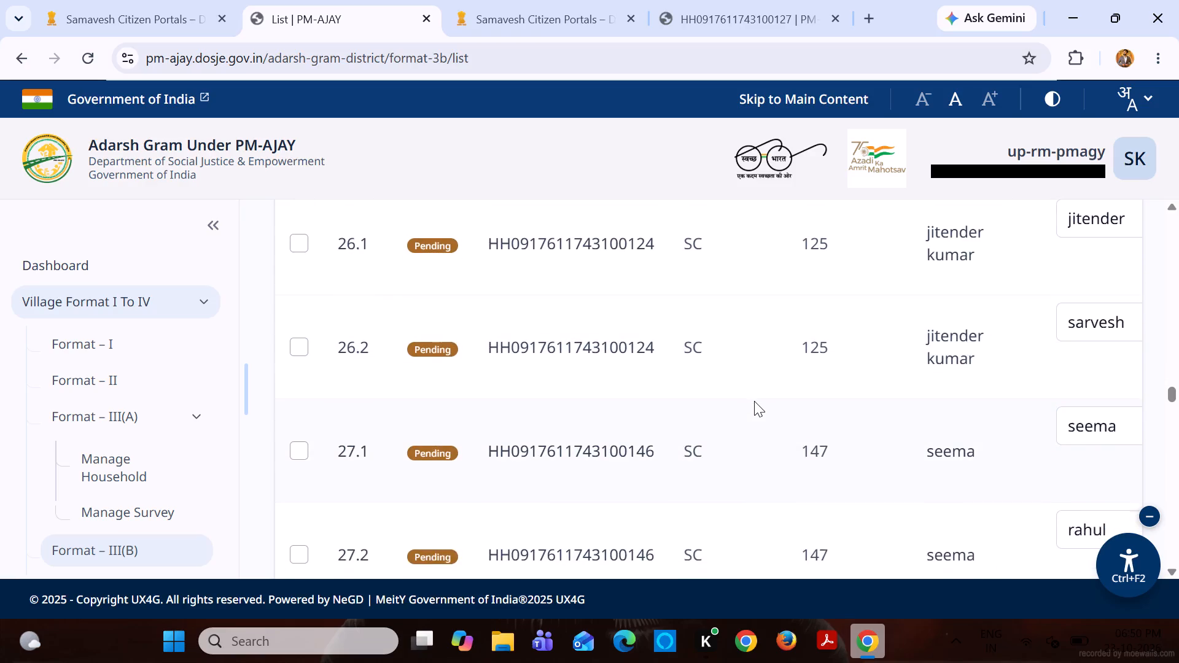
scroll(754, 401, "up", 5)
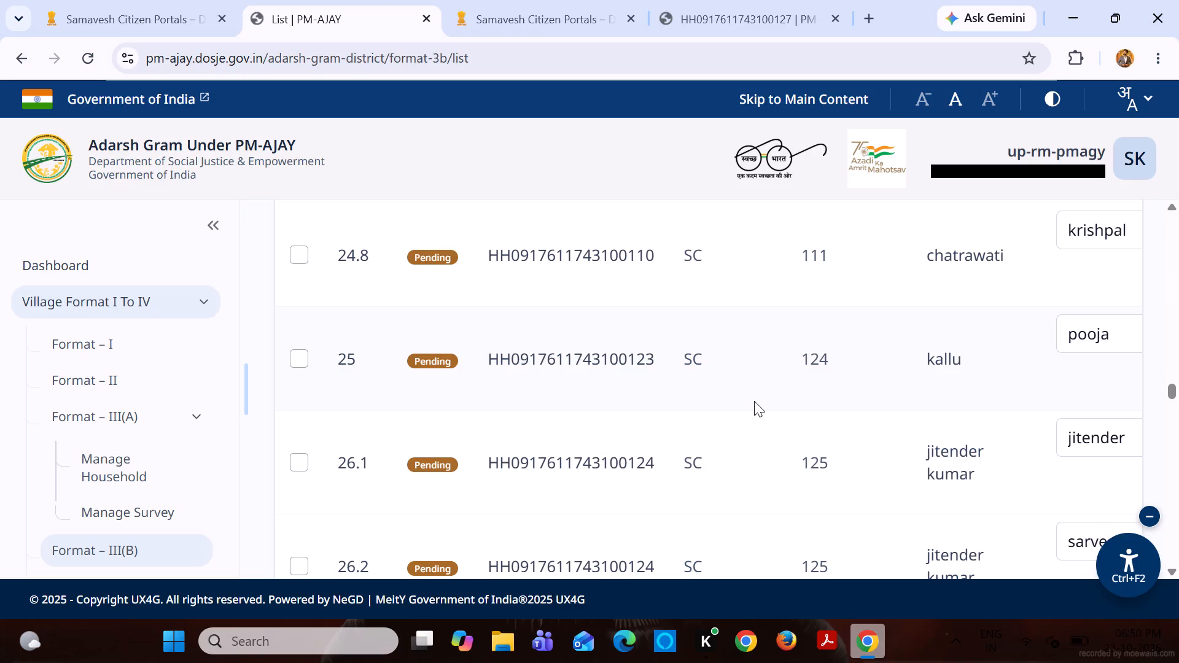
scroll(754, 401, "down", 7)
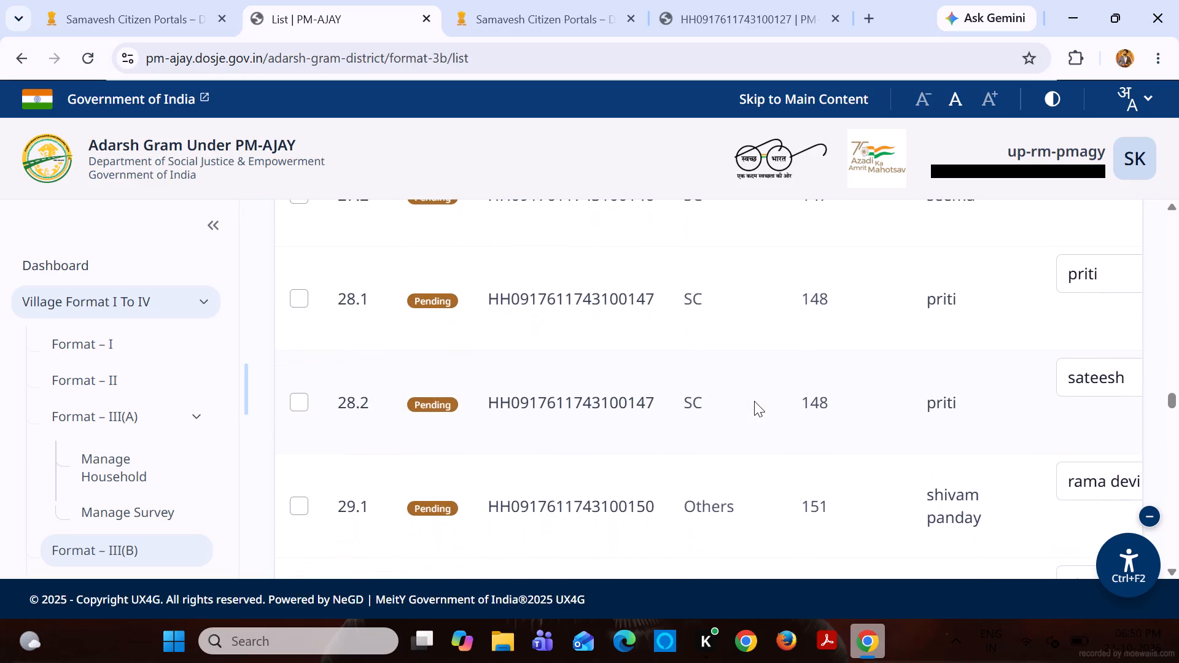
scroll(754, 401, "down", 1)
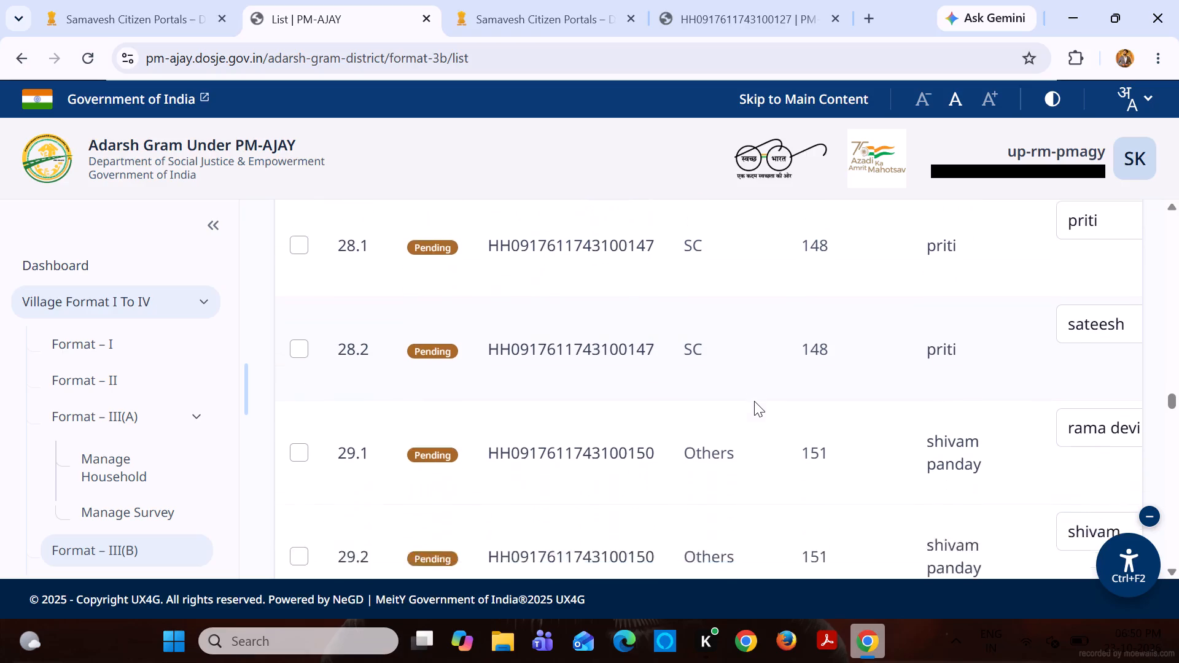
scroll(754, 401, "down", 2)
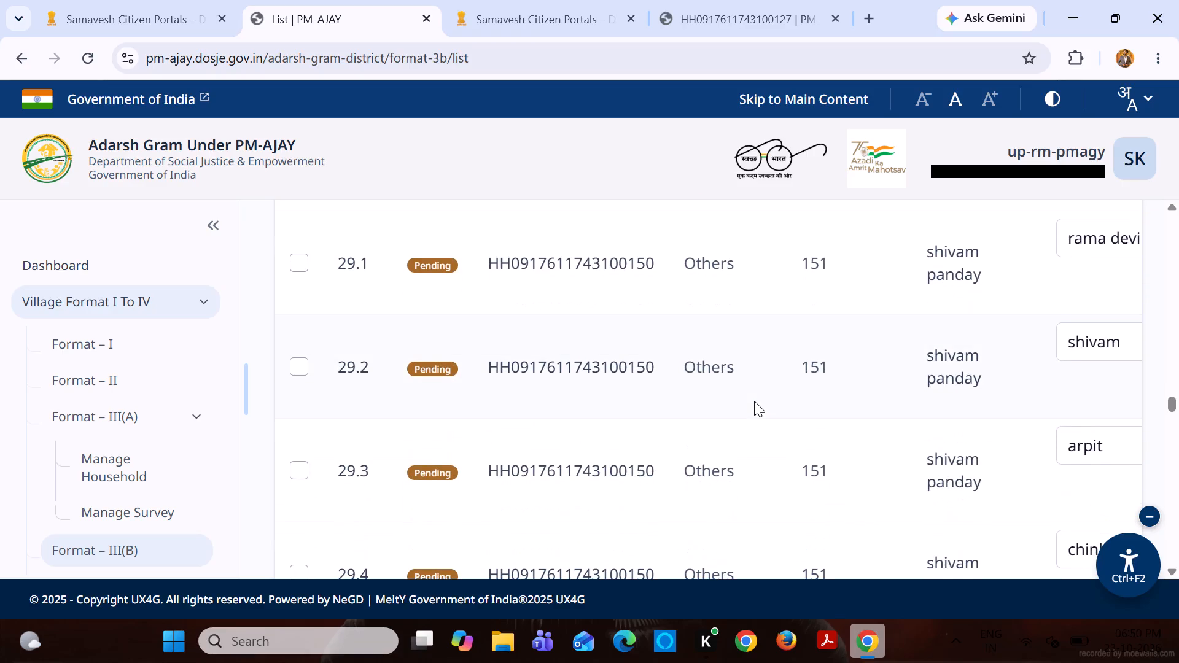
scroll(754, 401, "down", 1)
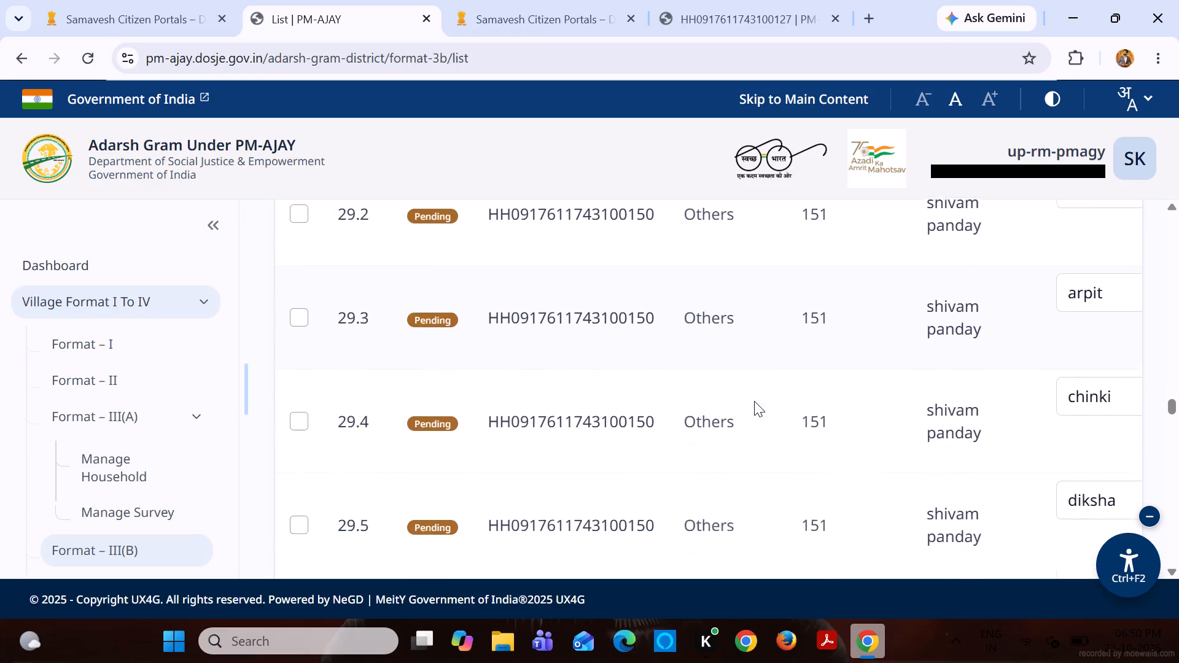
scroll(754, 401, "down", 4)
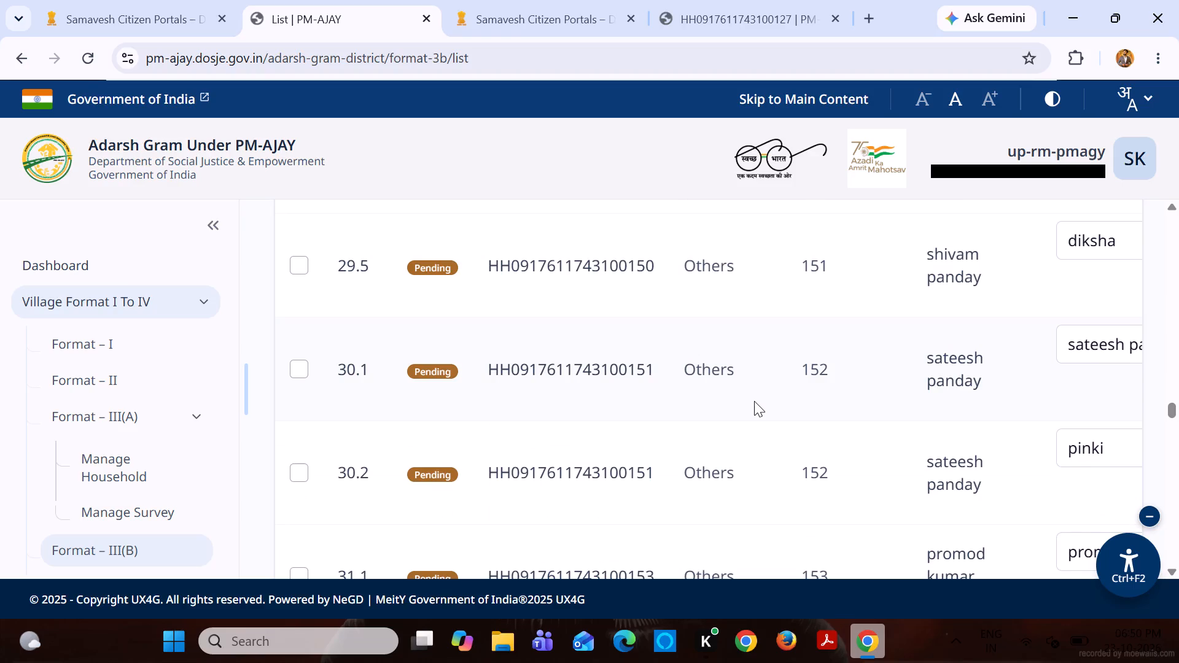
scroll(754, 401, "down", 5)
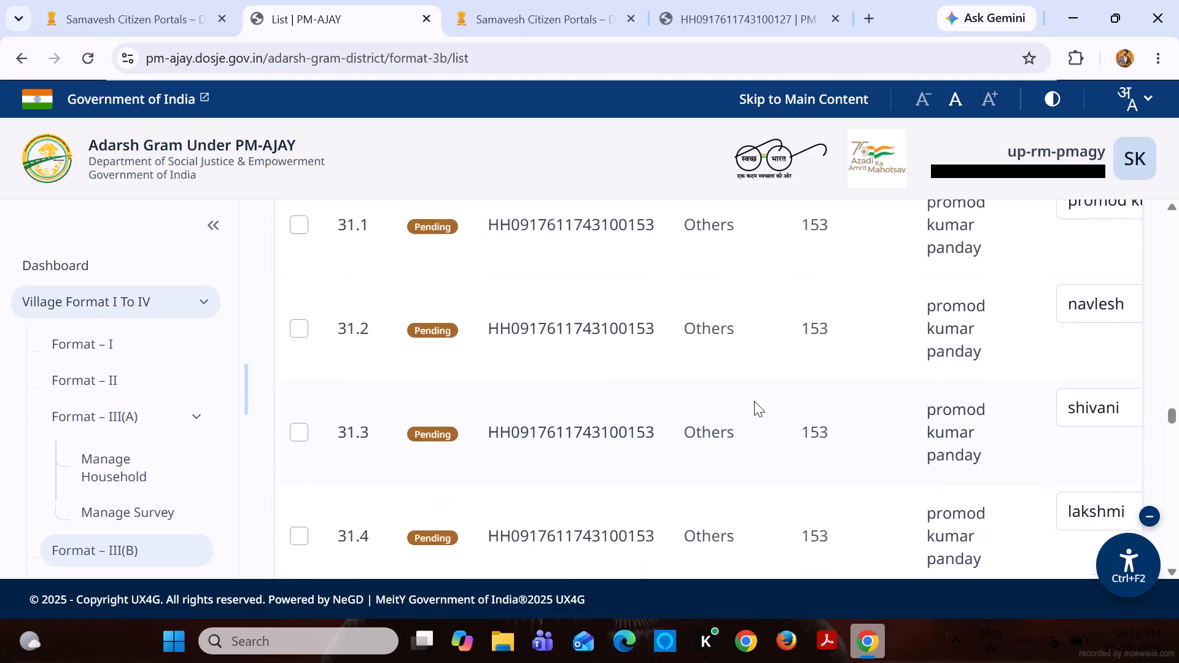
scroll(754, 401, "down", 7)
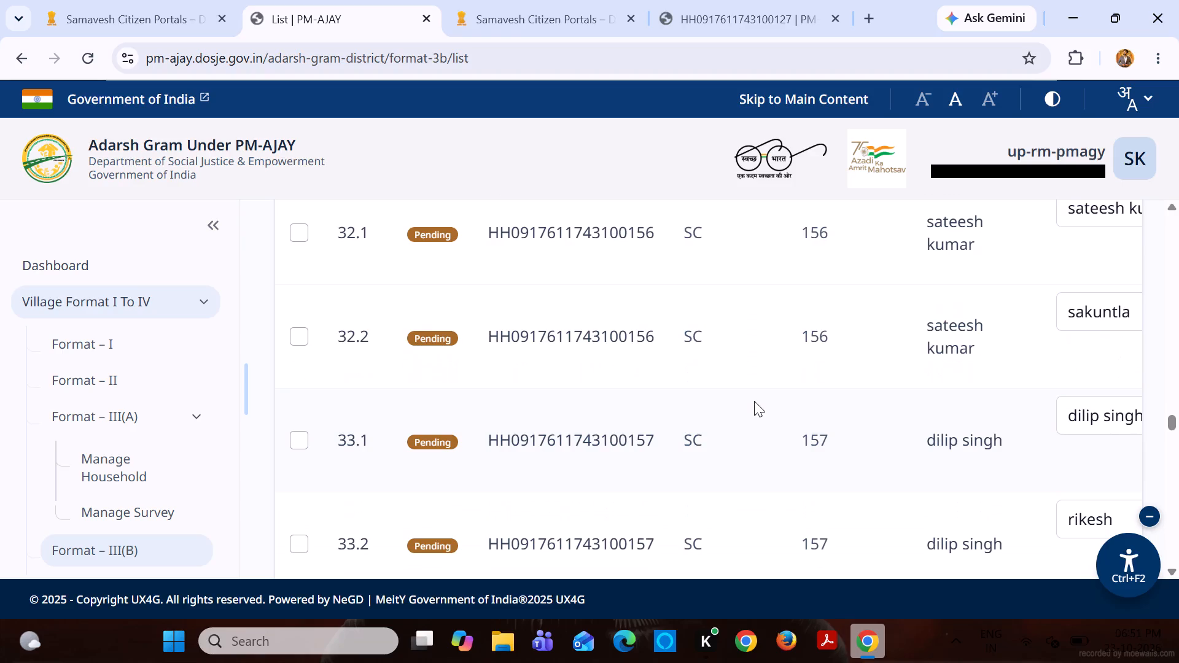
scroll(754, 401, "down", 6)
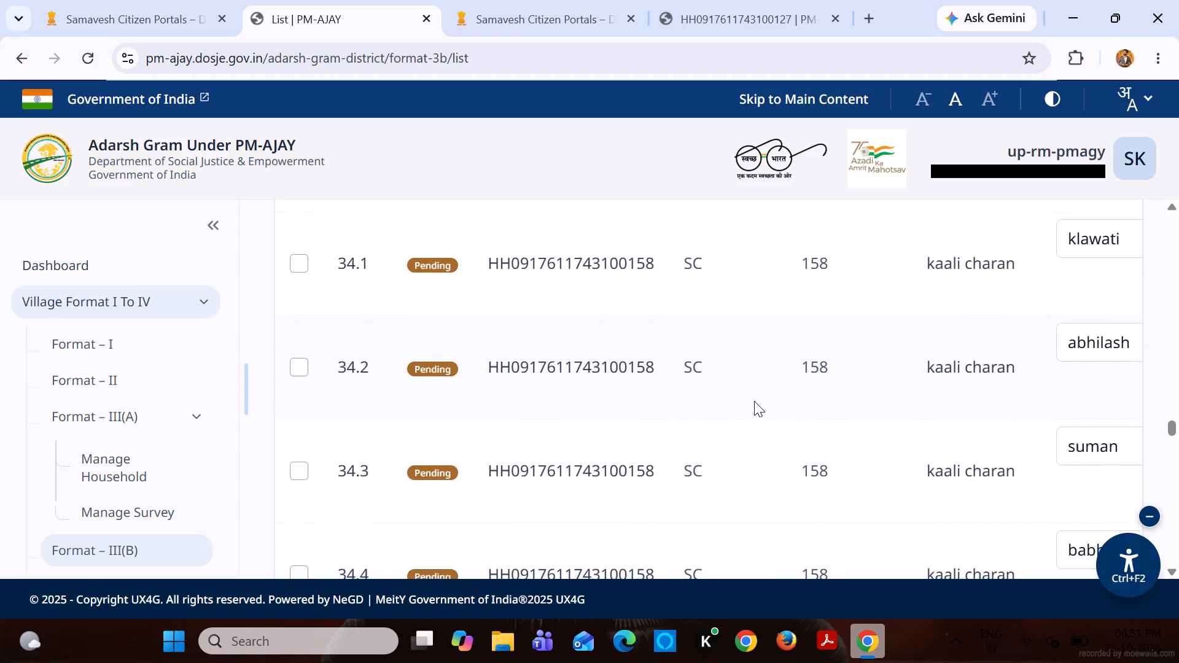
scroll(754, 401, "down", 8)
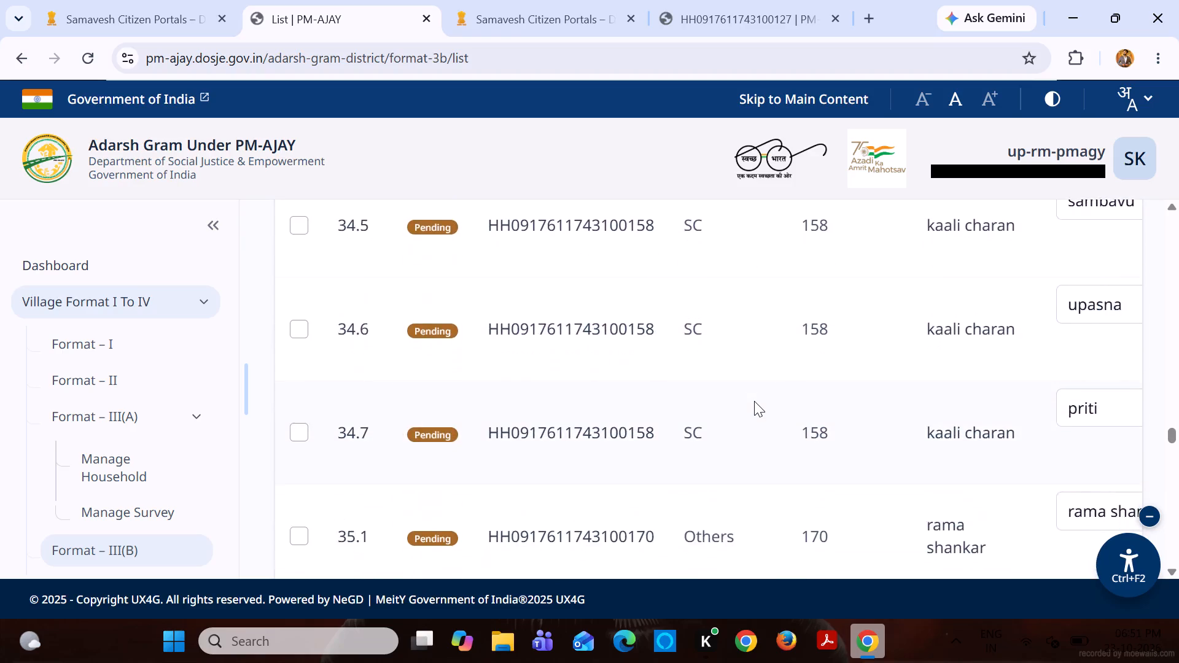
scroll(754, 401, "down", 2)
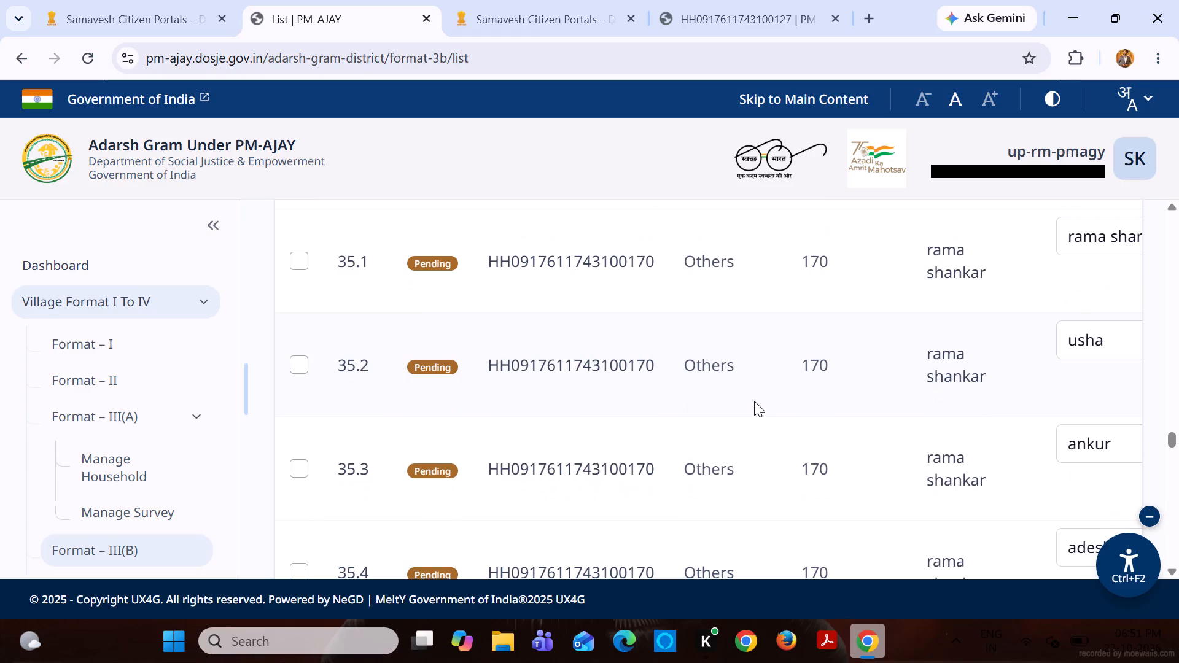
scroll(754, 401, "right", 1)
scroll(754, 401, "down", 2)
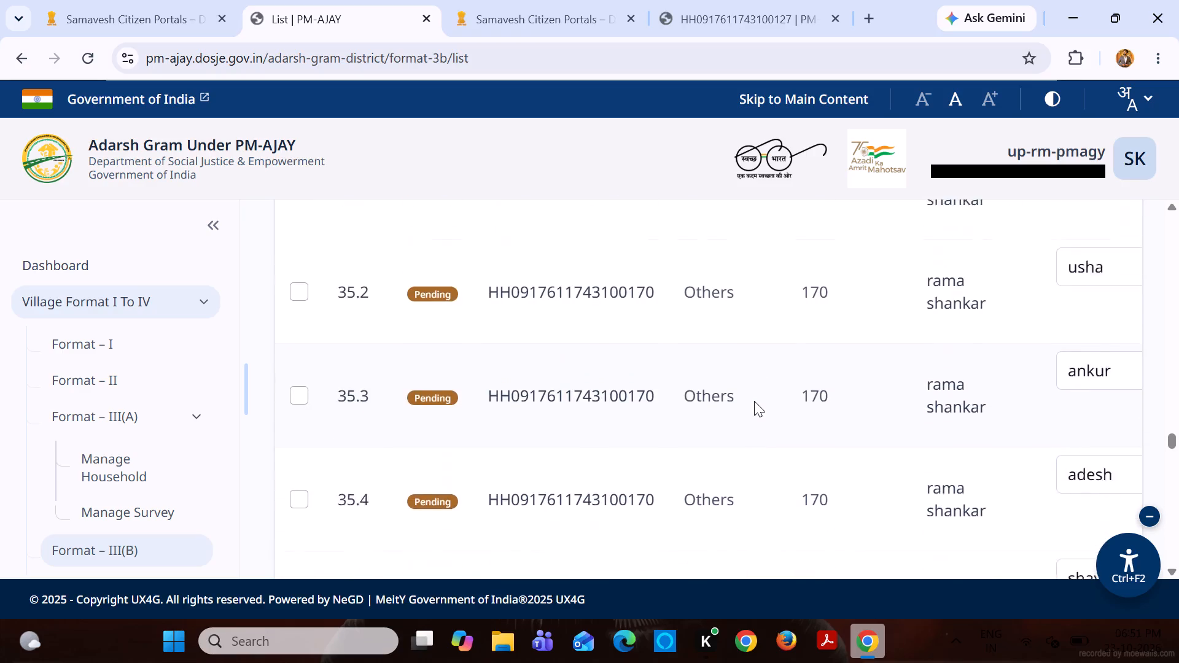
scroll(754, 401, "down", 5)
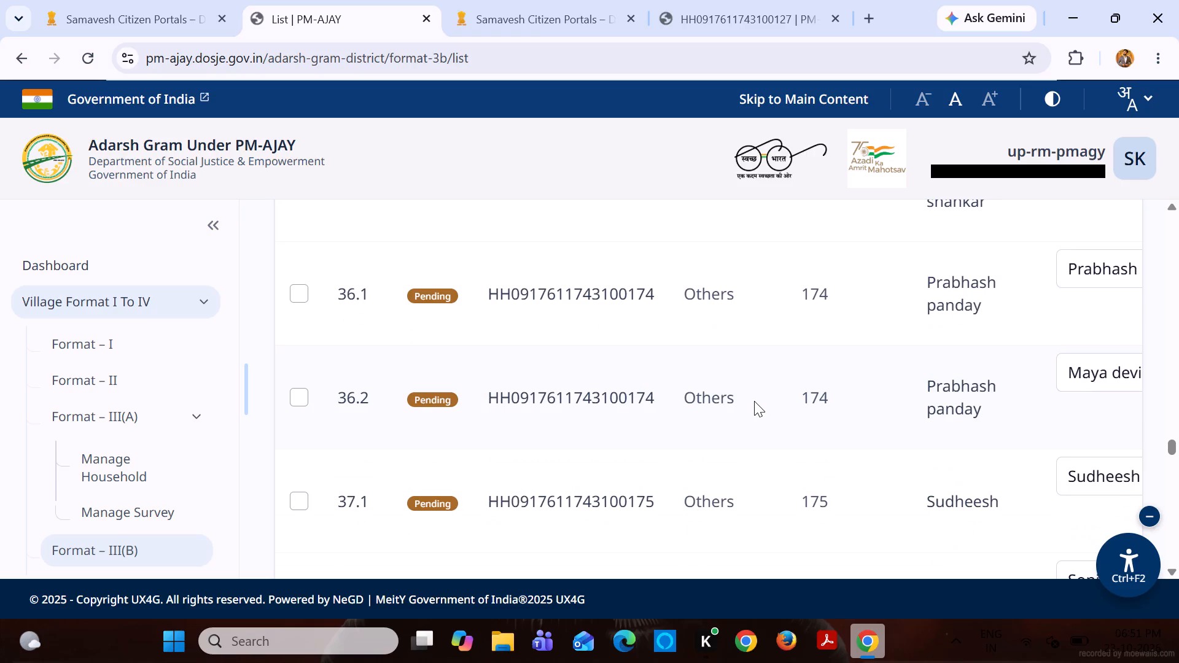
scroll(754, 401, "down", 5)
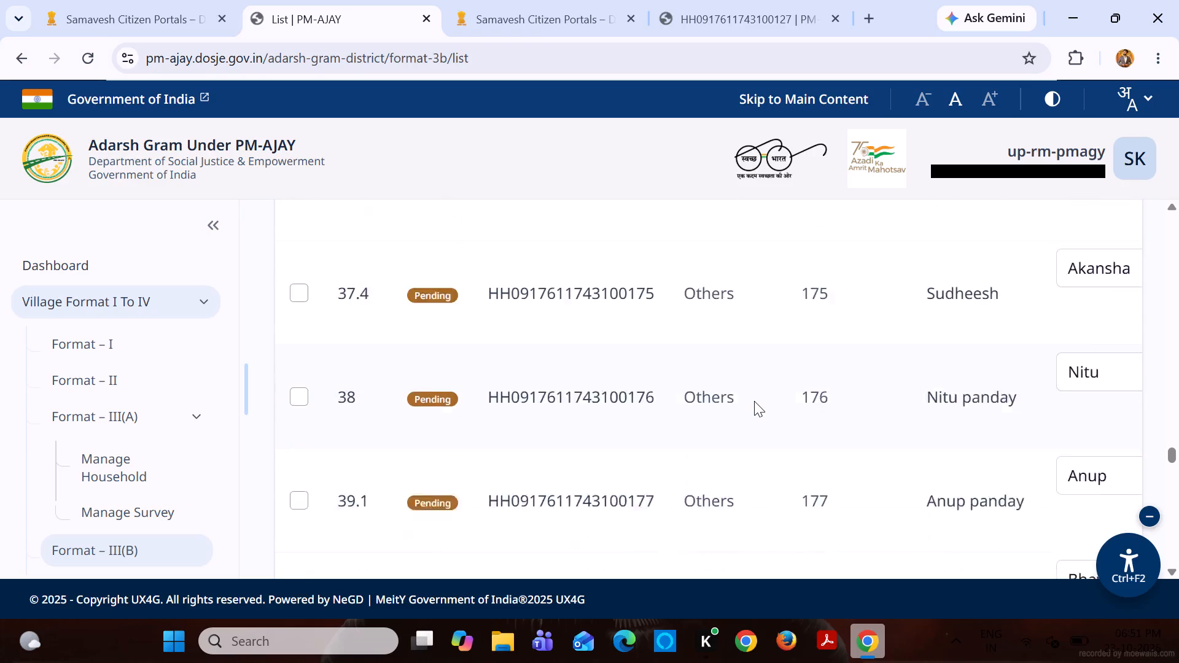
scroll(754, 401, "down", 2)
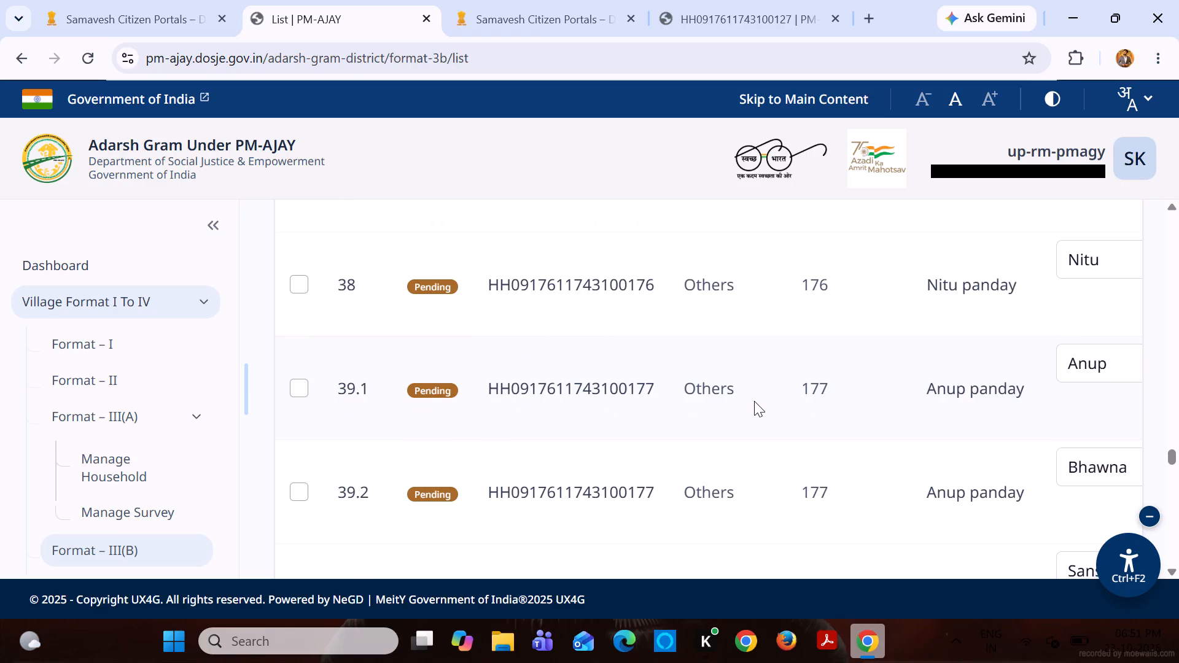
scroll(754, 401, "down", 5)
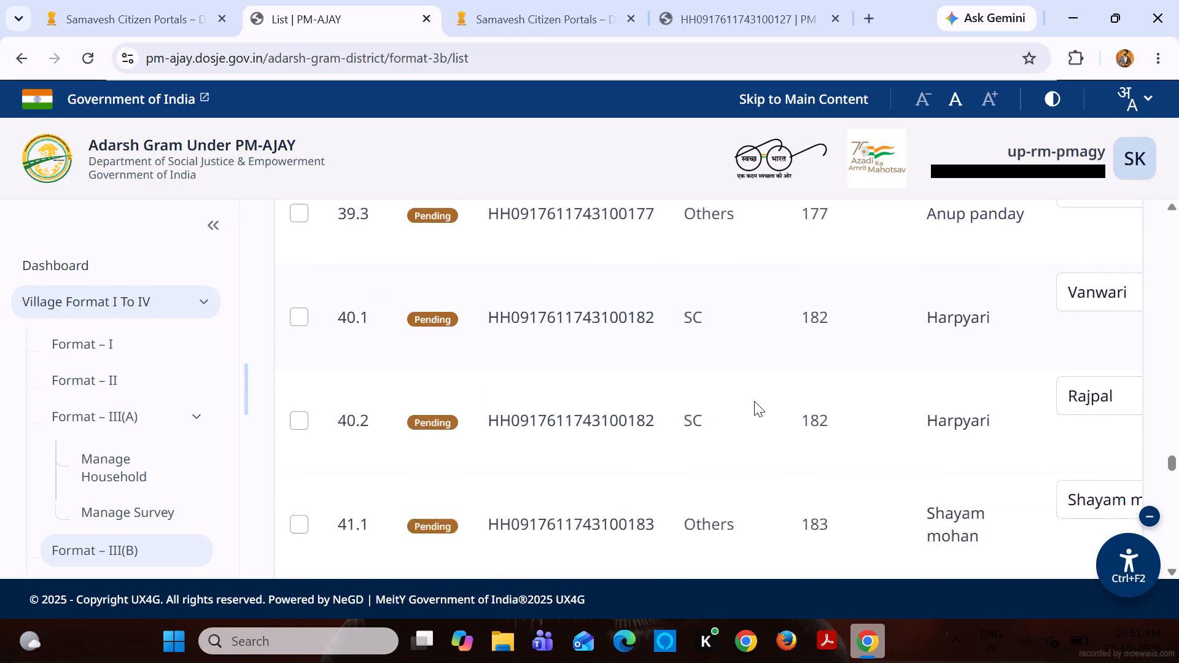
scroll(754, 401, "down", 1)
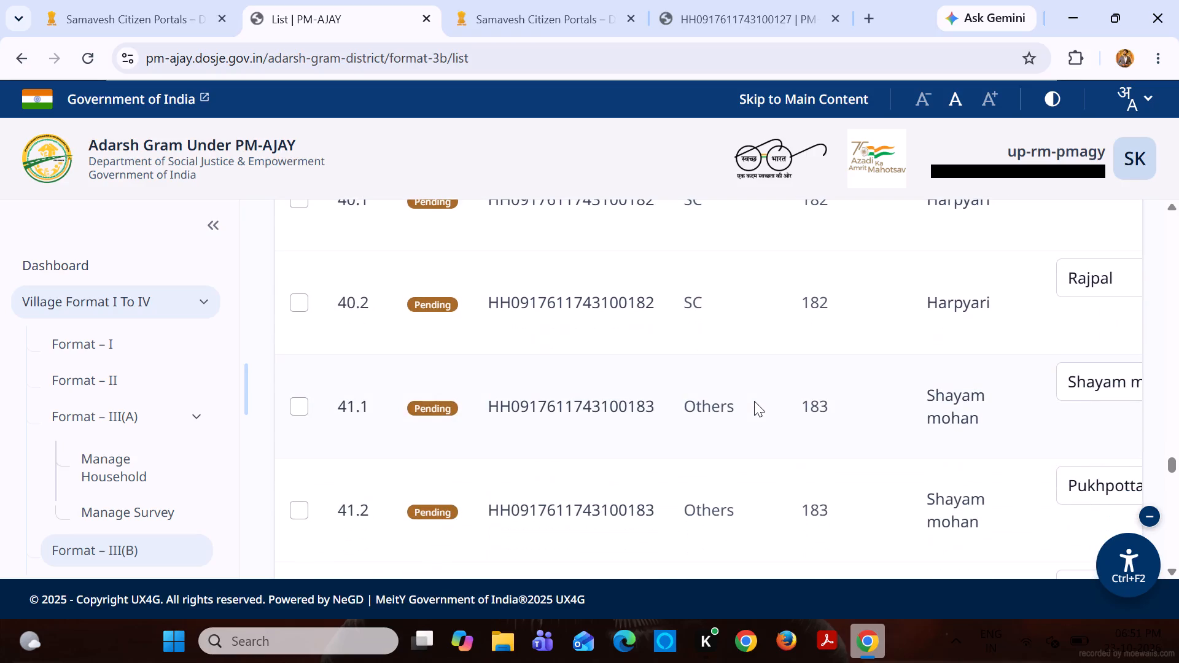
scroll(754, 401, "down", 2)
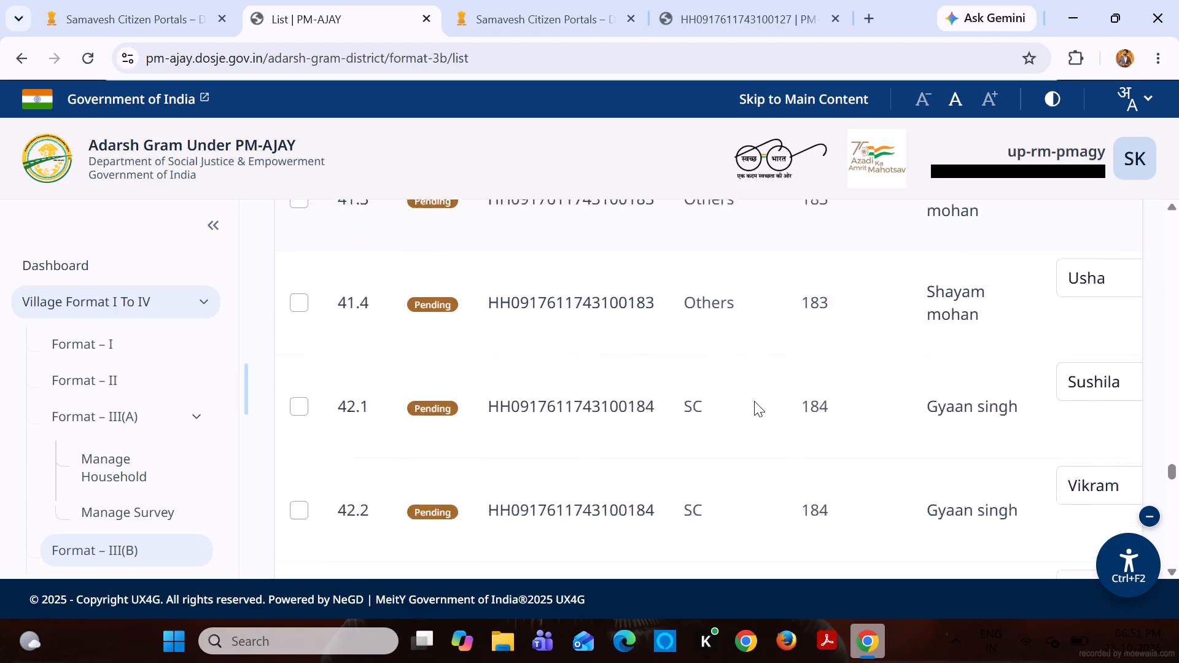
scroll(754, 401, "down", 4)
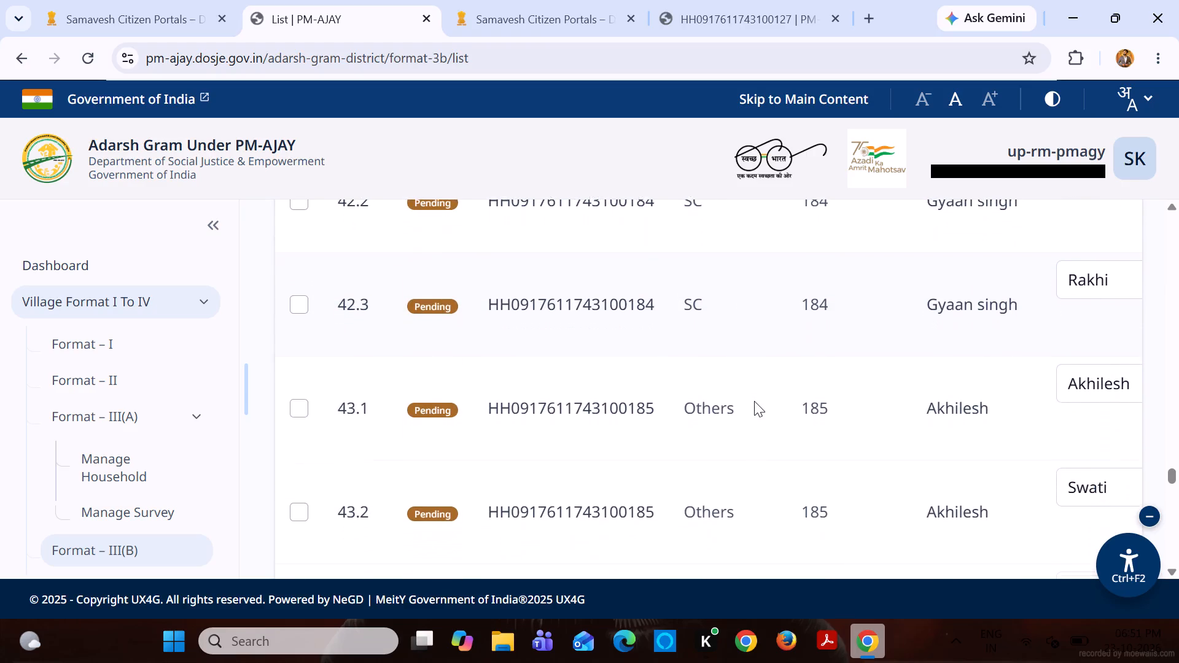
scroll(754, 401, "down", 1)
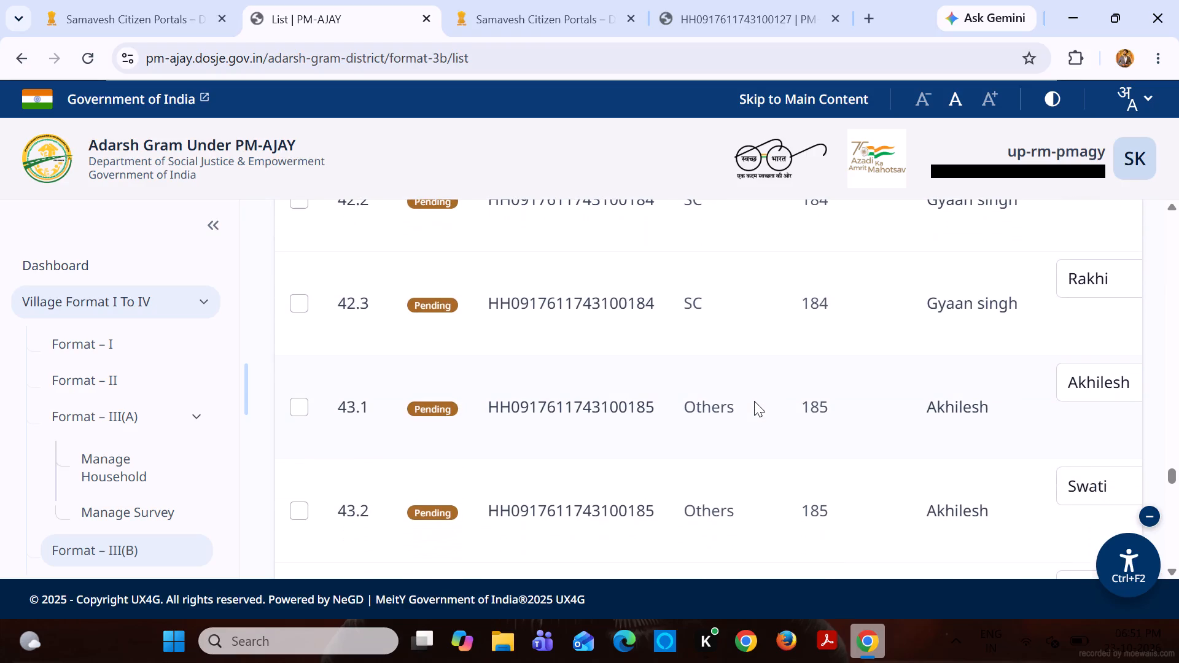
scroll(754, 401, "down", 4)
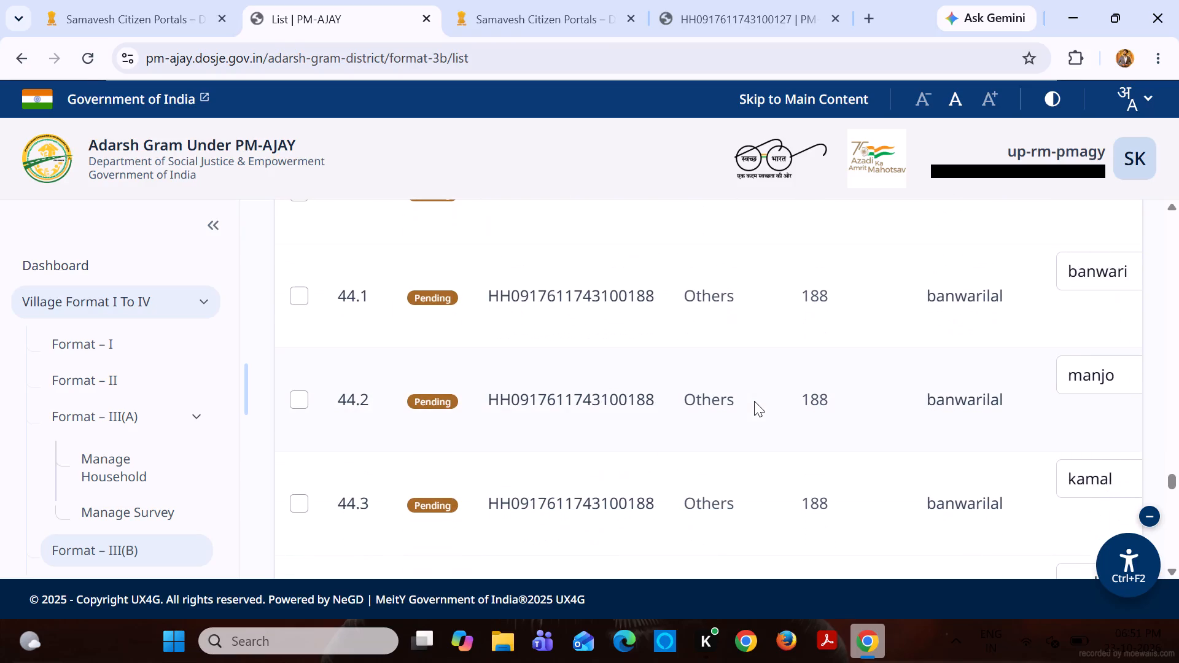
scroll(754, 401, "down", 2)
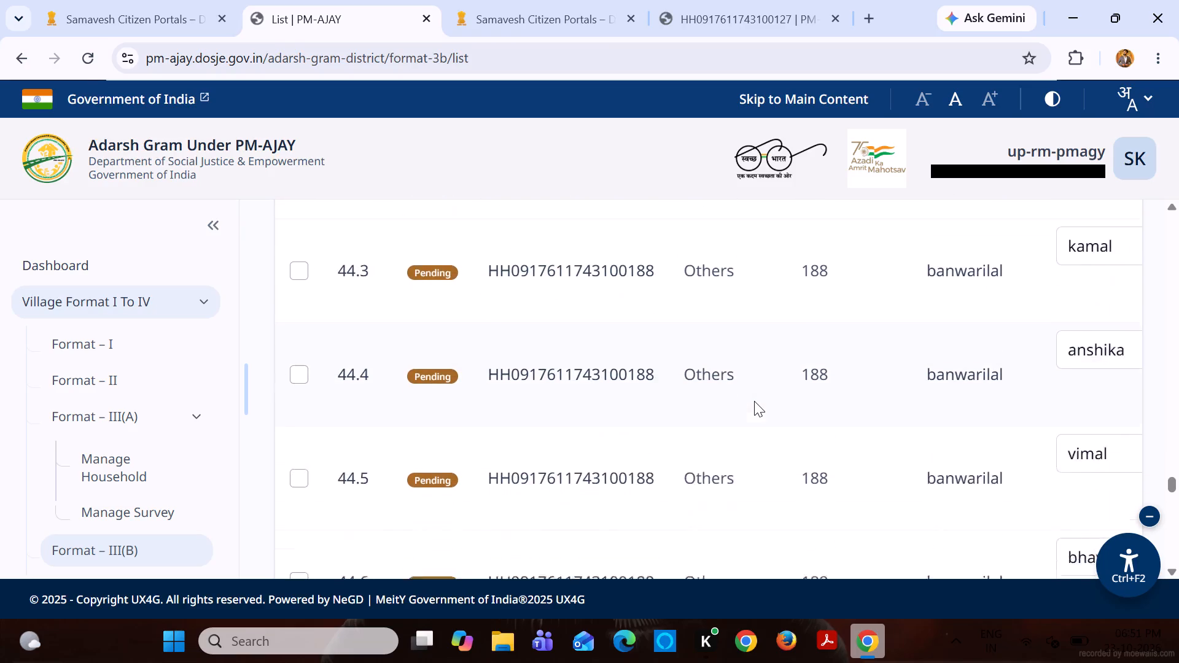
scroll(754, 401, "down", 7)
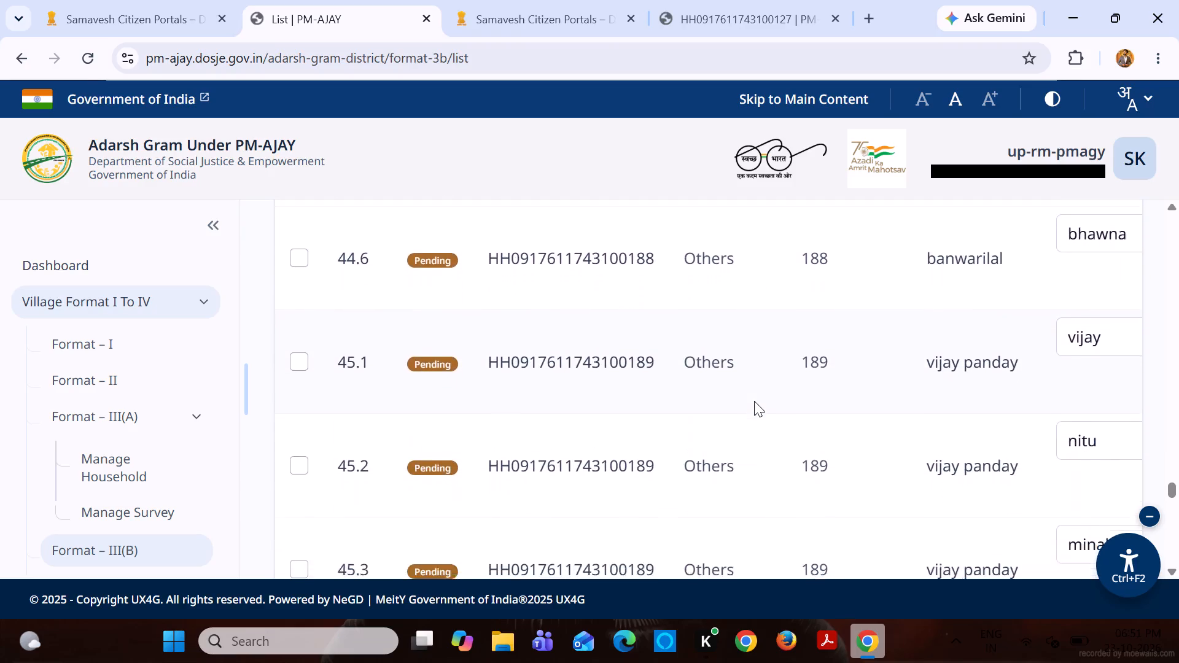
scroll(754, 401, "down", 5)
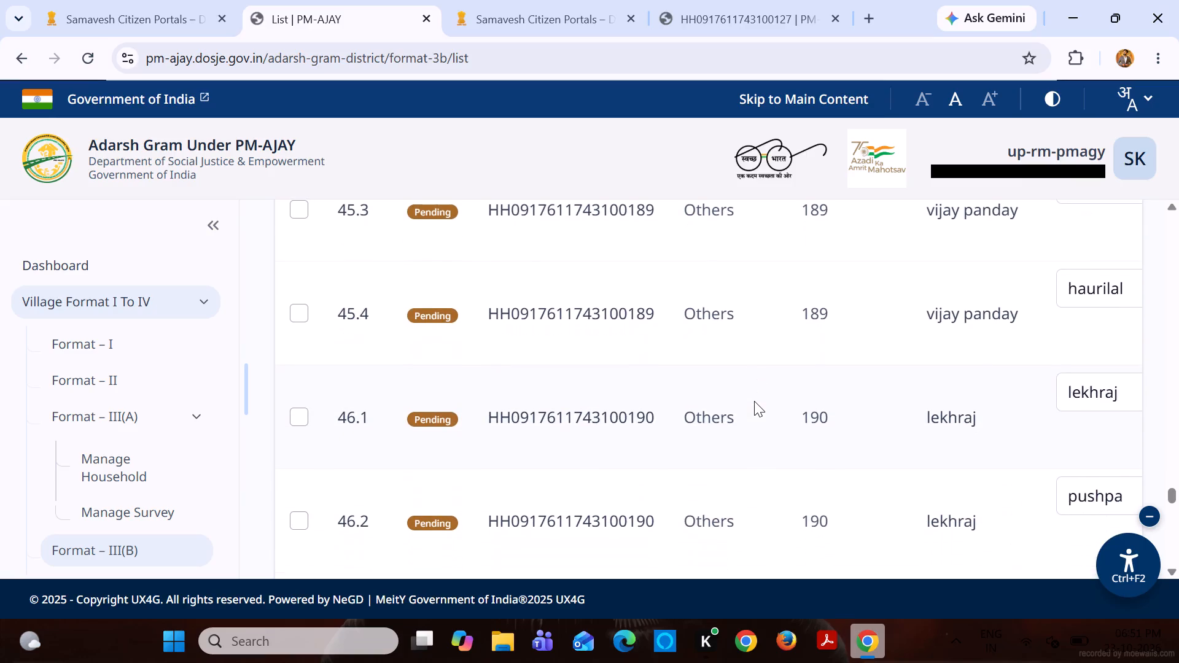
scroll(754, 401, "down", 5)
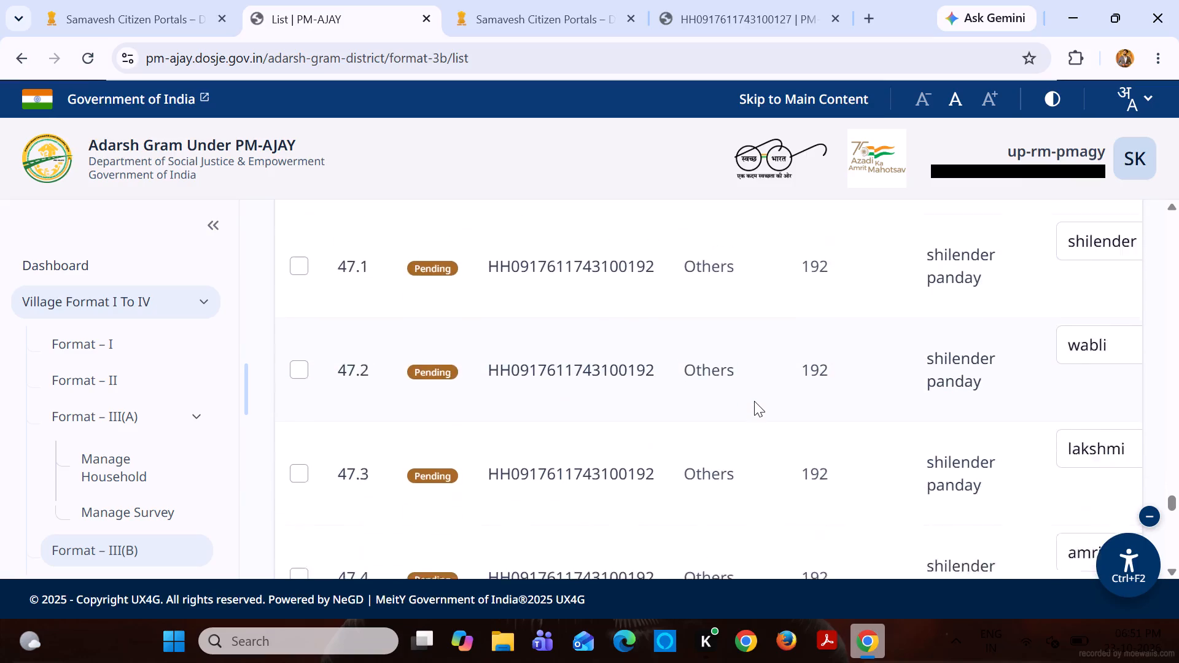
scroll(754, 401, "down", 7)
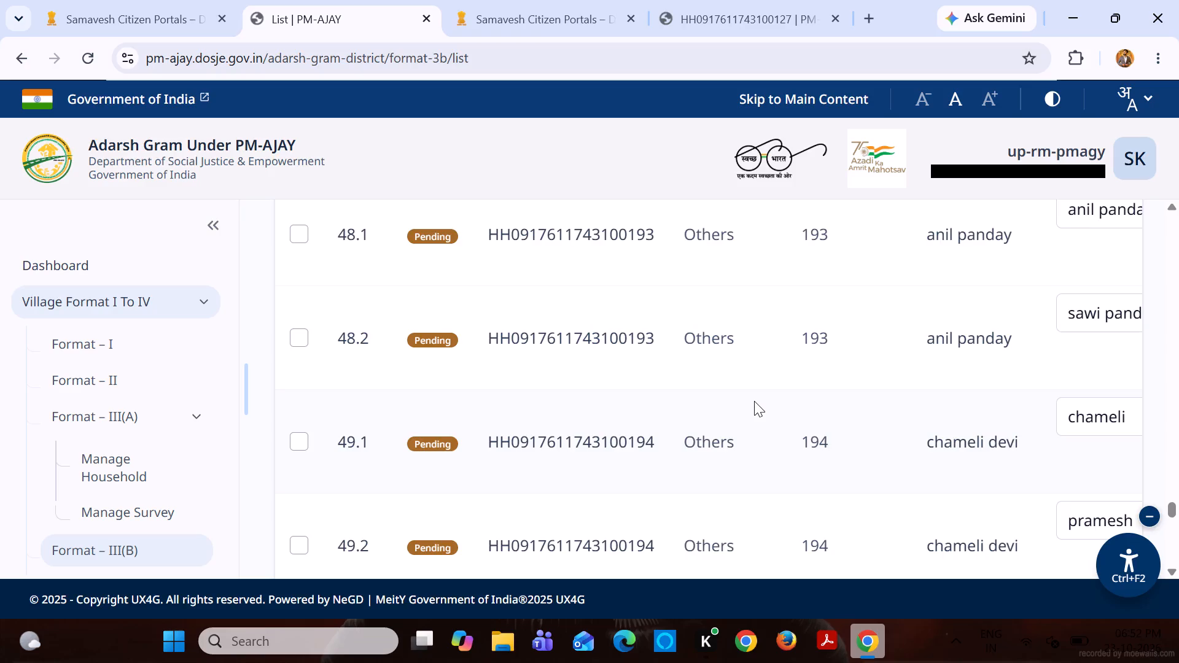
scroll(754, 401, "down", 8)
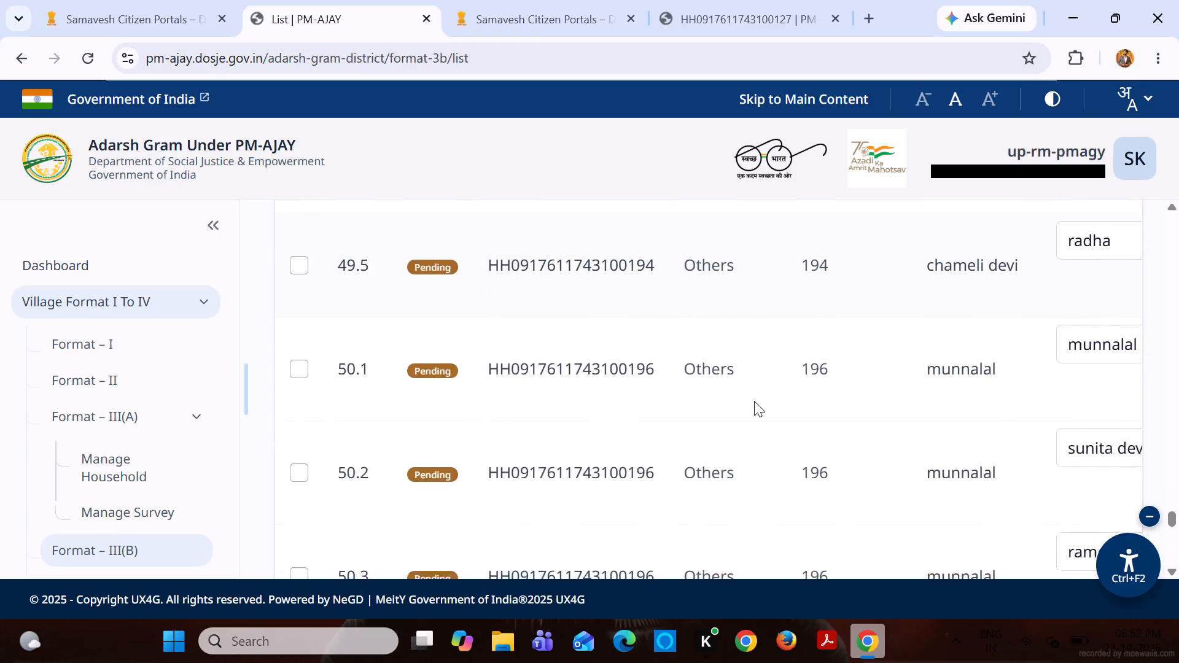
scroll(754, 401, "down", 6)
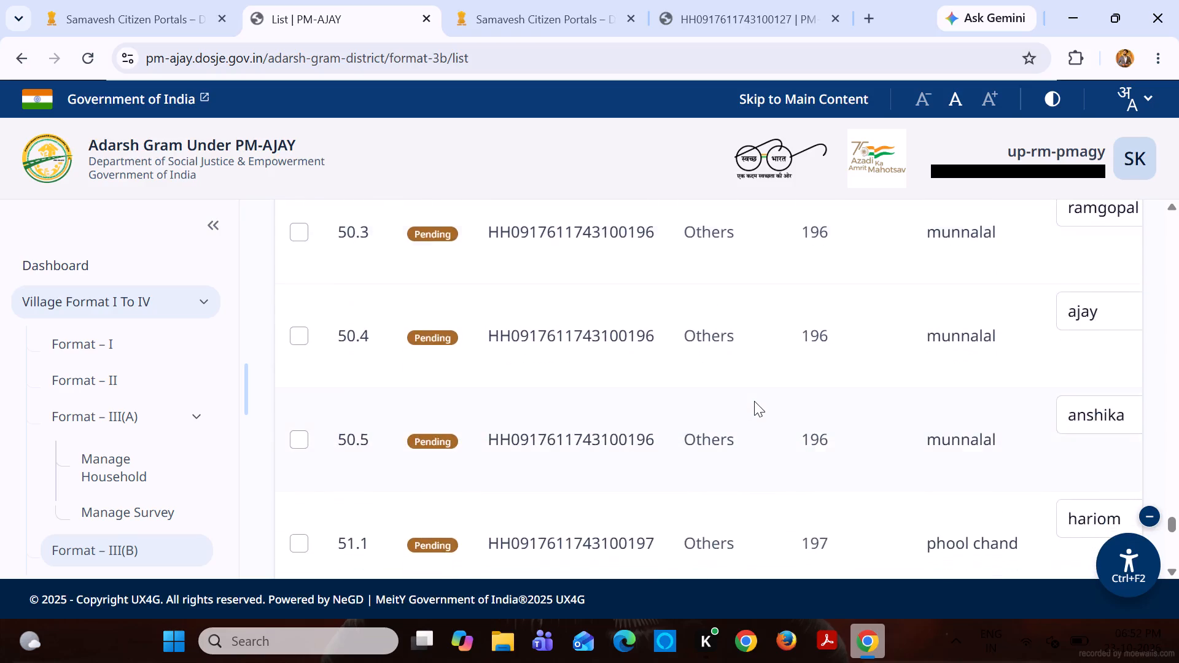
scroll(754, 401, "down", 6)
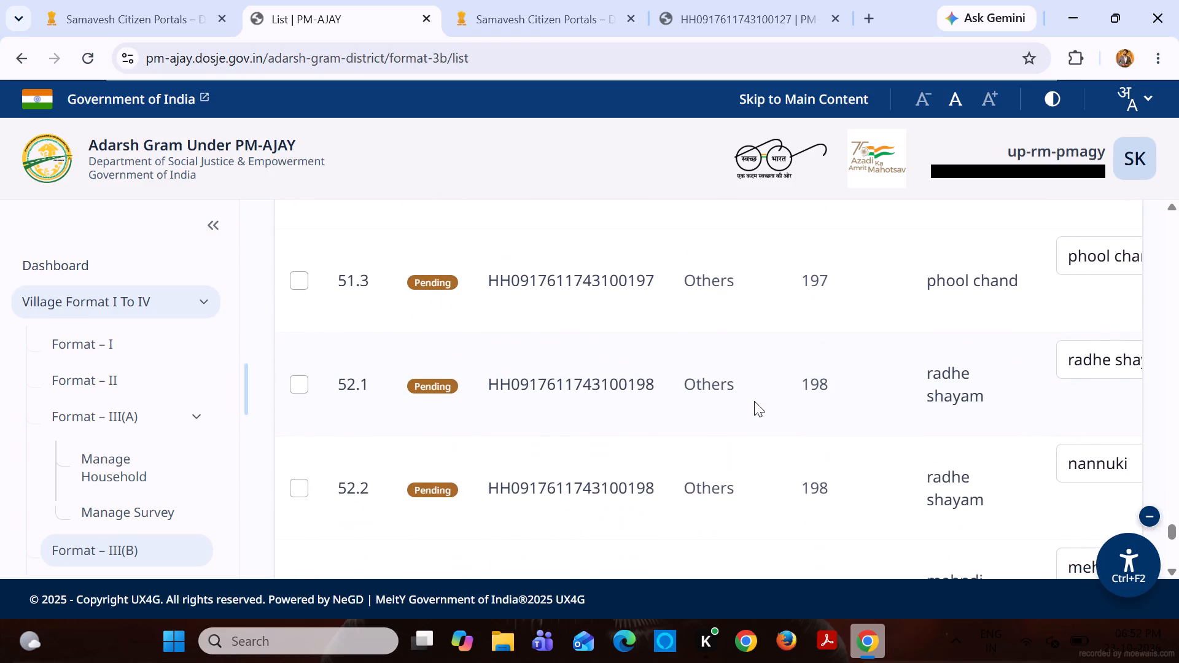
scroll(754, 401, "down", 1)
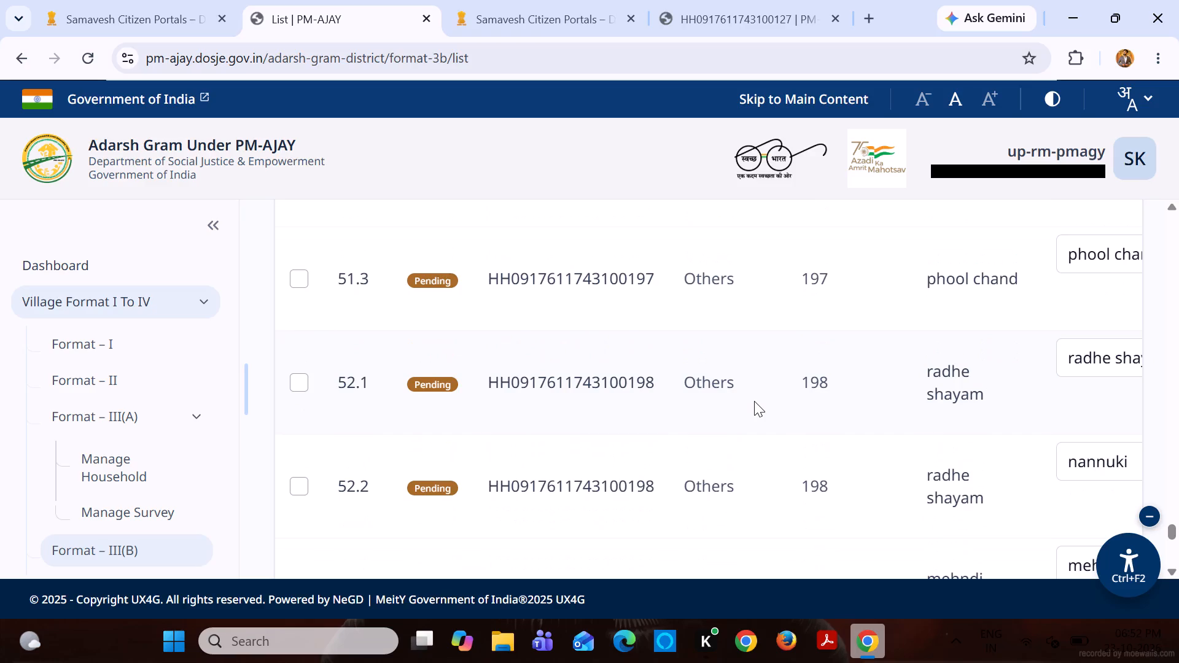
scroll(754, 401, "down", 2)
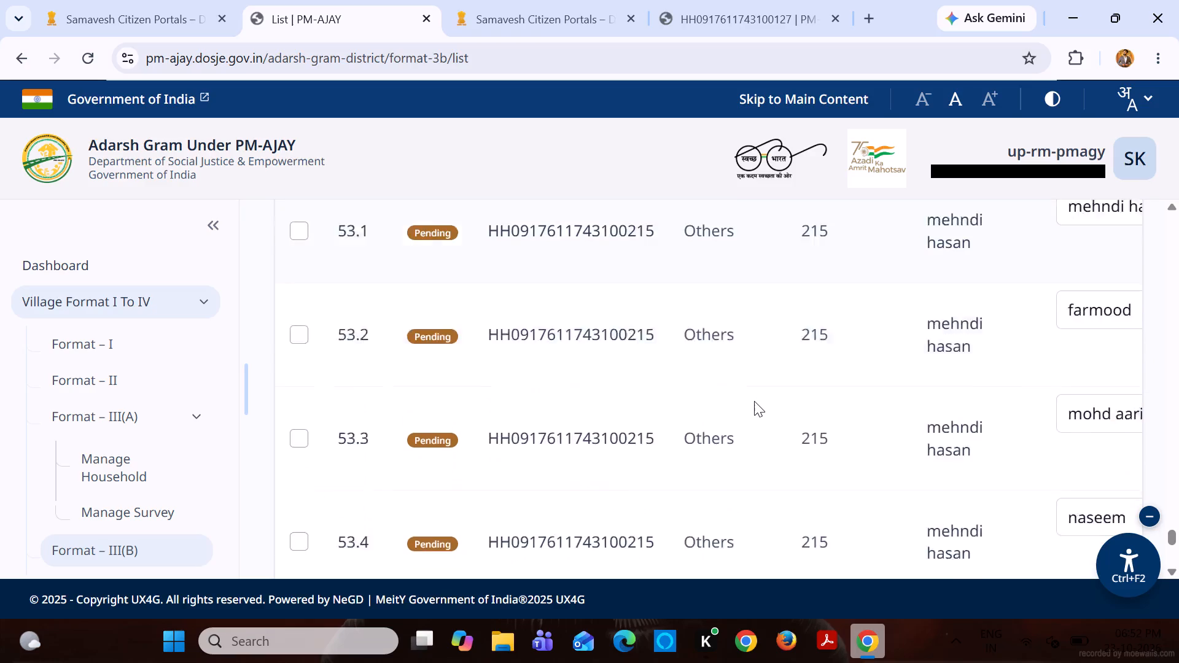
scroll(754, 401, "down", 2)
scroll(754, 401, "up", 2)
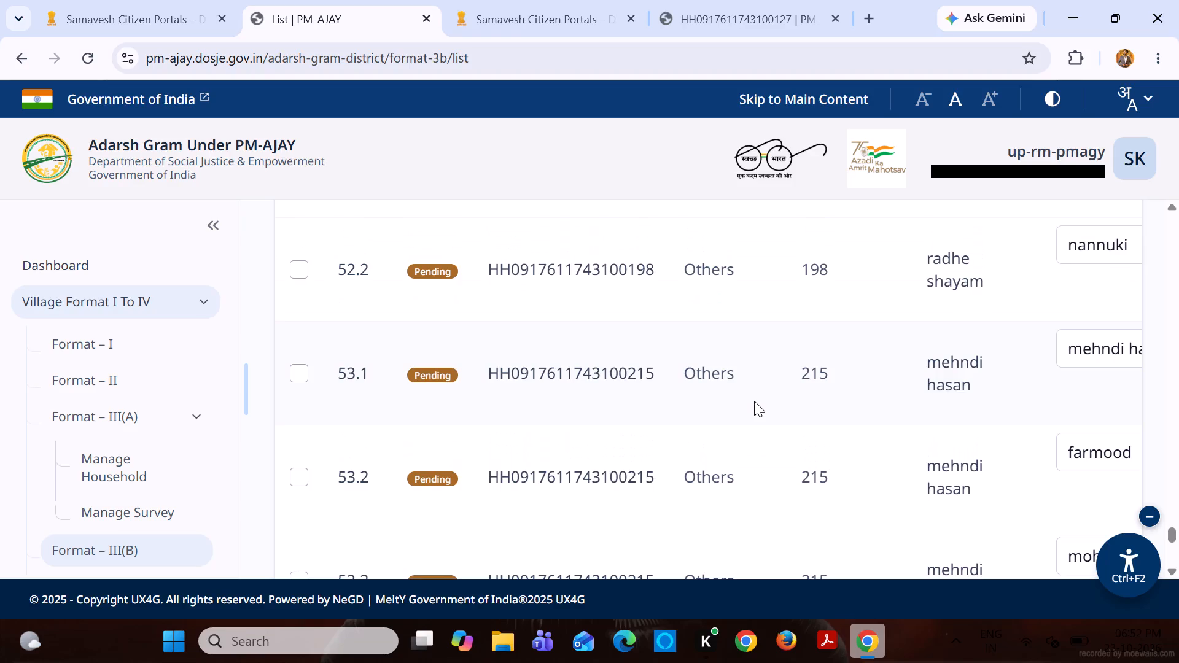
Review the remaining indicator 8.3 pending beneficiaries from house 215 to the end of the list, checking household IDs, categories and household heads.
scroll(754, 401, "down", 2)
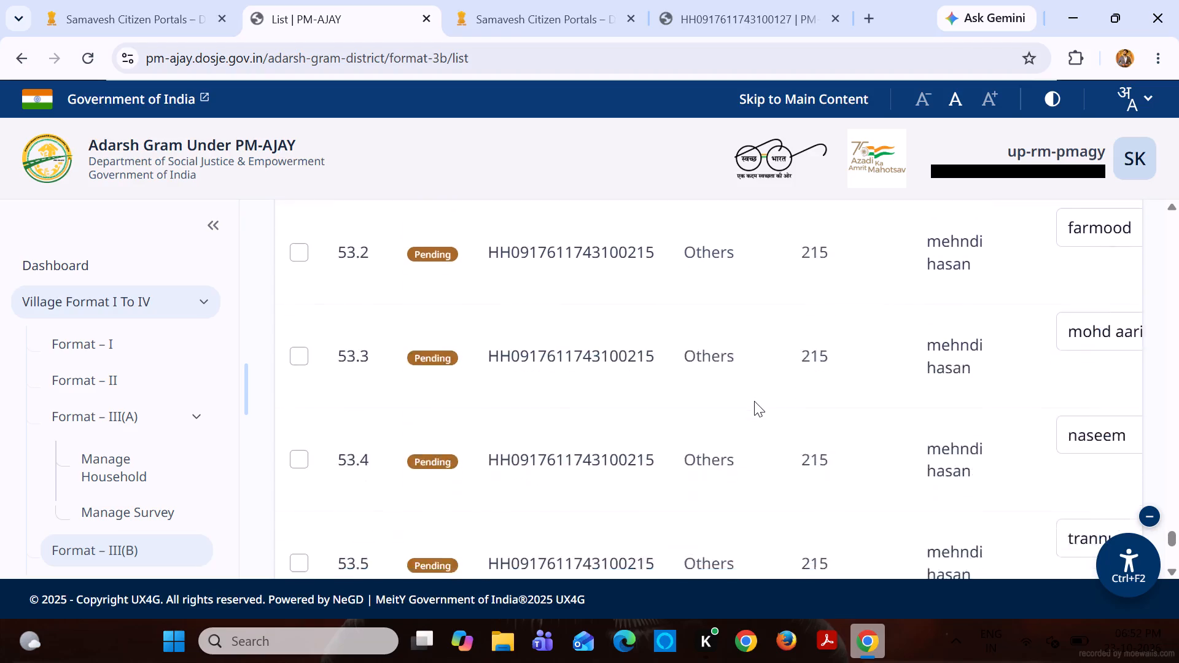
scroll(754, 401, "down", 6)
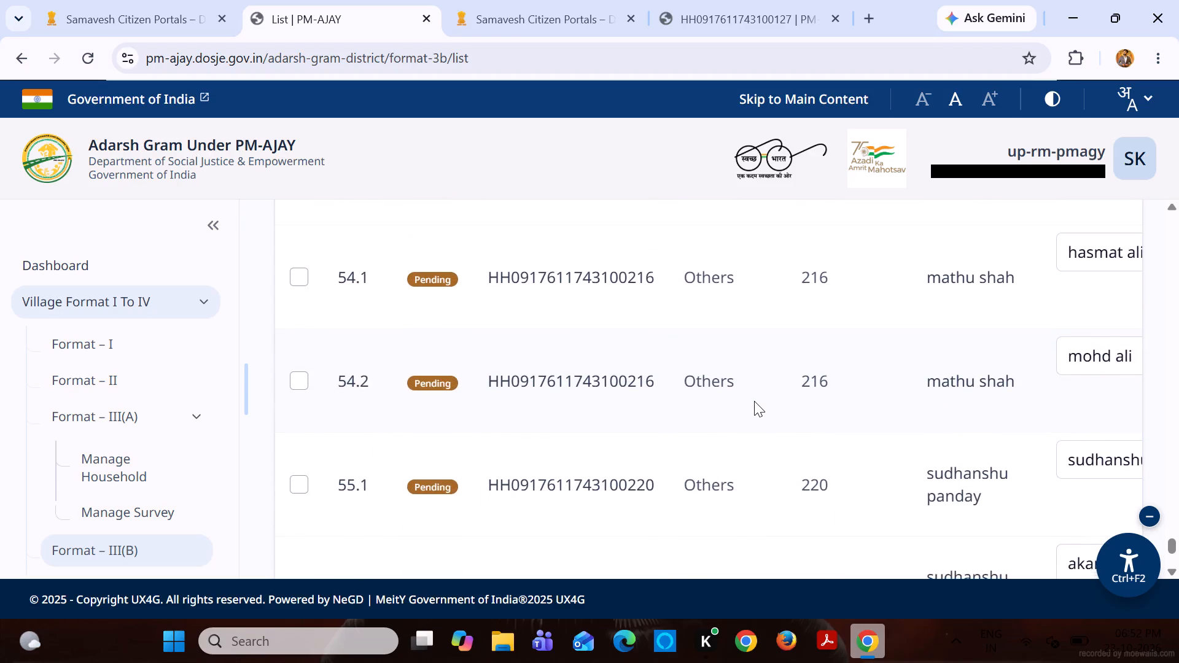
scroll(754, 401, "down", 1)
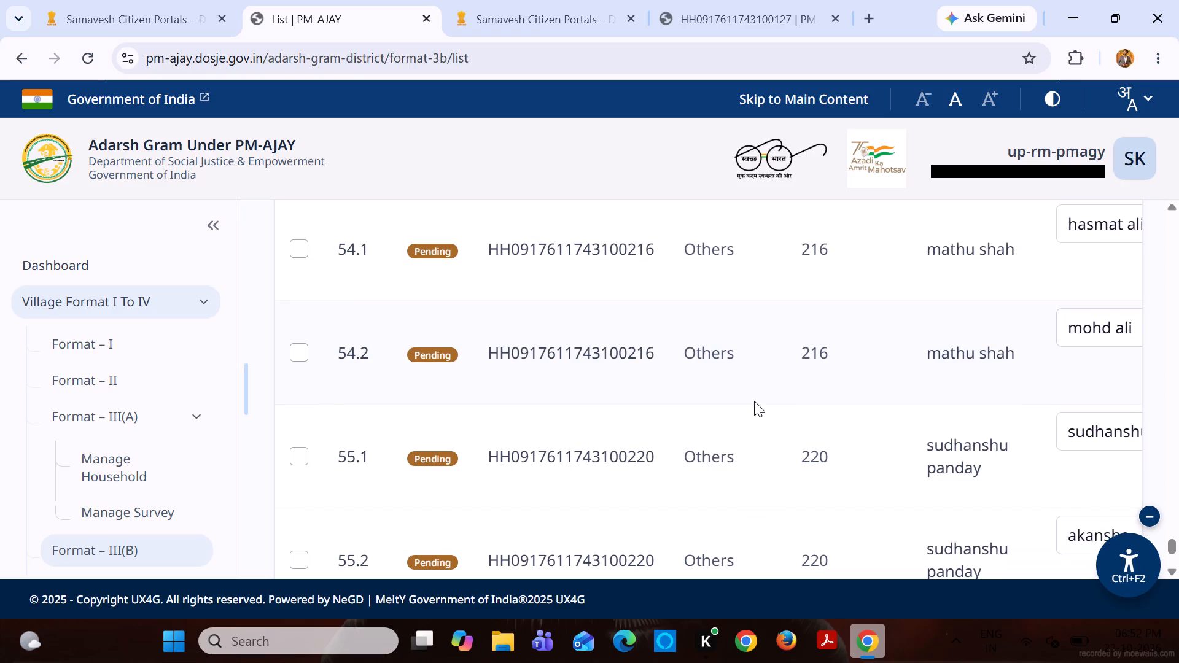
scroll(754, 401, "down", 4)
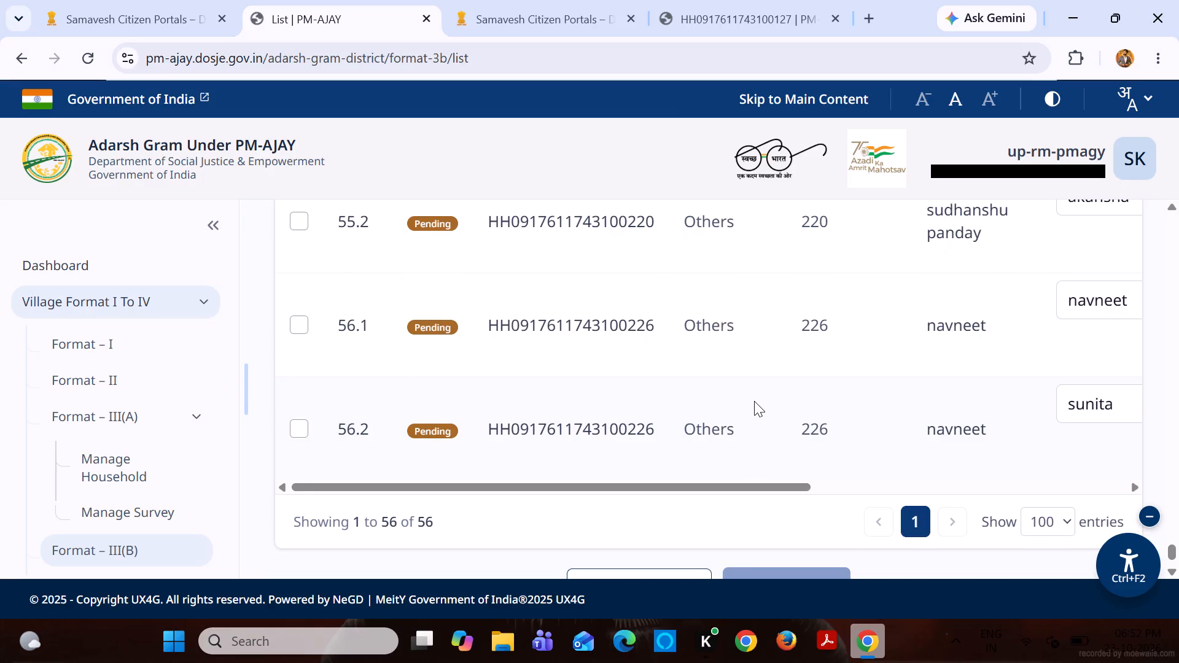
scroll(749, 365, "up", 11)
scroll(749, 365, "up", 20)
scroll(749, 365, "up", 12)
scroll(749, 365, "down", 20)
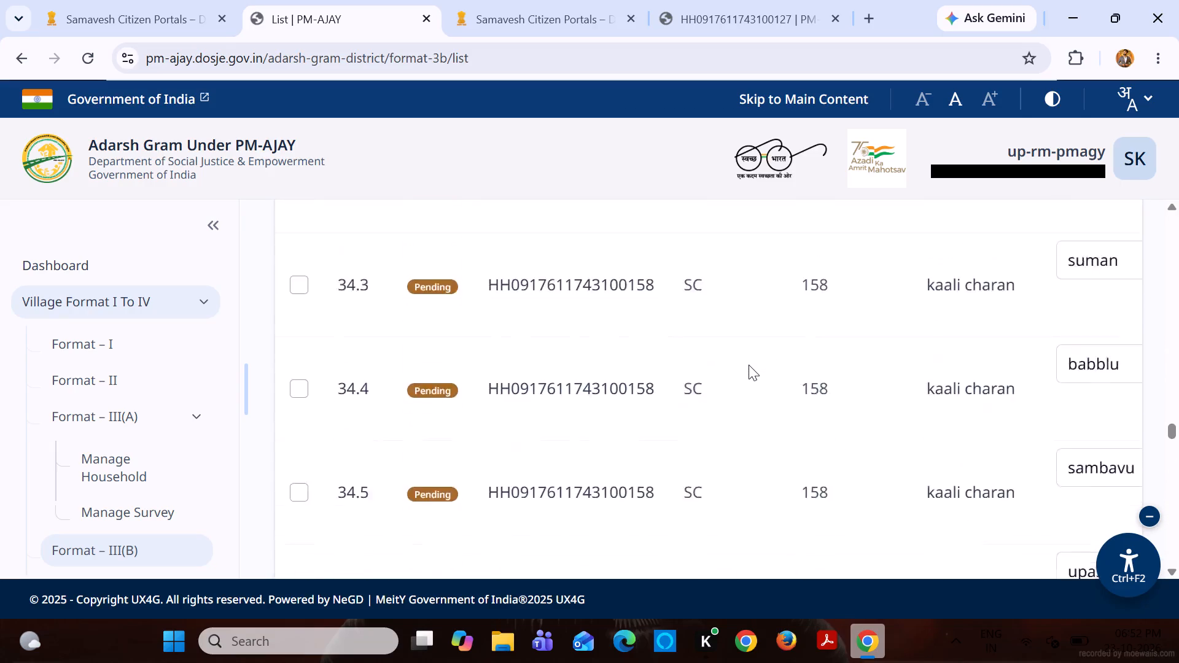
scroll(749, 365, "down", 17)
scroll(749, 365, "down", 5)
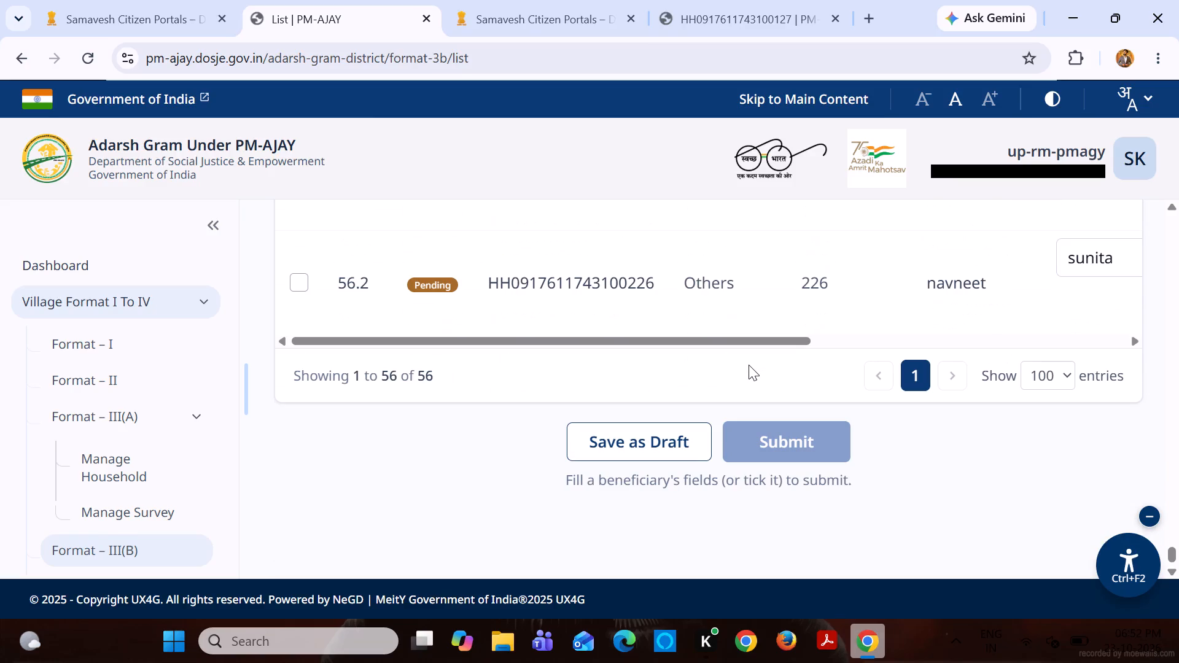
scroll(771, 280, "up", 10)
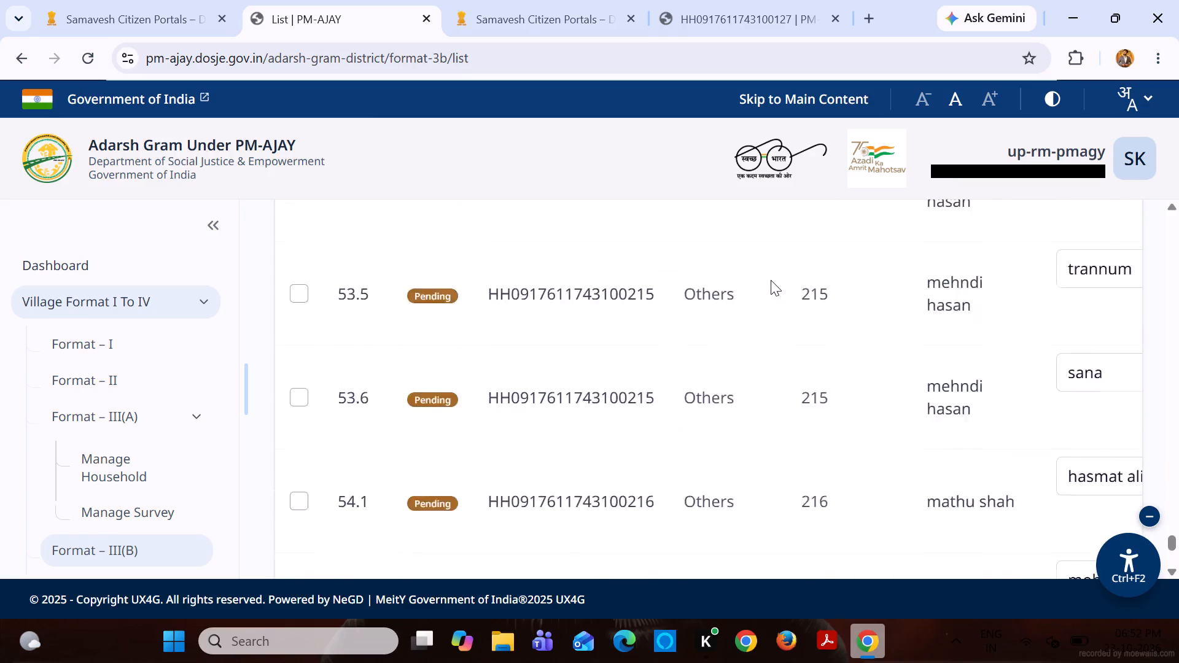
scroll(771, 280, "up", 16)
scroll(771, 280, "up", 8)
scroll(771, 280, "up", 20)
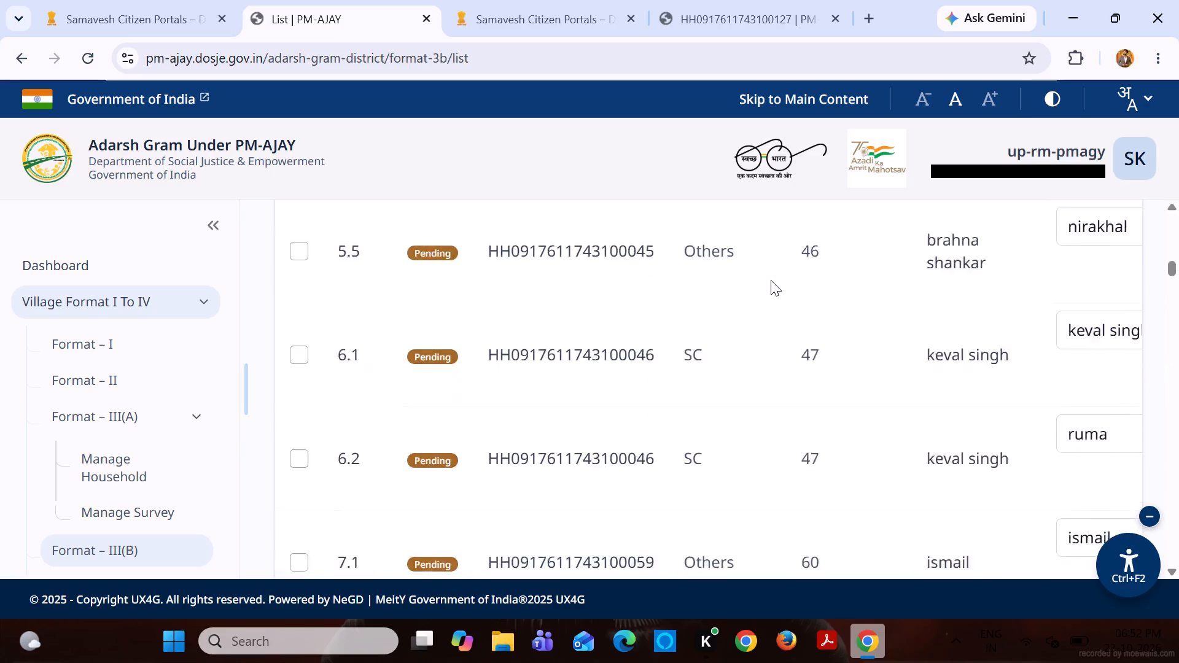
scroll(771, 280, "up", 7)
scroll(771, 280, "down", 4)
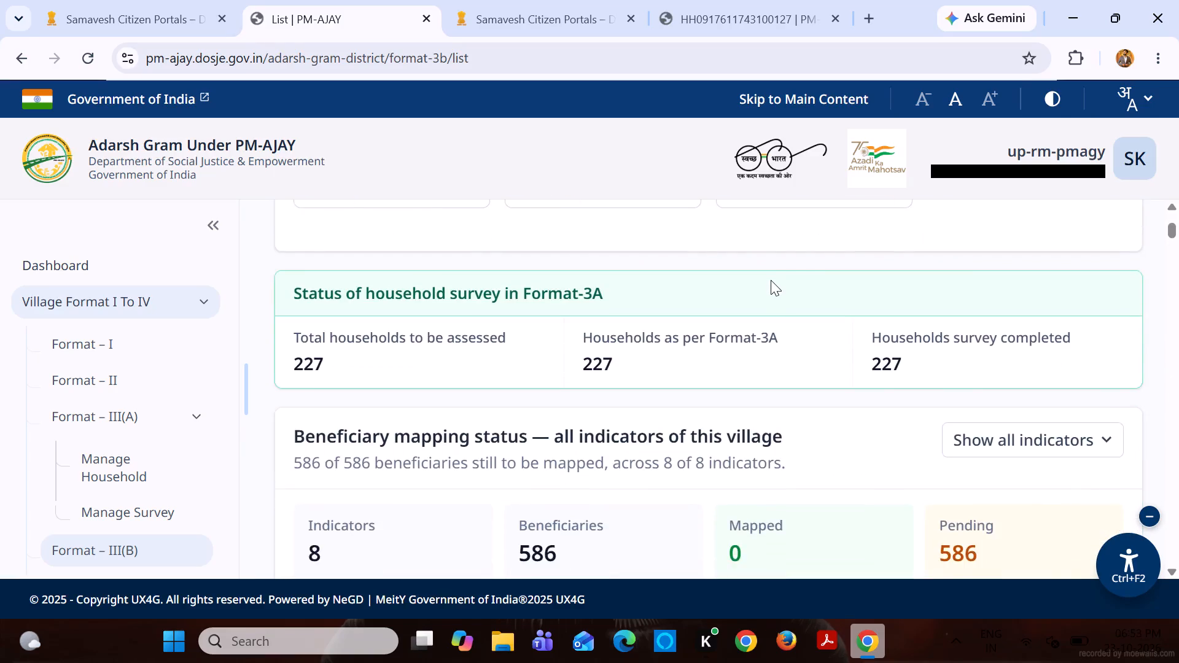
scroll(771, 280, "up", 1)
left_click(812, 276)
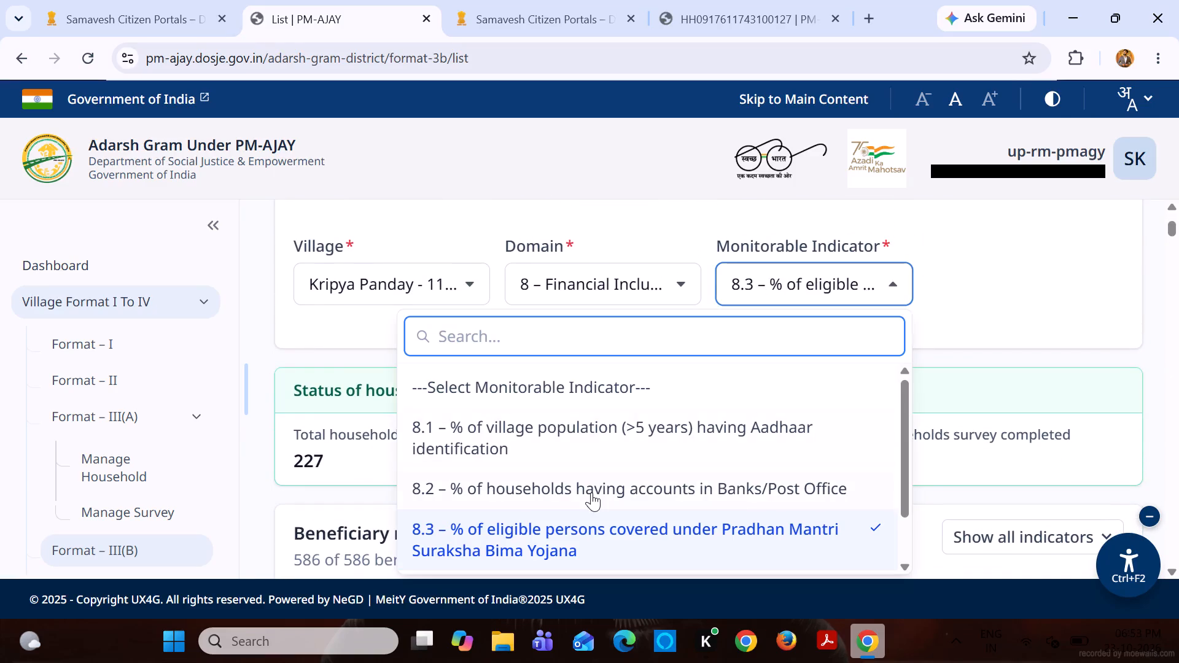
scroll(591, 492, "down", 2)
left_click(556, 527)
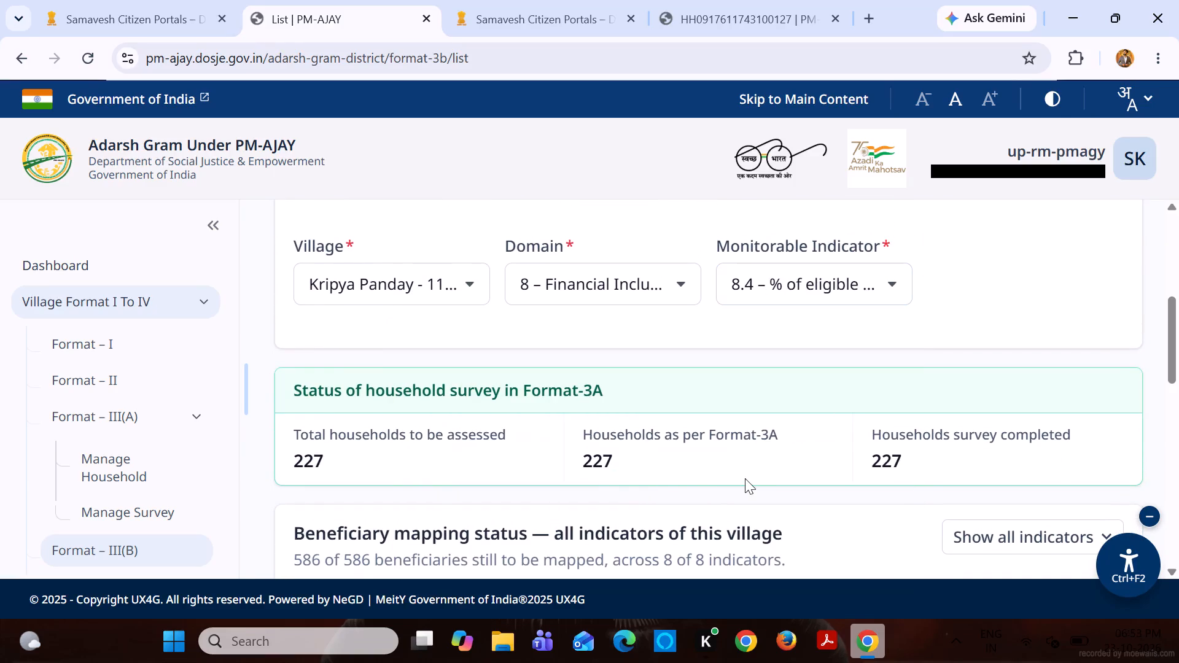
Review the pending beneficiaries for indicator 8.4 from house 47 through house 81, checking household IDs, categories and household heads.
scroll(745, 478, "down", 11)
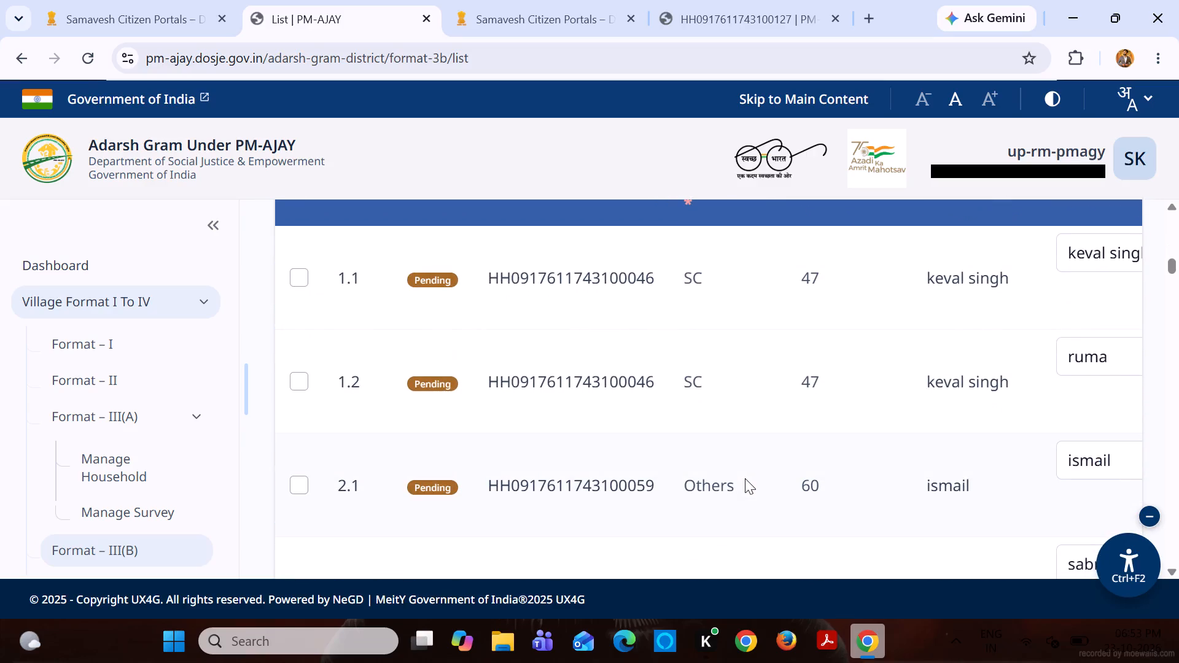
scroll(745, 478, "down", 2)
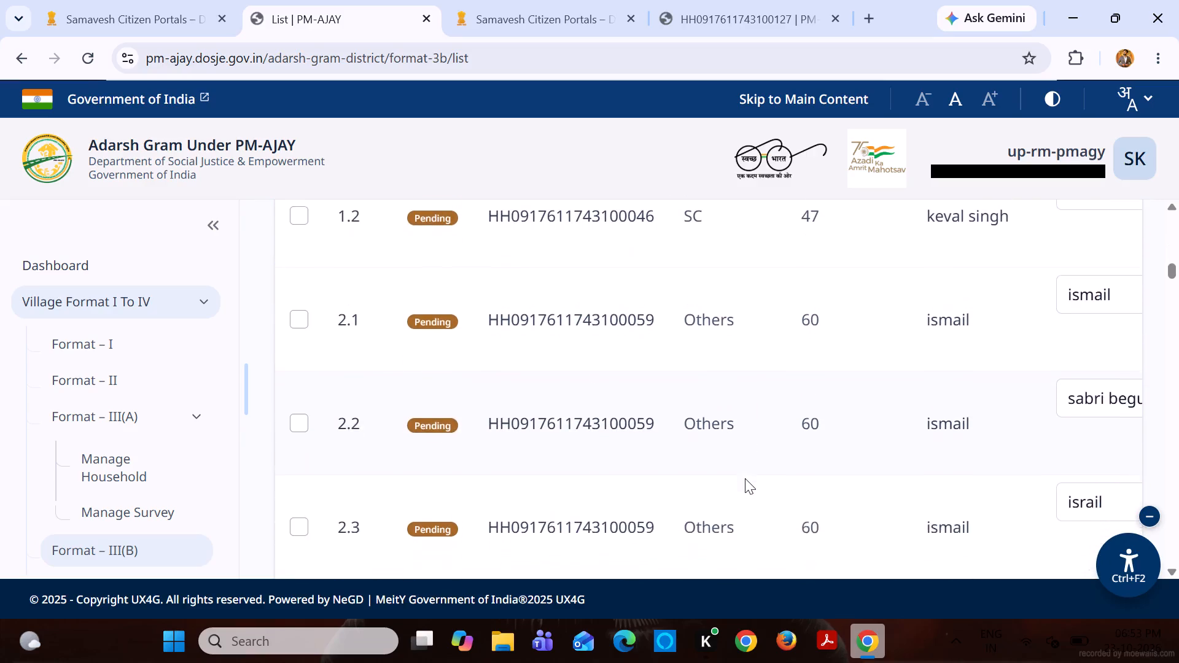
scroll(745, 478, "down", 4)
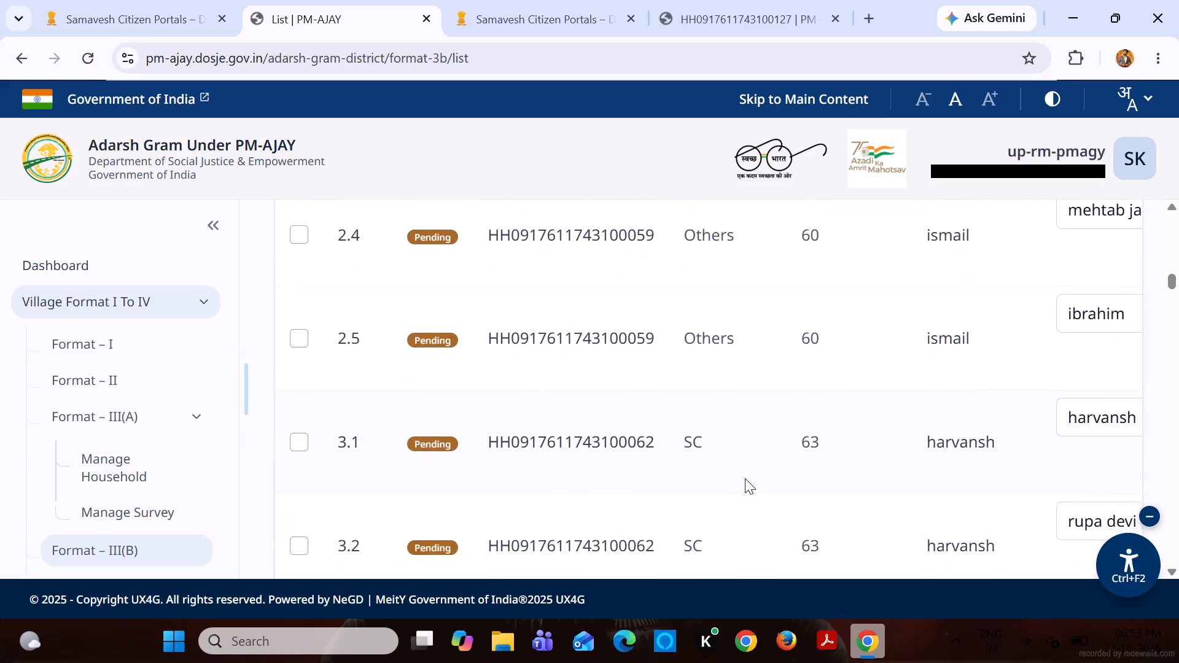
scroll(745, 478, "down", 3)
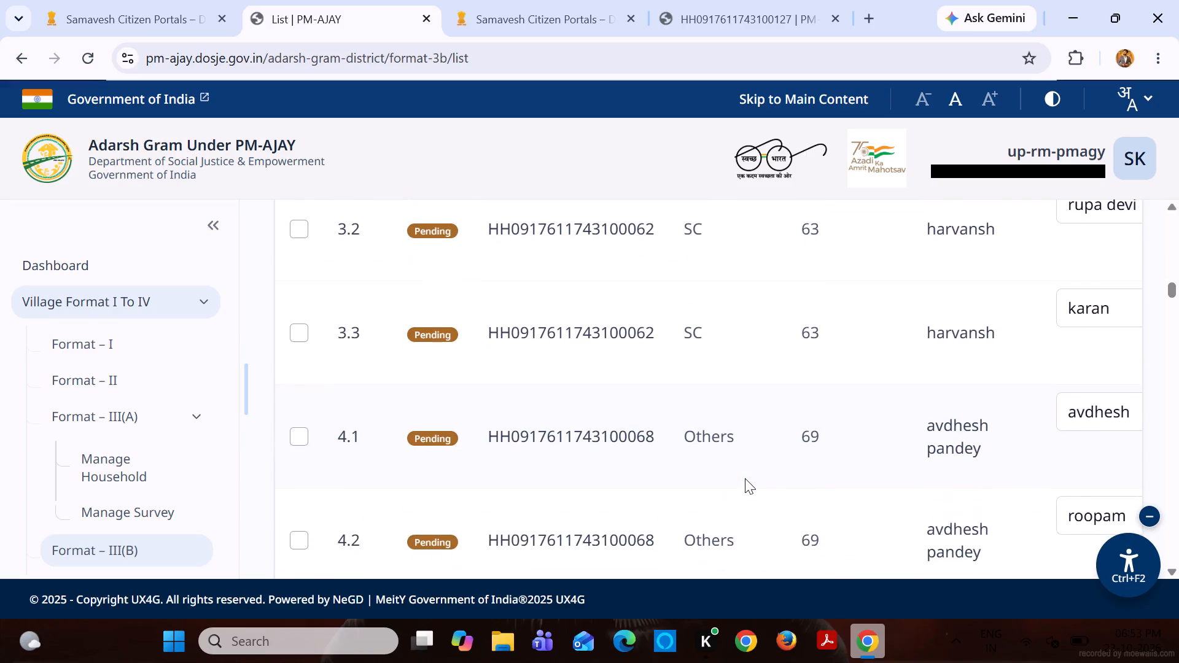
scroll(745, 478, "down", 5)
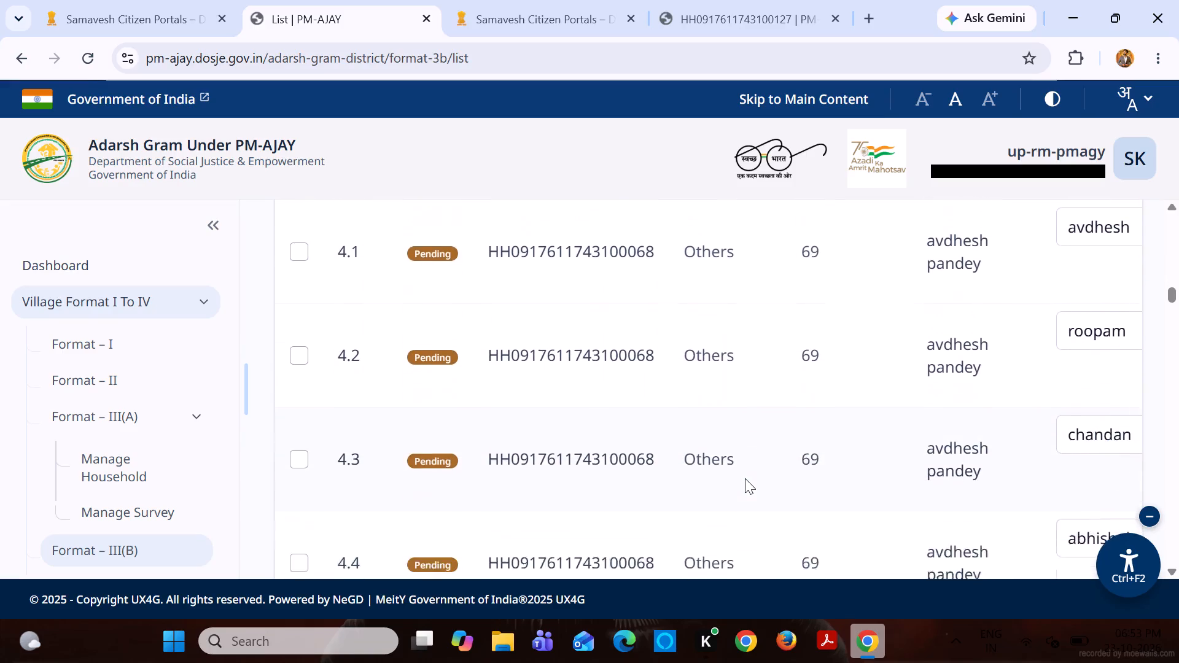
scroll(745, 478, "down", 7)
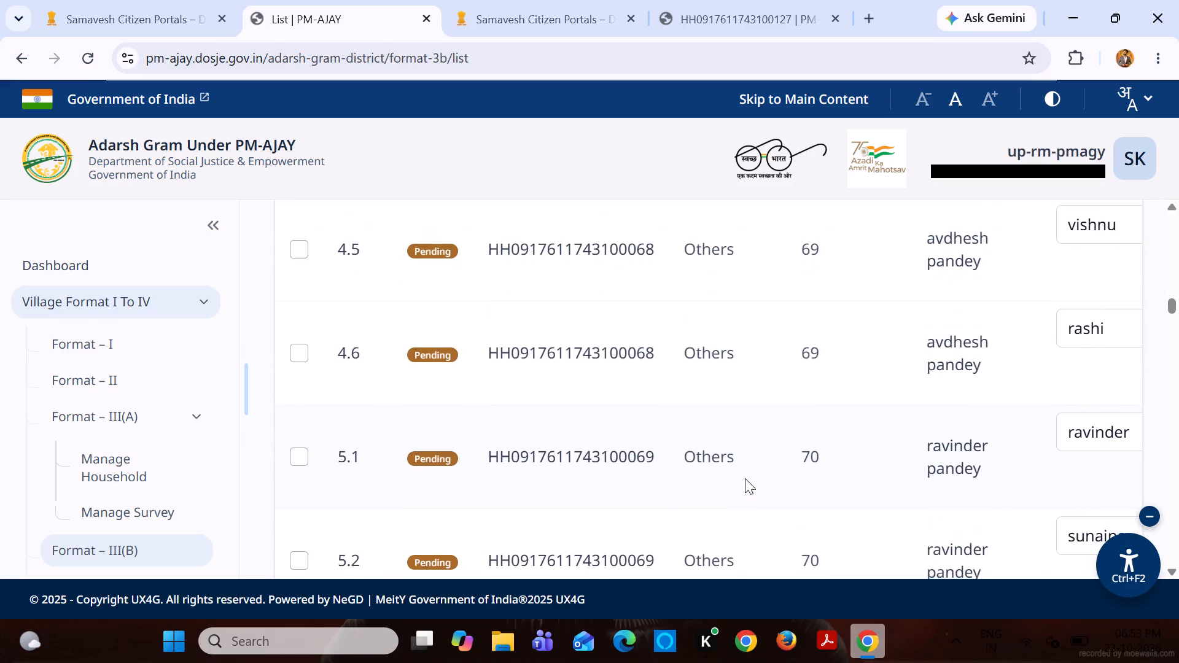
scroll(745, 478, "down", 5)
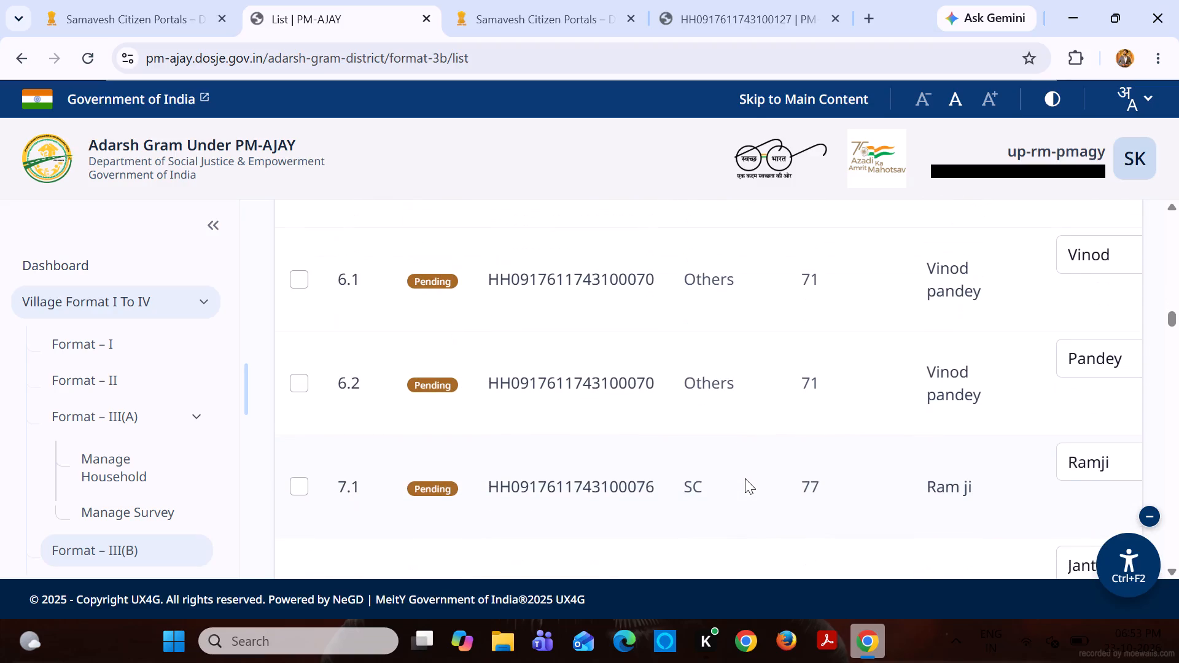
scroll(745, 478, "down", 3)
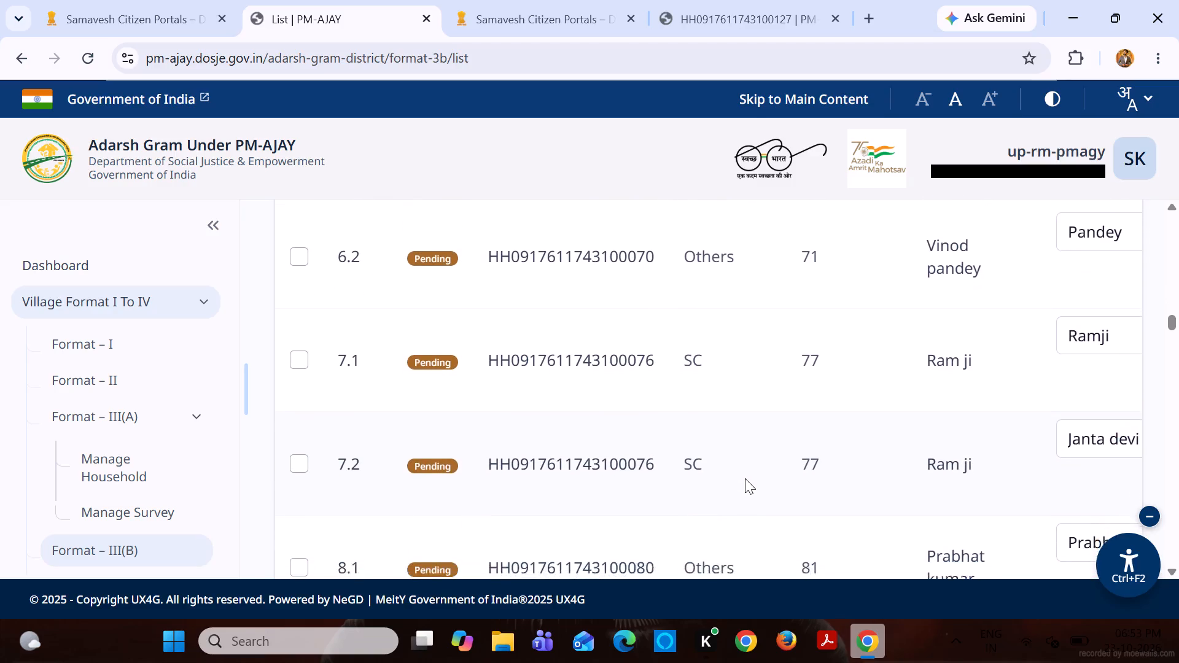
scroll(745, 478, "down", 3)
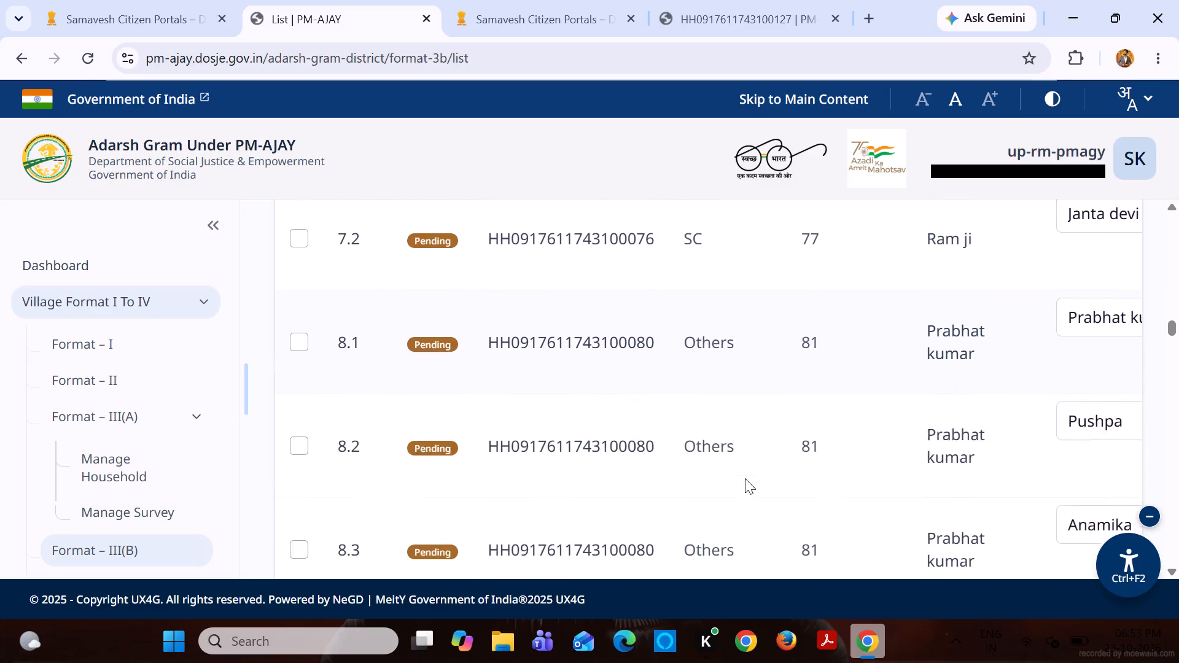
Continue reviewing the indicator 8.4 pending beneficiaries from house 81 through house 124, checking household IDs, categories and household heads.
scroll(745, 478, "down", 1)
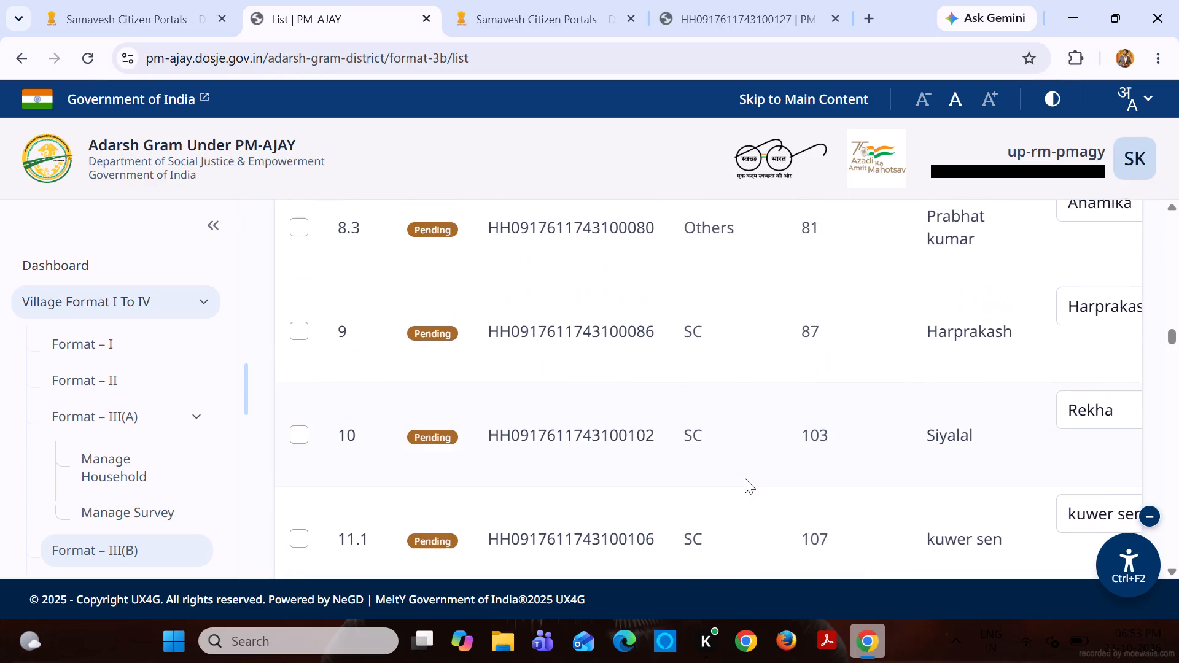
scroll(745, 478, "down", 2)
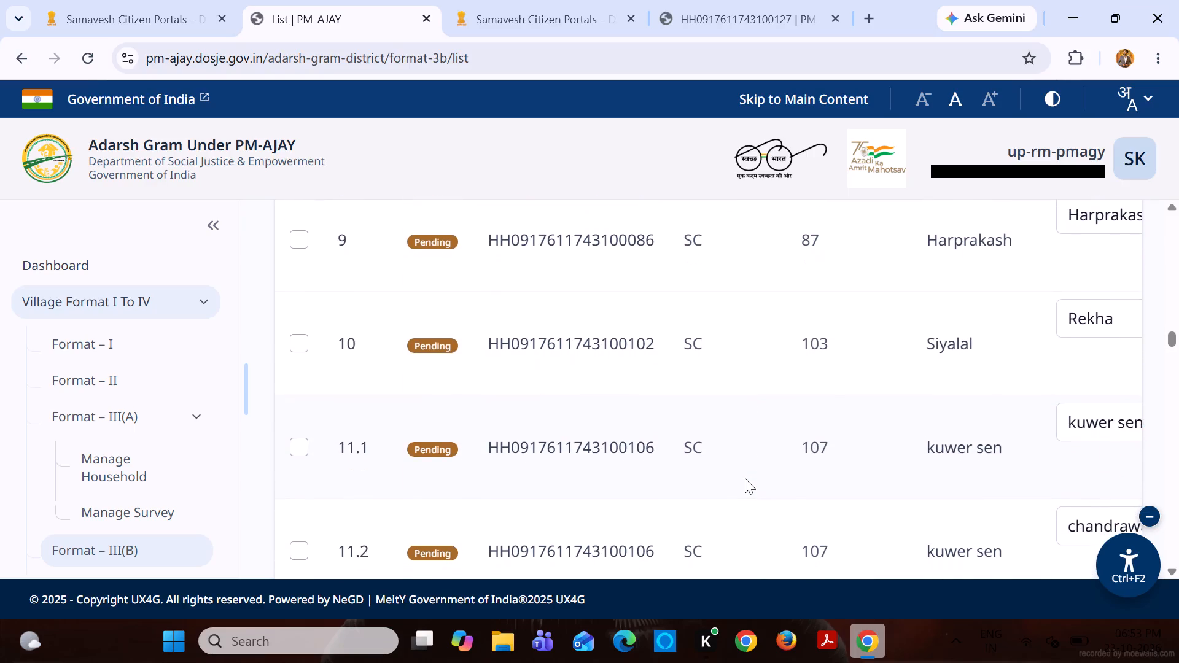
scroll(745, 478, "down", 3)
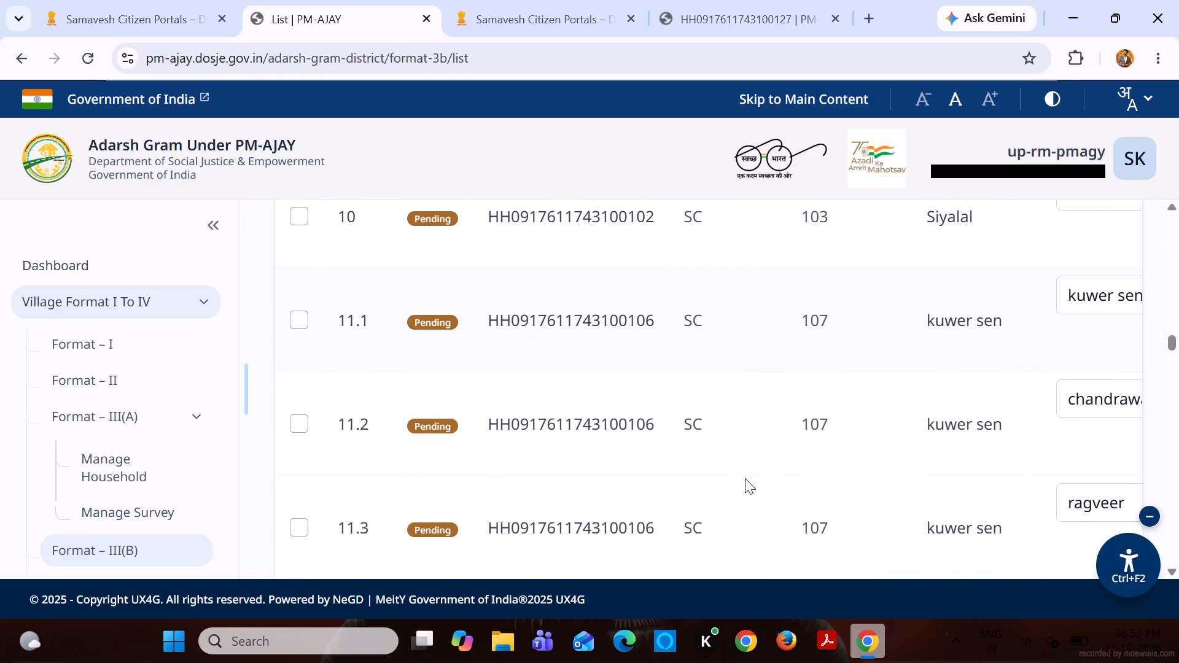
scroll(745, 478, "down", 3)
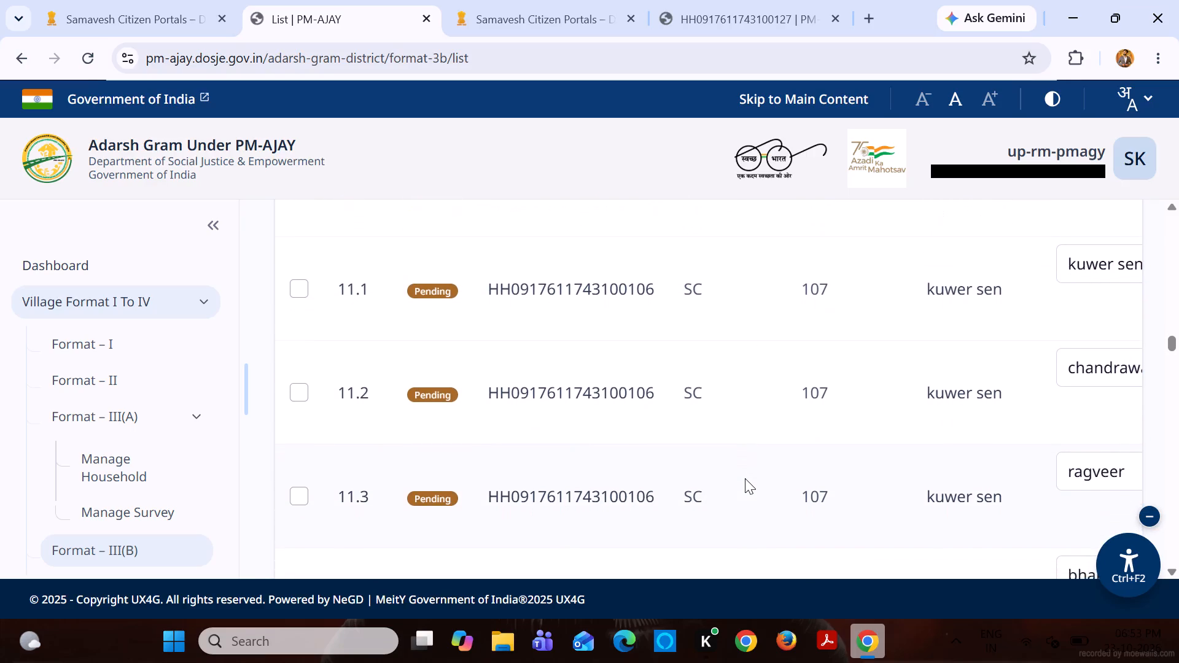
scroll(745, 478, "down", 3)
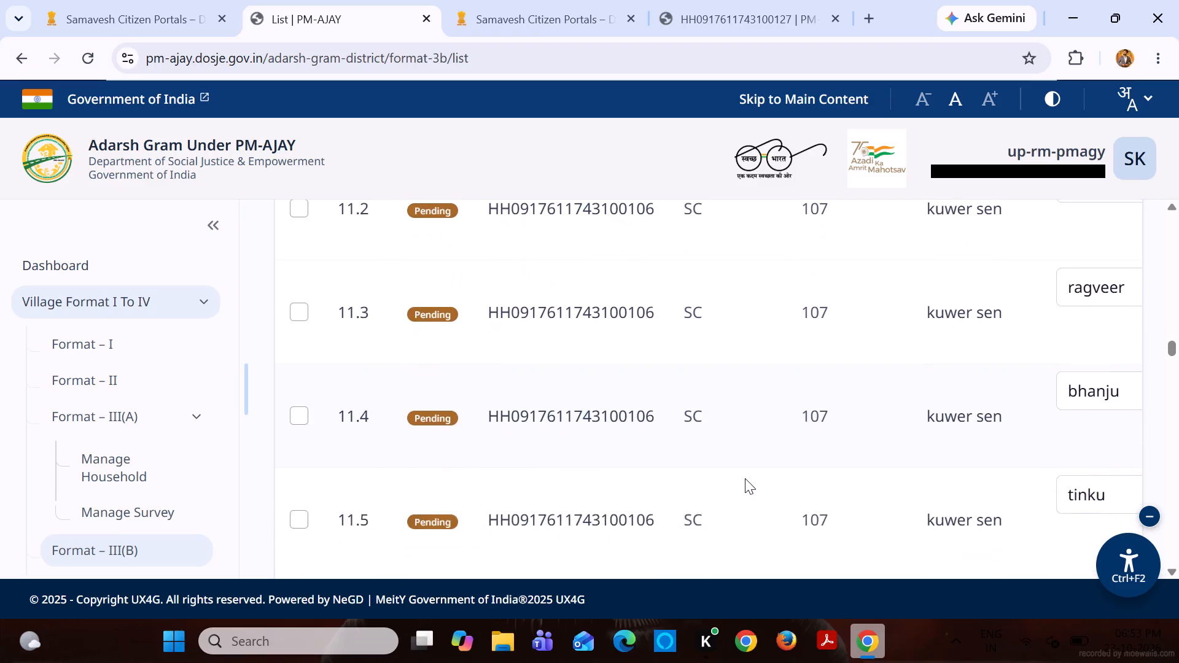
scroll(745, 478, "down", 3)
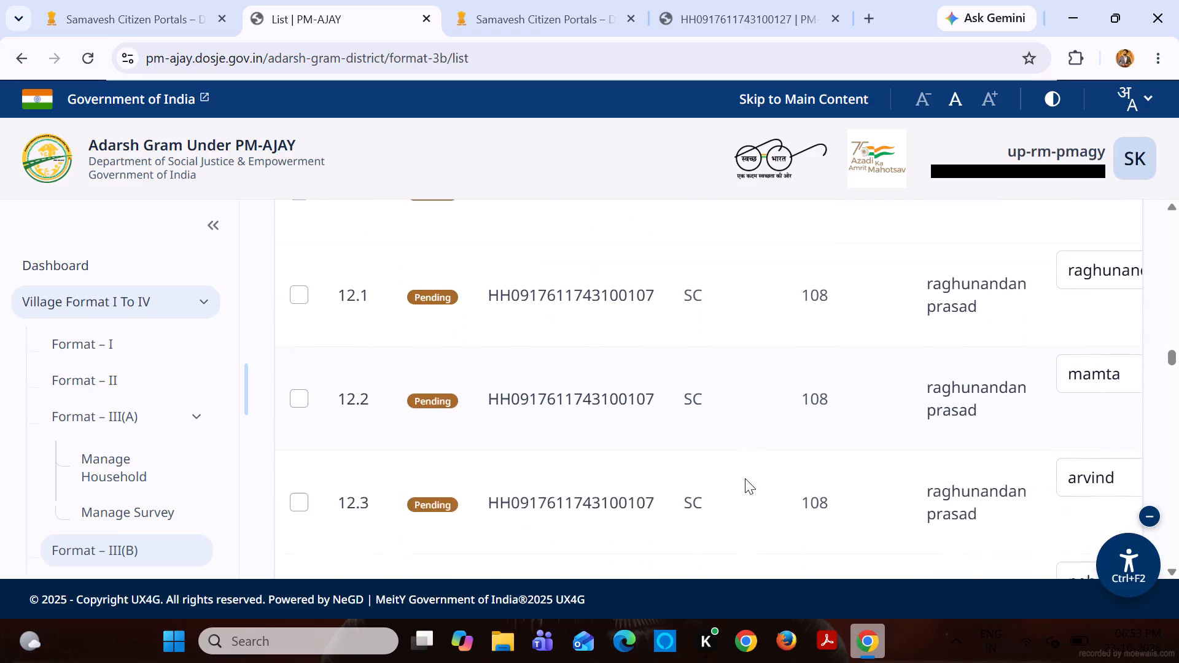
scroll(745, 478, "down", 6)
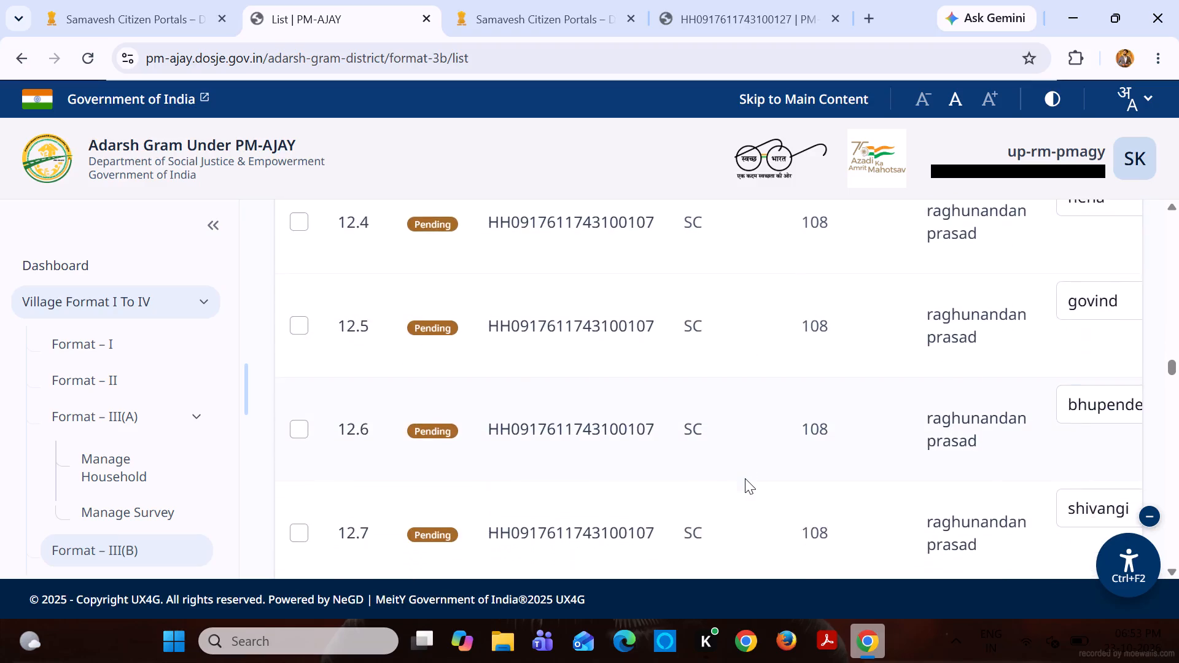
scroll(745, 478, "down", 4)
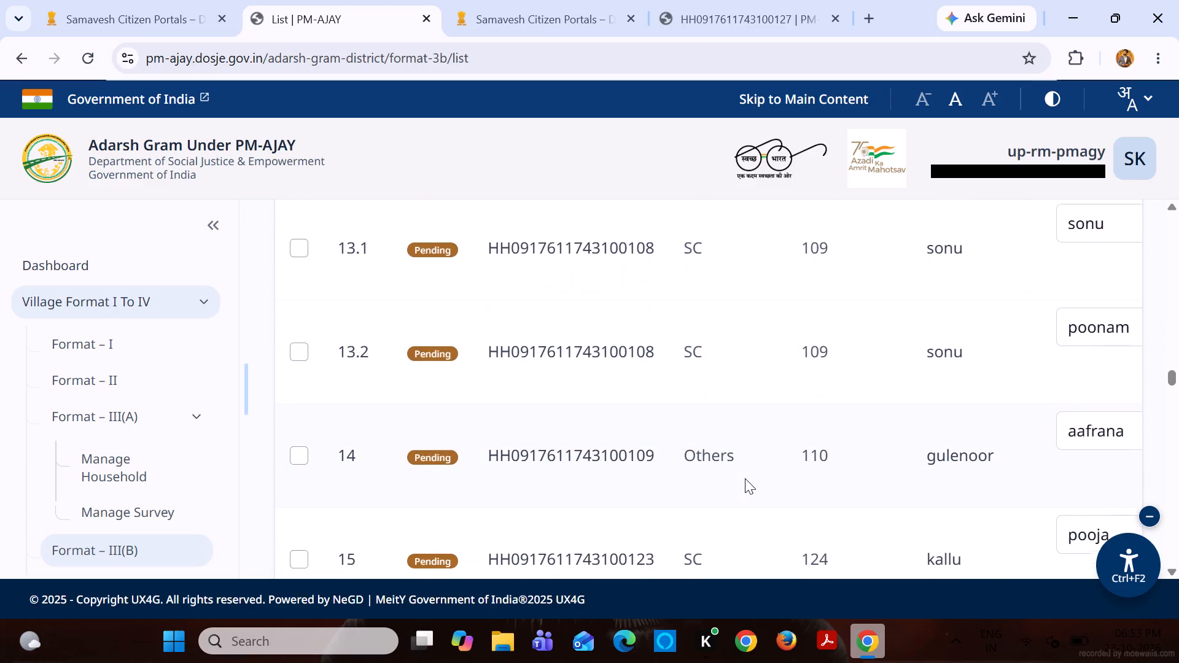
Review the indicator 8.4 pending beneficiaries from house 124 through house 177, checking household IDs, categories and household heads.
scroll(745, 478, "down", 3)
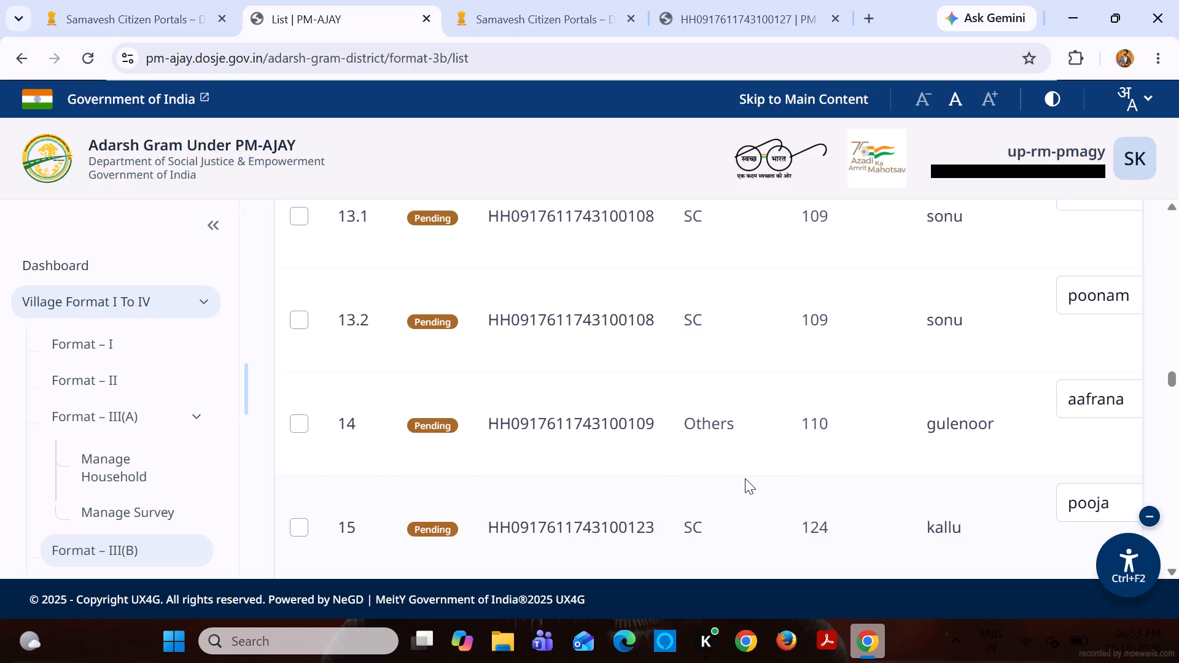
scroll(745, 478, "down", 3)
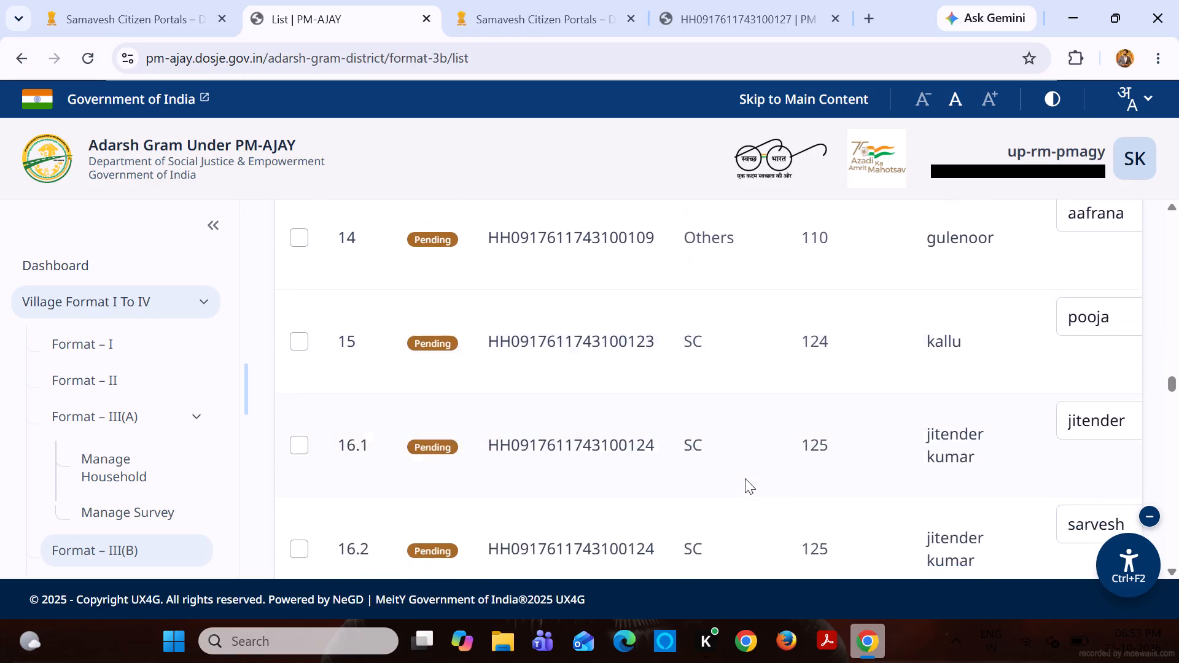
scroll(745, 478, "down", 5)
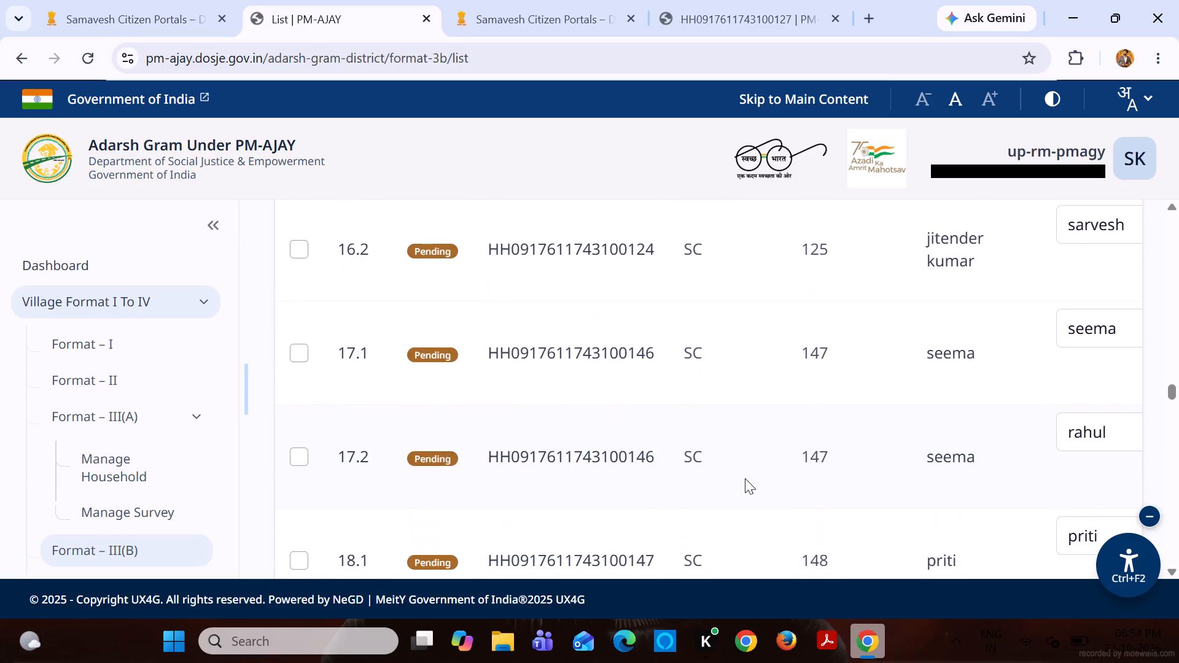
scroll(745, 478, "down", 2)
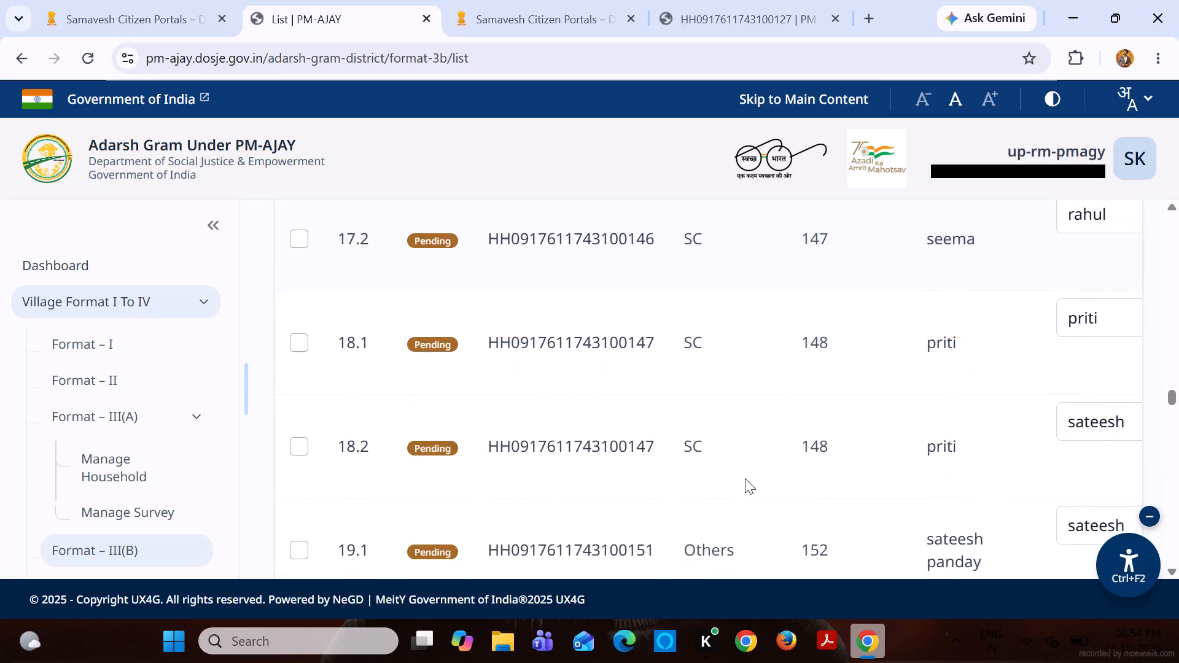
scroll(745, 478, "down", 3)
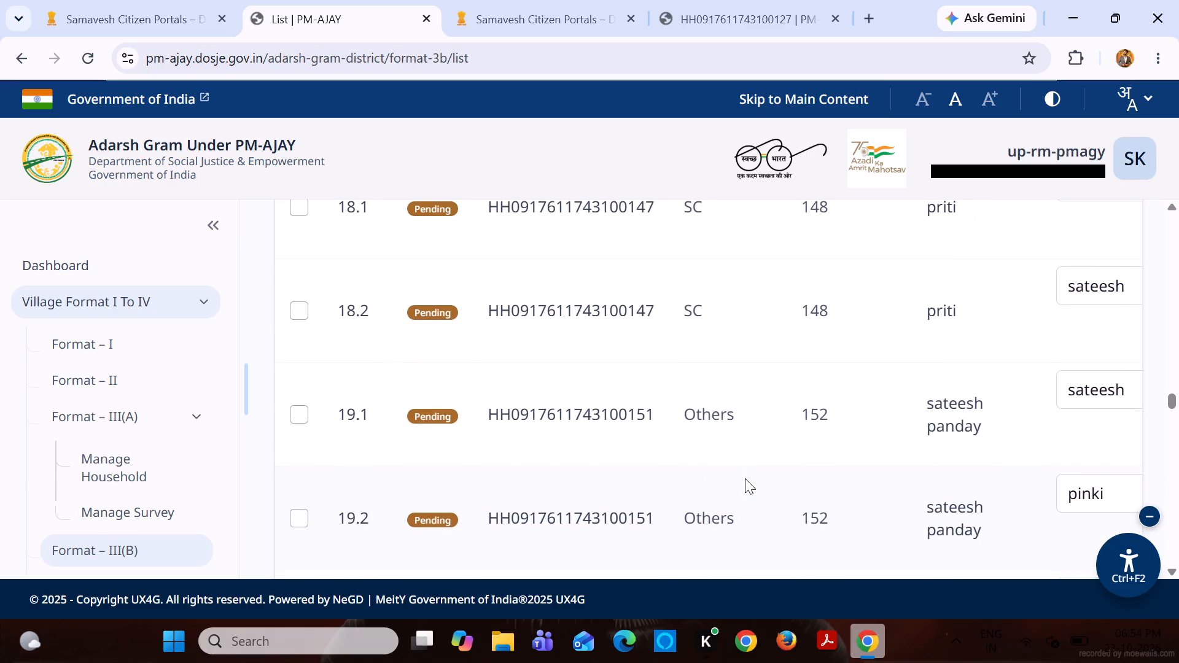
scroll(745, 478, "down", 3)
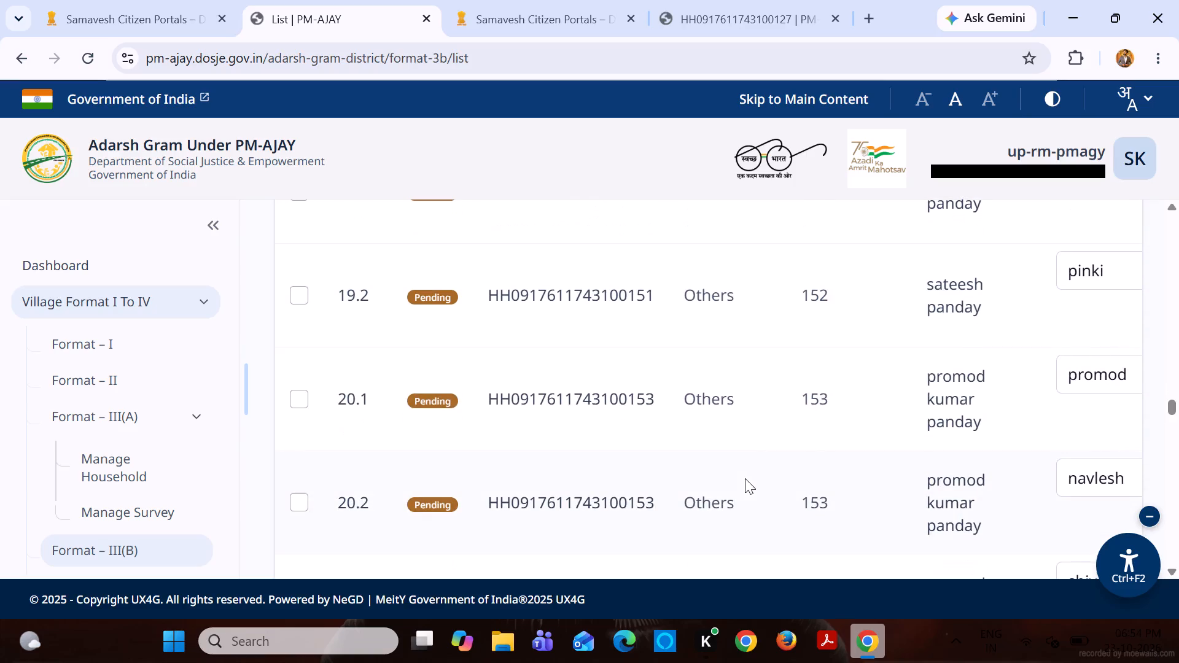
scroll(745, 478, "down", 5)
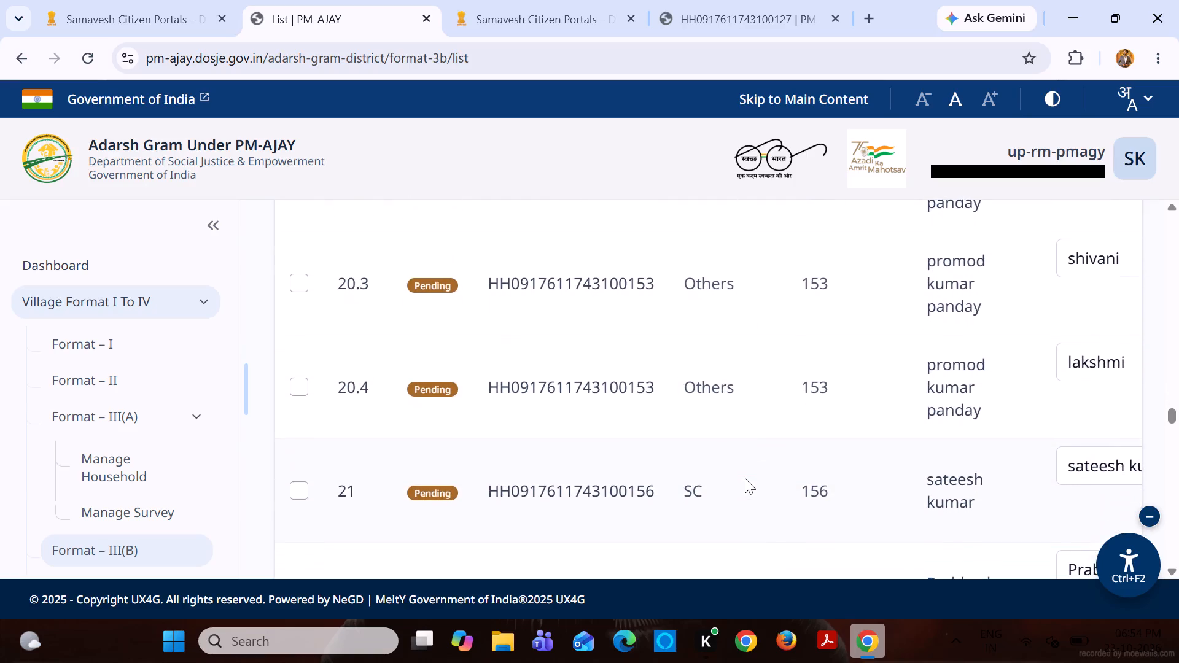
scroll(745, 478, "down", 1)
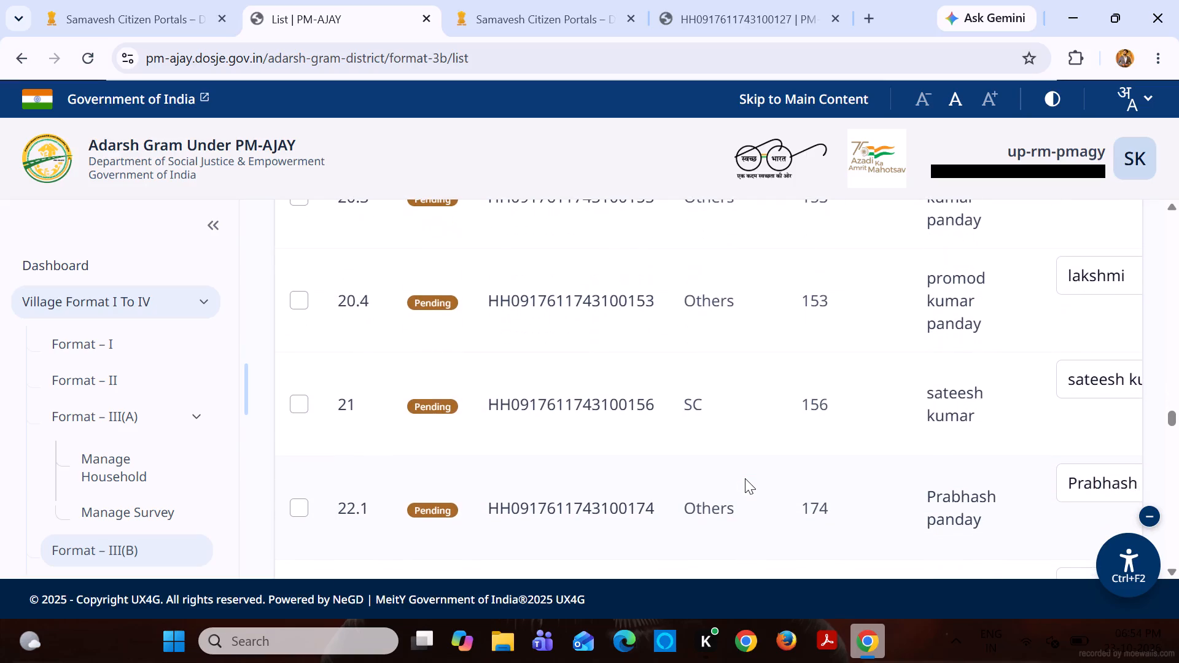
scroll(745, 478, "down", 1)
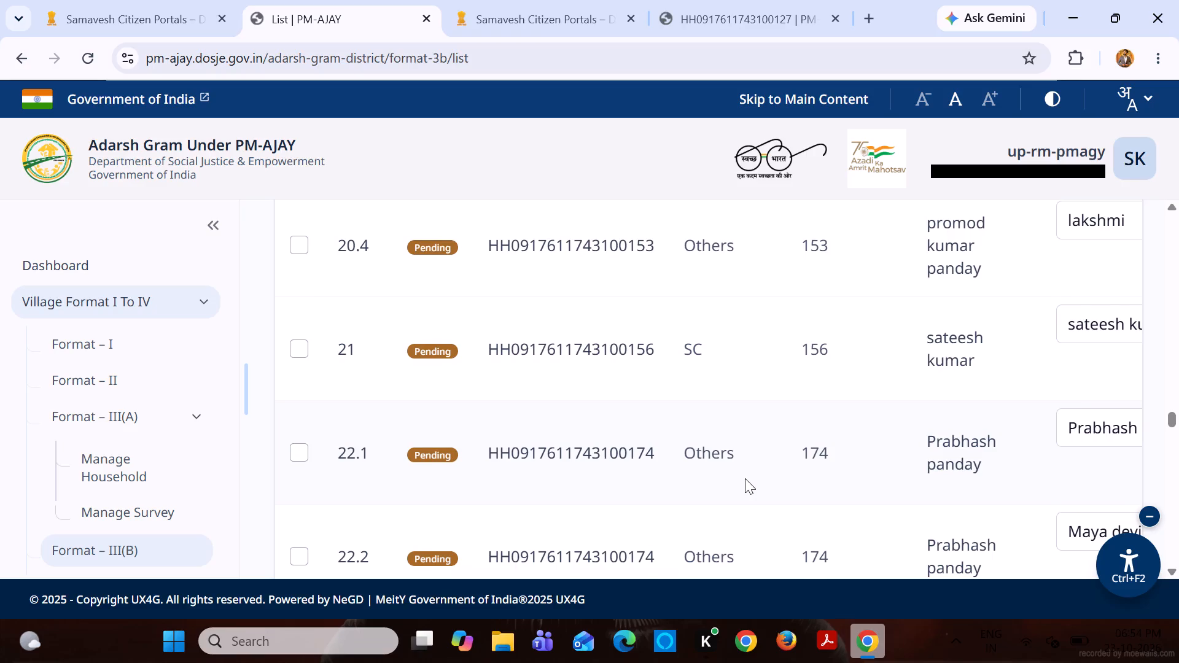
scroll(745, 478, "down", 5)
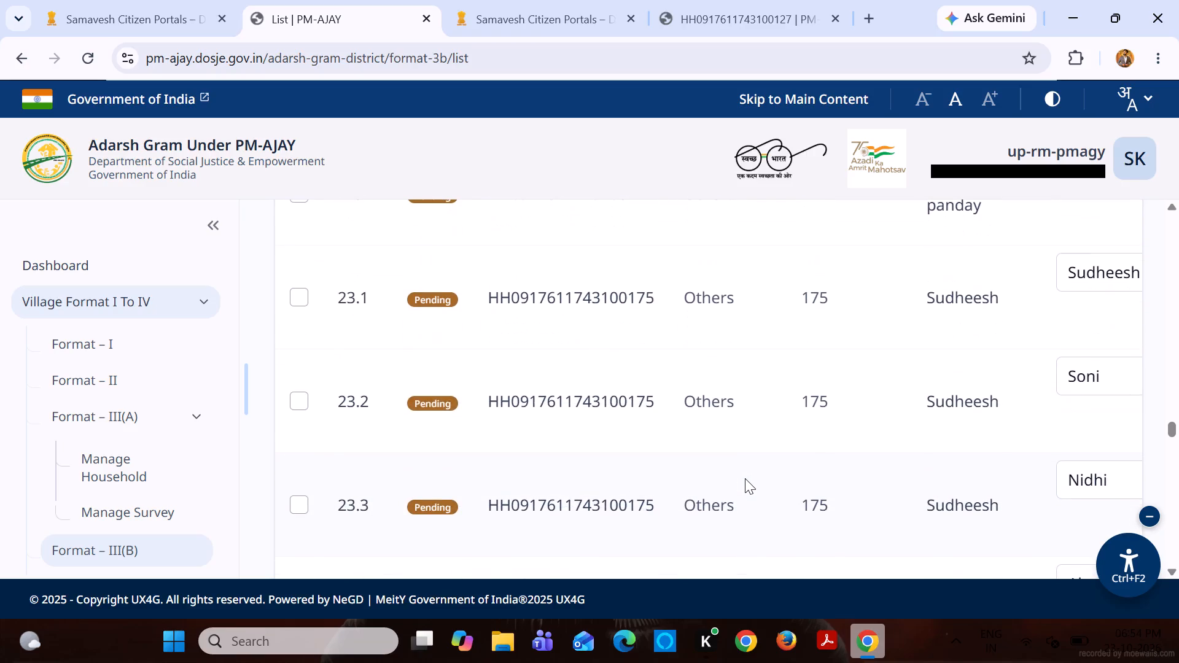
scroll(745, 478, "down", 3)
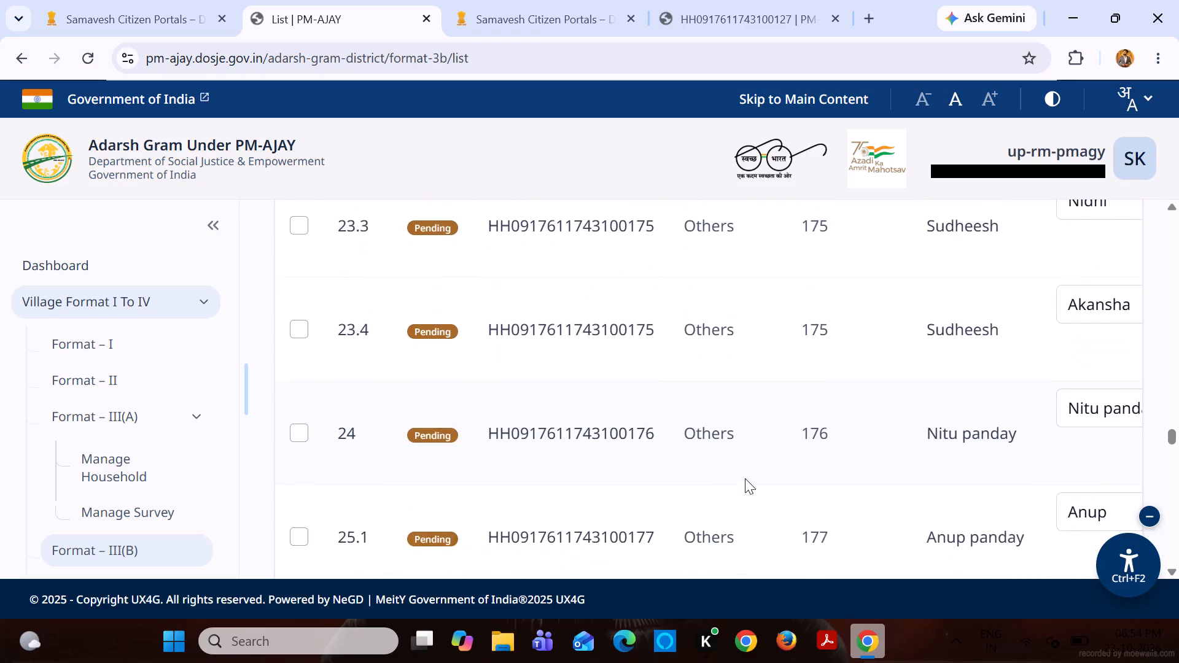
Review the indicator 8.4 pending beneficiaries from house 177 through house 194, checking household IDs, categories and household heads.
scroll(745, 478, "down", 8)
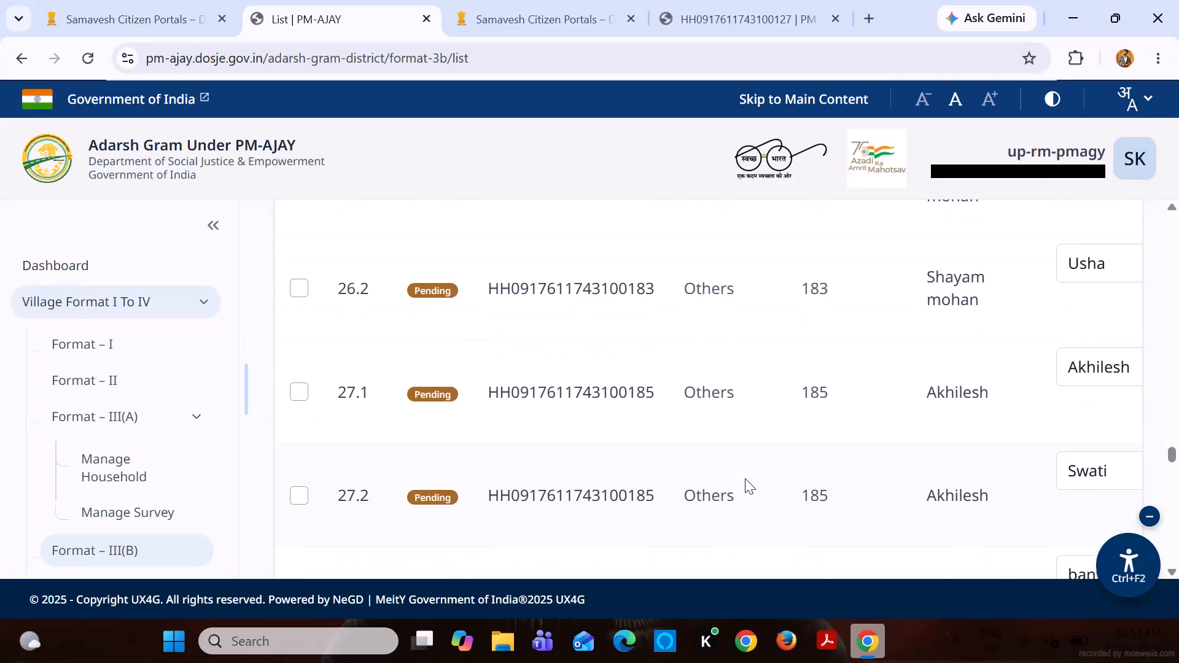
scroll(745, 478, "down", 1)
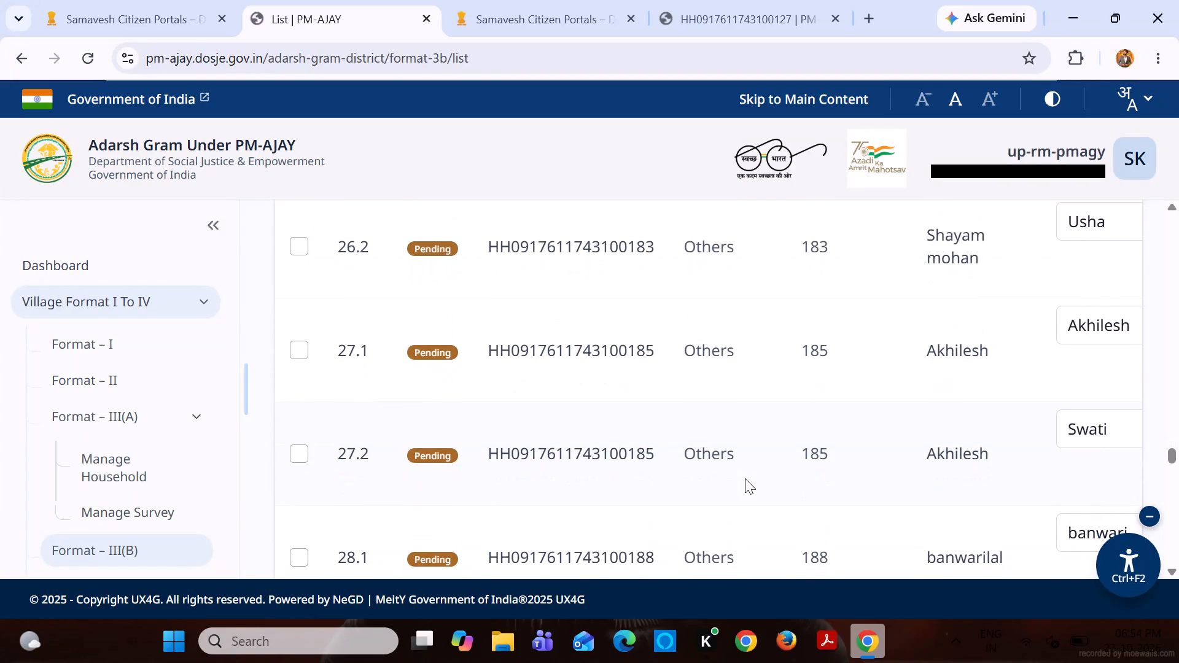
scroll(745, 478, "down", 3)
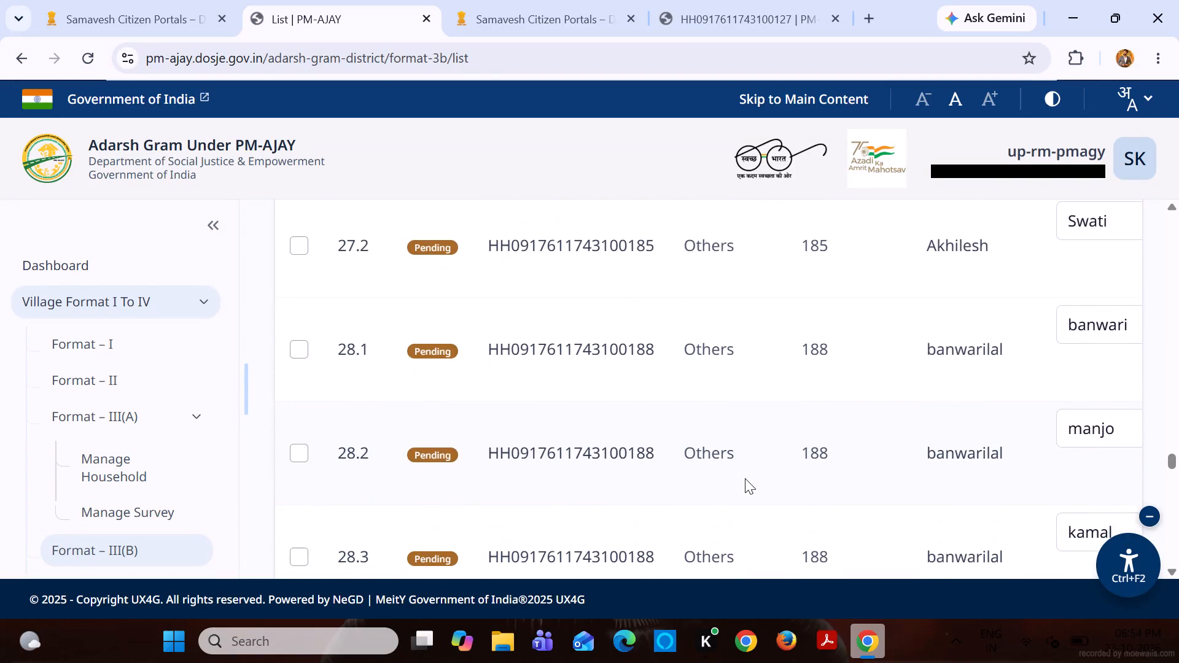
scroll(745, 478, "down", 5)
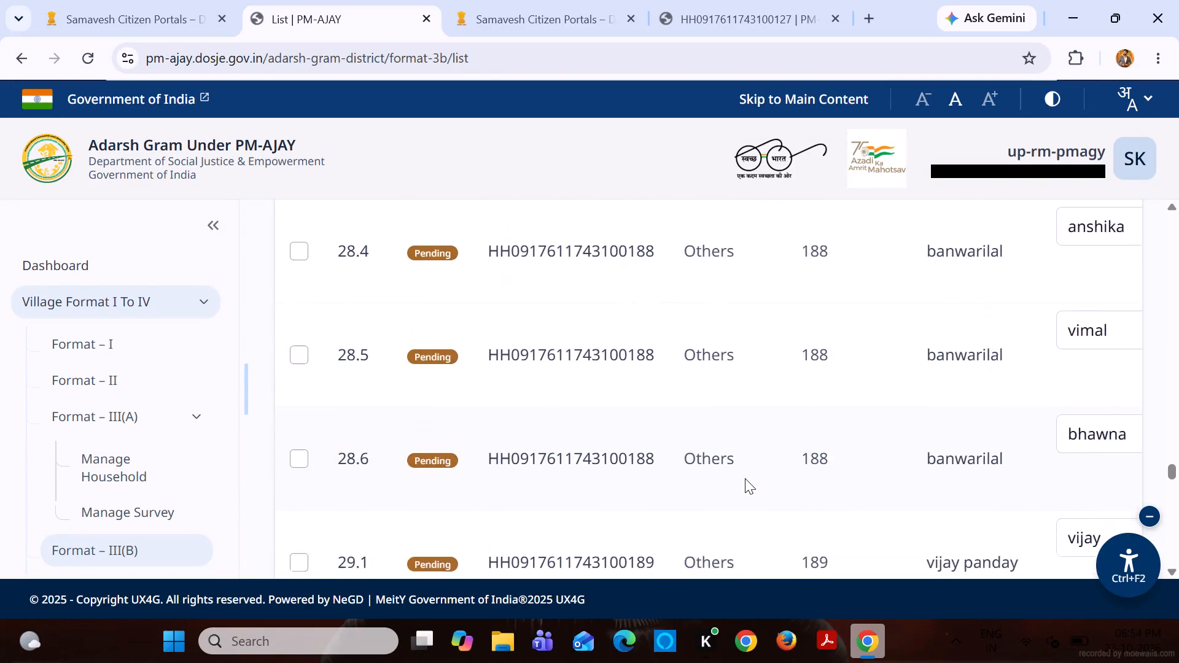
scroll(745, 478, "down", 3)
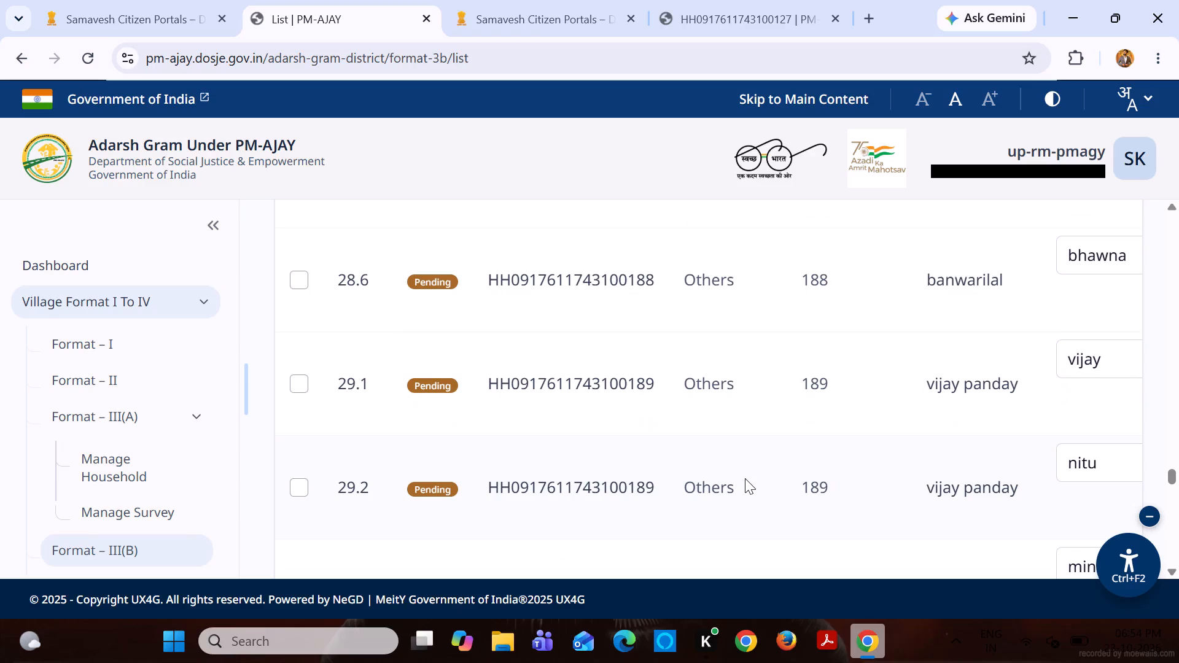
scroll(745, 478, "down", 4)
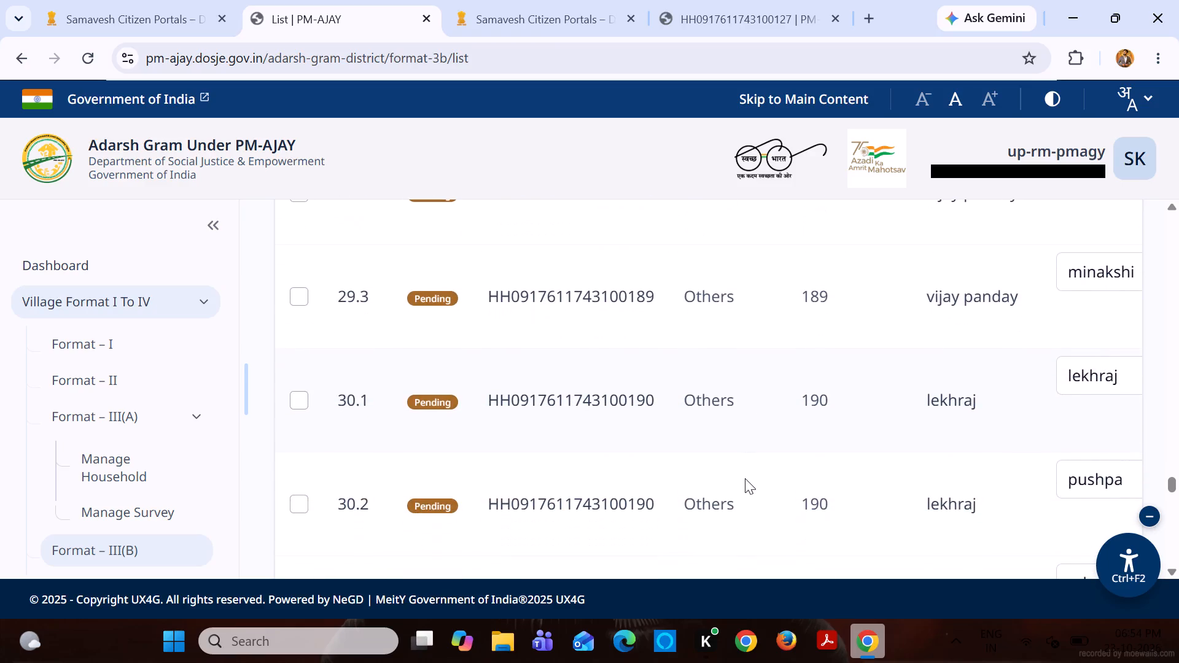
scroll(745, 478, "down", 4)
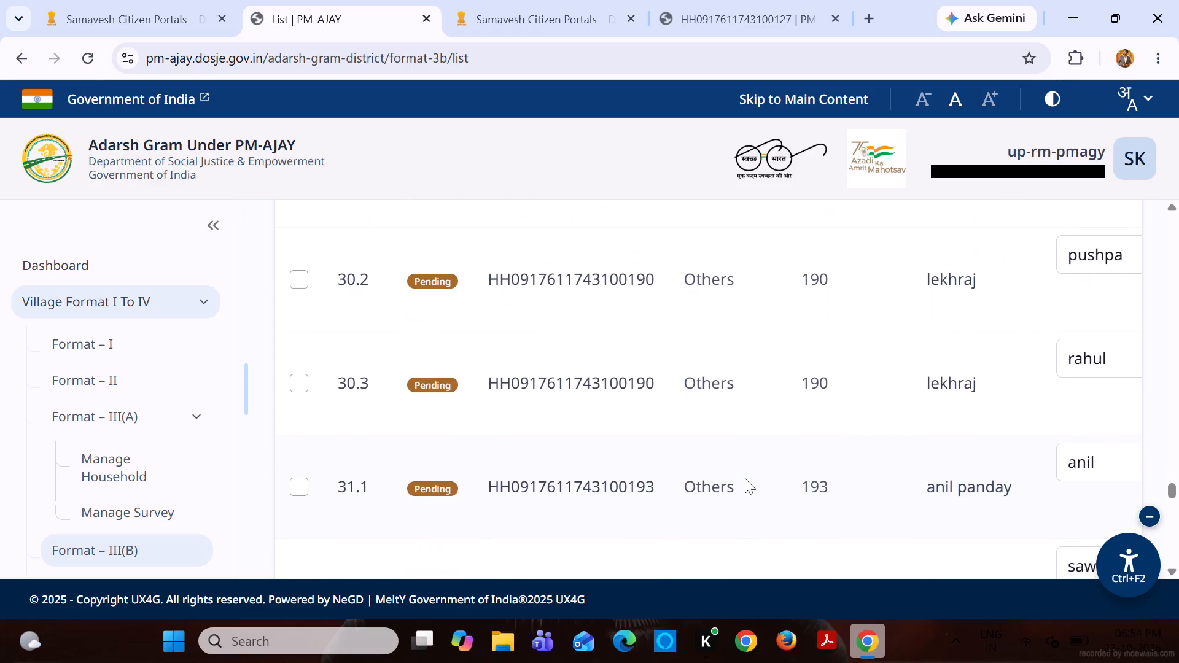
scroll(745, 478, "down", 1)
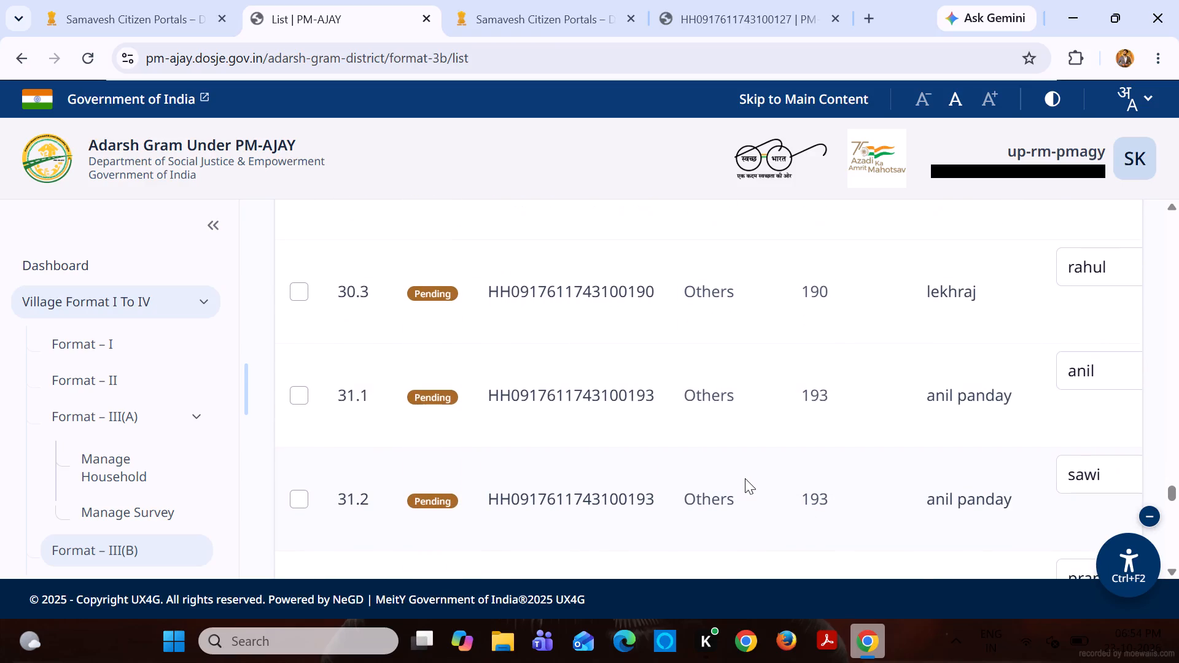
scroll(745, 478, "down", 3)
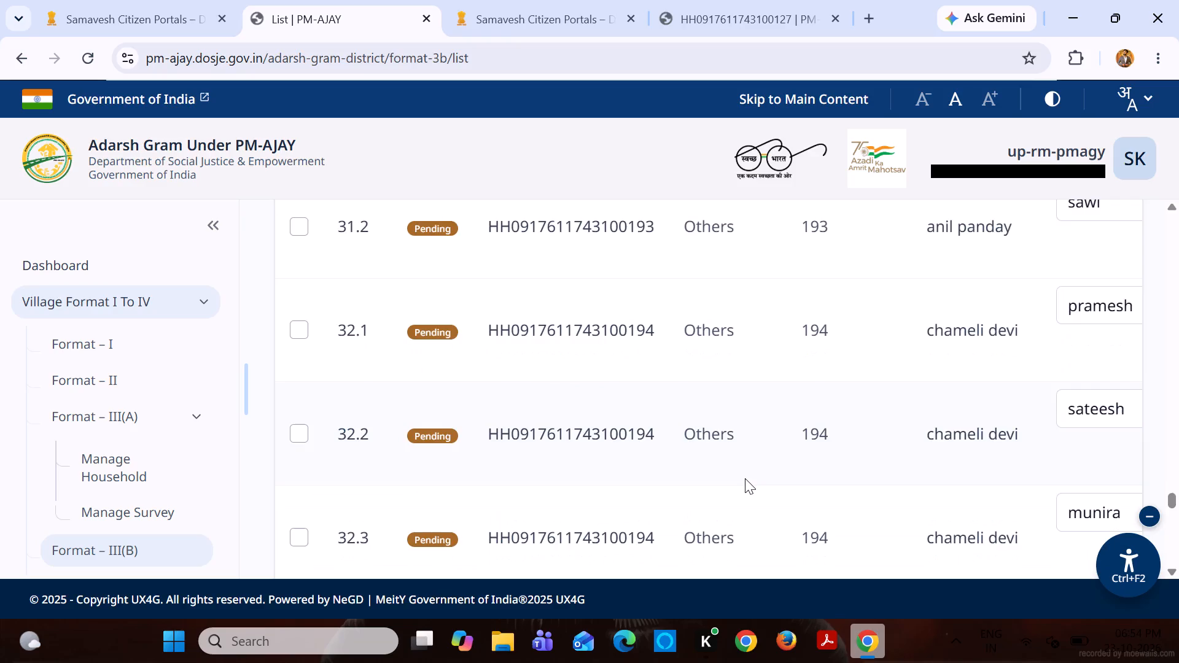
Review the remaining indicator 8.4 pending beneficiaries from house 194 to the end of the list, checking household IDs, categories and household heads.
scroll(745, 478, "down", 5)
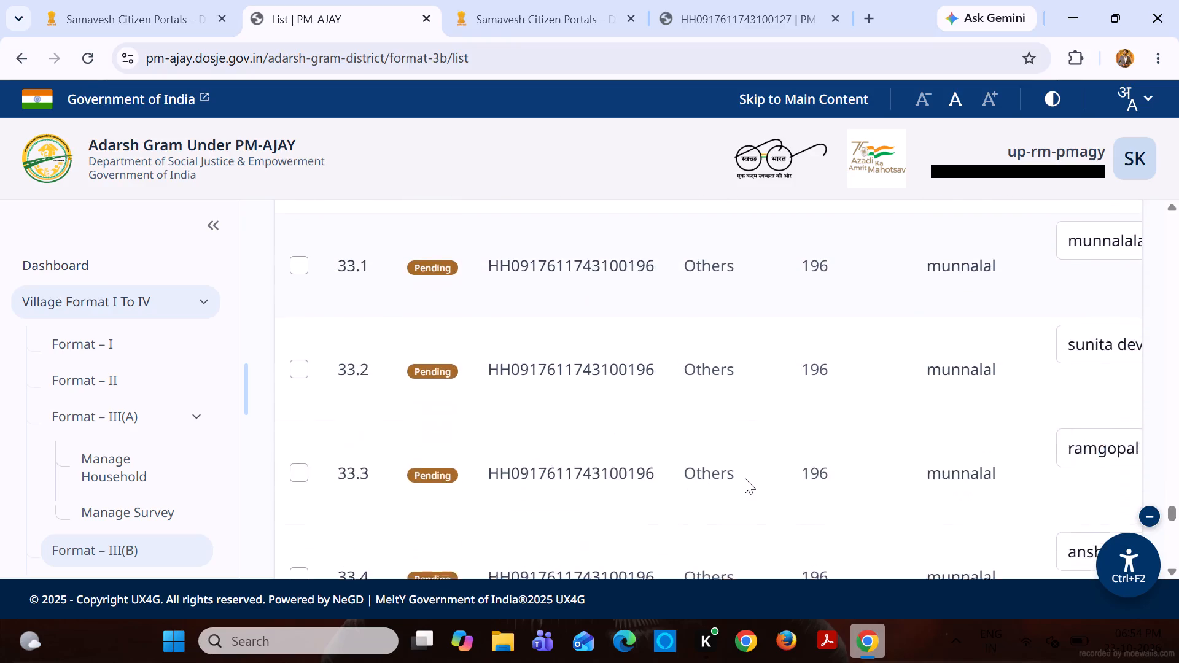
scroll(745, 478, "down", 2)
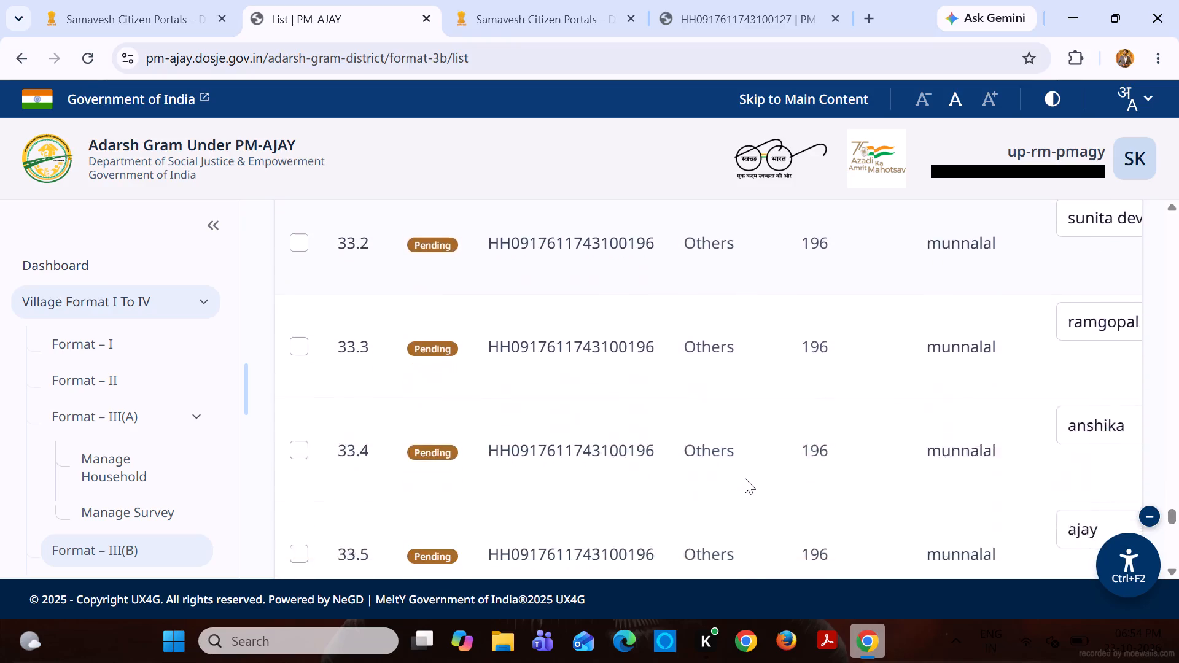
scroll(745, 478, "down", 4)
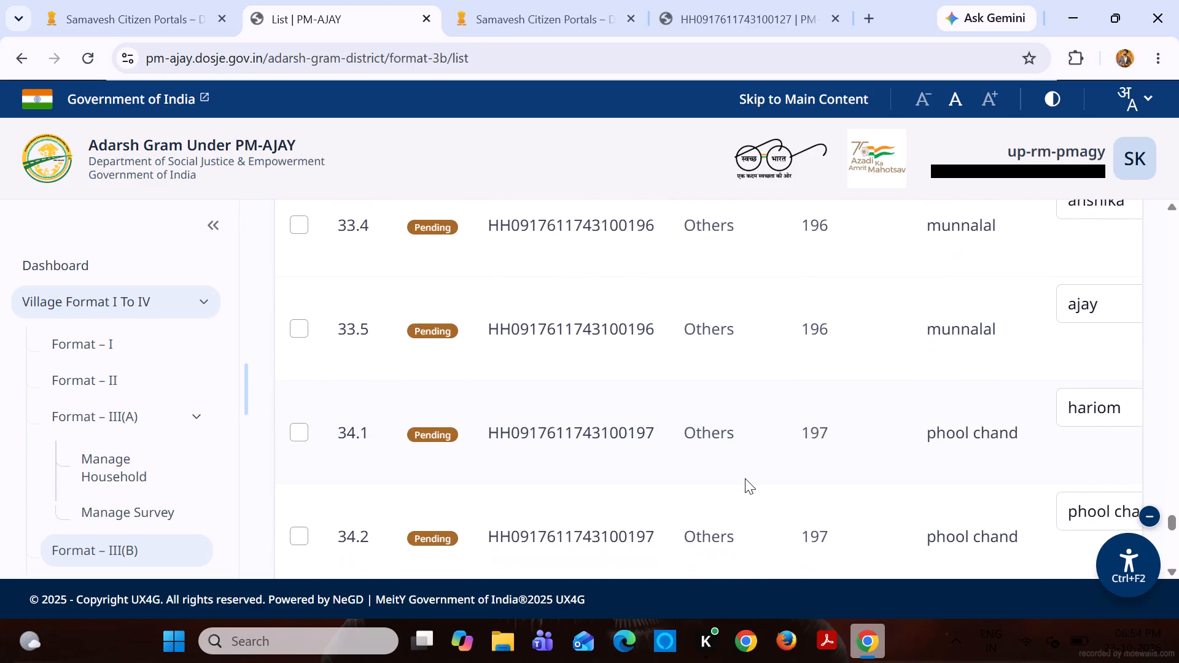
scroll(745, 478, "down", 4)
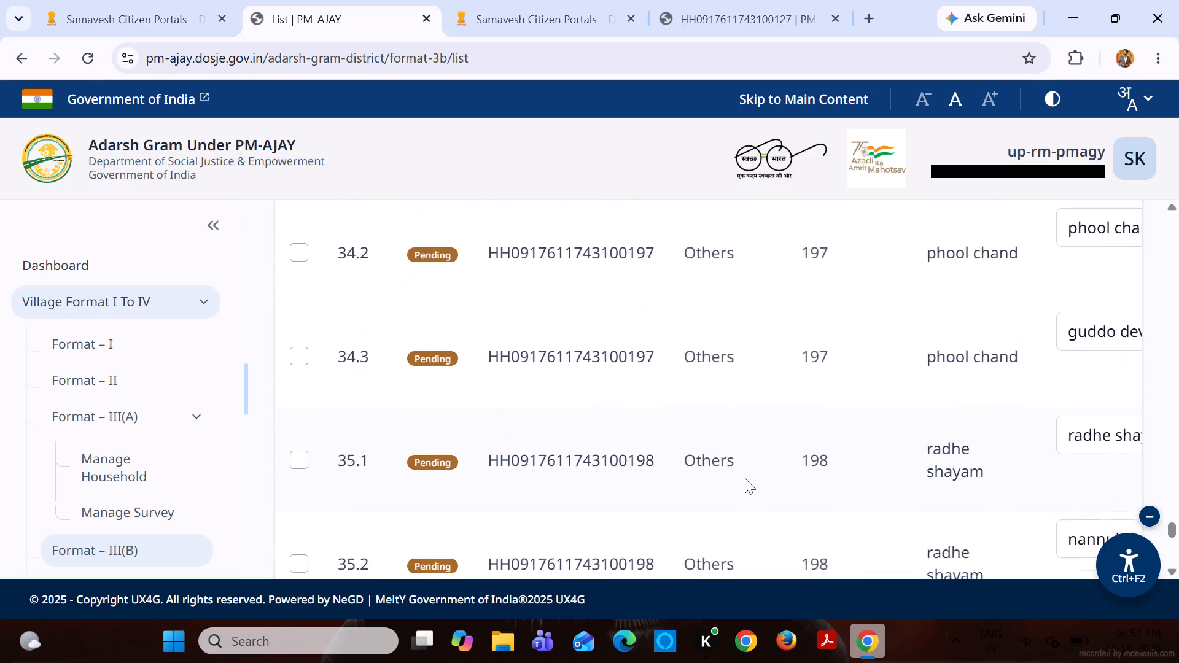
scroll(745, 478, "down", 3)
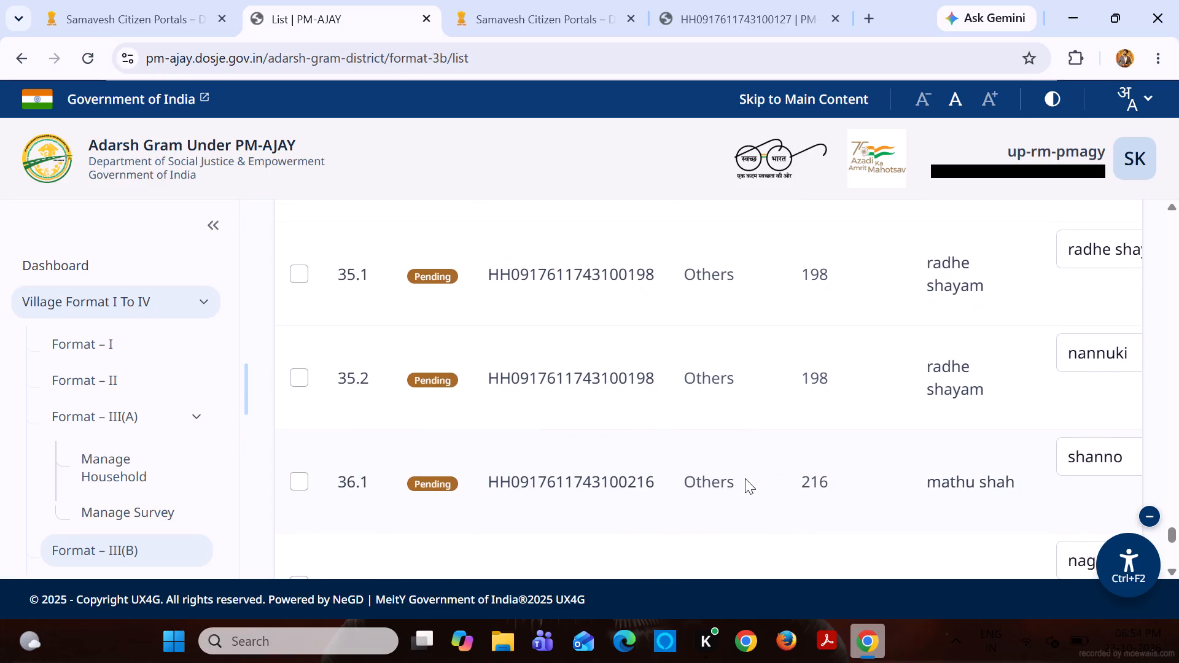
scroll(745, 478, "down", 4)
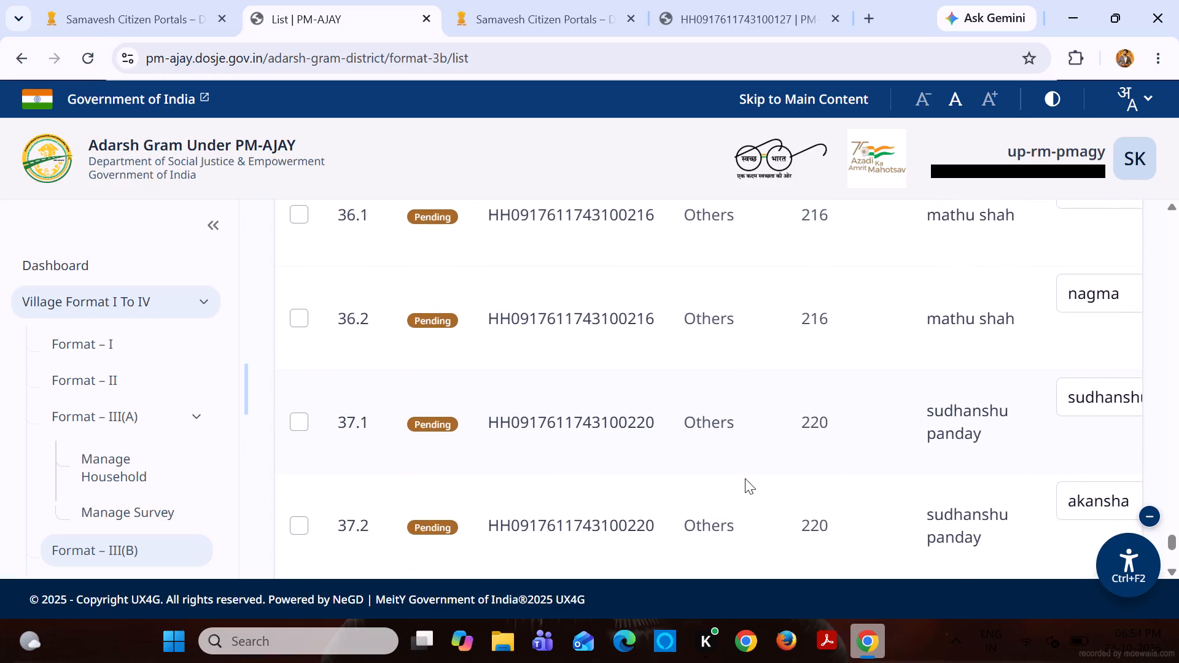
scroll(745, 478, "down", 1)
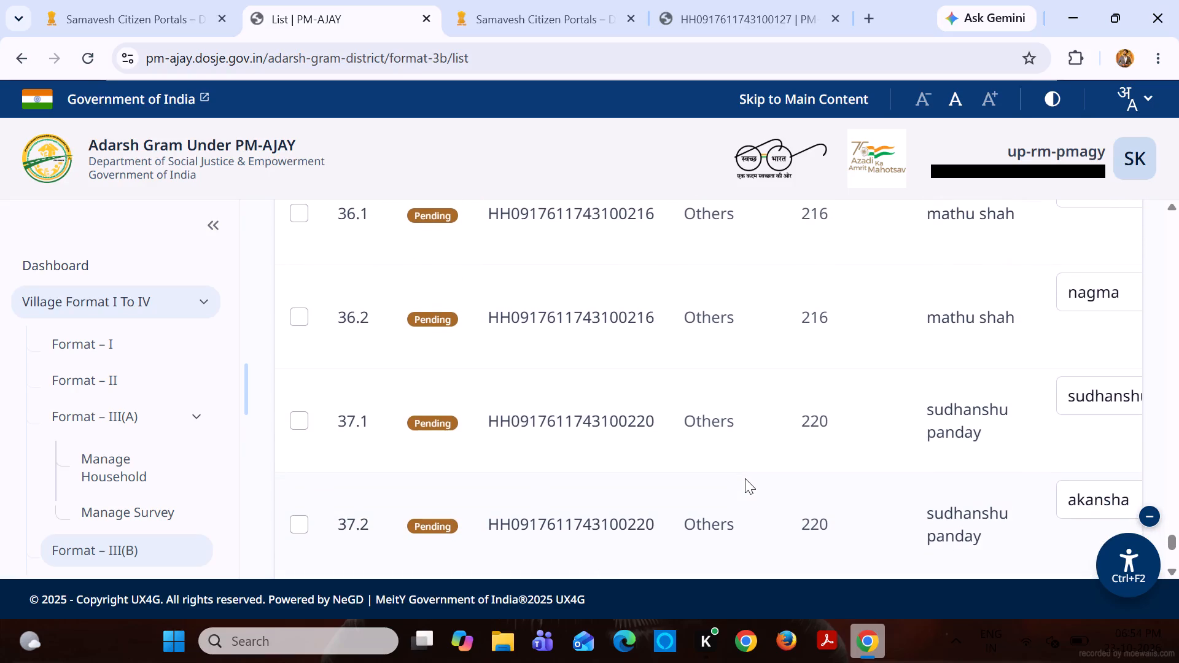
scroll(745, 478, "down", 5)
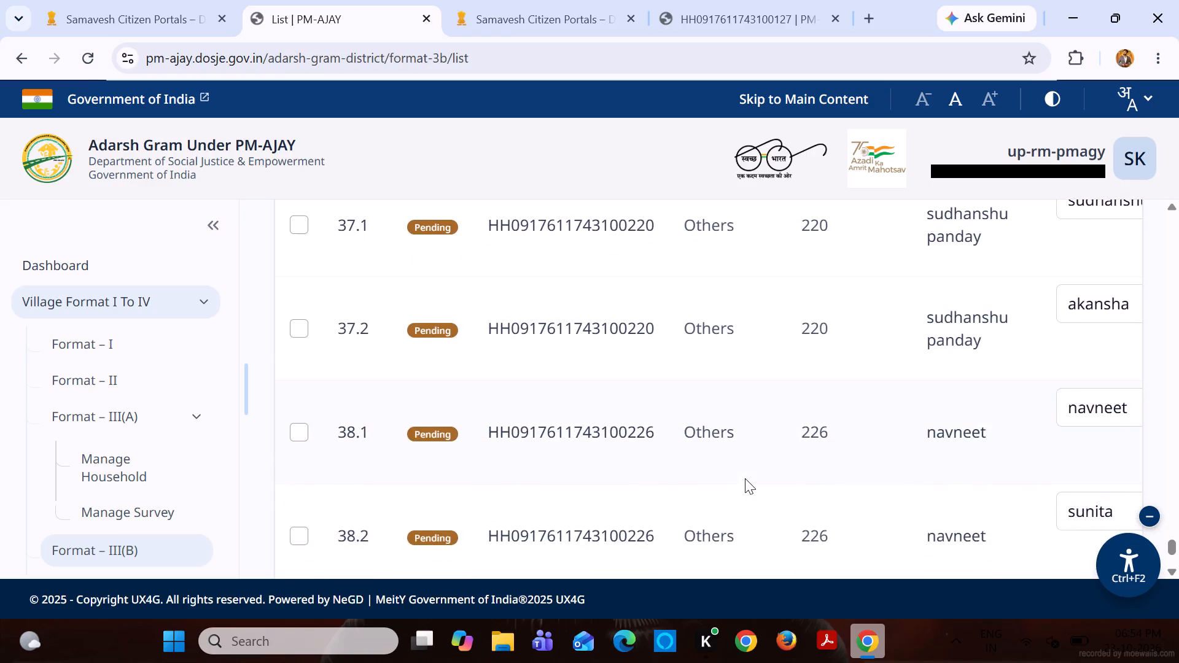
scroll(745, 478, "down", 1)
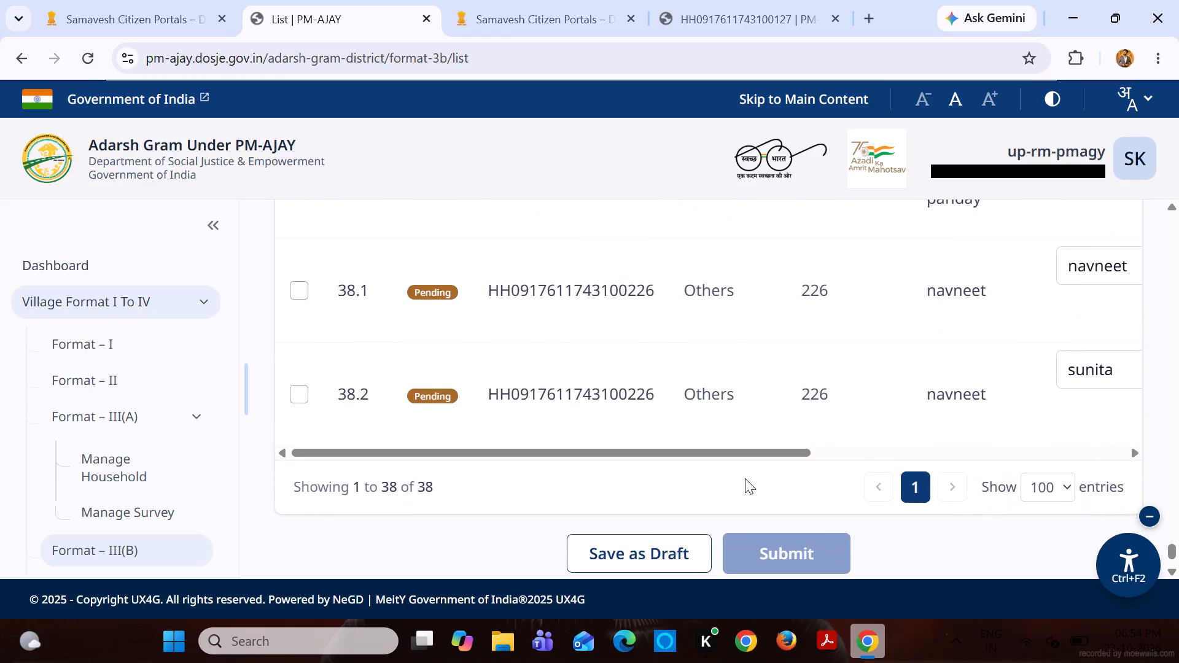